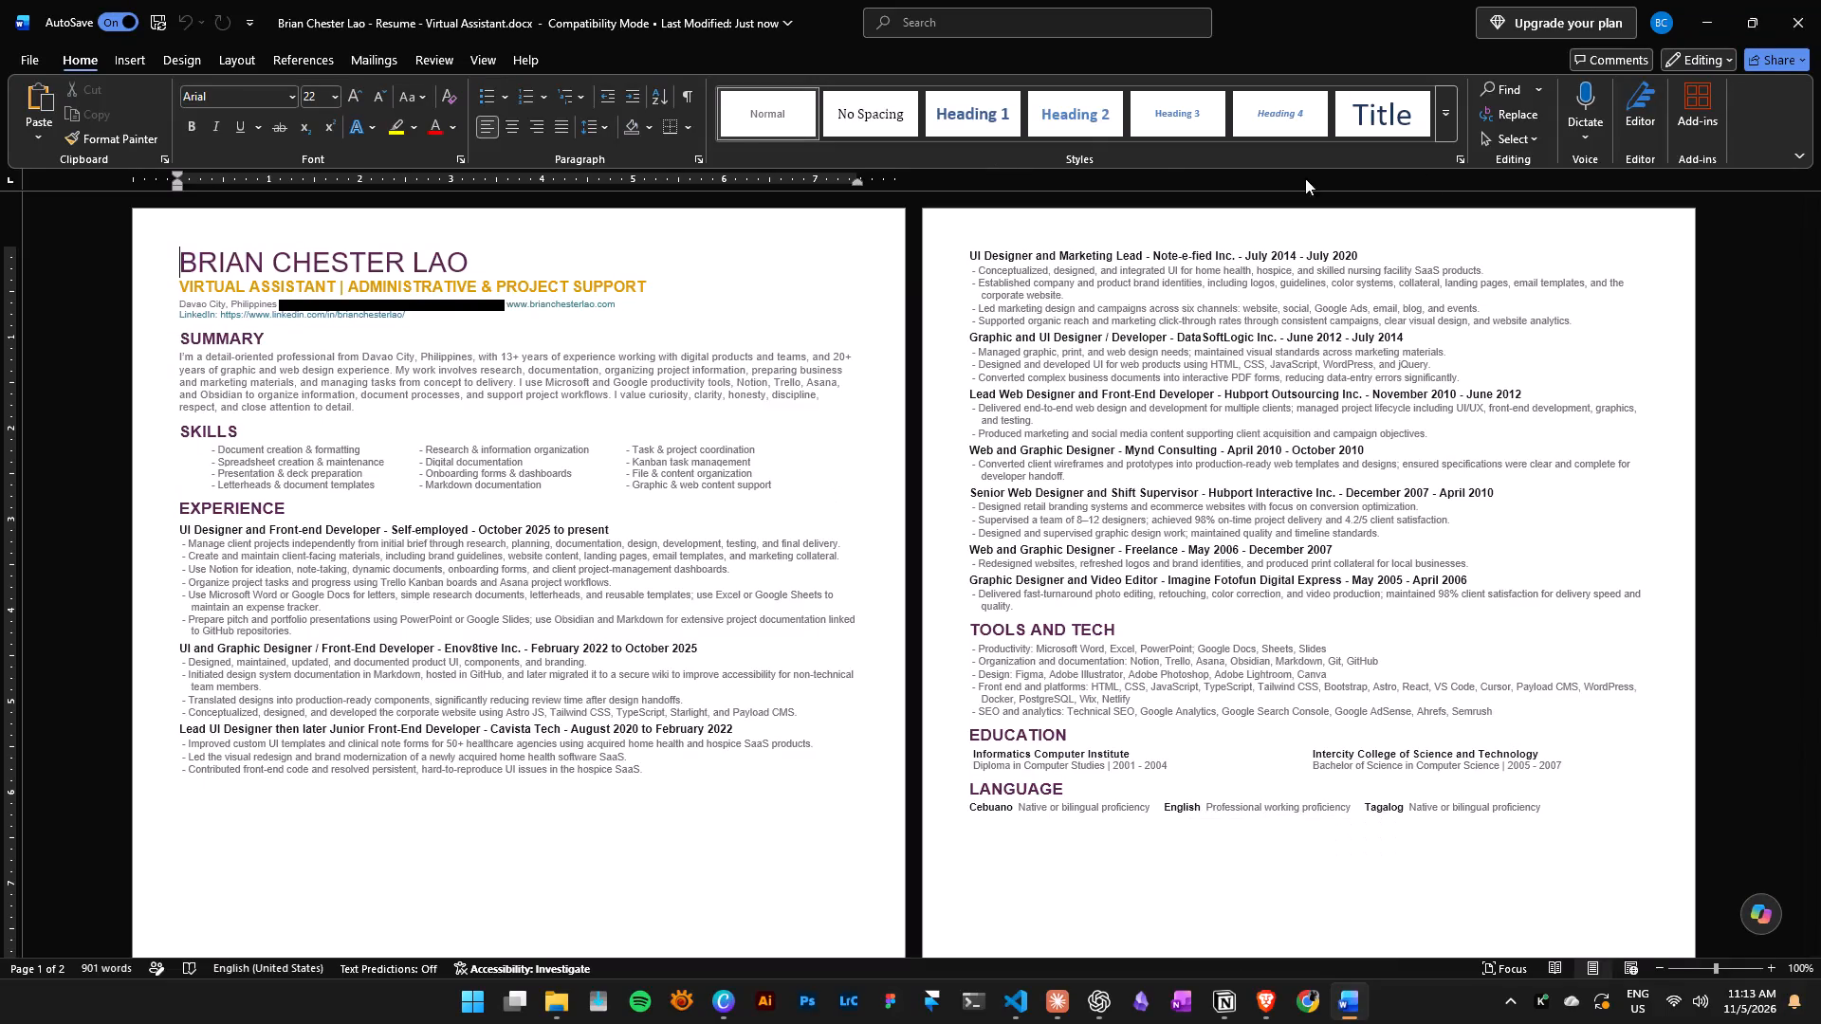
Set the Virtual Assistant resume document to Editing mode.
{"action": "left_click", "coordinate": [1714, 62]}
{"action": "left_click", "coordinate": [1711, 97]}
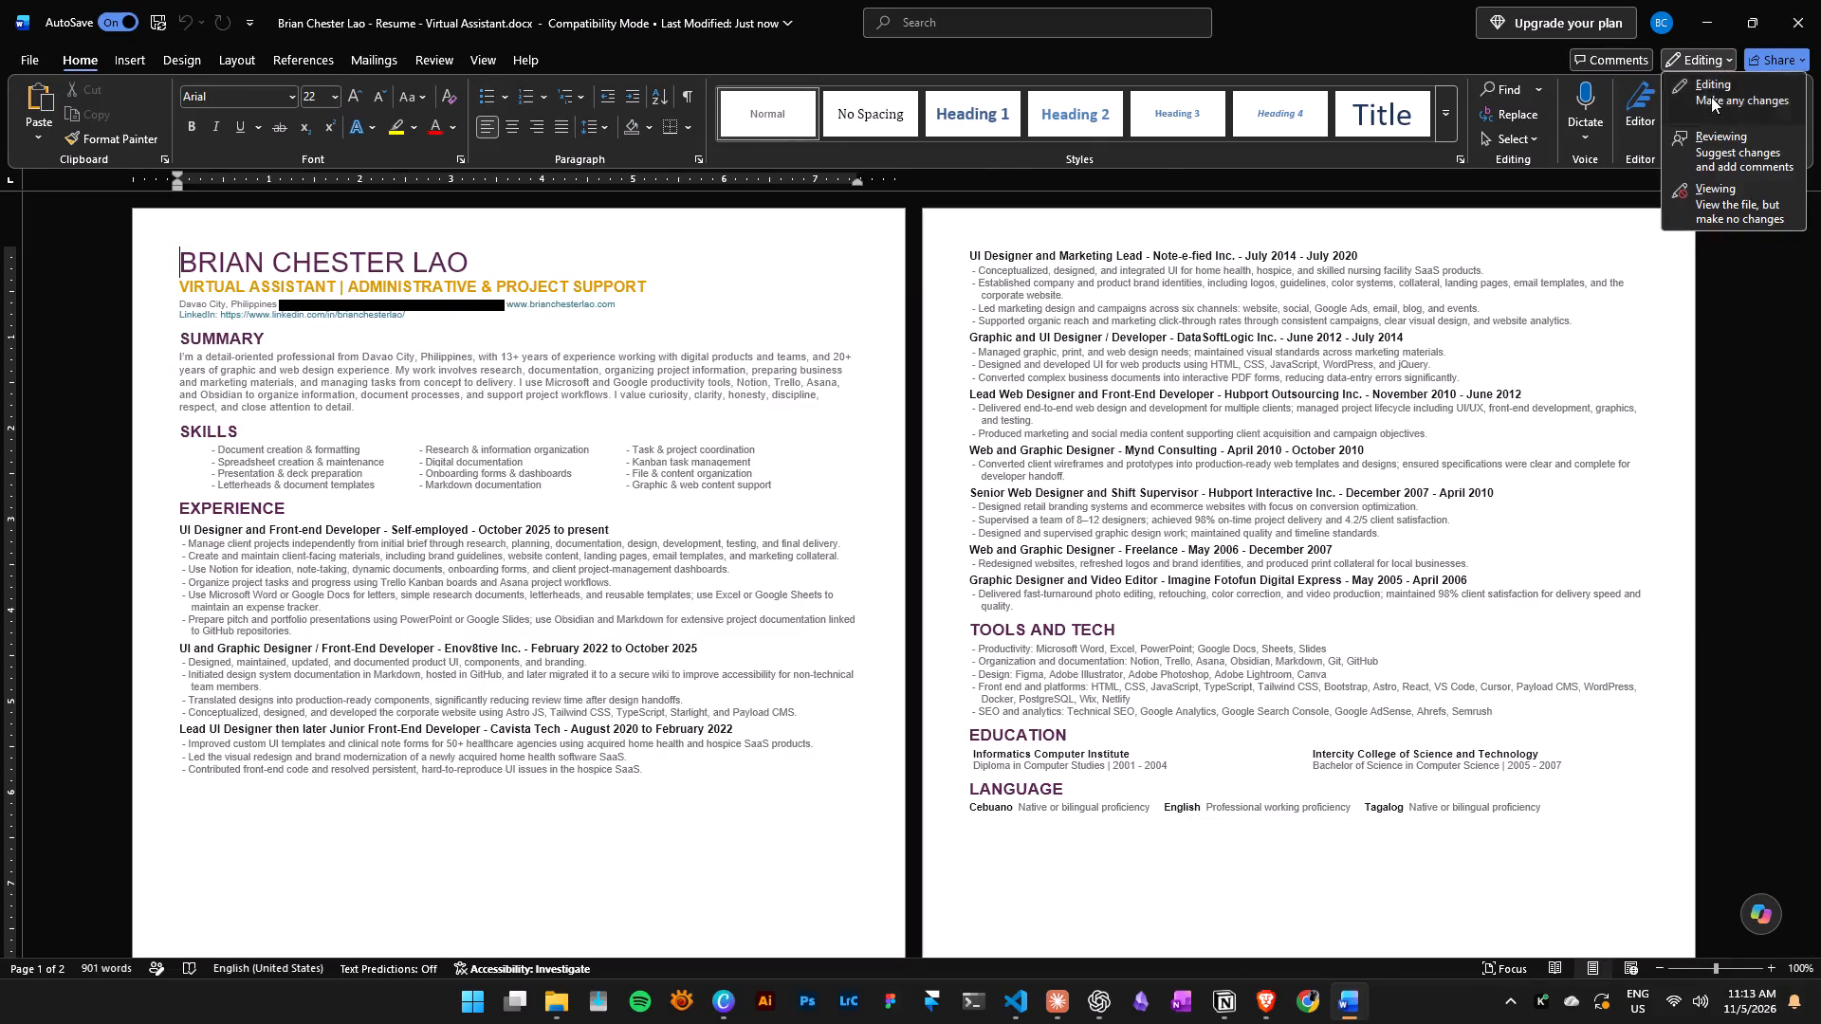
Replace "working with" before "digital products" in the Summary's first sentence with "designing".
{"action": "left_click", "coordinate": [451, 382]}
{"action": "left_click", "coordinate": [495, 352]}
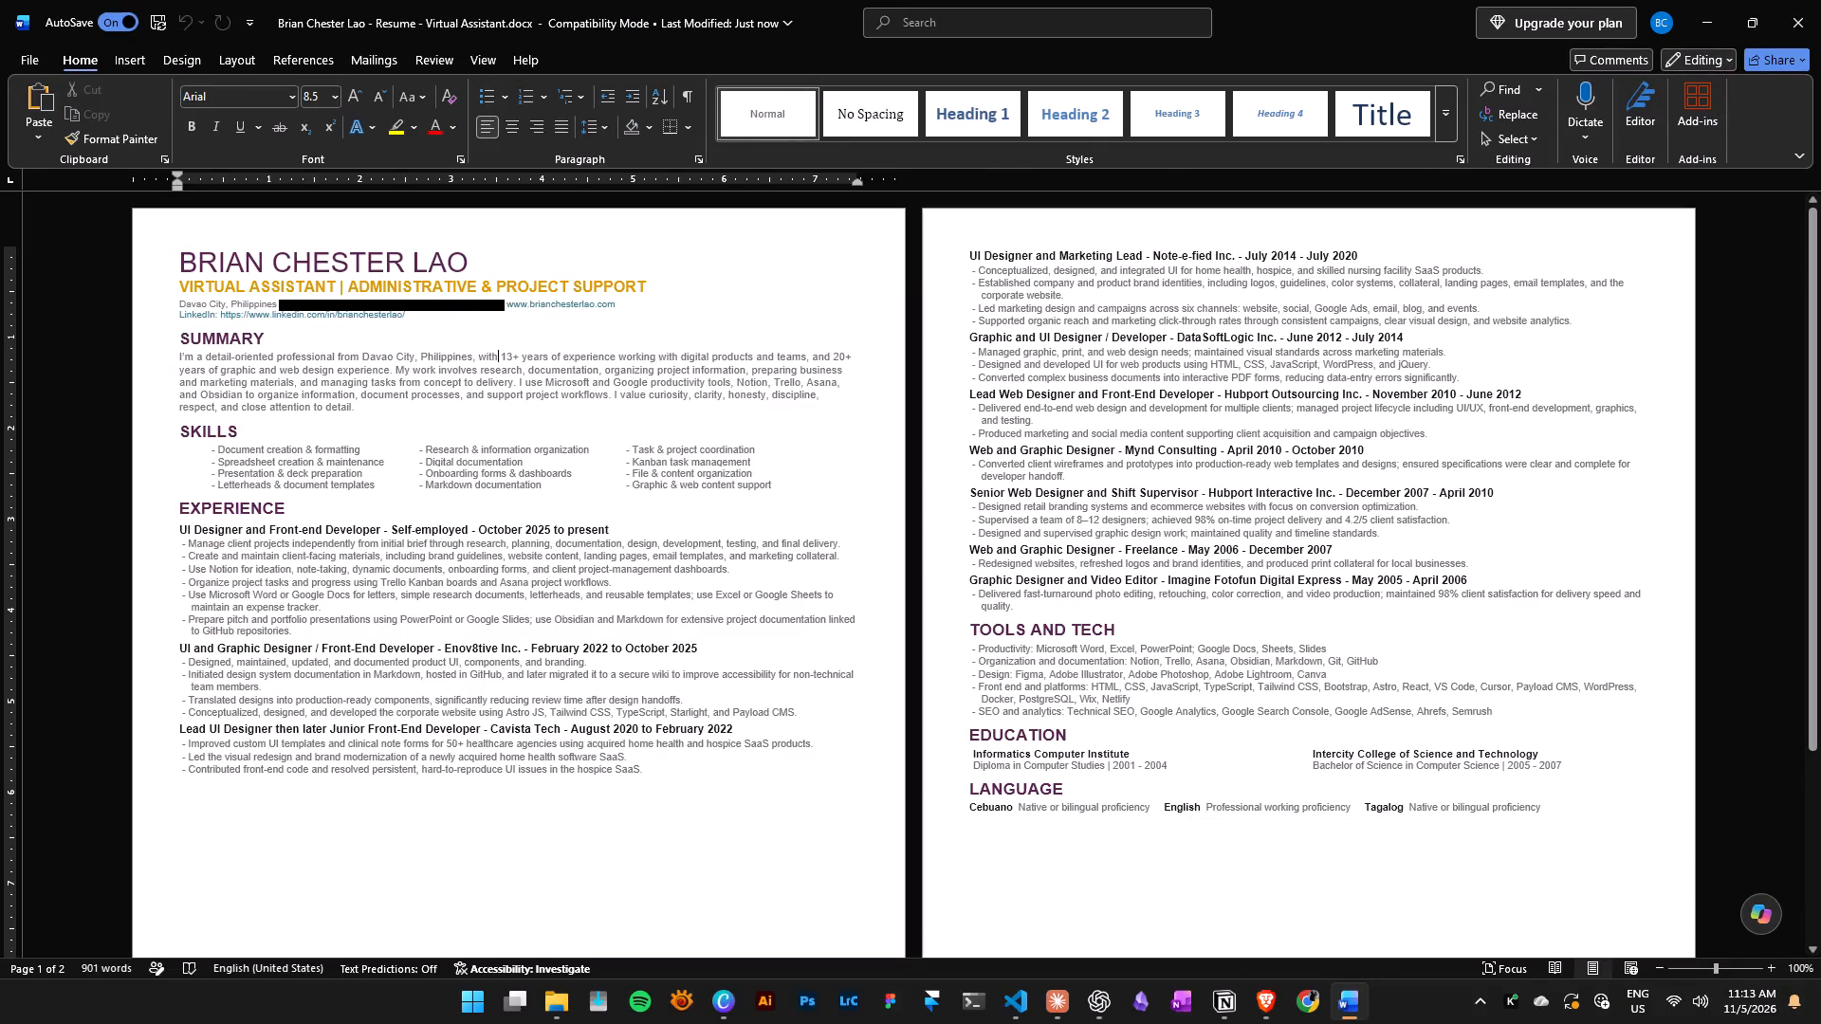
{"action": "key", "text": "Down"}
{"action": "key", "text": "Left"}
{"action": "key", "text": "Left"}
{"action": "key", "text": "Left"}
{"action": "key", "text": "Left"}
{"action": "key", "text": "Left"}
{"action": "key", "text": "Left"}
{"action": "key", "text": "Left"}
{"action": "key", "text": "Left"}
{"action": "key", "text": "Left"}
{"action": "key", "text": "Left"}
{"action": "key", "text": "Up"}
{"action": "key", "text": "Left"}
{"action": "key", "text": "Right"}
{"action": "key", "text": "Right"}
{"action": "key", "text": "Right"}
{"action": "key", "text": "Right"}
{"action": "key", "text": "Right"}
{"action": "key", "text": "Right"}
{"action": "key", "text": "Right"}
{"action": "key", "text": "Right"}
{"action": "key", "text": "Right"}
{"action": "key", "text": "Right"}
{"action": "key", "text": "Right"}
{"action": "key", "text": "Right"}
{"action": "key", "text": "Right"}
{"action": "key", "text": "Right"}
{"action": "key", "text": "Right"}
{"action": "key", "text": "Right"}
{"action": "key", "text": "Right"}
{"action": "key", "text": "Right"}
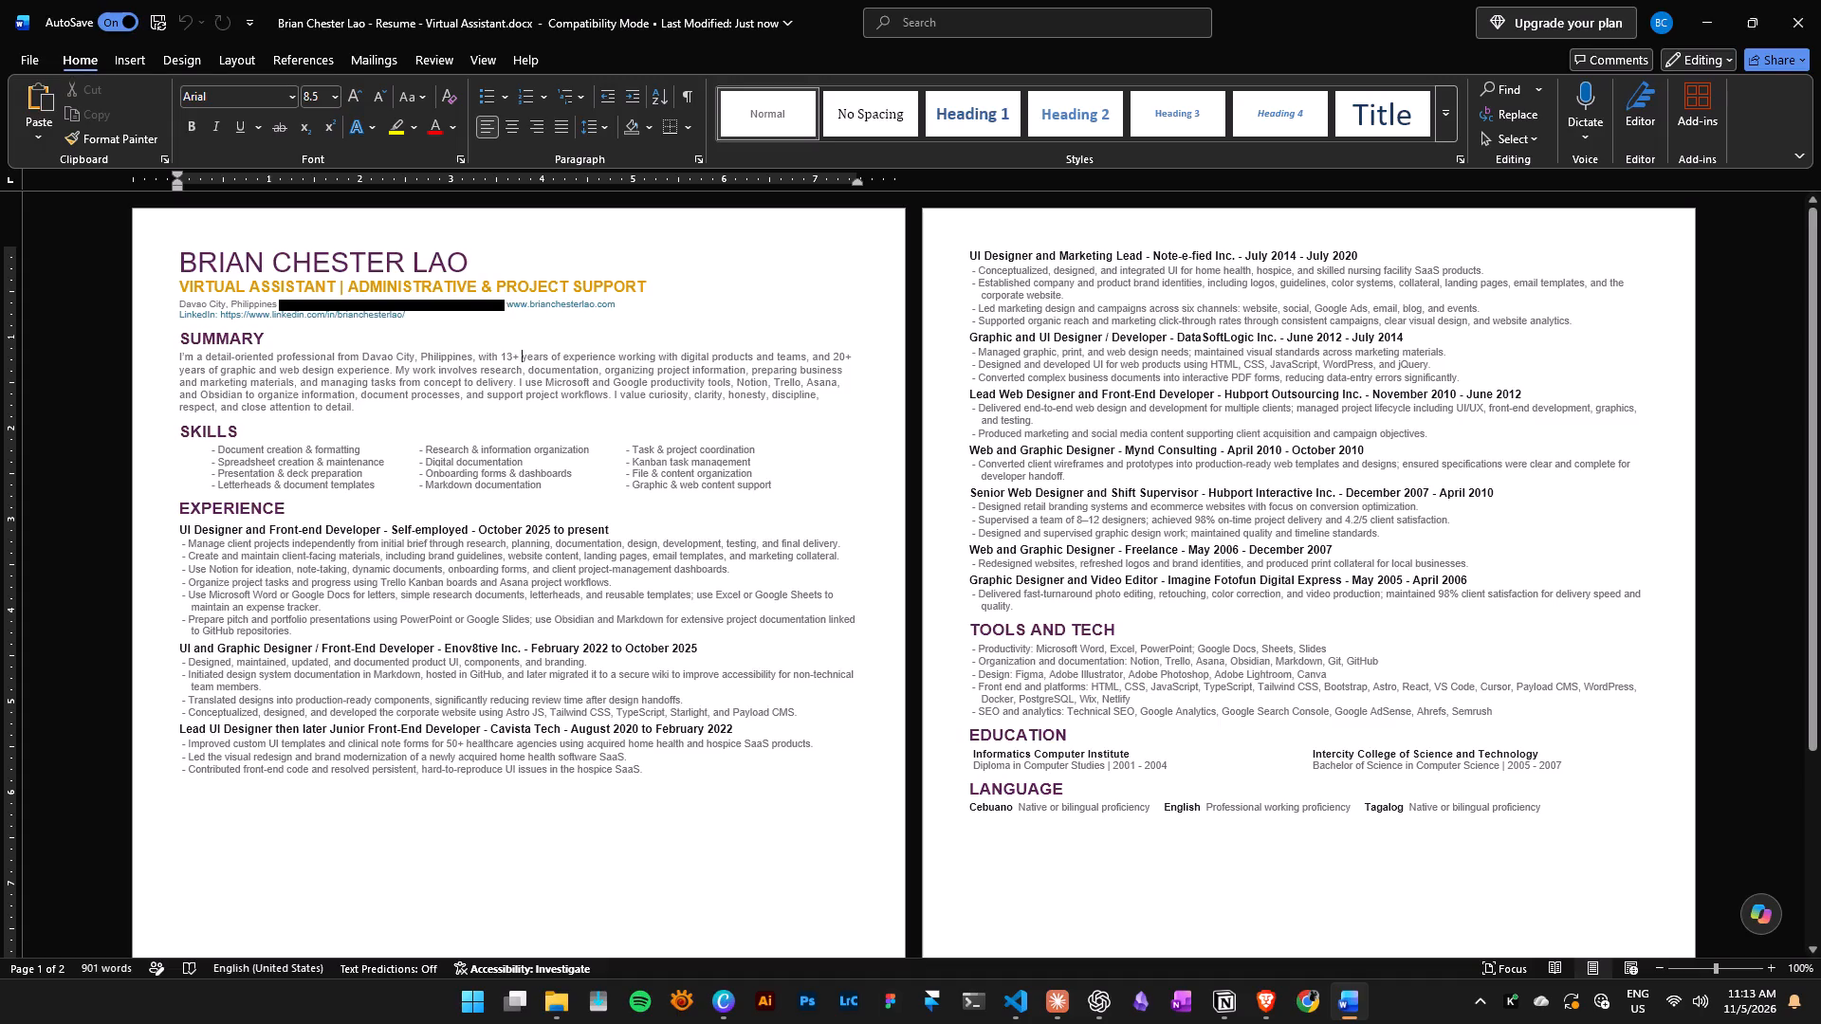
{"action": "key", "text": "Right"}
{"action": "key", "text": "Right"}
{"action": "key", "text": "Right"}
{"action": "key", "text": "Right"}
{"action": "key", "text": "Right"}
{"action": "key", "text": "Right"}
{"action": "key", "text": "Right"}
{"action": "key", "text": "Right"}
{"action": "key", "text": "Right"}
{"action": "key", "text": "Right"}
{"action": "key", "text": "Right"}
{"action": "key", "text": "Right"}
{"action": "key", "text": "Right"}
{"action": "key", "text": "Right"}
{"action": "key", "text": "Right"}
{"action": "key", "text": "Right"}
{"action": "key", "text": "Right"}
{"action": "key", "text": "Right"}
{"action": "key", "text": "Right"}
{"action": "key", "text": "Right"}
{"action": "key", "text": "Left"}
{"action": "key", "text": "Left"}
{"action": "key", "text": "Left"}
{"action": "key", "text": "Left"}
{"action": "key", "text": "Left"}
{"action": "key", "text": "Left"}
{"action": "key", "text": "Left"}
{"action": "key", "text": "Left"}
{"action": "key", "text": "Left"}
{"action": "key", "text": "Left"}
{"action": "key", "text": "Left"}
{"action": "key", "text": "Left"}
{"action": "key", "text": "Left"}
{"action": "key", "text": "Left"}
{"action": "key", "text": "Left"}
{"action": "key", "text": "Left"}
{"action": "key", "text": "Left"}
{"action": "key", "text": "Left"}
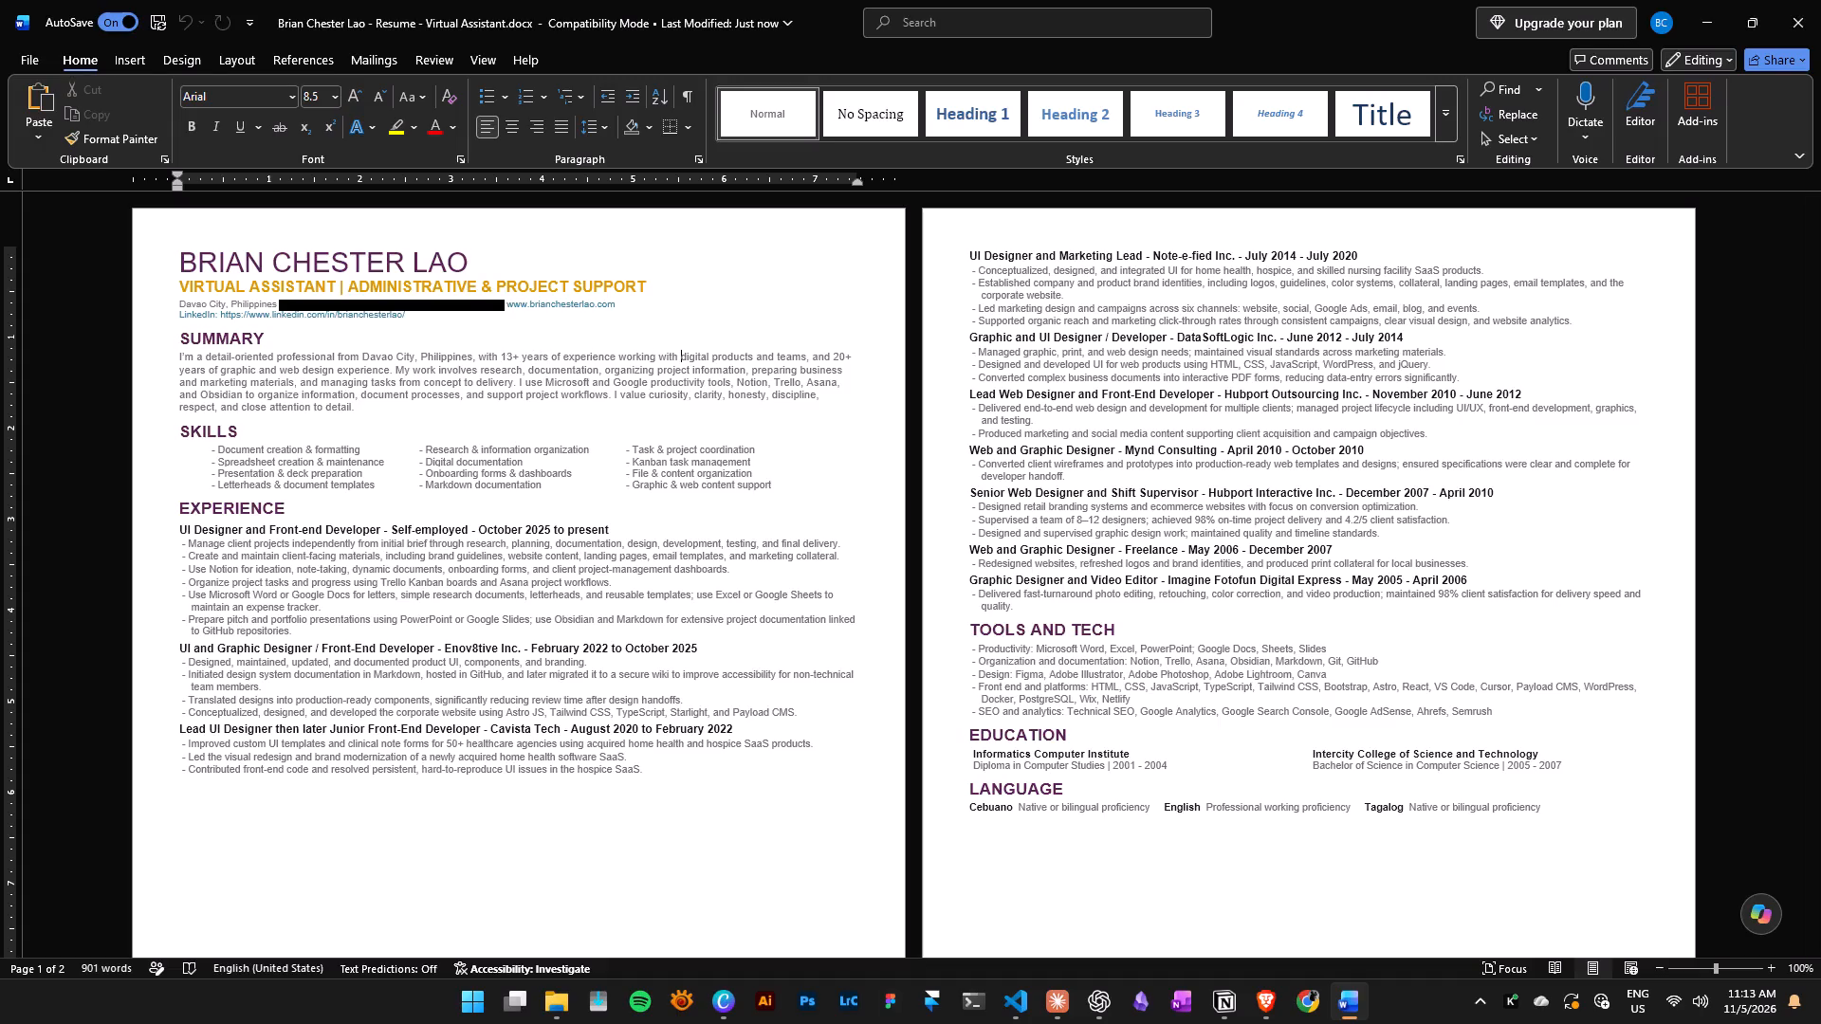
{"action": "key", "text": "Right"}
{"action": "key", "text": "Right"}
{"action": "key", "text": "Right"}
{"action": "key", "text": "Right"}
{"action": "key", "text": "Right"}
{"action": "key", "text": "Right"}
{"action": "key", "text": "Right"}
{"action": "key", "text": "Left"}
{"action": "key", "text": "Left"}
{"action": "key", "text": "Left"}
{"action": "key", "text": "shift+Right"}
{"action": "key", "text": "shift+Right"}
{"action": "key", "text": "shift+Right"}
{"action": "key", "text": "shift+Right"}
{"action": "key", "text": "shift+Right"}
{"action": "key", "text": "shift+Right"}
{"action": "key", "text": "shift+Right"}
{"action": "key", "text": "shift+Right"}
{"action": "key", "text": "shift+Right"}
{"action": "key", "text": "shift+Right"}
{"action": "key", "text": "shift+Right"}
{"action": "key", "text": "shift+Right"}
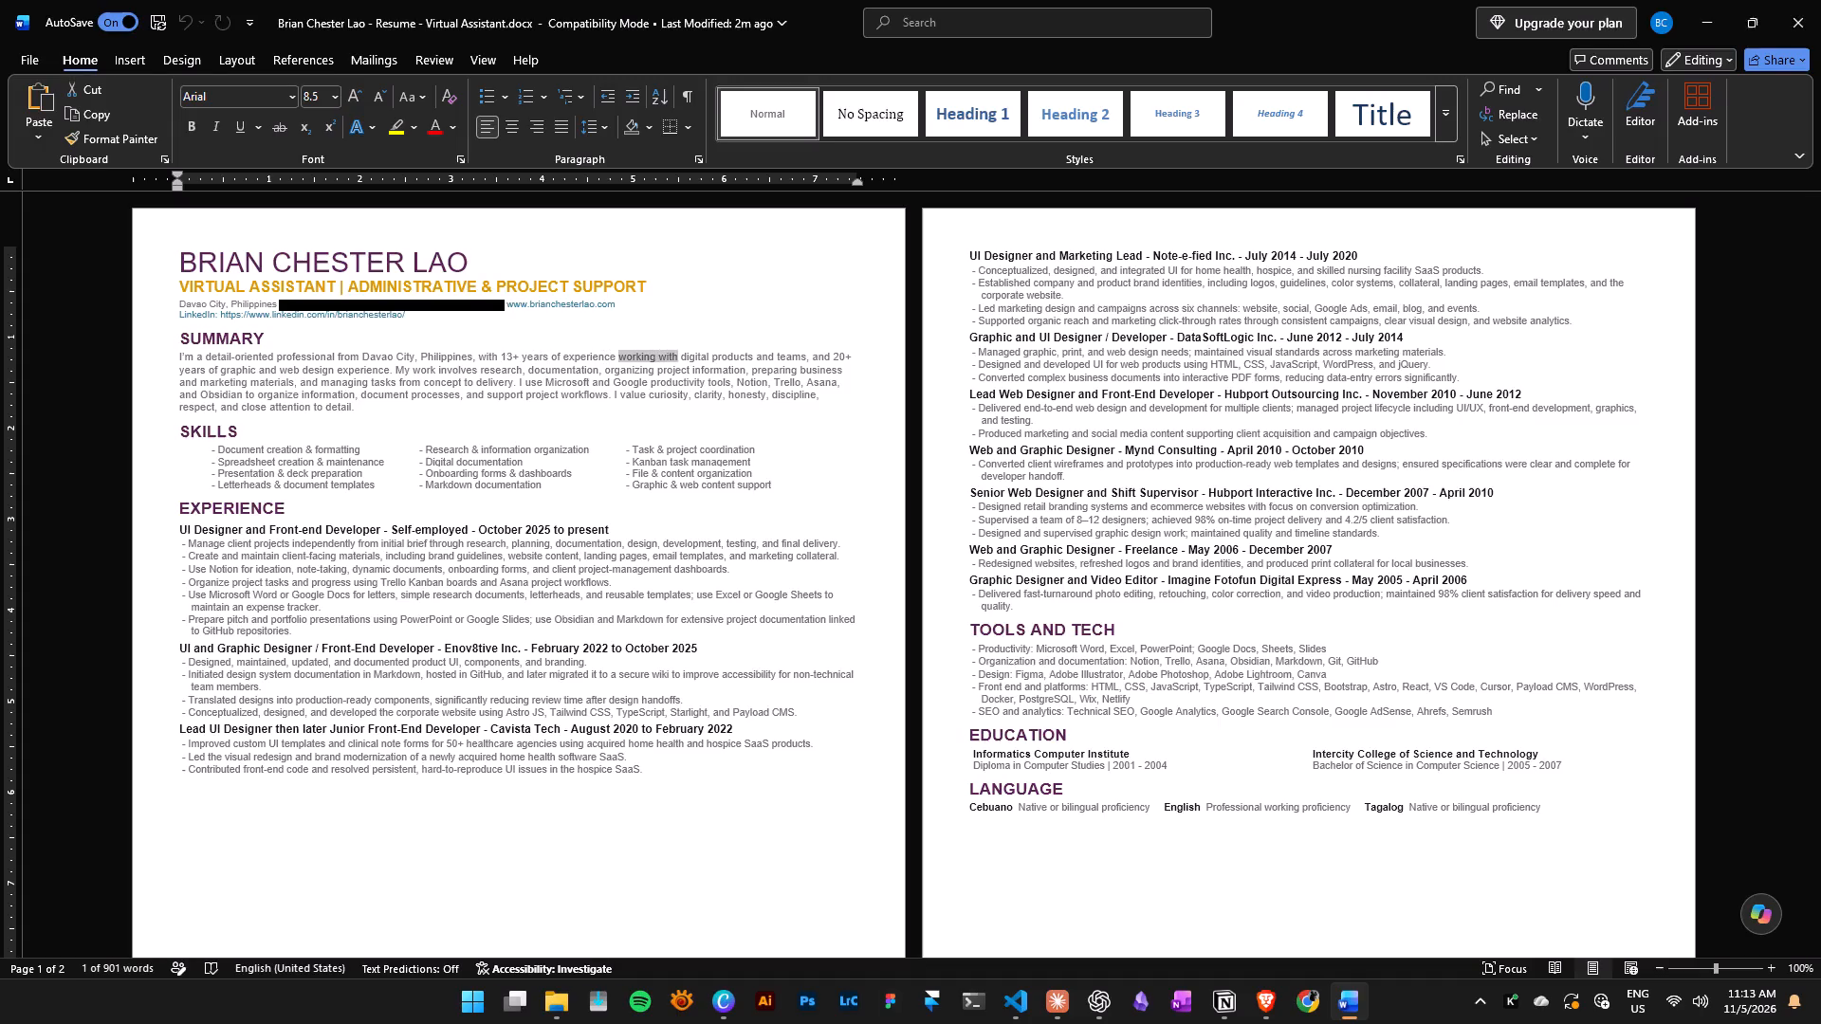
{"action": "type", "text": "designing"}
Delete "and teams" after "digital products" in the Summary's first sentence.
{"action": "key", "text": "Right"}
{"action": "key", "text": "Right"}
{"action": "key", "text": "Right"}
{"action": "key", "text": "Right"}
{"action": "key", "text": "Right"}
{"action": "key", "text": "Right"}
{"action": "key", "text": "Right"}
{"action": "key", "text": "Right"}
{"action": "key", "text": "Right"}
{"action": "key", "text": "Right"}
{"action": "key", "text": "Right"}
{"action": "key", "text": "Right"}
{"action": "key", "text": "Right"}
{"action": "key", "text": "Right"}
{"action": "key", "text": "Right"}
{"action": "key", "text": "Right"}
{"action": "key", "text": "Right"}
{"action": "key", "text": "Right"}
{"action": "key", "text": "Right"}
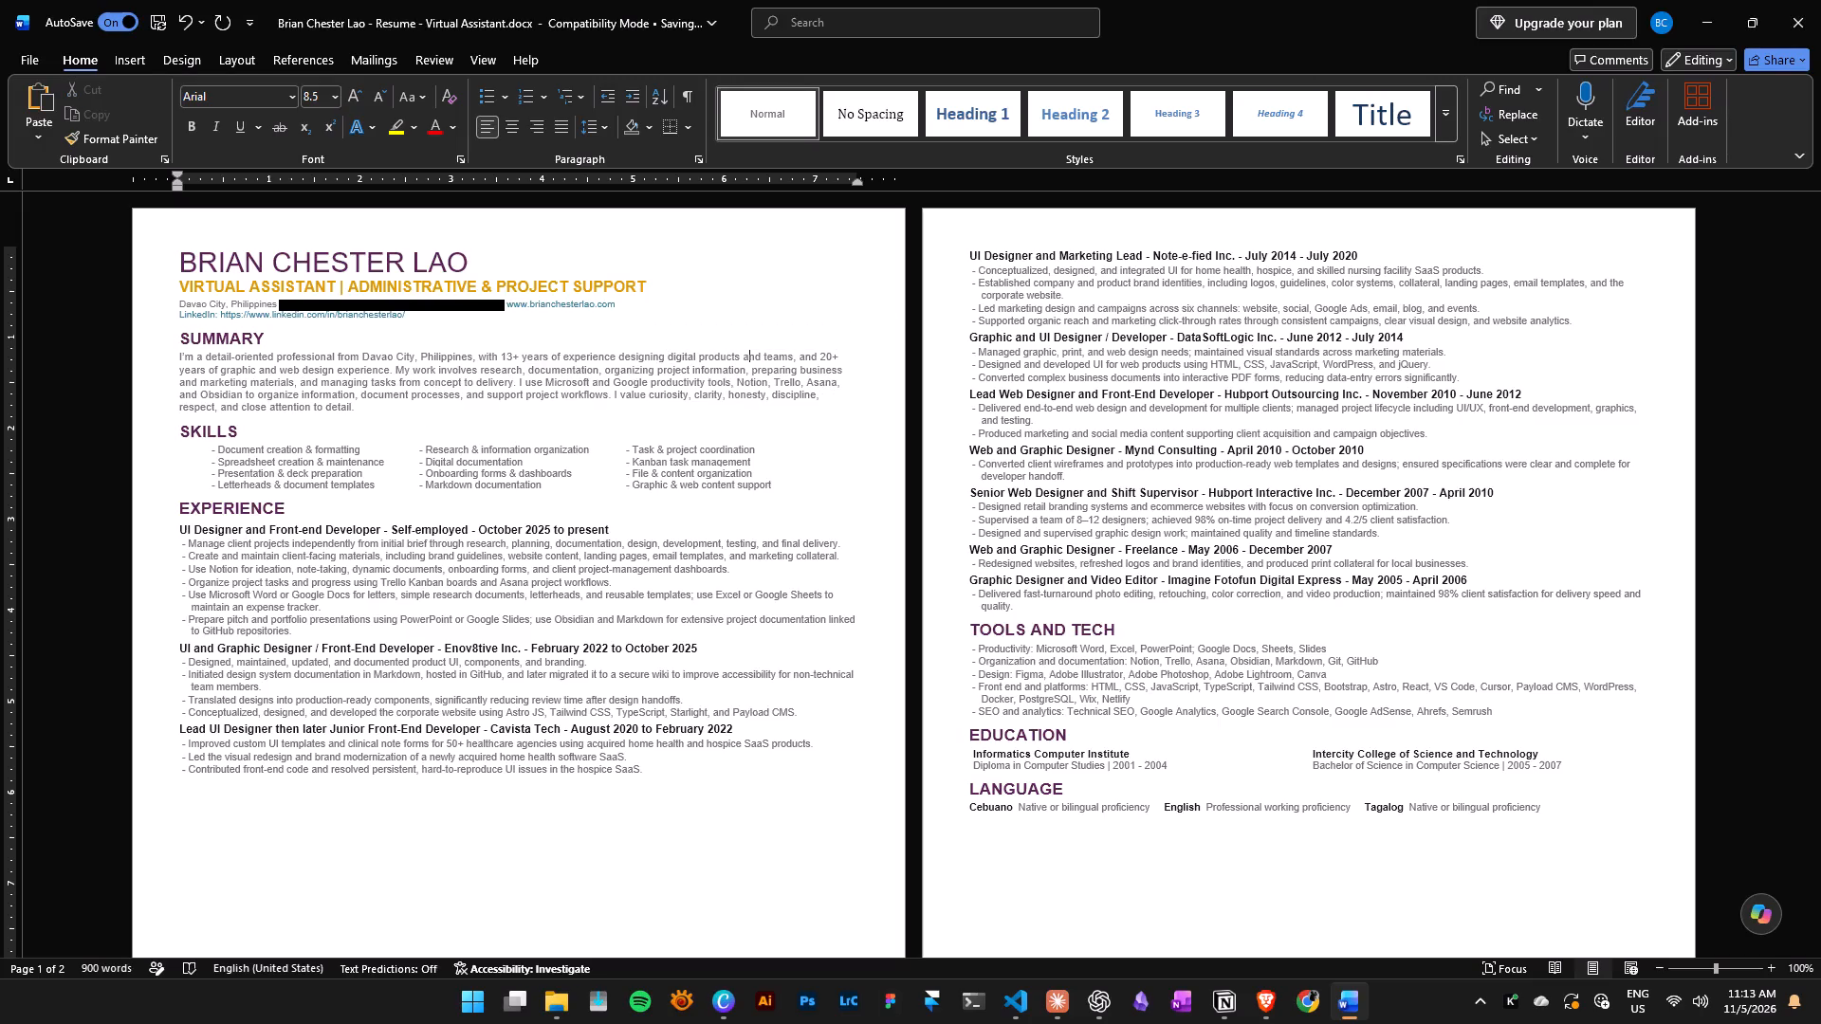
{"action": "key", "text": "Left"}
{"action": "key", "text": "shift+Right"}
{"action": "key", "text": "shift+Right"}
{"action": "key", "text": "shift+Right"}
{"action": "key", "text": "shift+Right"}
{"action": "key", "text": "shift+Right"}
{"action": "key", "text": "shift+Right"}
{"action": "key", "text": "shift+Right"}
{"action": "key", "text": "shift+Right"}
{"action": "key", "text": "shift+Right"}
{"action": "key", "text": "shift+Right"}
{"action": "key", "text": "shift+Left"}
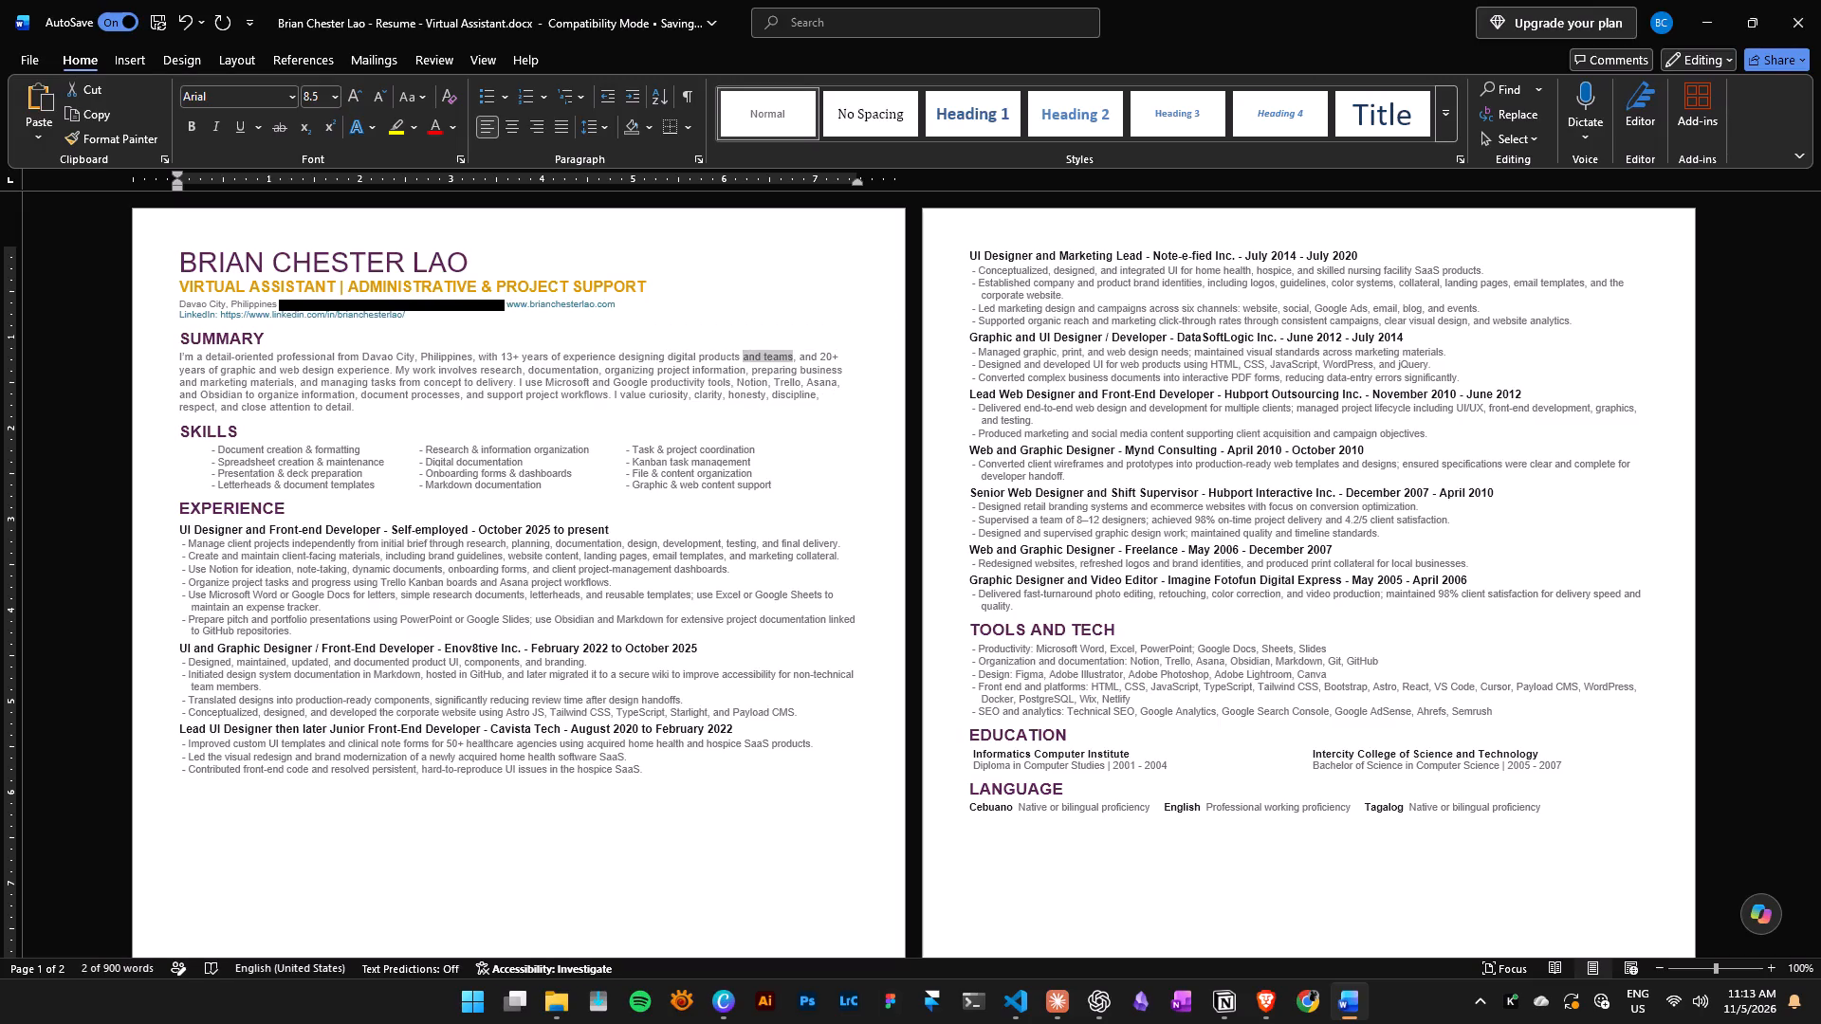
{"action": "key", "text": "BackSpace"}
Insert "UI design, front-end development" after "My work involves" in the Summary's second sentence.
{"action": "key", "text": "Right"}
{"action": "key", "text": "Right"}
{"action": "key", "text": "Right"}
{"action": "key", "text": "Right"}
{"action": "key", "text": "Right"}
{"action": "key", "text": "Right"}
{"action": "key", "text": "Right"}
{"action": "key", "text": "Right"}
{"action": "key", "text": "Right"}
{"action": "key", "text": "Right"}
{"action": "key", "text": "Right"}
{"action": "key", "text": "Right"}
{"action": "key", "text": "Right"}
{"action": "key", "text": "Right"}
{"action": "key", "text": "Right"}
{"action": "key", "text": "Right"}
{"action": "key", "text": "Right"}
{"action": "key", "text": "Right"}
{"action": "key", "text": "Right"}
{"action": "key", "text": "Right"}
{"action": "key", "text": "Right"}
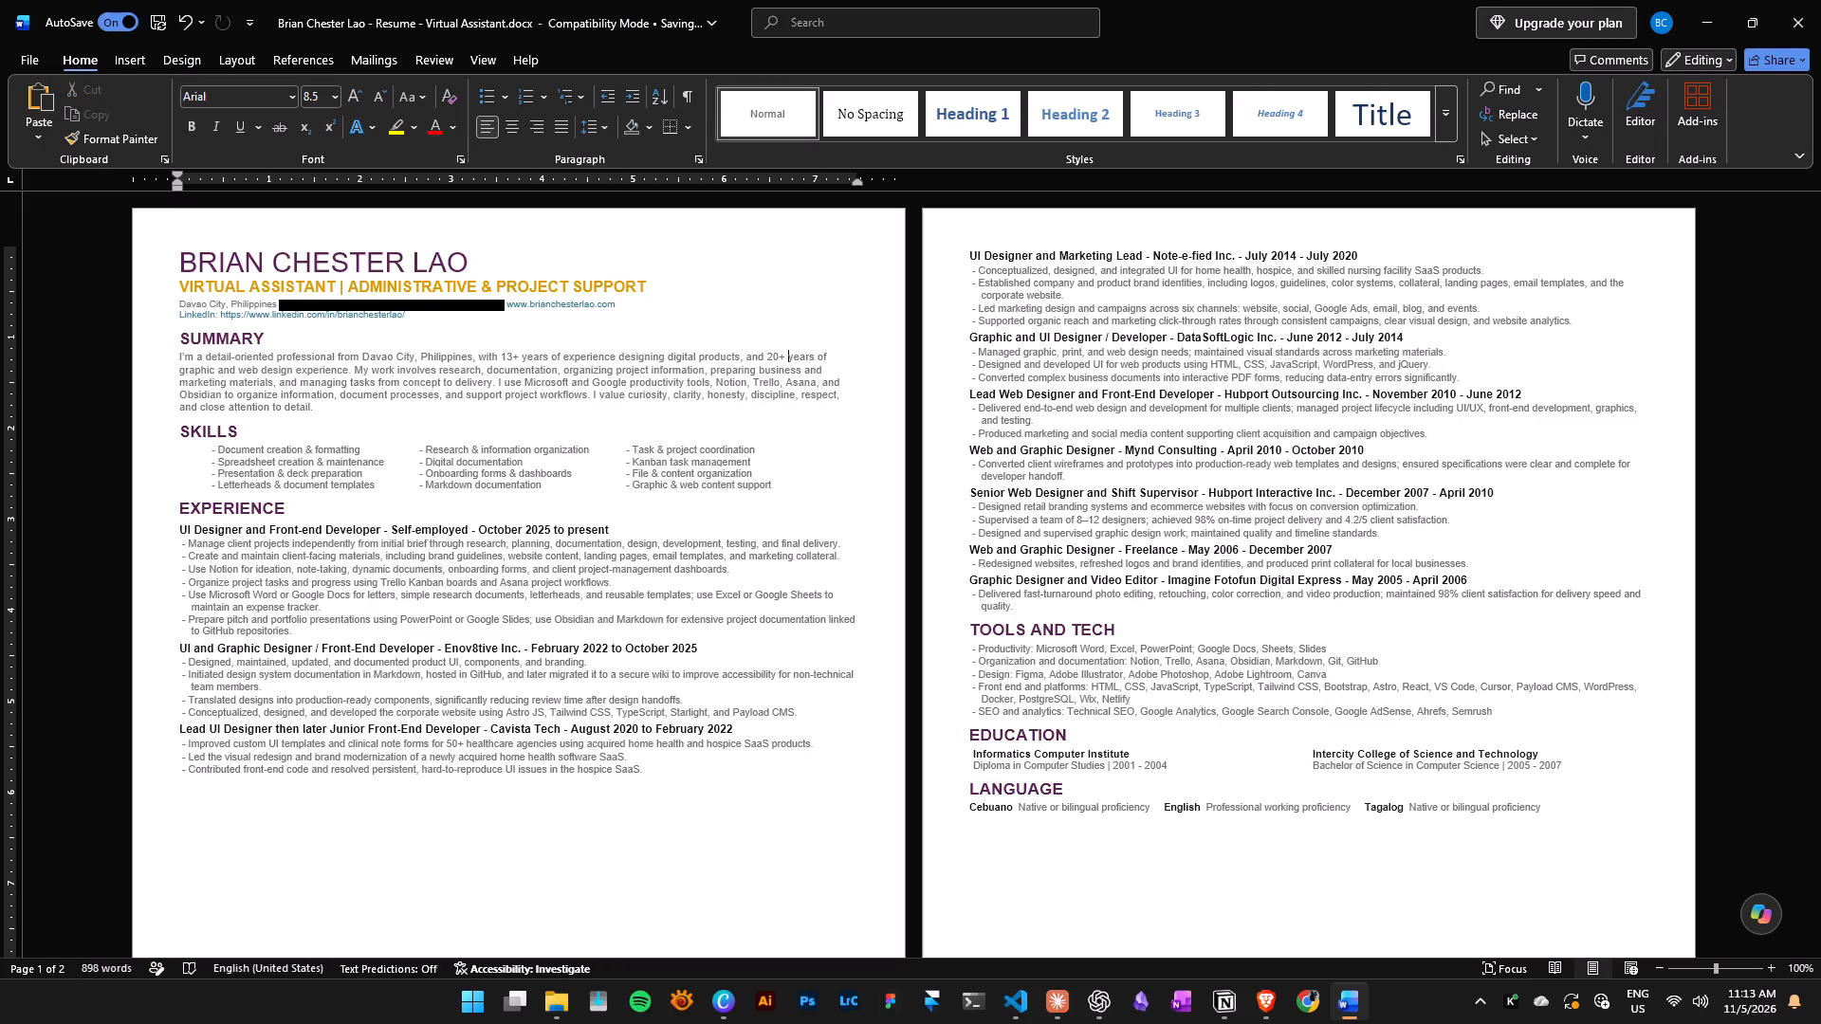
{"action": "key", "text": "Right"}
{"action": "key", "text": "Right"}
{"action": "key", "text": "Right"}
{"action": "key", "text": "Right"}
{"action": "key", "text": "Right"}
{"action": "key", "text": "Right"}
{"action": "key", "text": "Right"}
{"action": "key", "text": "Right"}
{"action": "key", "text": "Right"}
{"action": "key", "text": "Right"}
{"action": "key", "text": "Right"}
{"action": "key", "text": "Right"}
{"action": "key", "text": "Right"}
{"action": "key", "text": "Right"}
{"action": "key", "text": "Right"}
{"action": "key", "text": "Right"}
{"action": "key", "text": "Right"}
{"action": "key", "text": "Right"}
{"action": "key", "text": "Right"}
{"action": "key", "text": "Right"}
{"action": "key", "text": "Right"}
{"action": "key", "text": "Right"}
{"action": "key", "text": "Right"}
{"action": "key", "text": "Right"}
{"action": "key", "text": "Right"}
{"action": "key", "text": "Right"}
{"action": "key", "text": "Right"}
{"action": "key", "text": "Right"}
{"action": "key", "text": "Right"}
{"action": "key", "text": "Right"}
{"action": "key", "text": "space"}
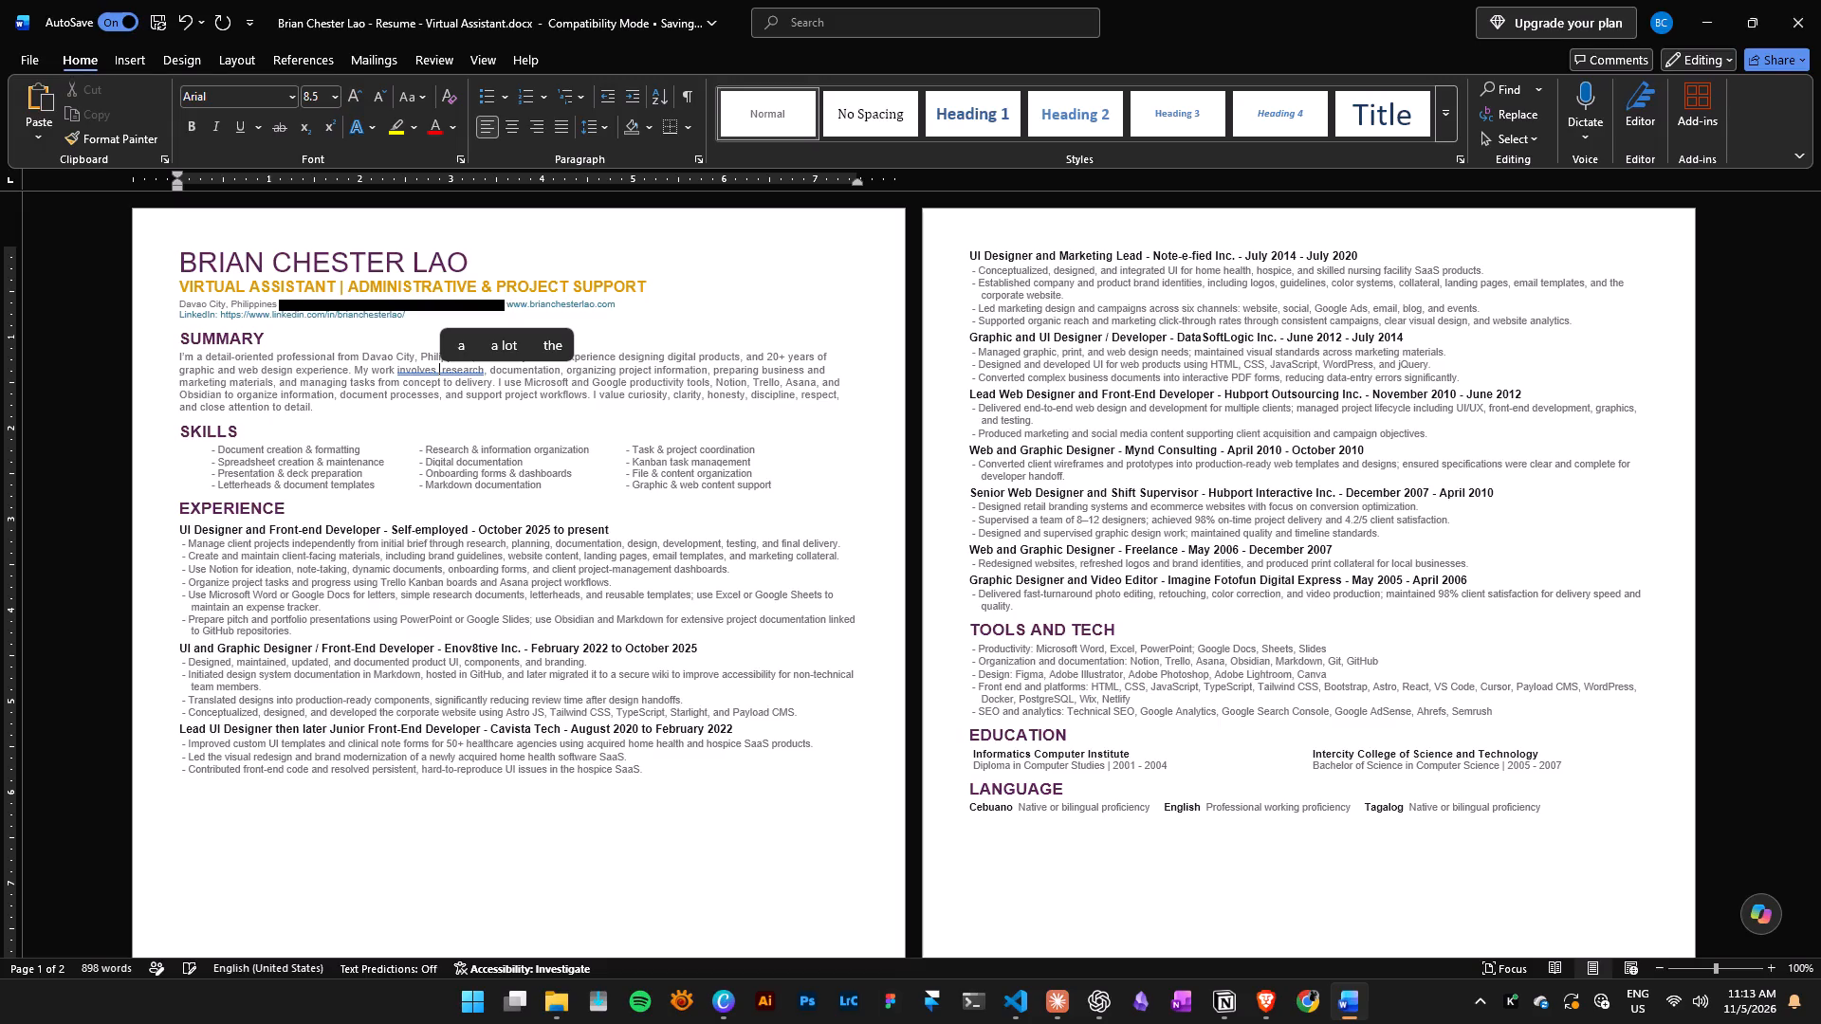
{"action": "type", "text": "UI design"}
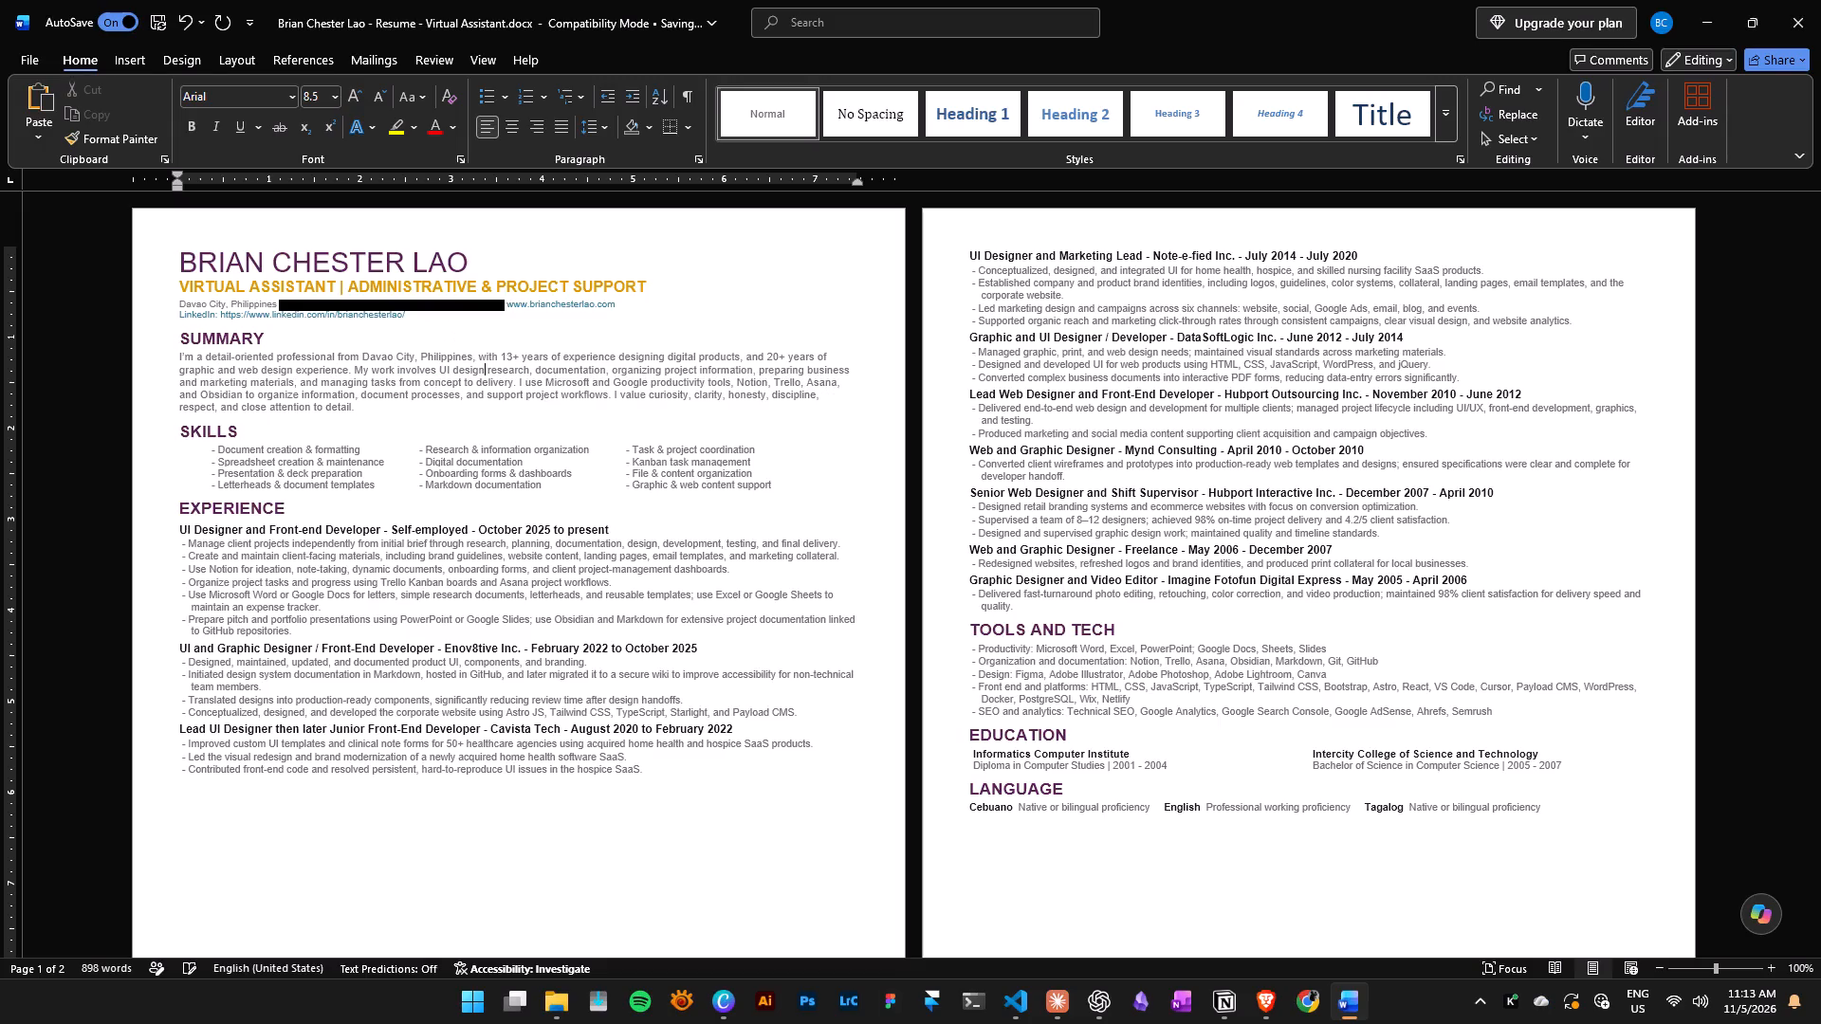
{"action": "type", "text": ","}
{"action": "key", "text": "space"}
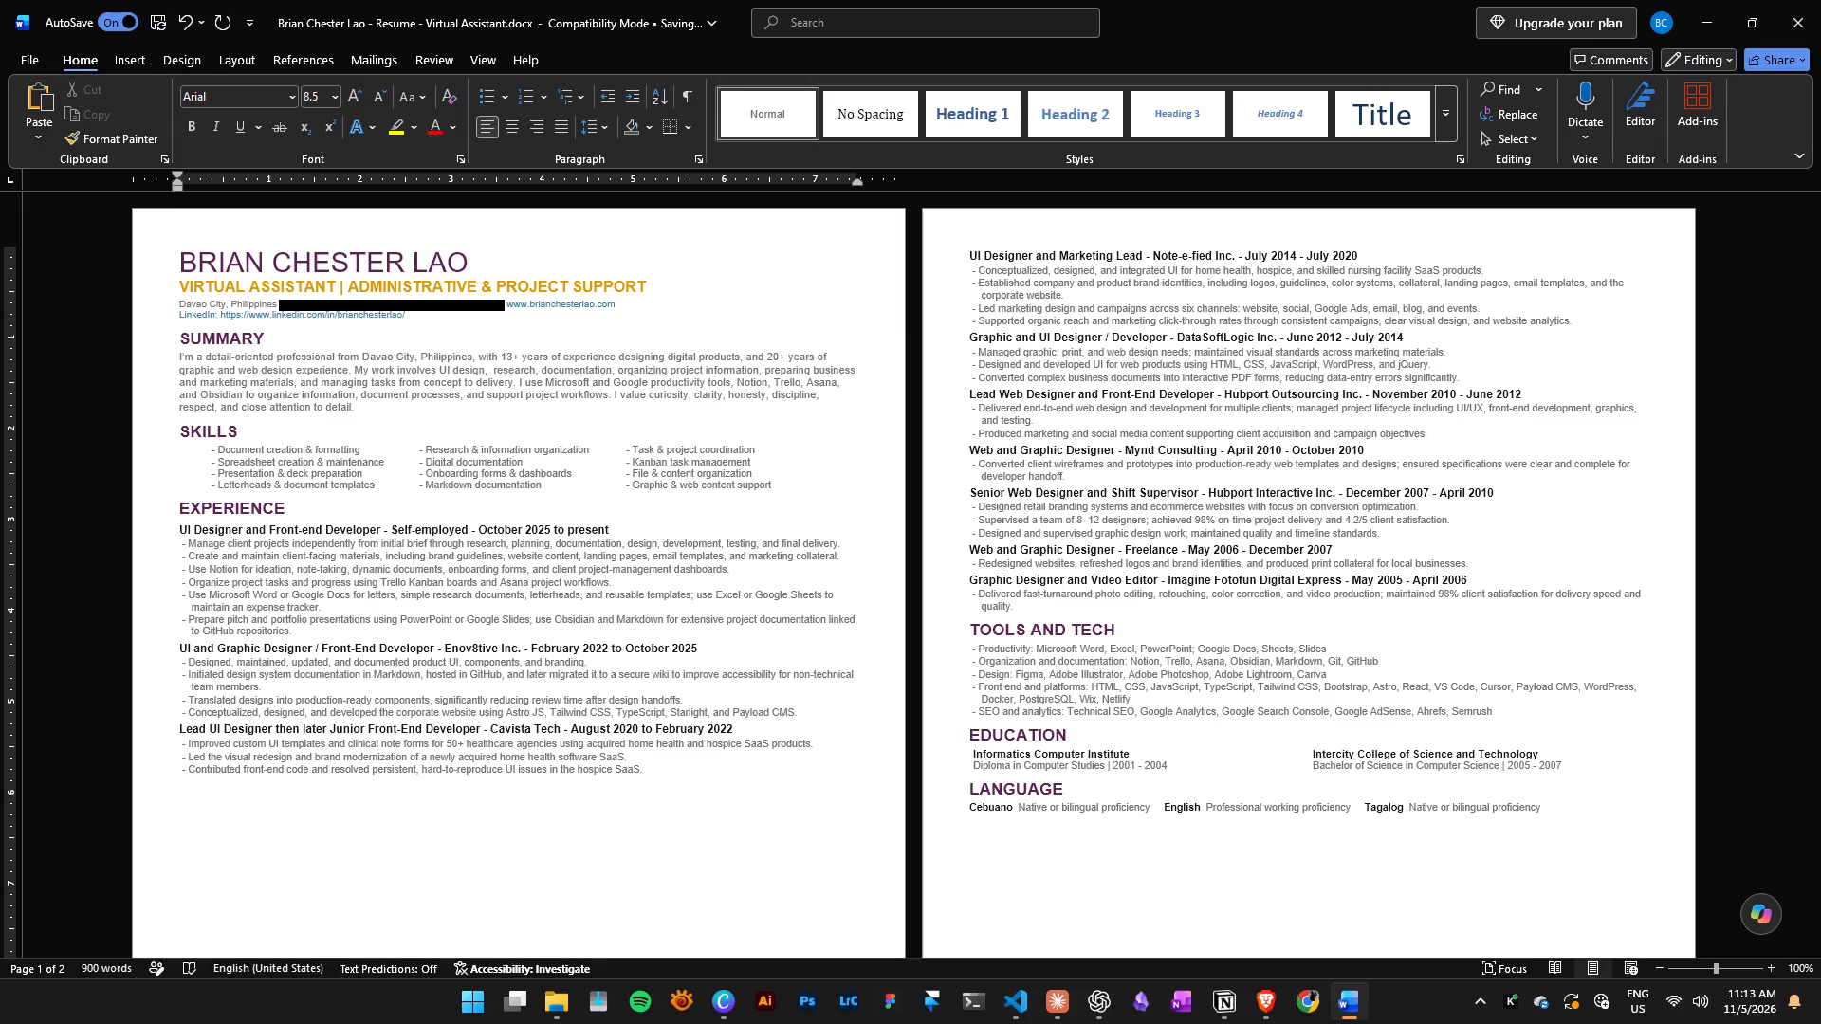
{"action": "type", "text": "front-enmd"}
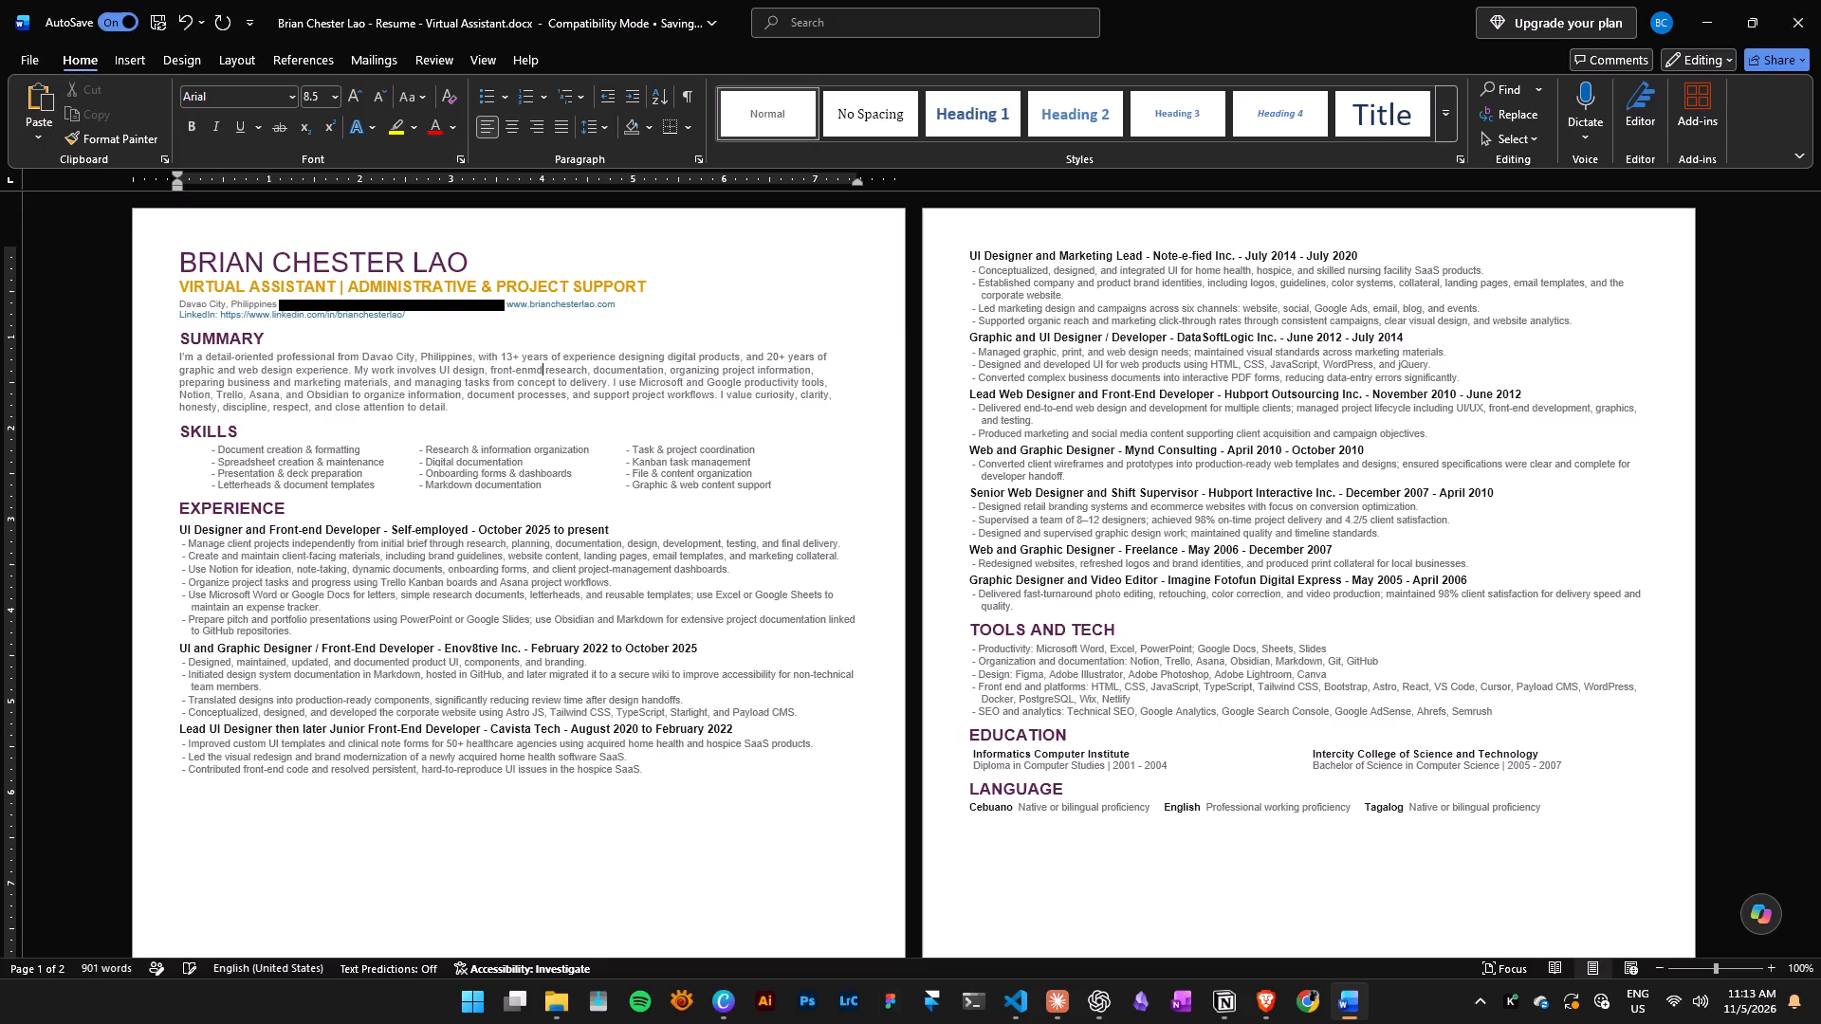
{"action": "key", "text": "BackSpace"}
{"action": "key", "text": "BackSpace"}
{"action": "key", "text": "BackSpace"}
{"action": "key", "text": "BackSpace"}
{"action": "type", "text": "end development"}
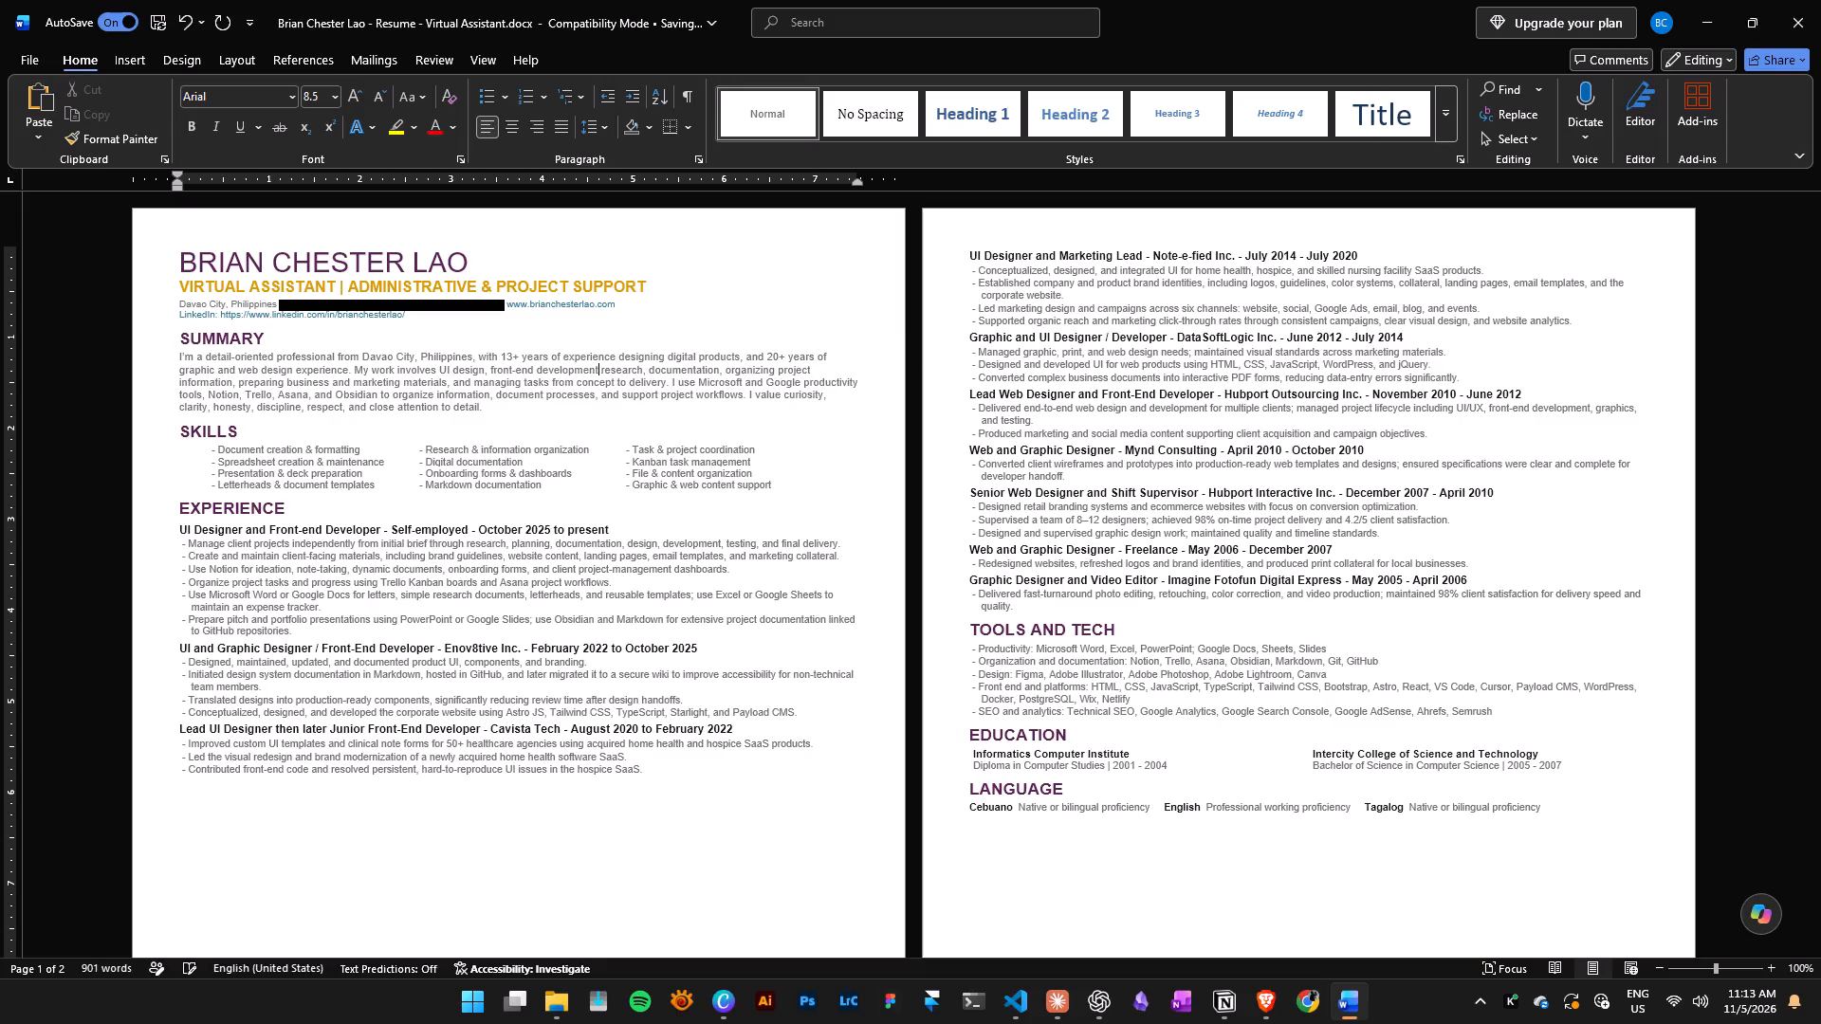
Insert "mainly" between "My work" and "involves" in the Summary's second sentence.
{"action": "key", "text": "Left"}
{"action": "key", "text": "Left"}
{"action": "key", "text": "Left"}
{"action": "key", "text": "Left"}
{"action": "key", "text": "Left"}
{"action": "key", "text": "Left"}
{"action": "key", "text": "Left"}
{"action": "key", "text": "Left"}
{"action": "key", "text": "Left"}
{"action": "key", "text": "Left"}
{"action": "key", "text": "Left"}
{"action": "key", "text": "Left"}
{"action": "key", "text": "Left"}
{"action": "key", "text": "Left"}
{"action": "key", "text": "Left"}
{"action": "key", "text": "Left"}
{"action": "key", "text": "Left"}
{"action": "key", "text": "Left"}
{"action": "key", "text": "Left"}
{"action": "key", "text": "Left"}
{"action": "key", "text": "Left"}
{"action": "key", "text": "space"}
{"action": "type", "text": "mainly"}
Continue the Summary's second sentence after "front-end development" with ", design systems documentation, and project management" and end it with a period.
{"action": "key", "text": "Right"}
{"action": "key", "text": "Right"}
{"action": "key", "text": "Right"}
{"action": "key", "text": "Right"}
{"action": "key", "text": "Right"}
{"action": "key", "text": "Right"}
{"action": "key", "text": "Right"}
{"action": "key", "text": "Right"}
{"action": "key", "text": "Right"}
{"action": "key", "text": "Right"}
{"action": "key", "text": "Right"}
{"action": "key", "text": "Right"}
{"action": "key", "text": "Right"}
{"action": "key", "text": "Right"}
{"action": "key", "text": "Right"}
{"action": "key", "text": "Right"}
{"action": "key", "text": "Right"}
{"action": "key", "text": "Right"}
{"action": "key", "text": "Right"}
{"action": "key", "text": "Right"}
{"action": "key", "text": "Right"}
{"action": "key", "text": "Right"}
{"action": "key", "text": "Right"}
{"action": "key", "text": "Right"}
{"action": "key", "text": "Right"}
{"action": "key", "text": "Right"}
{"action": "key", "text": "Right"}
{"action": "key", "text": "Right"}
{"action": "key", "text": "Right"}
{"action": "key", "text": "Right"}
{"action": "key", "text": "Right"}
{"action": "key", "text": "Right"}
{"action": "key", "text": "Right"}
{"action": "key", "text": "Right"}
{"action": "key", "text": "Right"}
{"action": "key", "text": "Right"}
{"action": "key", "text": "Right"}
{"action": "key", "text": "Right"}
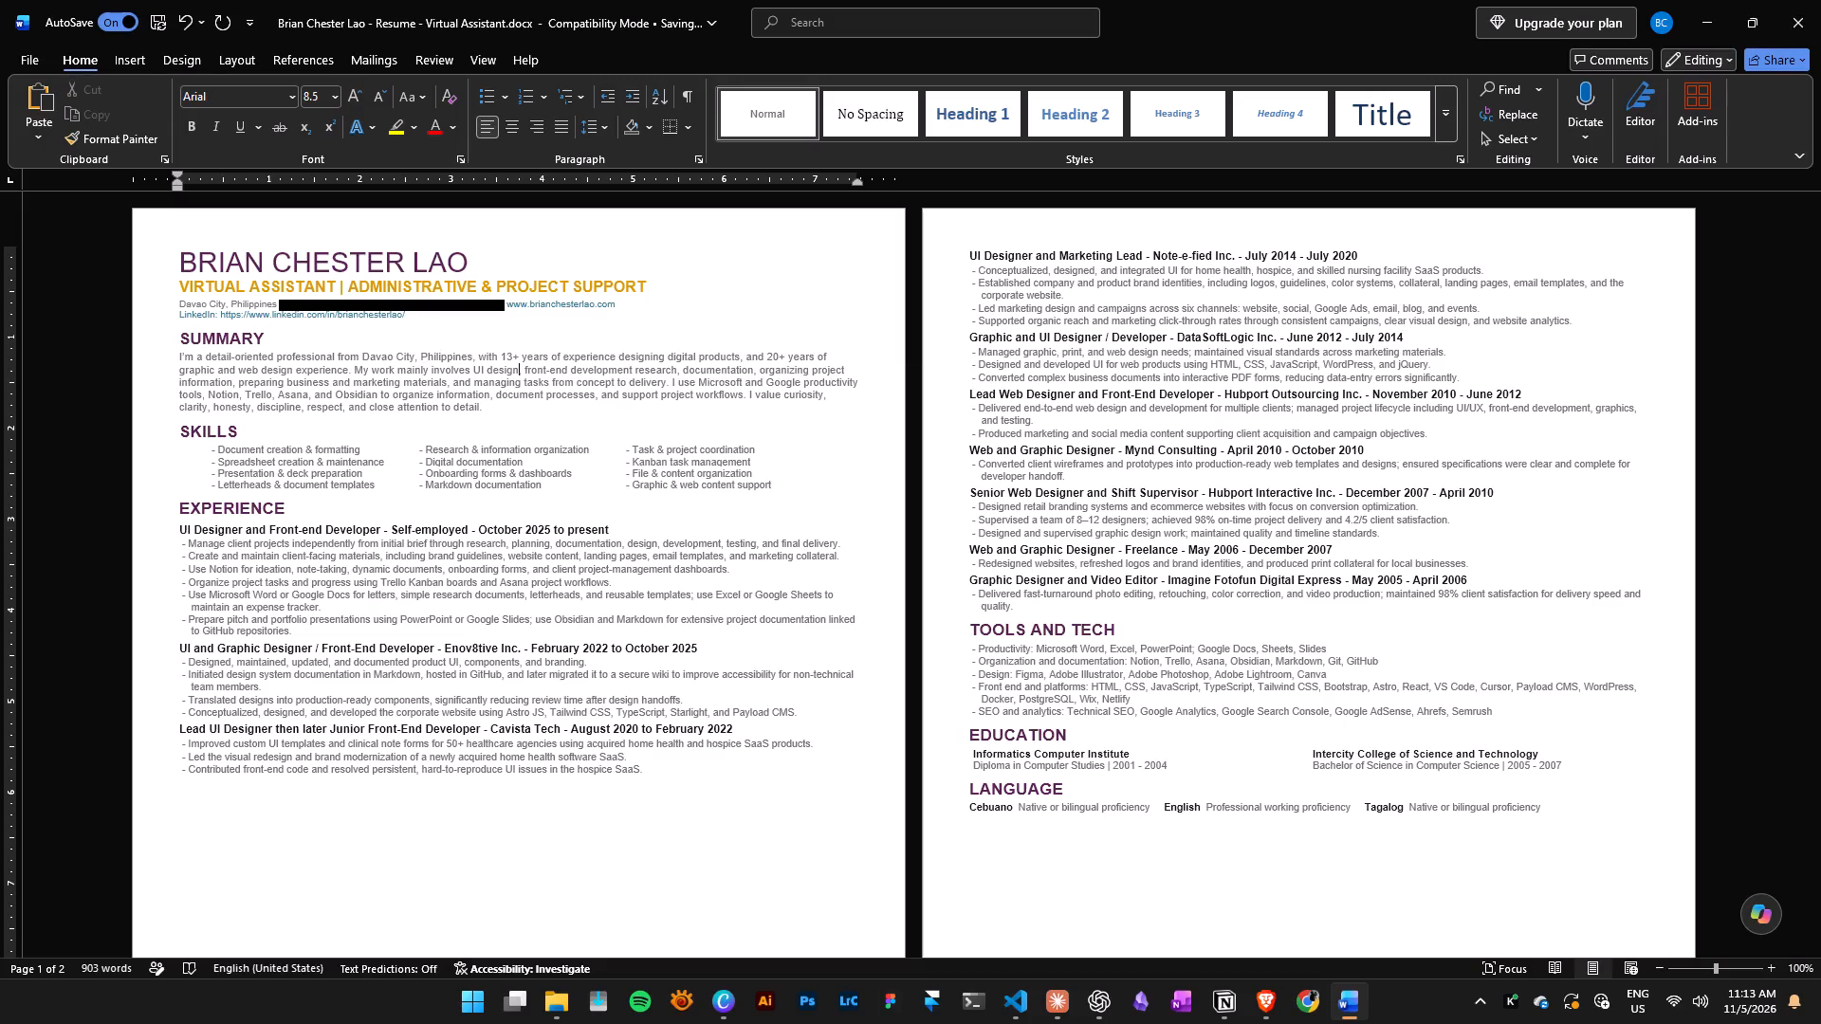
{"action": "key", "text": "Left"}
{"action": "type", "text": ","}
{"action": "key", "text": "space"}
{"action": "type", "text": "design systmes"}
{"action": "key", "text": "space"}
{"action": "type", "text": "documentation"}
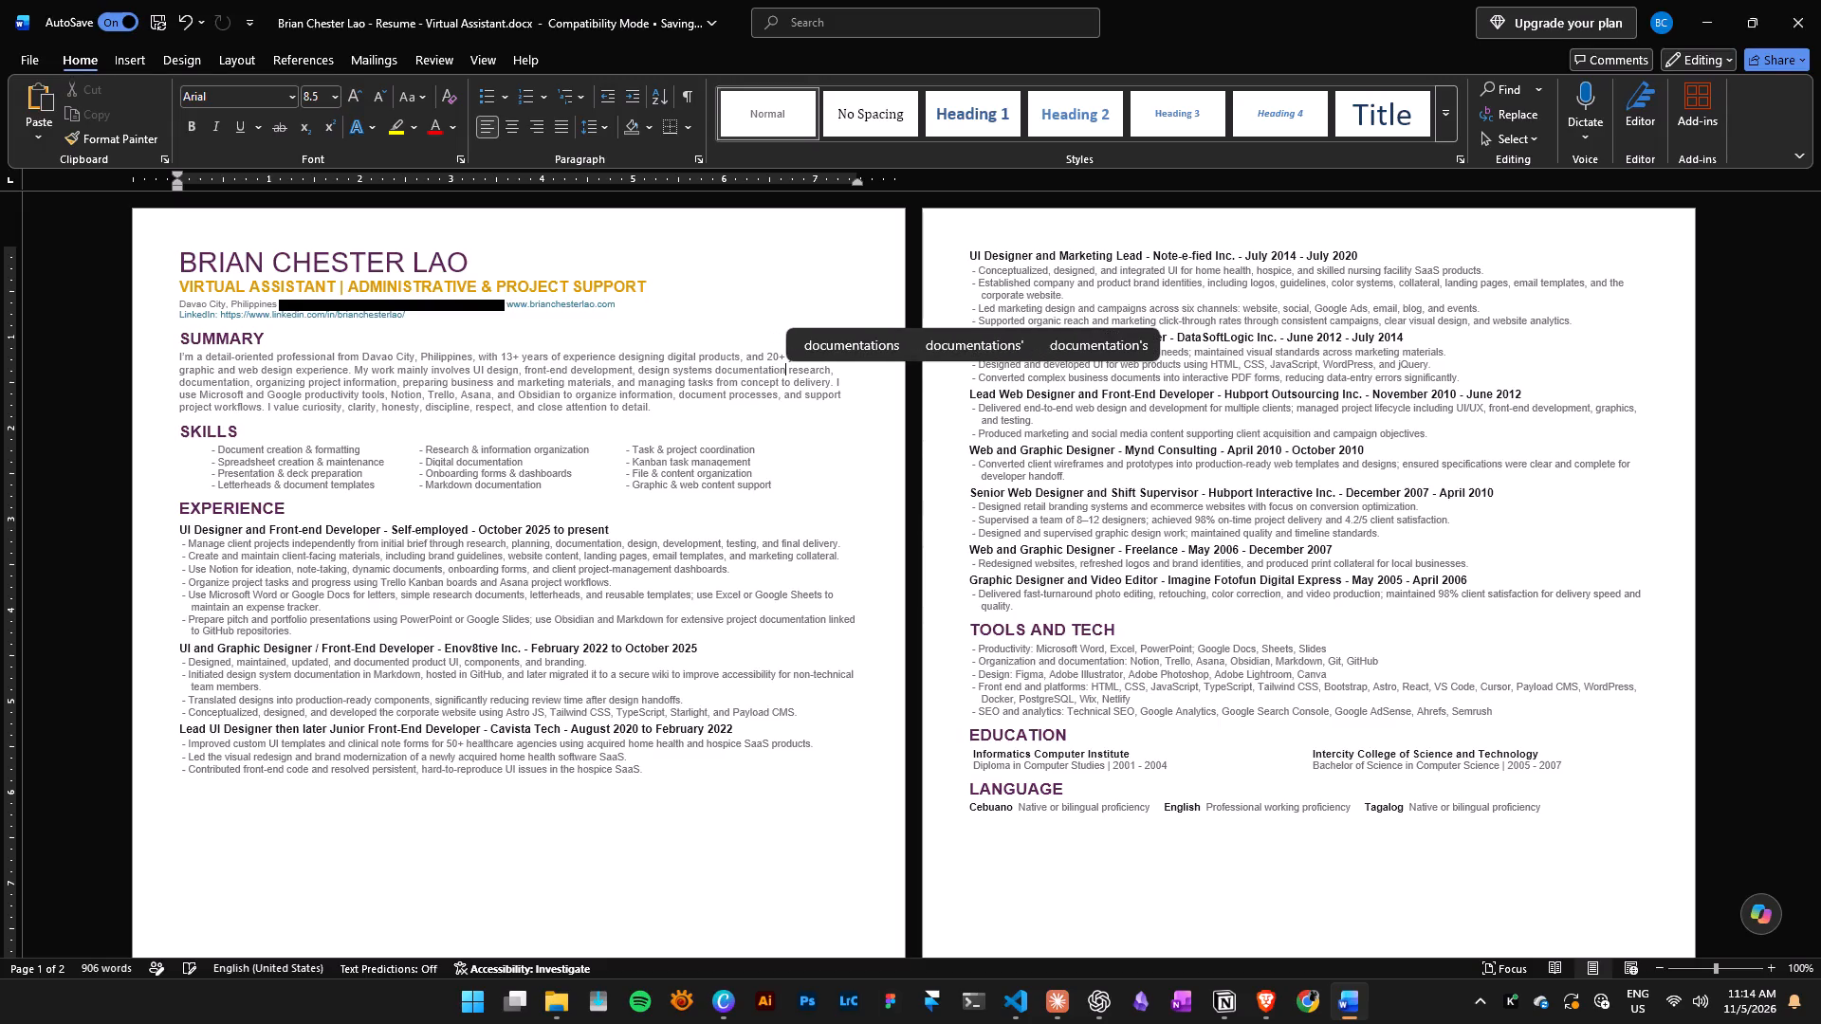
{"action": "type", "text": ","}
{"action": "key", "text": "space"}
{"action": "type", "text": "and"}
{"action": "key", "text": "space"}
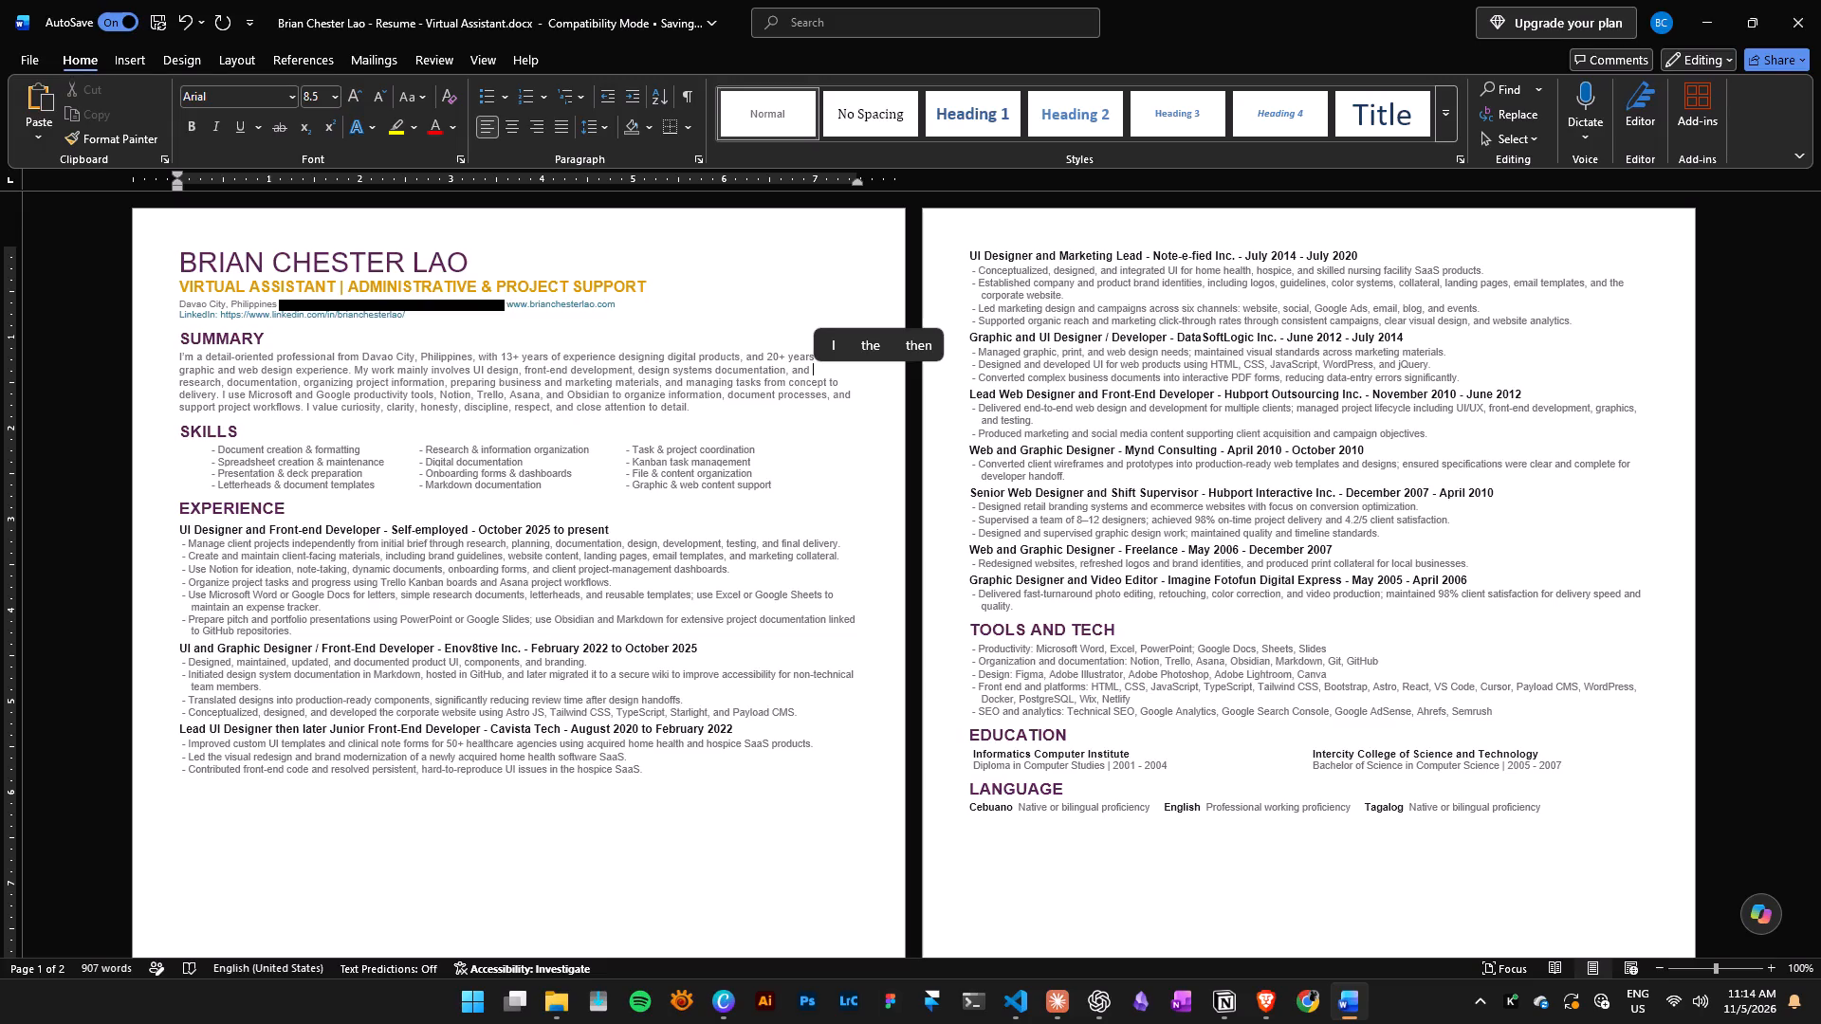
{"action": "type", "text": "project managment"}
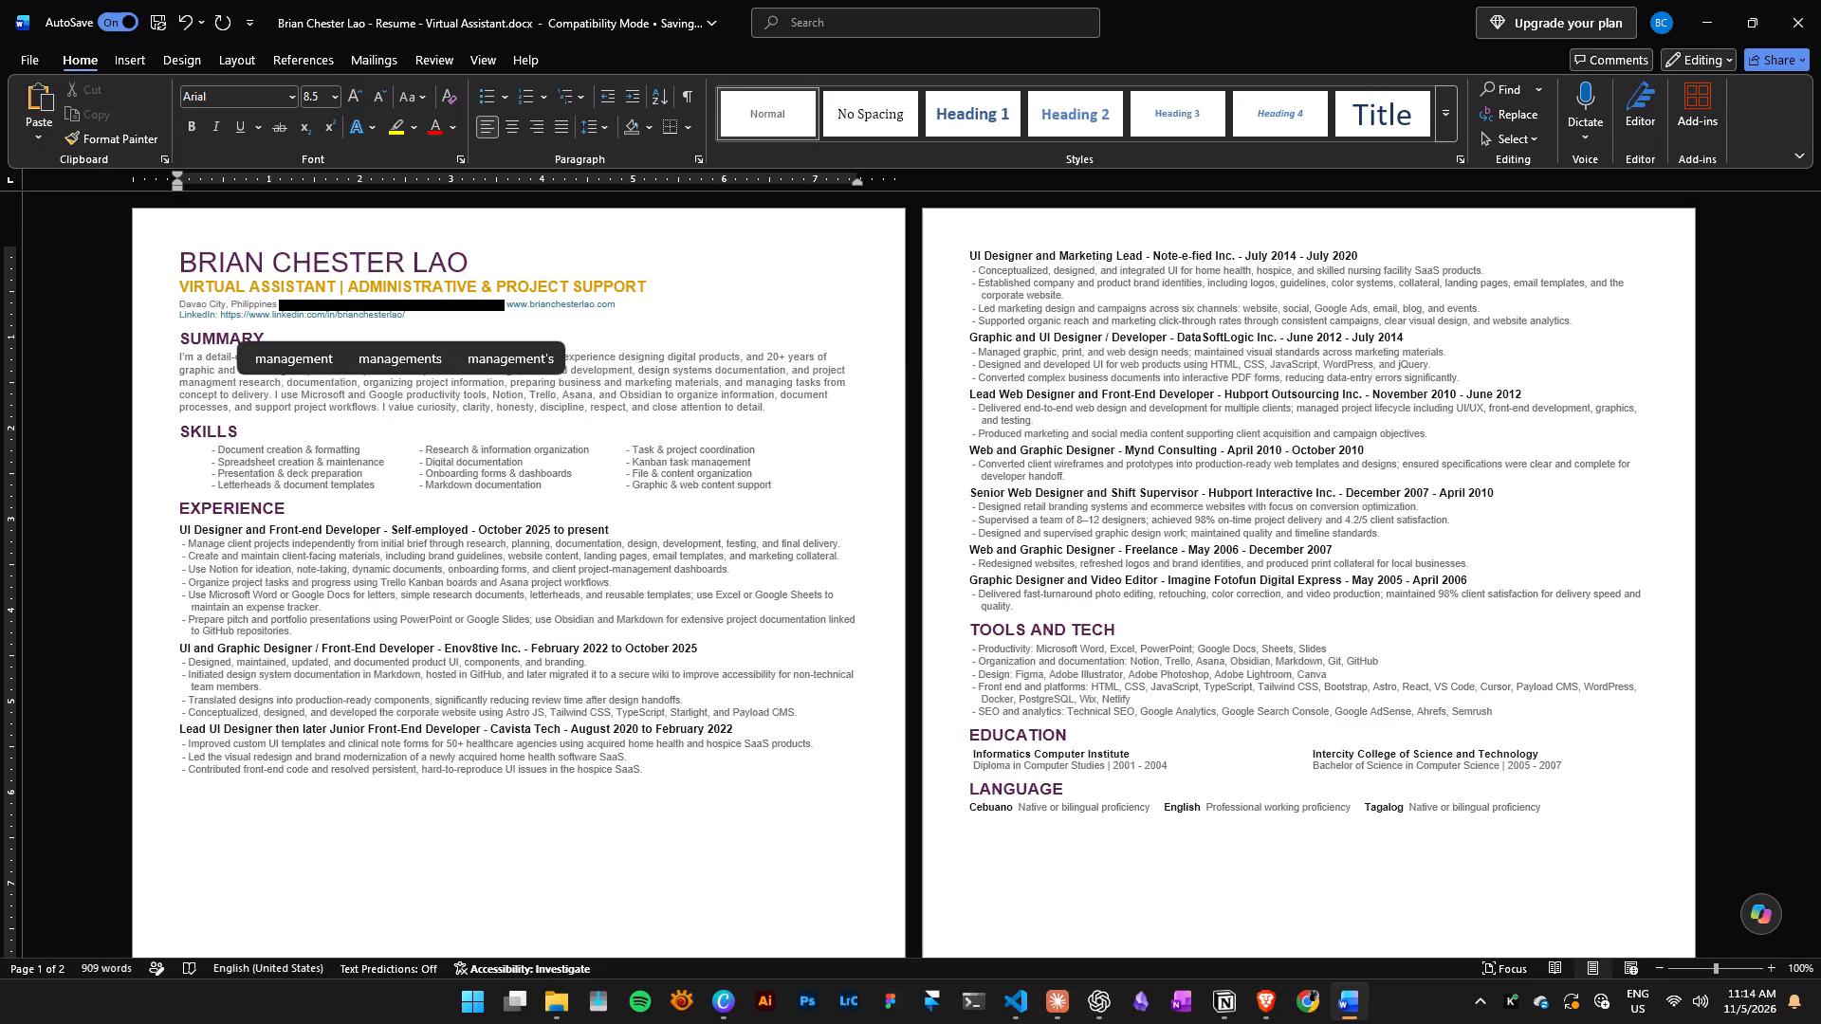
{"action": "key", "text": "period"}
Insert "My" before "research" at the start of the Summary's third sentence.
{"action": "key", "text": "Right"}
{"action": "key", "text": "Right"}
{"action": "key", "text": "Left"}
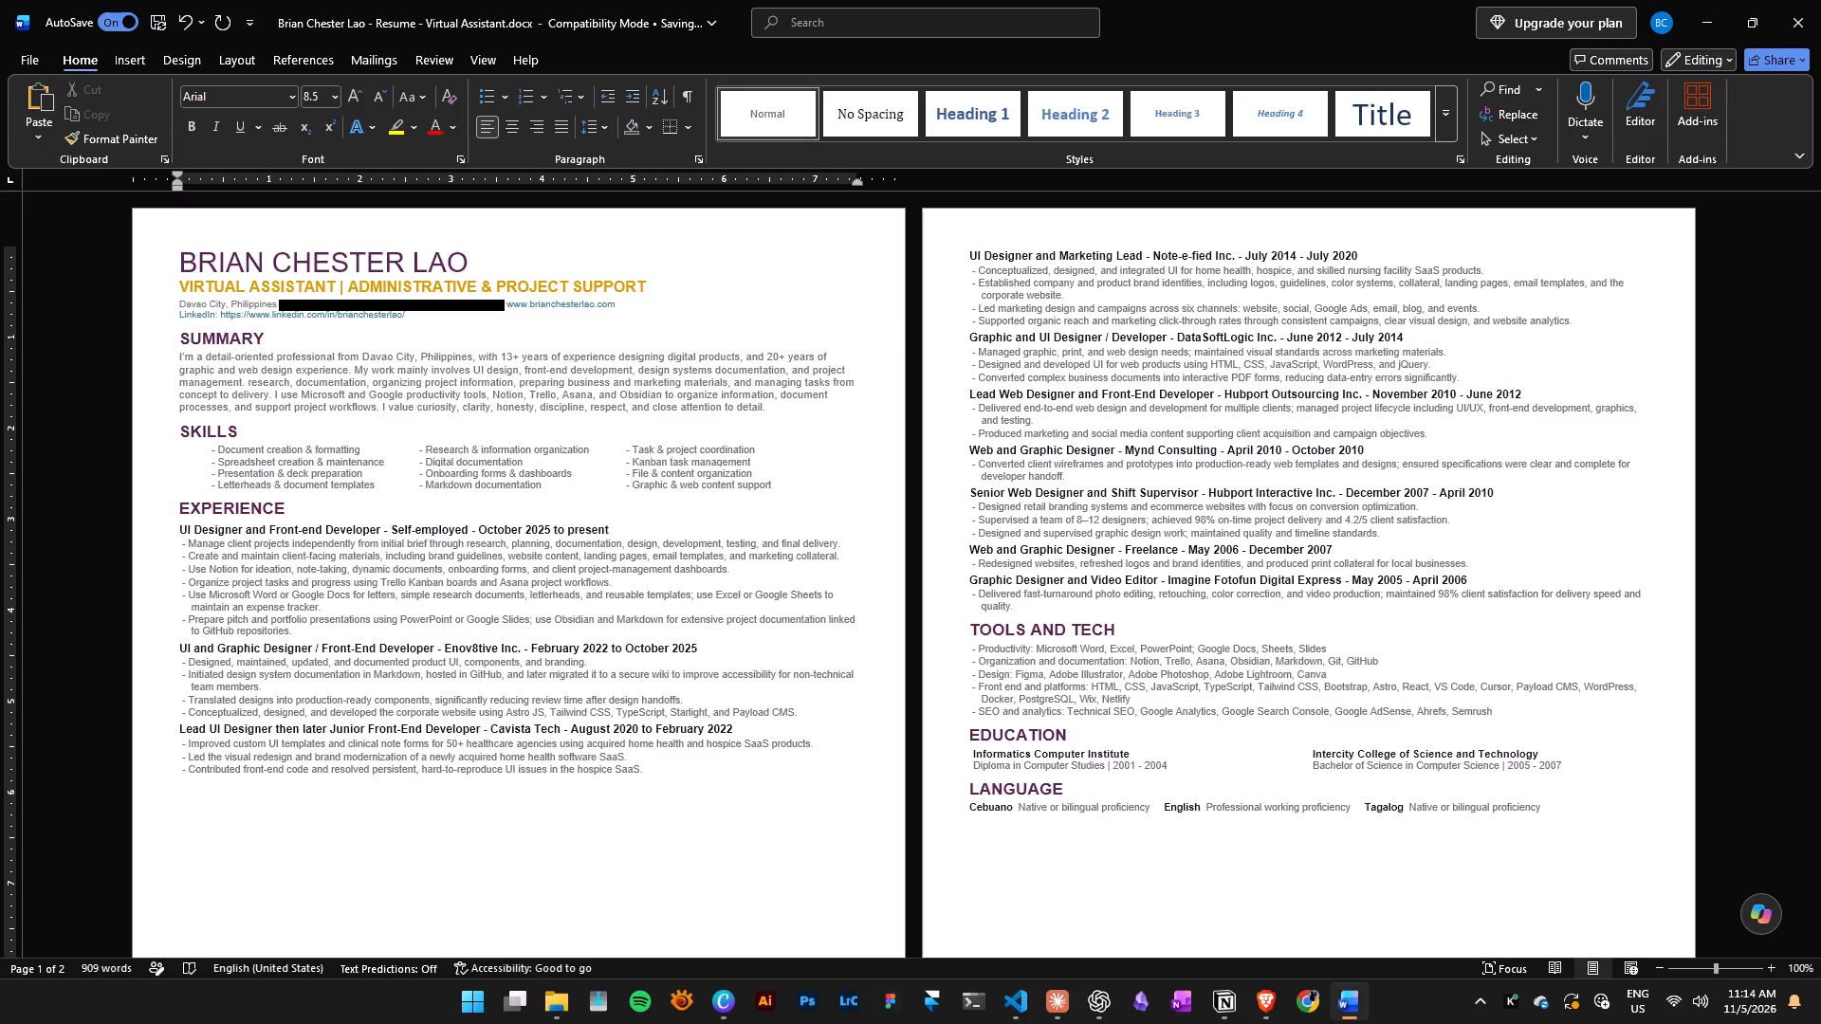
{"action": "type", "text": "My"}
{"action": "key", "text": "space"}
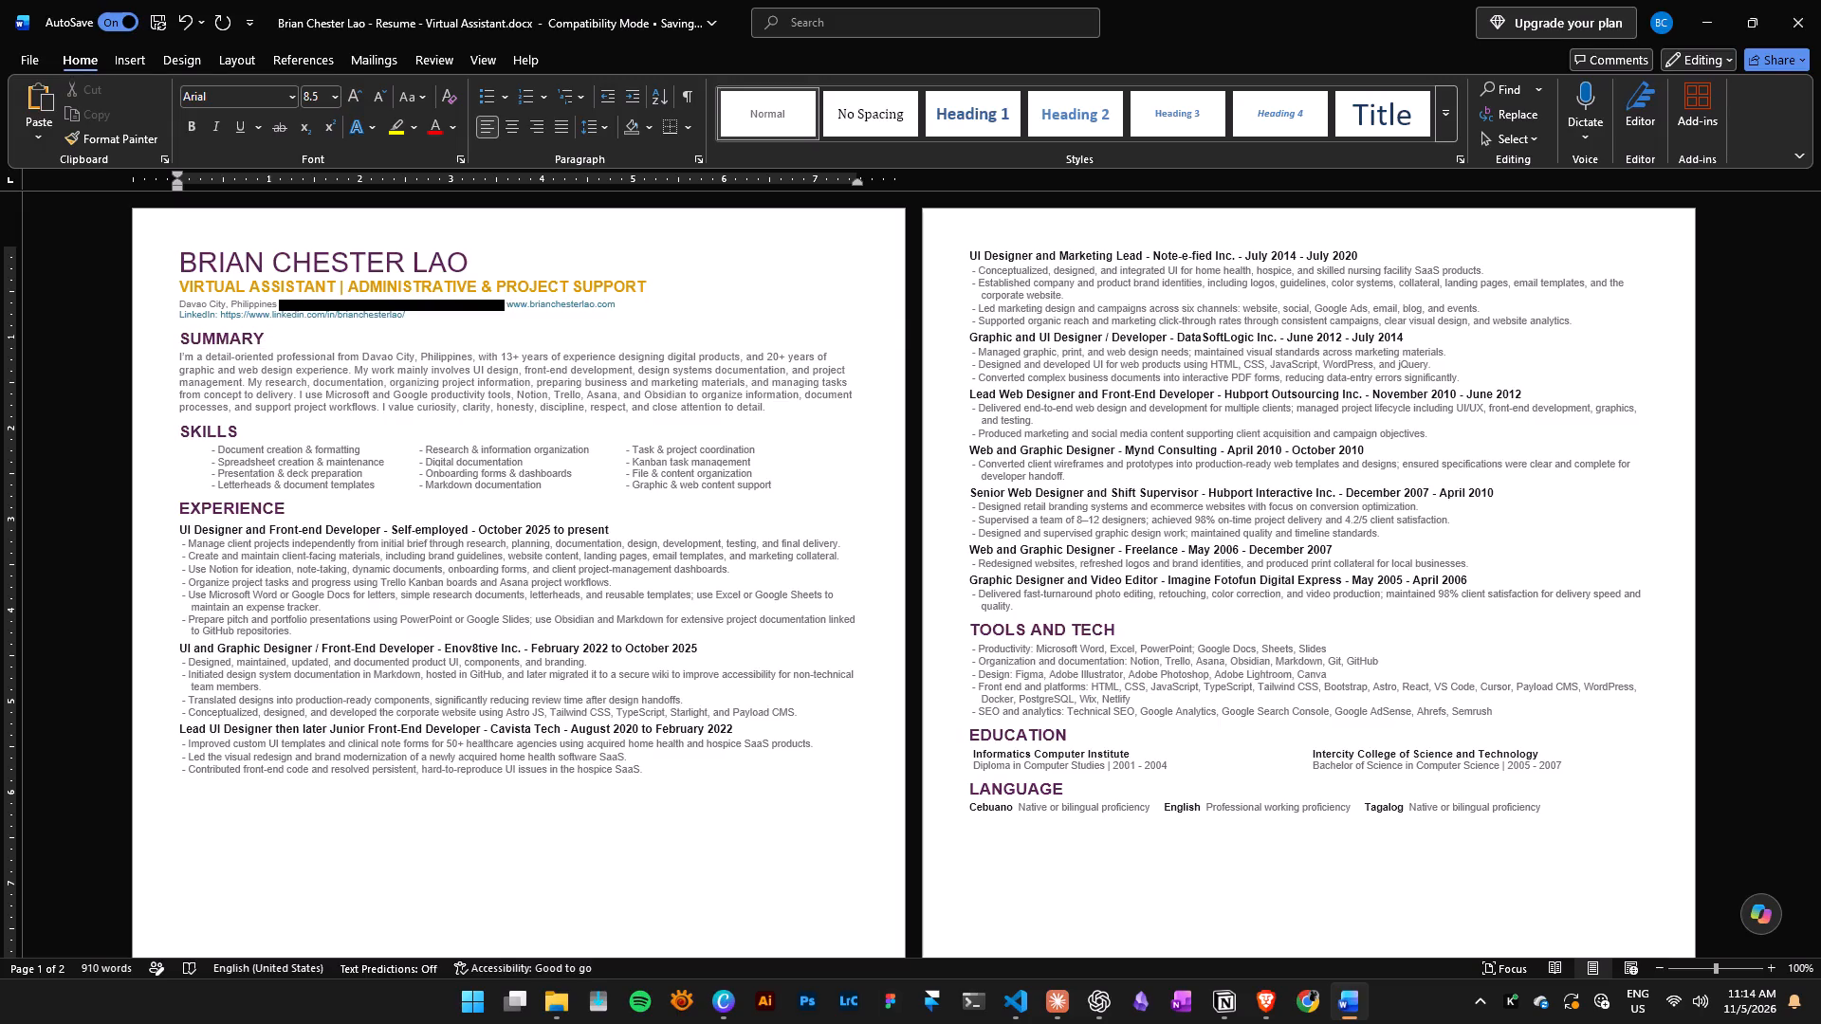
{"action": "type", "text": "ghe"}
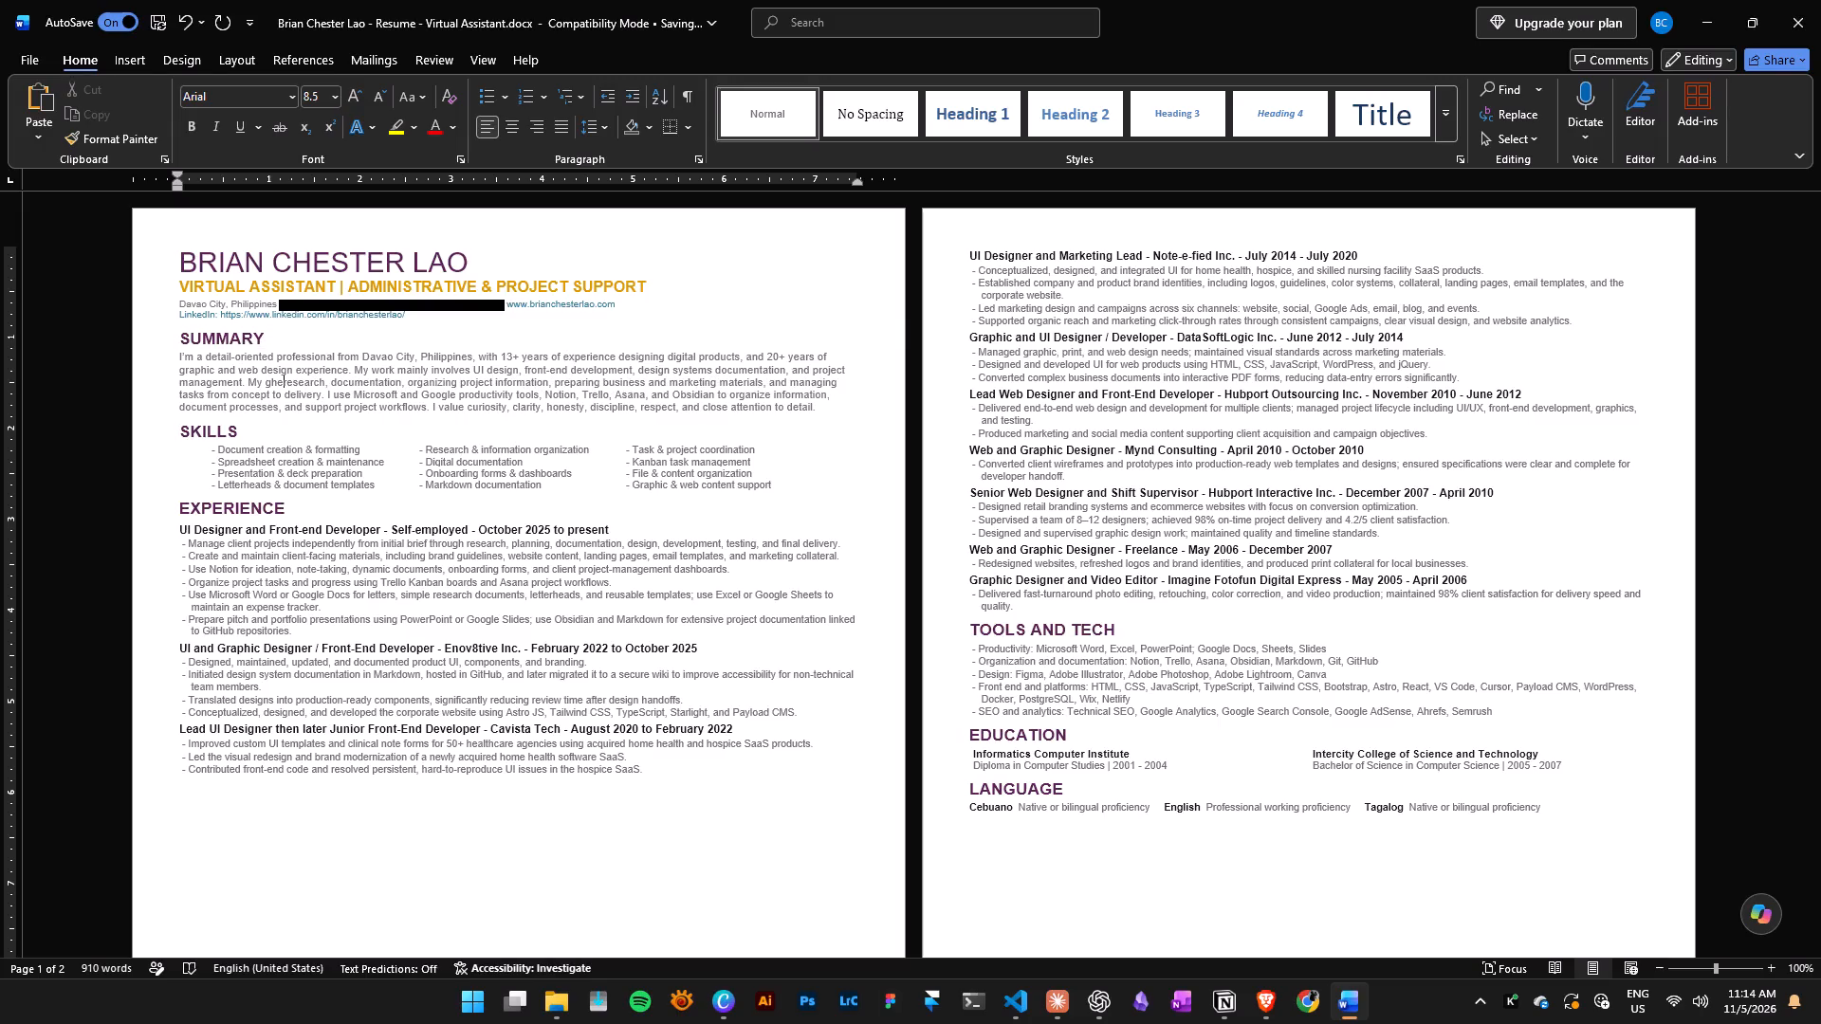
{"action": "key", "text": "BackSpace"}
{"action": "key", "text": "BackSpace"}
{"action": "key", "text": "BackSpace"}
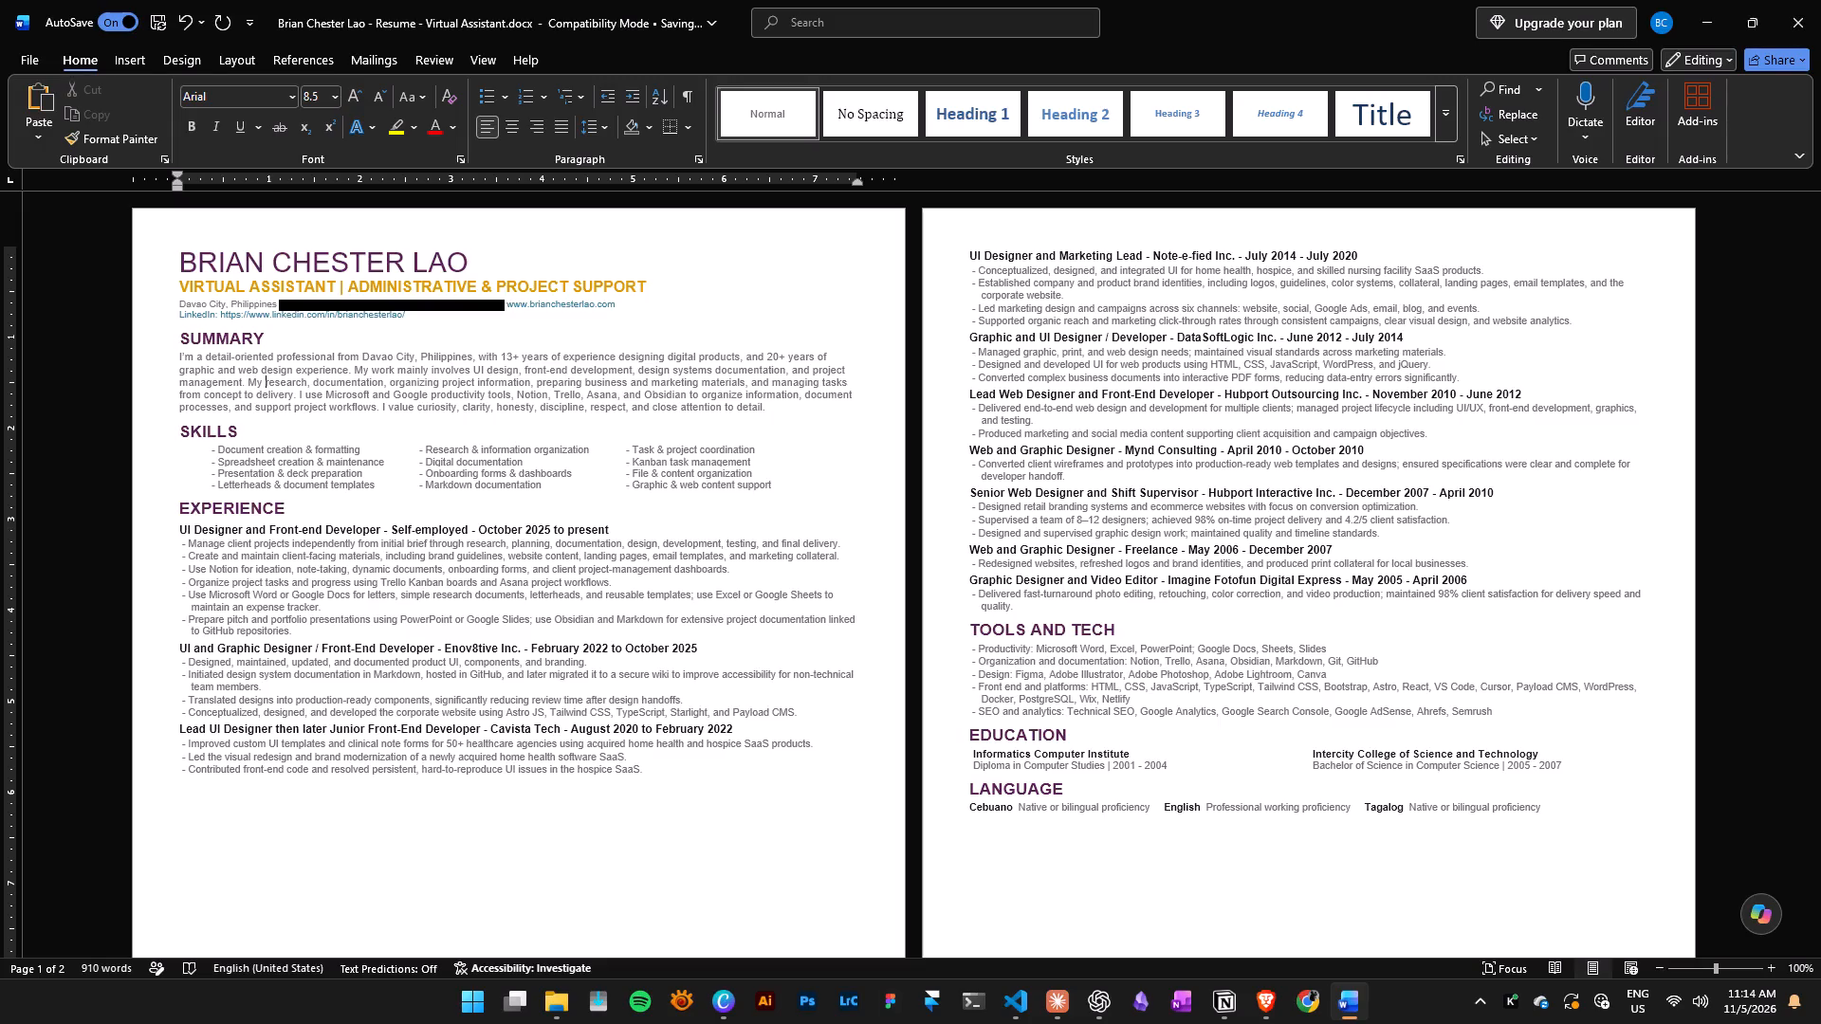
Delete ", and project management" from the end of the Summary's second sentence, keeping the period.
{"action": "key", "text": "Left"}
{"action": "key", "text": "Left"}
{"action": "key", "text": "Left"}
{"action": "key", "text": "Left"}
{"action": "key", "text": "Left"}
{"action": "key", "text": "shift+Left"}
{"action": "key", "text": "shift+Left"}
{"action": "key", "text": "shift+Left"}
{"action": "key", "text": "shift+Left"}
{"action": "key", "text": "shift+Left"}
{"action": "key", "text": "shift+Left"}
{"action": "key", "text": "shift+Left"}
{"action": "key", "text": "shift+Left"}
{"action": "key", "text": "shift+Left"}
{"action": "key", "text": "shift+Left"}
{"action": "key", "text": "shift+Left"}
{"action": "key", "text": "shift+Left"}
{"action": "key", "text": "shift+Left"}
{"action": "key", "text": "shift+Left"}
{"action": "key", "text": "shift+Left"}
{"action": "key", "text": "shift+Left"}
{"action": "key", "text": "shift+Left"}
{"action": "key", "text": "shift+Left"}
{"action": "key", "text": "shift+Left"}
{"action": "key", "text": "shift+Left"}
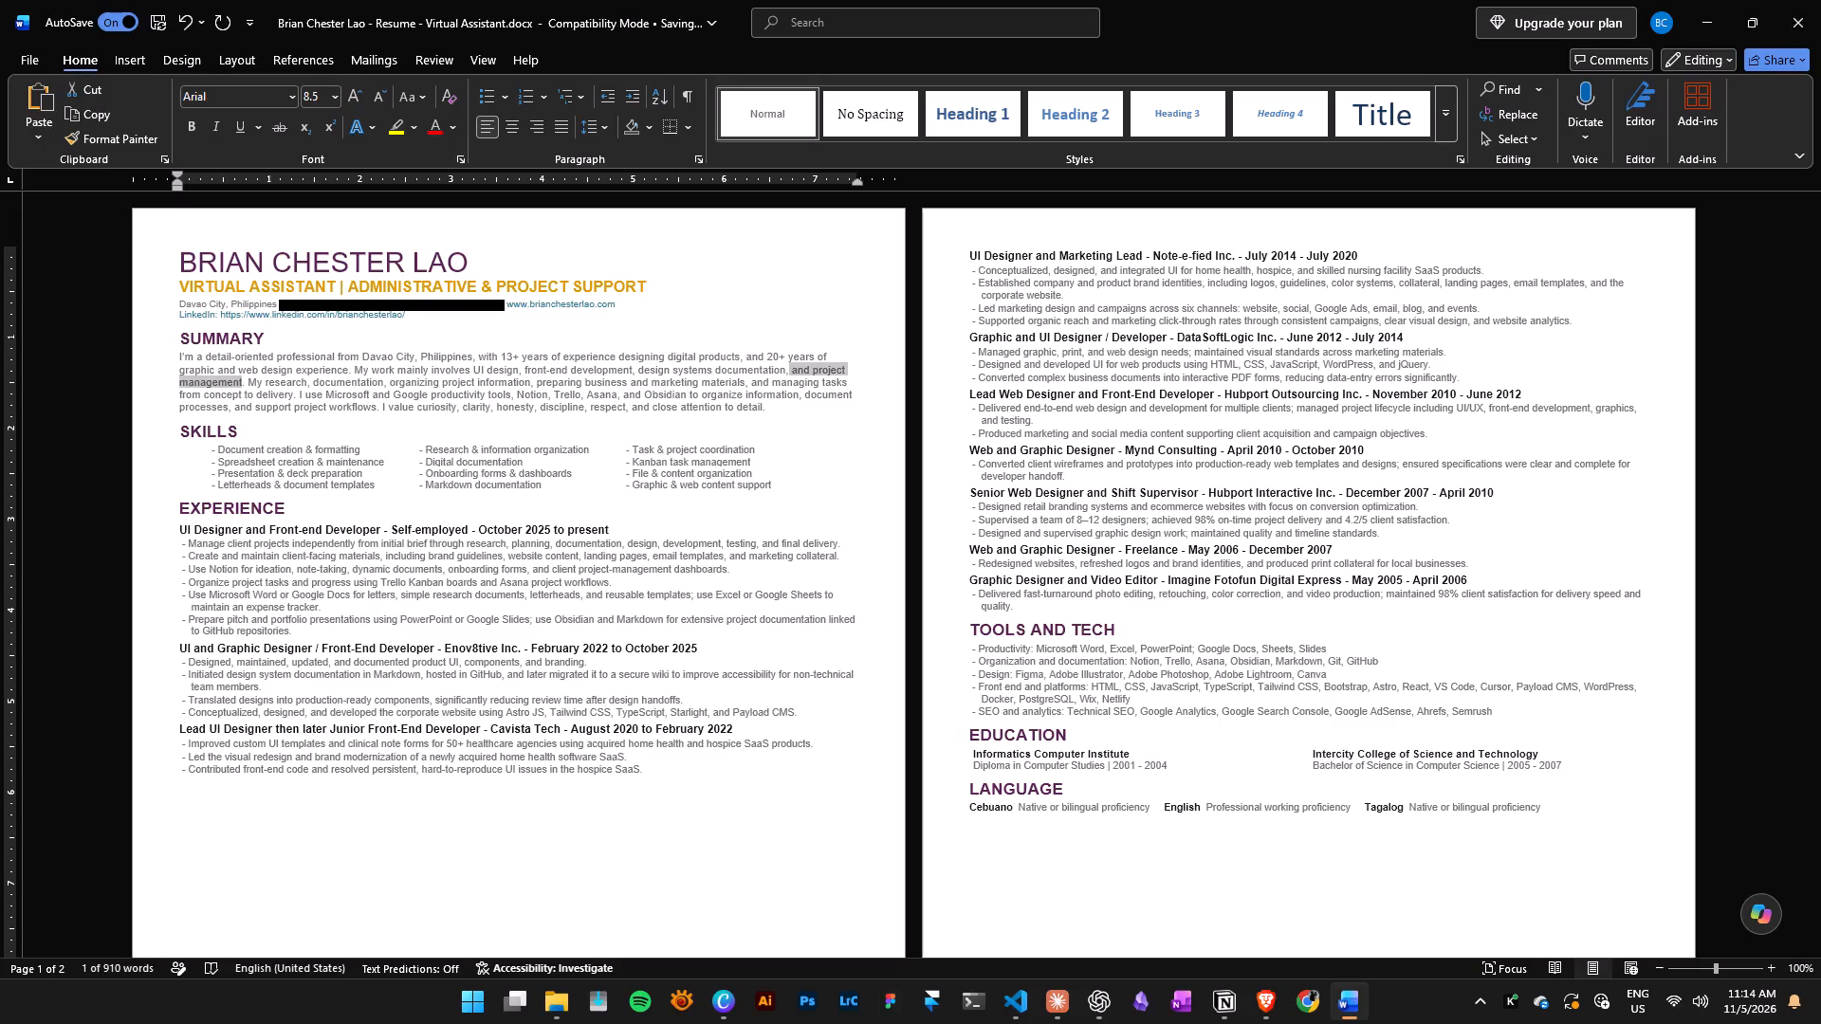
{"action": "key", "text": "shift+Right"}
{"action": "key", "text": "shift+Right"}
{"action": "key", "text": "shift+Left"}
{"action": "key", "text": "shift+Left"}
{"action": "key", "text": "BackSpace"}
Delete ", design systems documentation" after "front-end development" in the Summary's second sentence.
{"action": "key", "text": "Left"}
{"action": "key", "text": "Left"}
{"action": "key", "text": "Left"}
{"action": "key", "text": "Right"}
{"action": "key", "text": "Right"}
{"action": "key", "text": "Right"}
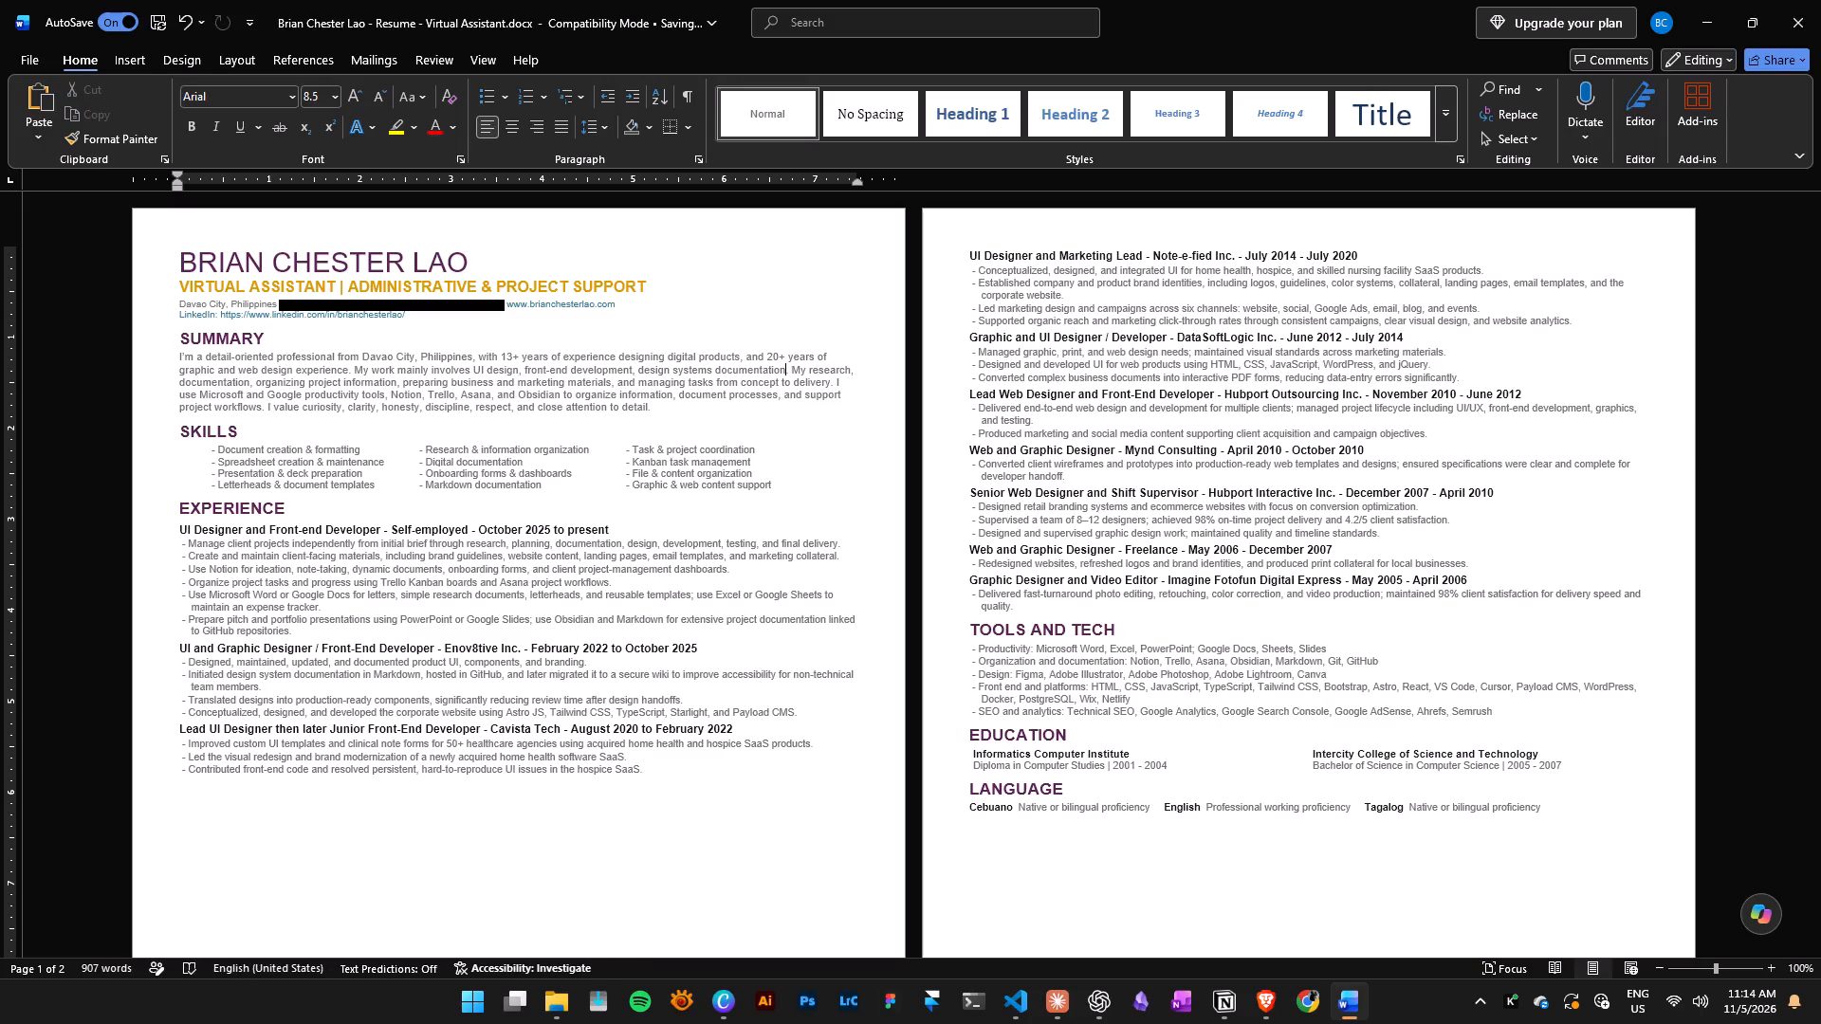
{"action": "key", "text": "shift+Left"}
{"action": "key", "text": "shift+Left"}
{"action": "key", "text": "shift+Left"}
{"action": "key", "text": "shift+Left"}
{"action": "key", "text": "shift+Left"}
{"action": "key", "text": "shift+Left"}
{"action": "key", "text": "shift+Left"}
{"action": "key", "text": "shift+Left"}
{"action": "key", "text": "shift+Left"}
{"action": "key", "text": "shift+Left"}
{"action": "key", "text": "shift+Left"}
{"action": "key", "text": "shift+Left"}
{"action": "key", "text": "shift+Left"}
{"action": "key", "text": "shift+Left"}
{"action": "key", "text": "shift+Left"}
{"action": "key", "text": "shift+Left"}
{"action": "key", "text": "shift+Left"}
{"action": "key", "text": "shift+Left"}
{"action": "key", "text": "shift+Left"}
{"action": "key", "text": "shift+Left"}
{"action": "key", "text": "shift+Left"}
{"action": "key", "text": "shift+Left"}
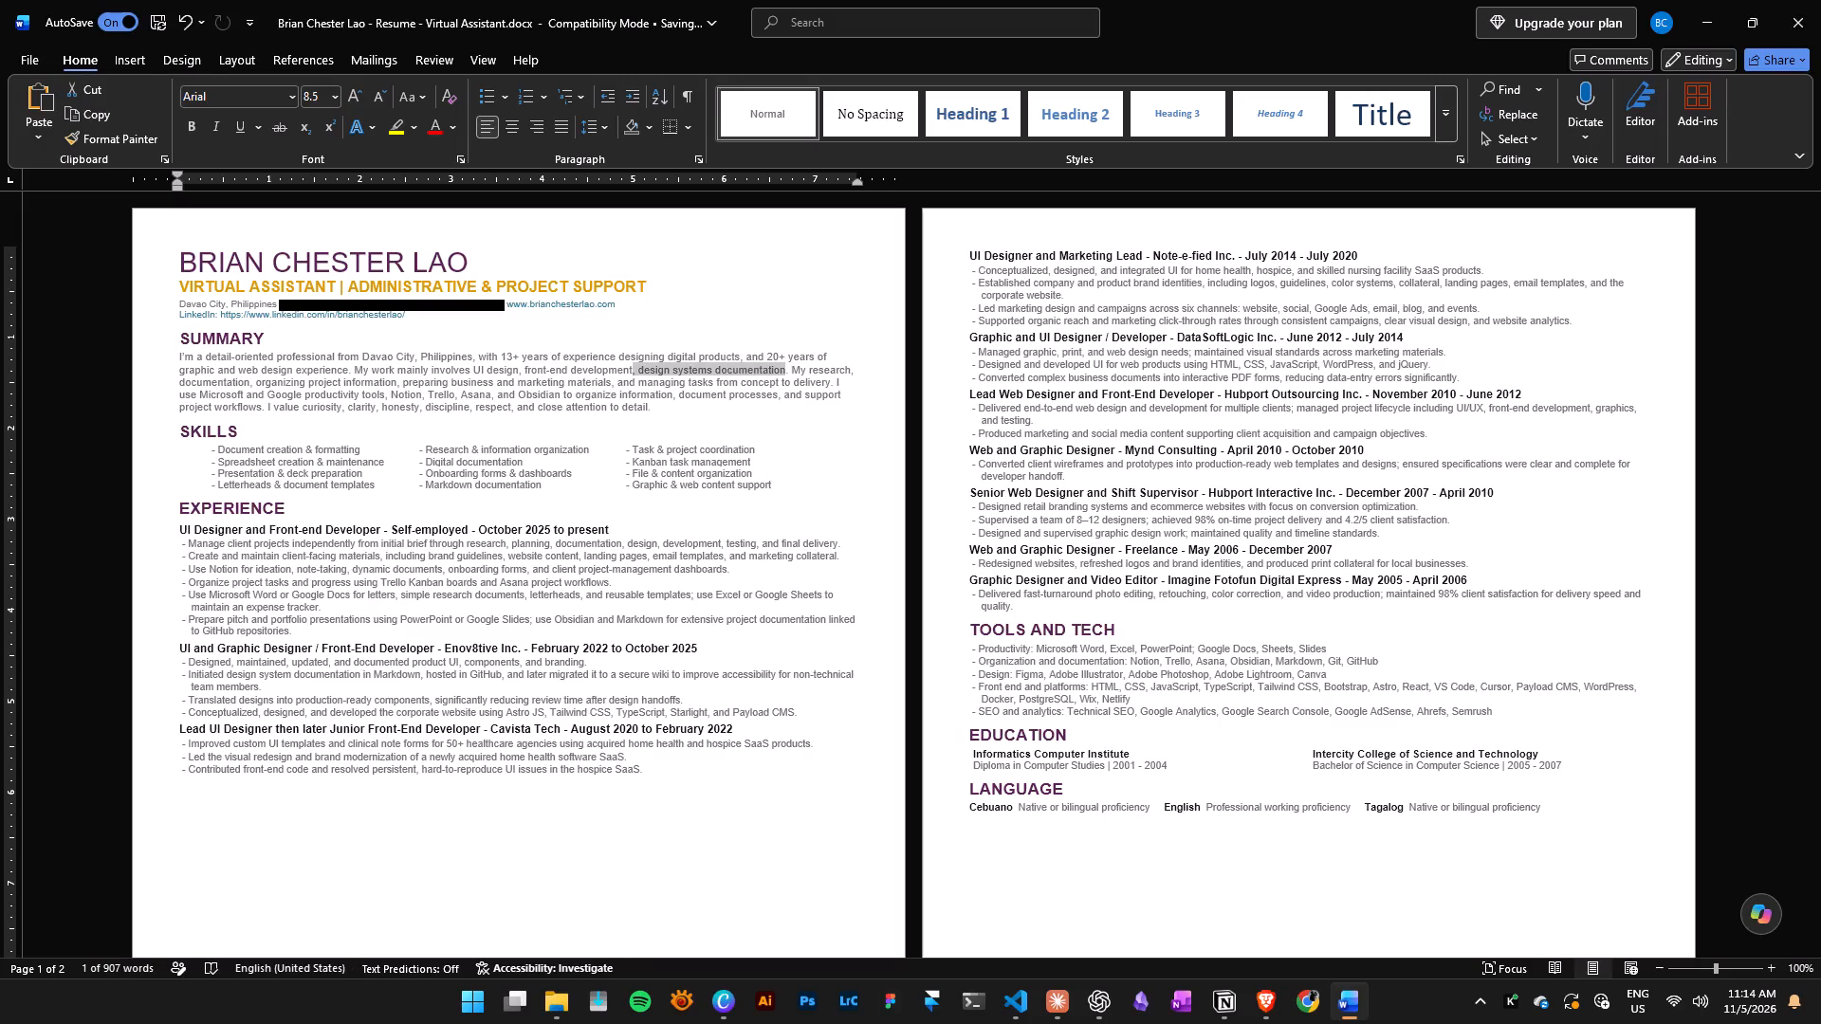
{"action": "key", "text": "BackSpace"}
Replace the comma between "UI design" and "front-end development" in the Summary's second sentence with "and".
{"action": "key", "text": "Left"}
{"action": "key", "text": "Left"}
{"action": "key", "text": "Left"}
{"action": "key", "text": "Left"}
{"action": "key", "text": "Left"}
{"action": "key", "text": "Left"}
{"action": "key", "text": "Left"}
{"action": "key", "text": "Left"}
{"action": "key", "text": "Left"}
{"action": "key", "text": "Left"}
{"action": "key", "text": "Left"}
{"action": "key", "text": "Left"}
{"action": "key", "text": "Left"}
{"action": "key", "text": "Left"}
{"action": "key", "text": "Left"}
{"action": "key", "text": "Left"}
{"action": "key", "text": "Left"}
{"action": "key", "text": "Left"}
{"action": "key", "text": "Left"}
{"action": "key", "text": "Left"}
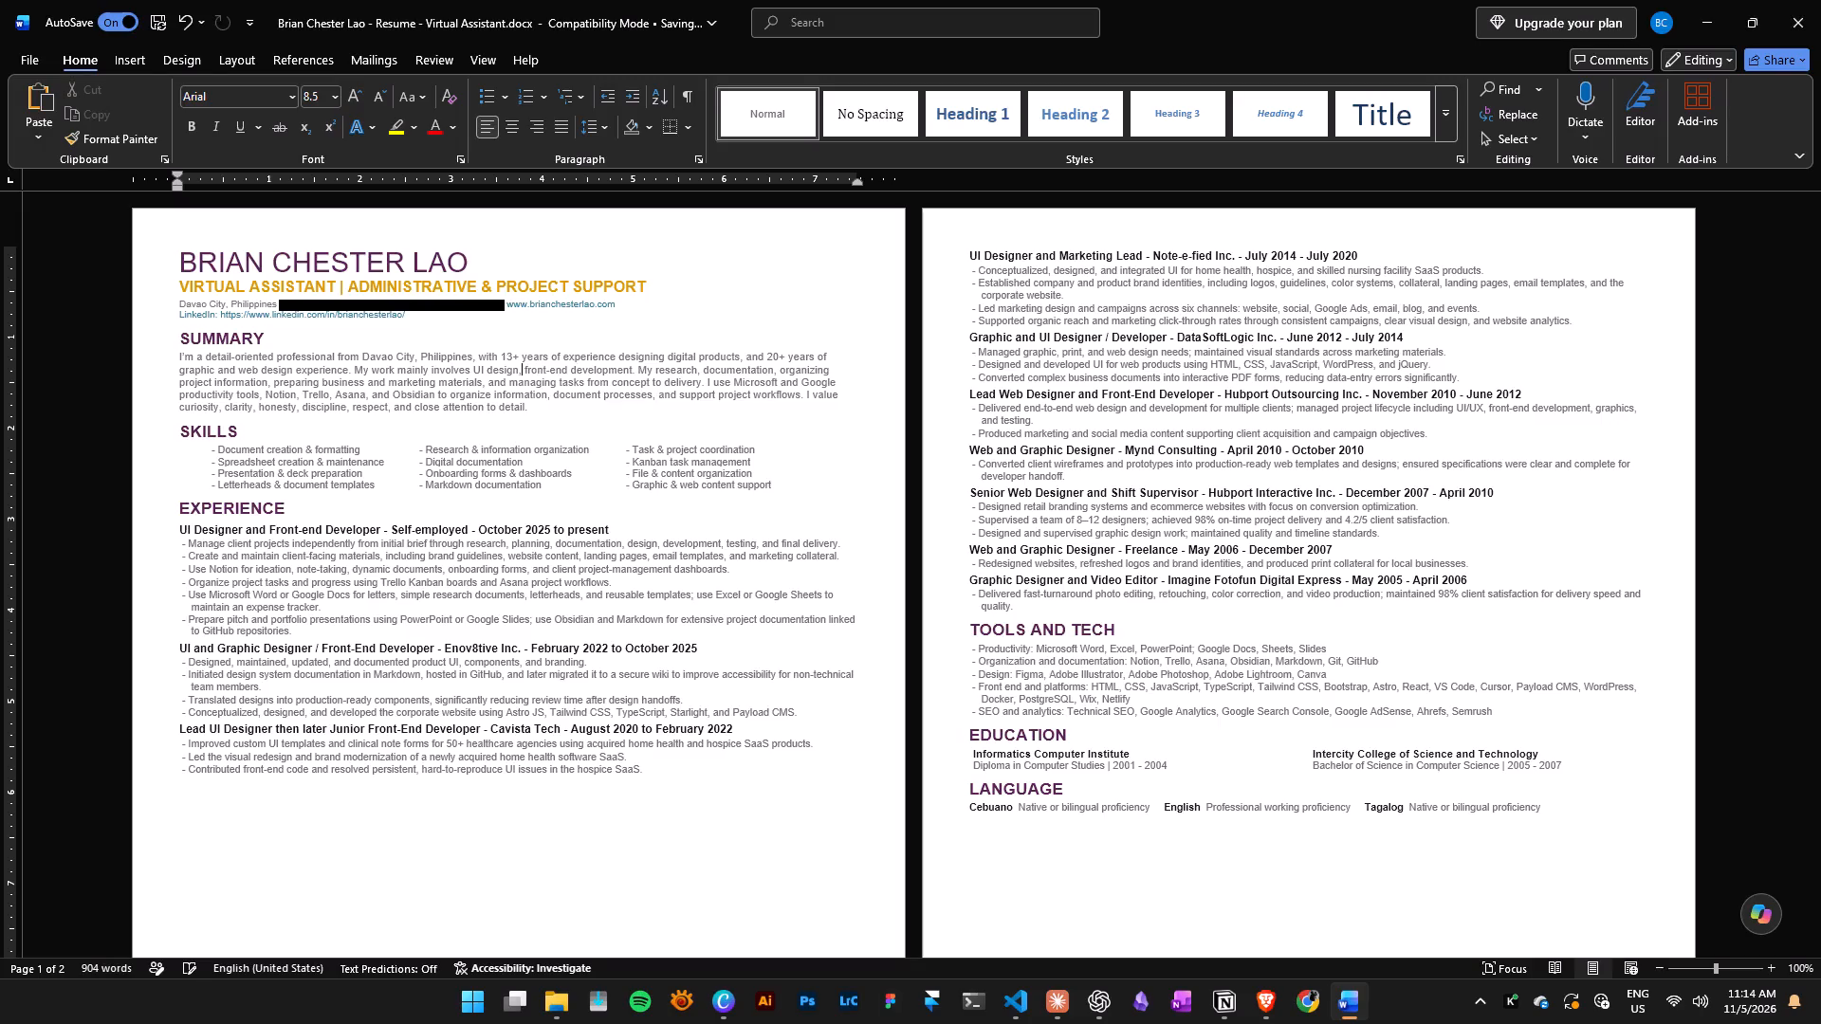
{"action": "key", "text": "Right"}
{"action": "key", "text": "Left"}
{"action": "key", "text": "BackSpace"}
{"action": "key", "text": "space"}
{"action": "type", "text": "and"}
Replace "My" before "research" in the Summary's third sentence with "While on the administrative side of things I do".
{"action": "key", "text": "Right"}
{"action": "key", "text": "Right"}
{"action": "key", "text": "Right"}
{"action": "key", "text": "Right"}
{"action": "key", "text": "Right"}
{"action": "key", "text": "Right"}
{"action": "key", "text": "Right"}
{"action": "key", "text": "Right"}
{"action": "key", "text": "Right"}
{"action": "key", "text": "Right"}
{"action": "key", "text": "Right"}
{"action": "key", "text": "Right"}
{"action": "key", "text": "Right"}
{"action": "key", "text": "Right"}
{"action": "key", "text": "Right"}
{"action": "key", "text": "Right"}
{"action": "key", "text": "Right"}
{"action": "key", "text": "Right"}
{"action": "key", "text": "Right"}
{"action": "key", "text": "Right"}
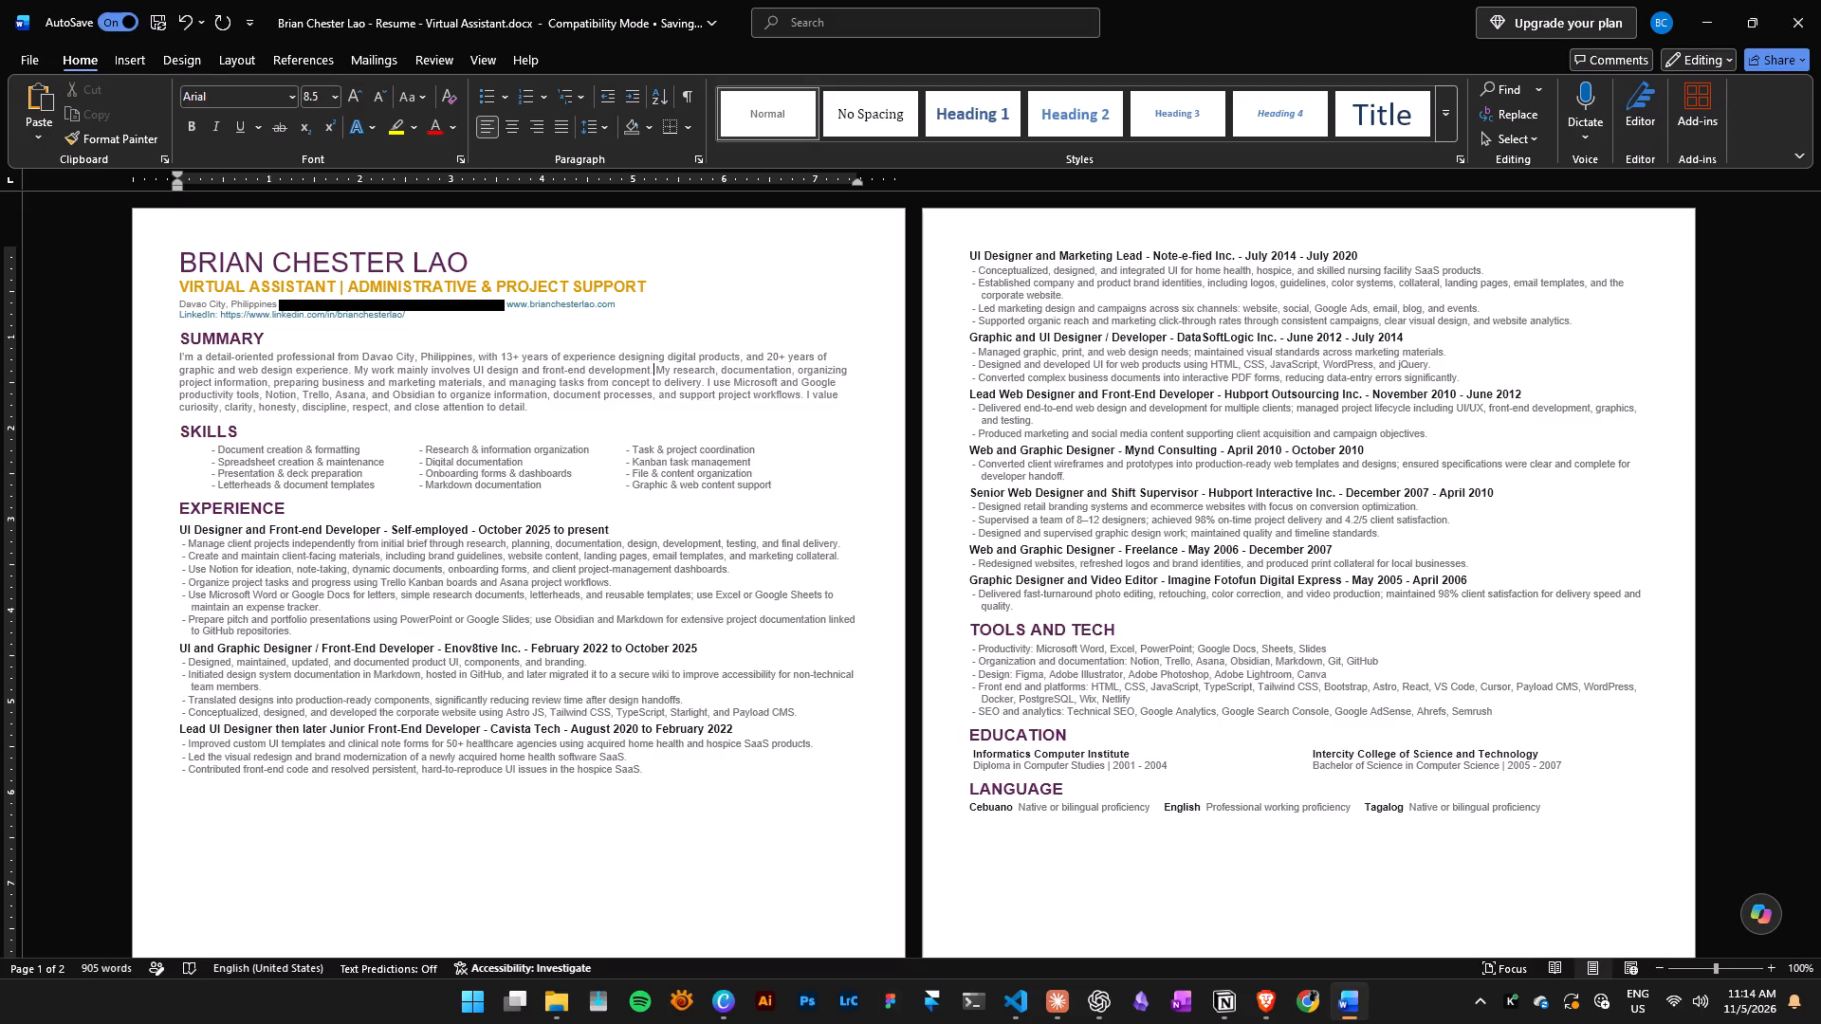
{"action": "key", "text": "Right"}
{"action": "key", "text": "Right"}
{"action": "key", "text": "BackSpace"}
{"action": "key", "text": "BackSpace"}
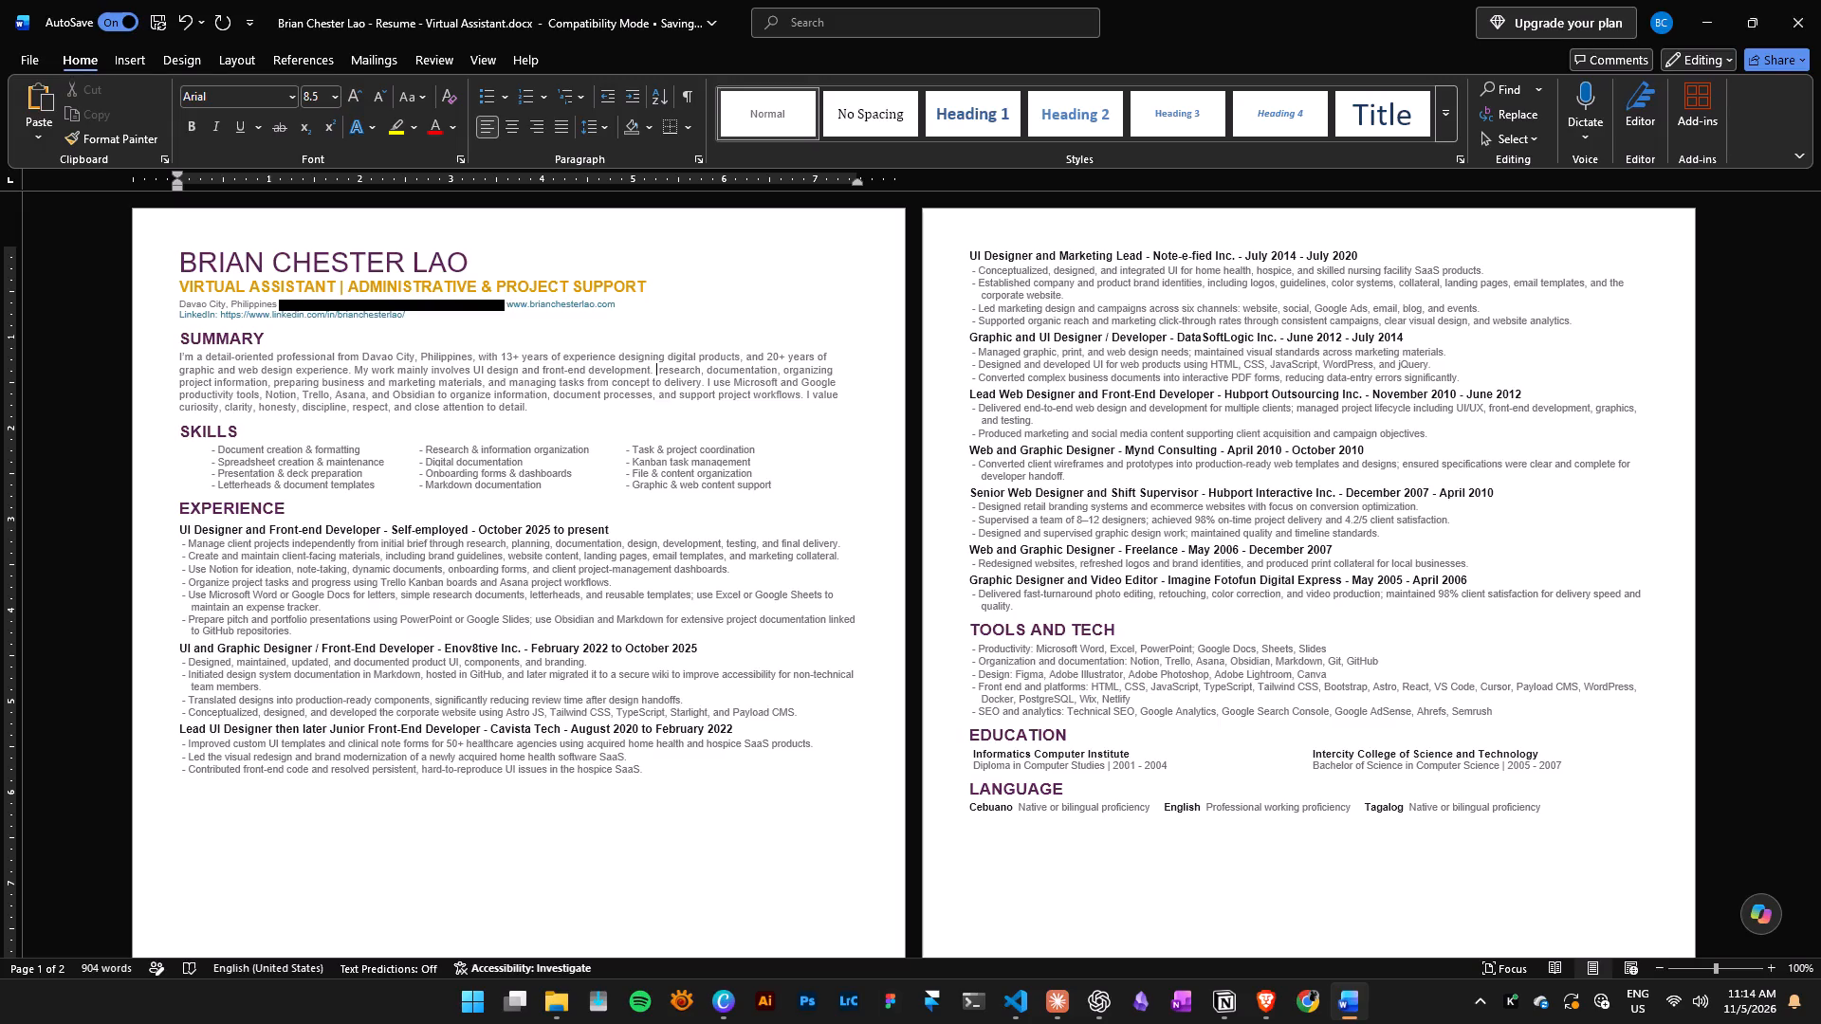
{"action": "type", "text": "Whuile"}
{"action": "key", "text": "space"}
{"action": "key", "text": "BackSpace"}
{"action": "key", "text": "BackSpace"}
{"action": "key", "text": "BackSpace"}
{"action": "key", "text": "BackSpace"}
{"action": "key", "text": "BackSpace"}
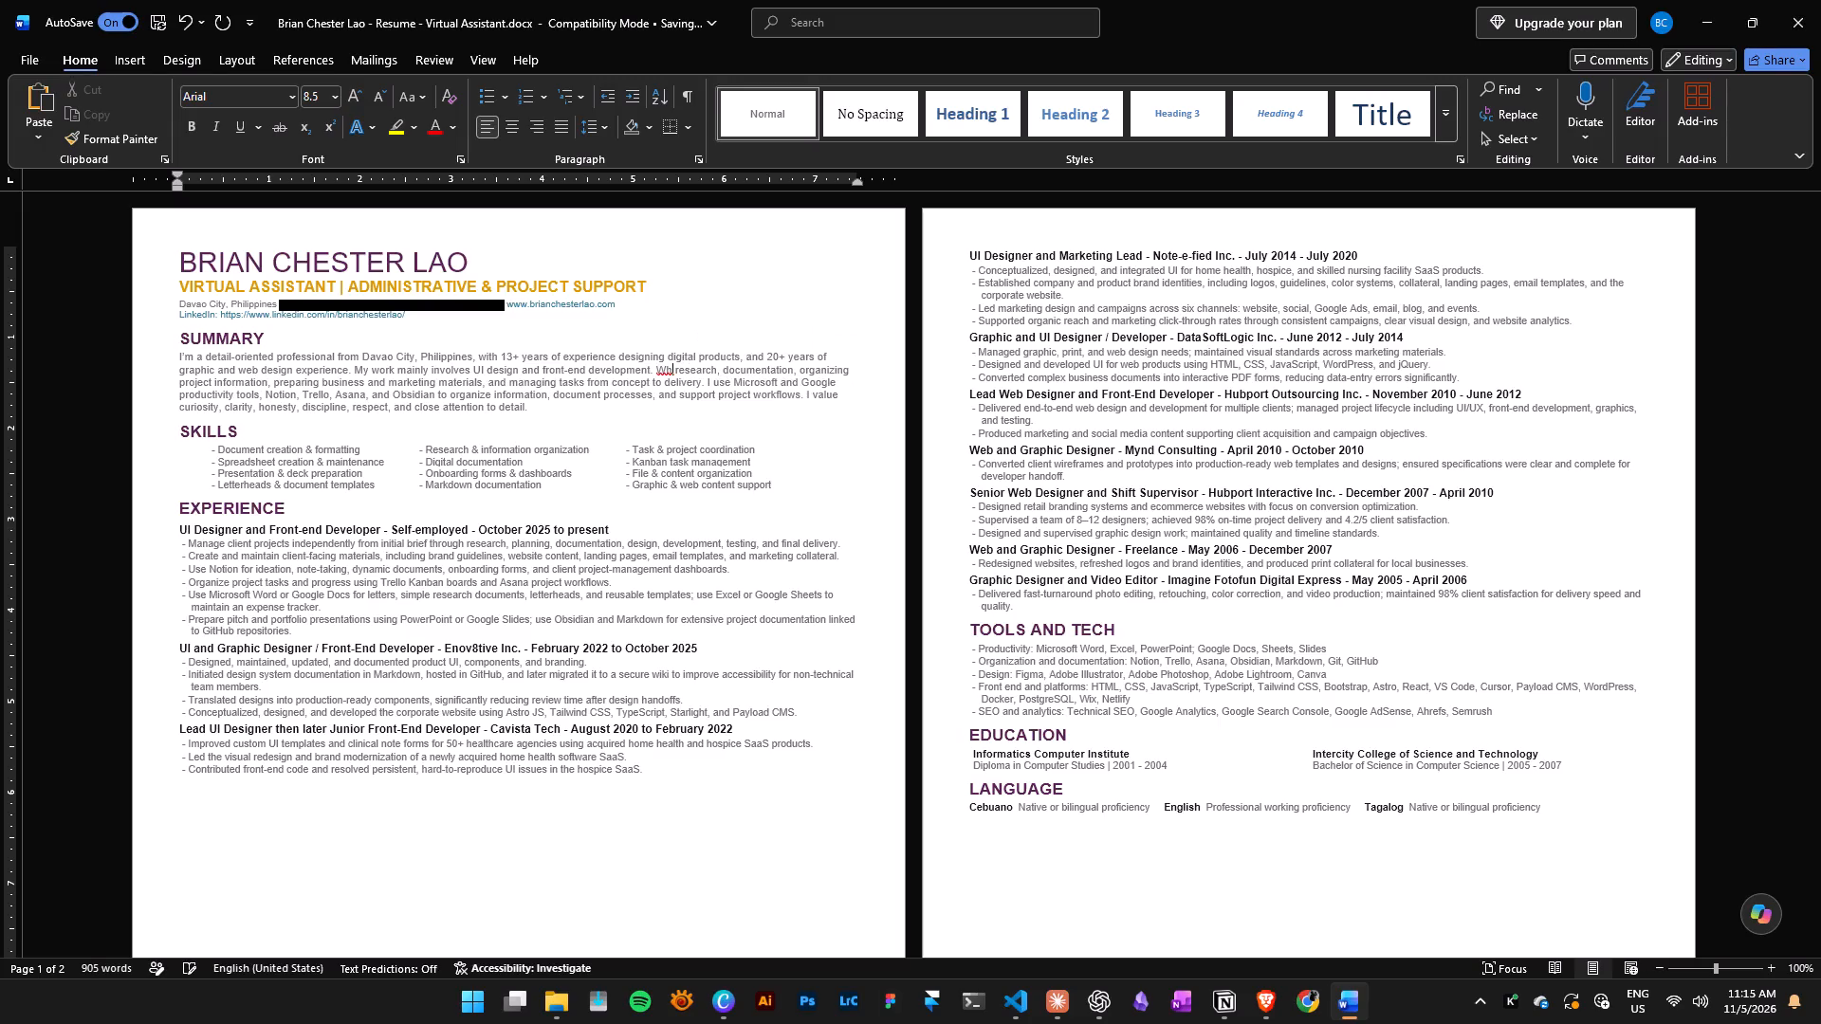
{"action": "type", "text": "ile on the"}
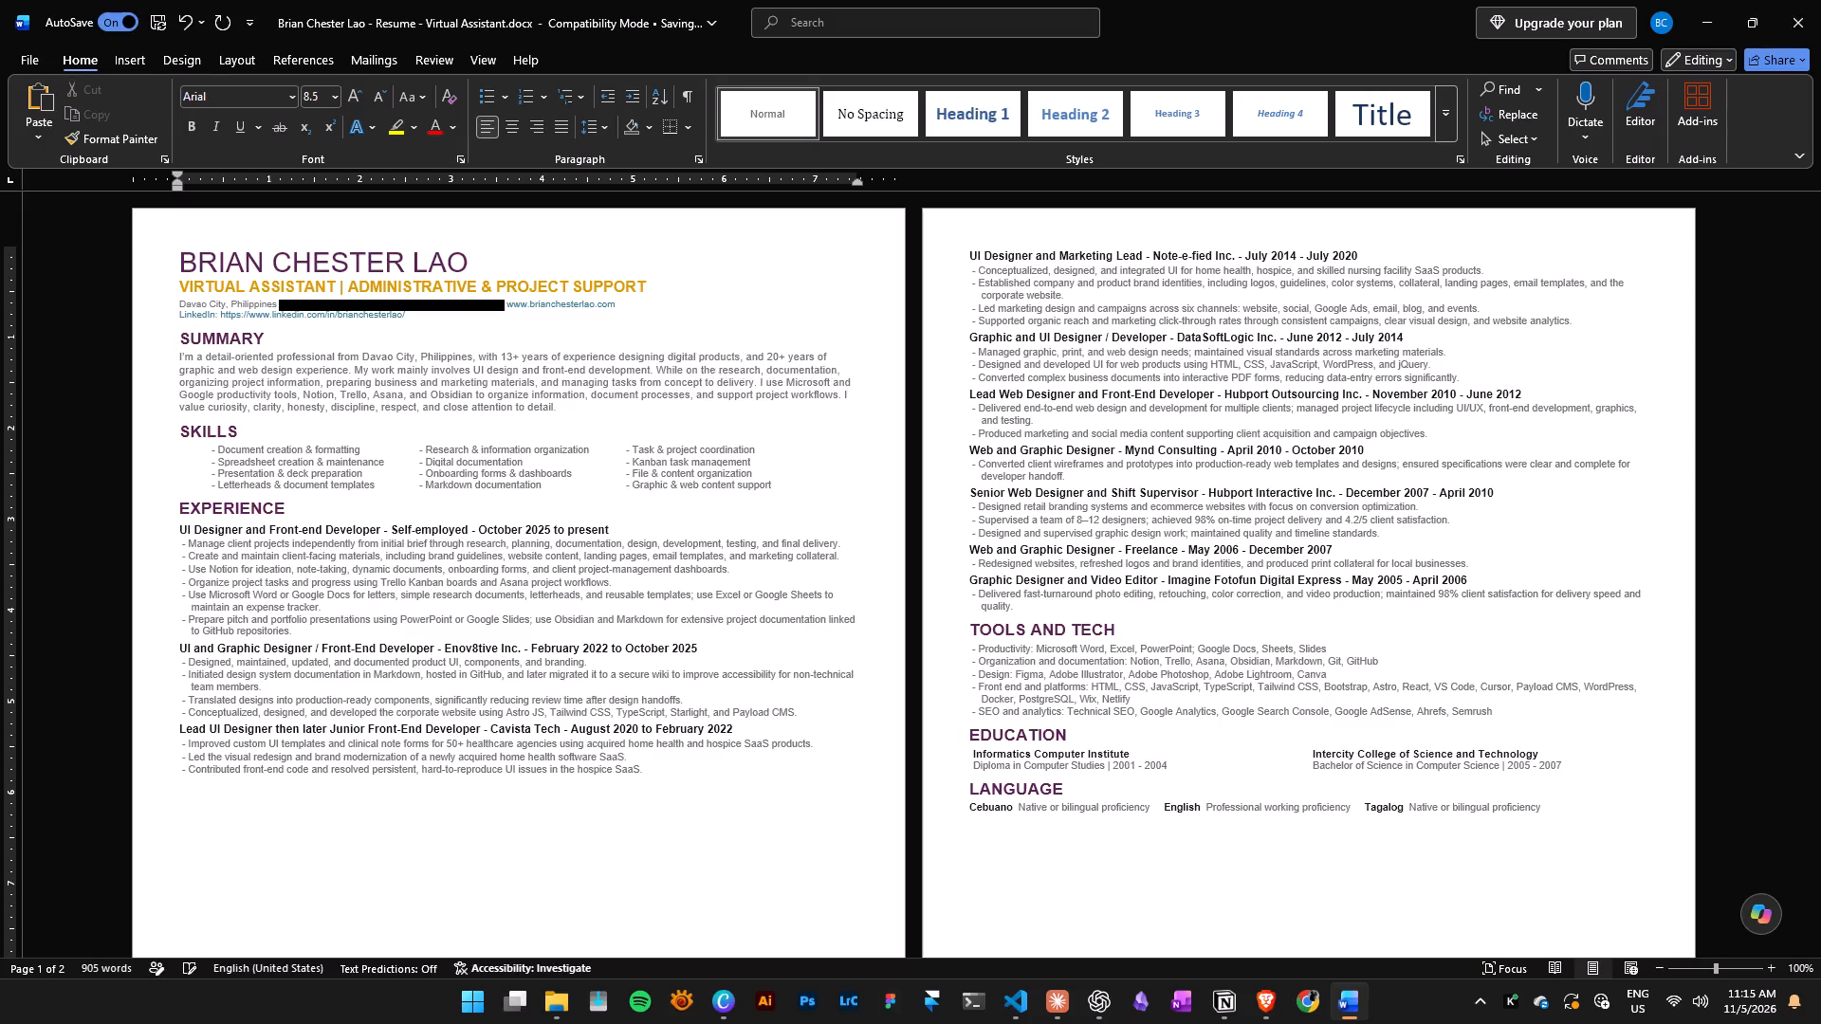
{"action": "key", "text": "space"}
{"action": "key", "text": "o"}
{"action": "key", "text": "BackSpace"}
{"action": "type", "text": "administrative side of things"}
{"action": "key", "text": "space"}
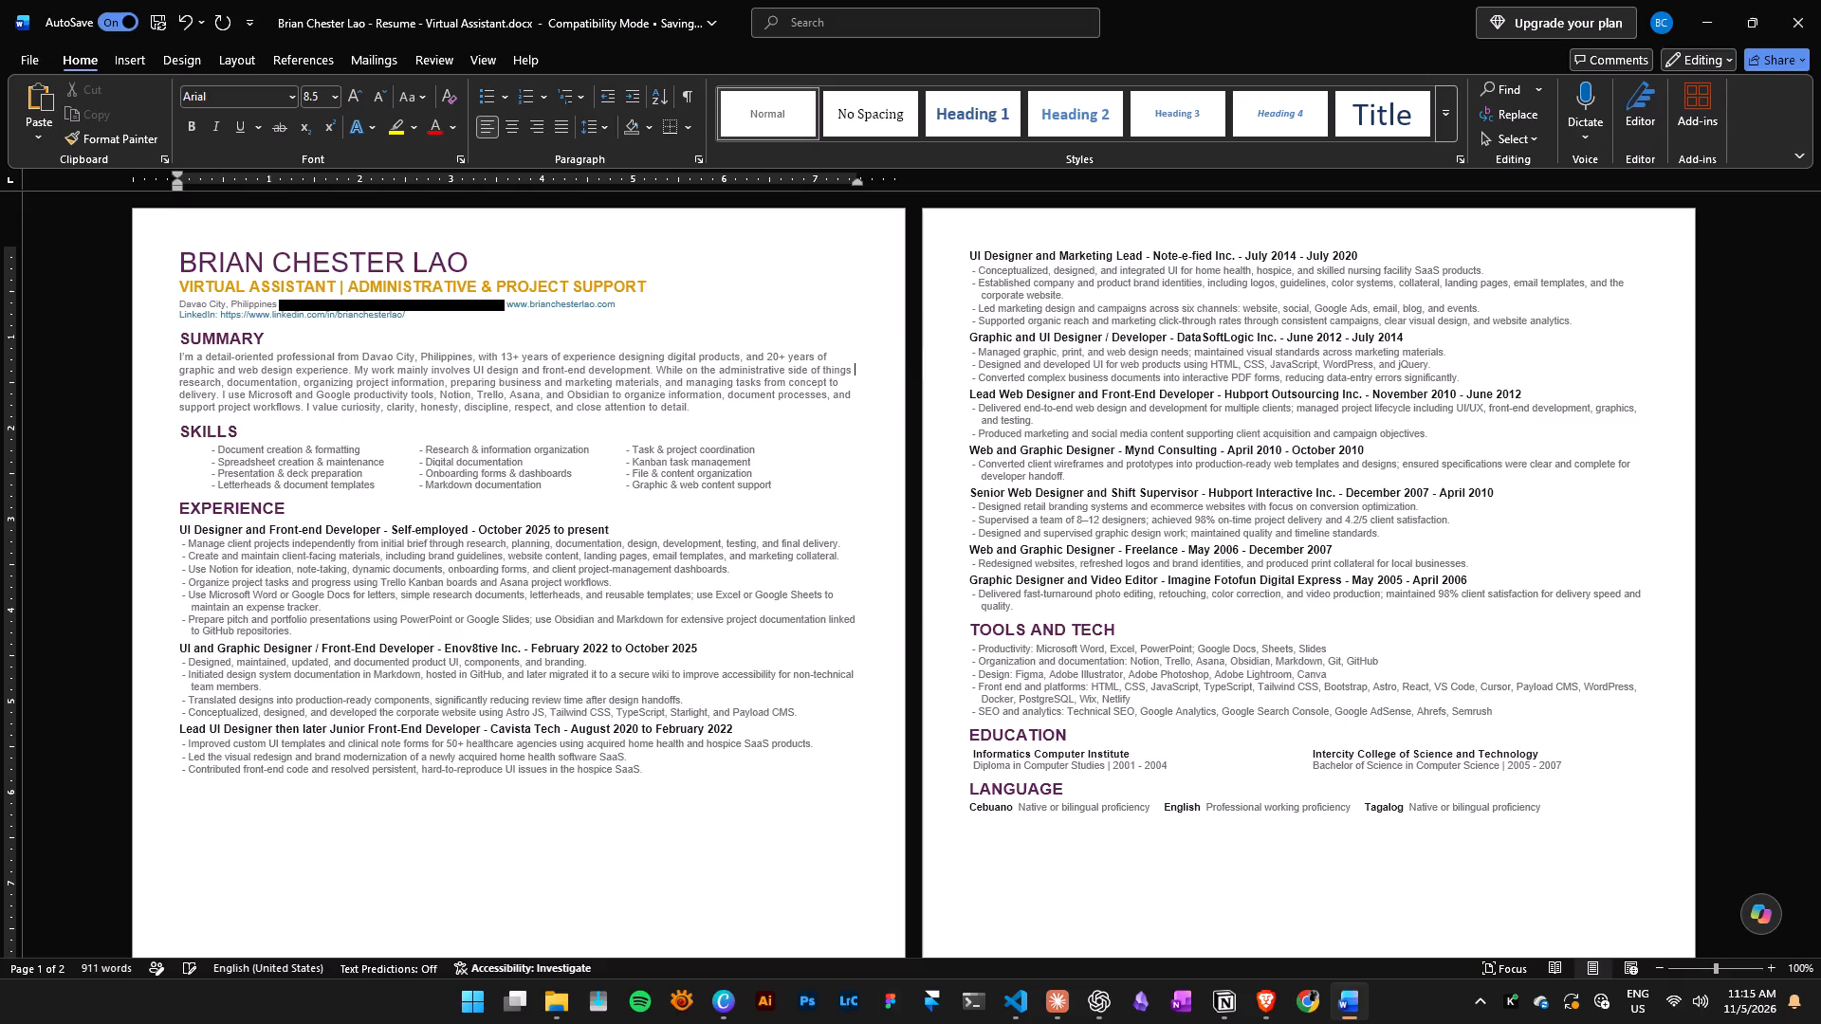
{"action": "type", "text": "I do"}
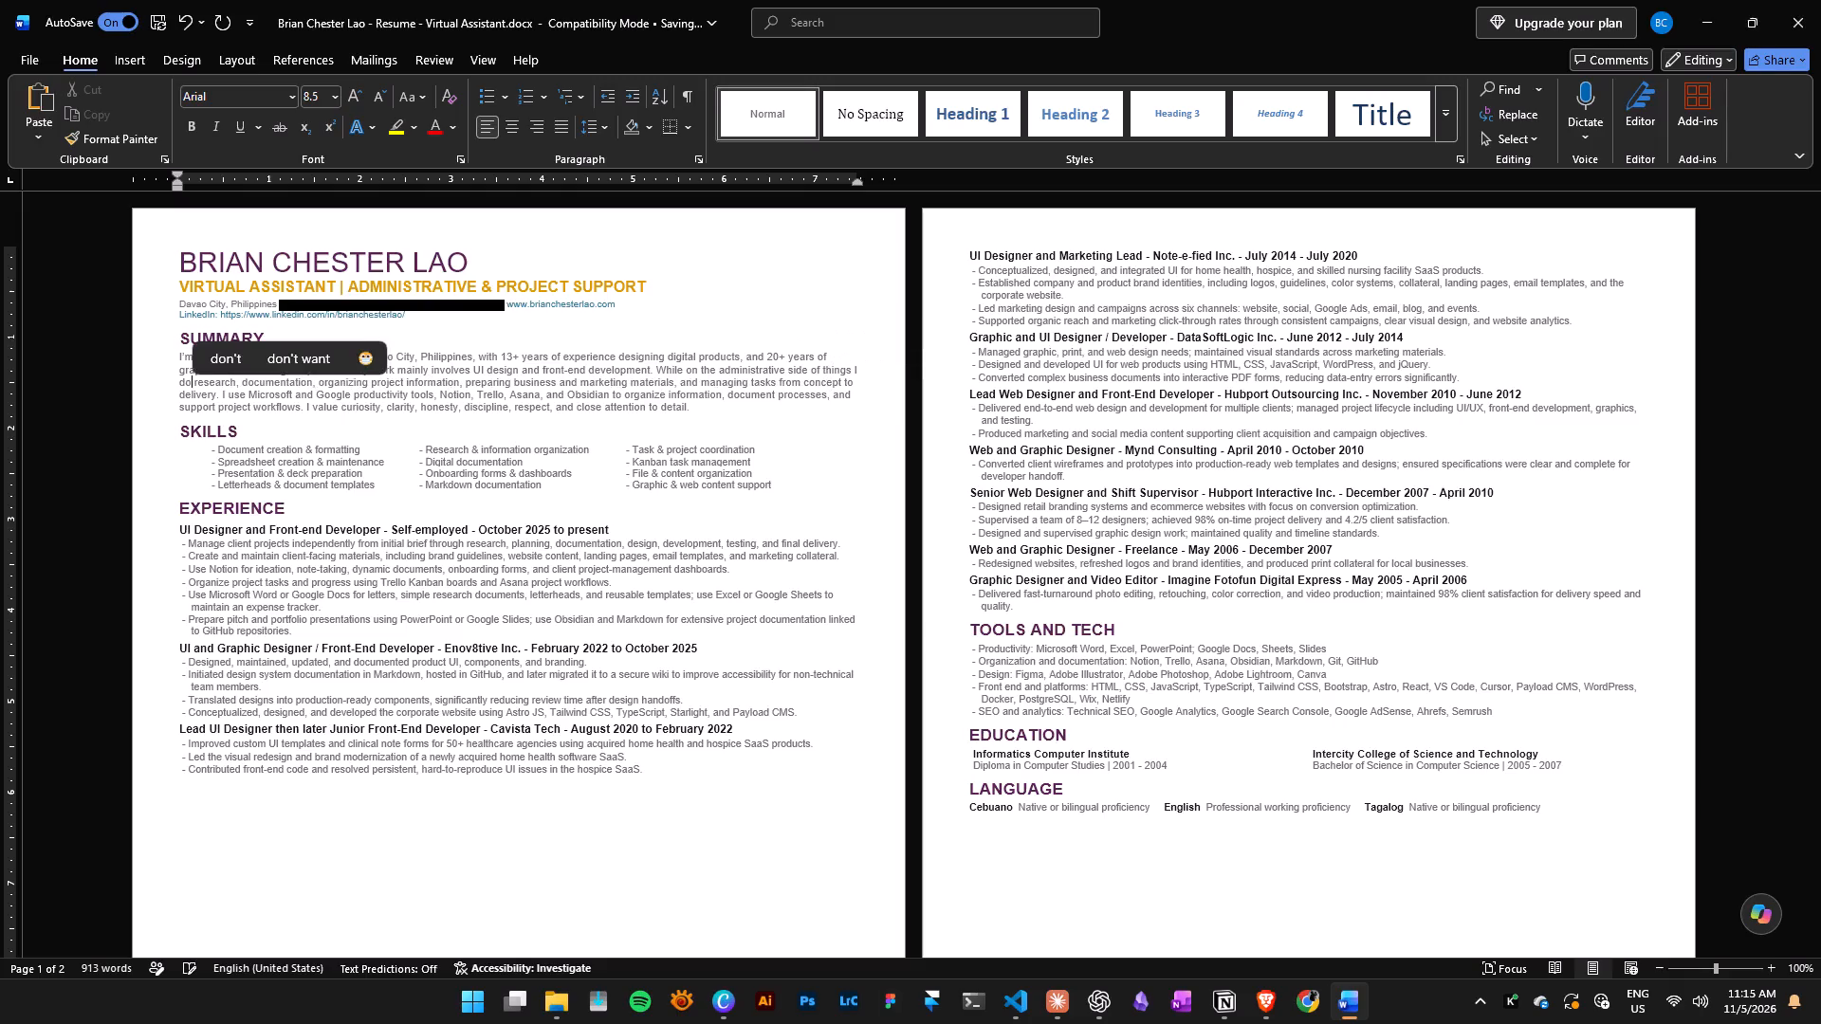
Proofread the rest of the Summary paragraph, from the administrative-work sentence through the tools sentence to the closing values sentence.
{"action": "key", "text": "Right"}
{"action": "key", "text": "Right"}
{"action": "key", "text": "Right"}
{"action": "key", "text": "Right"}
{"action": "key", "text": "Right"}
{"action": "key", "text": "Right"}
{"action": "key", "text": "Right"}
{"action": "key", "text": "Right"}
{"action": "key", "text": "Right"}
{"action": "key", "text": "Right"}
{"action": "key", "text": "Right"}
{"action": "key", "text": "Right"}
{"action": "key", "text": "Right"}
{"action": "key", "text": "Right"}
{"action": "key", "text": "Right"}
{"action": "key", "text": "Right"}
{"action": "key", "text": "Right"}
{"action": "key", "text": "Right"}
{"action": "key", "text": "Right"}
{"action": "key", "text": "Right"}
{"action": "key", "text": "Right"}
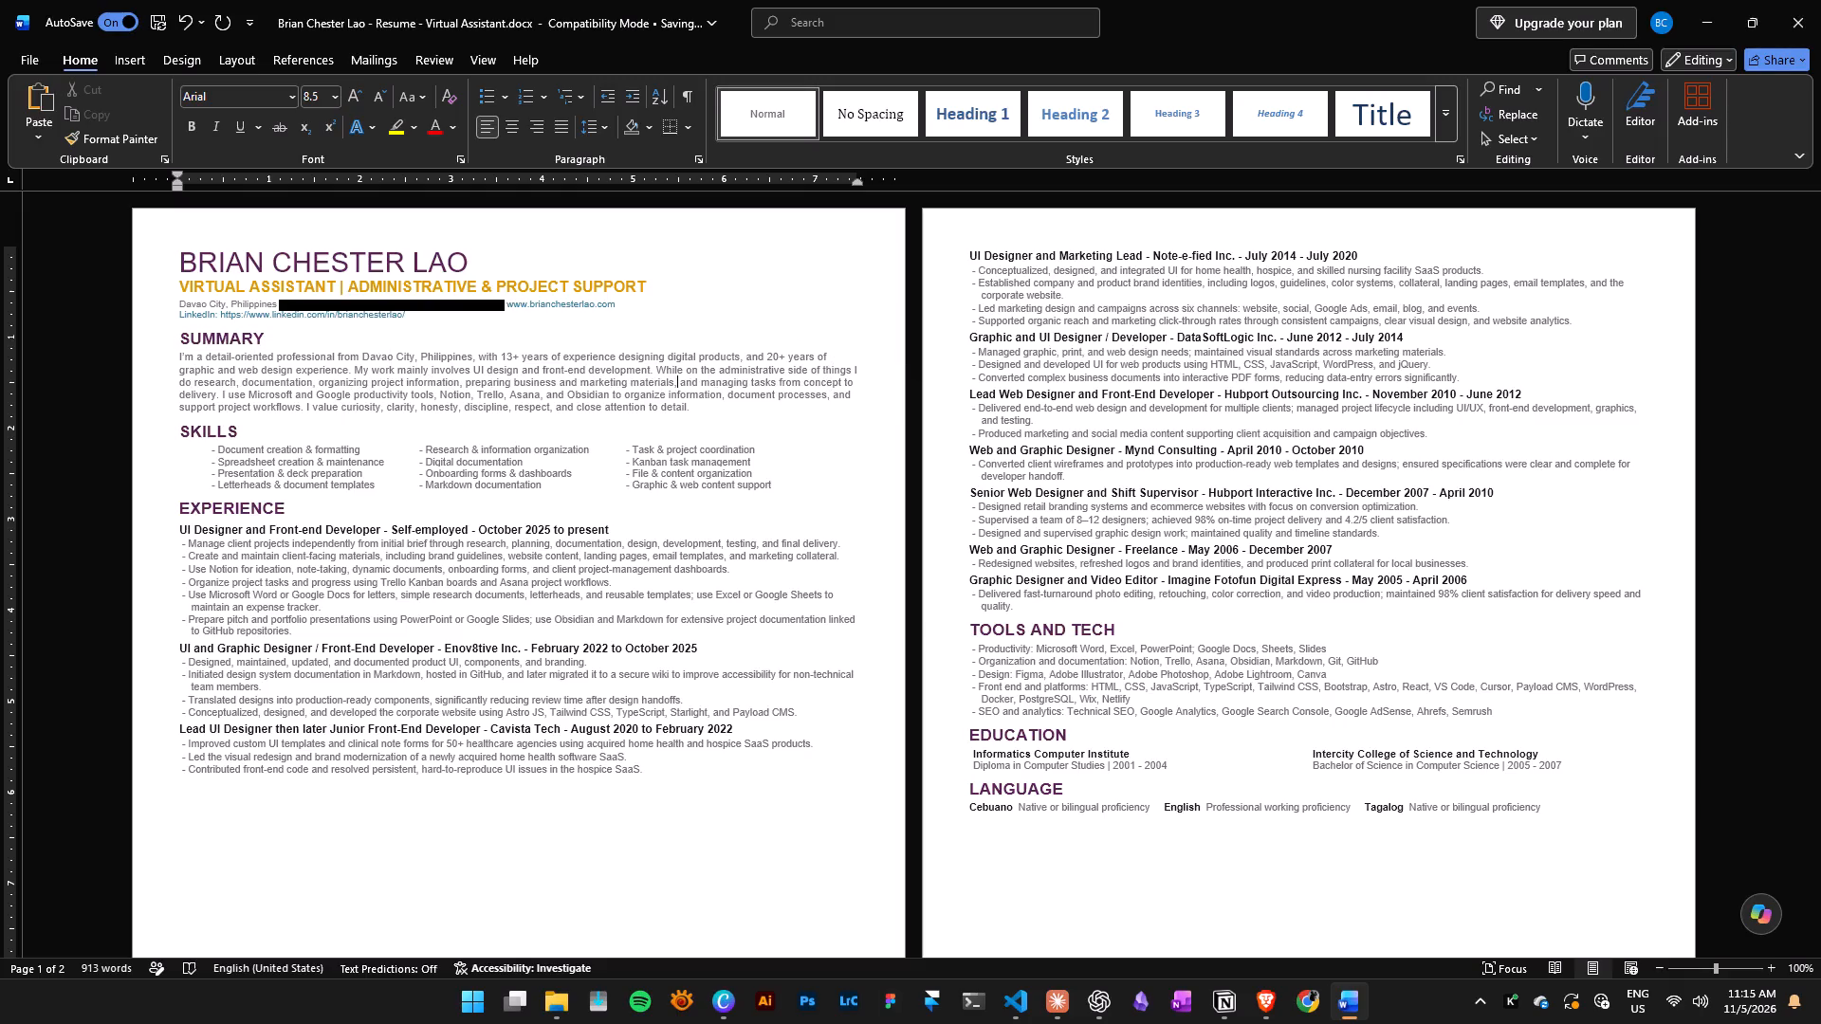
{"action": "key", "text": "Right"}
{"action": "key", "text": "Right"}
{"action": "key", "text": "Right"}
{"action": "key", "text": "Right"}
{"action": "key", "text": "Right"}
{"action": "key", "text": "Right"}
{"action": "key", "text": "Right"}
{"action": "key", "text": "Right"}
{"action": "key", "text": "Right"}
{"action": "key", "text": "Right"}
{"action": "key", "text": "Right"}
{"action": "key", "text": "Right"}
{"action": "key", "text": "Right"}
{"action": "key", "text": "Right"}
{"action": "key", "text": "Right"}
{"action": "key", "text": "Right"}
{"action": "key", "text": "Right"}
{"action": "key", "text": "Right"}
{"action": "key", "text": "Right"}
{"action": "key", "text": "Right"}
{"action": "key", "text": "Right"}
{"action": "key", "text": "Right"}
{"action": "key", "text": "Right"}
{"action": "key", "text": "Right"}
{"action": "key", "text": "Right"}
{"action": "key", "text": "Right"}
{"action": "key", "text": "Right"}
{"action": "key", "text": "Right"}
{"action": "key", "text": "Right"}
{"action": "key", "text": "Right"}
{"action": "key", "text": "Right"}
{"action": "key", "text": "Right"}
{"action": "key", "text": "Right"}
{"action": "key", "text": "Right"}
{"action": "key", "text": "Right"}
{"action": "key", "text": "Right"}
{"action": "key", "text": "Right"}
{"action": "key", "text": "Right"}
{"action": "key", "text": "Right"}
{"action": "key", "text": "Right"}
{"action": "key", "text": "Right"}
{"action": "key", "text": "Right"}
{"action": "key", "text": "Right"}
{"action": "key", "text": "Right"}
{"action": "key", "text": "Right"}
{"action": "key", "text": "Right"}
{"action": "key", "text": "Right"}
{"action": "key", "text": "Right"}
{"action": "key", "text": "Right"}
{"action": "key", "text": "Right"}
{"action": "key", "text": "Right"}
{"action": "key", "text": "Right"}
{"action": "key", "text": "Right"}
{"action": "key", "text": "Right"}
{"action": "key", "text": "Right"}
{"action": "key", "text": "Right"}
{"action": "key", "text": "Right"}
{"action": "key", "text": "Right"}
{"action": "key", "text": "Right"}
{"action": "key", "text": "Right"}
Review the three-column Skills list, especially the "Graphic & web content support" entry.
{"action": "key", "text": "Down"}
{"action": "key", "text": "Down"}
{"action": "key", "text": "Down"}
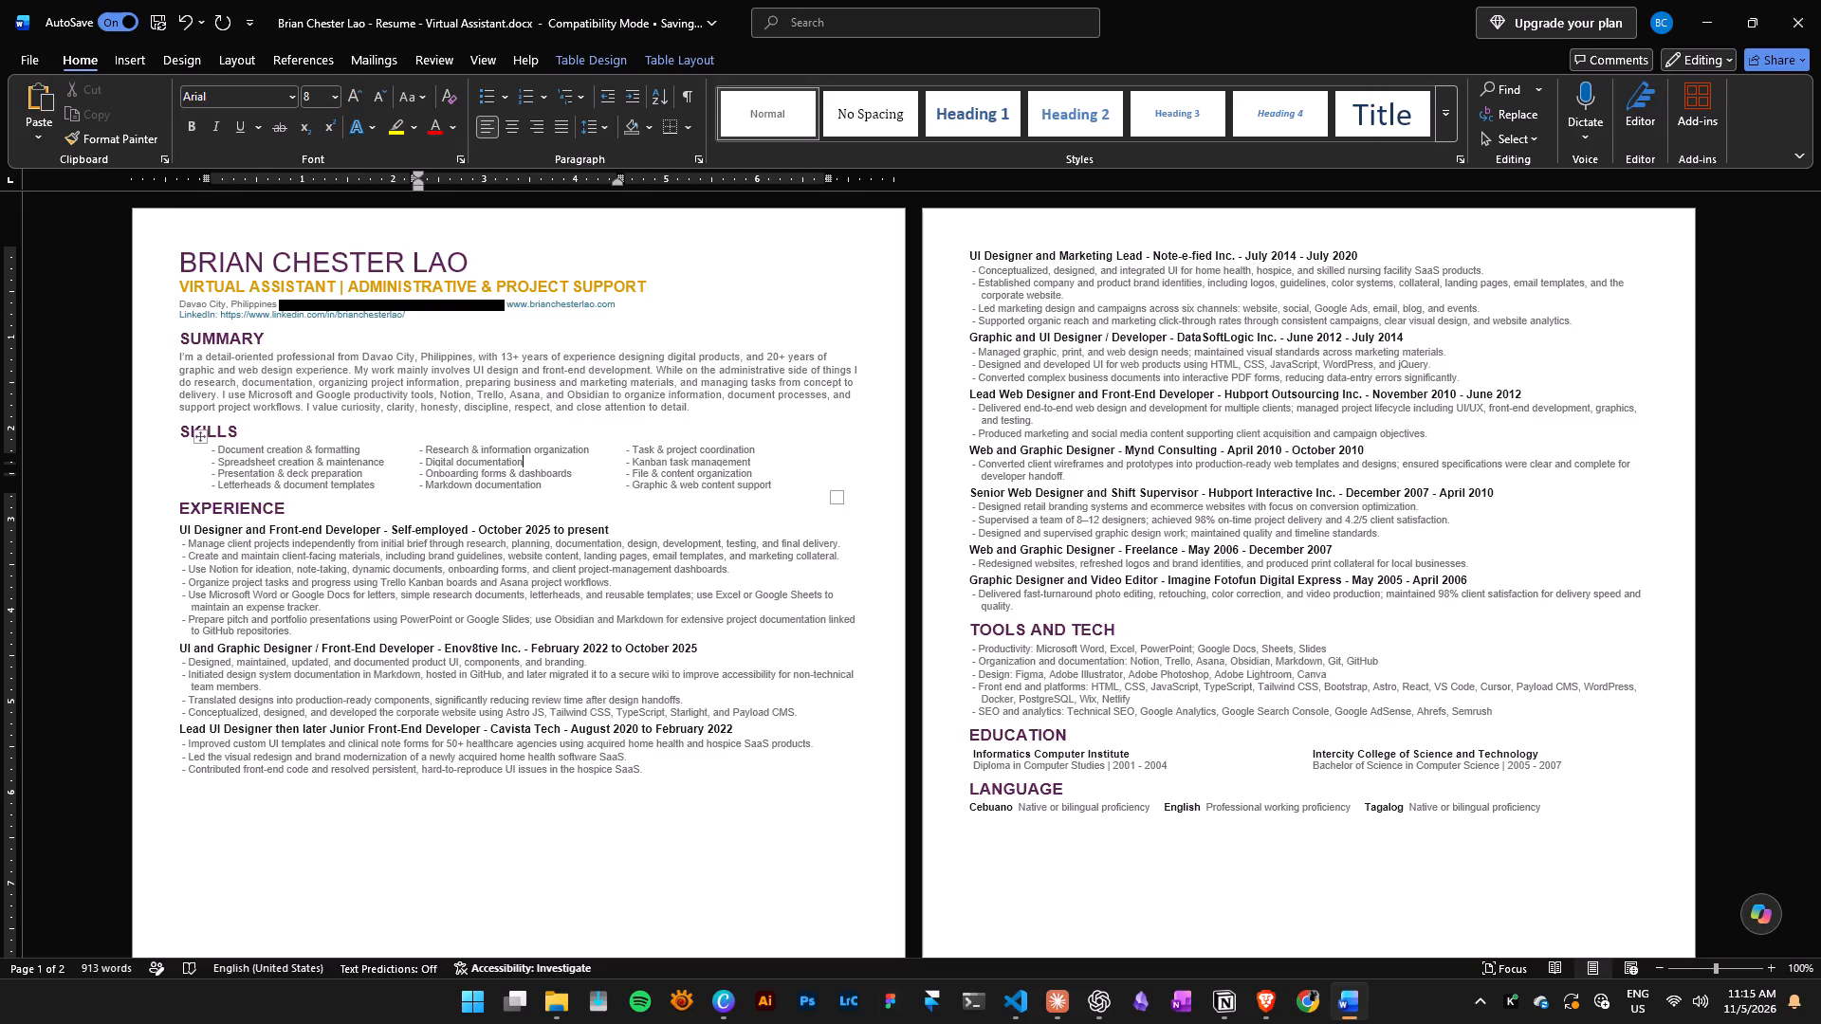
{"action": "key", "text": "Down"}
{"action": "key", "text": "Down"}
{"action": "key", "text": "Down"}
{"action": "key", "text": "Left"}
{"action": "key", "text": "Left"}
{"action": "key", "text": "Left"}
{"action": "key", "text": "Left"}
{"action": "key", "text": "Left"}
{"action": "key", "text": "Left"}
{"action": "key", "text": "Left"}
{"action": "key", "text": "Left"}
{"action": "key", "text": "Left"}
{"action": "key", "text": "Left"}
{"action": "key", "text": "Left"}
{"action": "key", "text": "Left"}
{"action": "key", "text": "Left"}
{"action": "key", "text": "Left"}
{"action": "key", "text": "Left"}
{"action": "key", "text": "Left"}
{"action": "key", "text": "Left"}
{"action": "key", "text": "Left"}
{"action": "key", "text": "Left"}
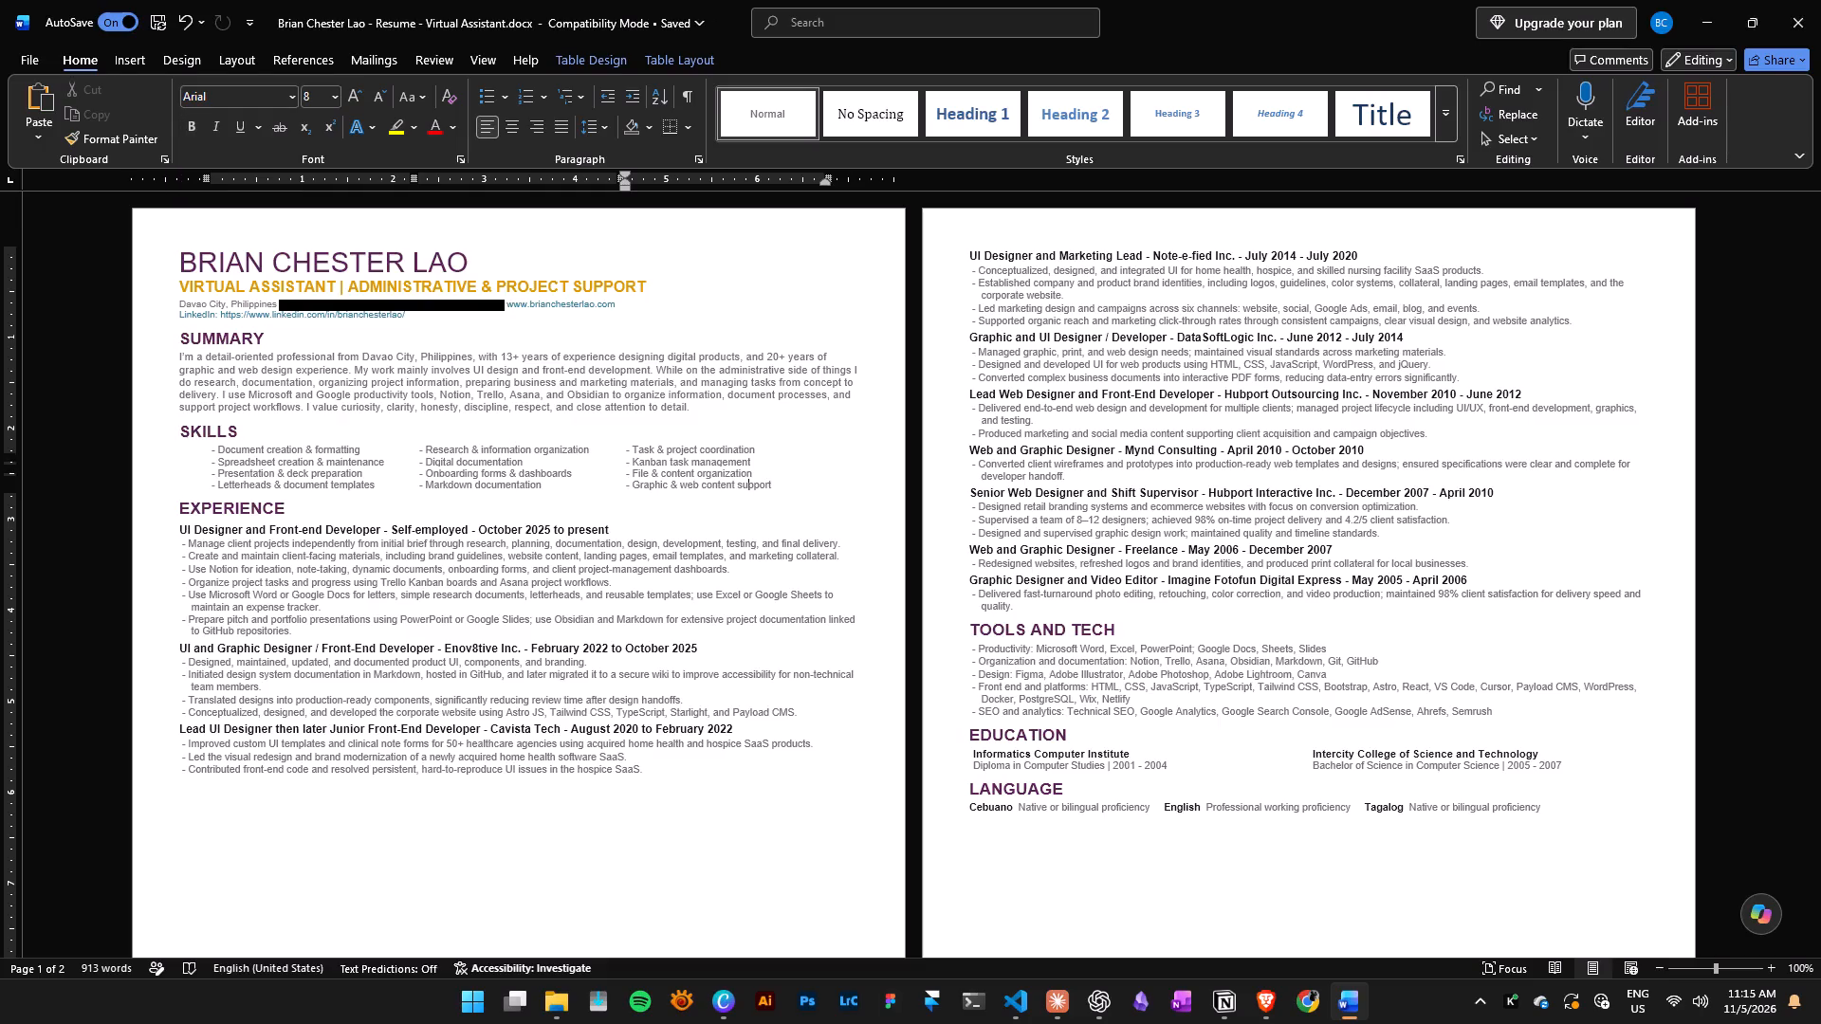
{"action": "key", "text": "Left"}
{"action": "key", "text": "Right"}
{"action": "key", "text": "Right"}
{"action": "key", "text": "Right"}
{"action": "key", "text": "Right"}
{"action": "key", "text": "Right"}
{"action": "key", "text": "Right"}
{"action": "key", "text": "Right"}
{"action": "key", "text": "Right"}
Review the bullets under the self-employed UI Designer and Front-end Developer job in the Experience section.
{"action": "key", "text": "Down"}
{"action": "key", "text": "Down"}
{"action": "key", "text": "Down"}
{"action": "key", "text": "Down"}
{"action": "key", "text": "Down"}
{"action": "key", "text": "Down"}
{"action": "key", "text": "Down"}
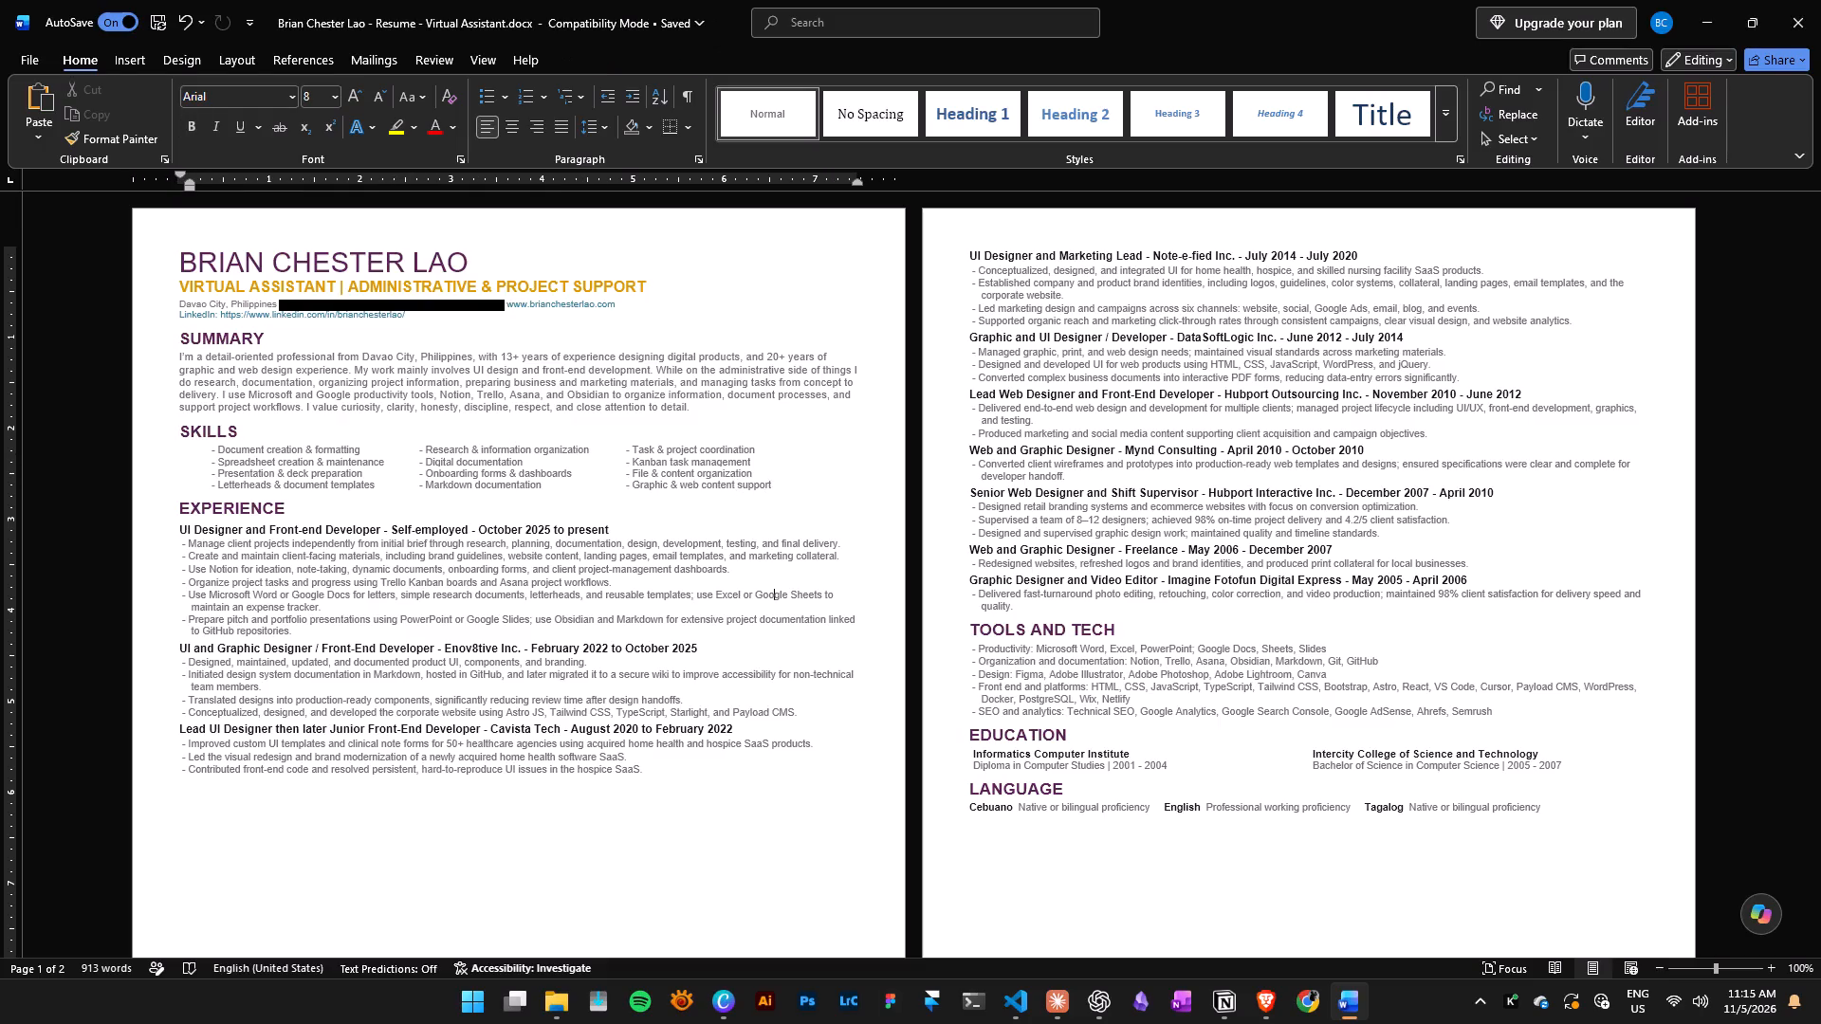
{"action": "key", "text": "Down"}
{"action": "key", "text": "Down"}
{"action": "key", "text": "Up"}
{"action": "key", "text": "Up"}
{"action": "key", "text": "Up"}
{"action": "key", "text": "Up"}
{"action": "key", "text": "Up"}
{"action": "key", "text": "Down"}
{"action": "key", "text": "Down"}
{"action": "key", "text": "Down"}
{"action": "key", "text": "Down"}
{"action": "key", "text": "Down"}
{"action": "key", "text": "Down"}
{"action": "key", "text": "Up"}
{"action": "key", "text": "Up"}
{"action": "key", "text": "Up"}
{"action": "key", "text": "Up"}
{"action": "key", "text": "Up"}
Review the Experience entries from the UI and Graphic Designer / Front-End Developer job down to the Cavista Tech job.
{"action": "key", "text": "Down"}
{"action": "key", "text": "Down"}
{"action": "key", "text": "Down"}
{"action": "key", "text": "Down"}
{"action": "key", "text": "Down"}
{"action": "key", "text": "Down"}
{"action": "key", "text": "Down"}
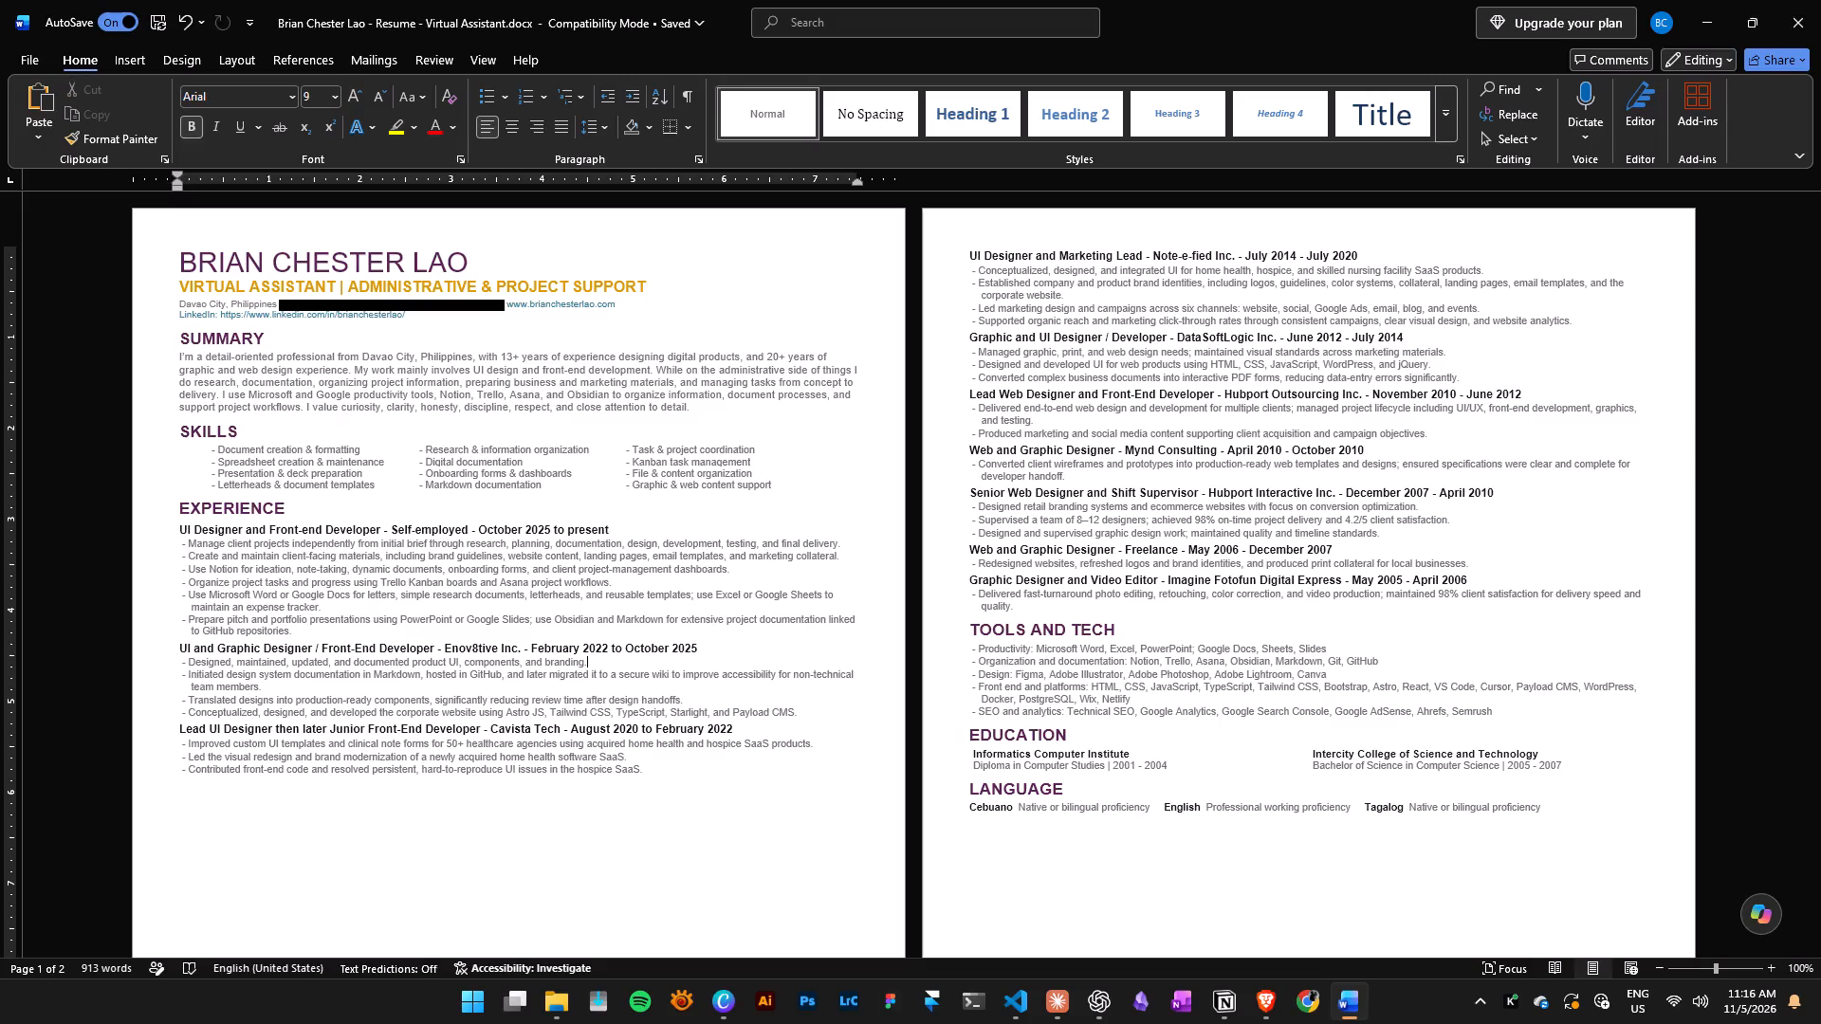
{"action": "key", "text": "Down"}
{"action": "key", "text": "Down"}
{"action": "key", "text": "Down"}
{"action": "key", "text": "Down"}
{"action": "key", "text": "Down"}
{"action": "key", "text": "Down"}
{"action": "key", "text": "Up"}
Review the bullets under the Lead UI Designer then later Junior Front-End Developer job at Cavista Tech.
{"action": "key", "text": "Down"}
{"action": "key", "text": "Down"}
{"action": "key", "text": "Down"}
{"action": "key", "text": "Down"}
{"action": "key", "text": "Down"}
{"action": "key", "text": "Down"}
{"action": "key", "text": "Down"}
{"action": "key", "text": "Down"}
{"action": "key", "text": "Down"}
{"action": "key", "text": "Down"}
{"action": "key", "text": "Down"}
{"action": "key", "text": "Down"}
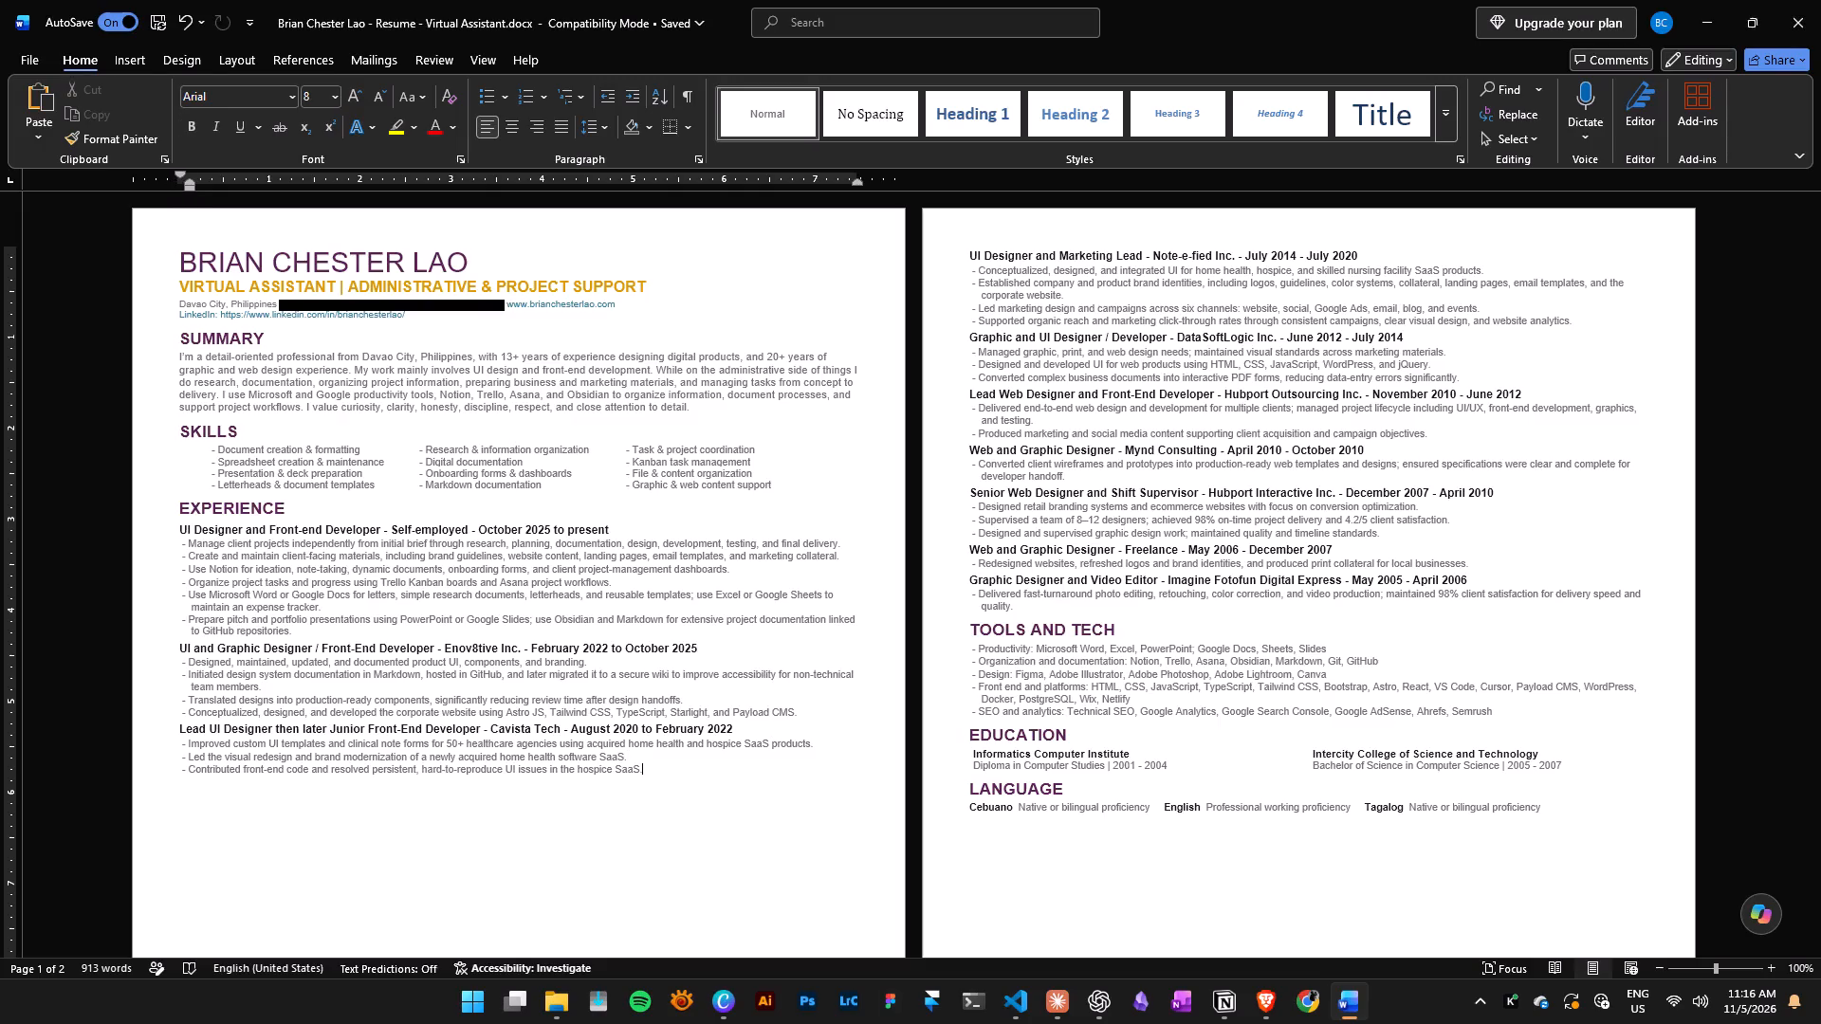
{"action": "key", "text": "Down"}
{"action": "key", "text": "Down"}
{"action": "key", "text": "Down"}
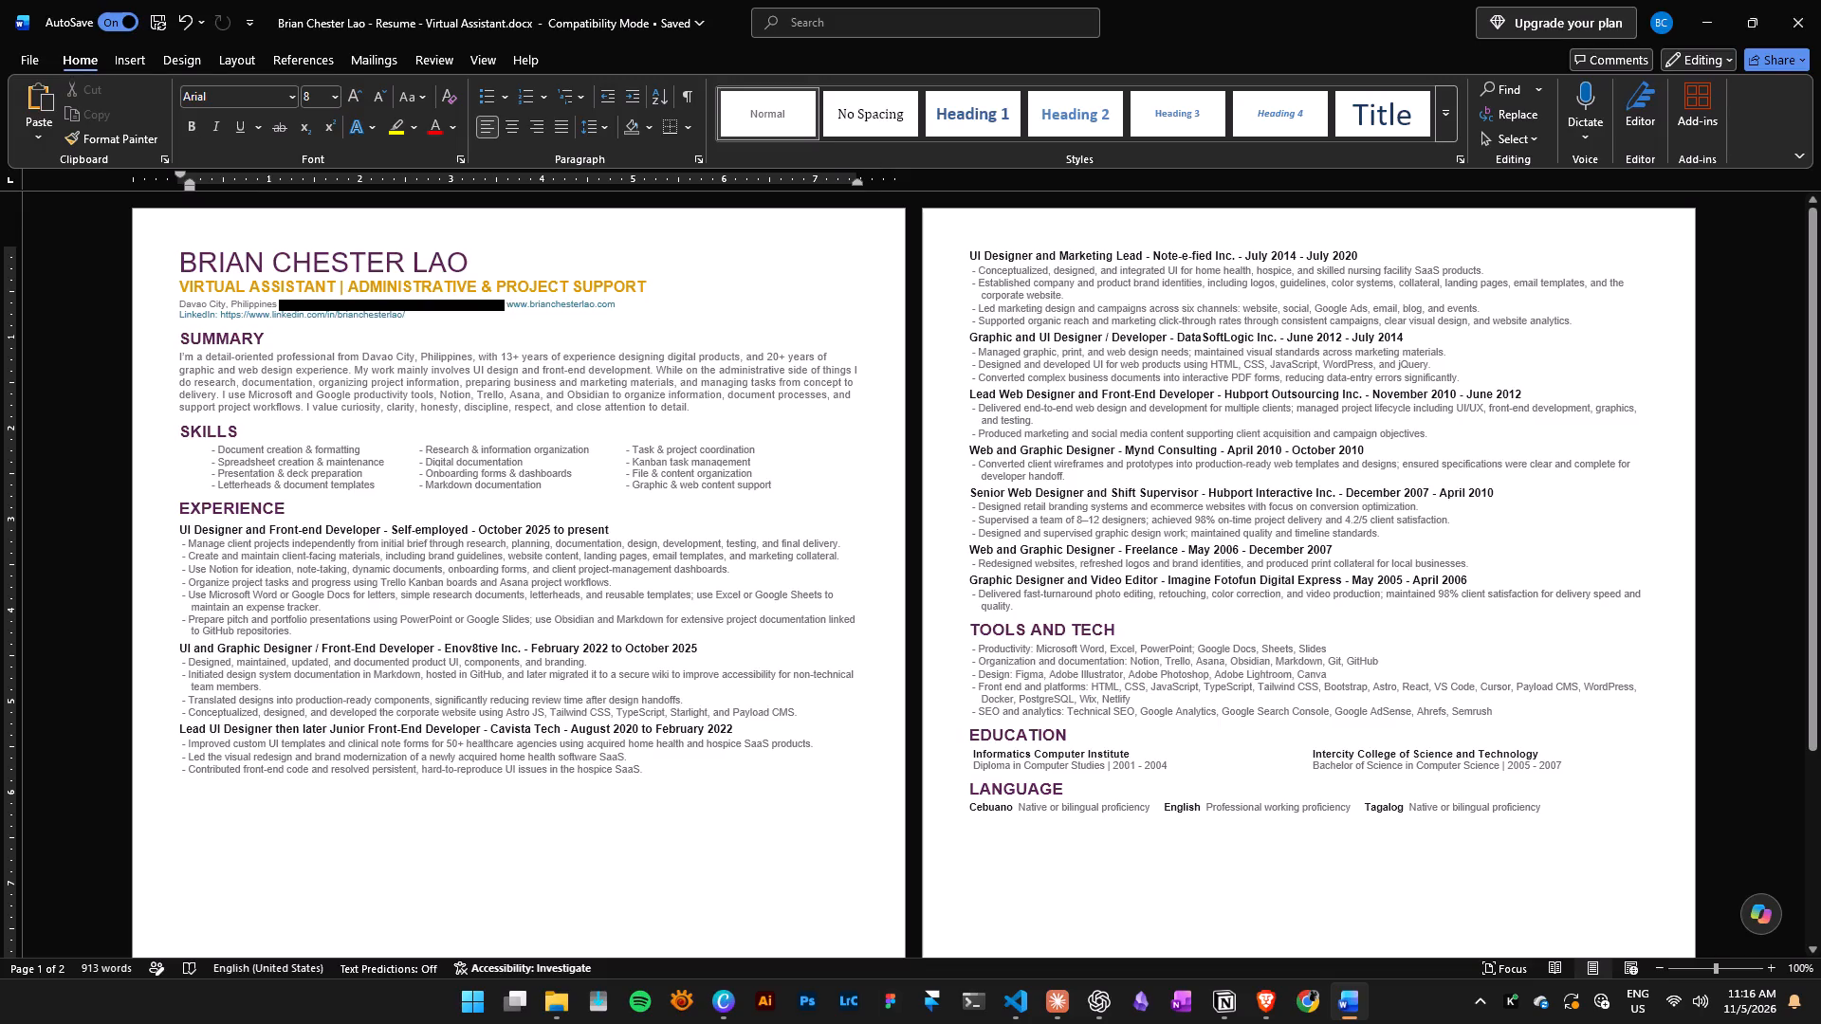
Insert "ENTRY LEVEL" before "VIRTUAL ASSISTANT" in the headline under the name.
{"action": "left_click", "coordinate": [177, 286]}
{"action": "type", "text": "ENTRY"}
{"action": "key", "text": "space"}
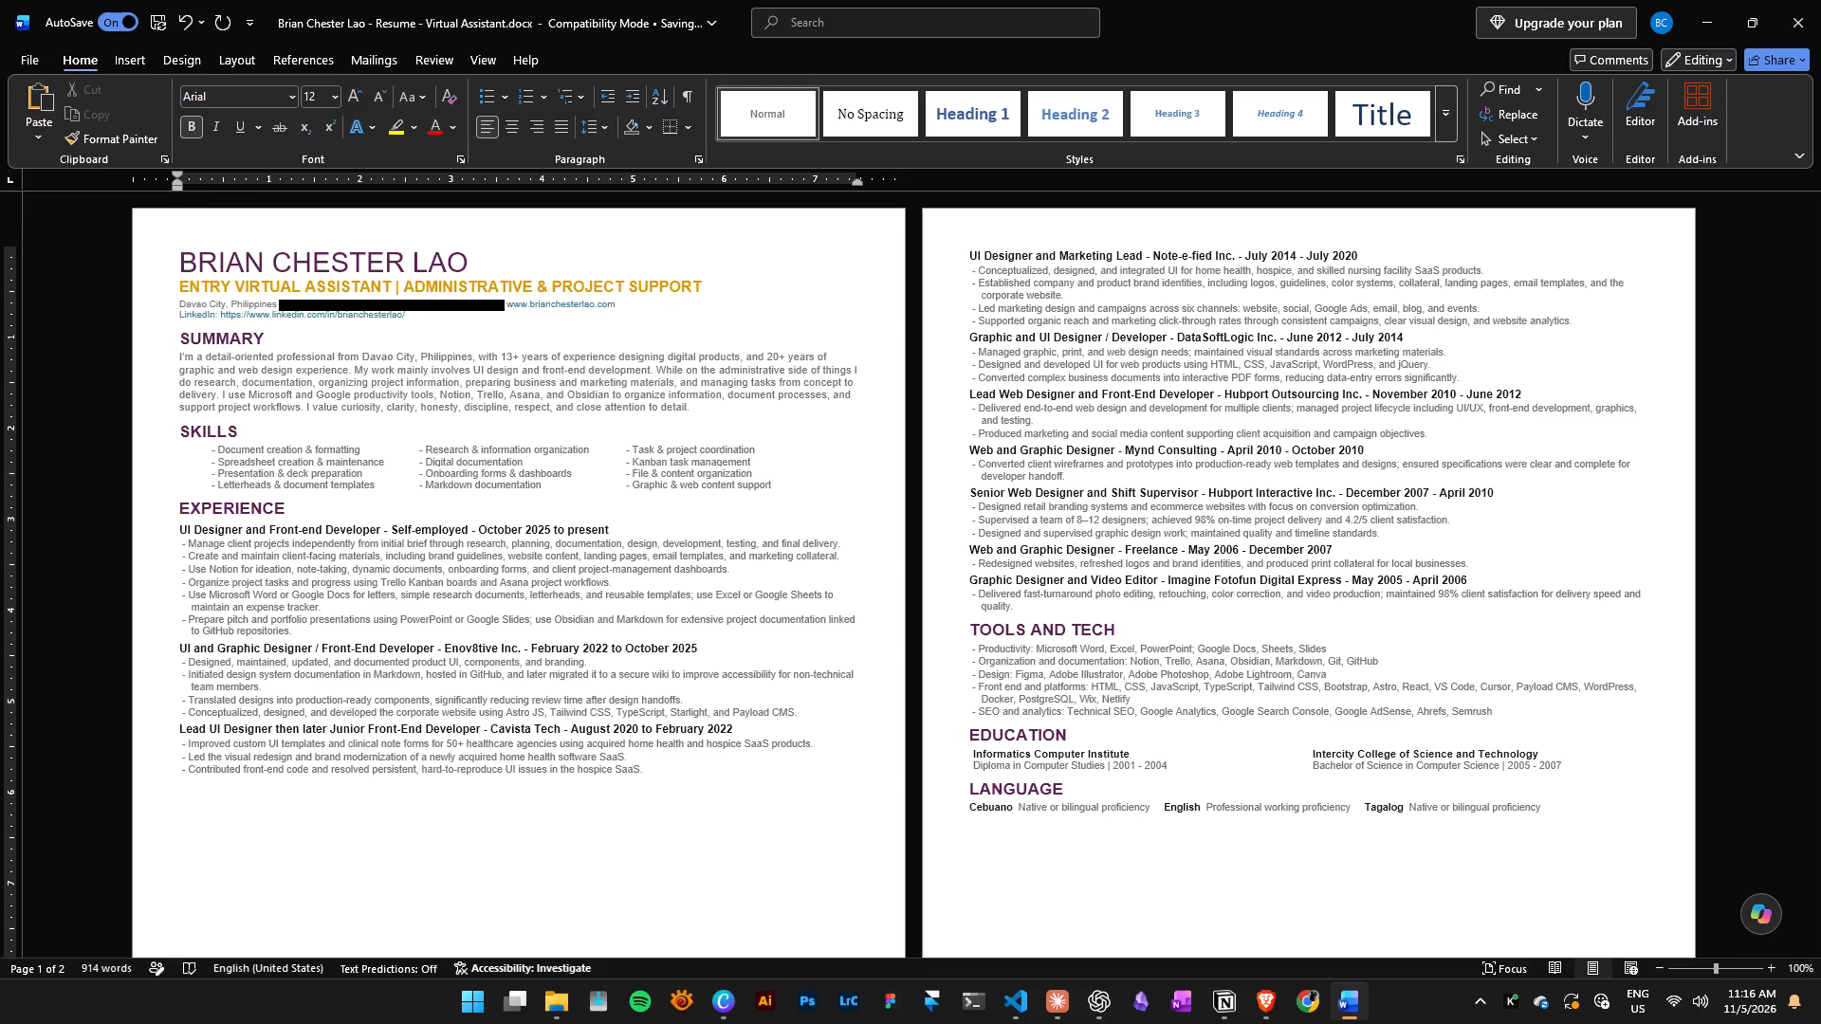
{"action": "key", "text": "Right"}
{"action": "key", "text": "Left"}
{"action": "type", "text": "LEVEL"}
{"action": "key", "text": "space"}
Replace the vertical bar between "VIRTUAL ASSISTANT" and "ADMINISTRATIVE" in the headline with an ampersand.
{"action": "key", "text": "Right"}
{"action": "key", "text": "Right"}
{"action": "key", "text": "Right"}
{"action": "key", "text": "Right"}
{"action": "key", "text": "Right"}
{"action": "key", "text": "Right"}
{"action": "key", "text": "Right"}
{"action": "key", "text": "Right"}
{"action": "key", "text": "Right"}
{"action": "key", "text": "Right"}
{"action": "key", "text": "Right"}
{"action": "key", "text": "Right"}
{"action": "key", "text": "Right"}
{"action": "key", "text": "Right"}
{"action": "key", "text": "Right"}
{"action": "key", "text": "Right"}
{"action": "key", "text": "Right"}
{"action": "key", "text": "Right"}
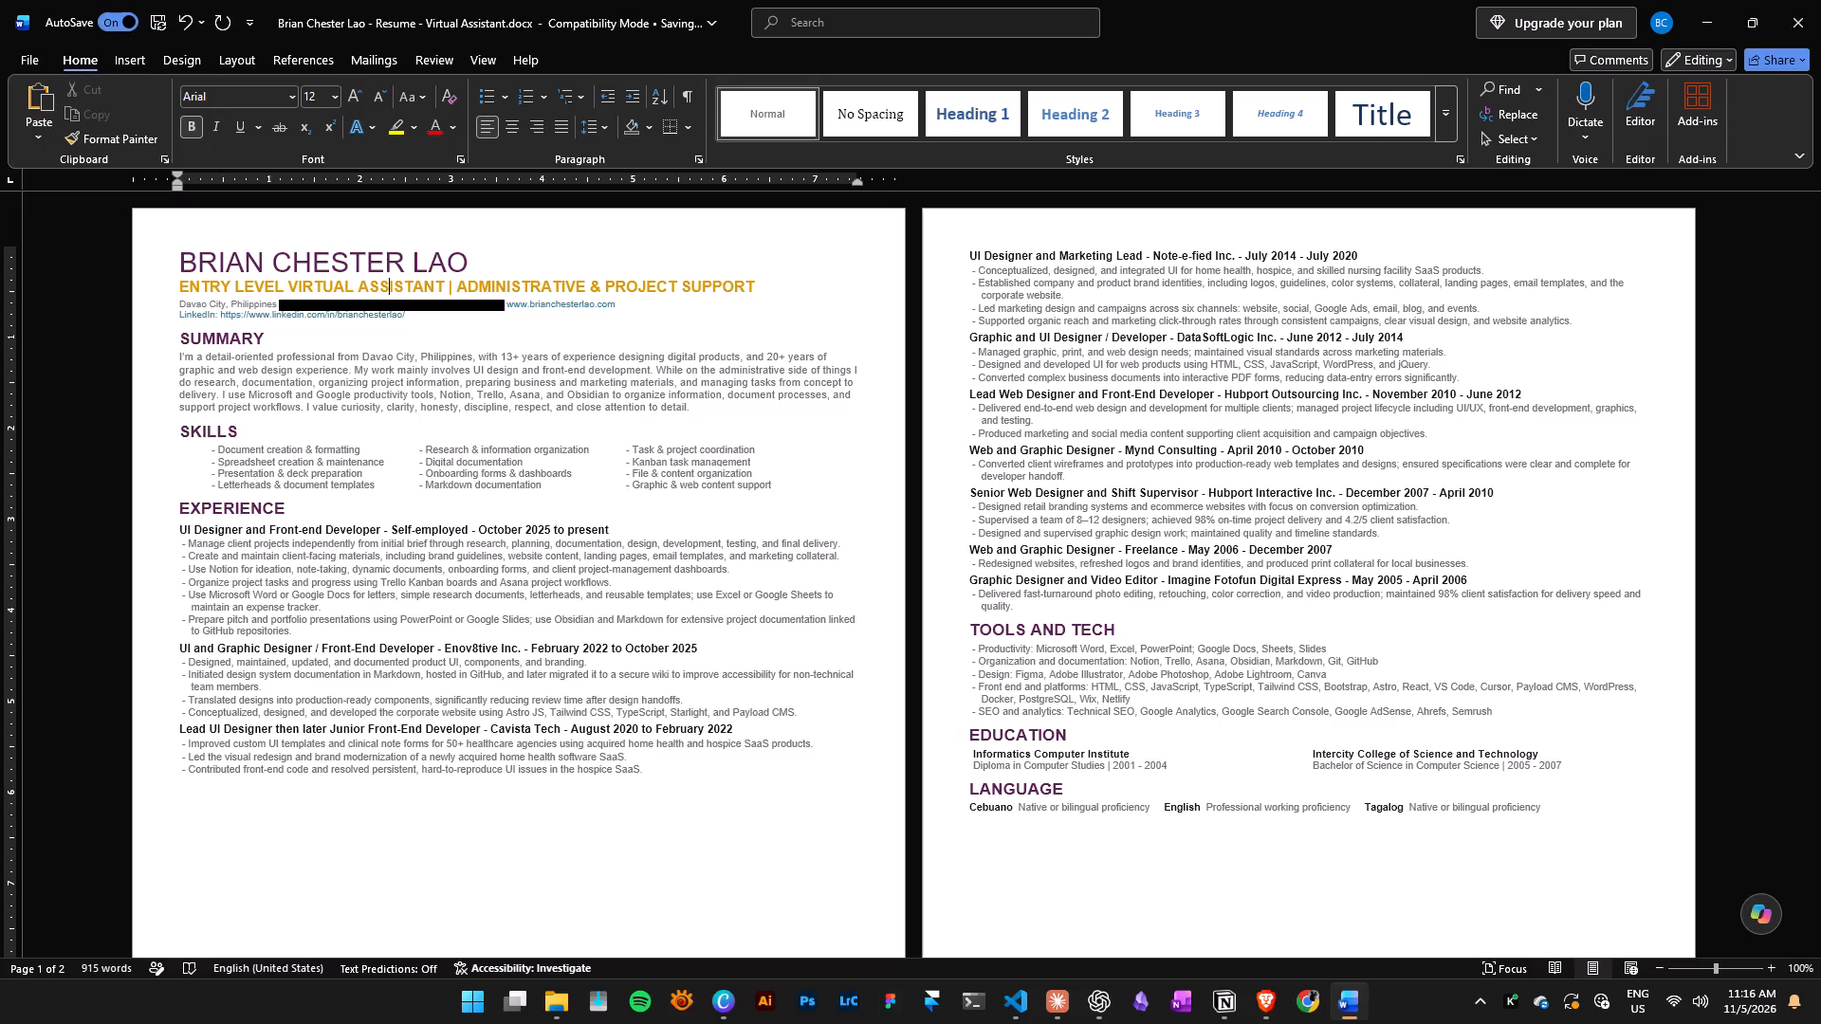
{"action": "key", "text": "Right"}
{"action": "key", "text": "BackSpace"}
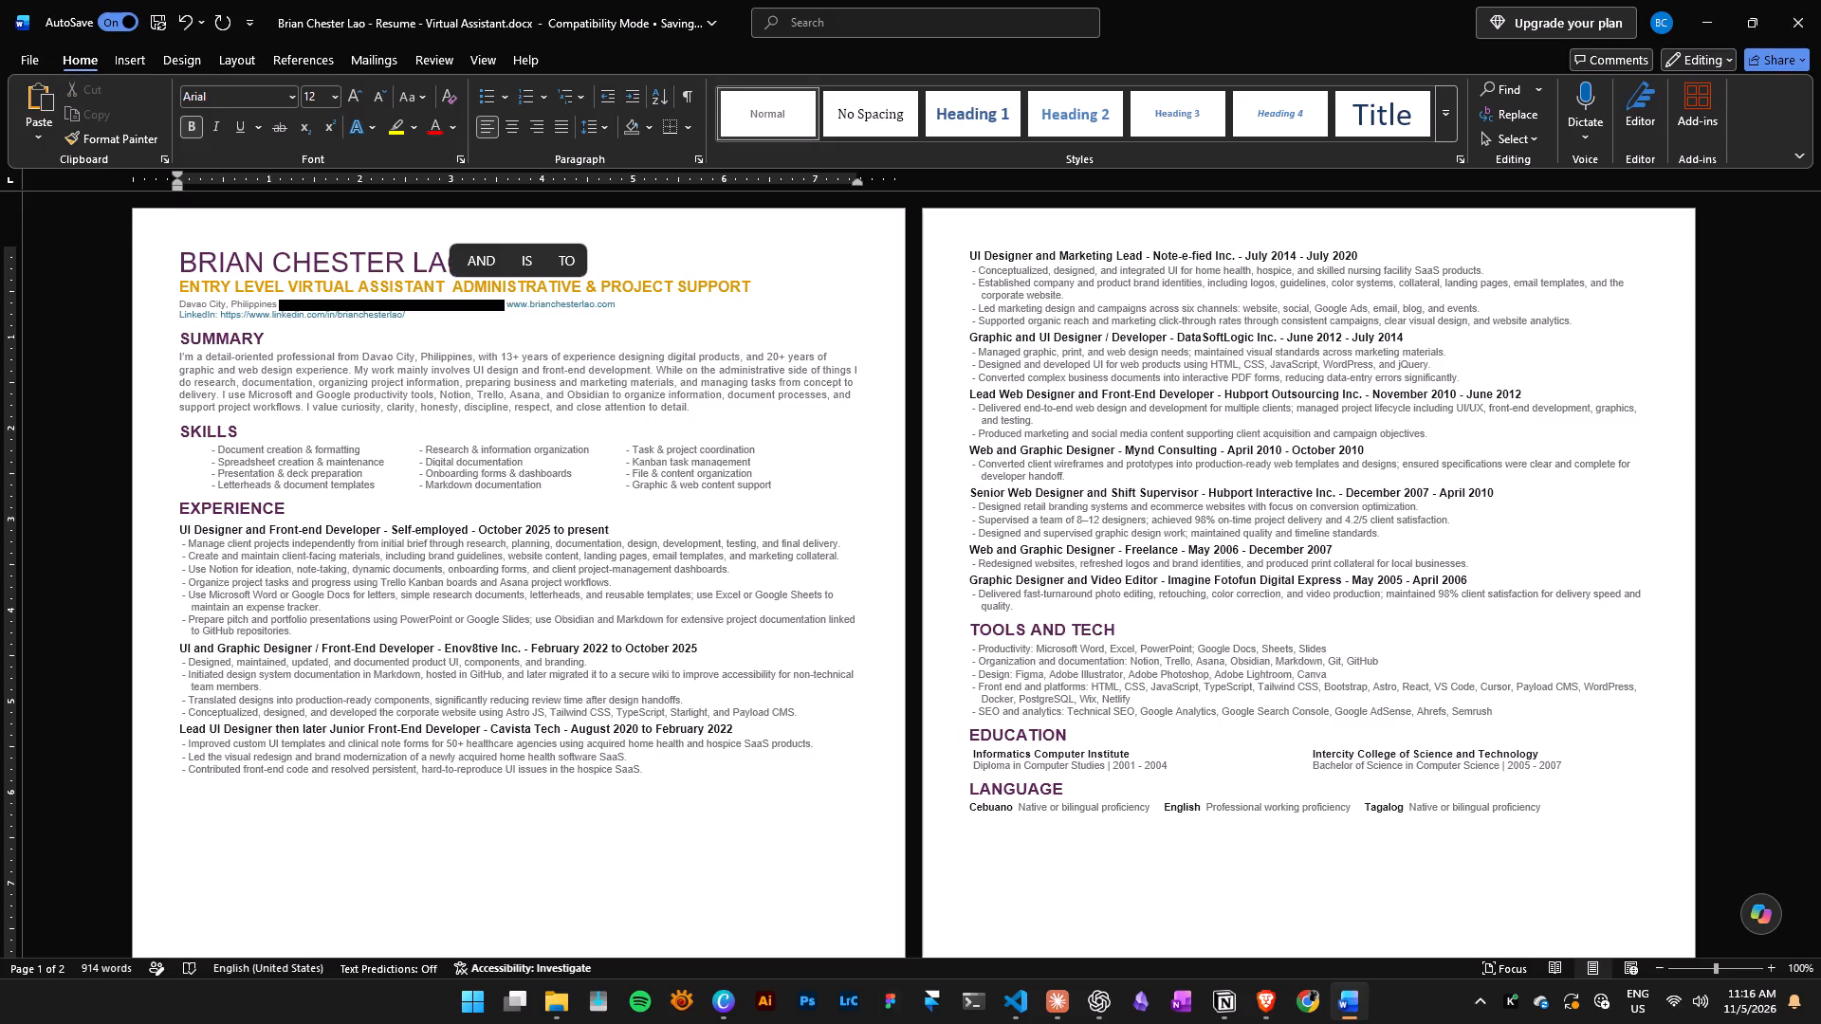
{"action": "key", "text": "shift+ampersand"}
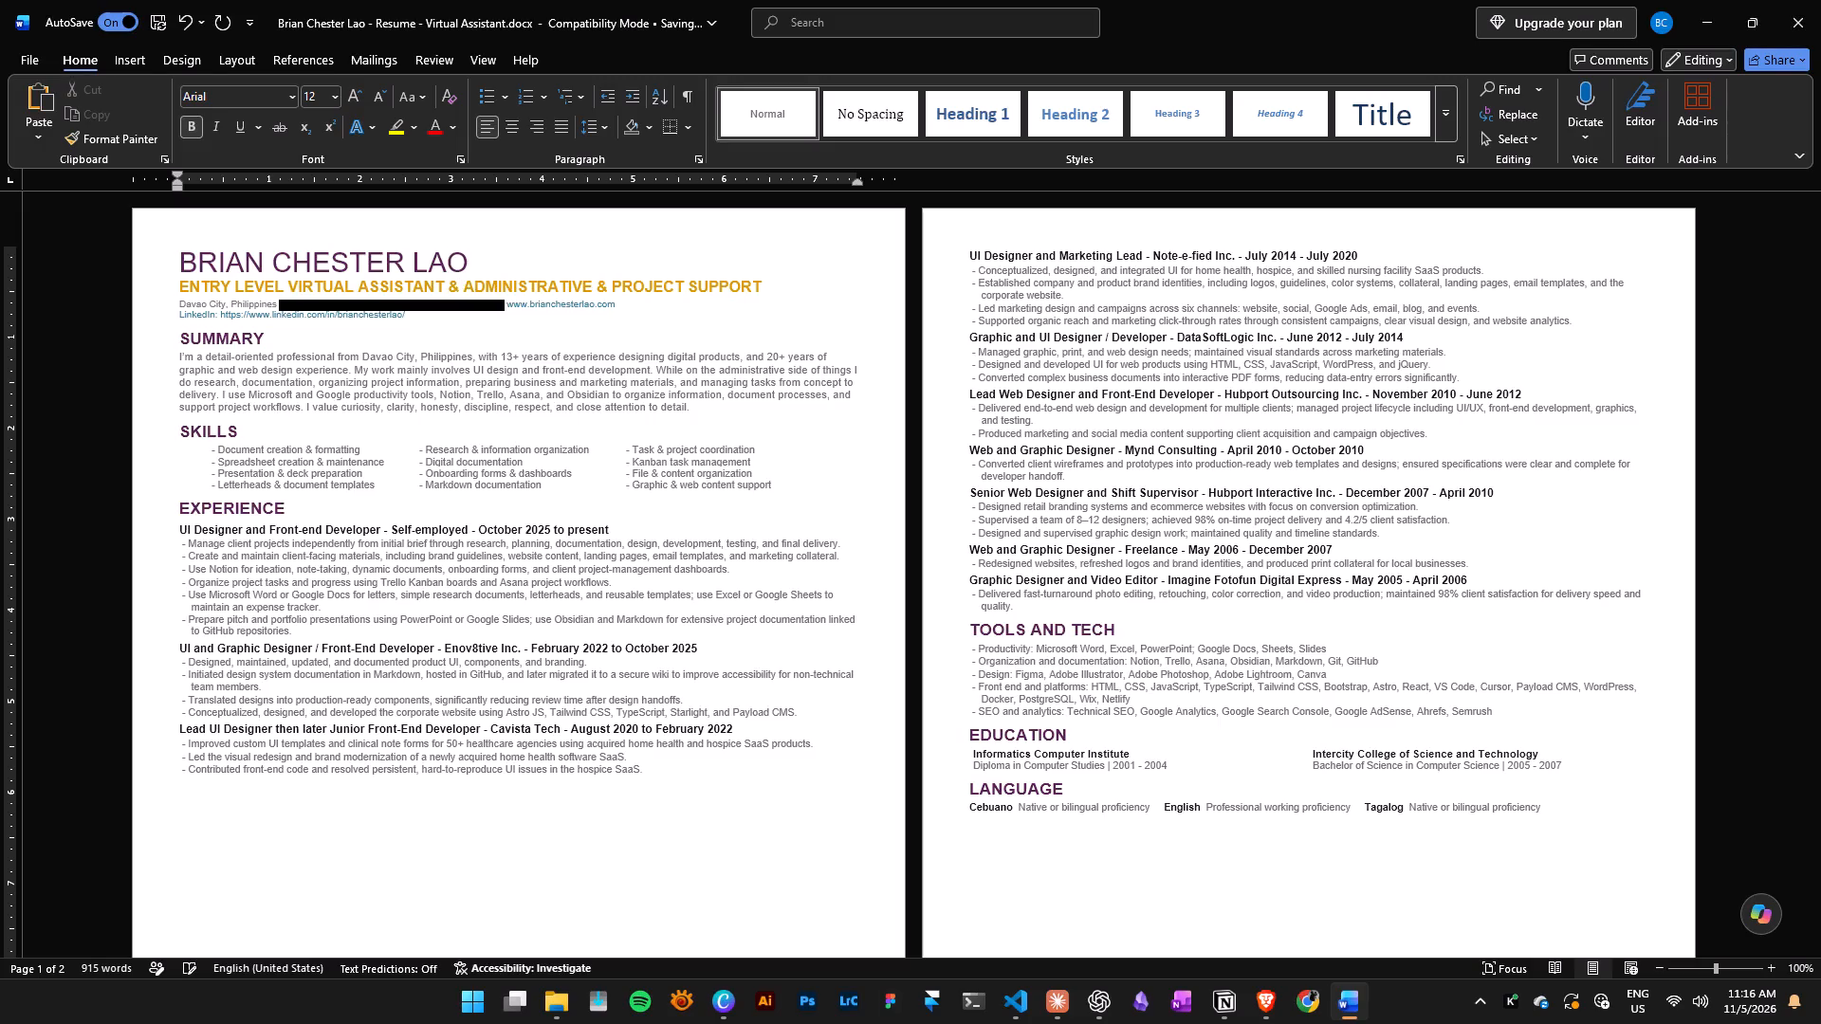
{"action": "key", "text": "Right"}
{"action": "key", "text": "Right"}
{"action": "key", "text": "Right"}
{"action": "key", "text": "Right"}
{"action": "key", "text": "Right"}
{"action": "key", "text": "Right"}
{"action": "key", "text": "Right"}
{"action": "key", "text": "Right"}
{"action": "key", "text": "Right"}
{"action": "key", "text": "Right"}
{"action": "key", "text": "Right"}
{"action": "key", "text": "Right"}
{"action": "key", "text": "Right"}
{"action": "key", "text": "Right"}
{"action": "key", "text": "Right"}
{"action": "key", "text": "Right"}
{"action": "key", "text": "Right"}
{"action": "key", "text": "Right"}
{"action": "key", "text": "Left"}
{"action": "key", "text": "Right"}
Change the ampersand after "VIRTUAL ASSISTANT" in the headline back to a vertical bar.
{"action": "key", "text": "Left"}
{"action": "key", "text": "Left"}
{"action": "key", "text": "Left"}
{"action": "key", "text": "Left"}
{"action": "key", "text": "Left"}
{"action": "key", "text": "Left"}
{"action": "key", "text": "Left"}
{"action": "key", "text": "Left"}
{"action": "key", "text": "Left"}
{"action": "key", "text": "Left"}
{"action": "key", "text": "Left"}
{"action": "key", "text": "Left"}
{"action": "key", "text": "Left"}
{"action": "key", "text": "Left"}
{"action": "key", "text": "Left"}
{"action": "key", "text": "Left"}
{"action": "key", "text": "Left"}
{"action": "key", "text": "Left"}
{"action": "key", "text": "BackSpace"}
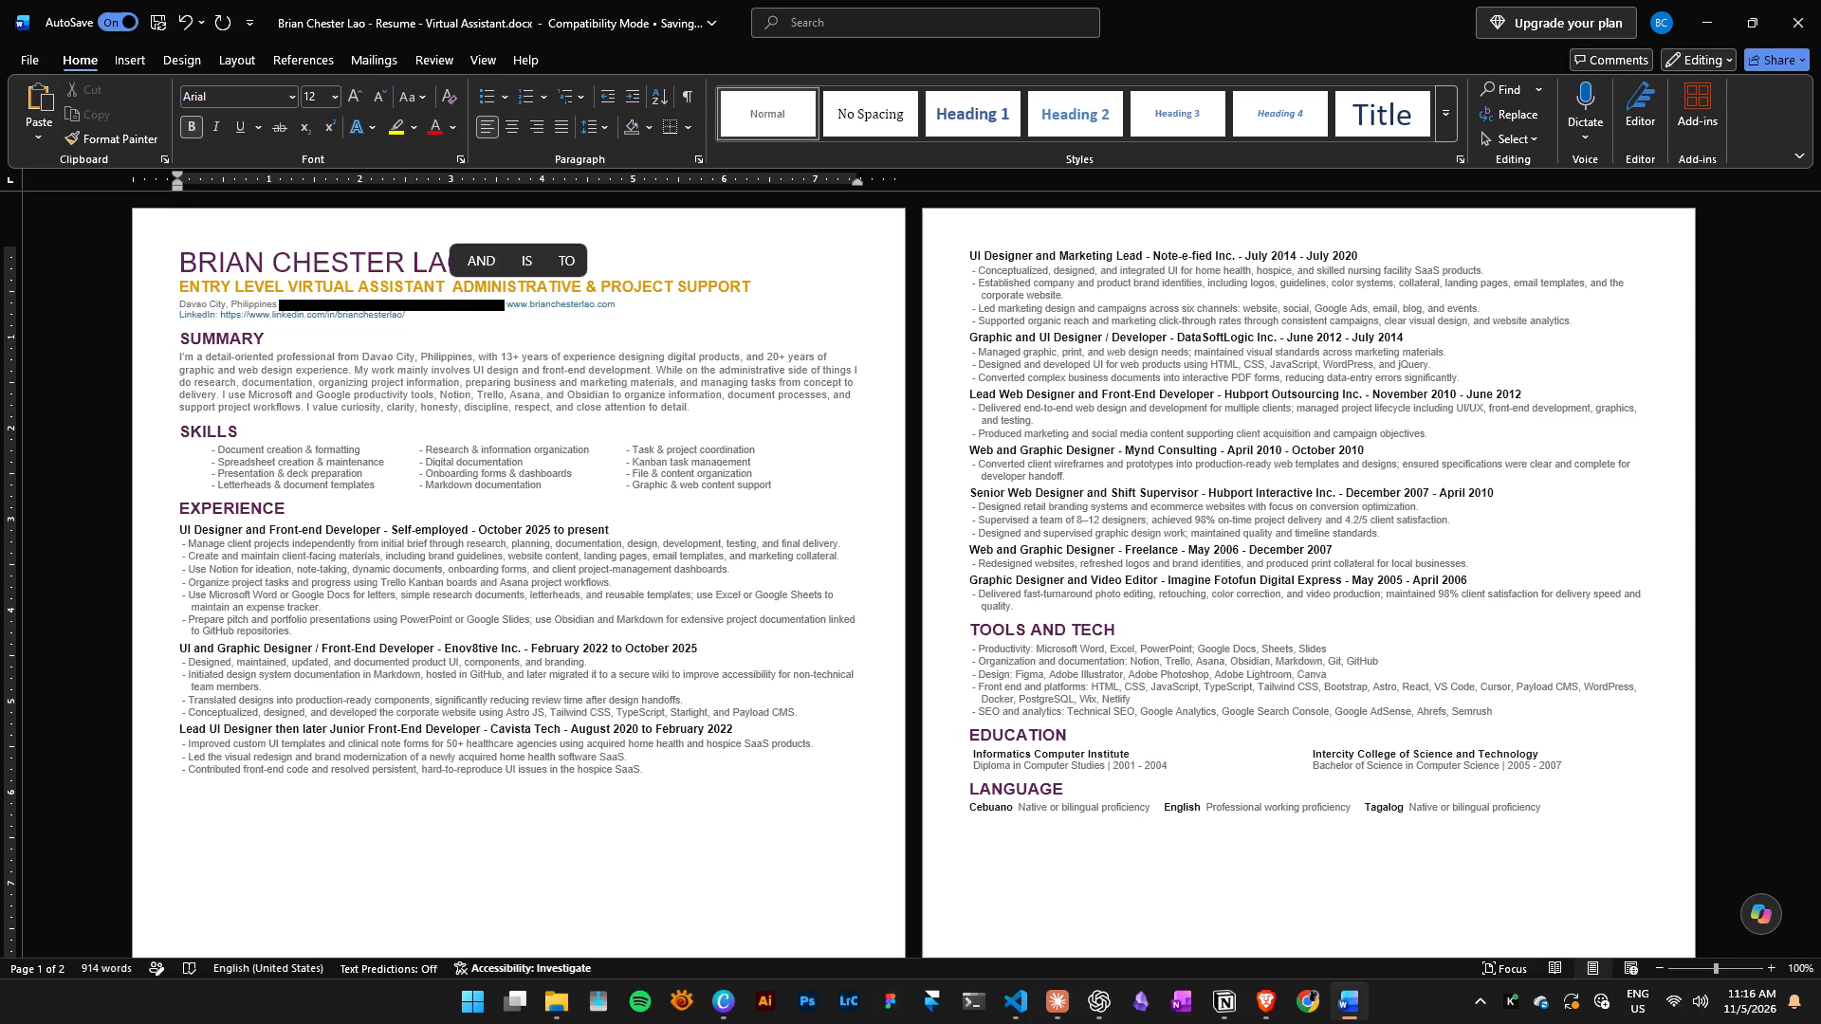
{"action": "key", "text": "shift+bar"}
Check the rest of the headline and save the resume.
{"action": "key", "text": "Right"}
{"action": "key", "text": "Right"}
{"action": "key", "text": "Right"}
{"action": "key", "text": "Right"}
{"action": "key", "text": "Right"}
{"action": "key", "text": "Right"}
{"action": "key", "text": "Right"}
{"action": "key", "text": "Right"}
{"action": "key", "text": "Right"}
{"action": "key", "text": "Right"}
{"action": "key", "text": "Right"}
{"action": "key", "text": "Right"}
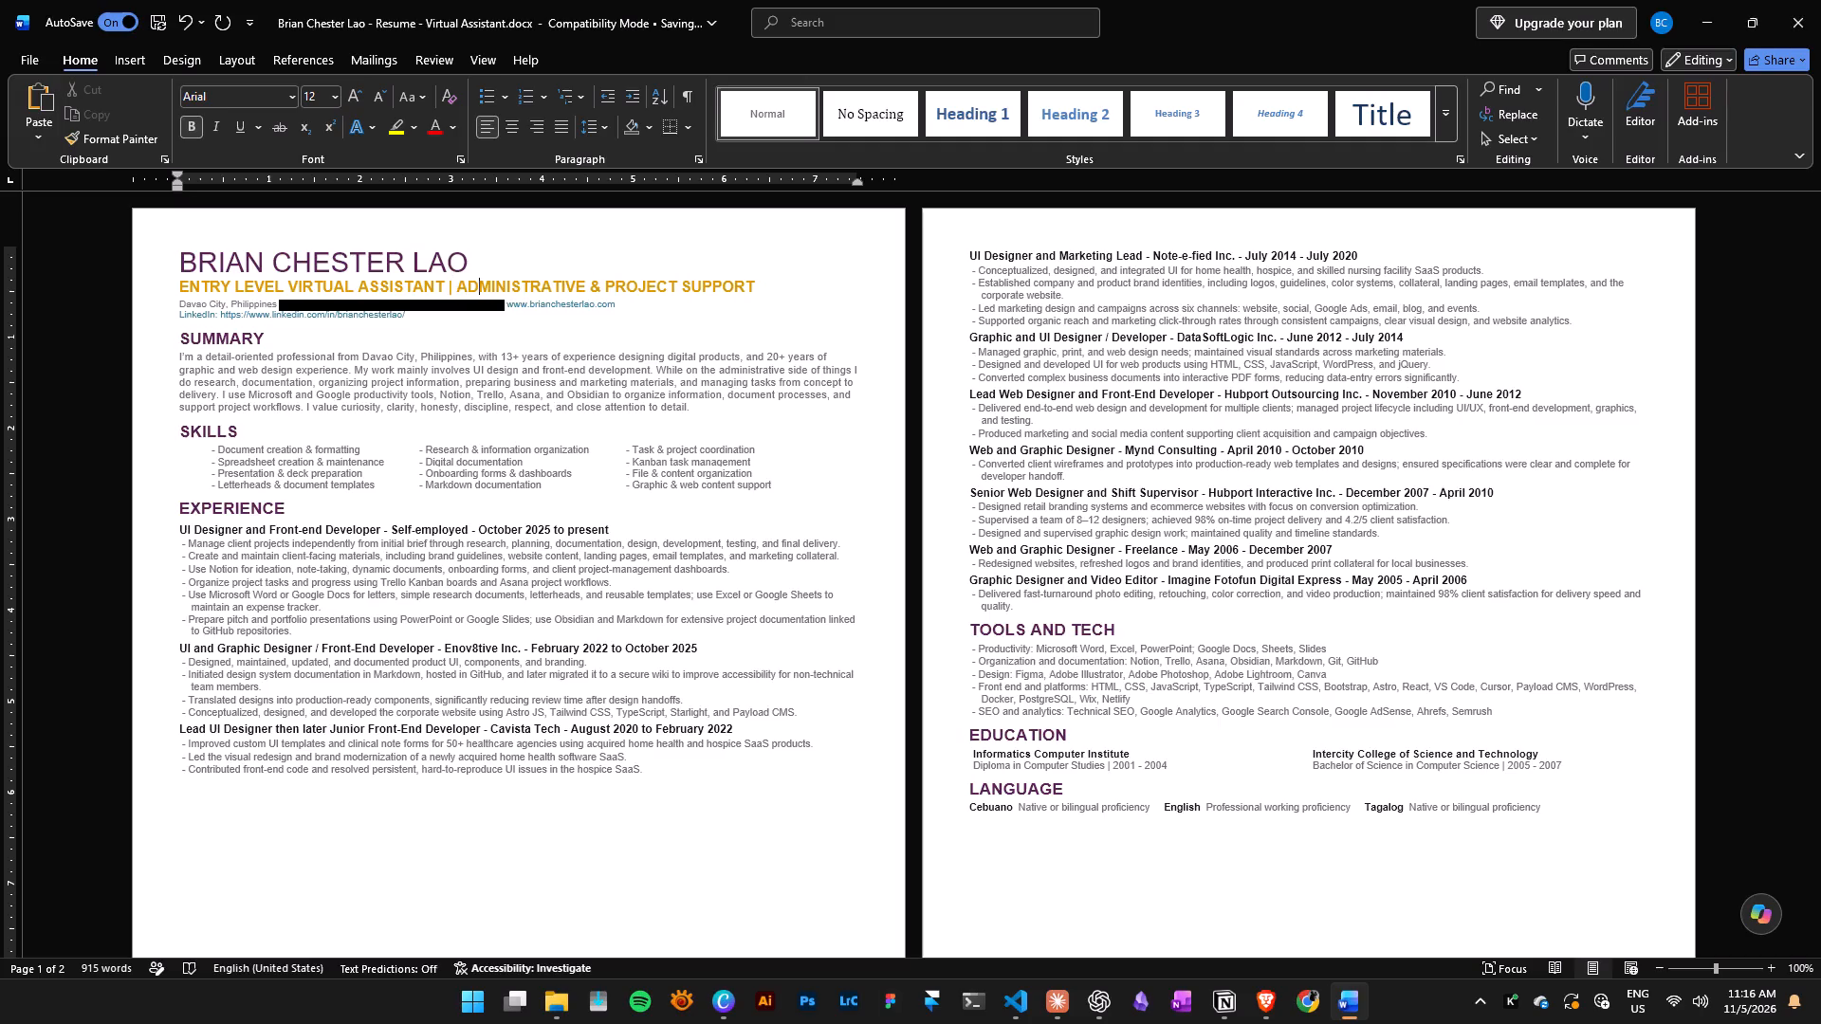
{"action": "key", "text": "ctrl+s"}
Review the contact details line and the LinkedIn line beneath the headline.
{"action": "key", "text": "Down"}
{"action": "key", "text": "Down"}
{"action": "key", "text": "Up"}
{"action": "key", "text": "Down"}
{"action": "key", "text": "Up"}
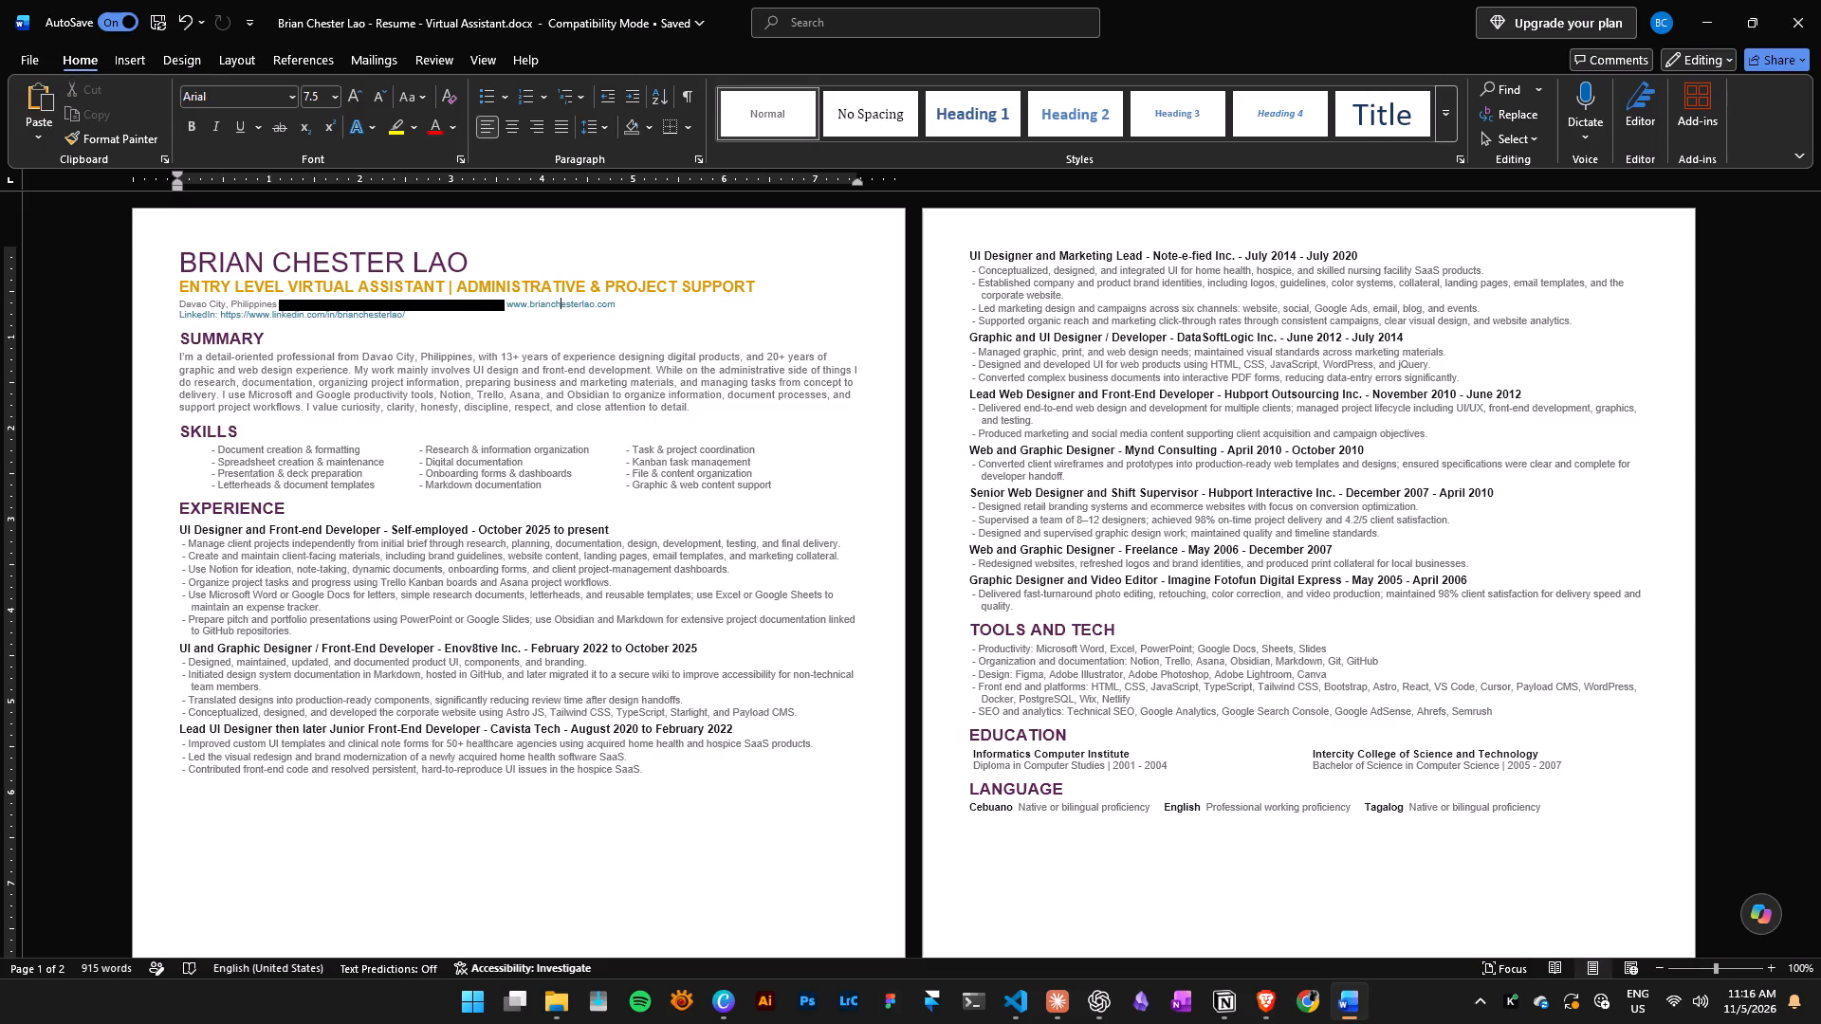
{"action": "key", "text": "Down"}
{"action": "key", "text": "Up"}
{"action": "key", "text": "Left"}
{"action": "key", "text": "Left"}
{"action": "key", "text": "Left"}
{"action": "key", "text": "Left"}
{"action": "key", "text": "Left"}
{"action": "key", "text": "Left"}
{"action": "key", "text": "Left"}
{"action": "key", "text": "Left"}
{"action": "key", "text": "Left"}
{"action": "key", "text": "Left"}
{"action": "key", "text": "Left"}
{"action": "key", "text": "Left"}
{"action": "key", "text": "Left"}
{"action": "key", "text": "Left"}
{"action": "key", "text": "Left"}
{"action": "key", "text": "Left"}
{"action": "key", "text": "Left"}
{"action": "key", "text": "Left"}
{"action": "key", "text": "Left"}
{"action": "key", "text": "Left"}
Set the font color of the "LinkedIn:" label in the contact details to Automatic.
{"action": "key", "text": "Down"}
{"action": "key", "text": "Left"}
{"action": "key", "text": "Left"}
{"action": "key", "text": "Left"}
{"action": "key", "text": "Left"}
{"action": "key", "text": "Left"}
{"action": "key", "text": "shift+Left"}
{"action": "key", "text": "shift+Left"}
{"action": "key", "text": "shift+Left"}
{"action": "key", "text": "shift+Left"}
{"action": "key", "text": "shift+Left"}
{"action": "key", "text": "shift+Left"}
{"action": "key", "text": "shift+Left"}
{"action": "key", "text": "shift+Left"}
{"action": "key", "text": "shift+Left"}
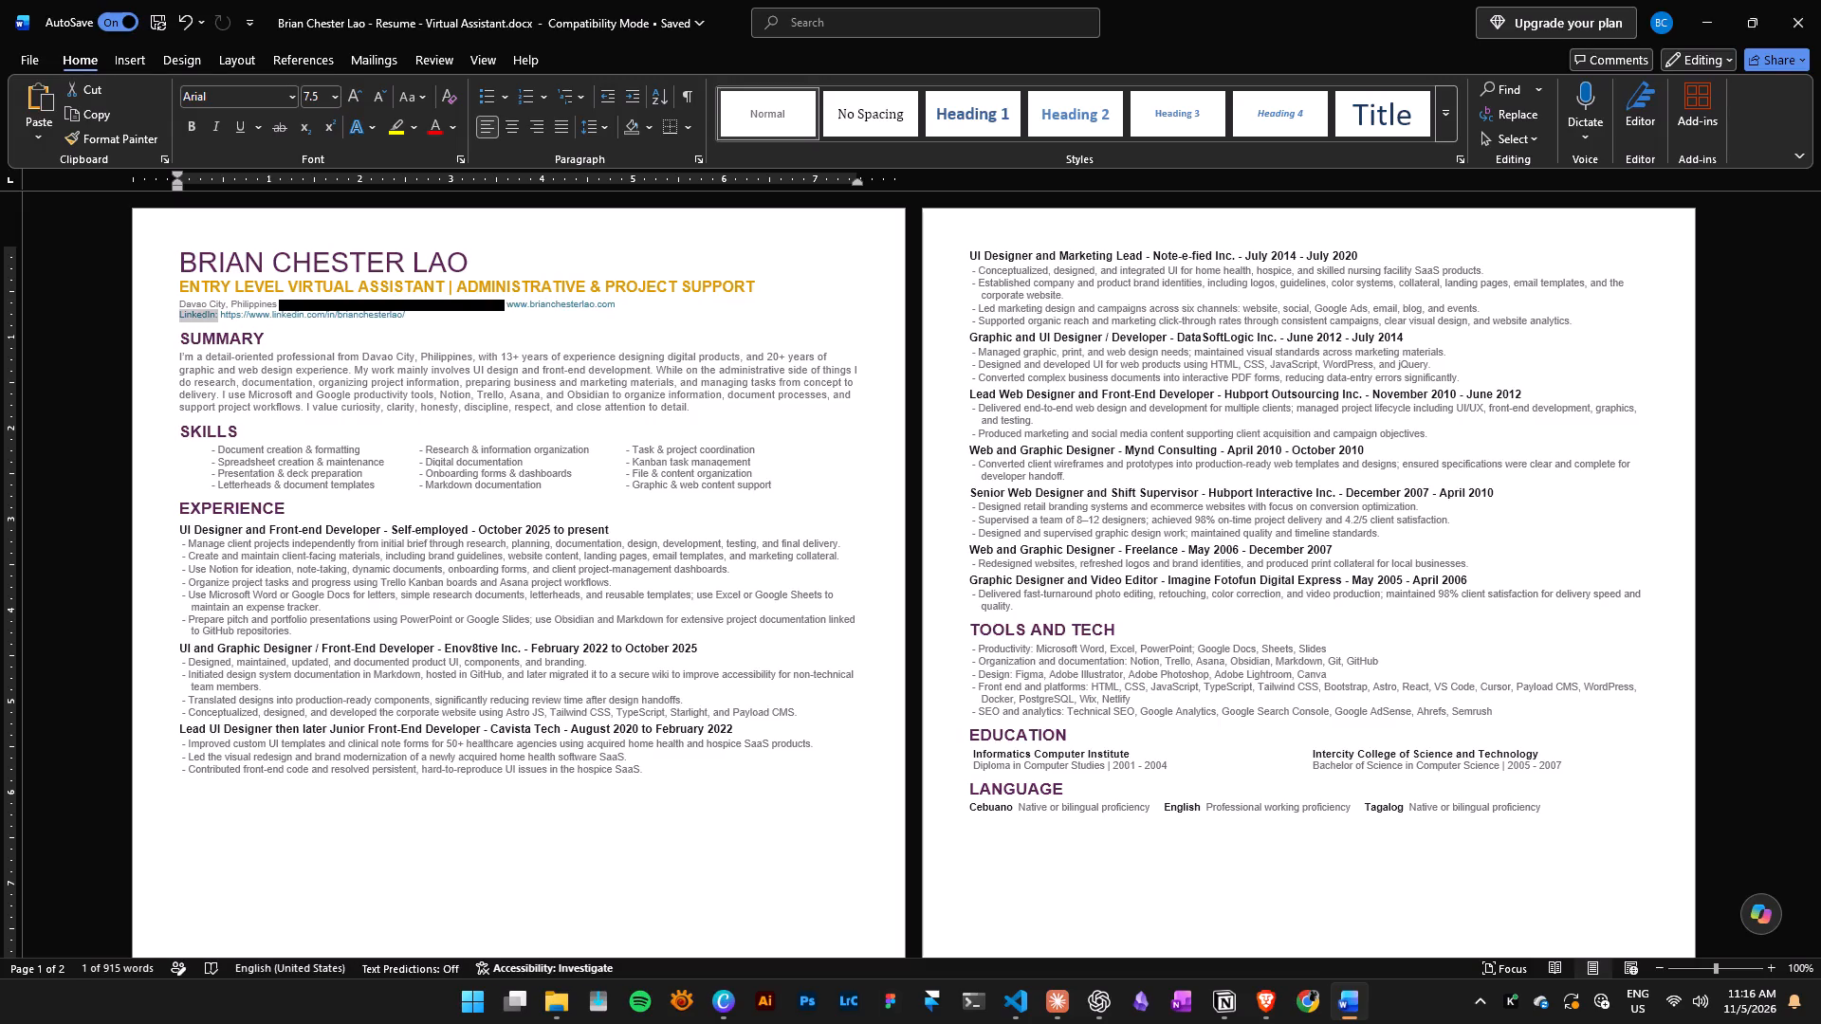
{"action": "left_click", "coordinate": [449, 127]}
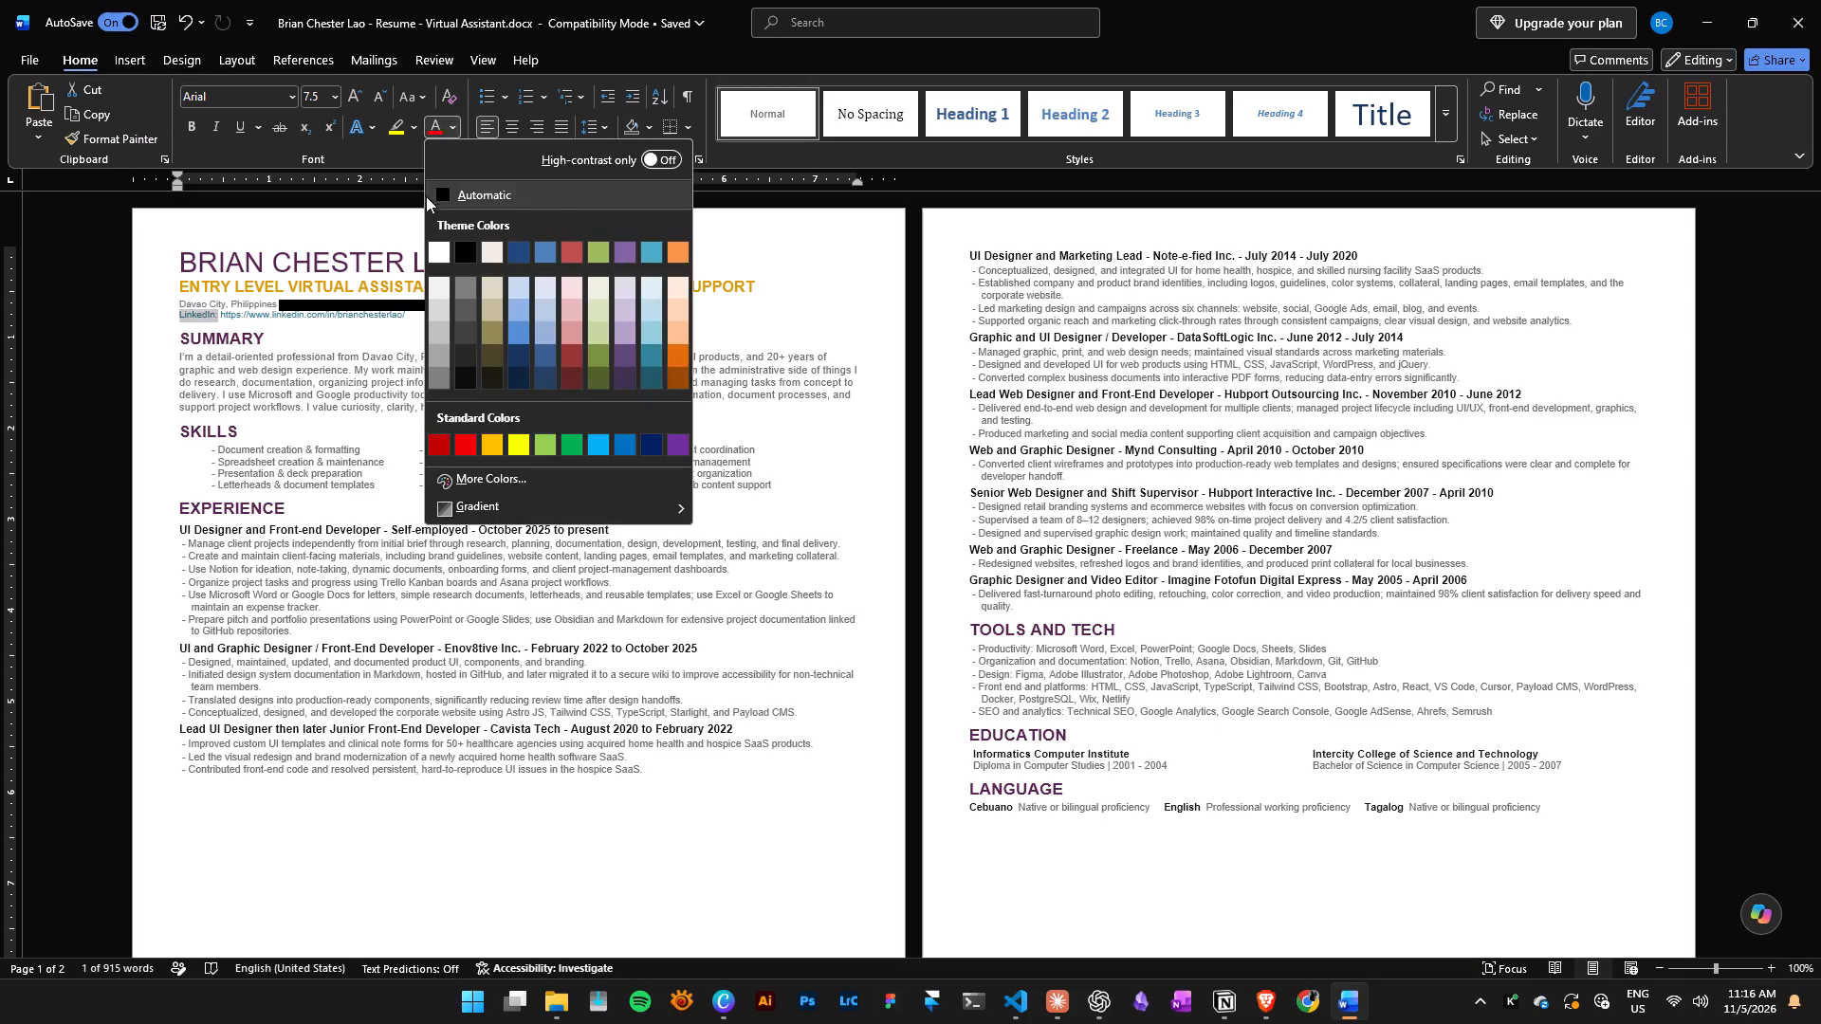
{"action": "left_click", "coordinate": [439, 195]}
Turn the LinkedIn profile URL in the contact details into a hyperlink using its own address.
{"action": "left_click", "coordinate": [223, 318]}
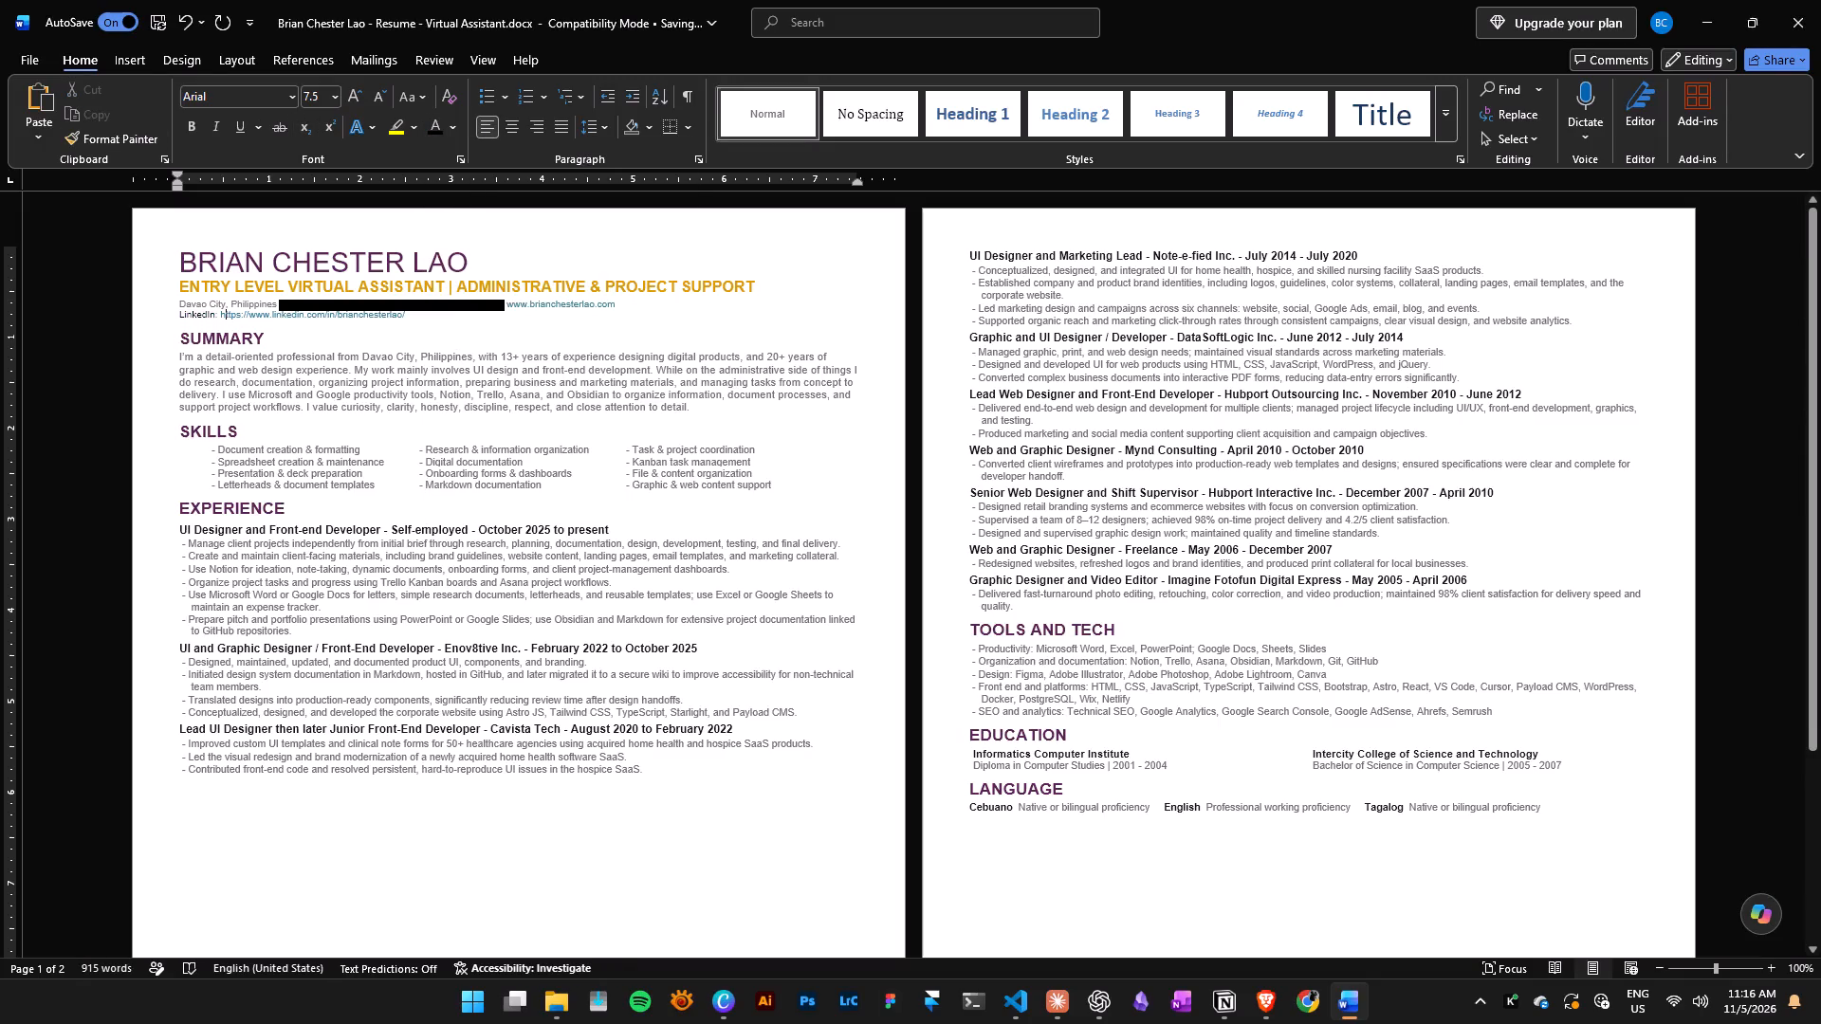
{"action": "left_click_drag", "start_coordinate": [220, 311], "coordinate": [405, 320]}
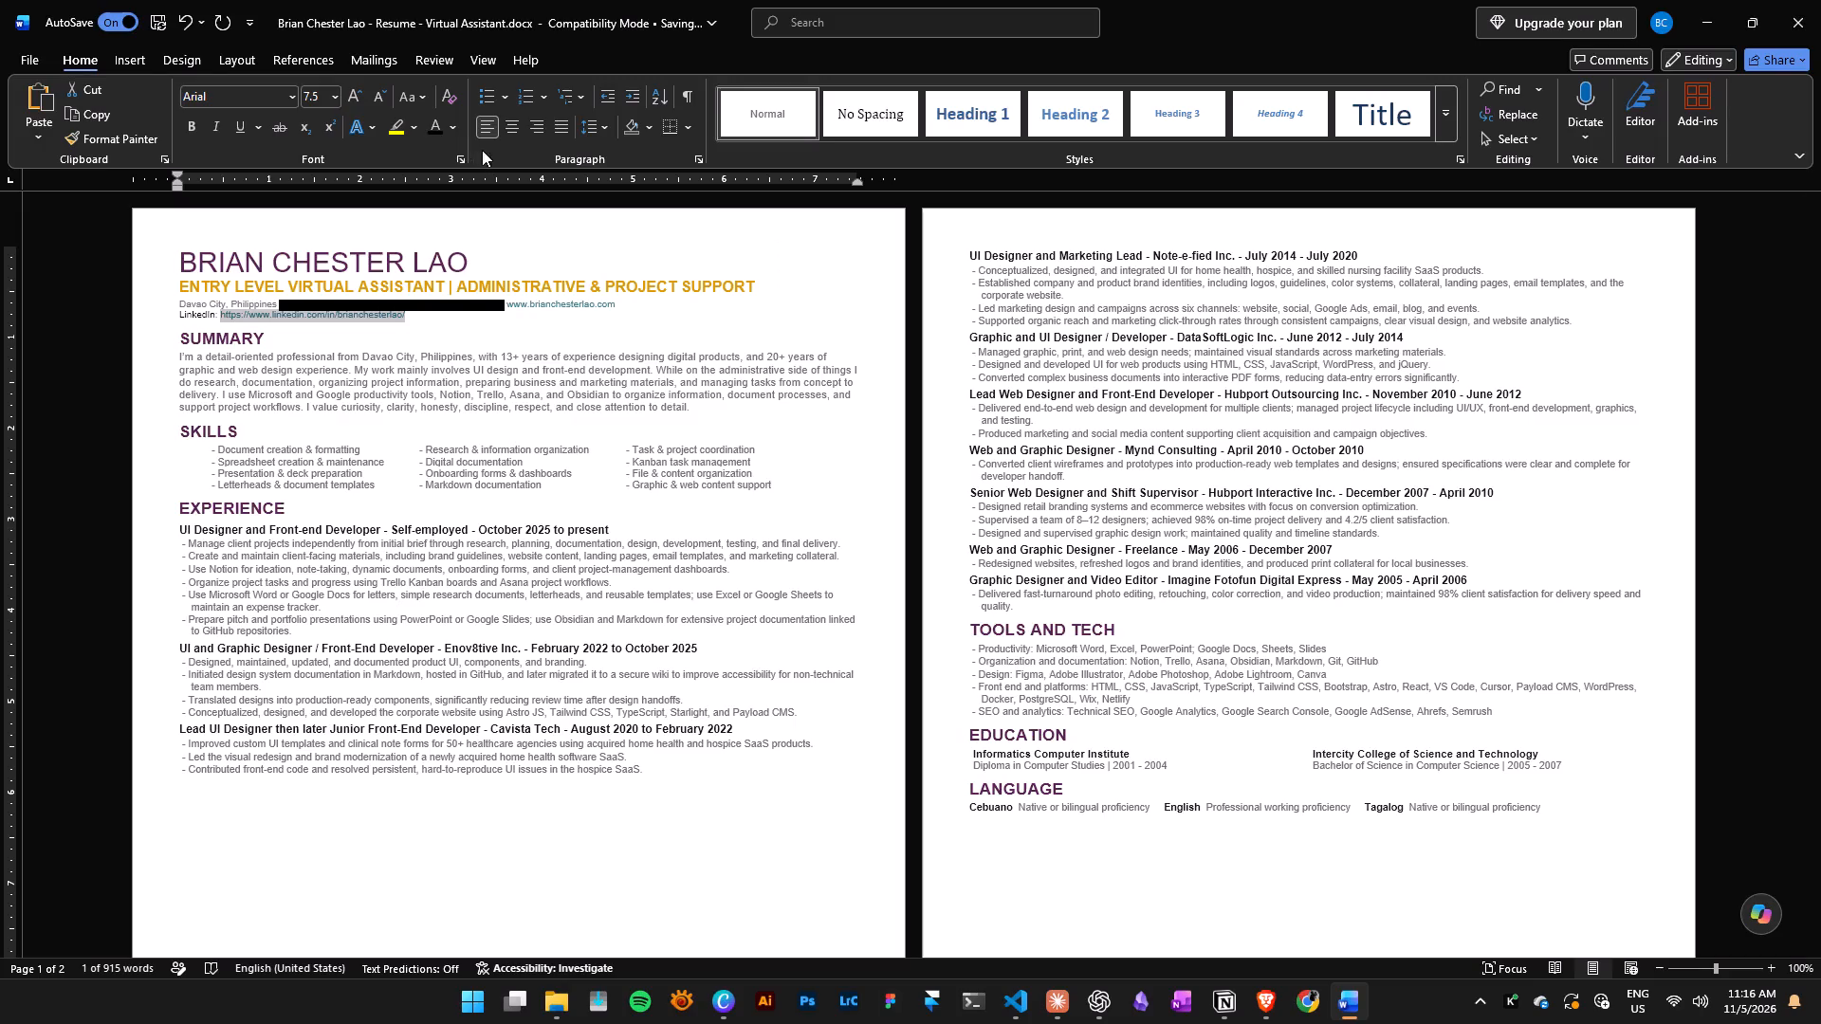
{"action": "right_click", "coordinate": [341, 318]}
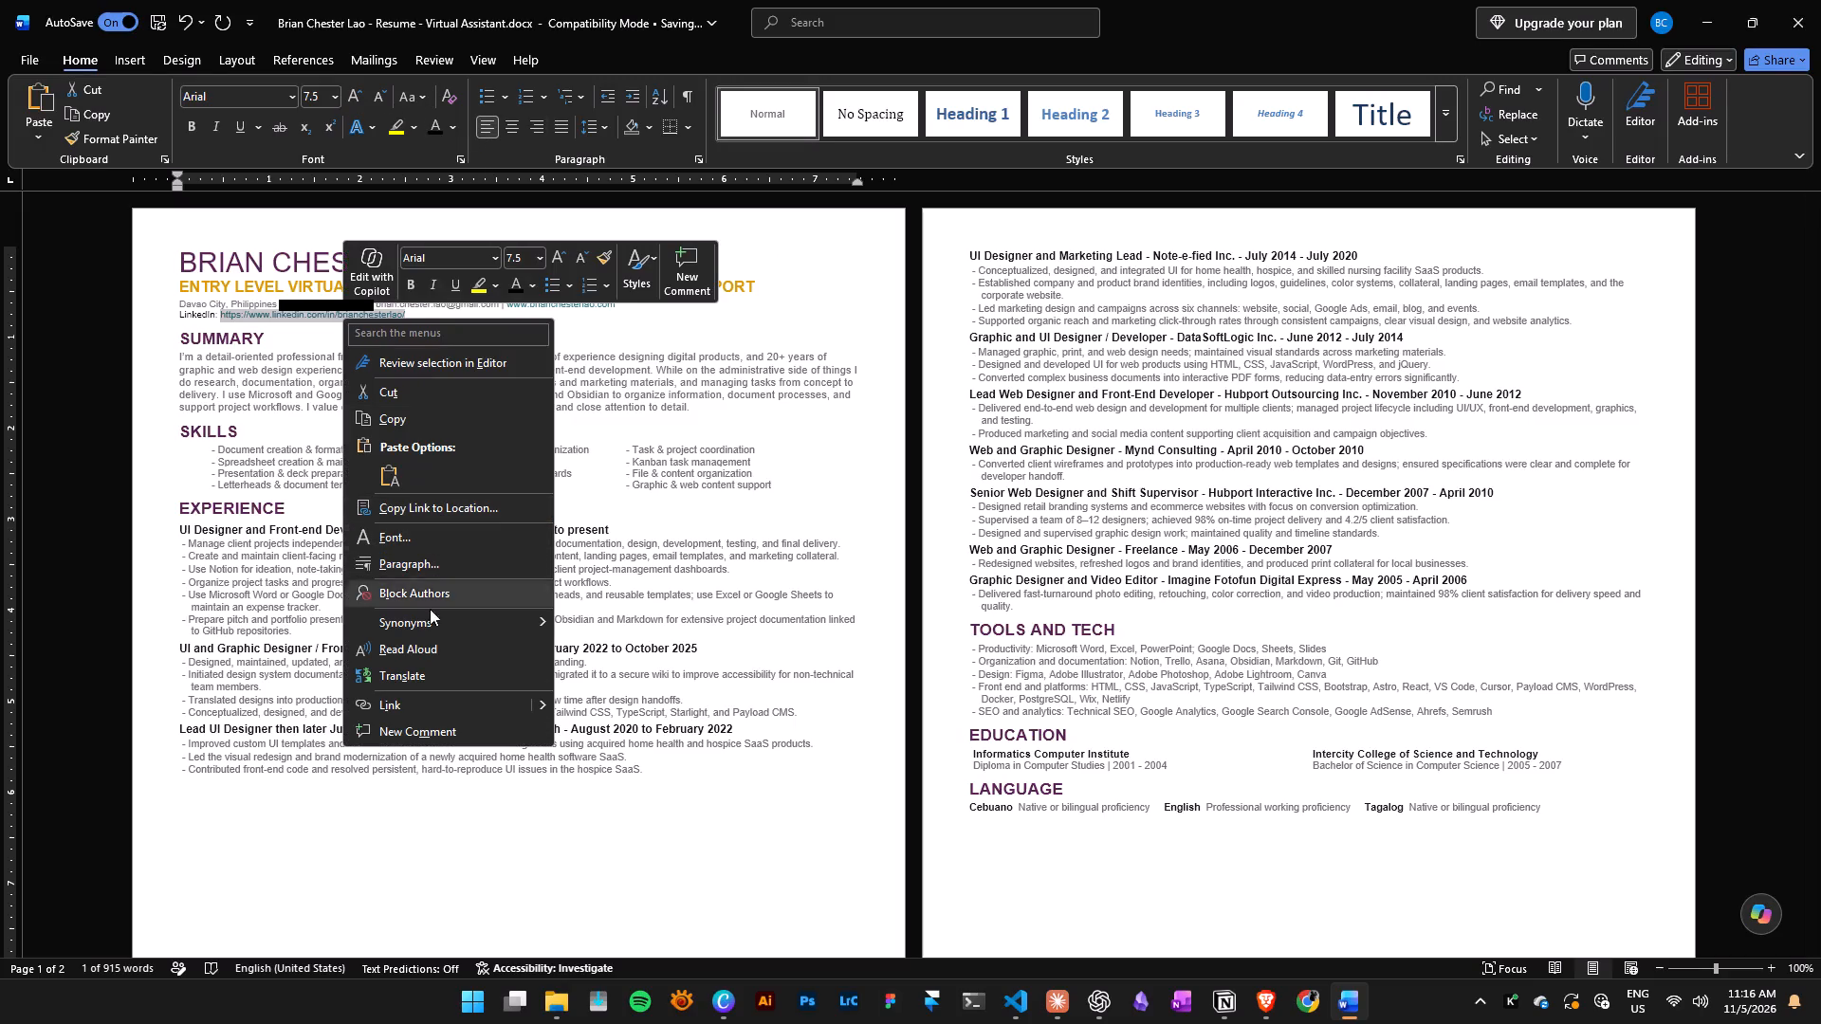
{"action": "left_click", "coordinate": [428, 710]}
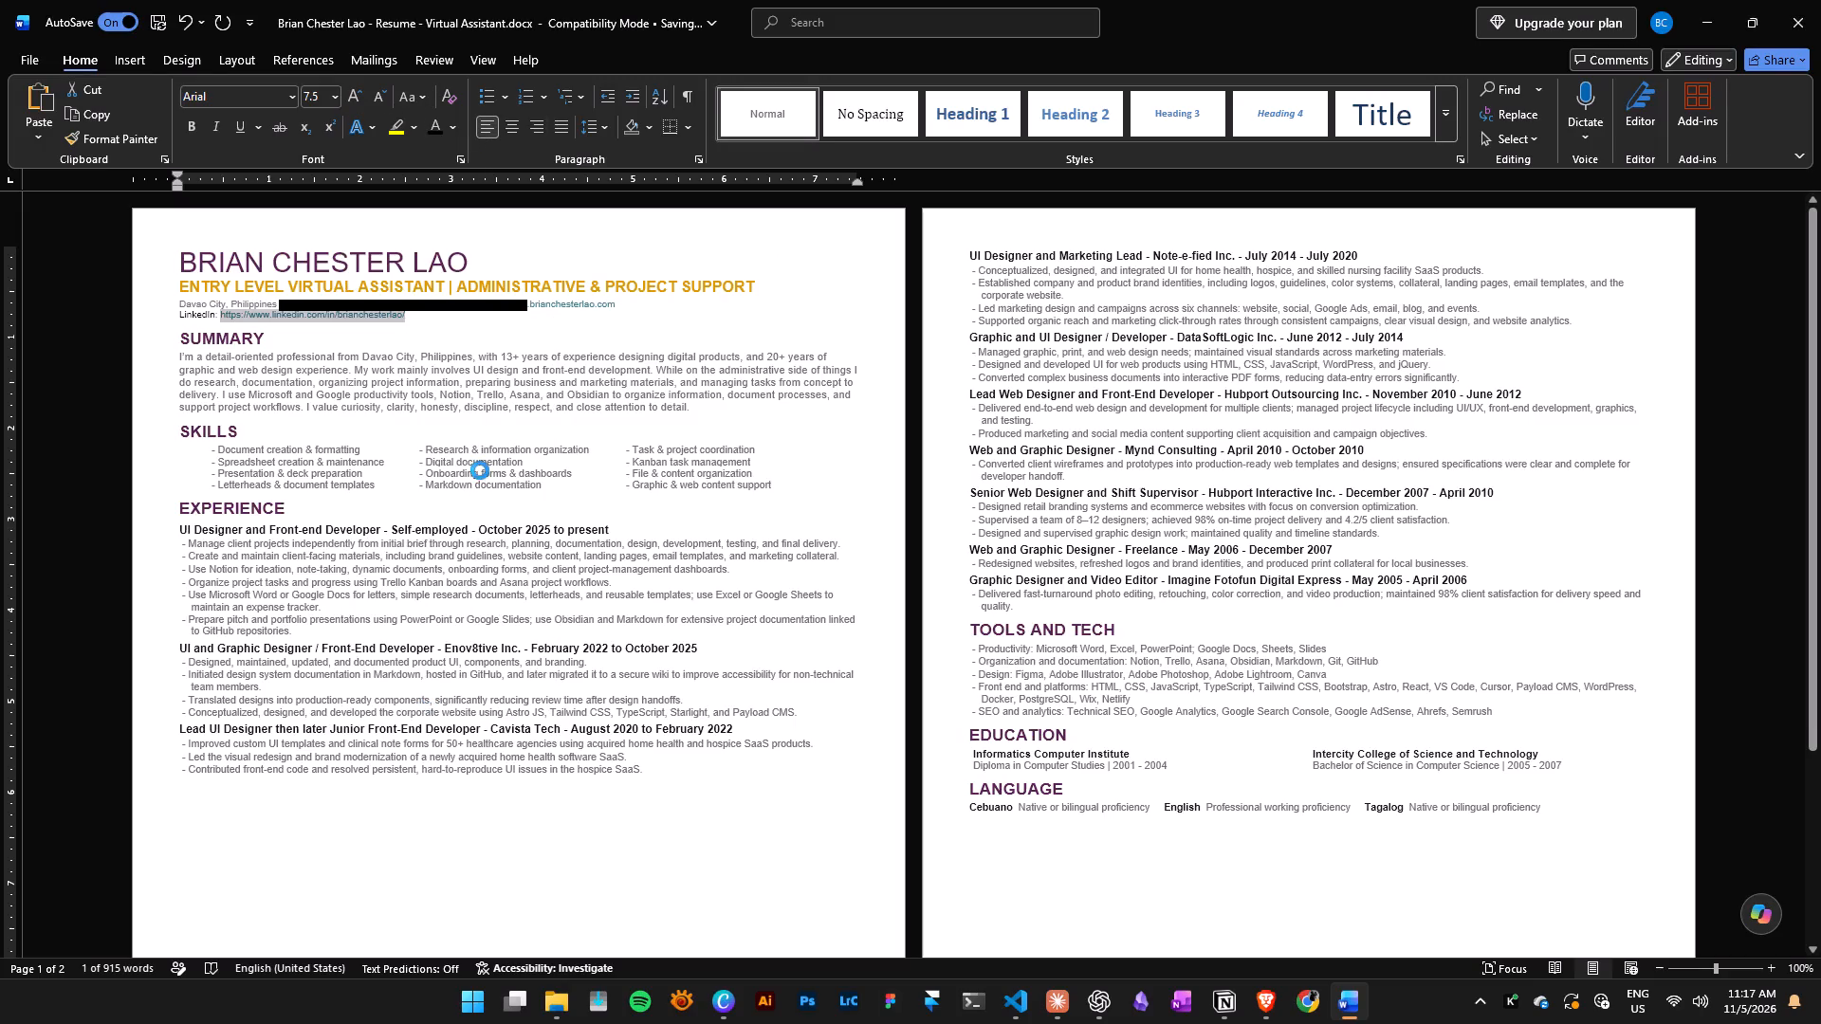
{"action": "left_click", "coordinate": [1105, 617]}
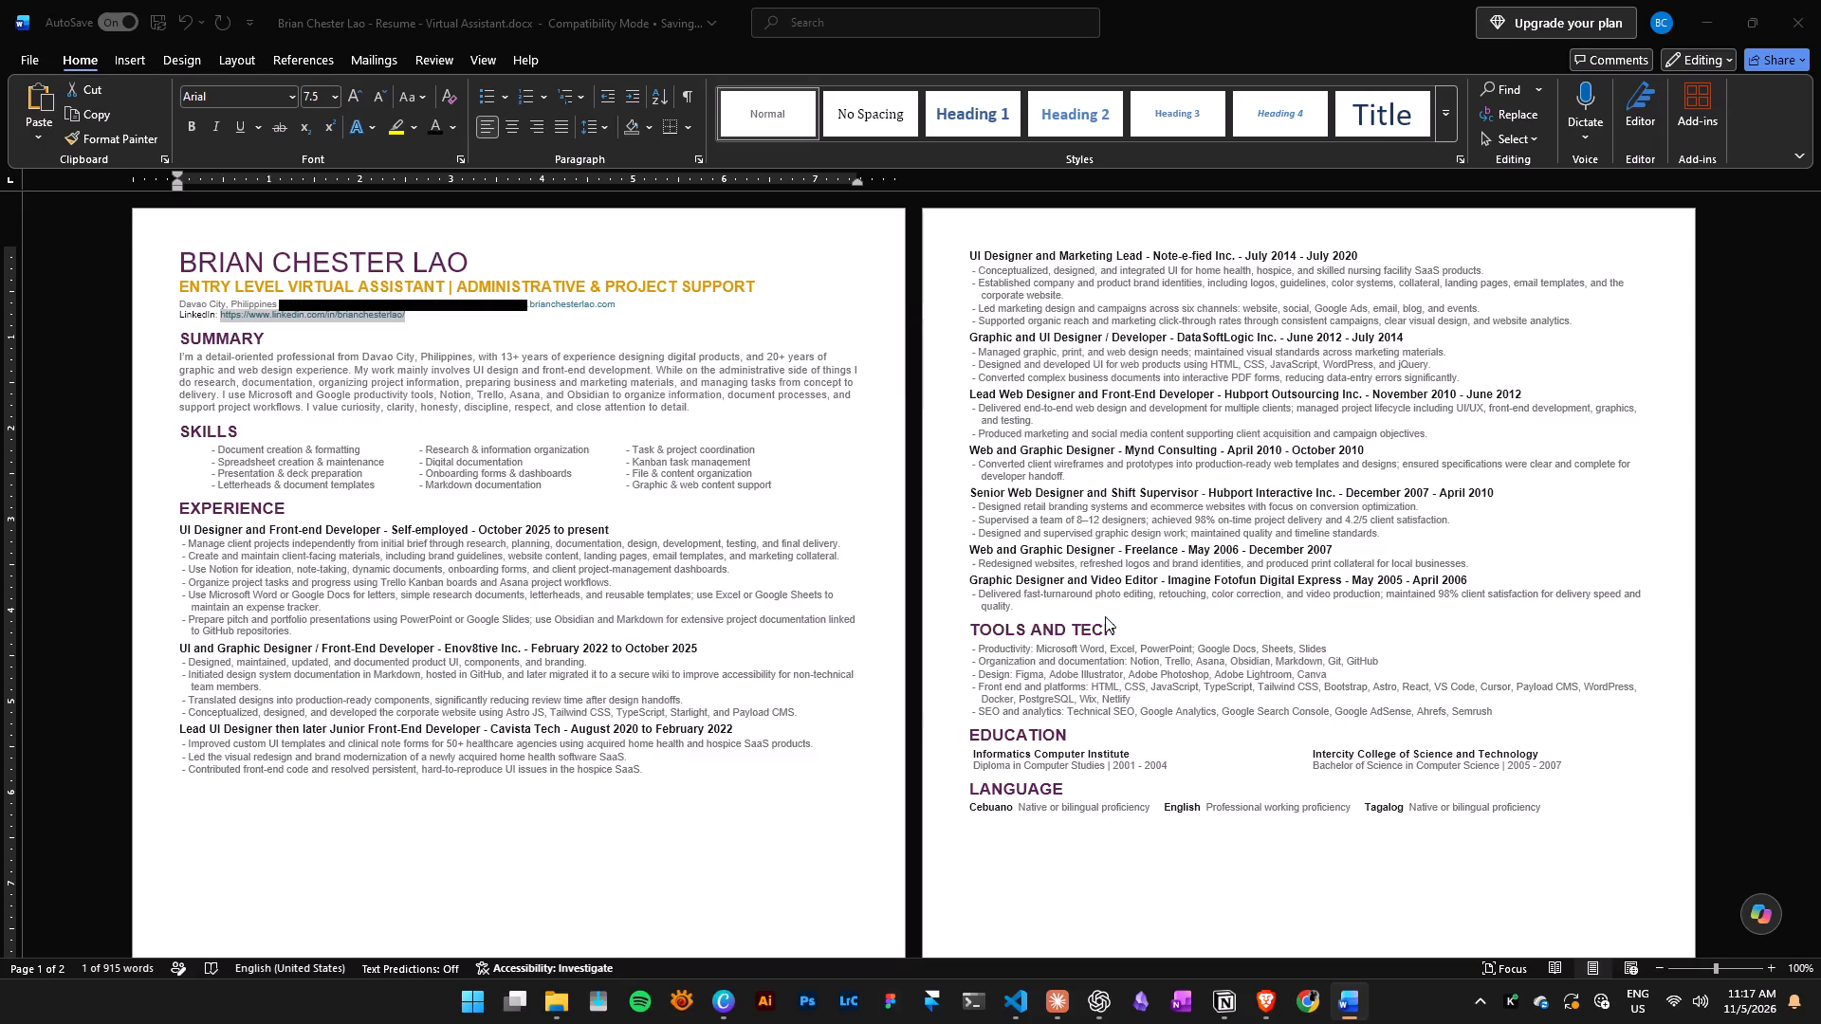
{"action": "left_click", "coordinate": [524, 303]}
{"action": "left_click_drag", "start_coordinate": [507, 303], "coordinate": [616, 306]}
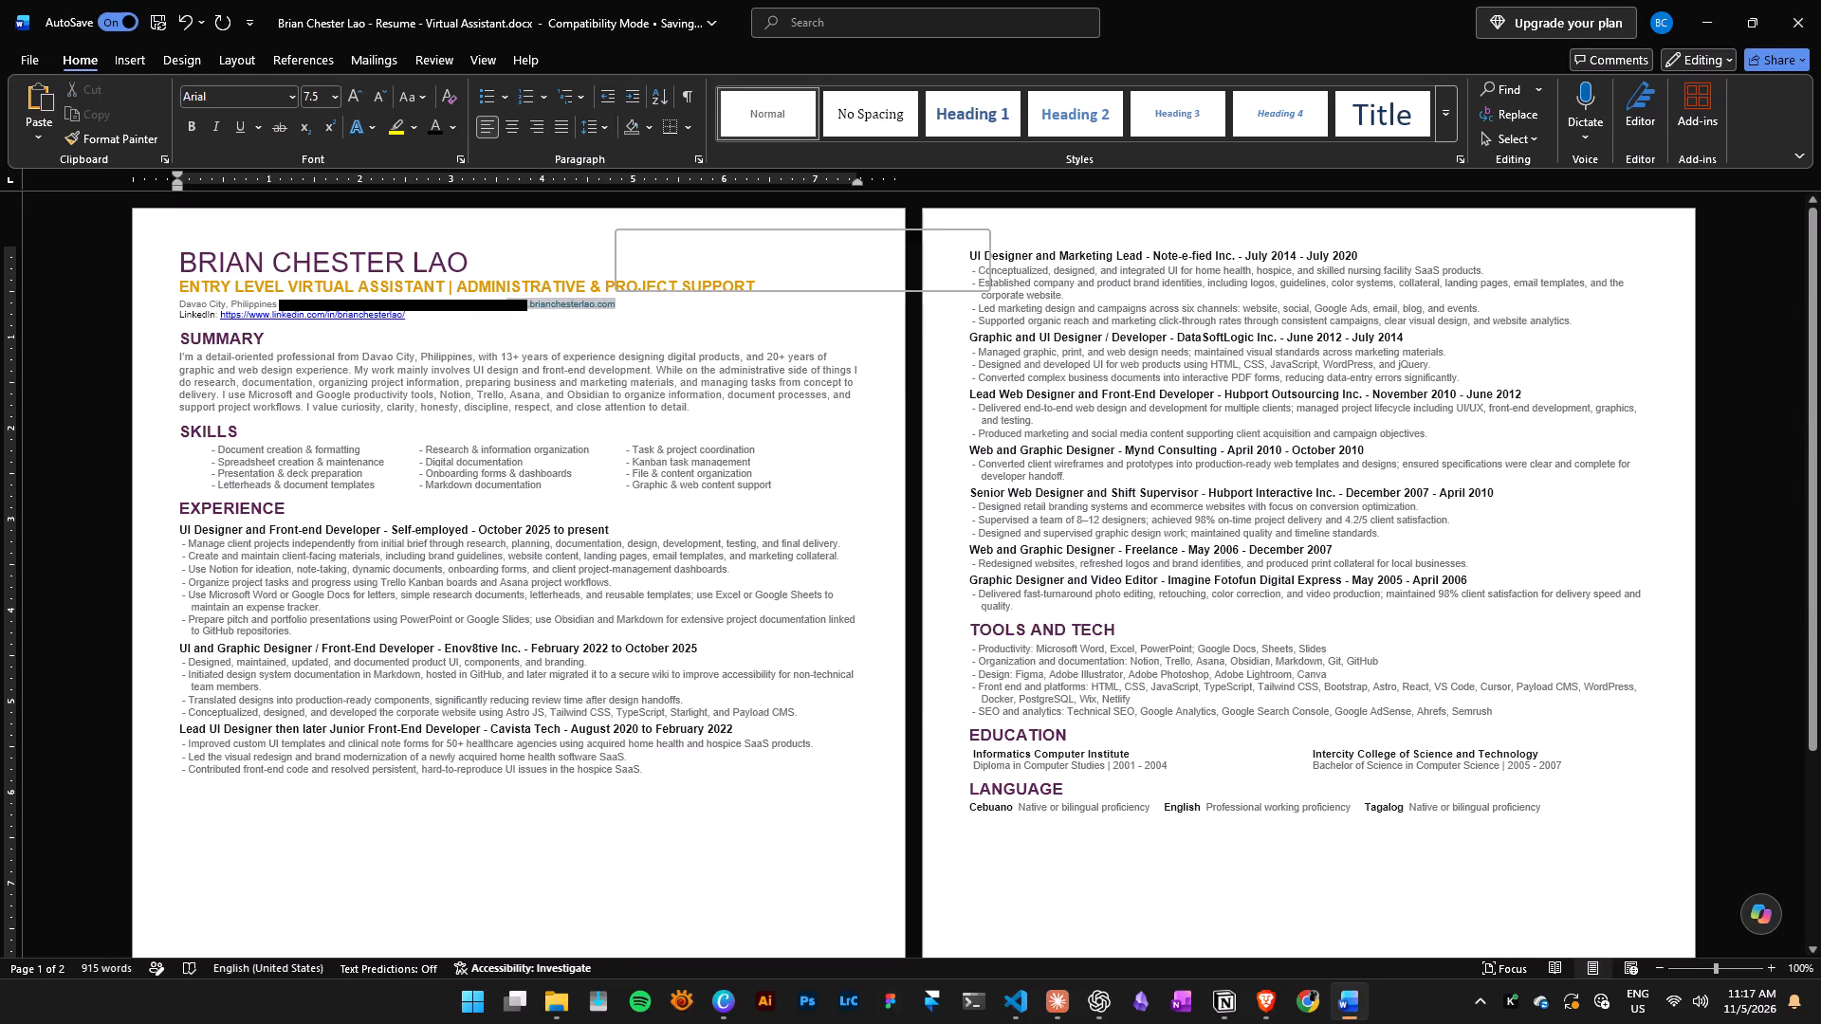
{"action": "left_click", "coordinate": [536, 305]}
{"action": "left_click_drag", "start_coordinate": [506, 301], "coordinate": [507, 301]}
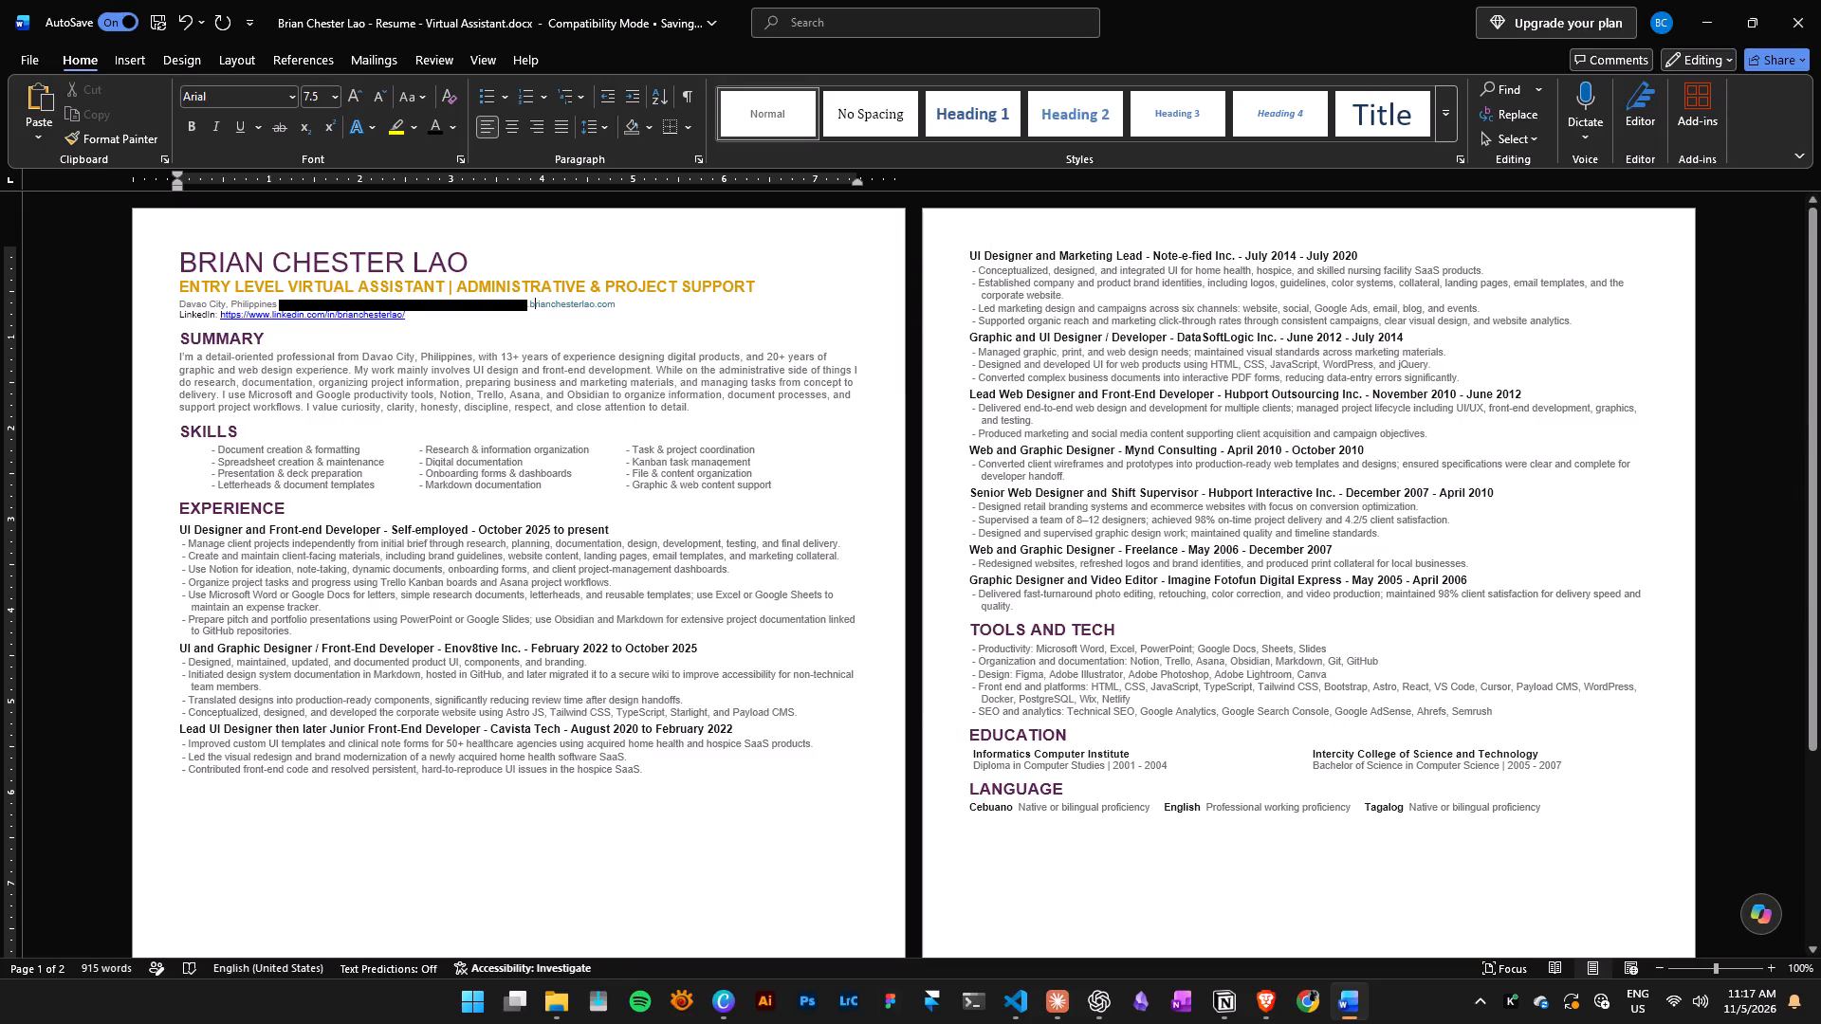
{"action": "left_click_drag", "start_coordinate": [507, 301], "coordinate": [614, 302]}
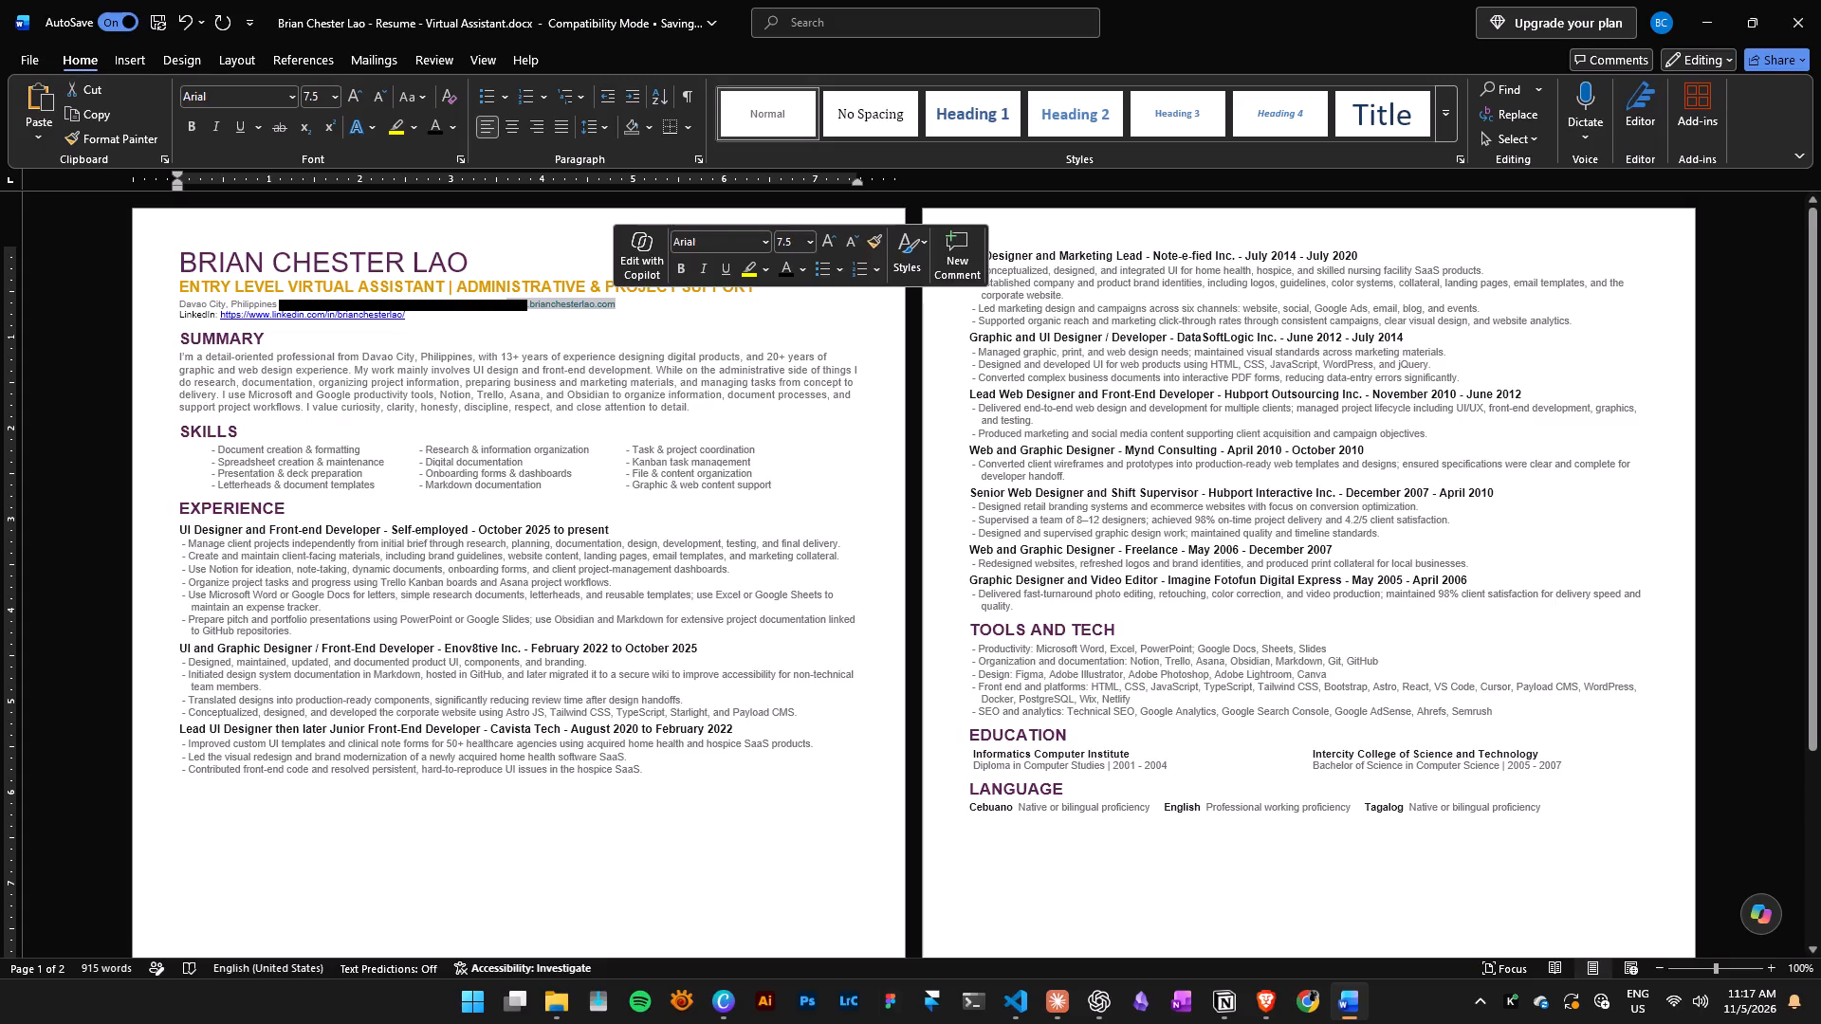
{"action": "right_click", "coordinate": [533, 302]}
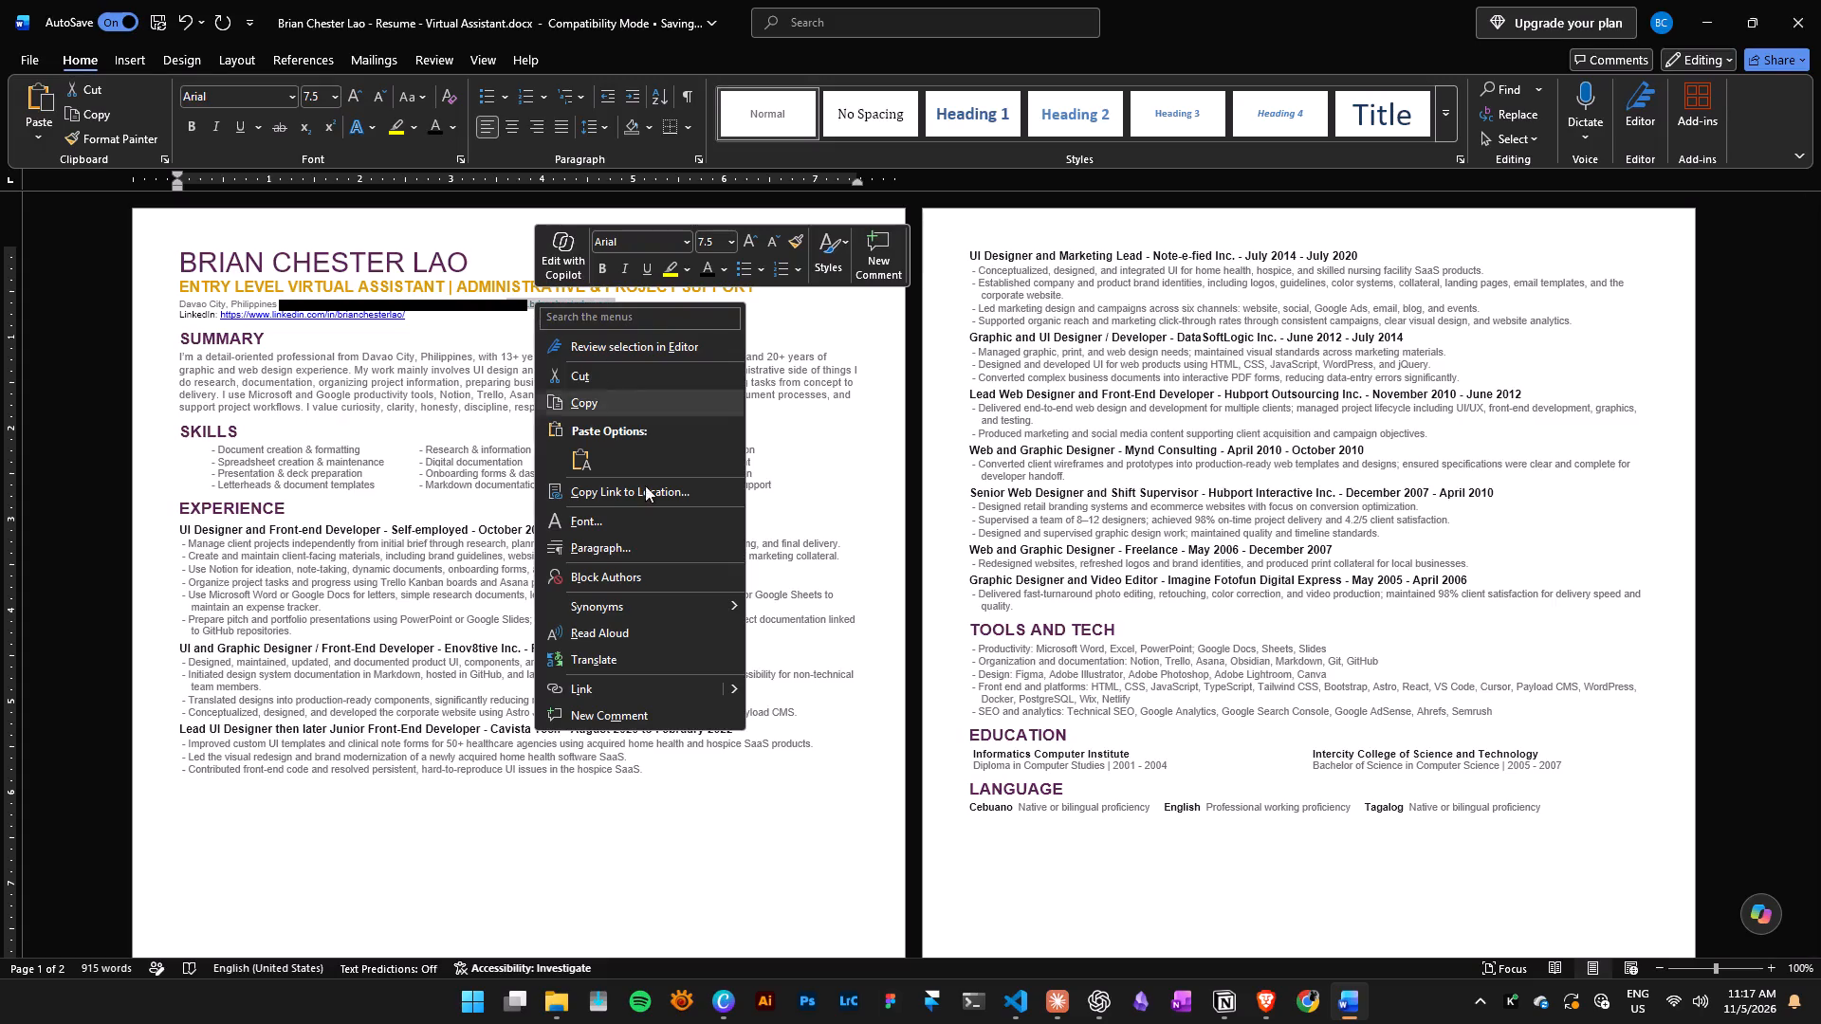
{"action": "left_click", "coordinate": [589, 682]}
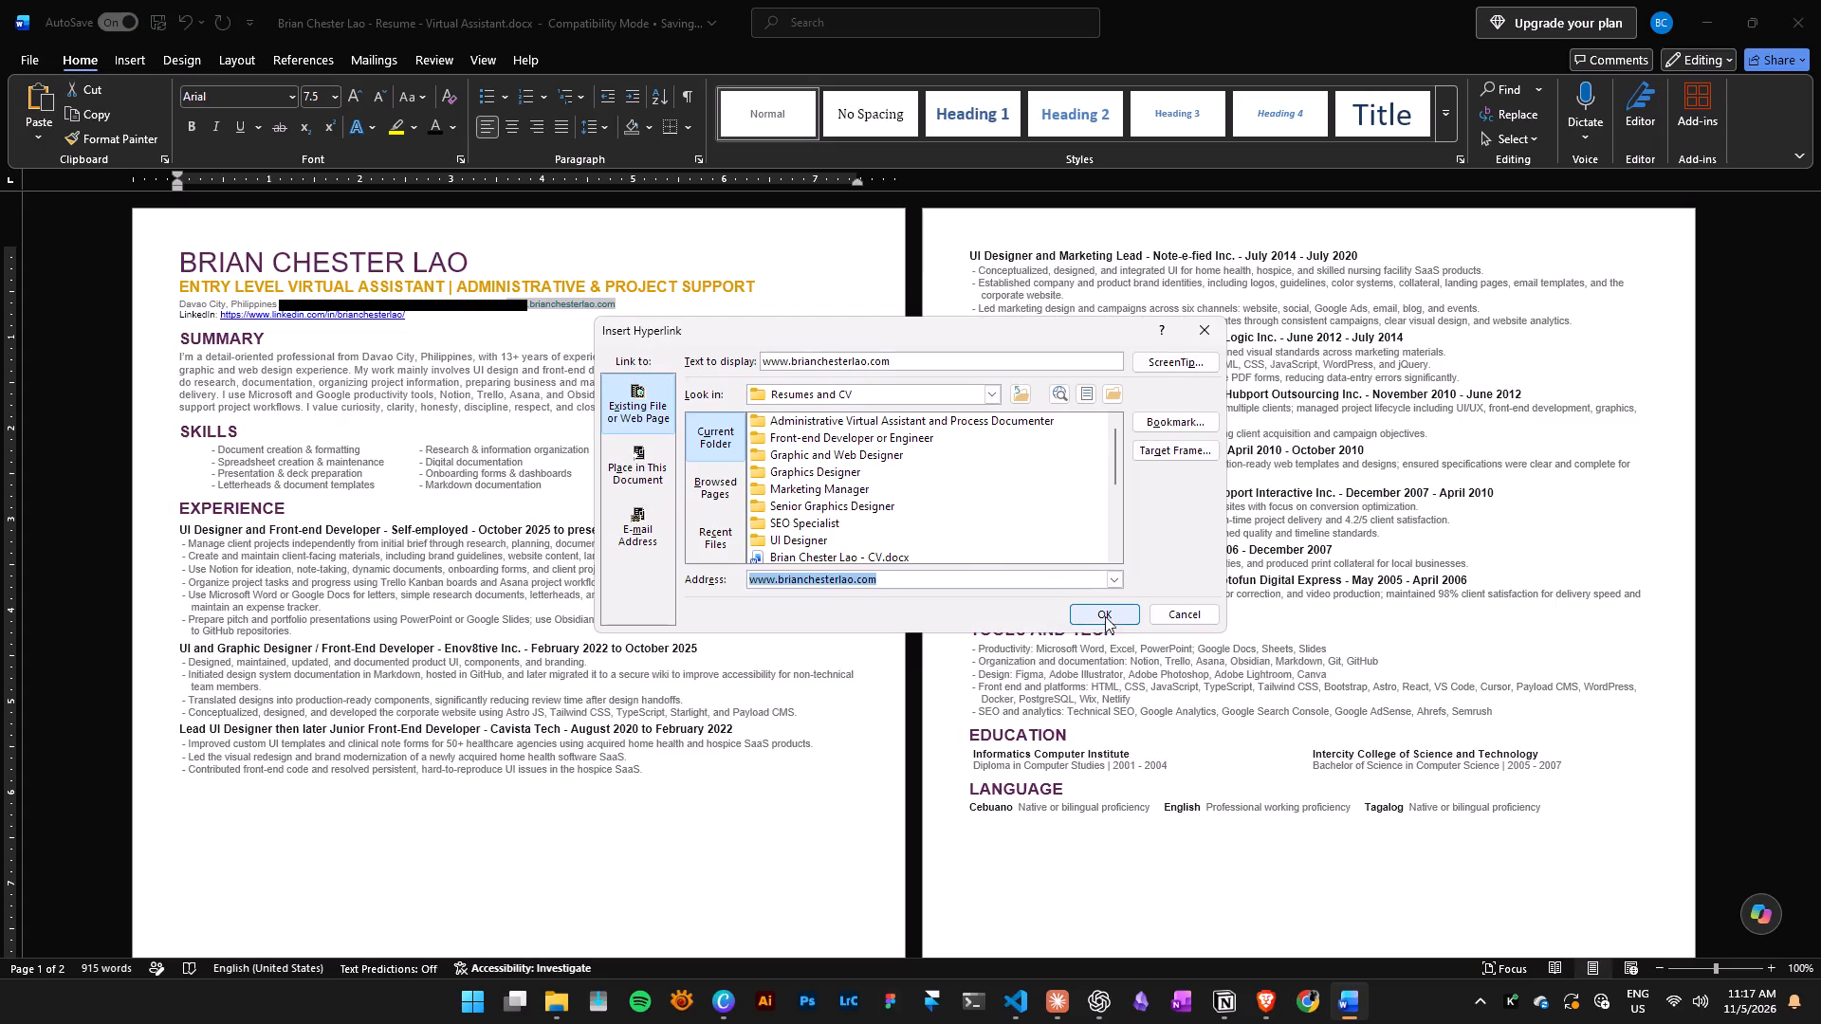
{"action": "left_click", "coordinate": [800, 578]}
{"action": "left_click", "coordinate": [749, 579]}
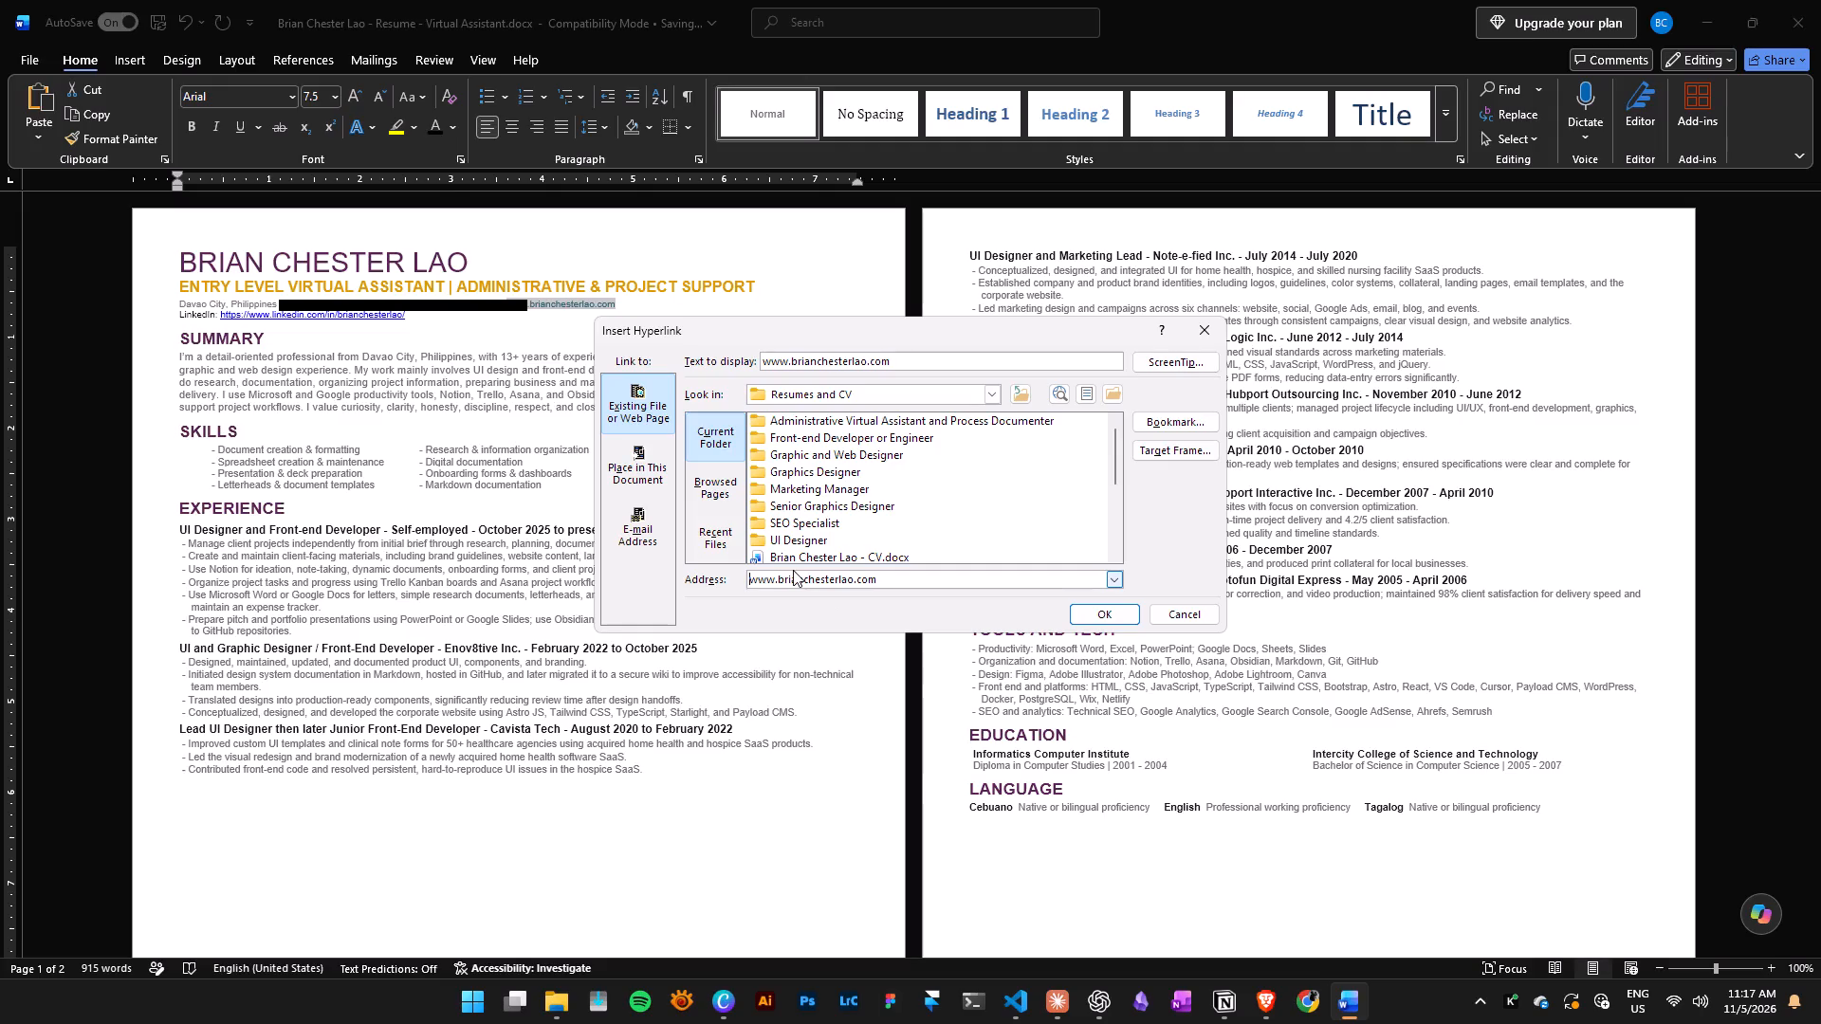
{"action": "type", "text": "https://"}
{"action": "left_click", "coordinate": [971, 579]}
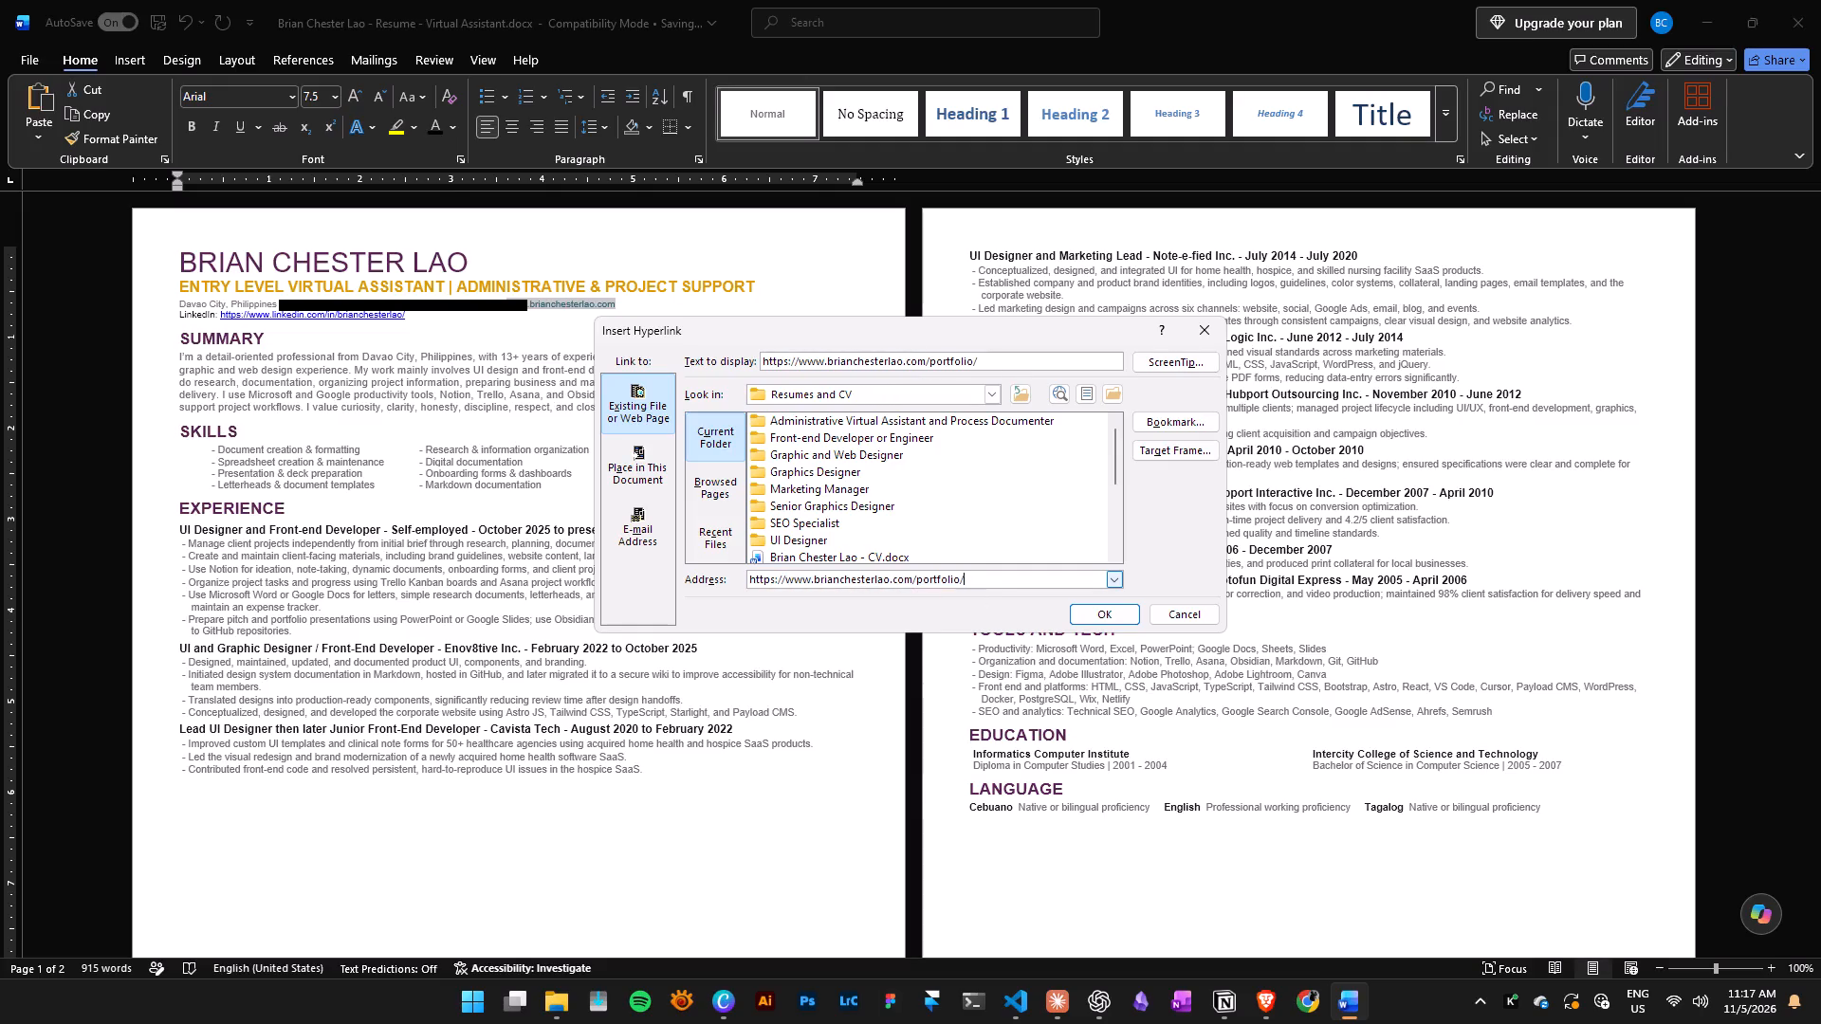
{"action": "left_click_drag", "start_coordinate": [919, 580], "coordinate": [1012, 579]}
{"action": "key", "text": "BackSpace"}
{"action": "left_click", "coordinate": [1099, 613]}
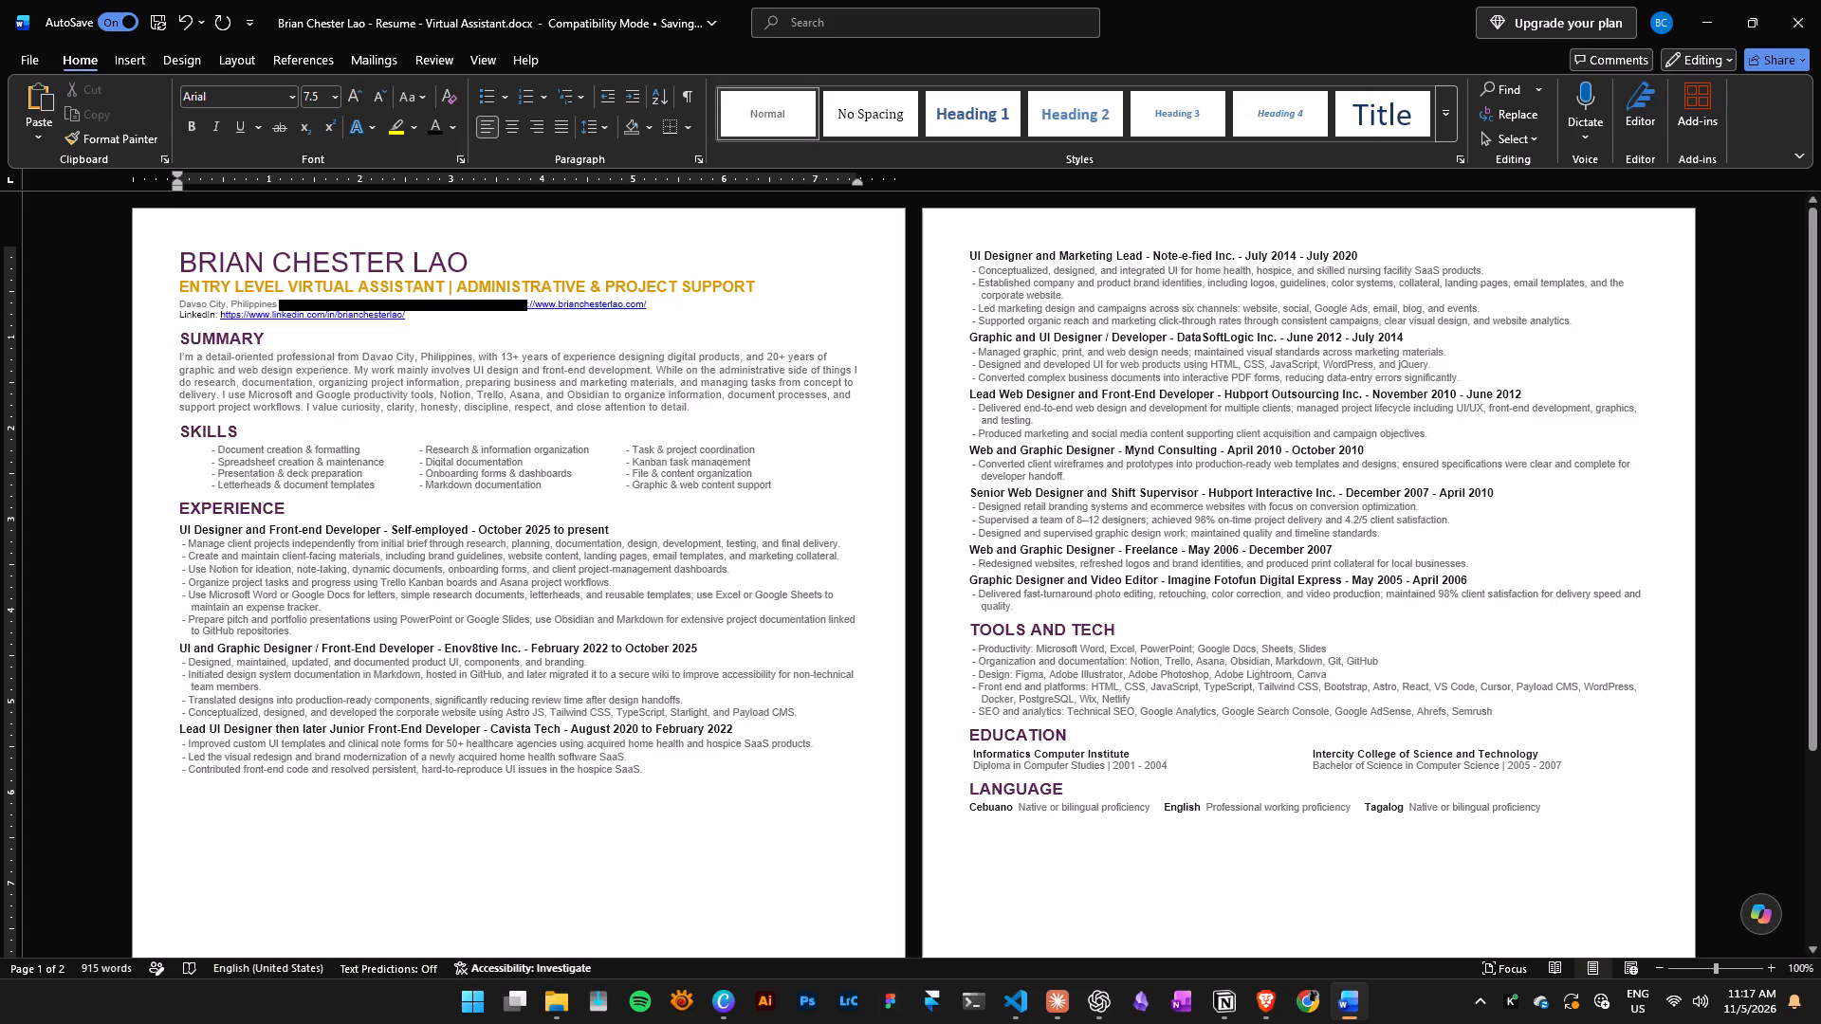
Save the resume with the new contact hyperlinks.
{"action": "key", "text": "ctrl+s"}
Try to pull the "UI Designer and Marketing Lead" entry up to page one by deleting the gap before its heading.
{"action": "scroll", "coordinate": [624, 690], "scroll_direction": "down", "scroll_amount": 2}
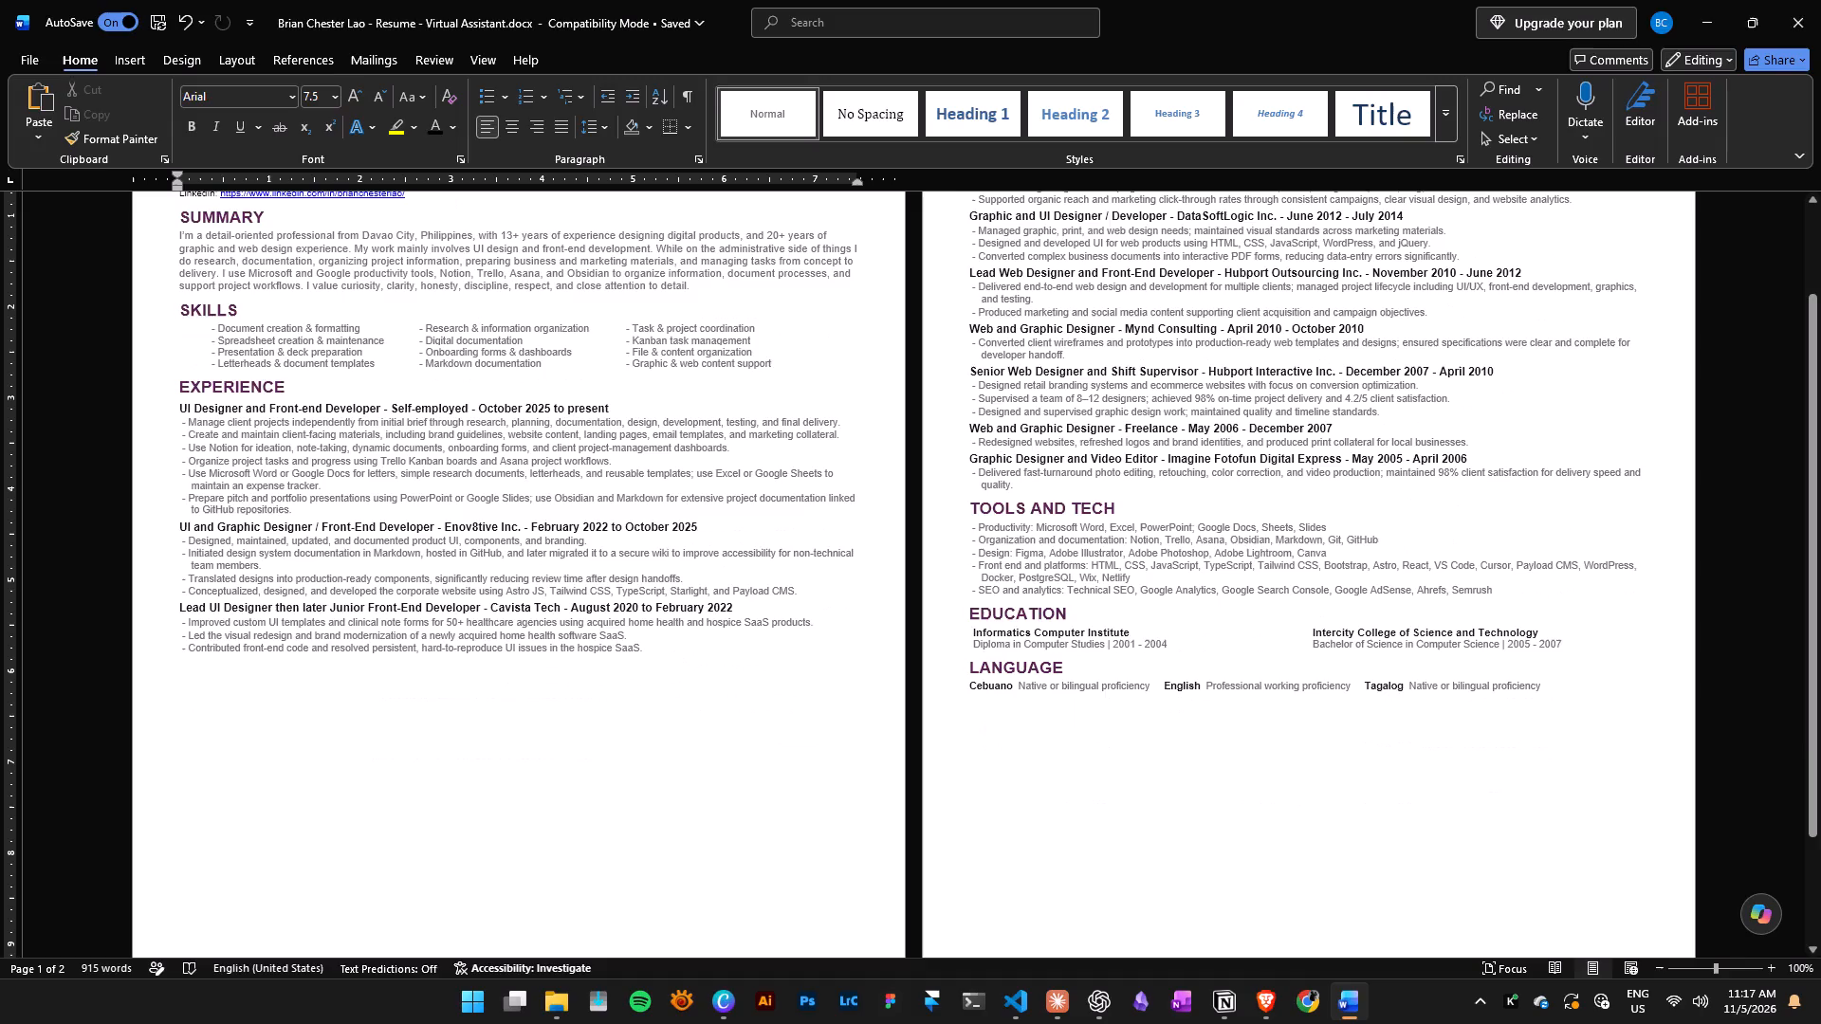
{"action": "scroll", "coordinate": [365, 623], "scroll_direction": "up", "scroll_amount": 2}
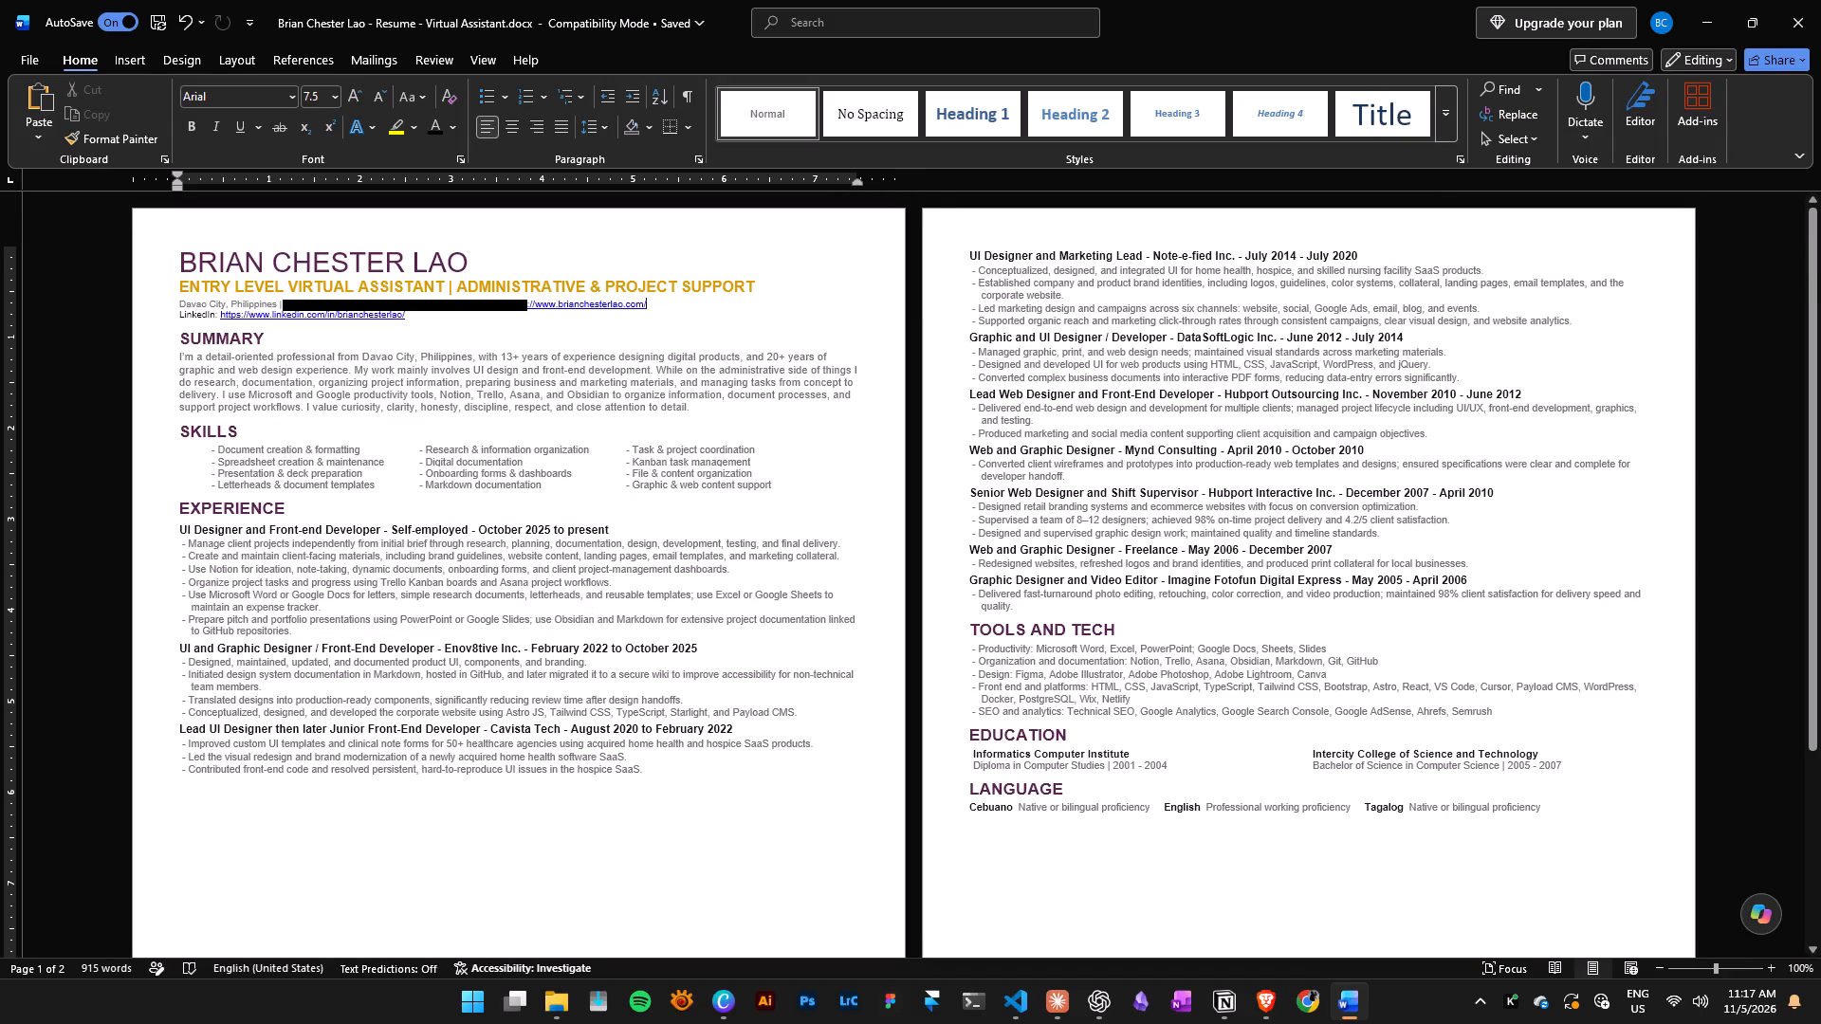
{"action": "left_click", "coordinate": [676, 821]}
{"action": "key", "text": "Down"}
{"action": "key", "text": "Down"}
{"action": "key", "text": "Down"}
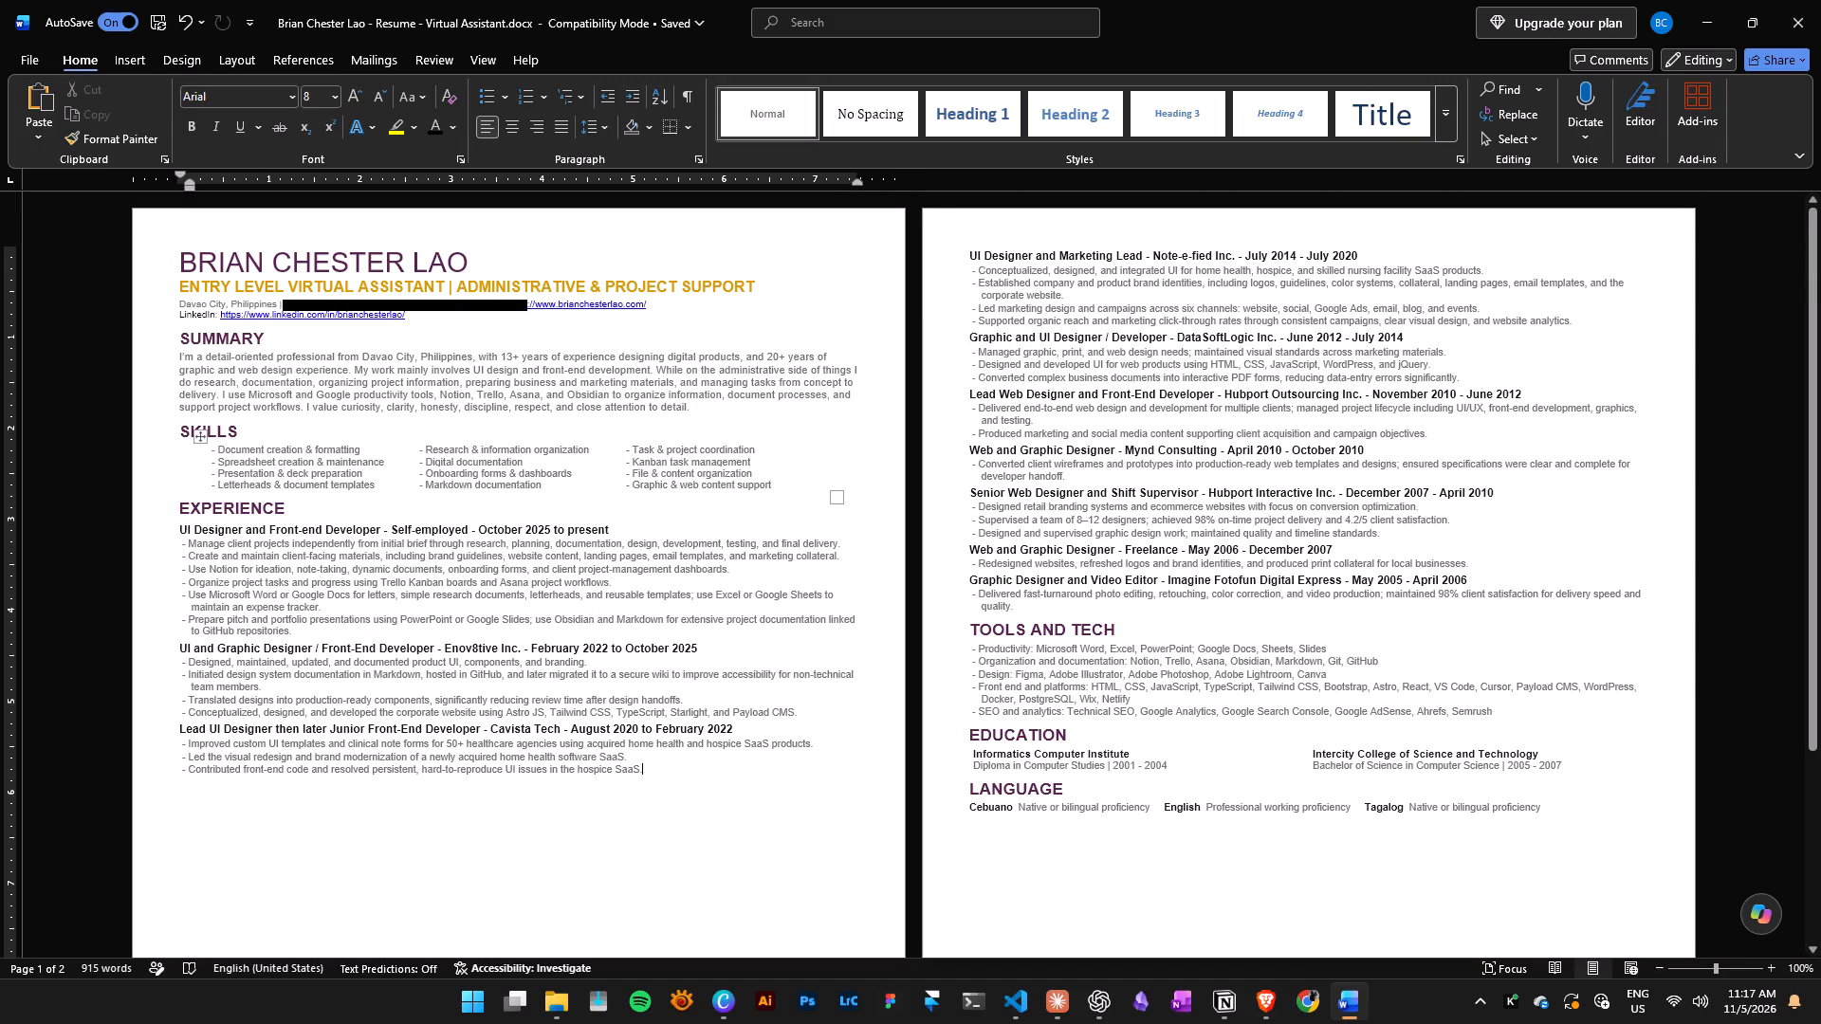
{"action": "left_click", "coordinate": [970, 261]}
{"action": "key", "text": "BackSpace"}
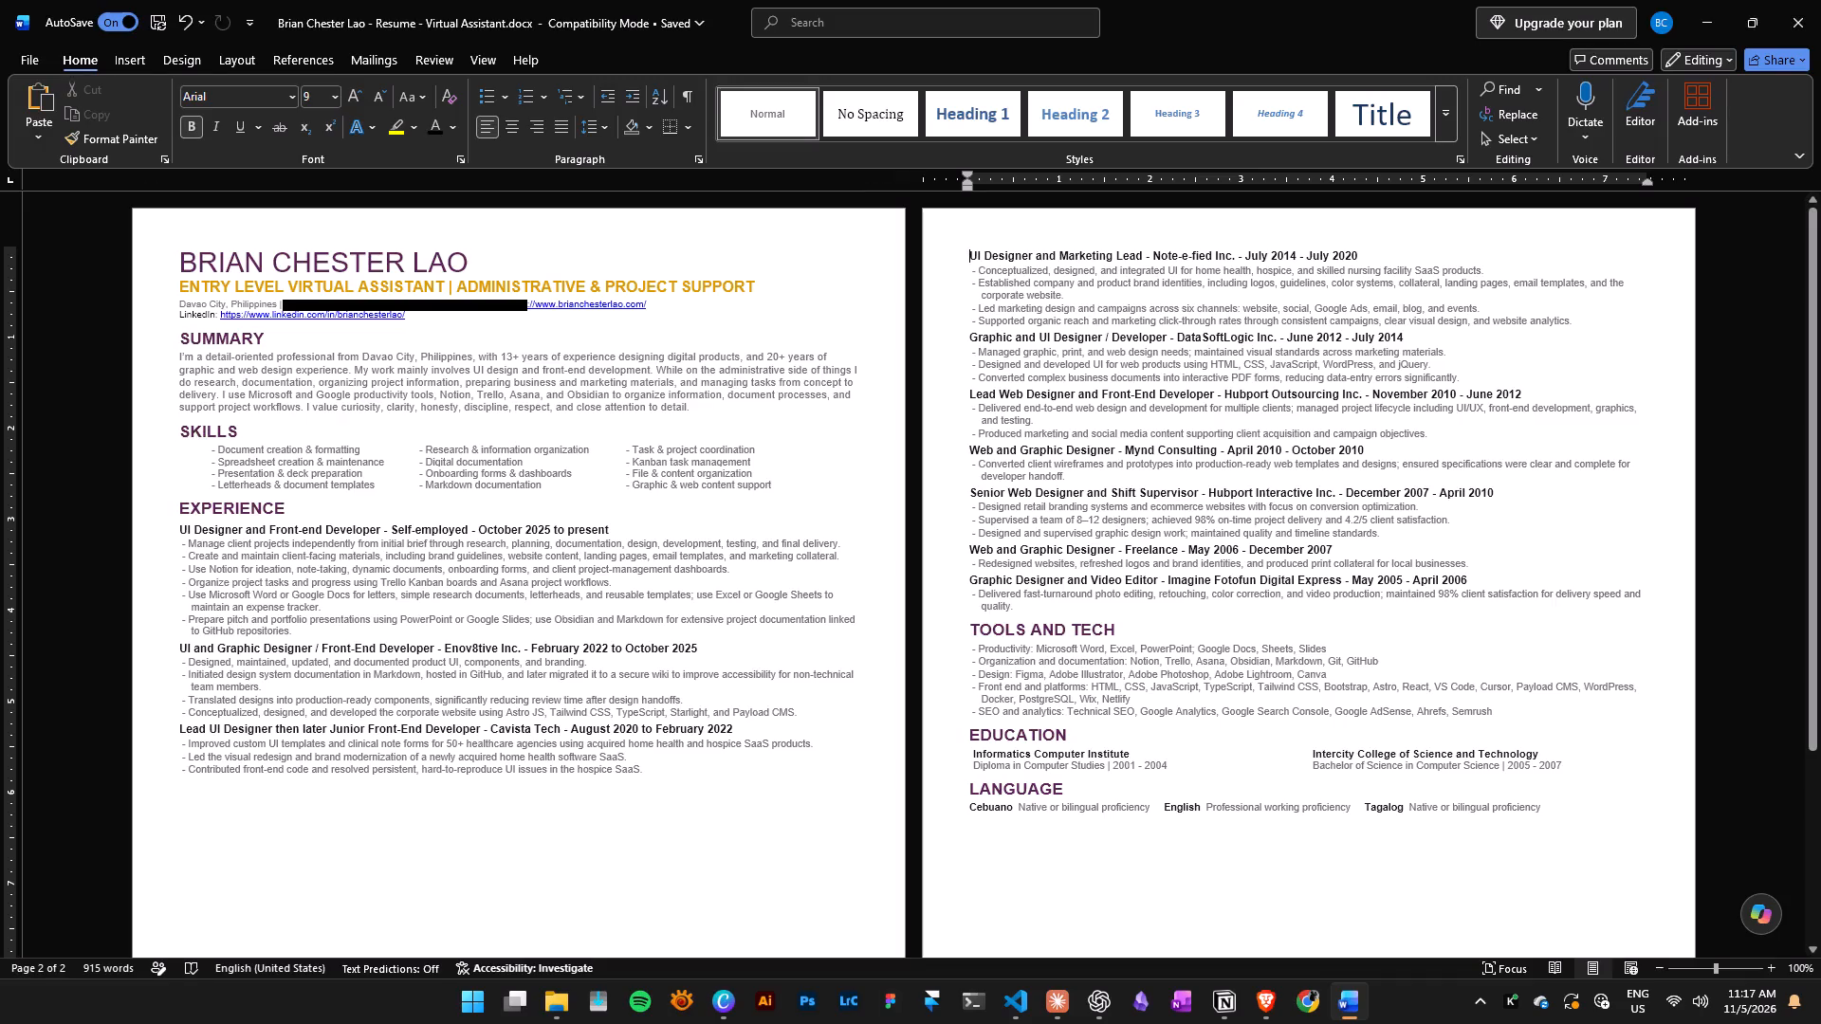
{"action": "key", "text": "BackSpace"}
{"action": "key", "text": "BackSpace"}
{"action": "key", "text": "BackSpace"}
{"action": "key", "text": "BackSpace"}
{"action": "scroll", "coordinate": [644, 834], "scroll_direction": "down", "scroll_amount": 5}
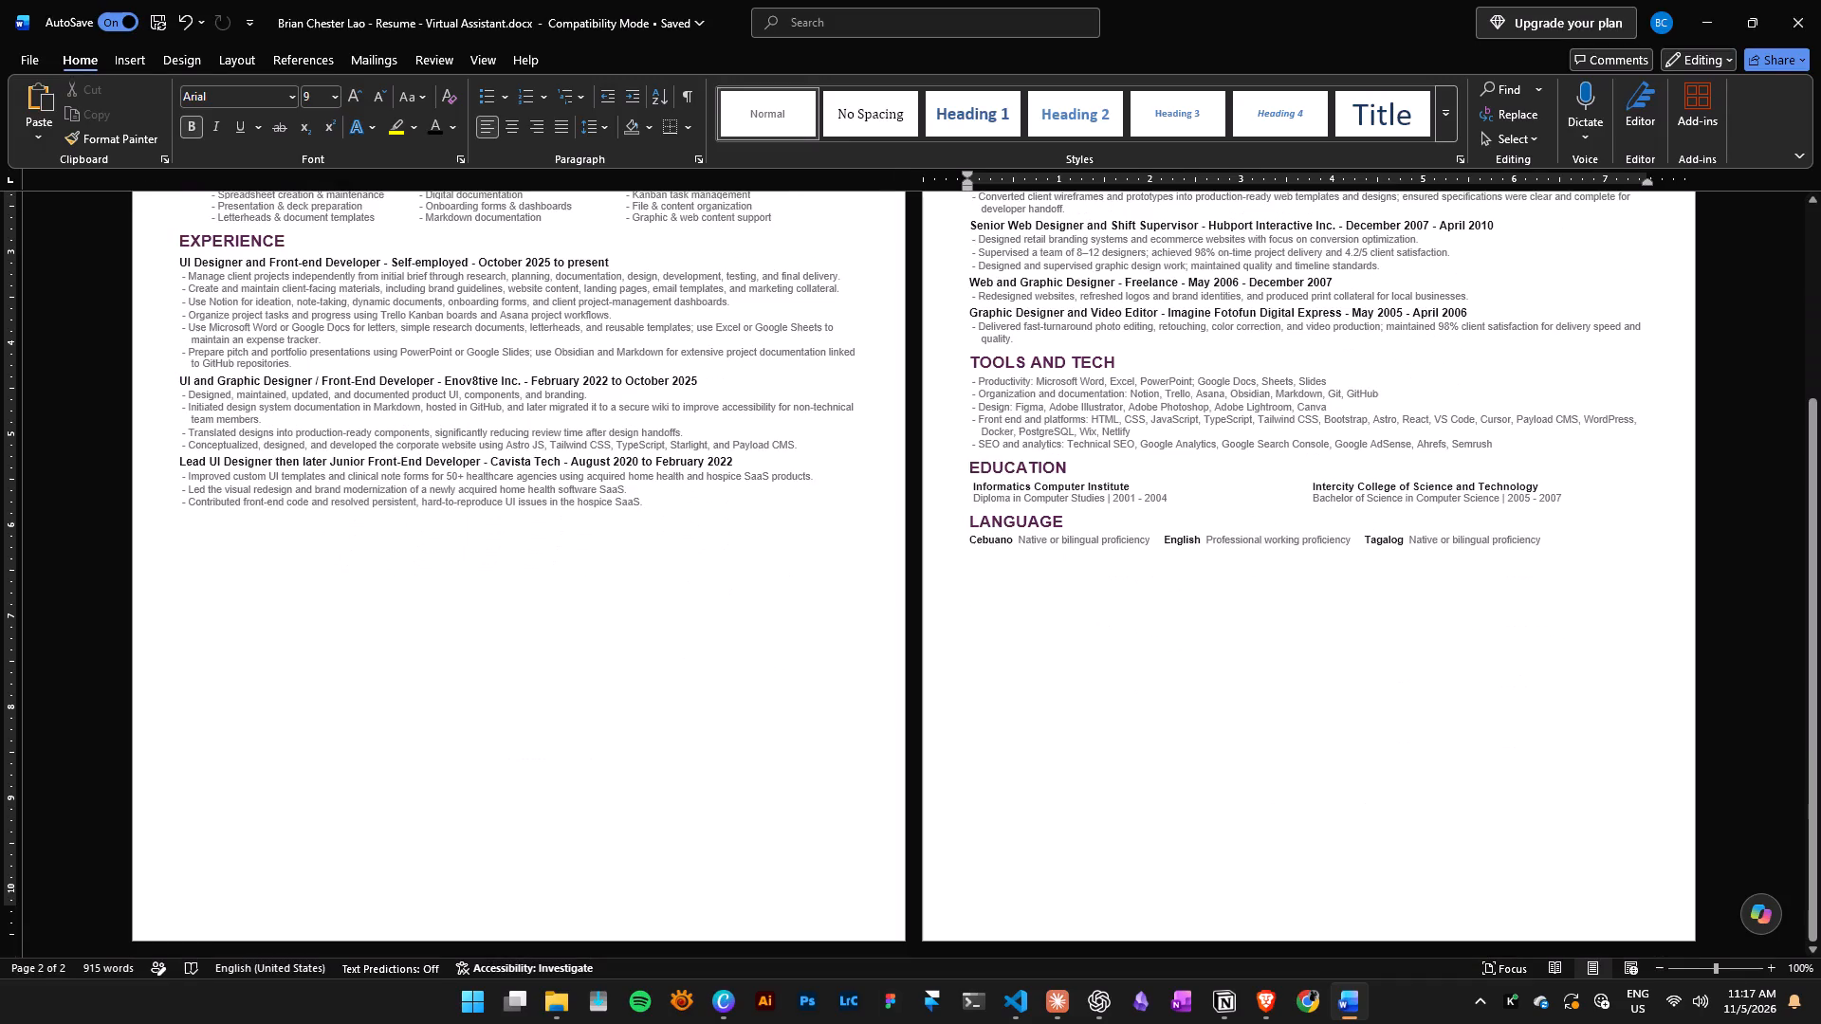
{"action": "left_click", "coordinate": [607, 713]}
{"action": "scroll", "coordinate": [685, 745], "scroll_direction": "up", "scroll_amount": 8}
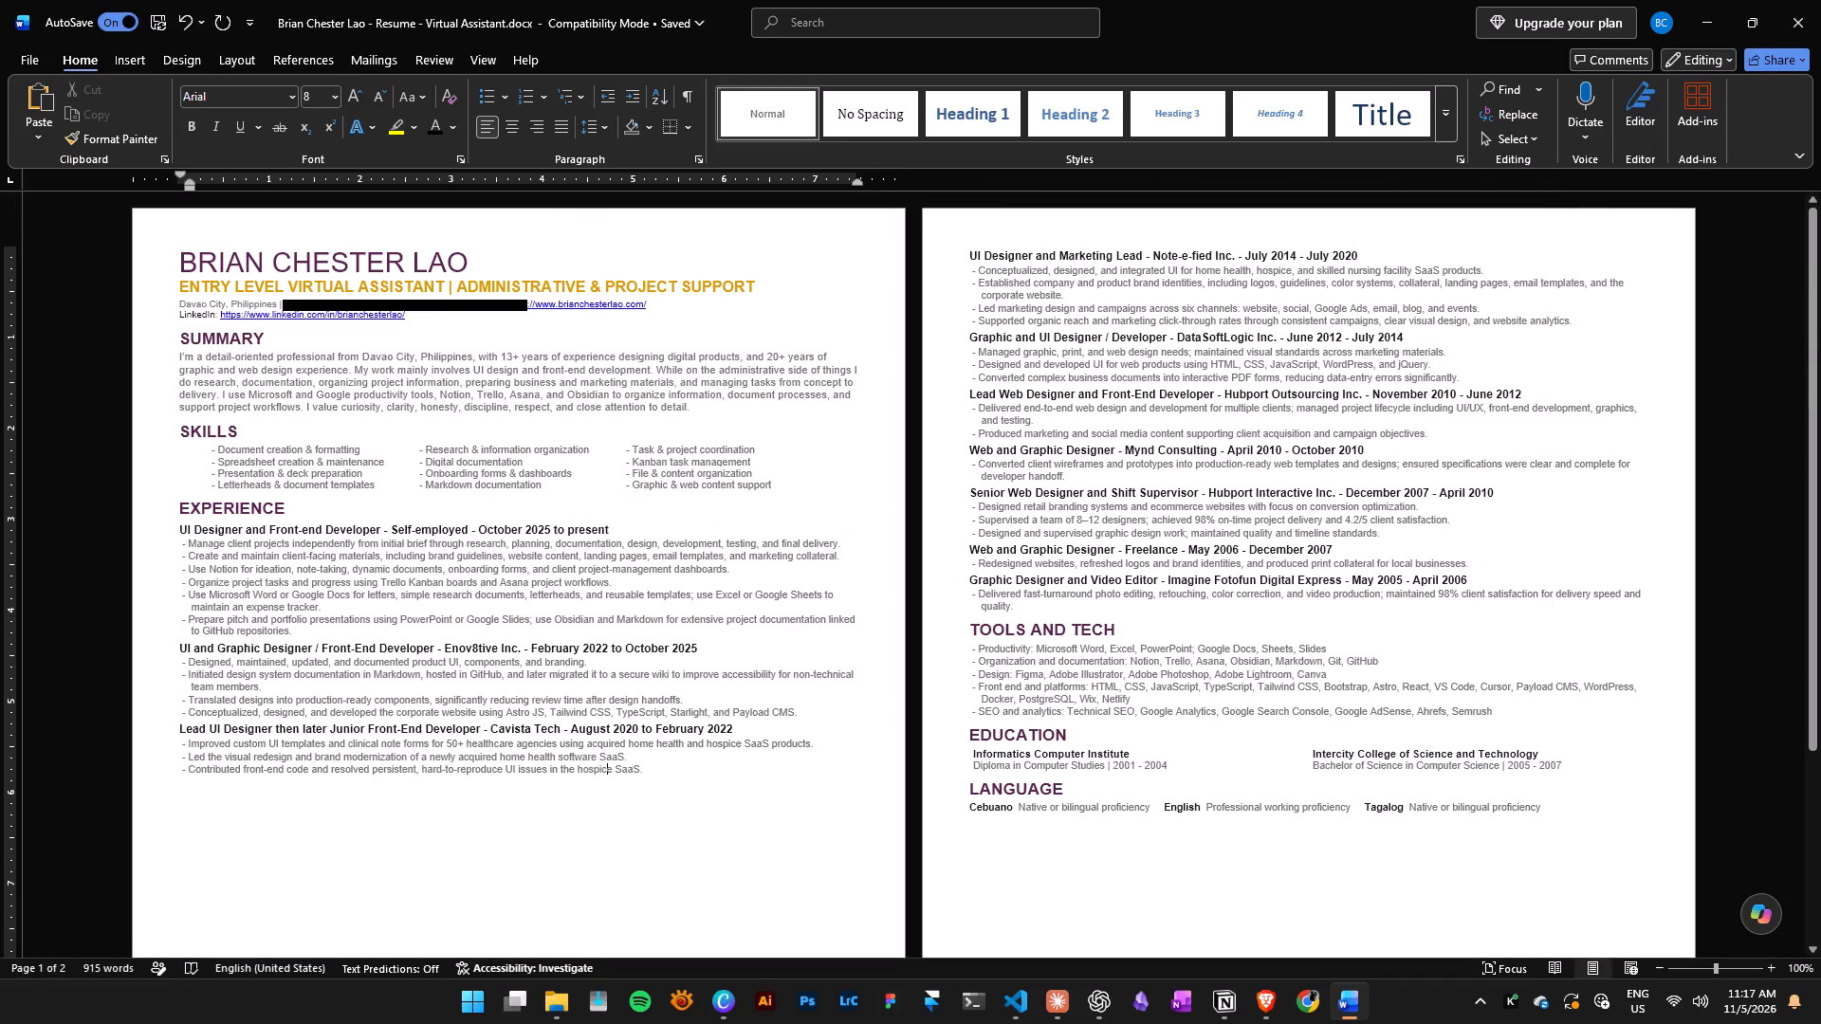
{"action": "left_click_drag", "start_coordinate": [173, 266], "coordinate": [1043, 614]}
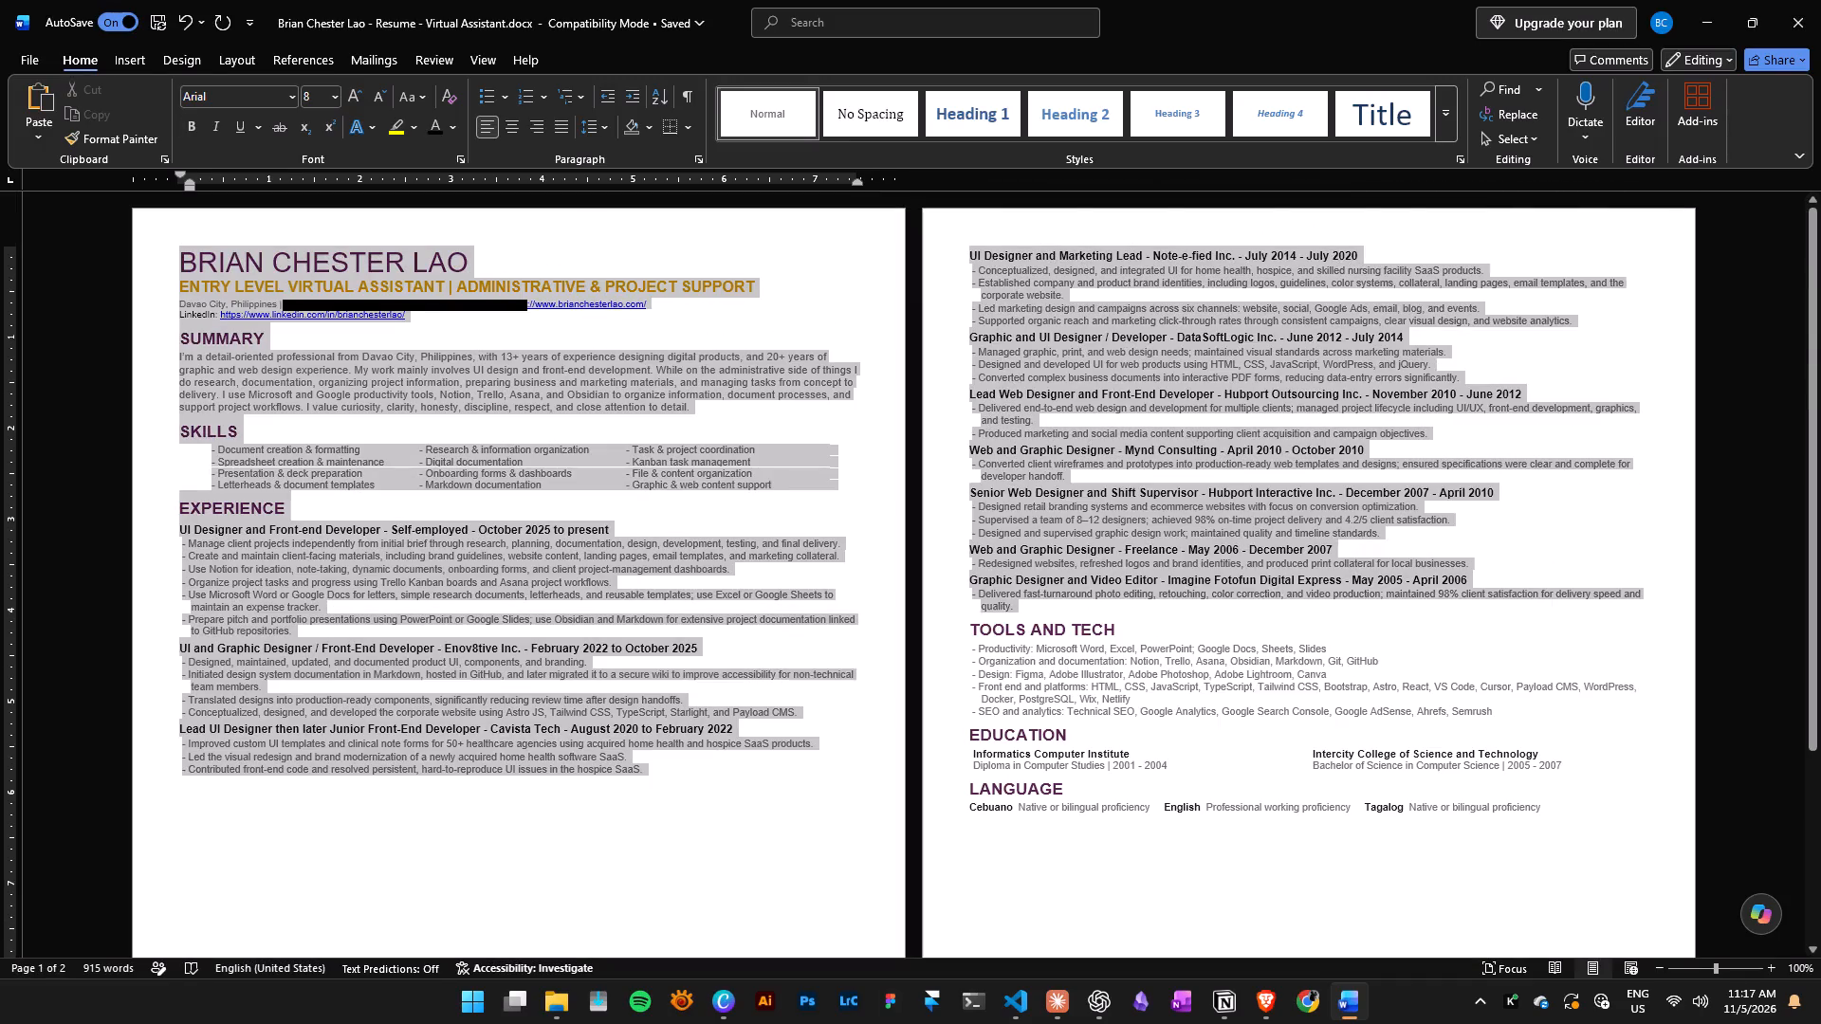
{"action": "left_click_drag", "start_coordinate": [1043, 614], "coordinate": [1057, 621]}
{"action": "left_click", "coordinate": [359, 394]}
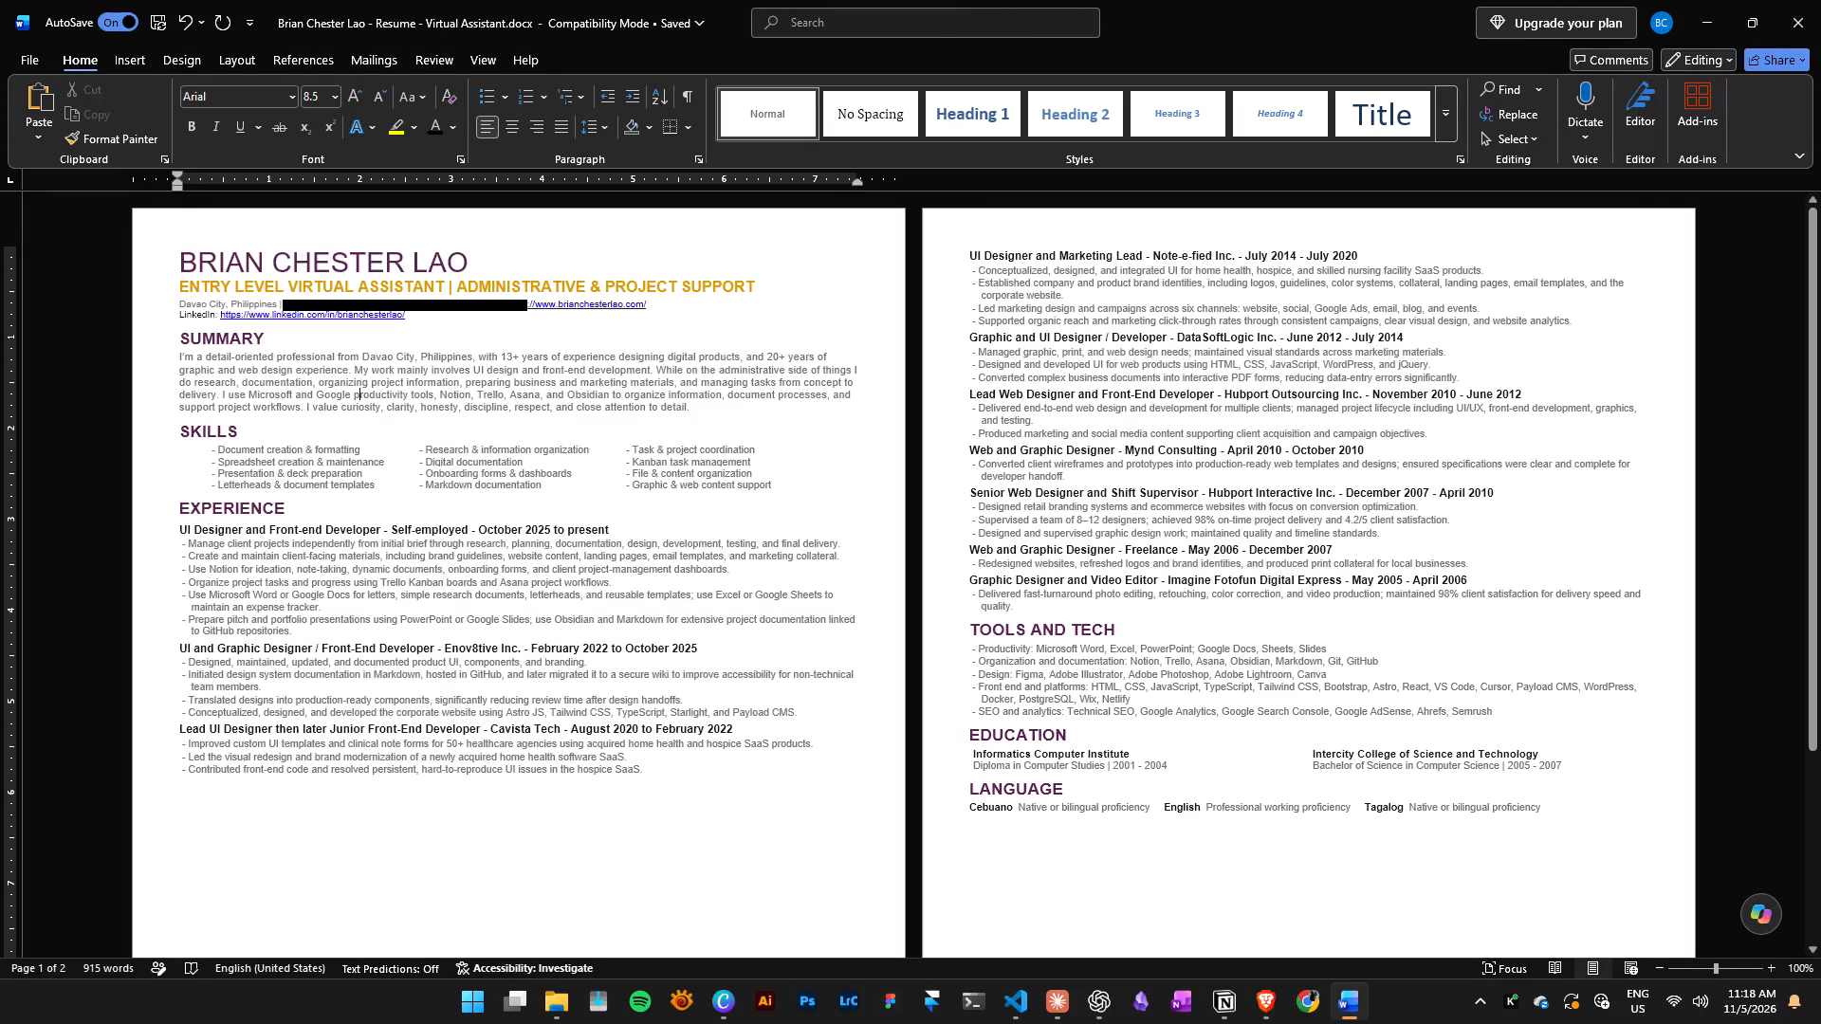
Set the font size of the Summary paragraph to 9.
{"action": "left_click_drag", "start_coordinate": [171, 357], "coordinate": [709, 408]}
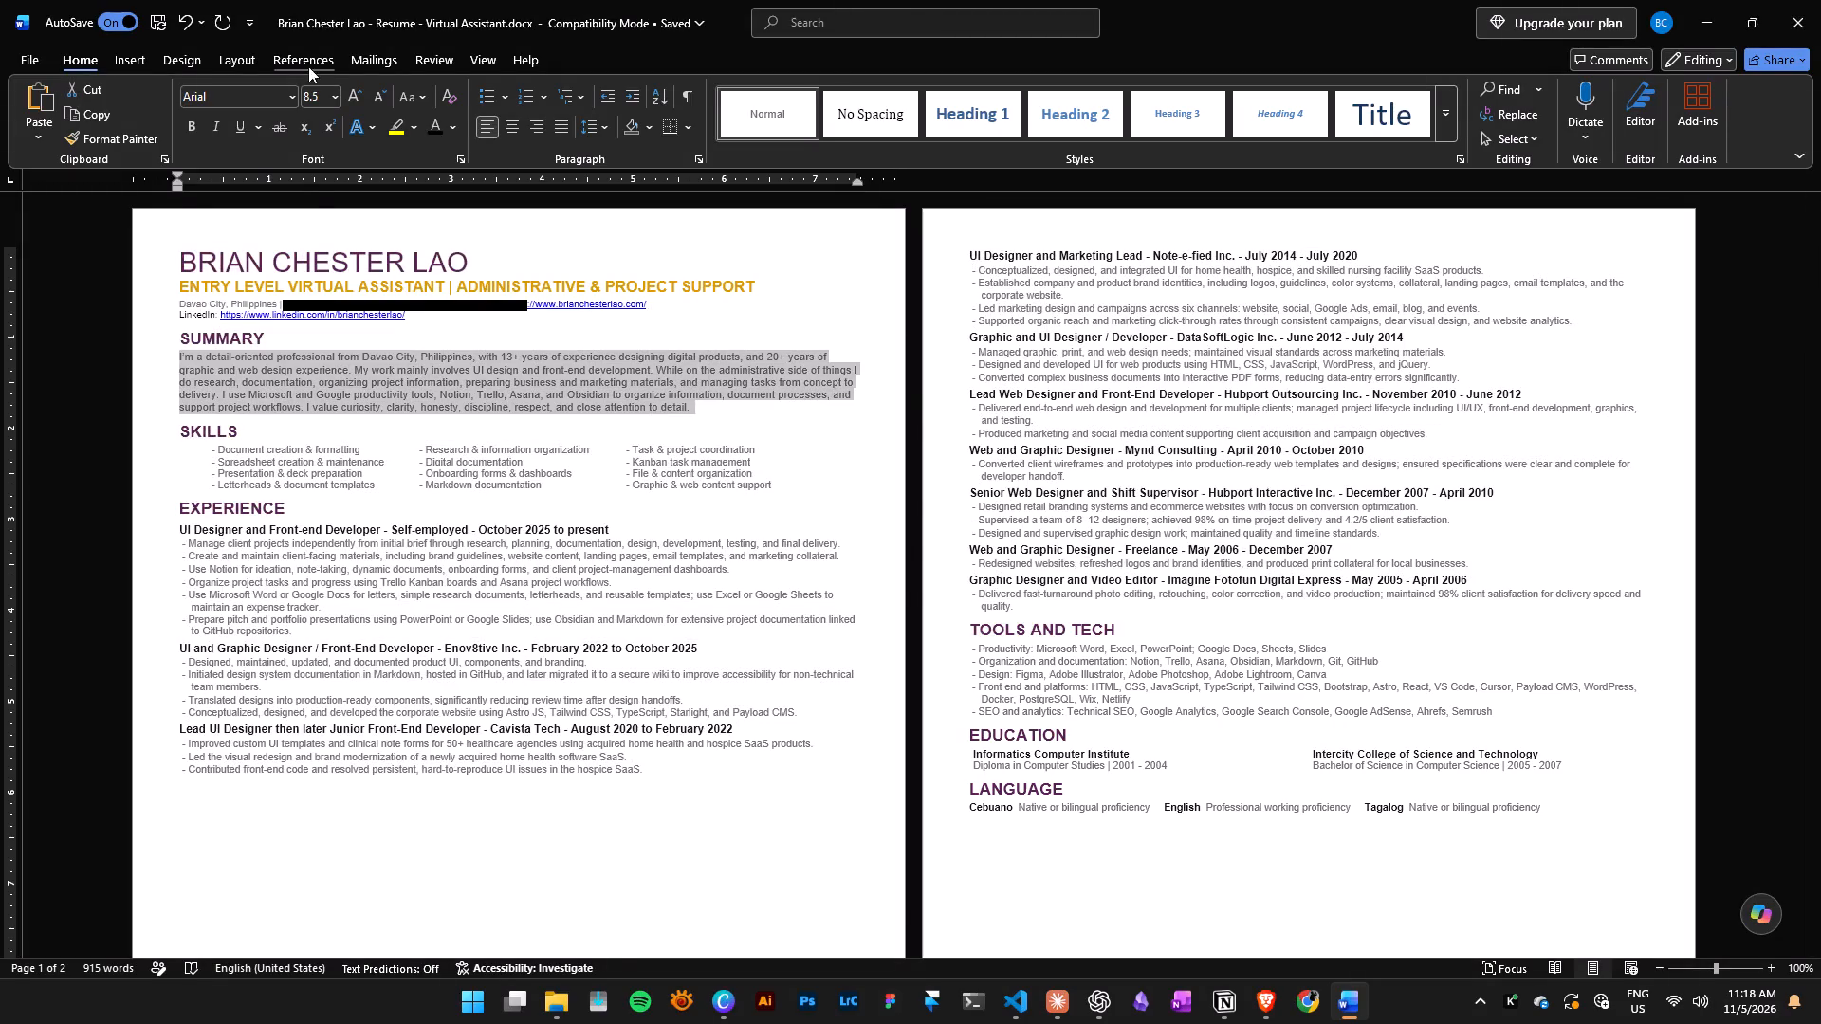
{"action": "left_click", "coordinate": [340, 101]}
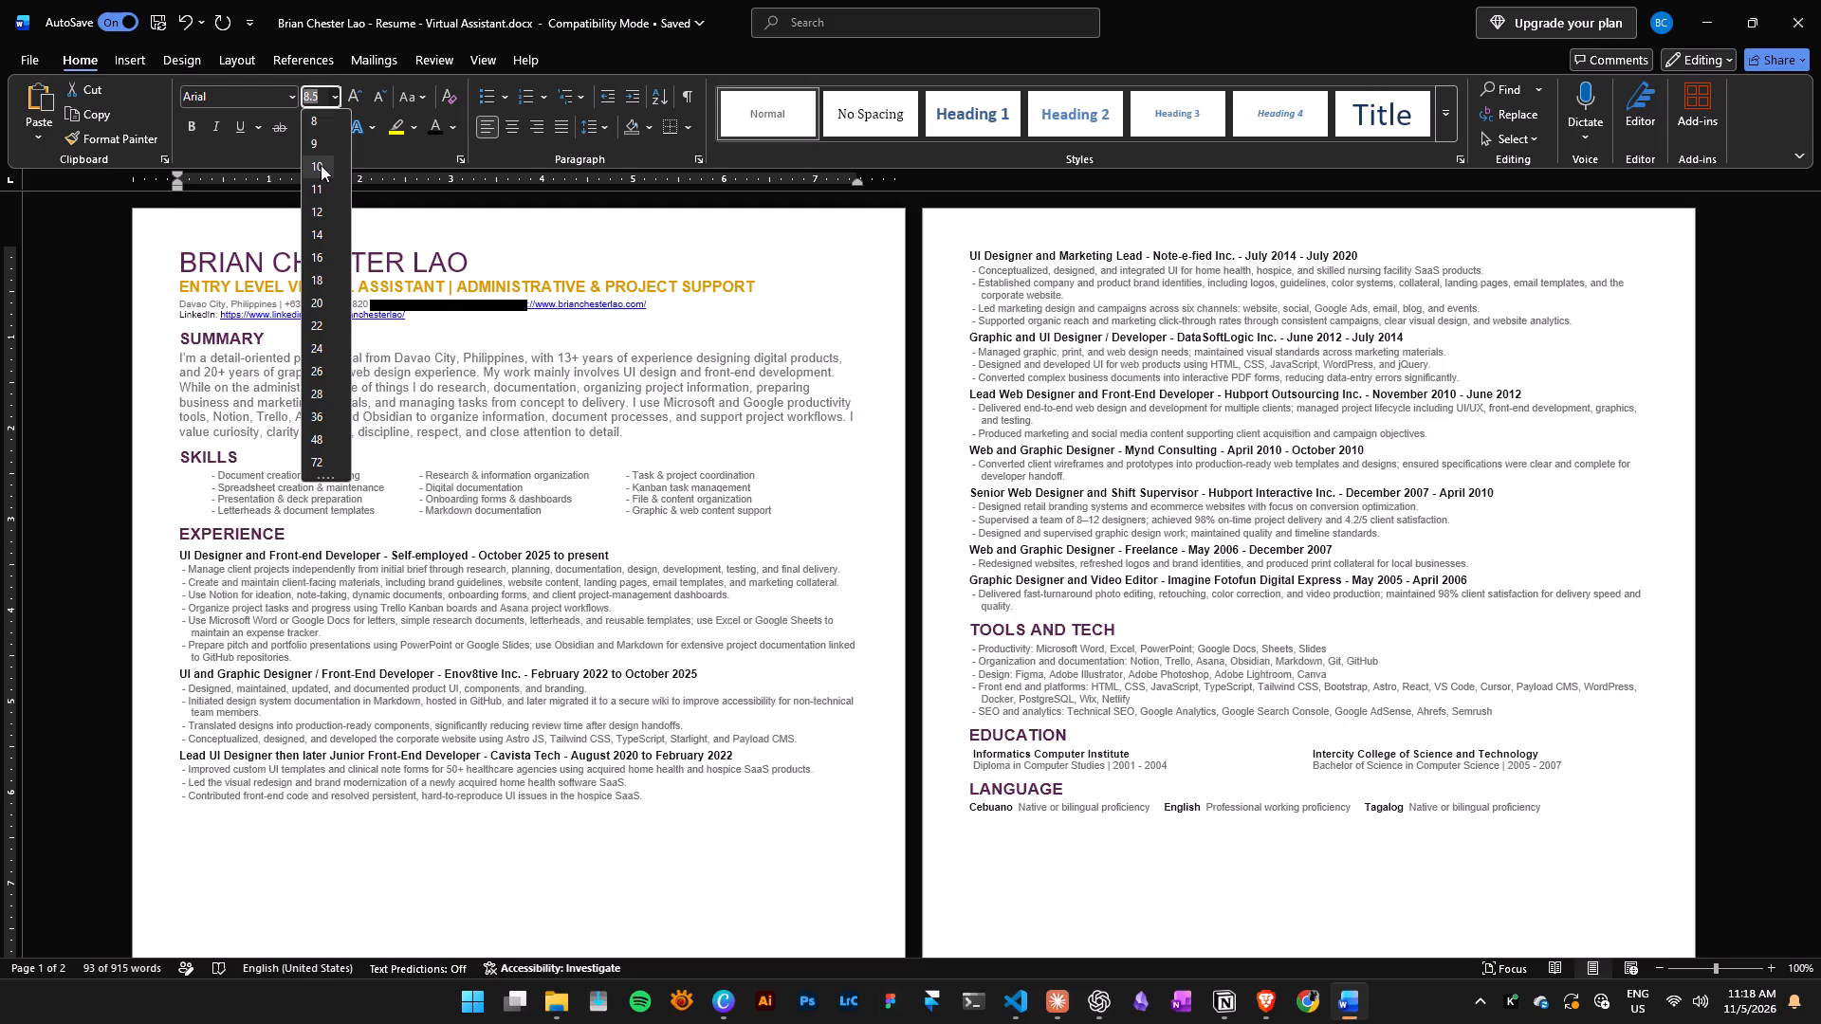
{"action": "left_click", "coordinate": [323, 153]}
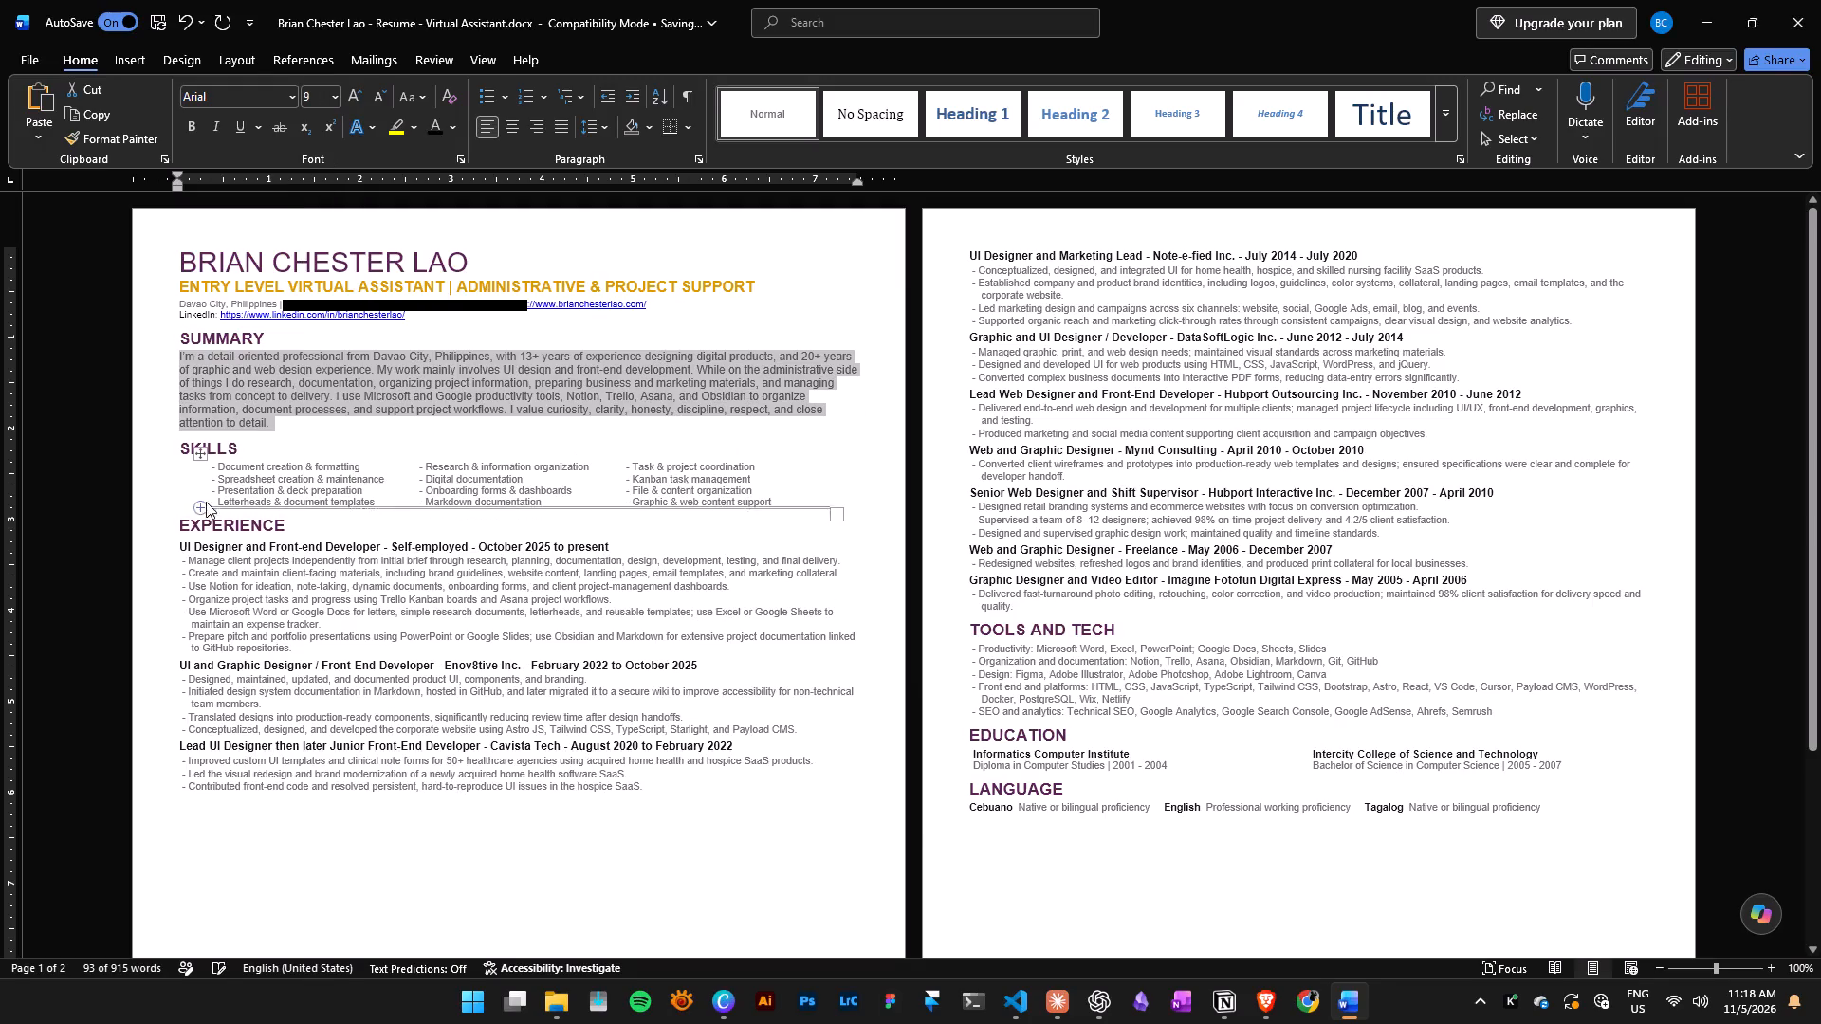
Set the font size of all the entries in the Skills table to 9.
{"action": "left_click", "coordinate": [153, 456]}
{"action": "left_click", "coordinate": [151, 469]}
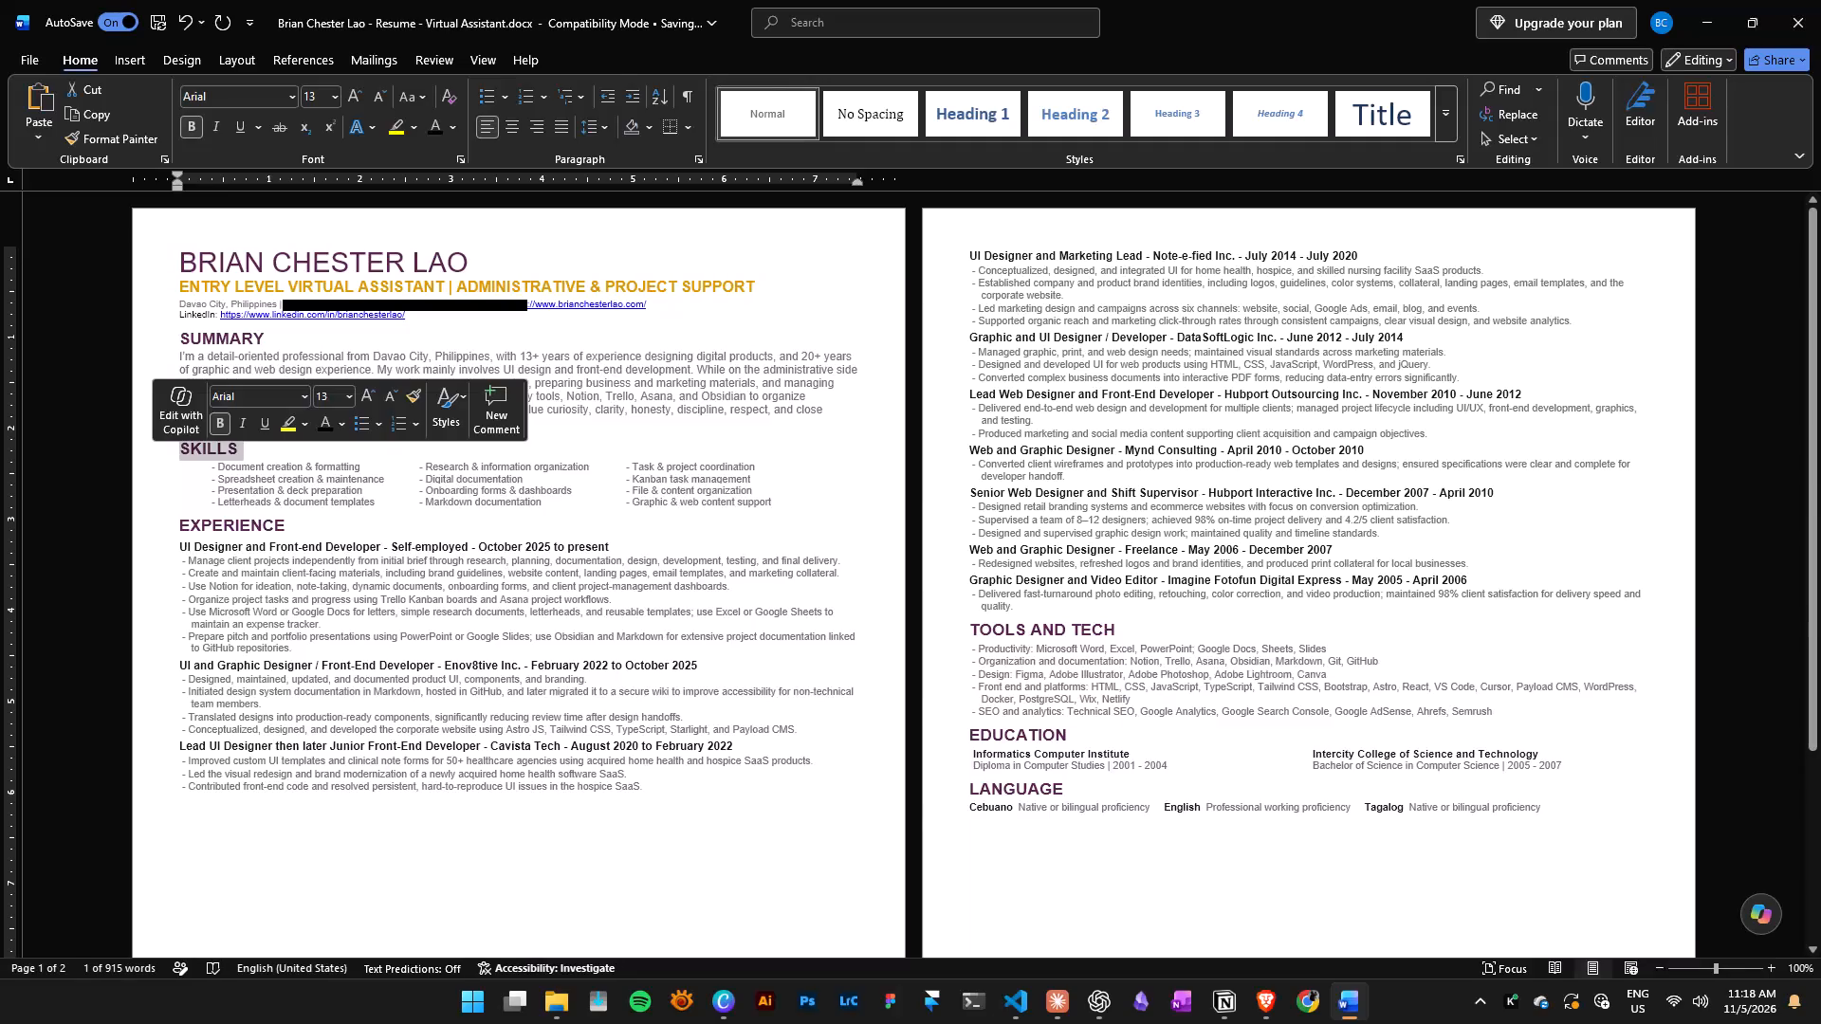
{"action": "left_click_drag", "start_coordinate": [155, 472], "coordinate": [156, 494]}
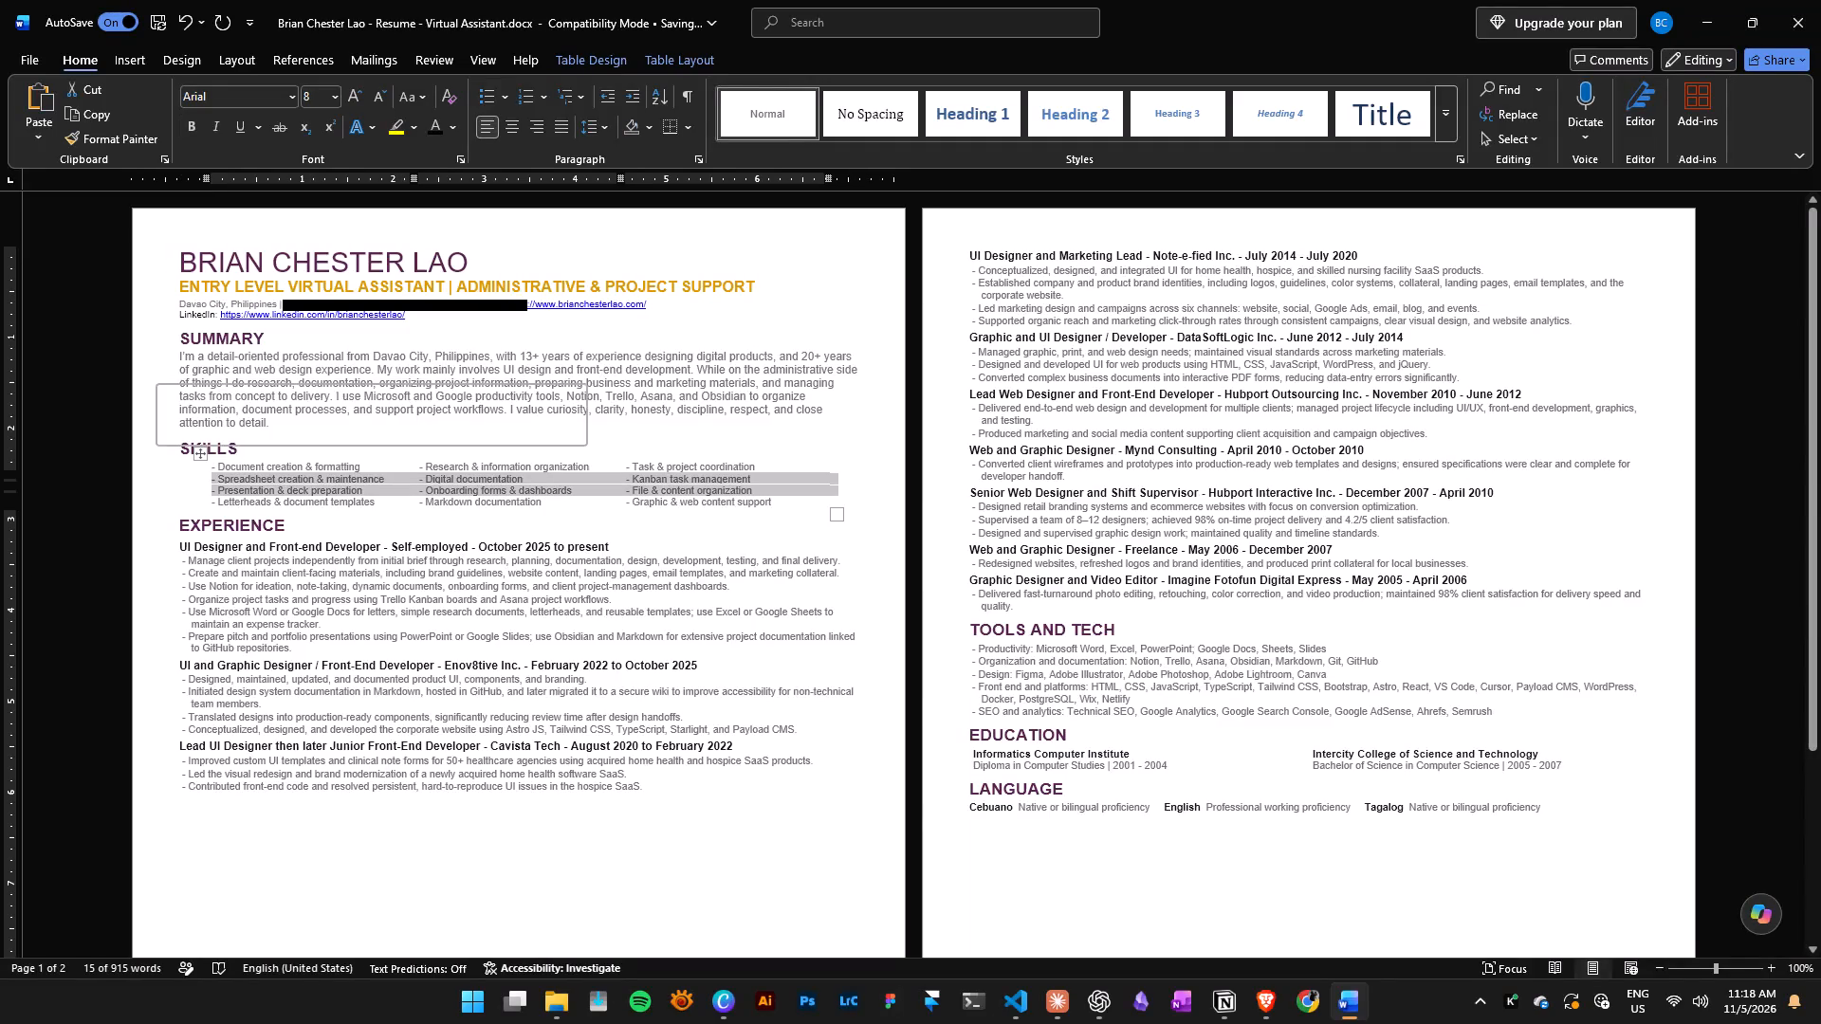
{"action": "left_click_drag", "start_coordinate": [155, 467], "coordinate": [157, 503]}
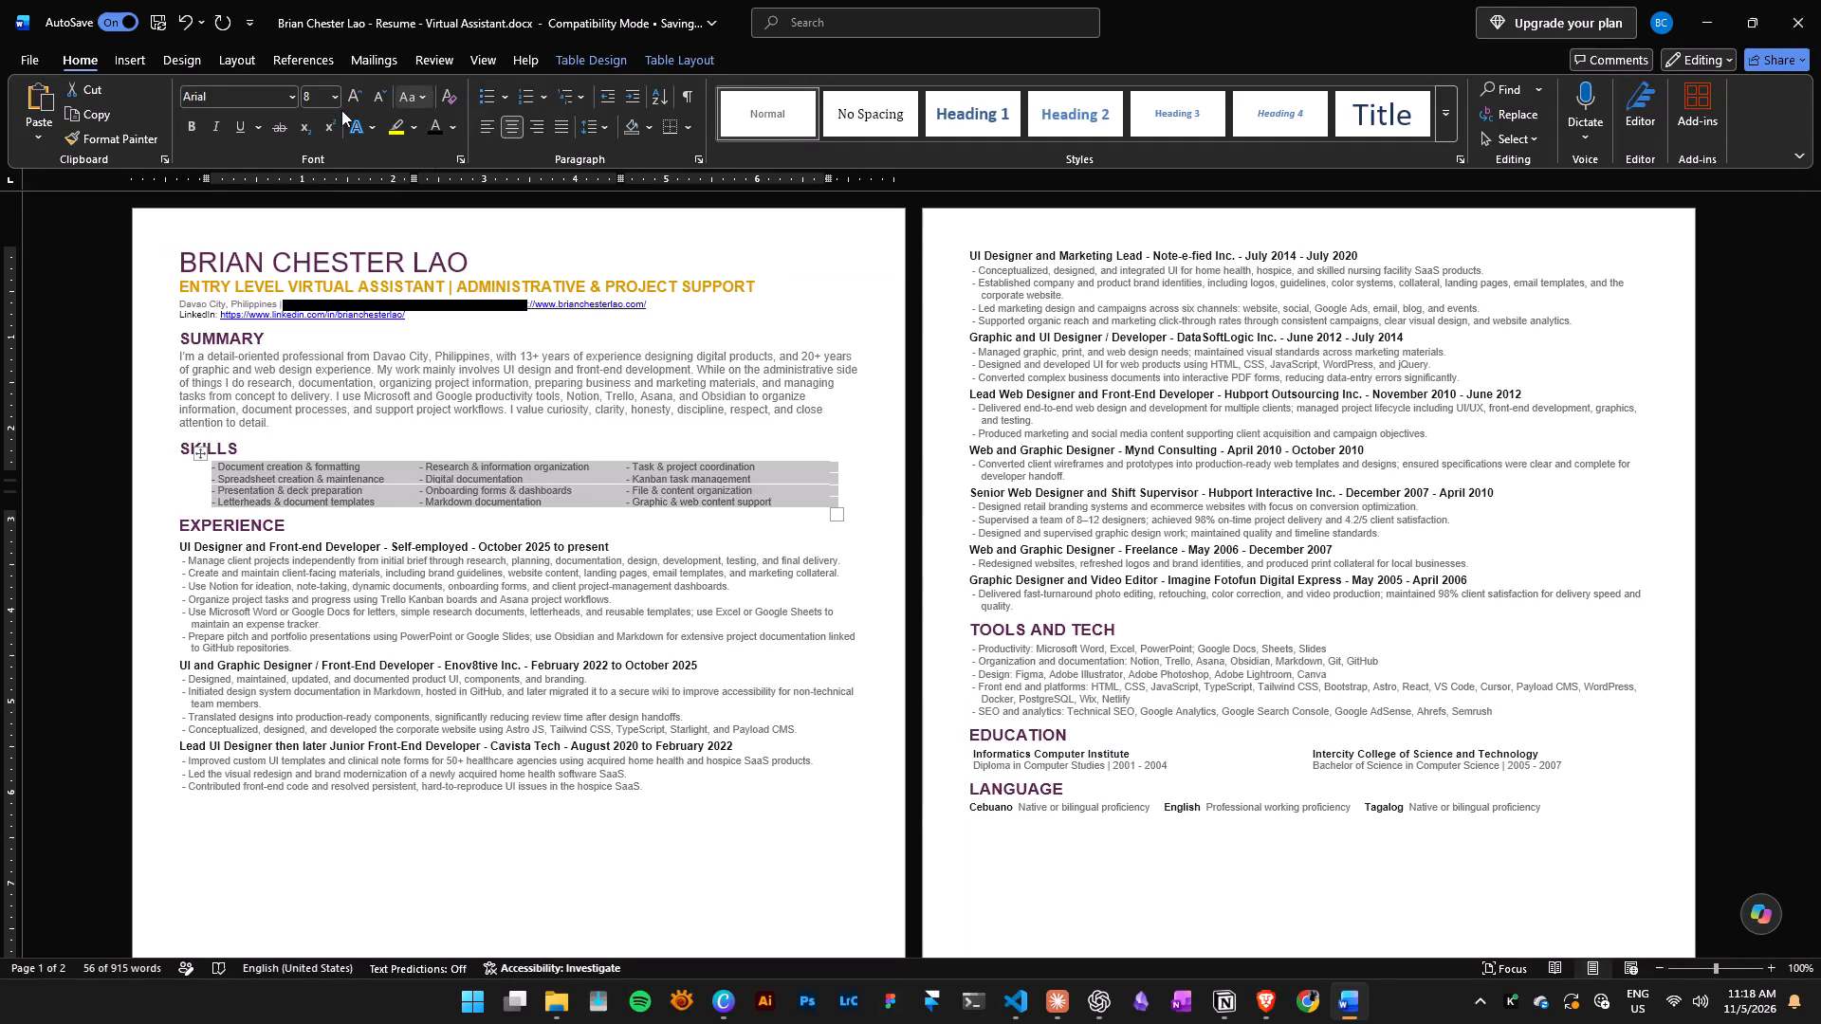
{"action": "left_click", "coordinate": [337, 92]}
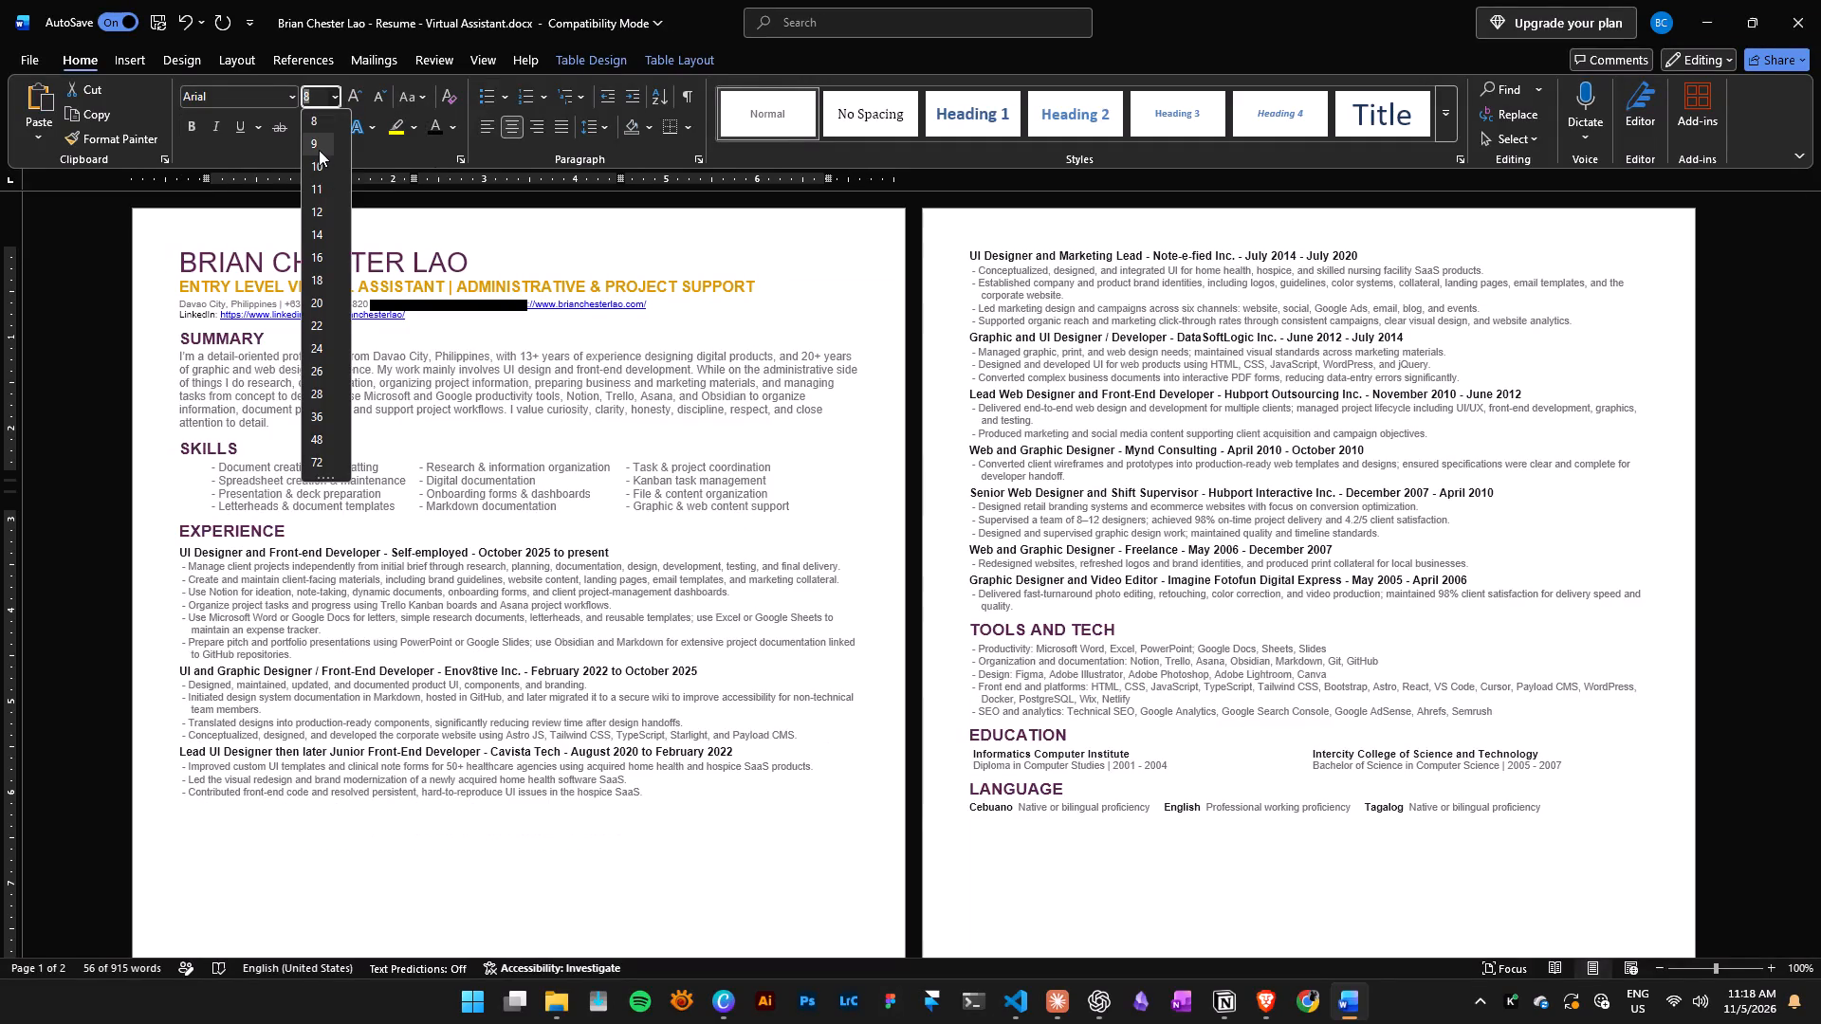
{"action": "left_click", "coordinate": [319, 150]}
Set the three job title lines on page one (Self-employed, Enov8tive Inc., Cavista Tech) to font size 10.
{"action": "left_click", "coordinate": [147, 553]}
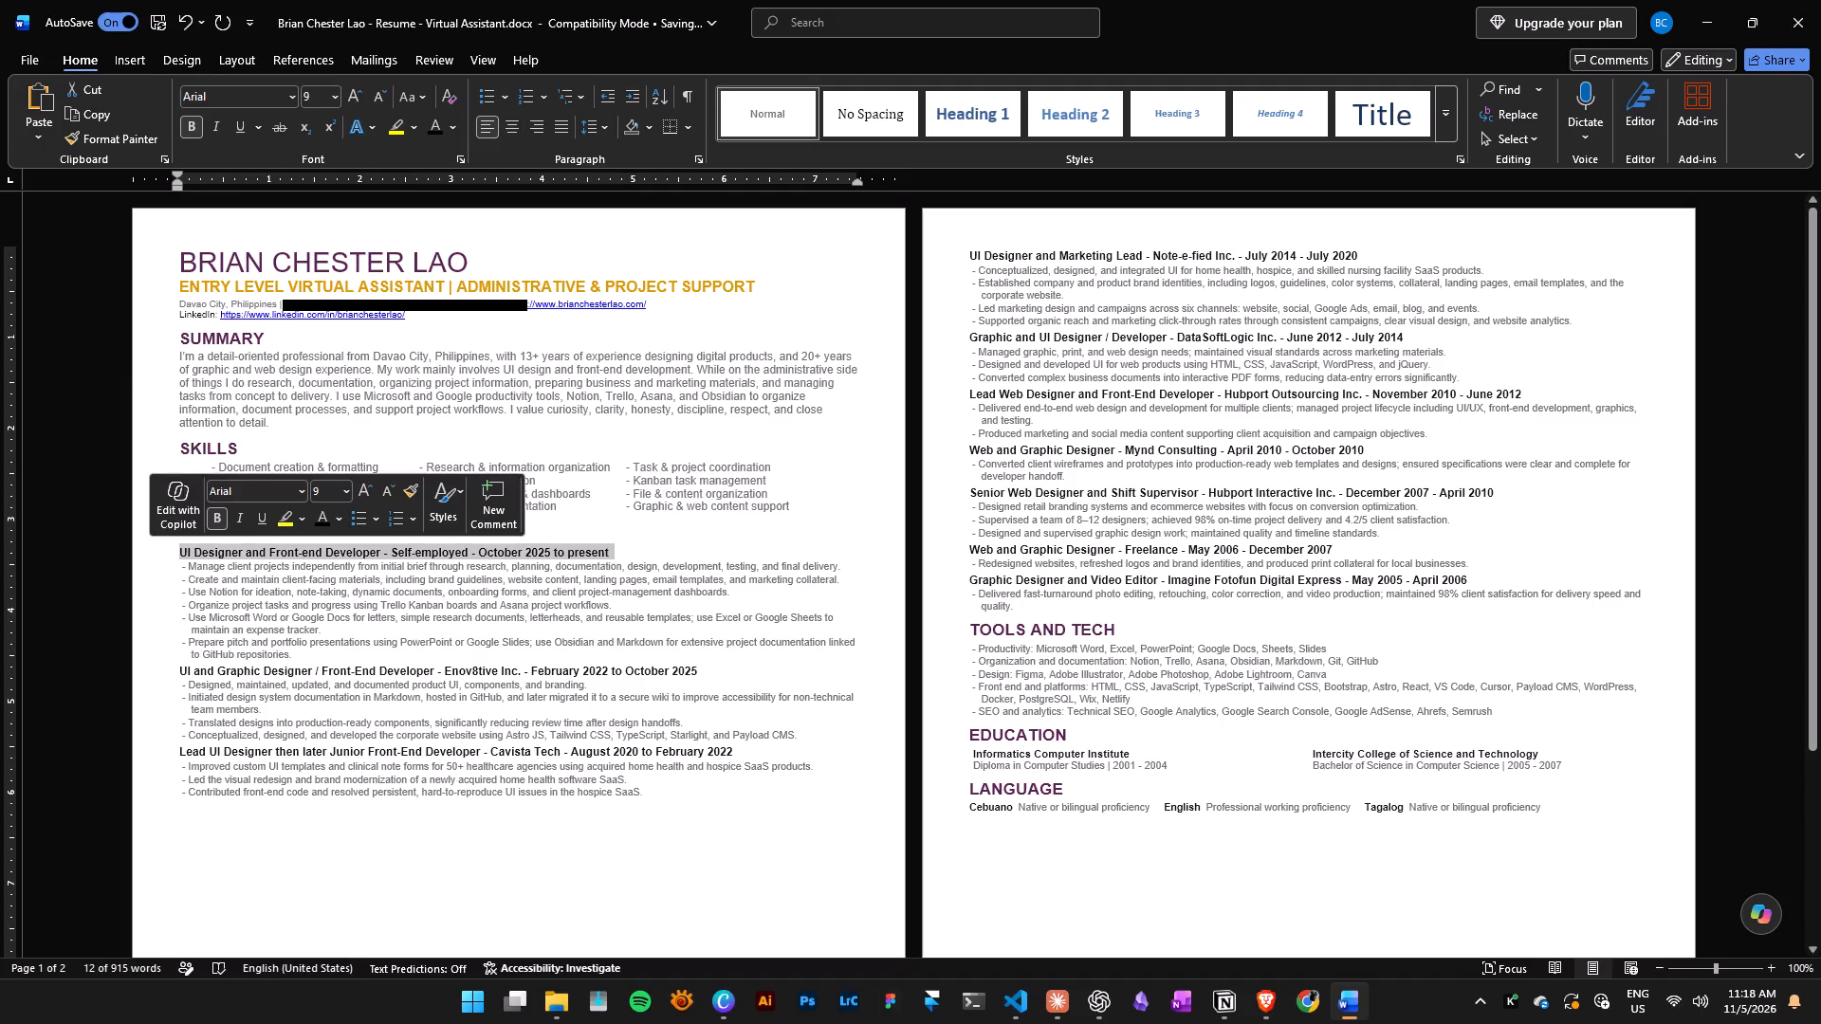
{"action": "left_click", "coordinate": [334, 95]}
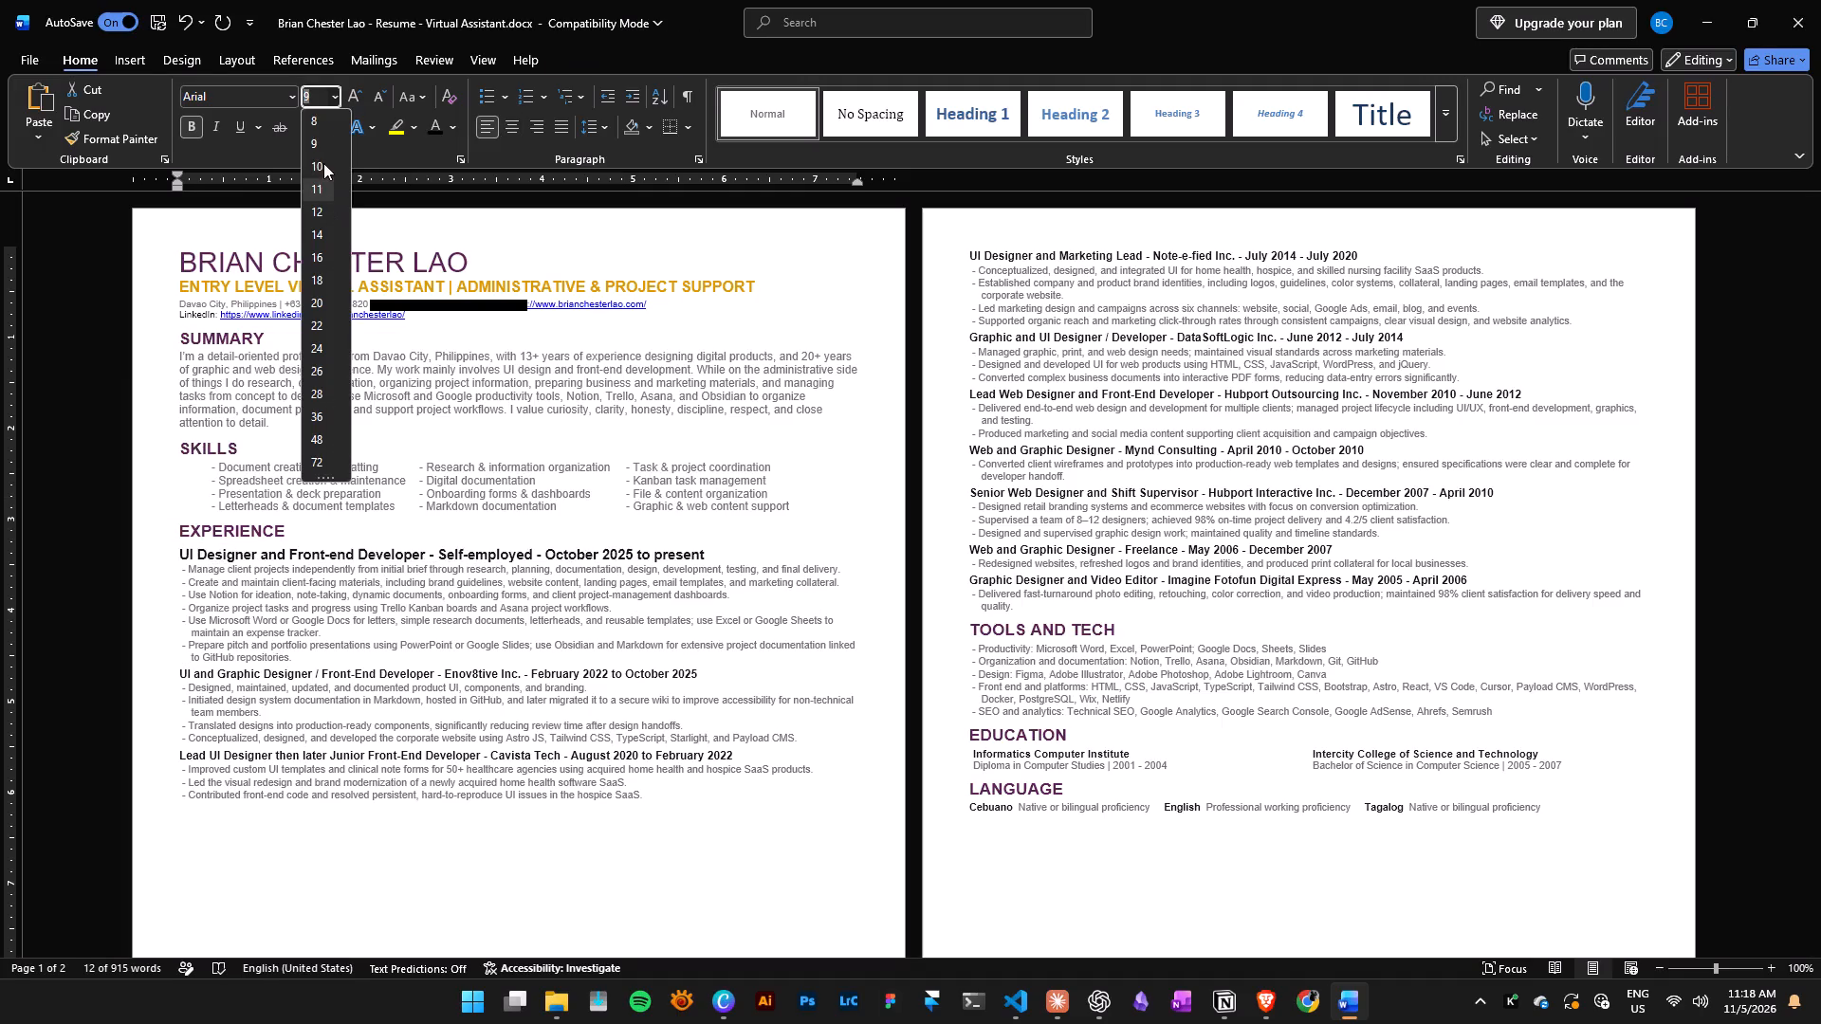
{"action": "left_click", "coordinate": [323, 163]}
{"action": "left_click", "coordinate": [148, 668]}
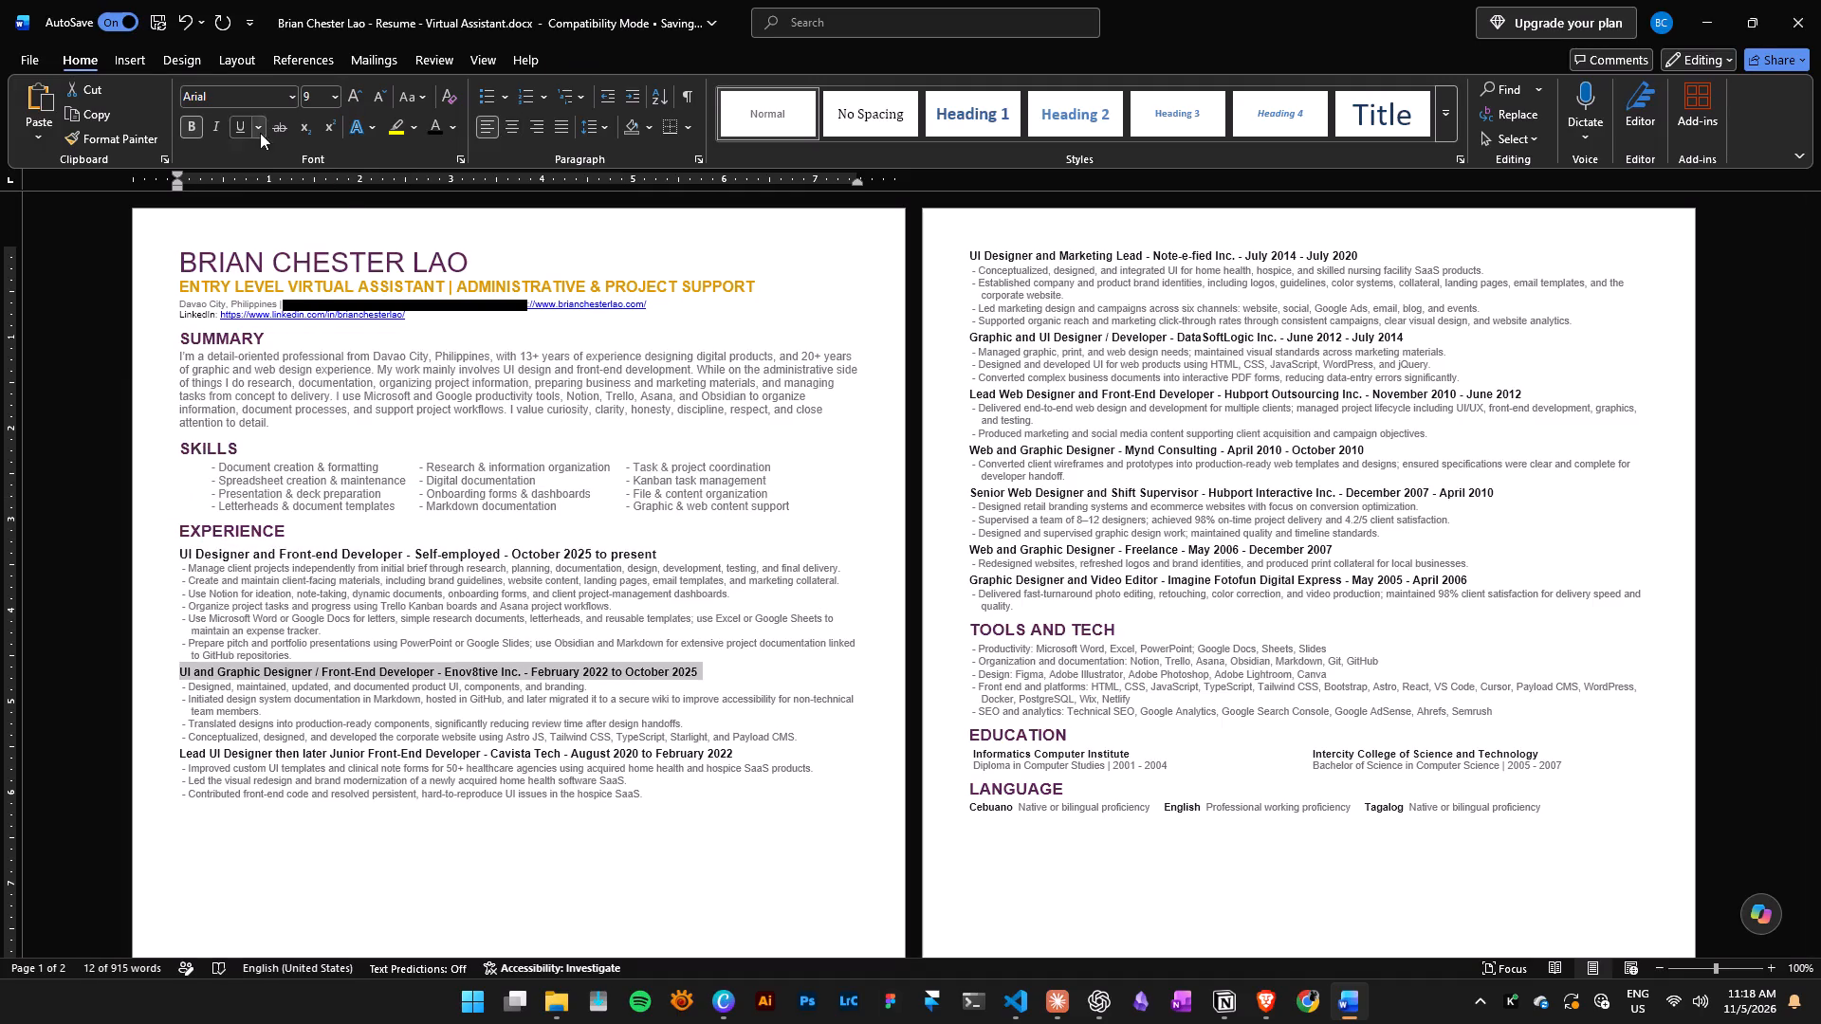
{"action": "left_click", "coordinate": [335, 96]}
{"action": "left_click", "coordinate": [322, 172]}
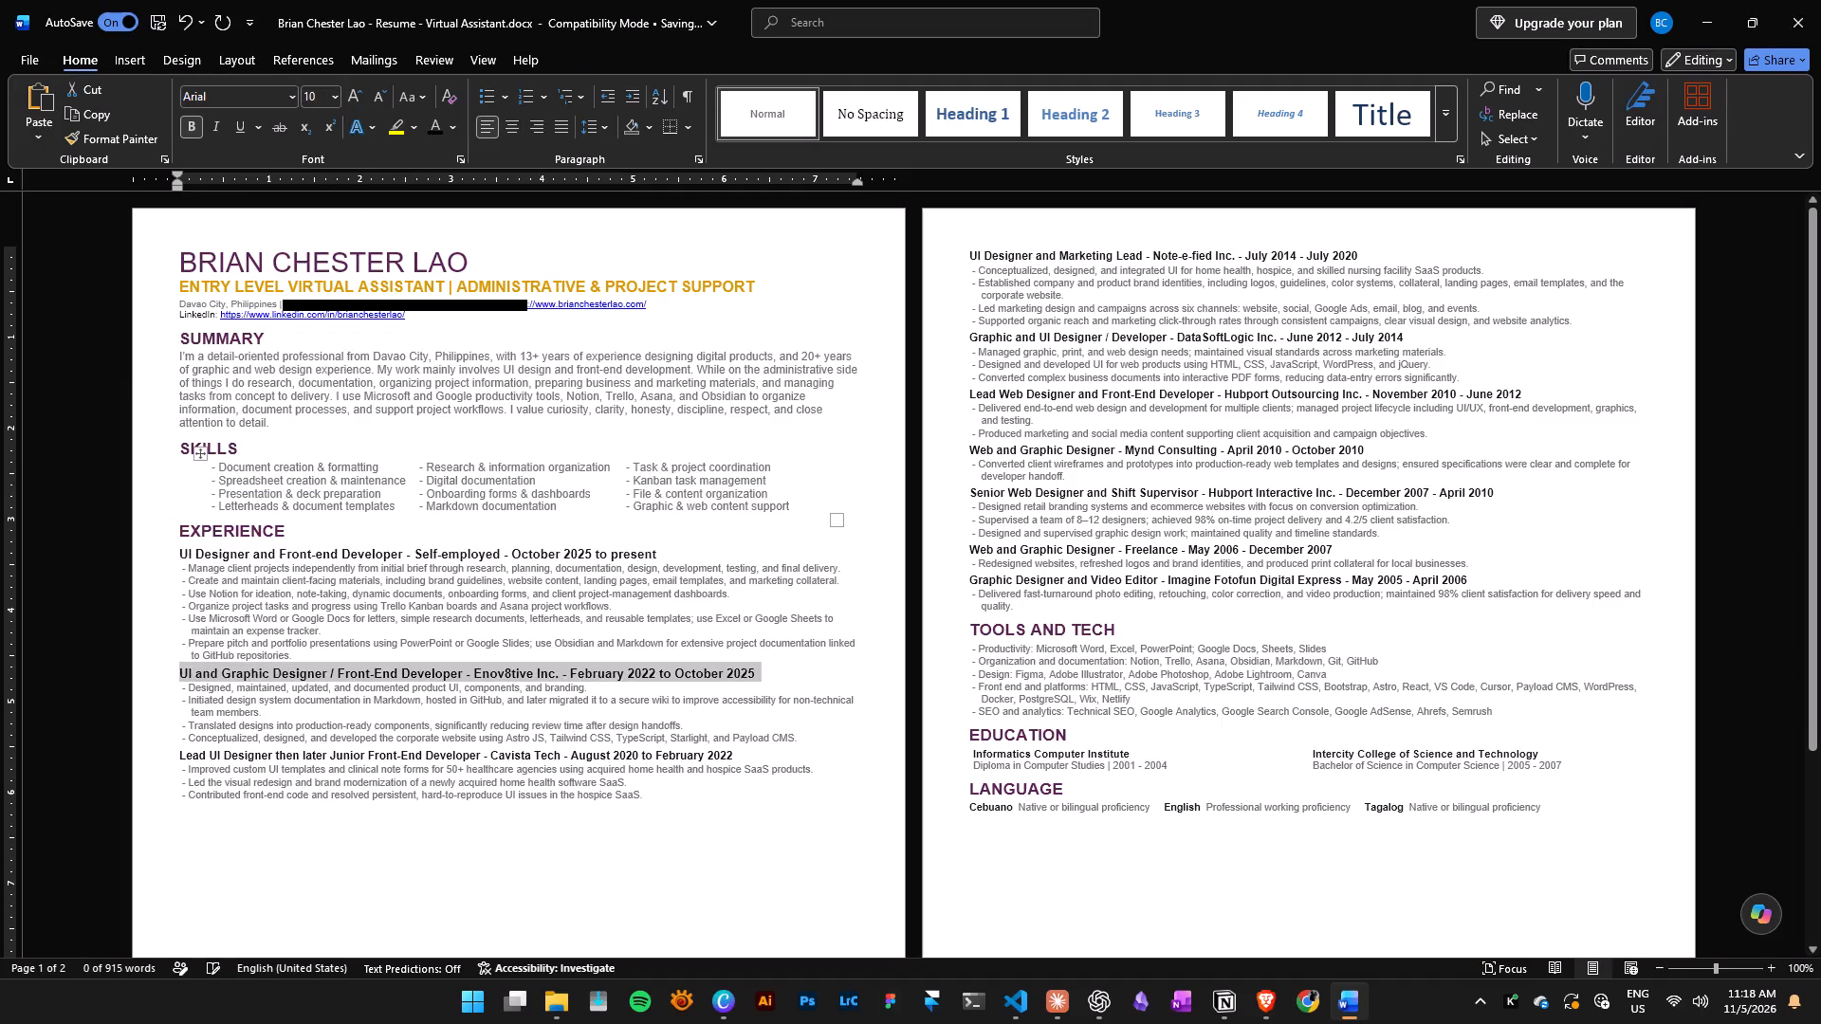
{"action": "left_click", "coordinate": [150, 752]}
{"action": "left_click", "coordinate": [335, 96]}
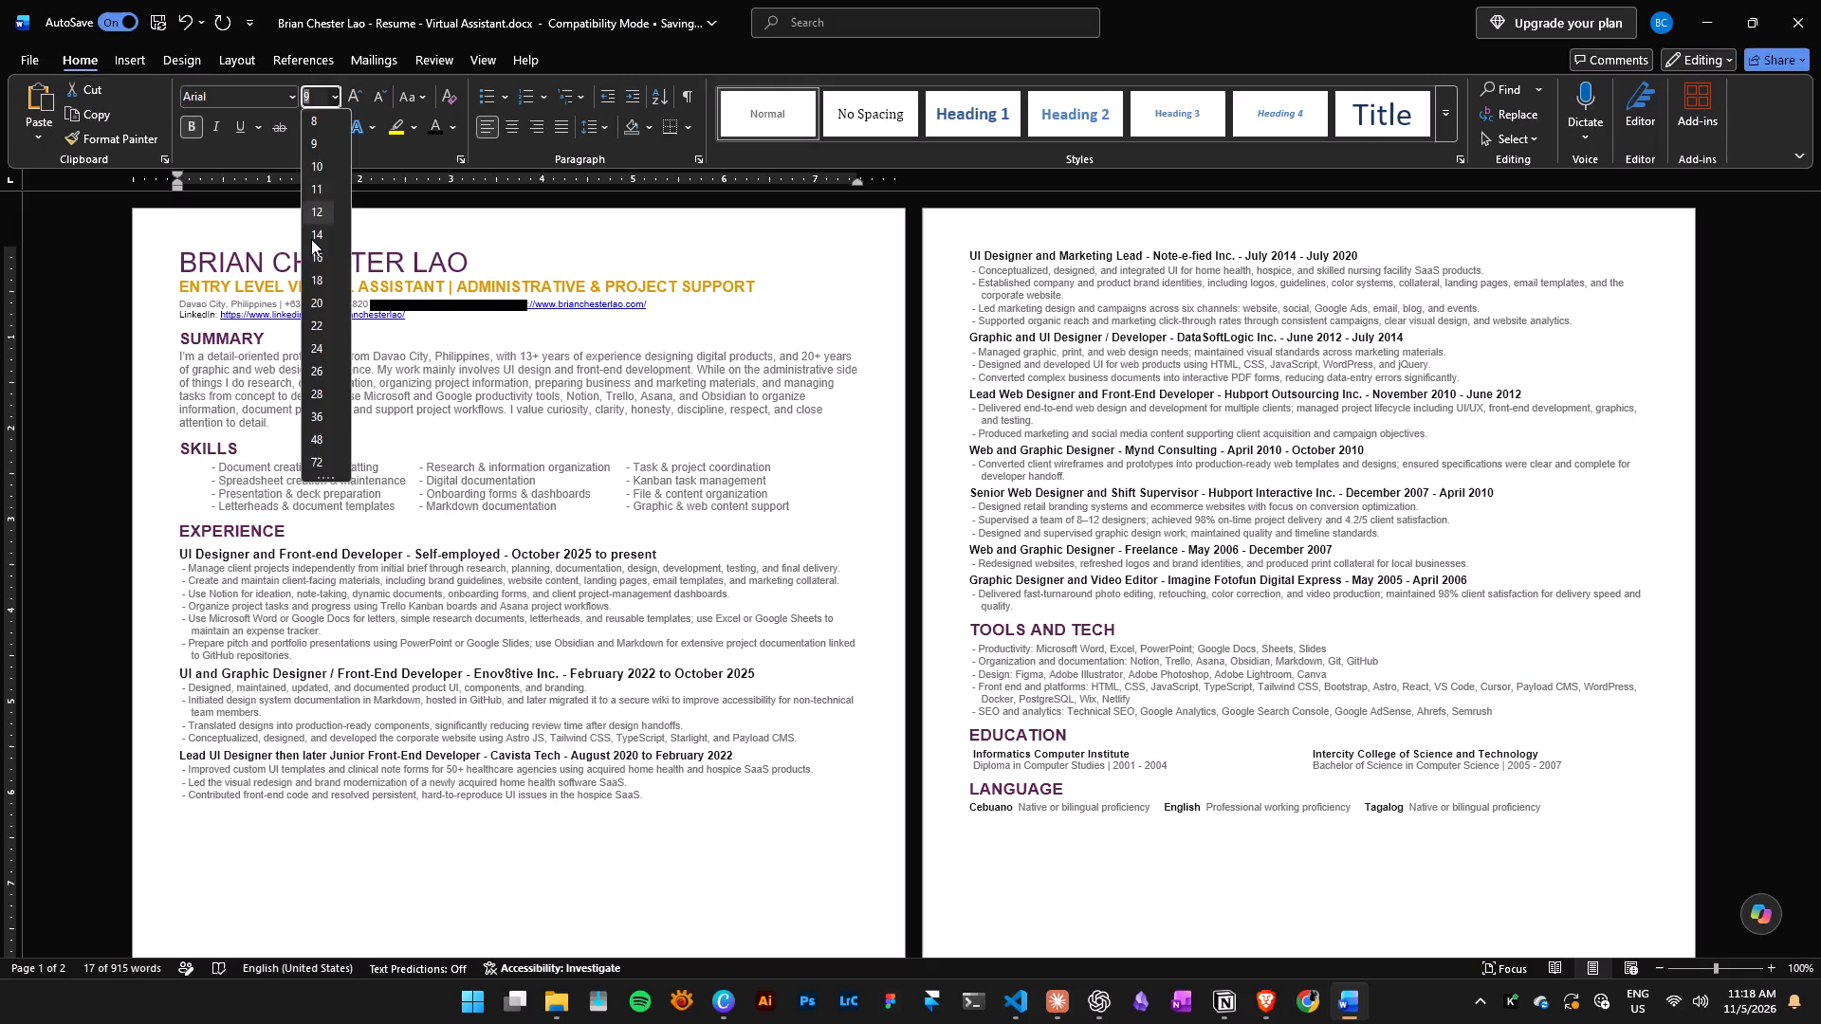
{"action": "left_click", "coordinate": [322, 172]}
Set all the bullets under the Self-employed UI Designer and Front-end Developer job to font size 9.
{"action": "left_click_drag", "start_coordinate": [152, 565], "coordinate": [152, 631]}
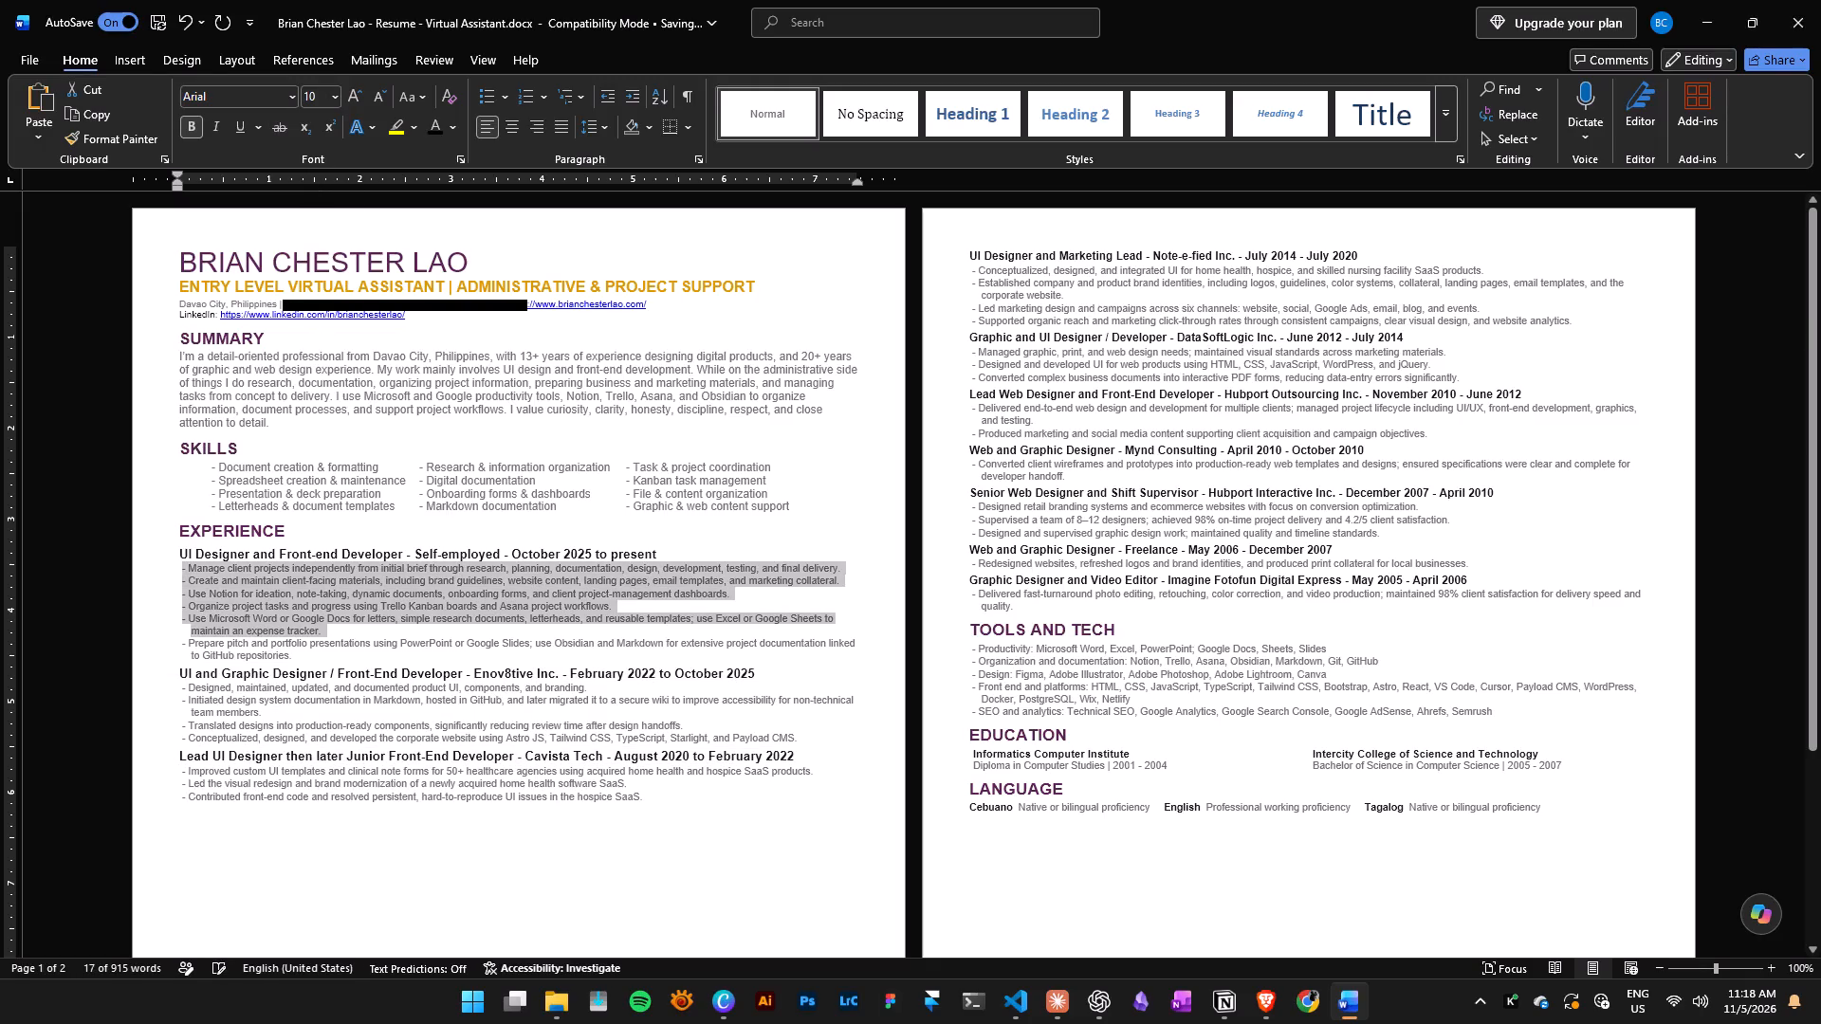
{"action": "left_click_drag", "start_coordinate": [152, 631], "coordinate": [157, 652]}
{"action": "left_click", "coordinate": [340, 99]}
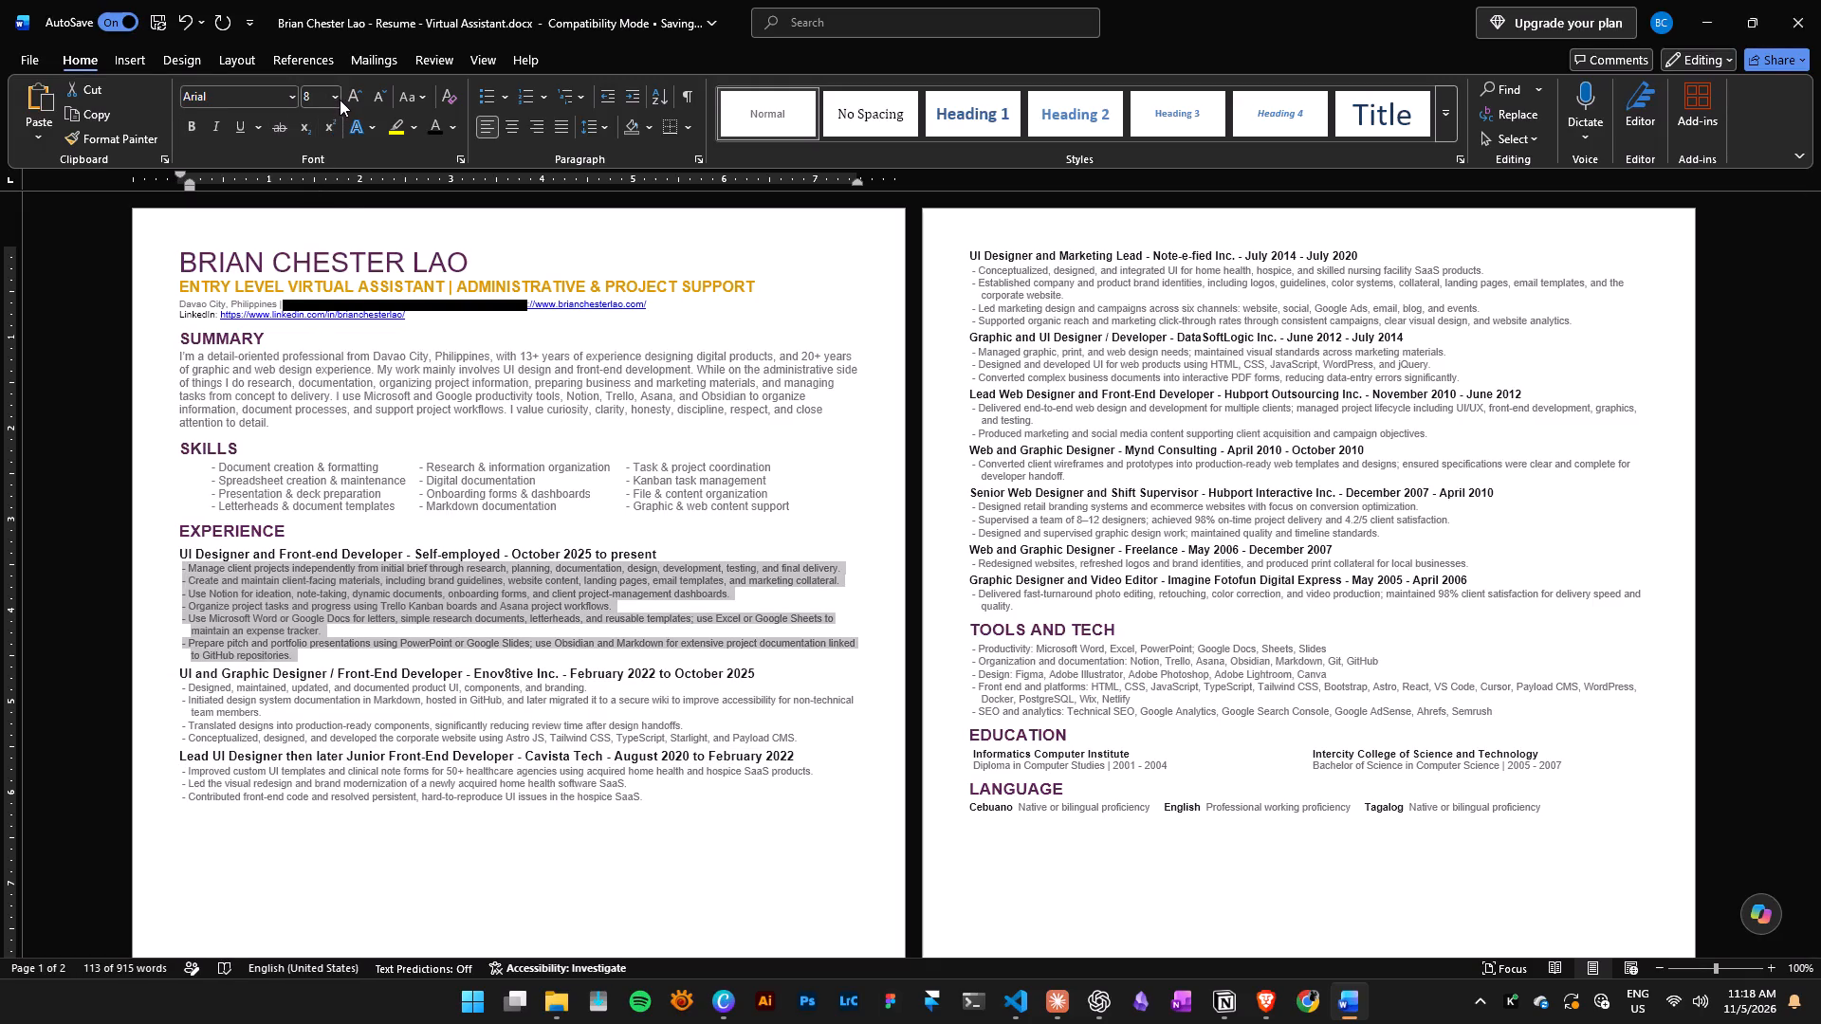
{"action": "left_click", "coordinate": [334, 100]}
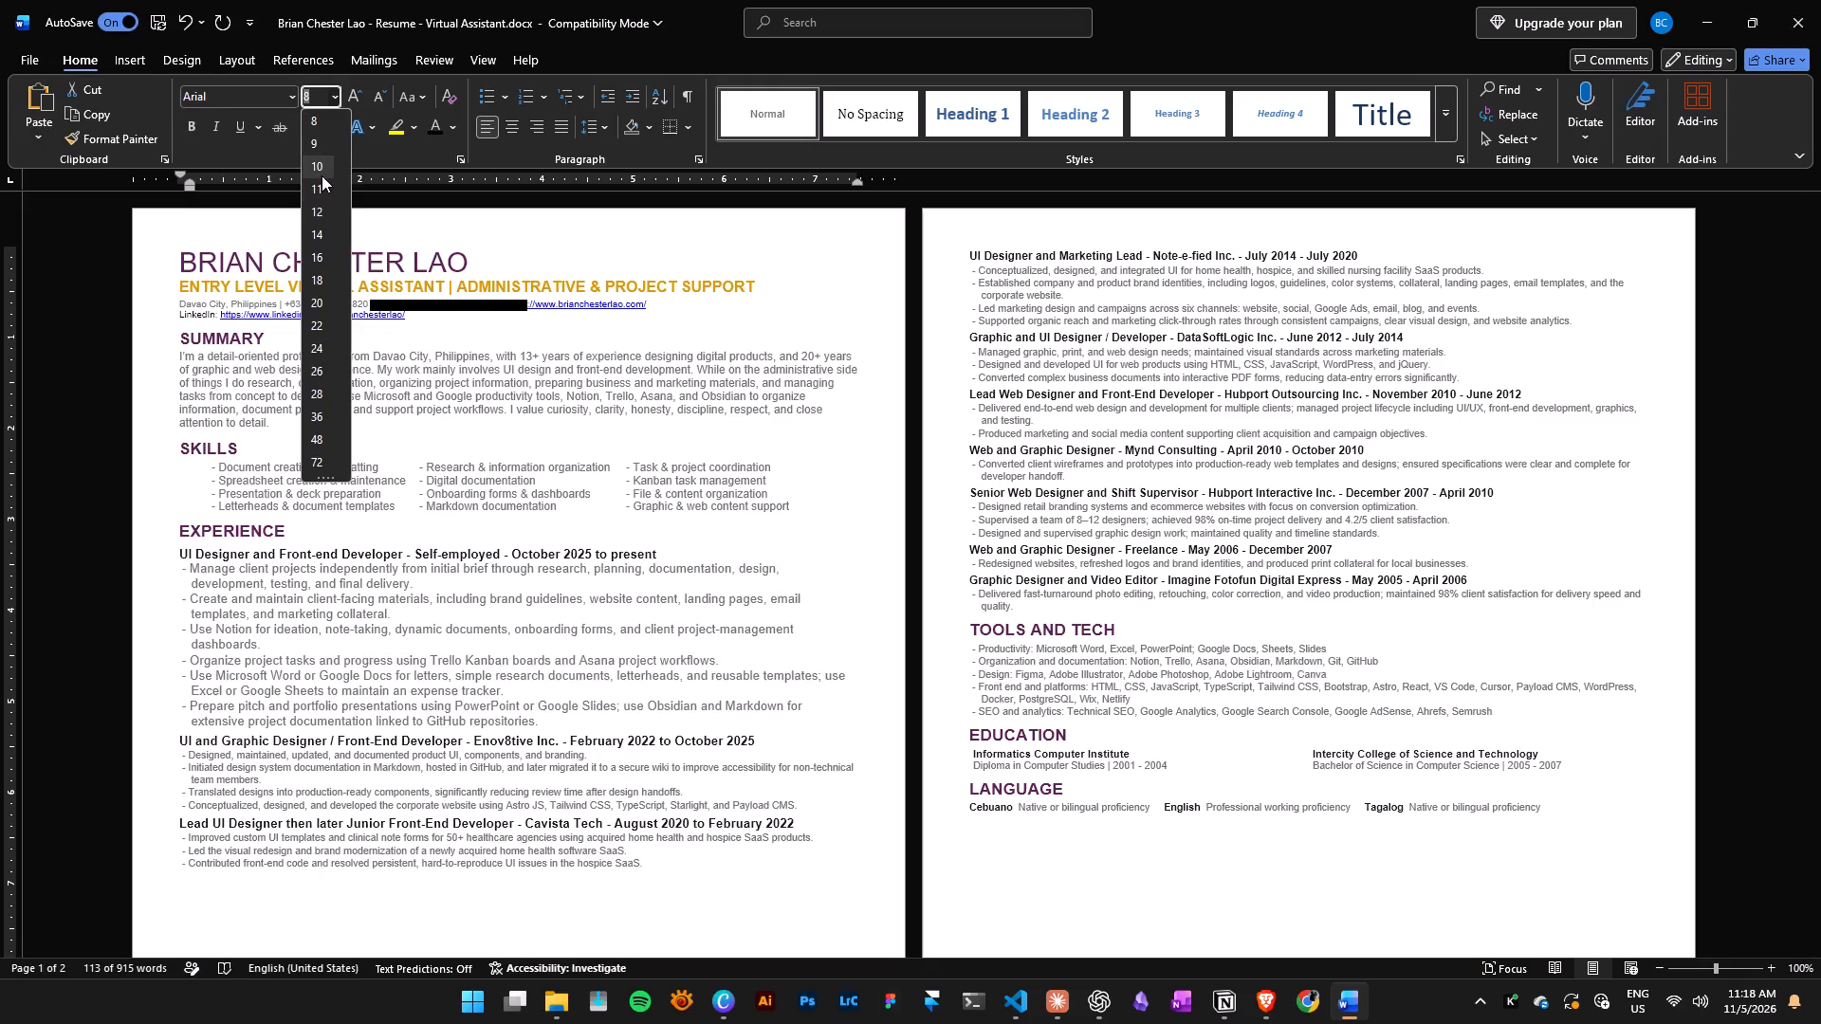
{"action": "left_click", "coordinate": [328, 147]}
Set all the bullets under the Enov8tive Inc. job to font size 9.
{"action": "left_click_drag", "start_coordinate": [139, 730], "coordinate": [140, 740]}
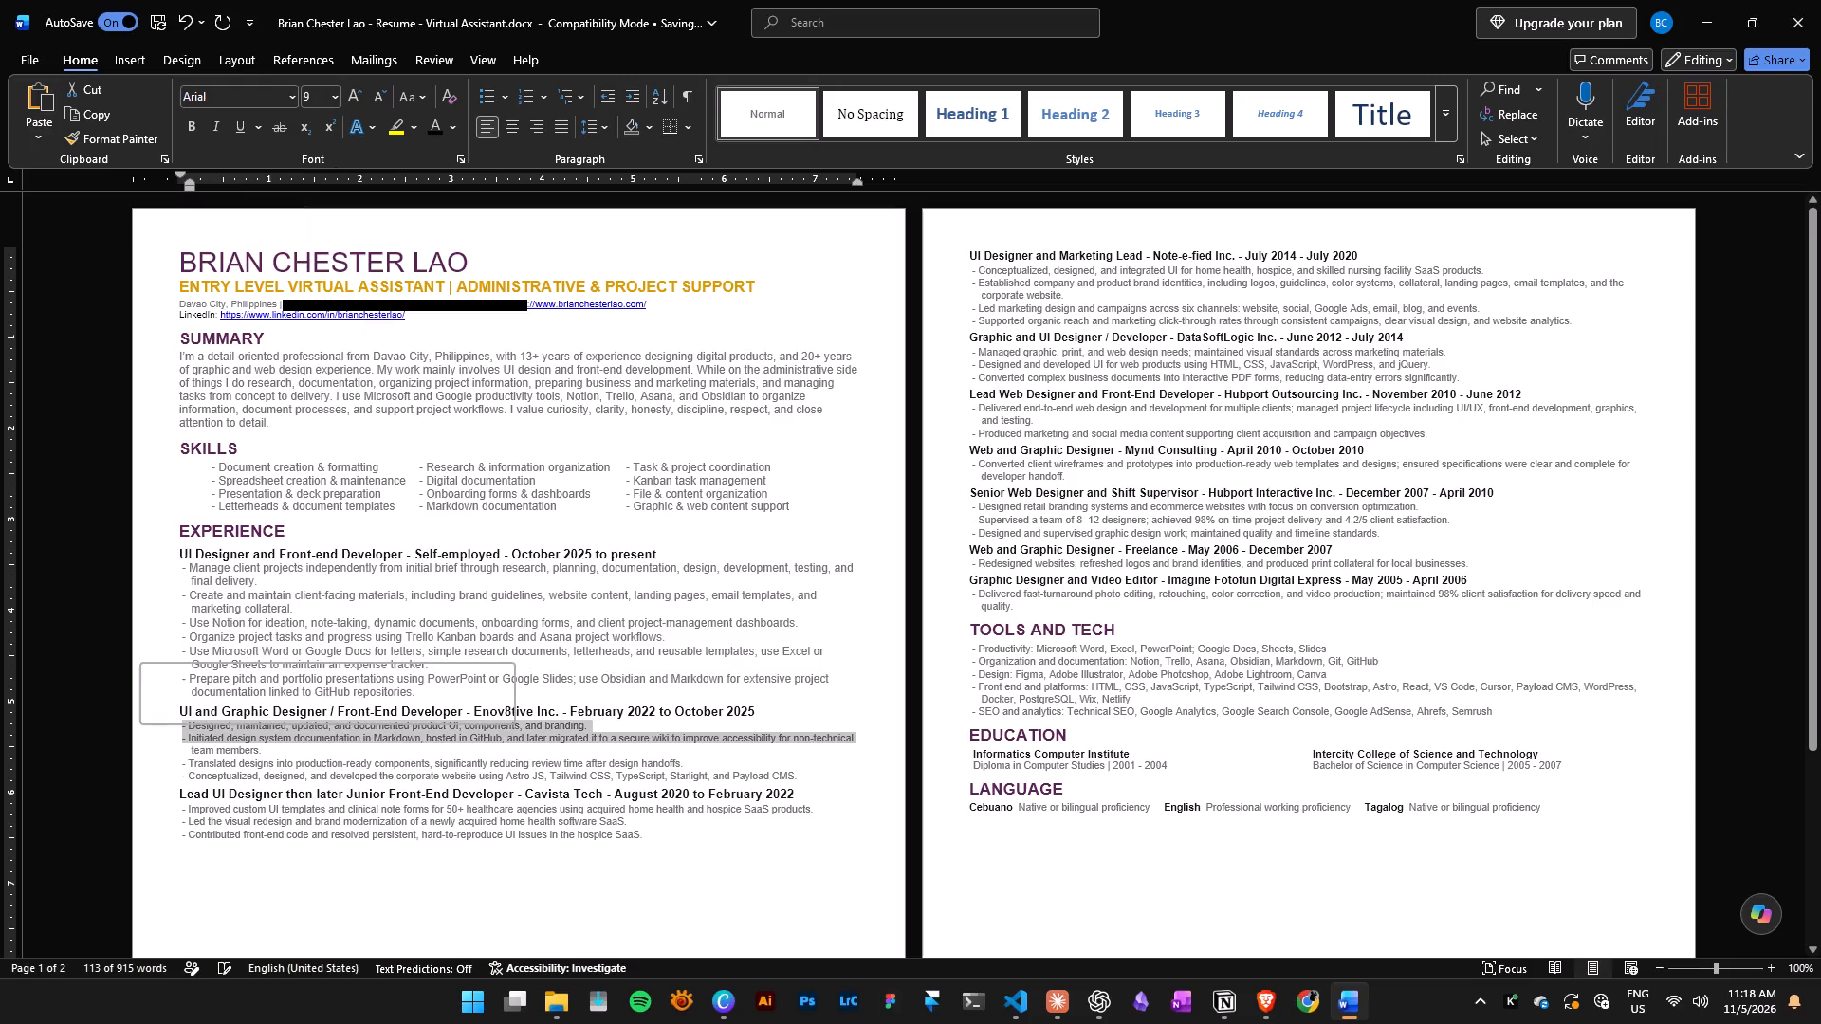
{"action": "left_click", "coordinate": [150, 736]}
{"action": "left_click", "coordinate": [148, 724]}
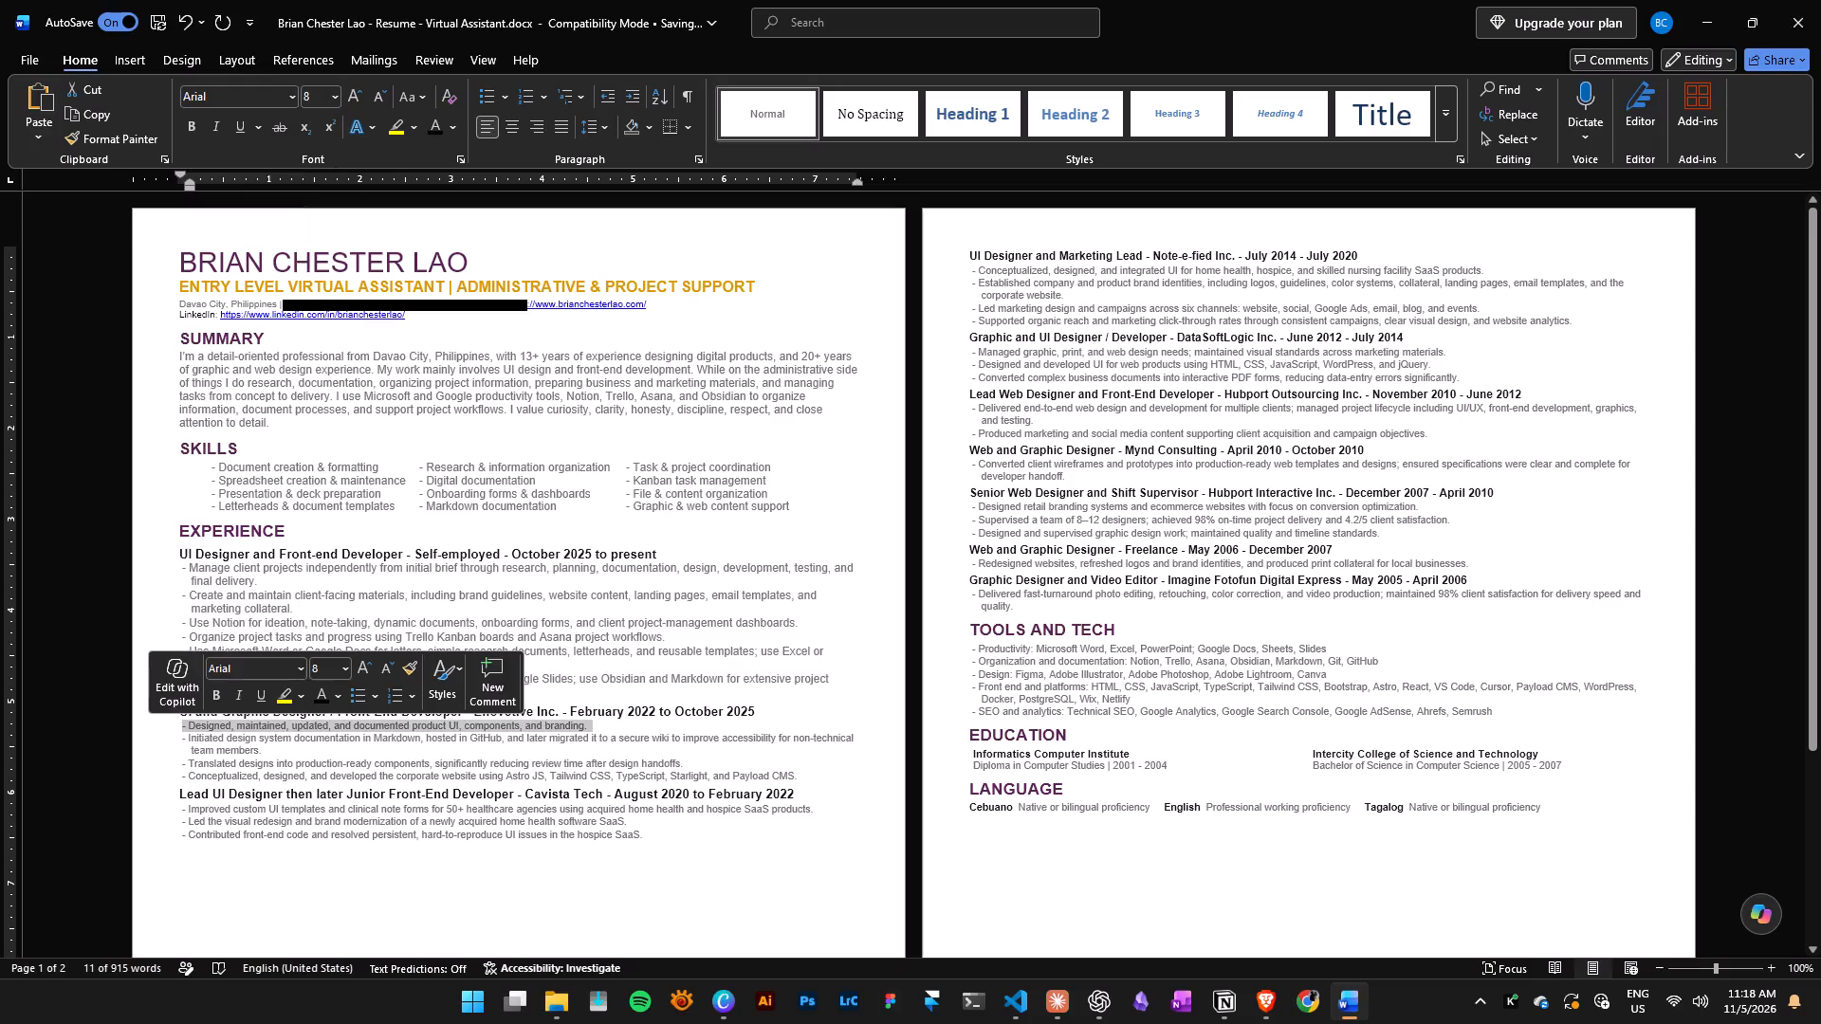
{"action": "left_click_drag", "start_coordinate": [146, 727], "coordinate": [145, 776]}
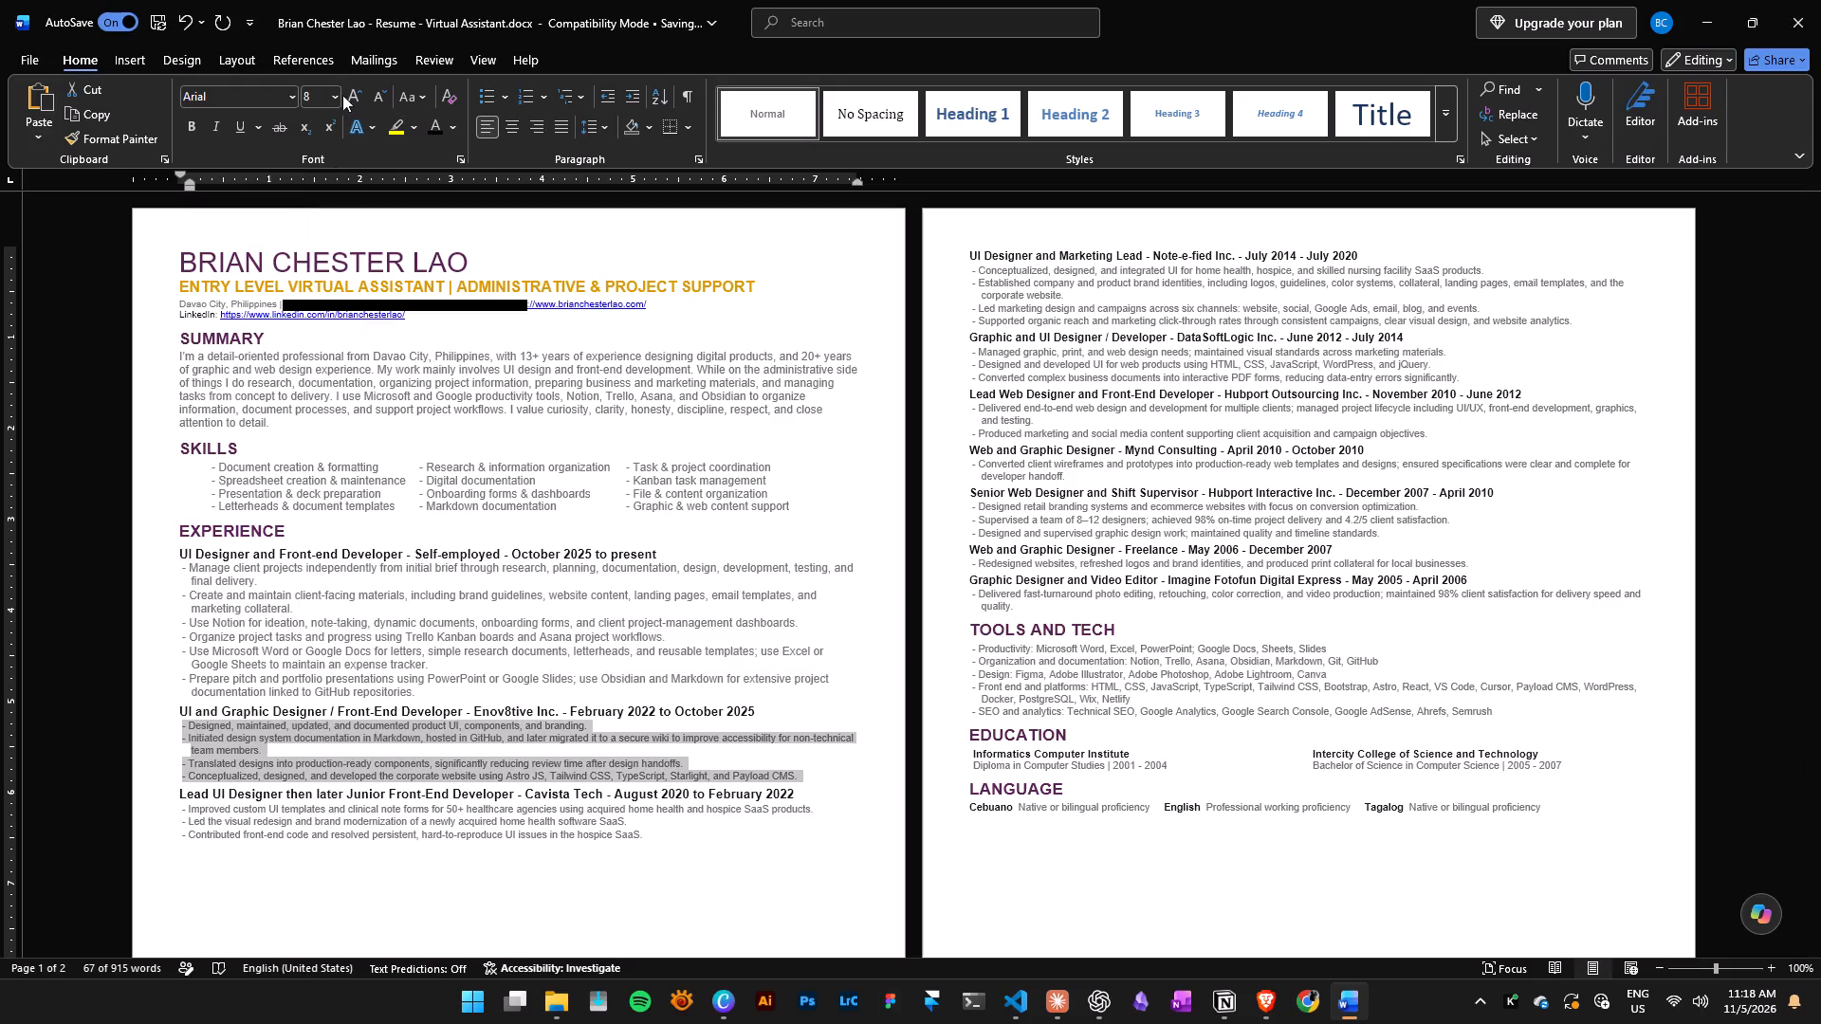
{"action": "left_click", "coordinate": [336, 95]}
{"action": "left_click", "coordinate": [322, 144]}
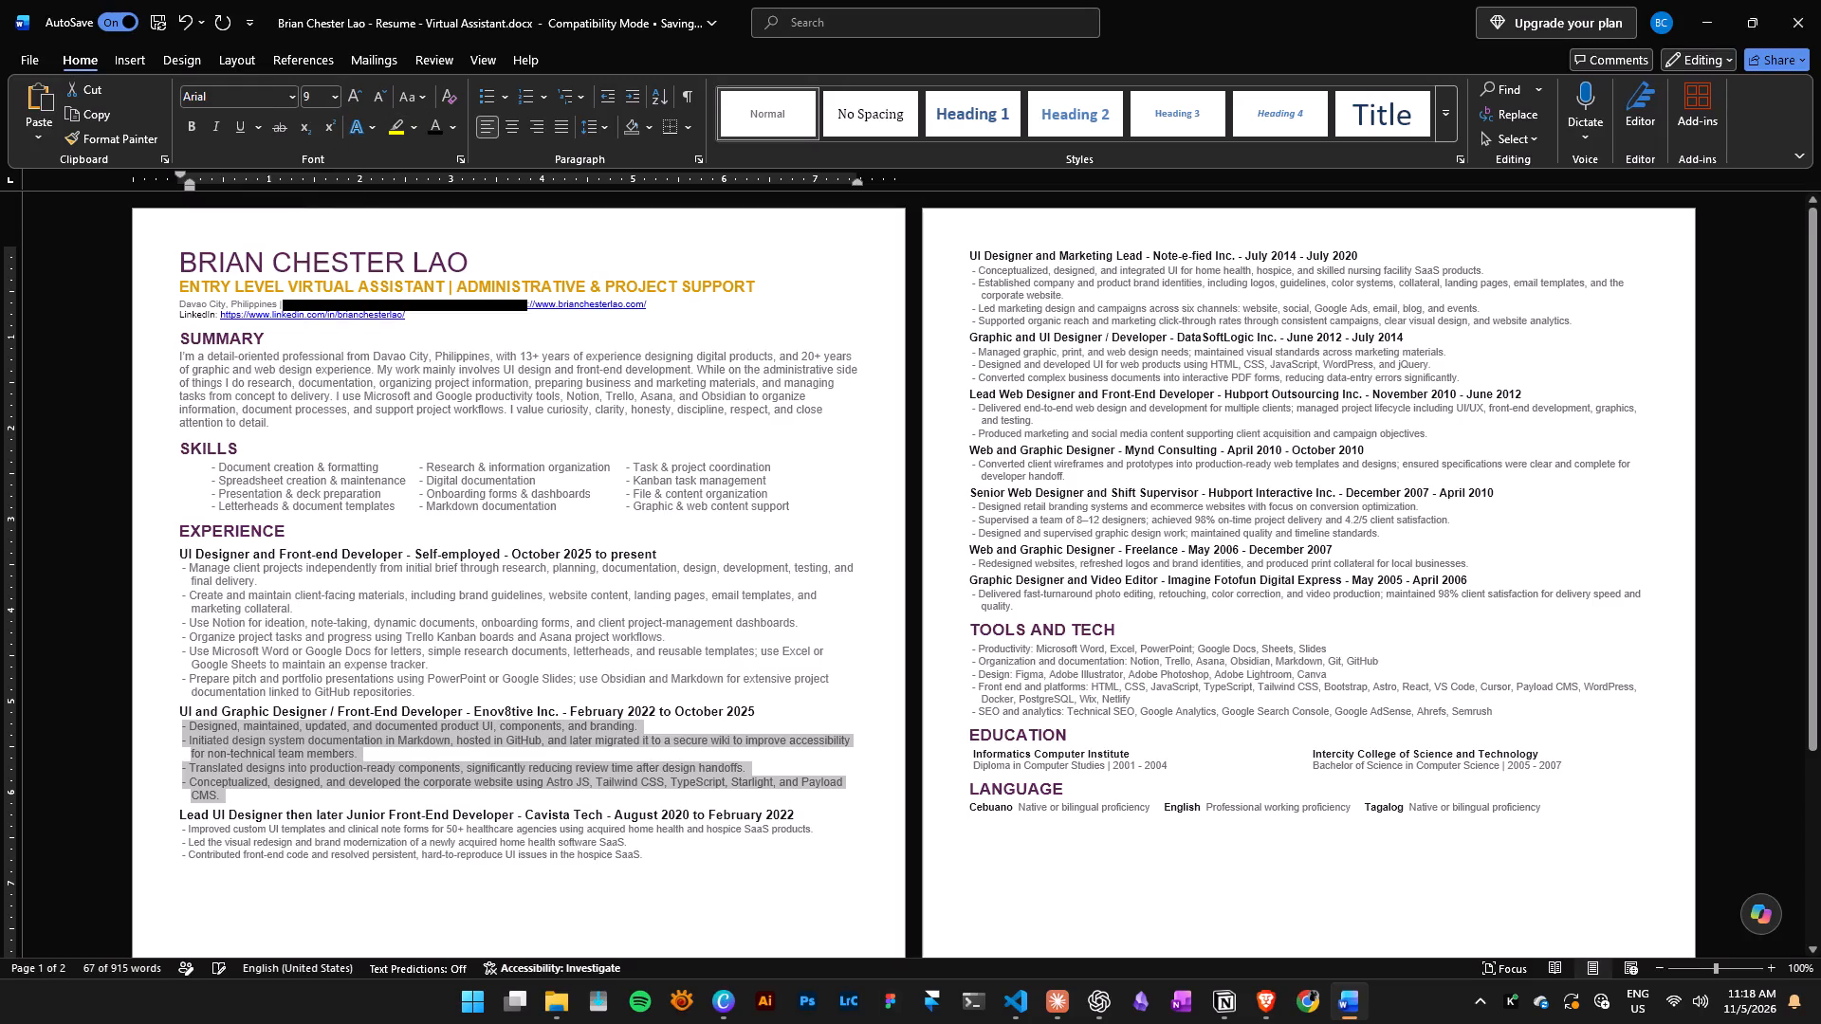
Set the bullets under the Cavista Tech job to font size 9.
{"action": "left_click", "coordinate": [155, 827]}
{"action": "left_click_drag", "start_coordinate": [148, 833], "coordinate": [148, 864]}
{"action": "left_click", "coordinate": [337, 99]}
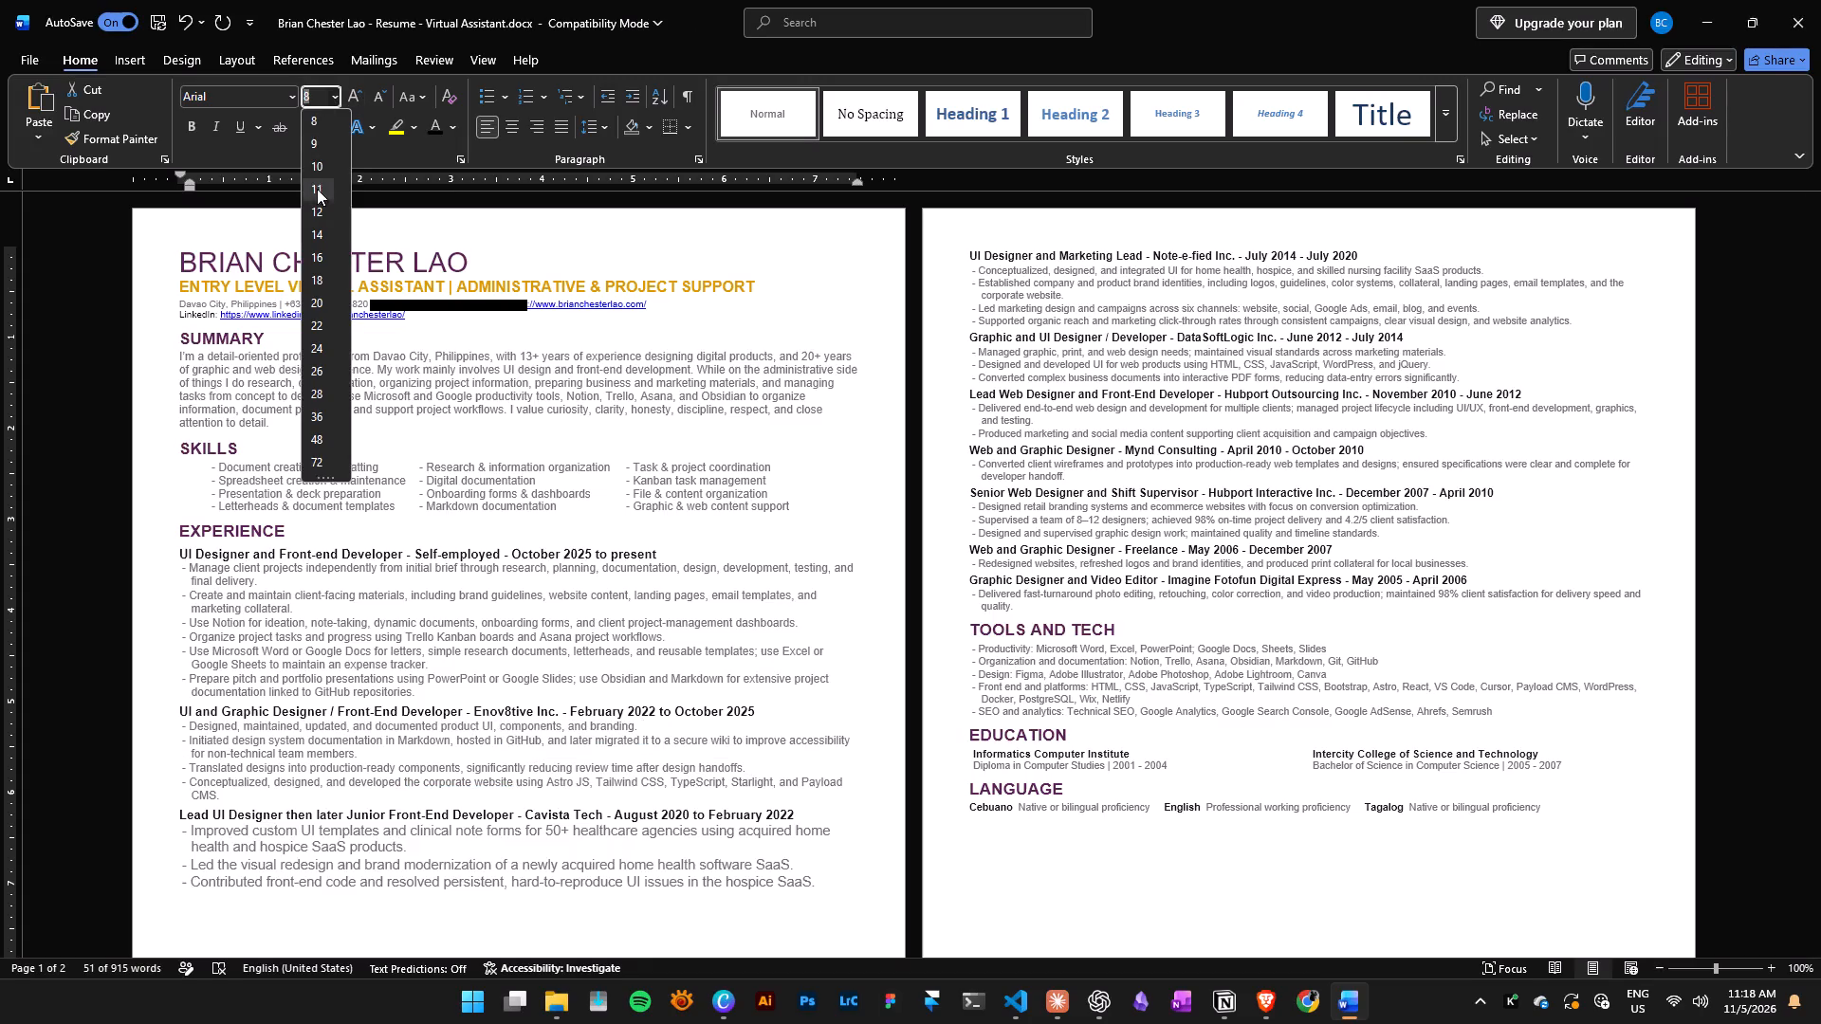
{"action": "left_click", "coordinate": [322, 146]}
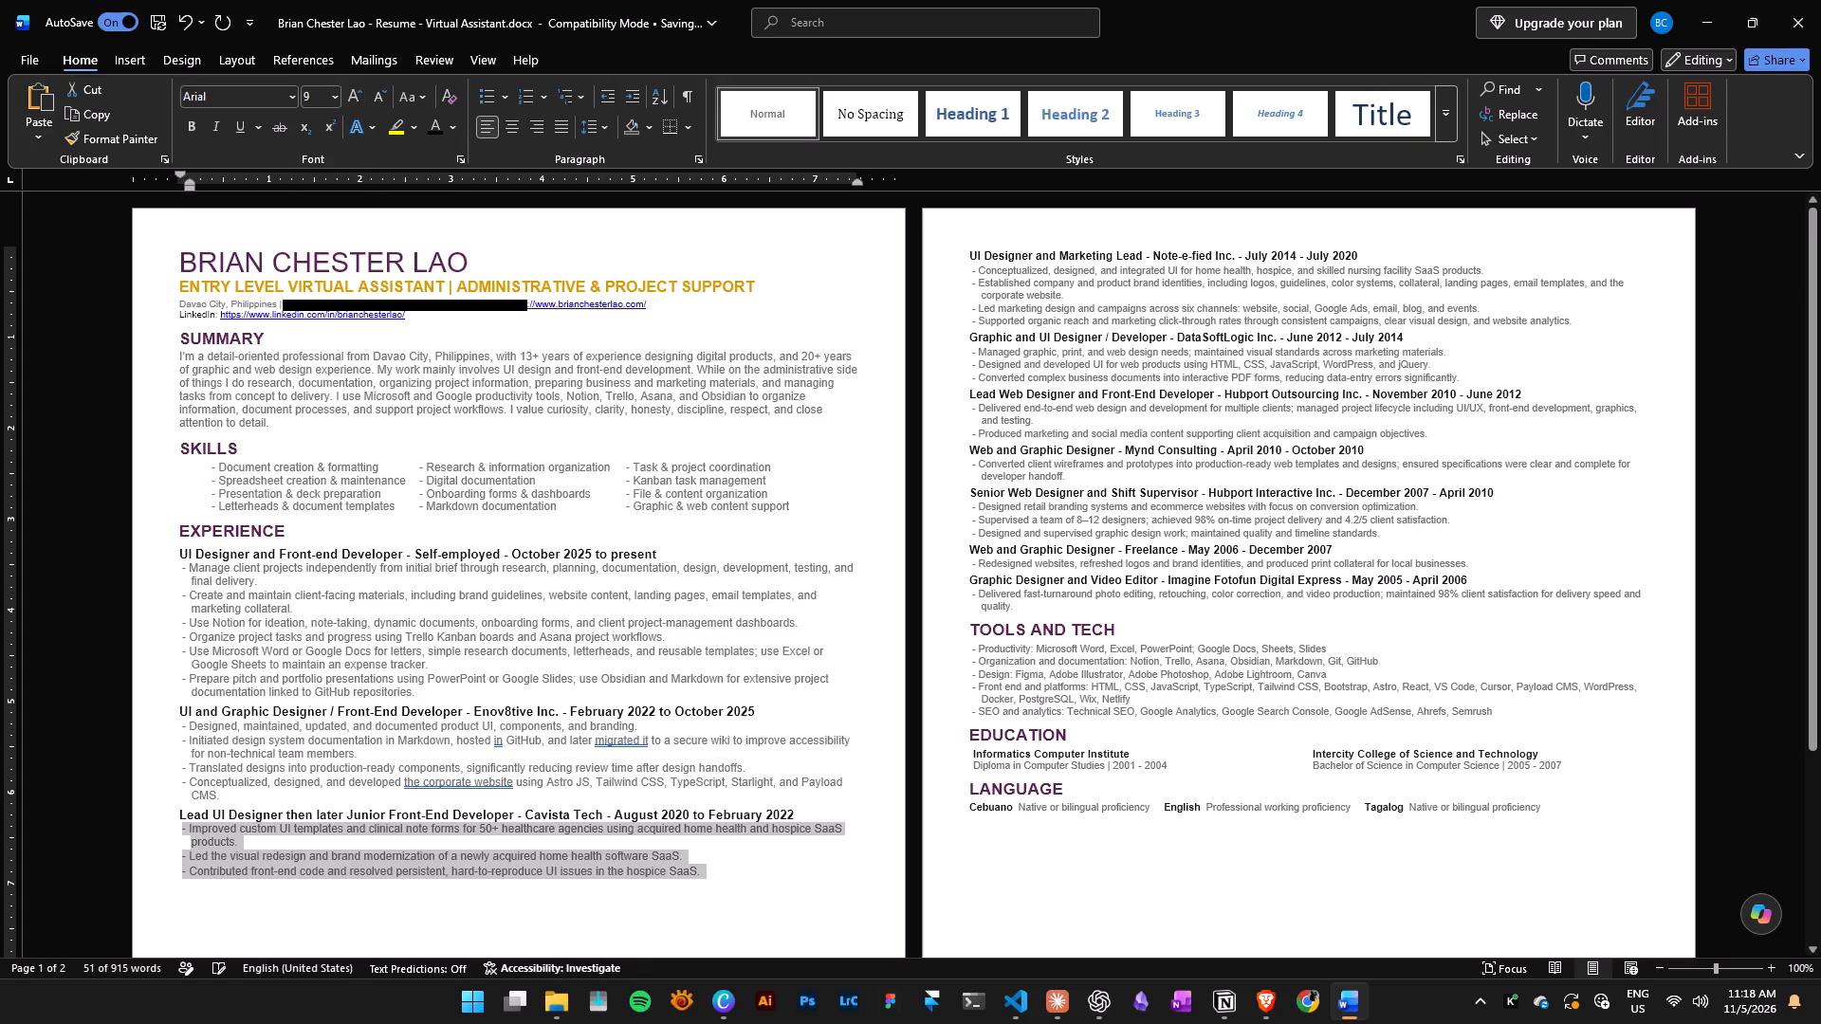
Set the Note-e-fied Inc., DataSoftLogic Inc. and Hubport Outsourcing Inc. job title lines on page two to font size 10.
{"action": "left_click", "coordinate": [950, 256]}
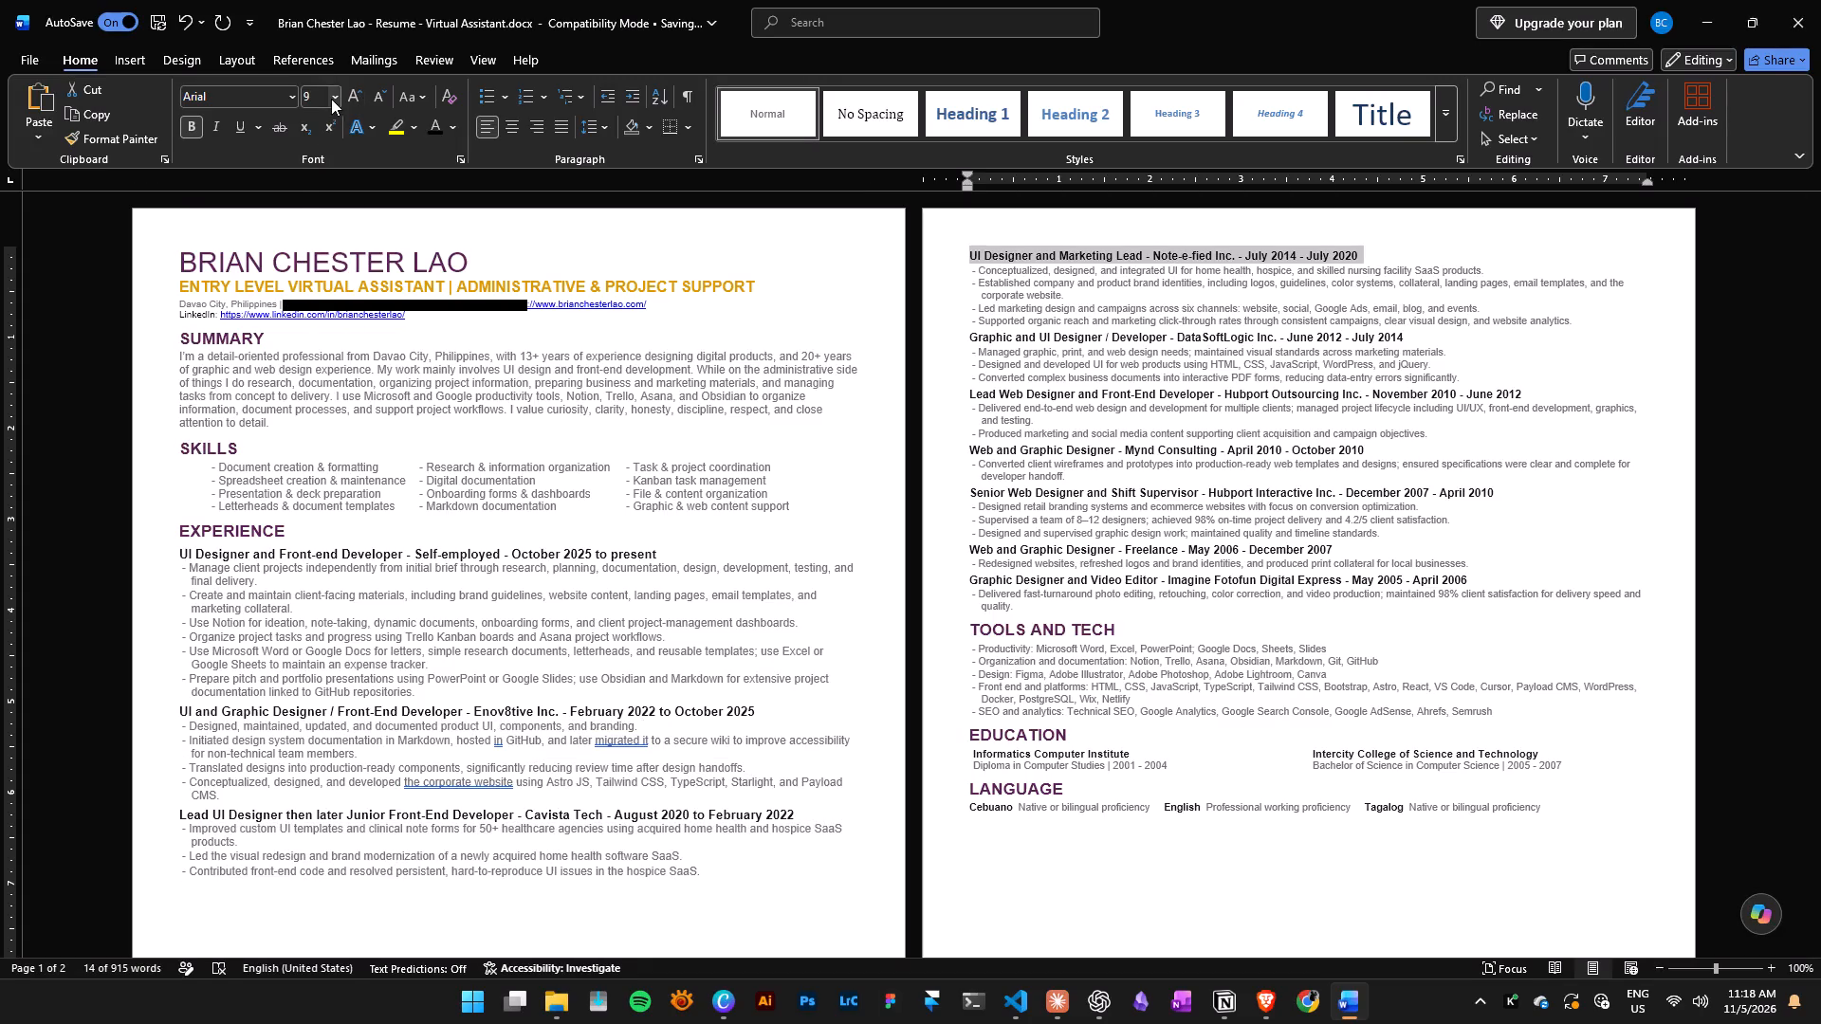
{"action": "left_click", "coordinate": [332, 99]}
{"action": "left_click", "coordinate": [324, 162]}
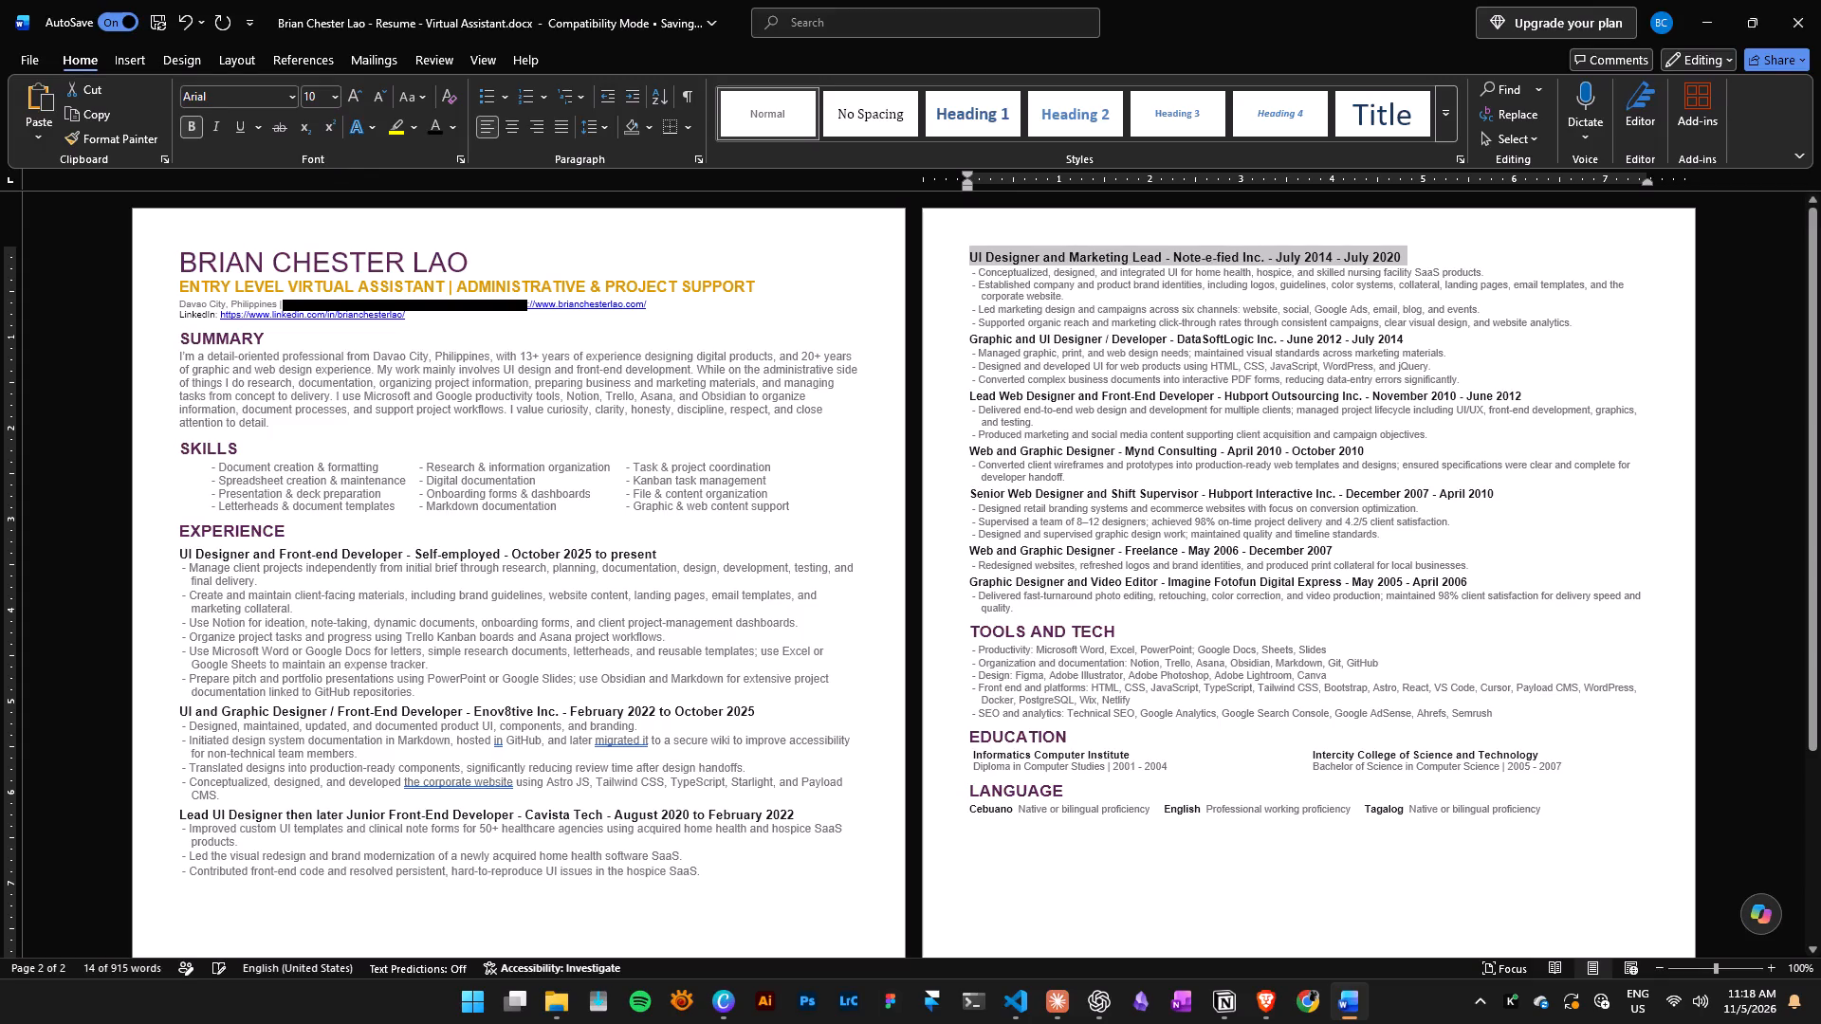
{"action": "left_click", "coordinate": [948, 340]}
{"action": "left_click", "coordinate": [333, 101]}
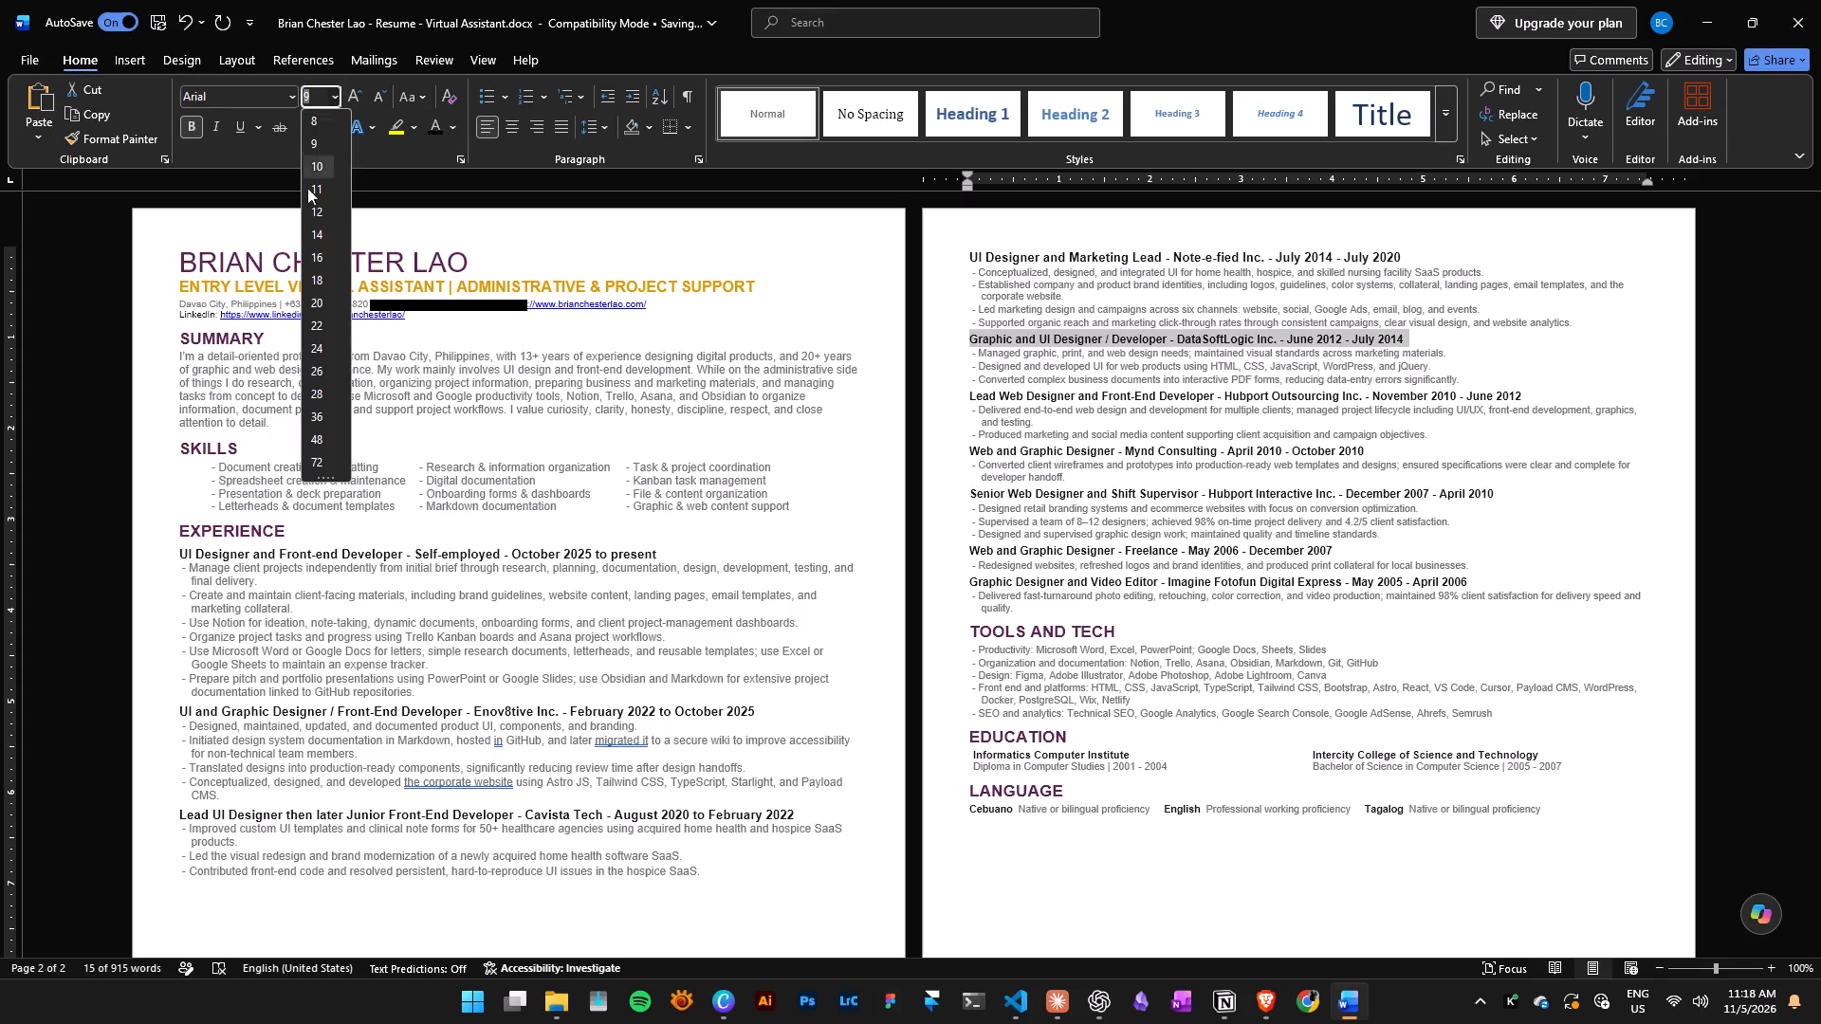
{"action": "left_click", "coordinate": [311, 170]}
{"action": "left_click", "coordinate": [950, 396]}
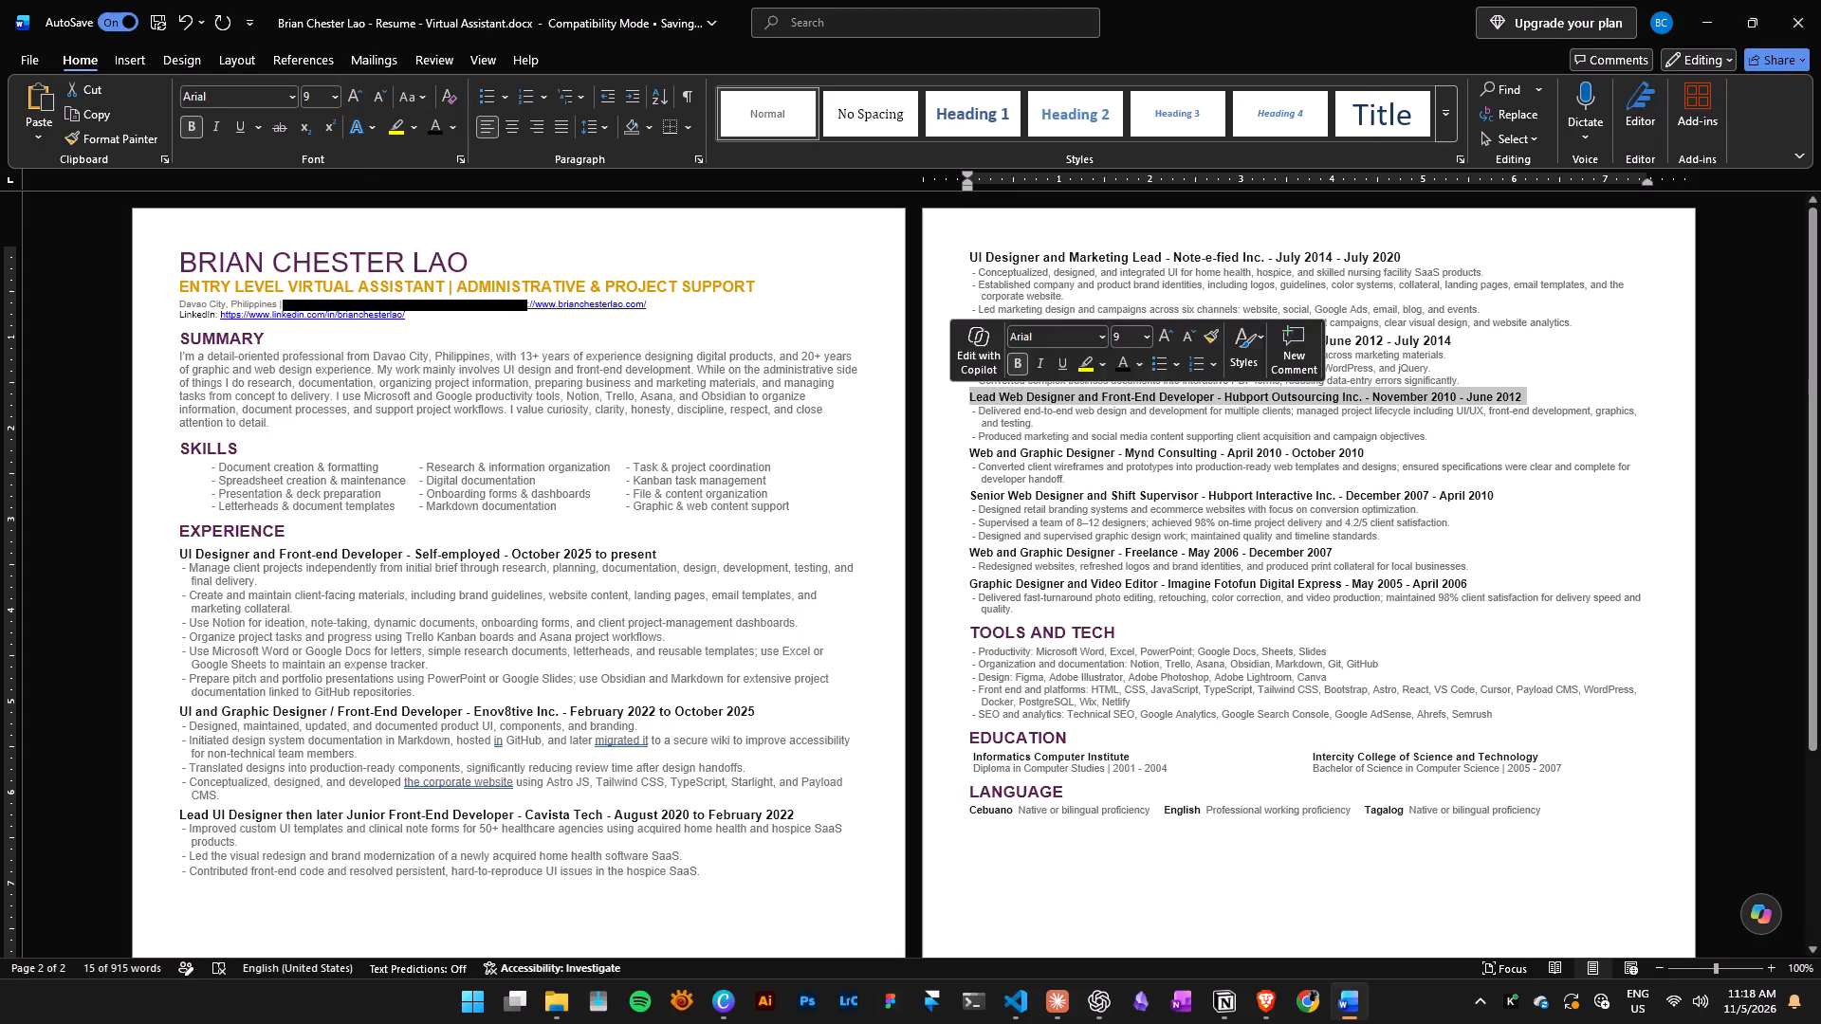
{"action": "left_click", "coordinate": [334, 96]}
{"action": "left_click", "coordinate": [317, 166]}
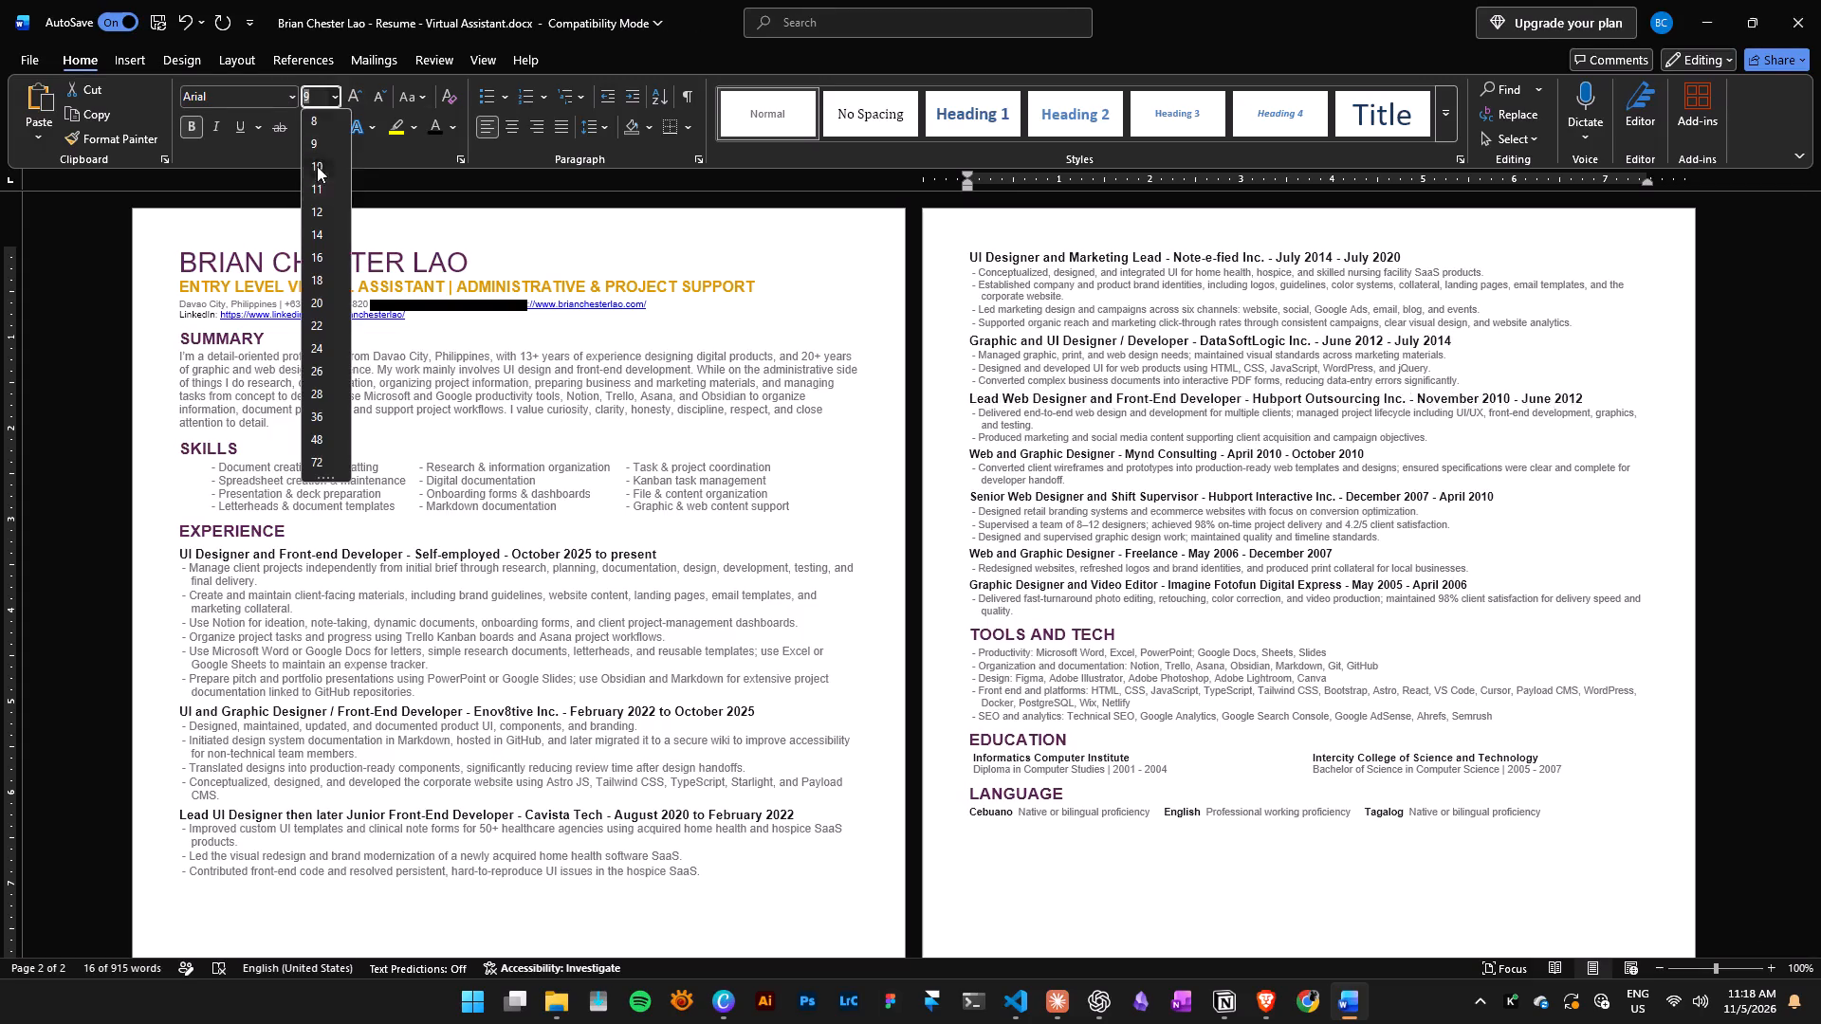
Set the Mynd Consulting, Hubport Interactive Inc., Freelance and Imagine Fotofun Digital Express job title lines to font size 10.
{"action": "left_click", "coordinate": [942, 456]}
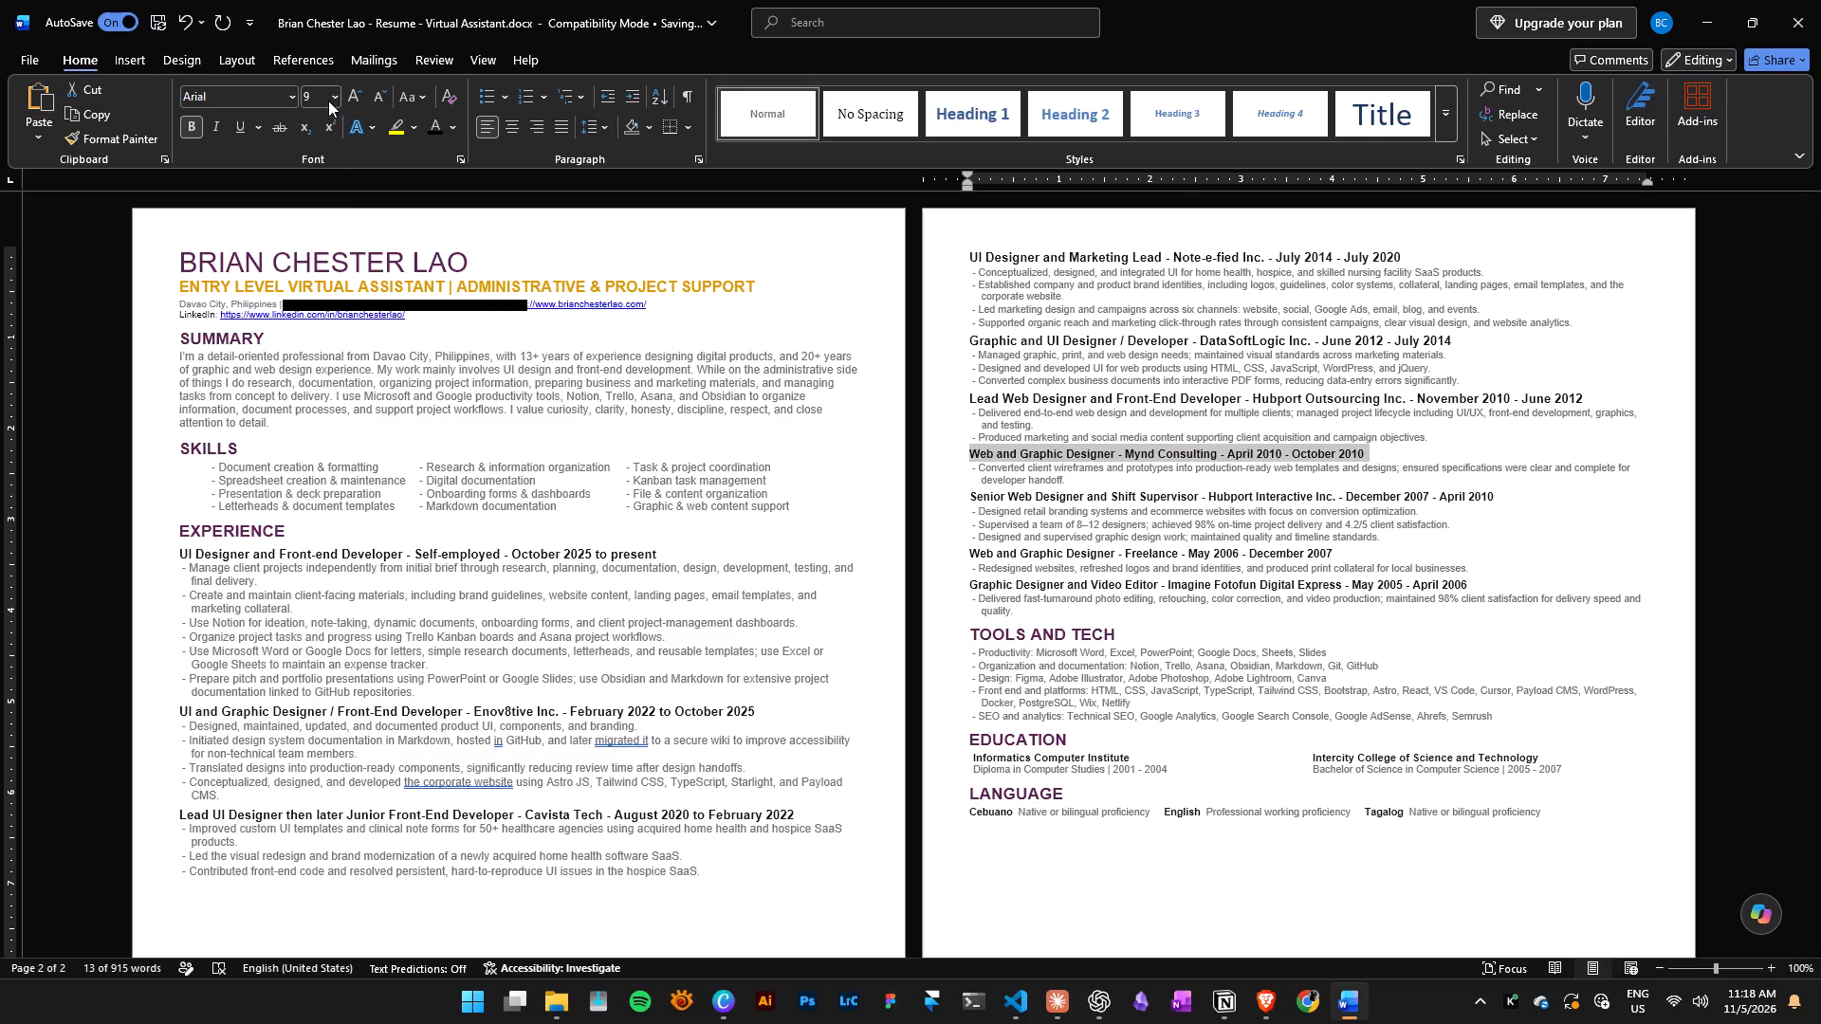
{"action": "left_click", "coordinate": [332, 98]}
{"action": "left_click", "coordinate": [311, 166]}
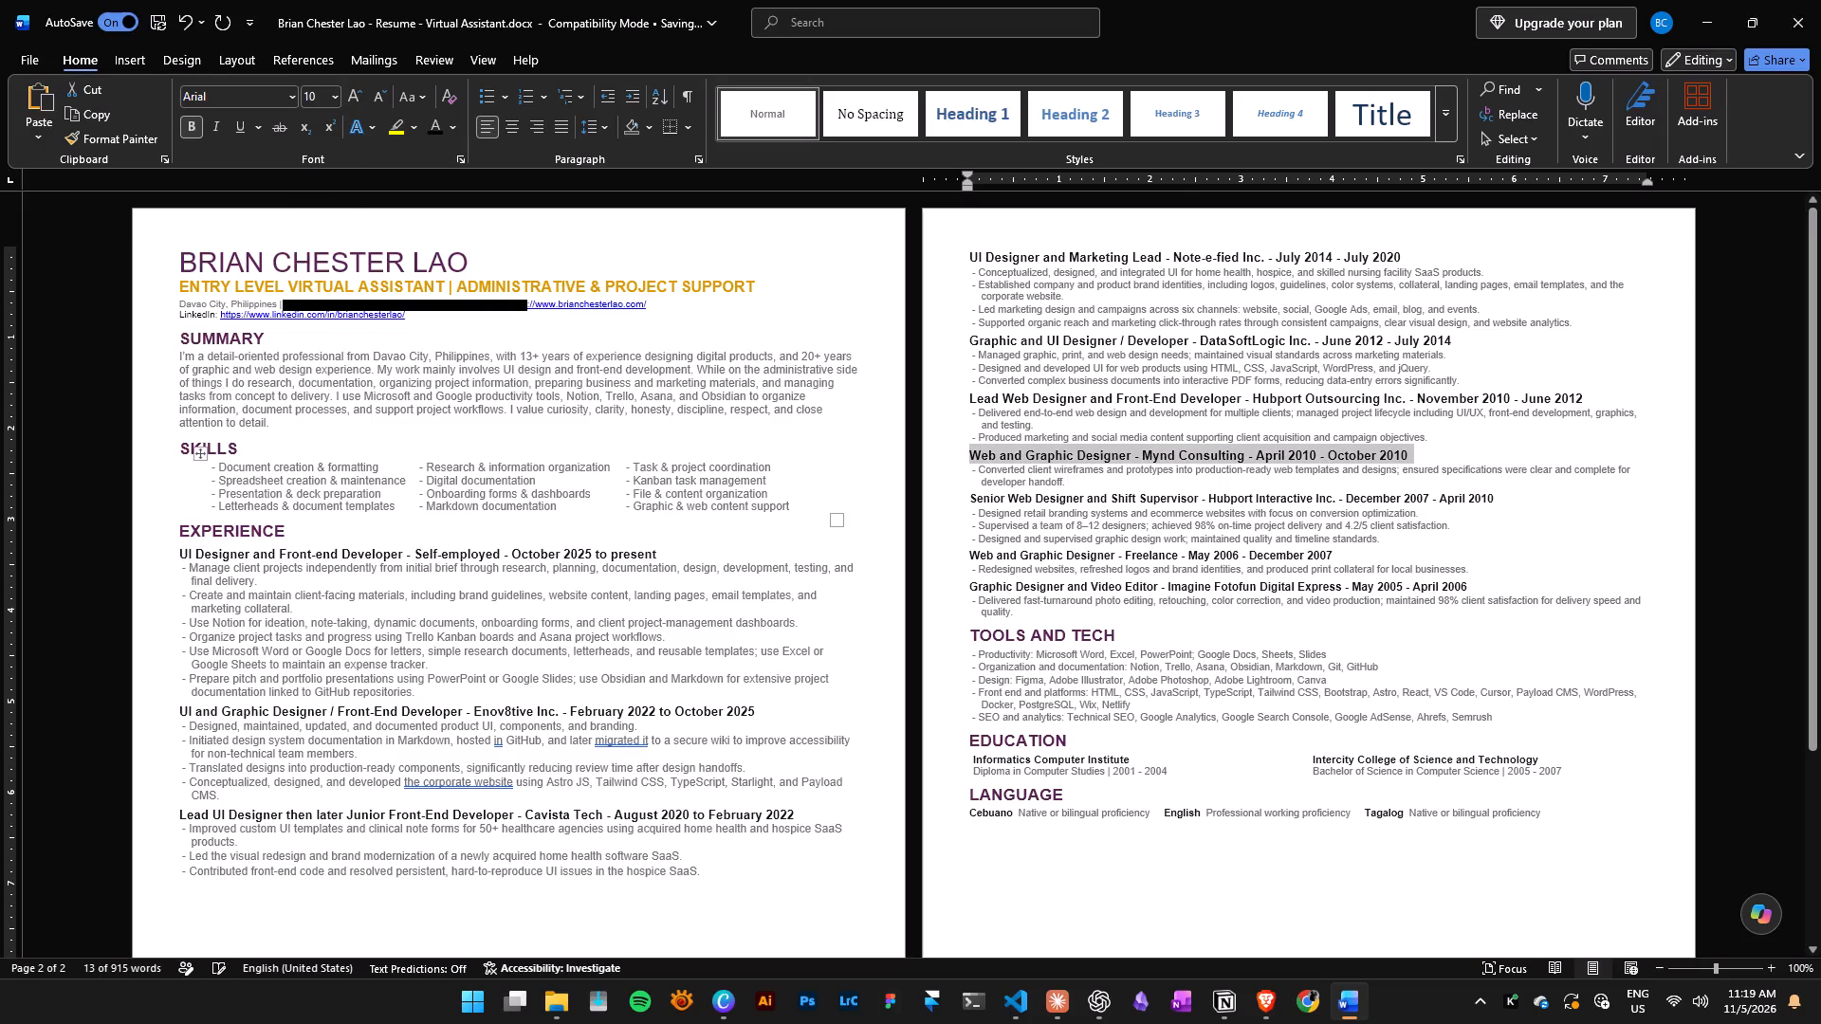
{"action": "left_click", "coordinate": [939, 503]}
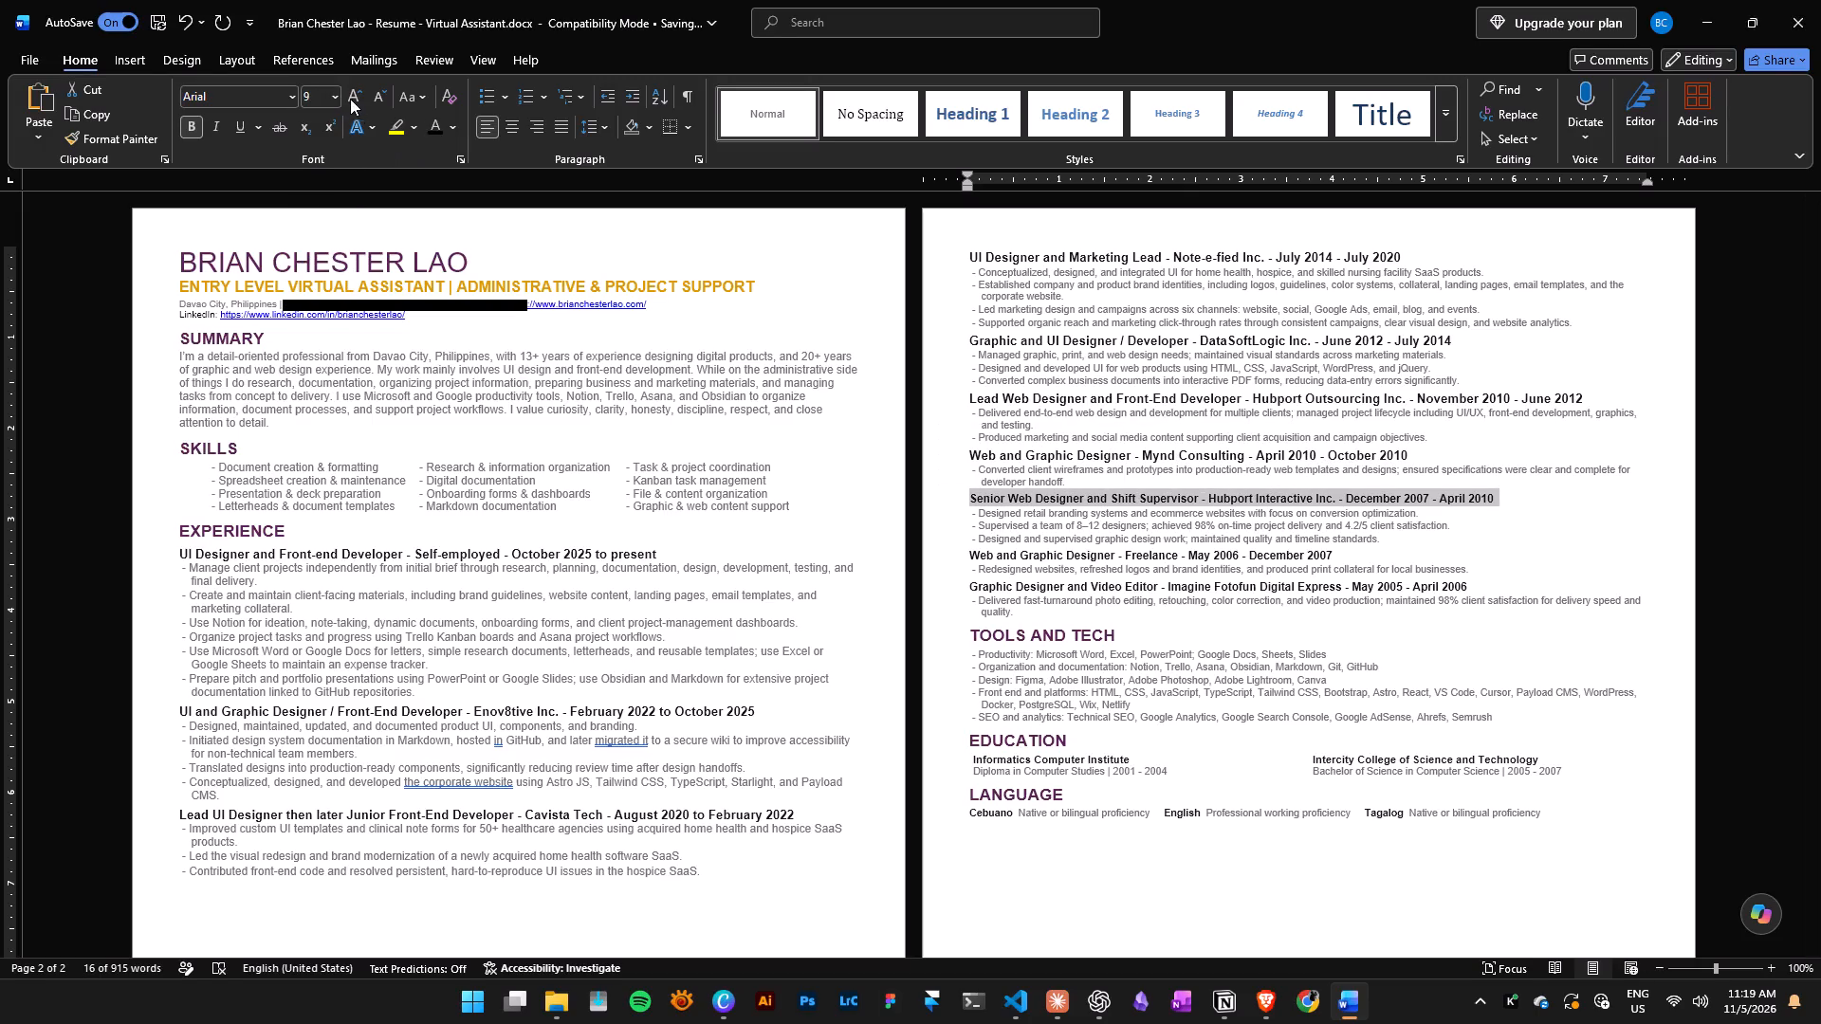
{"action": "left_click", "coordinate": [334, 98]}
{"action": "left_click", "coordinate": [316, 170]}
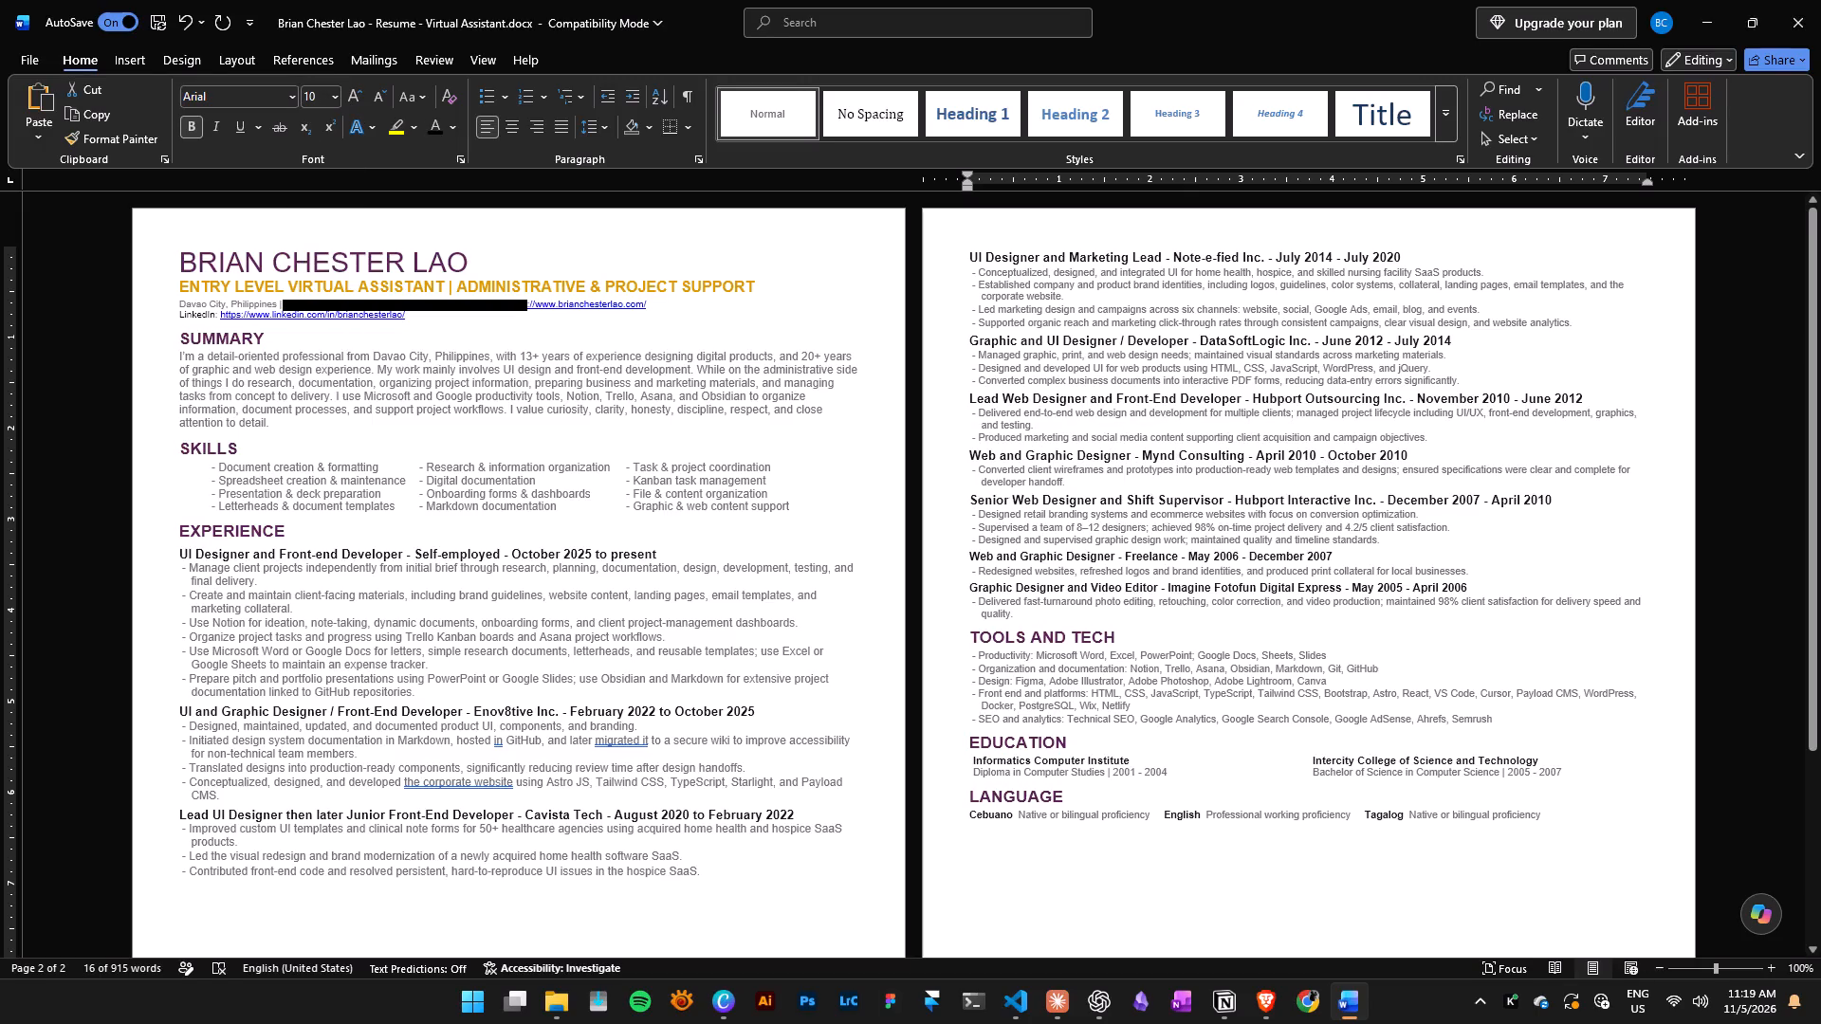
{"action": "left_click", "coordinate": [939, 557]}
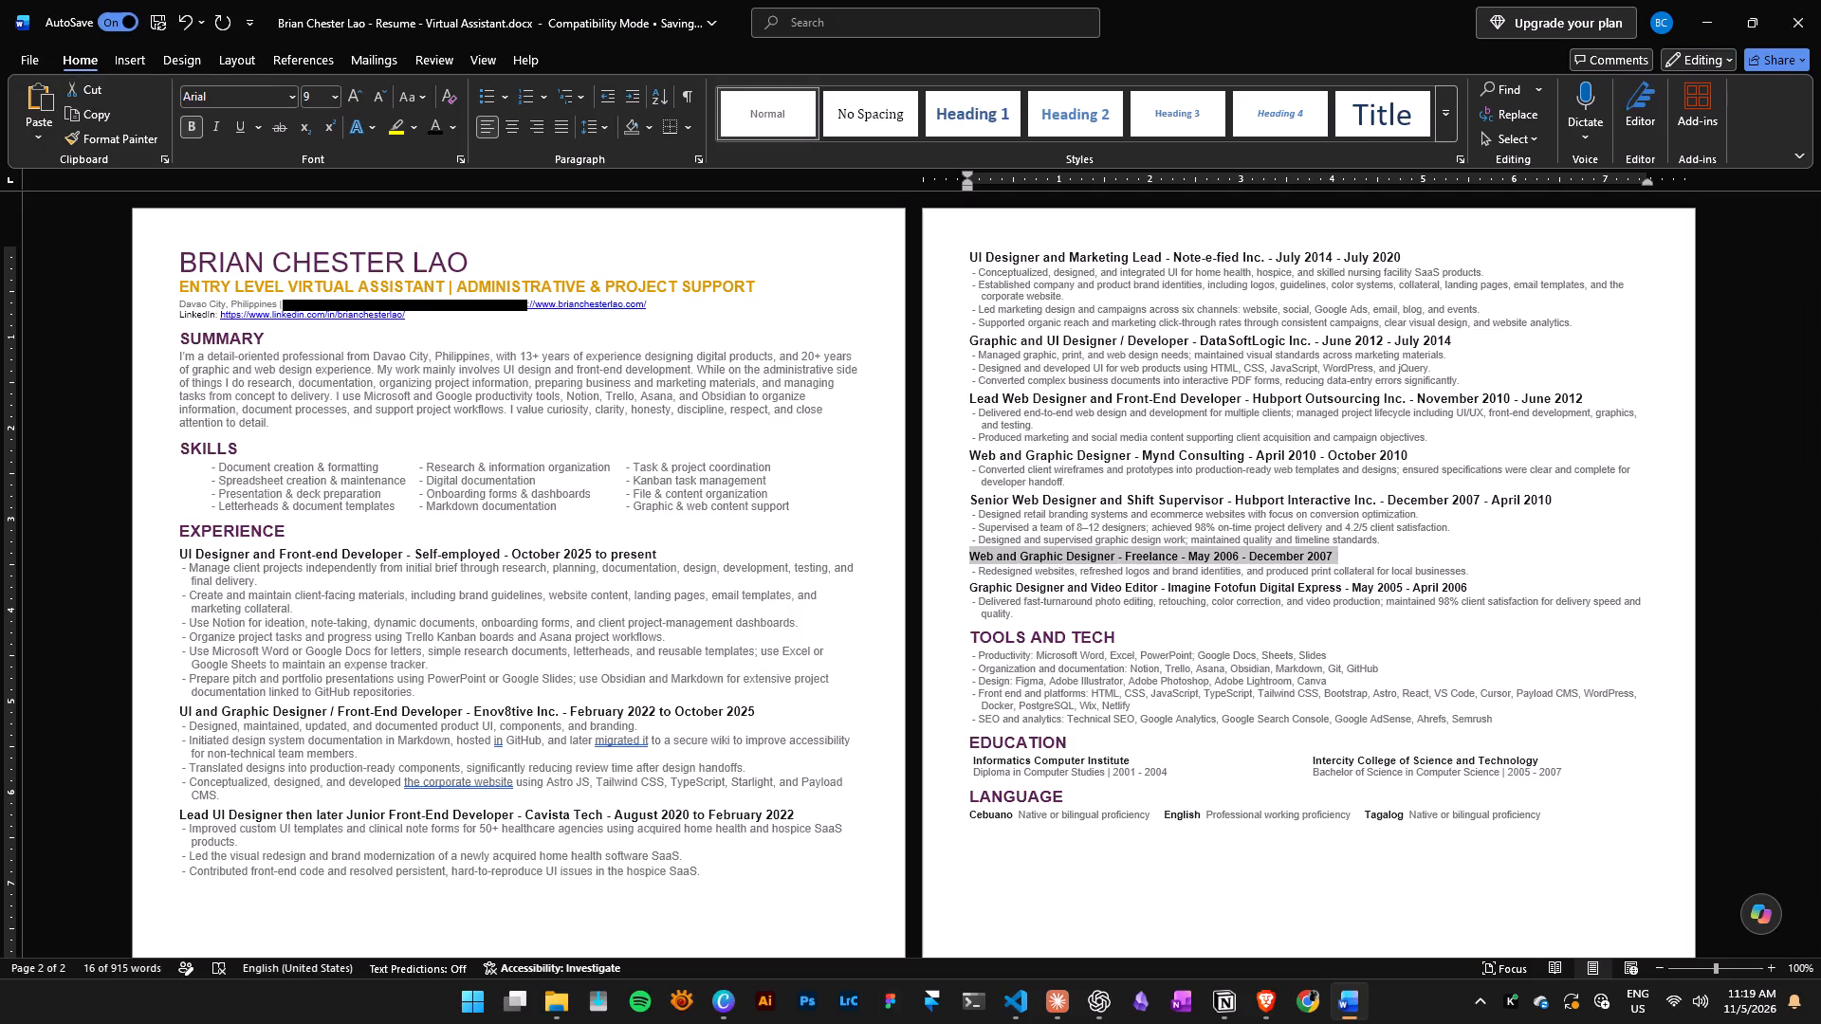
{"action": "left_click", "coordinate": [334, 96]}
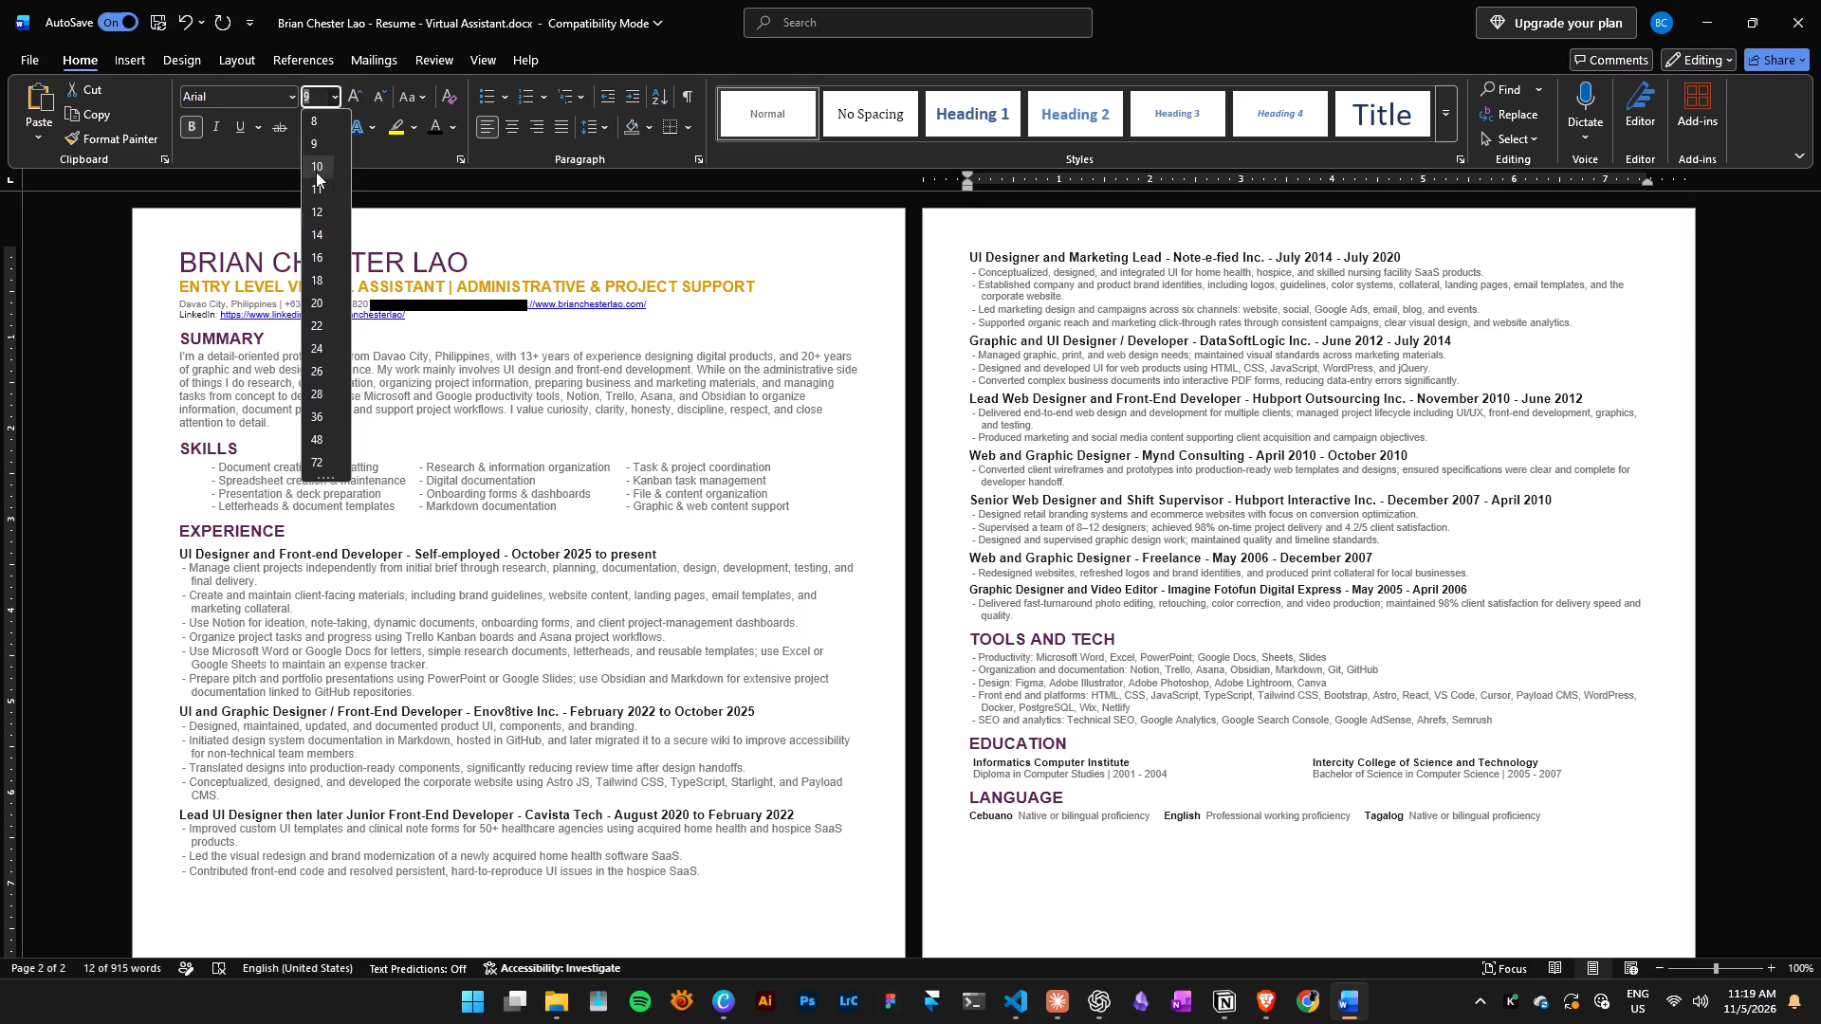
{"action": "left_click", "coordinate": [316, 172]}
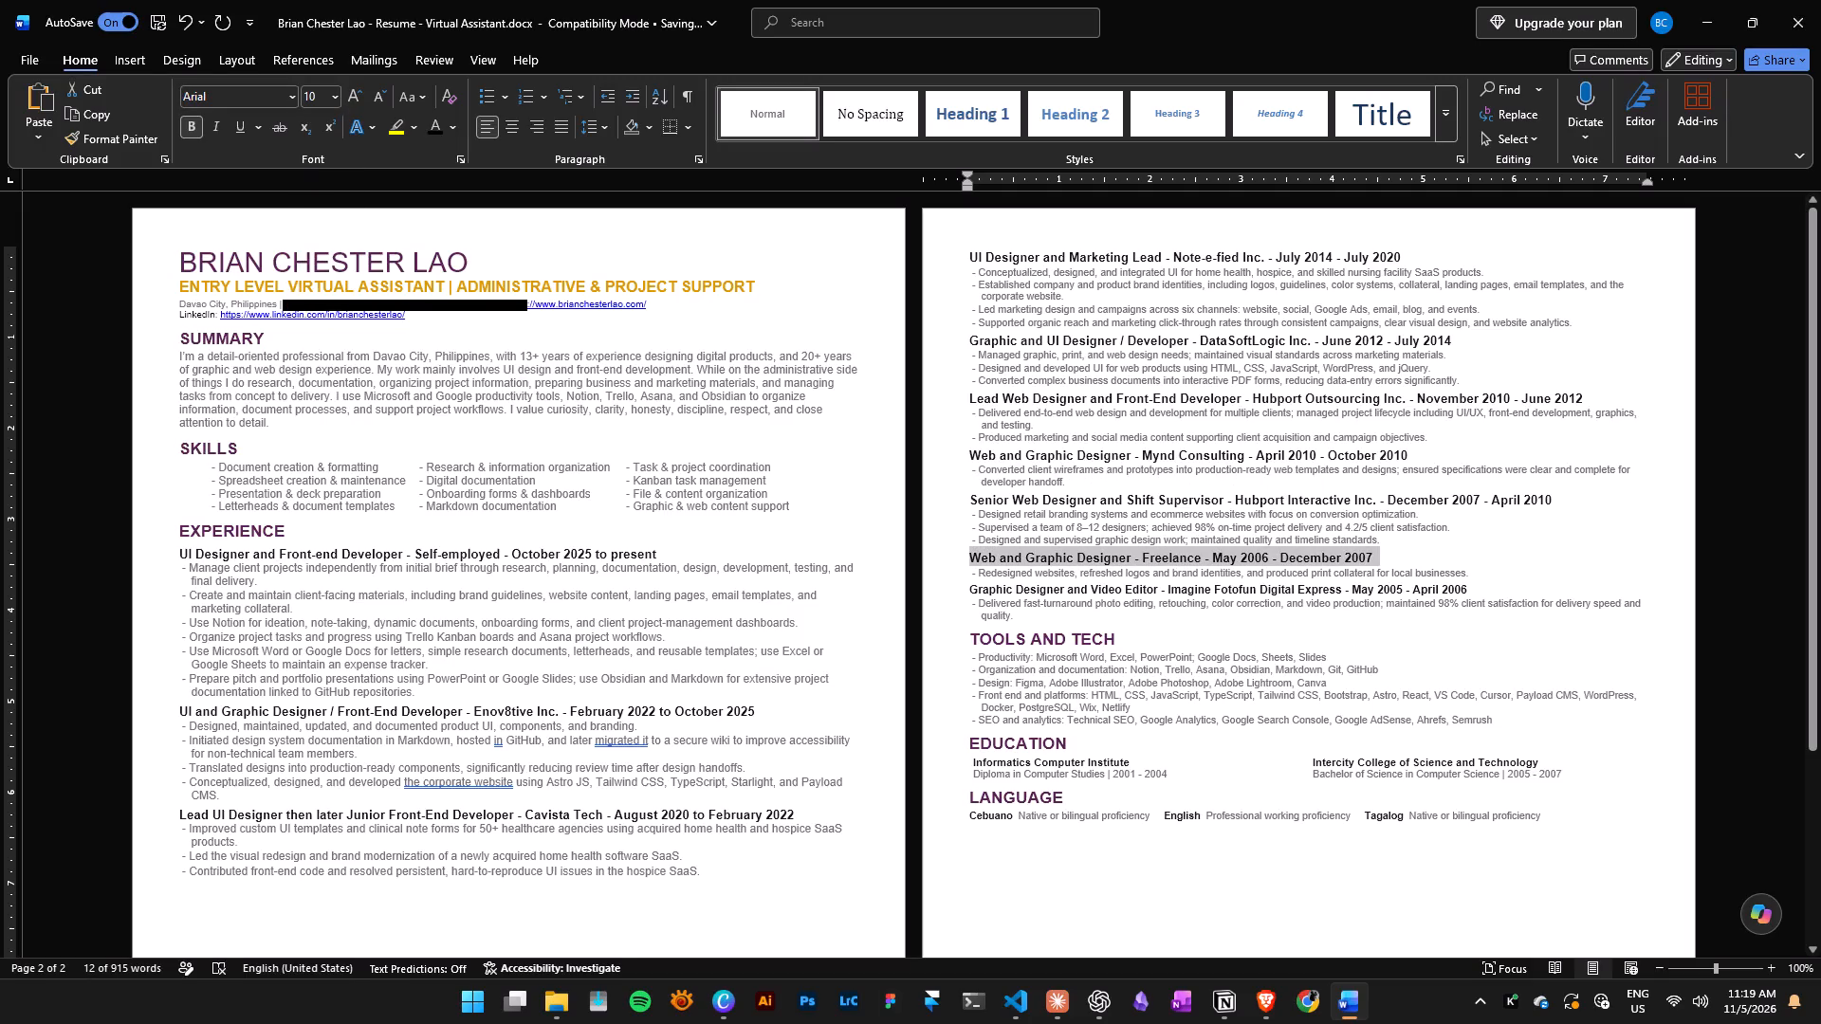
{"action": "left_click", "coordinate": [951, 590]}
{"action": "left_click", "coordinate": [331, 99]}
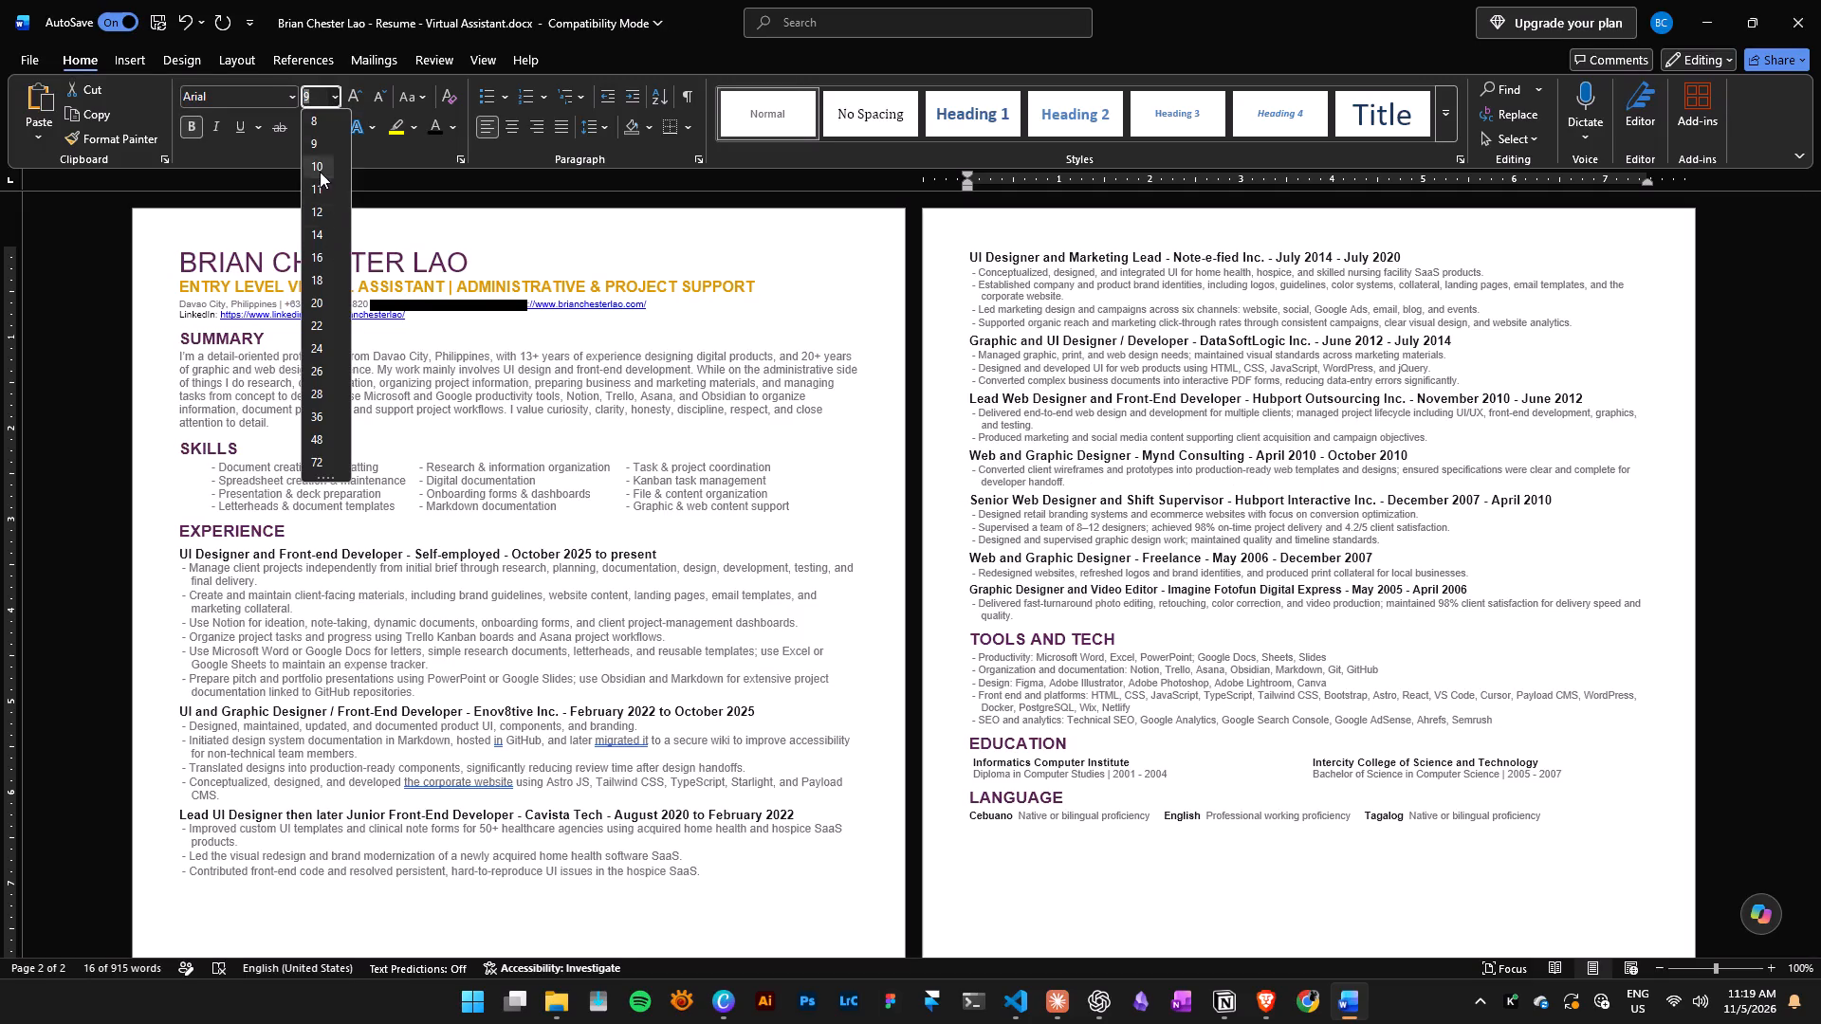
{"action": "left_click", "coordinate": [320, 172]}
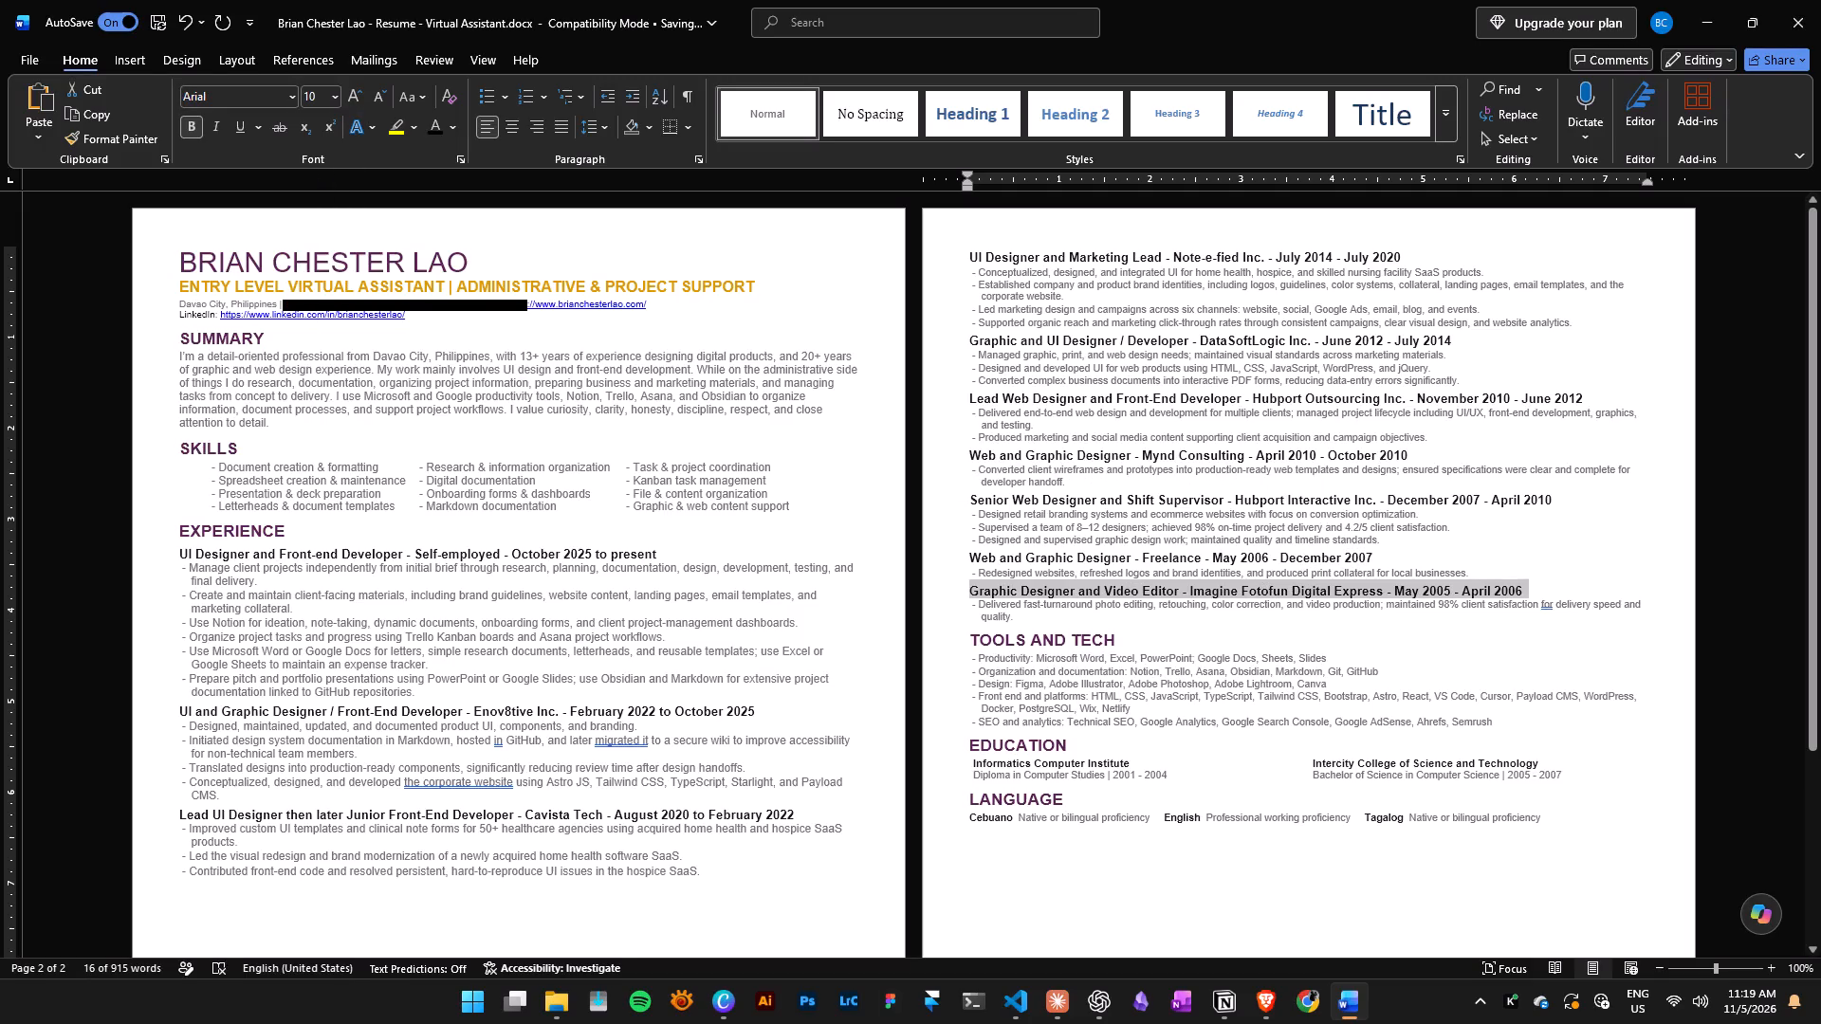
Set all the Tools and Tech lines to font size 9 and format them as a dash-bulleted list.
{"action": "left_click_drag", "start_coordinate": [953, 656], "coordinate": [947, 722]}
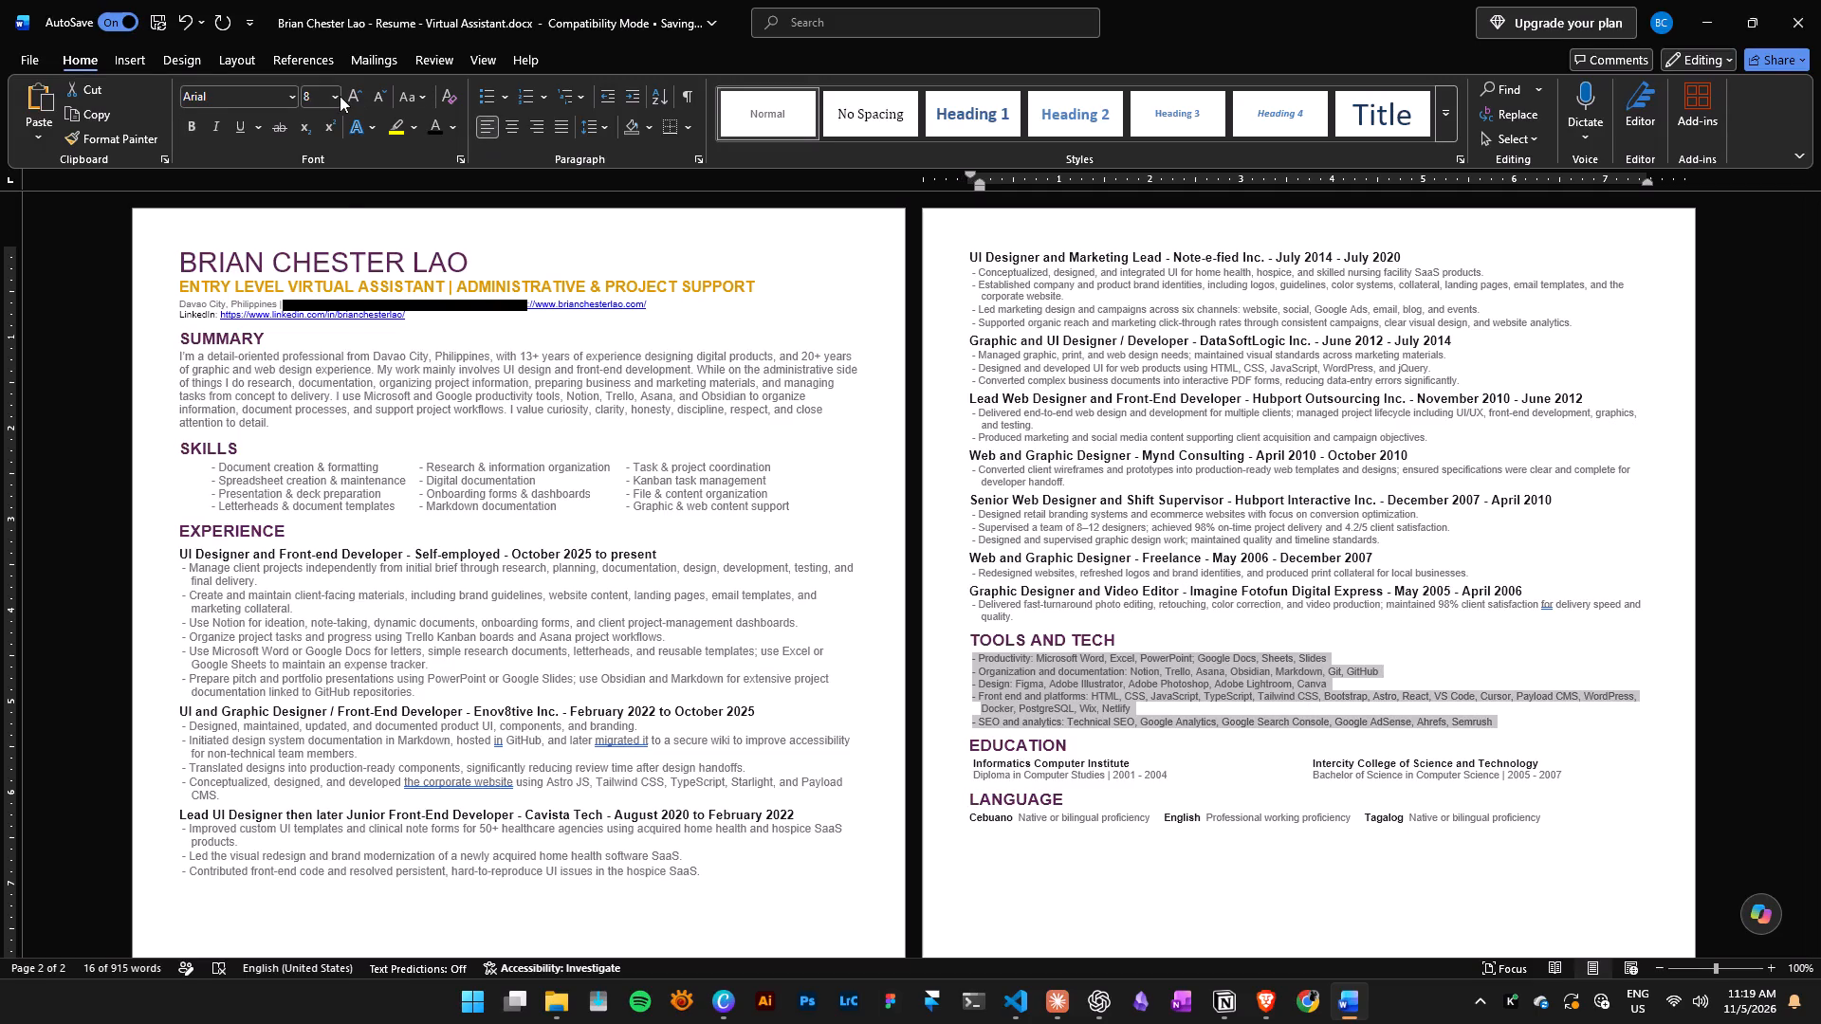
{"action": "left_click", "coordinate": [334, 93]}
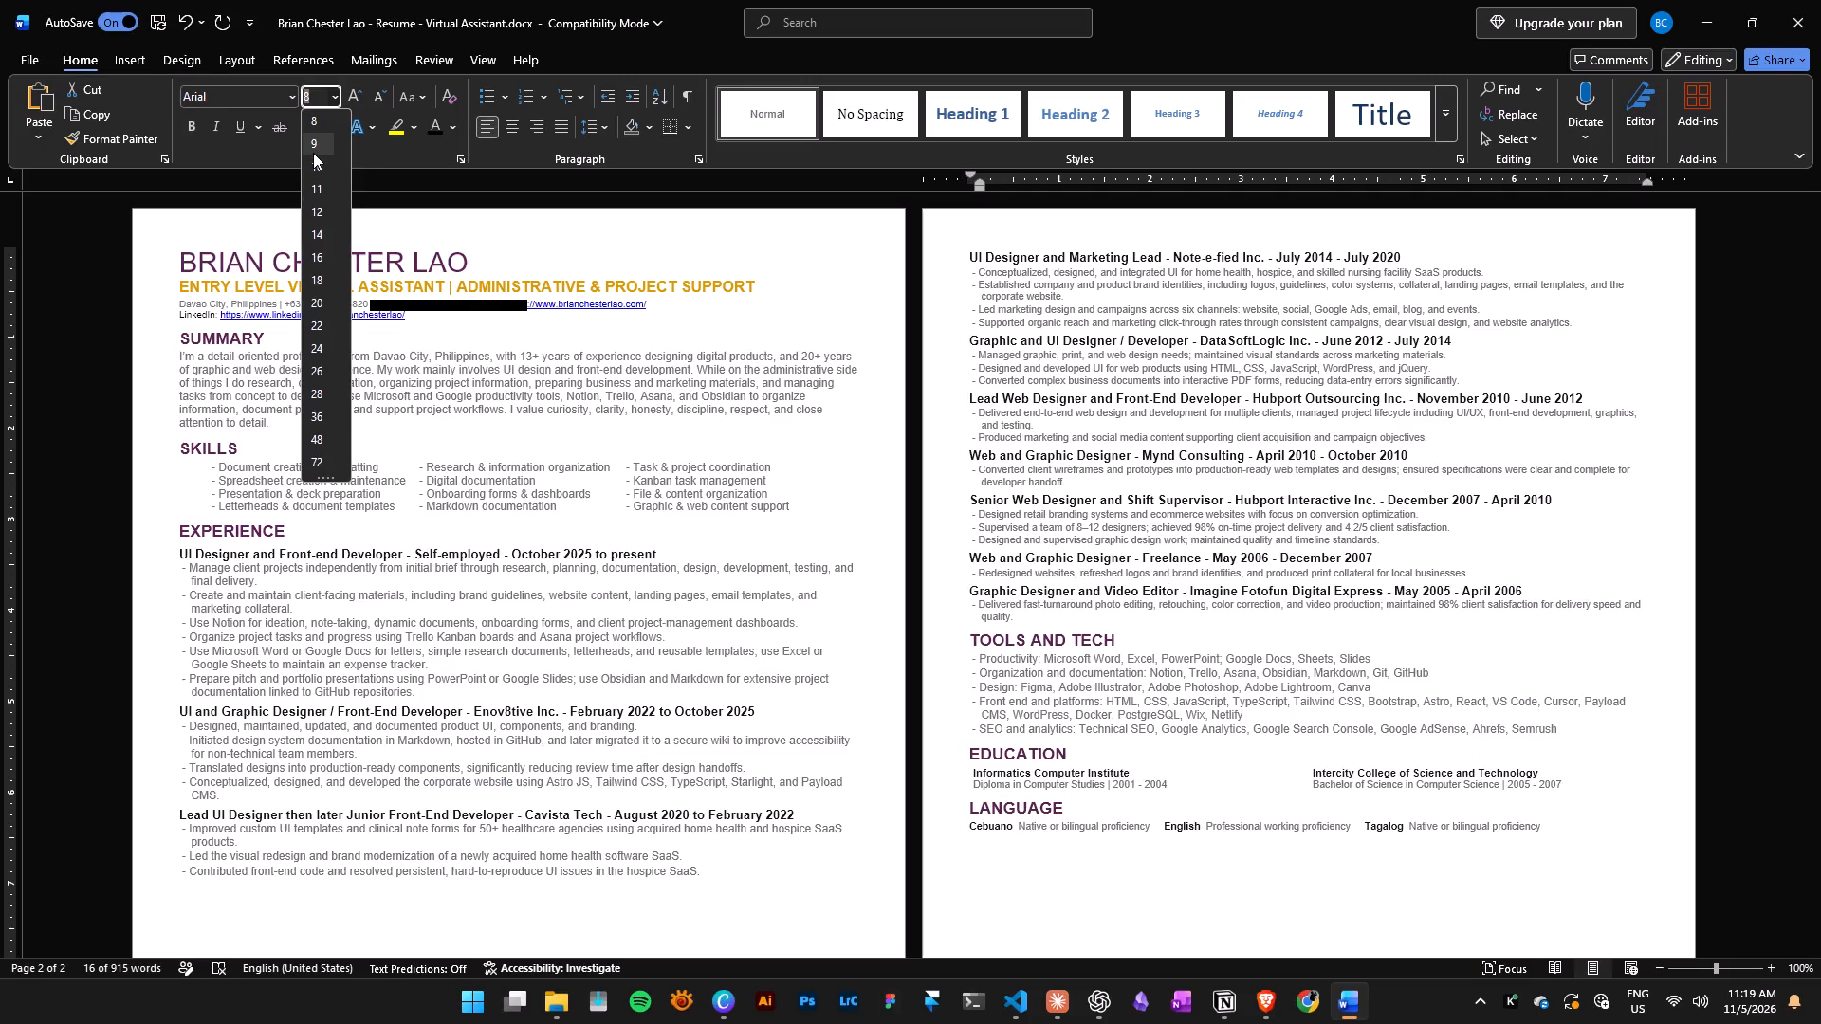
{"action": "left_click", "coordinate": [313, 153]}
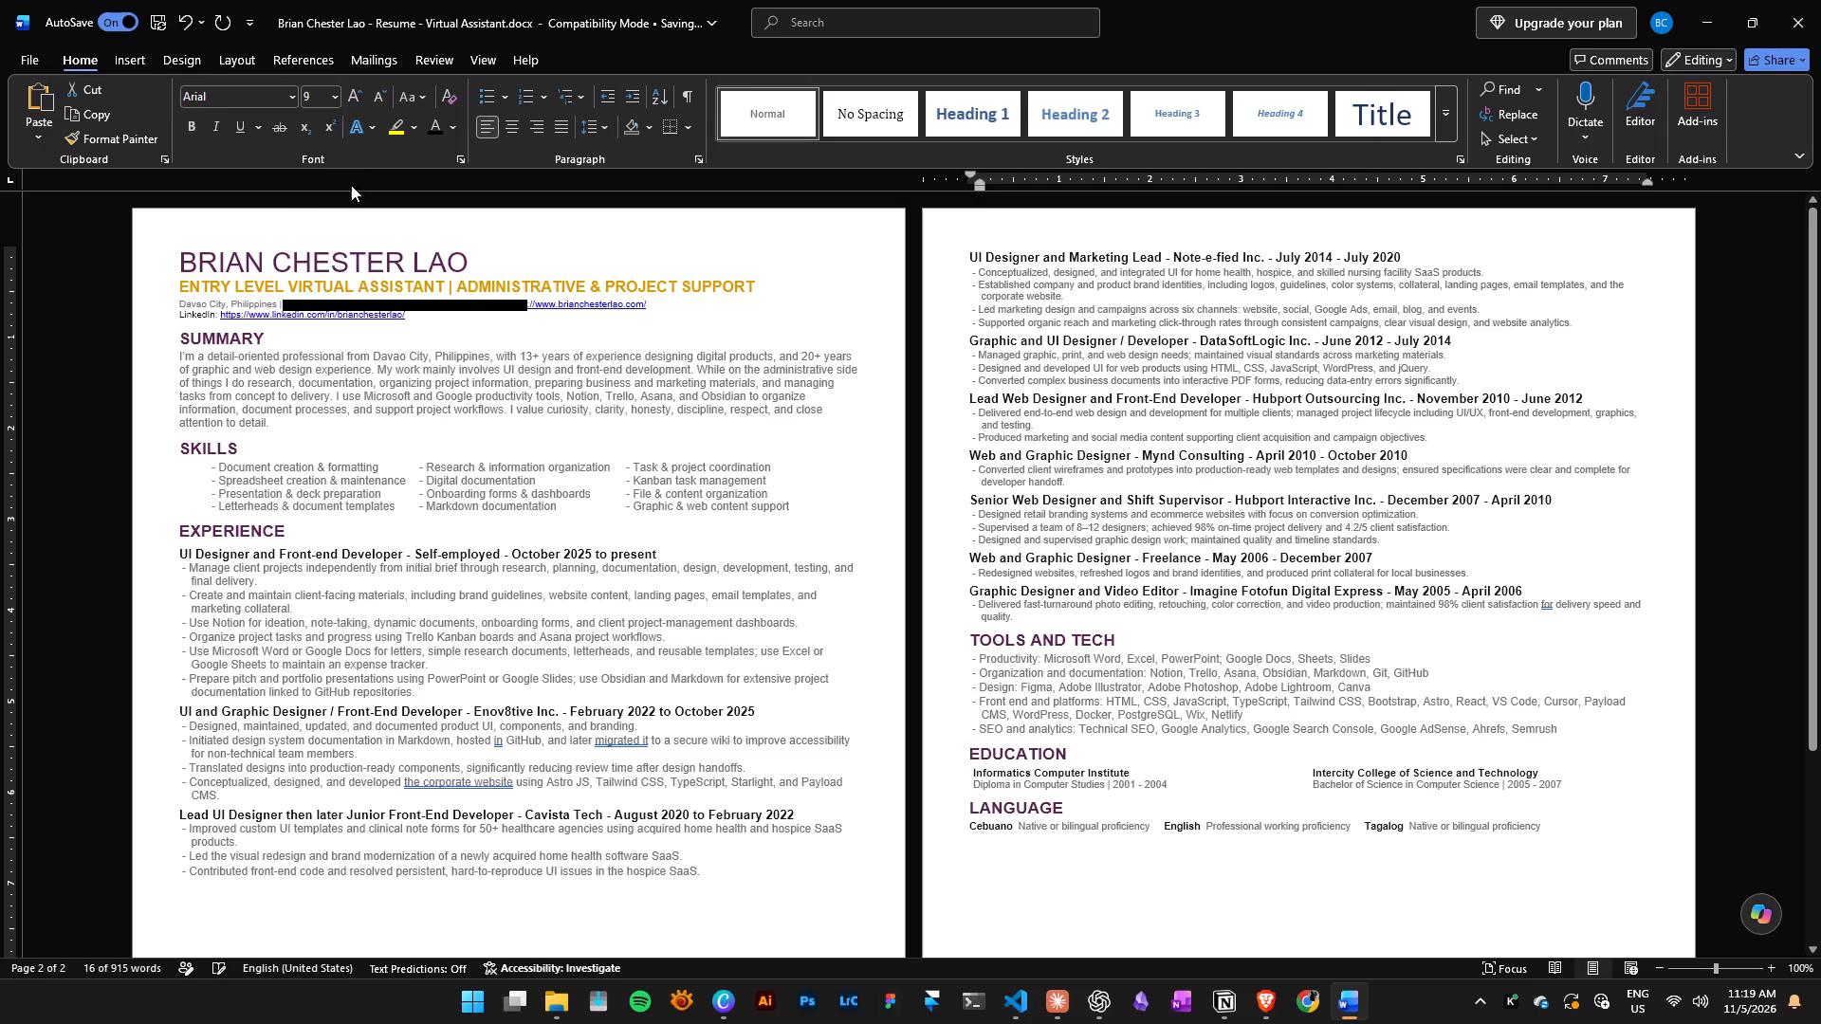
{"action": "left_click", "coordinate": [484, 93]}
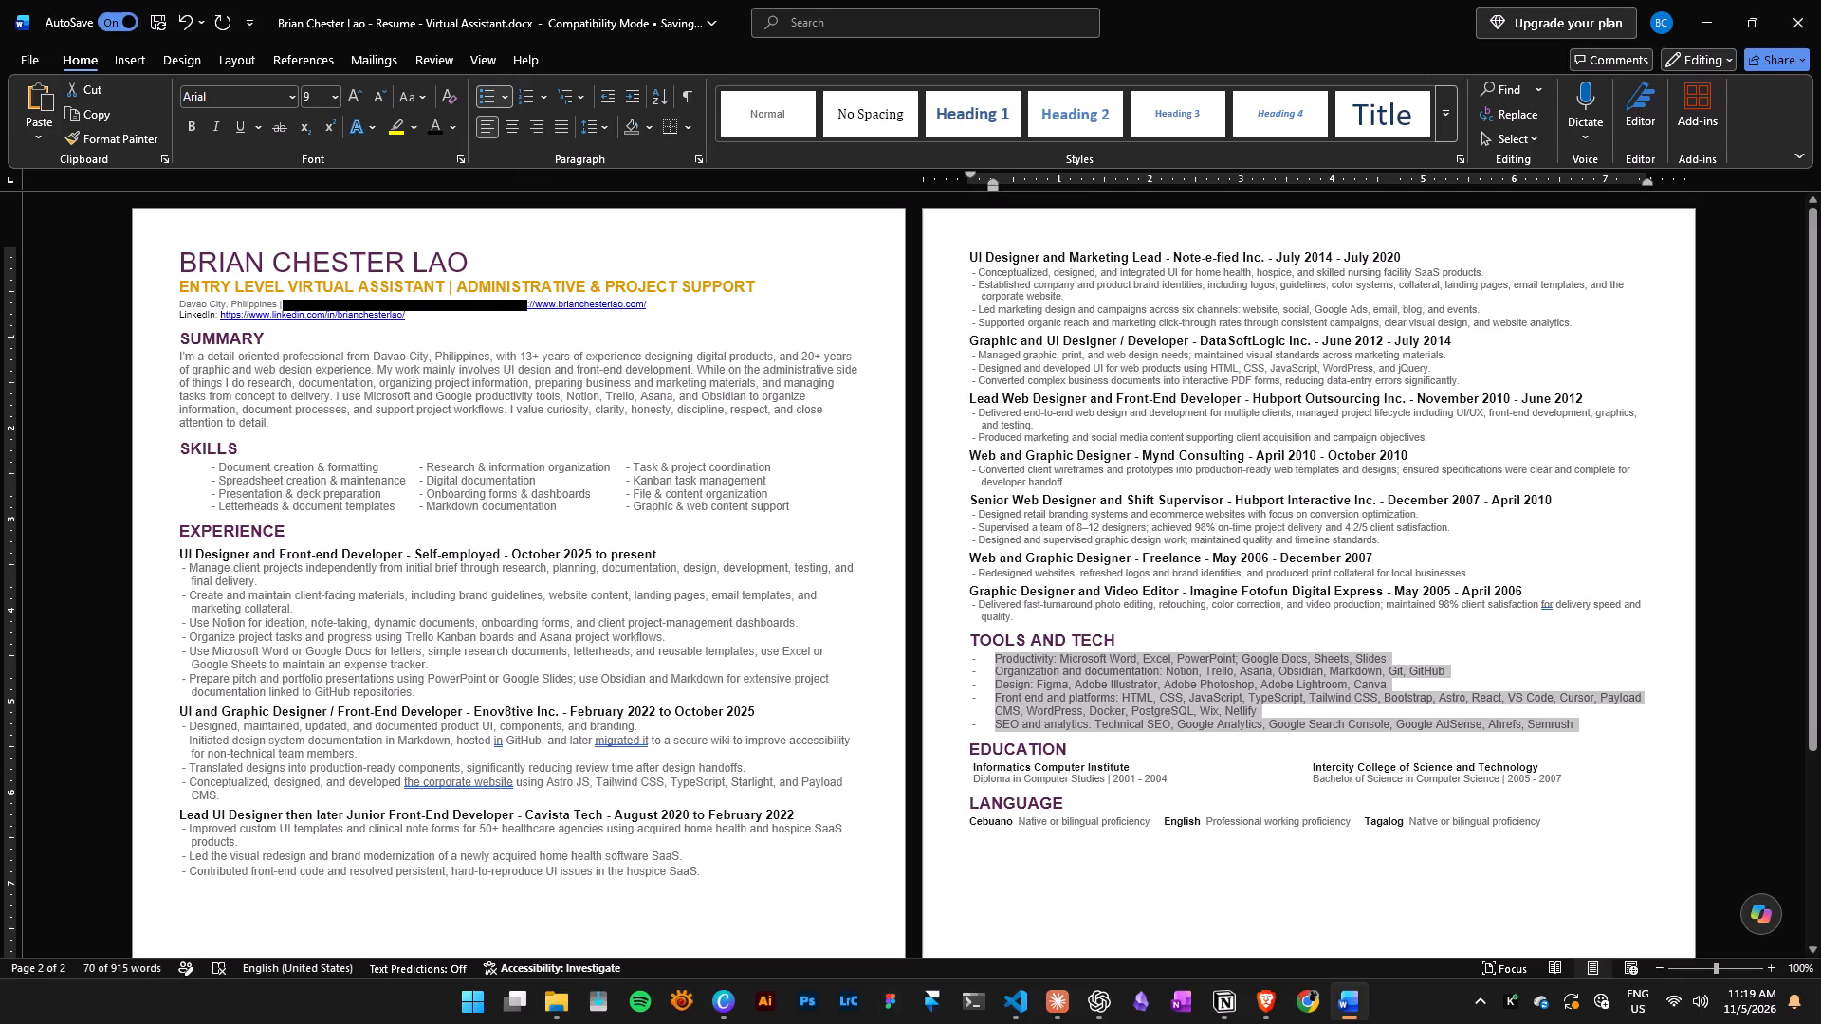
Format the lines under the Note-e-fied Inc. job as a size 9 dash-bulleted list with the text indent pulled closer to the dashes.
{"action": "left_click_drag", "start_coordinate": [948, 272], "coordinate": [949, 318]}
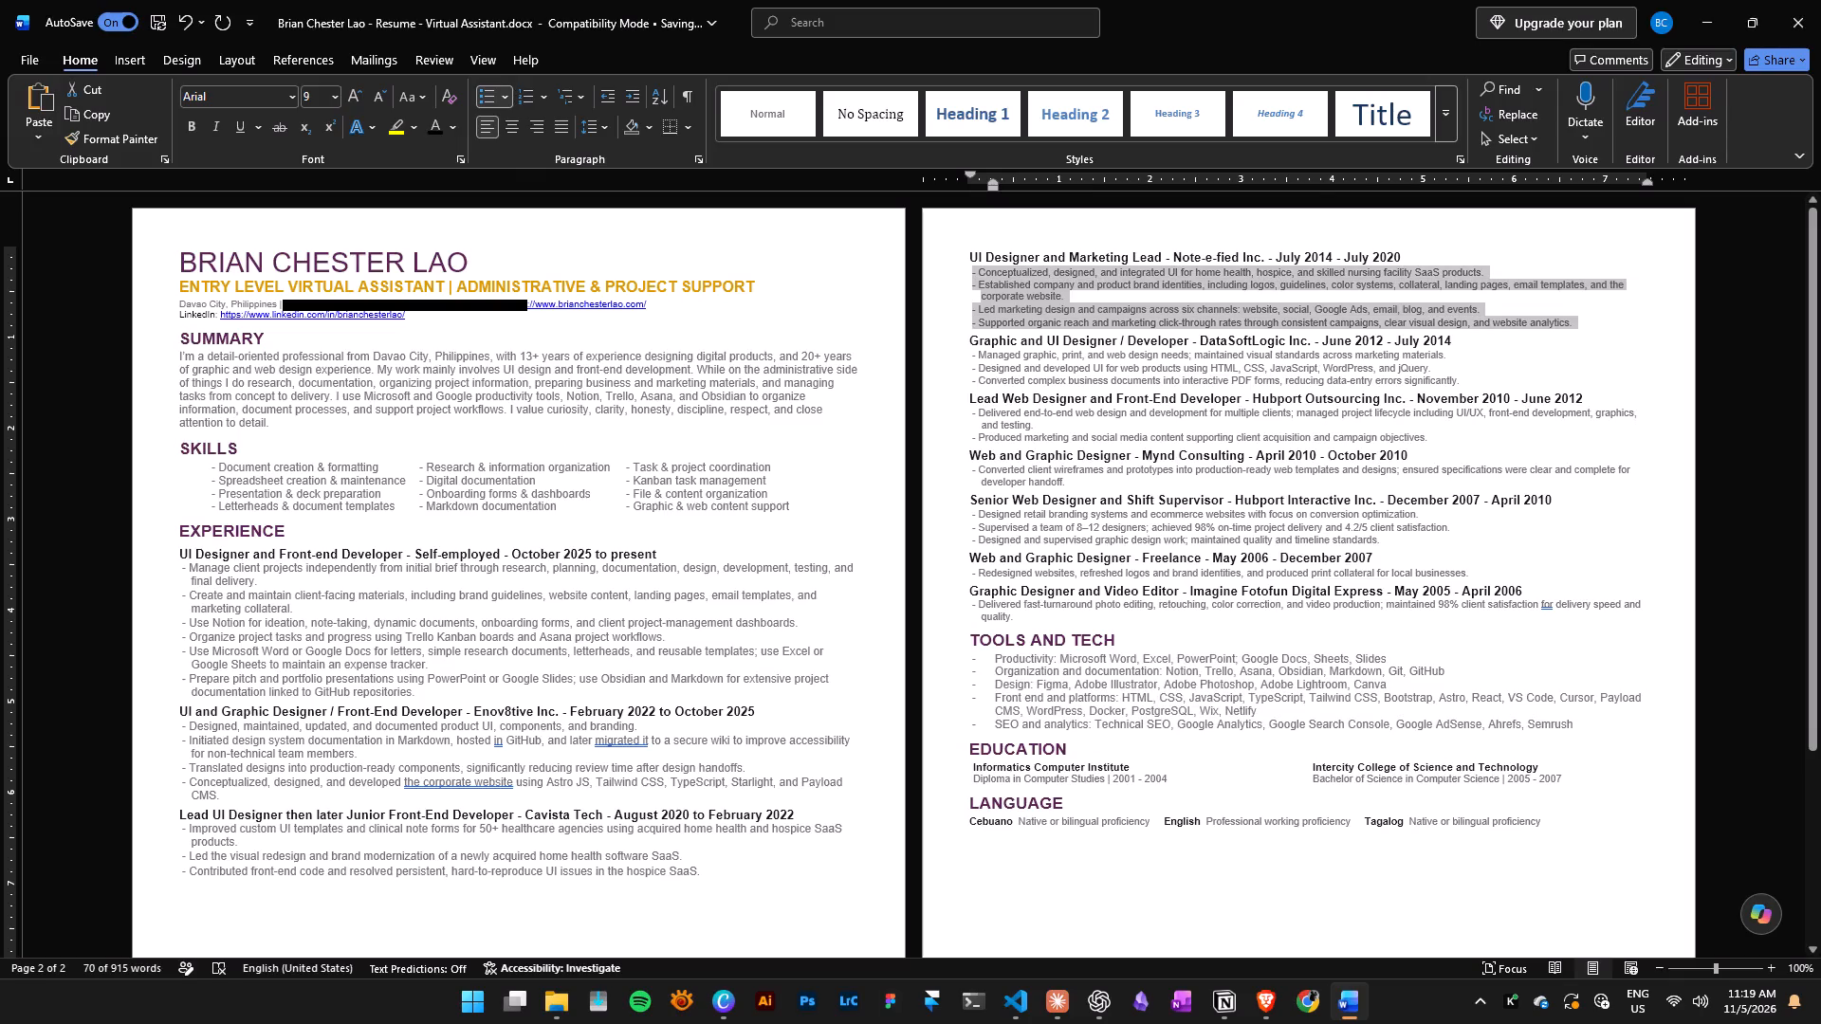
{"action": "left_click_drag", "start_coordinate": [949, 318], "coordinate": [949, 319]}
{"action": "left_click", "coordinate": [485, 96]}
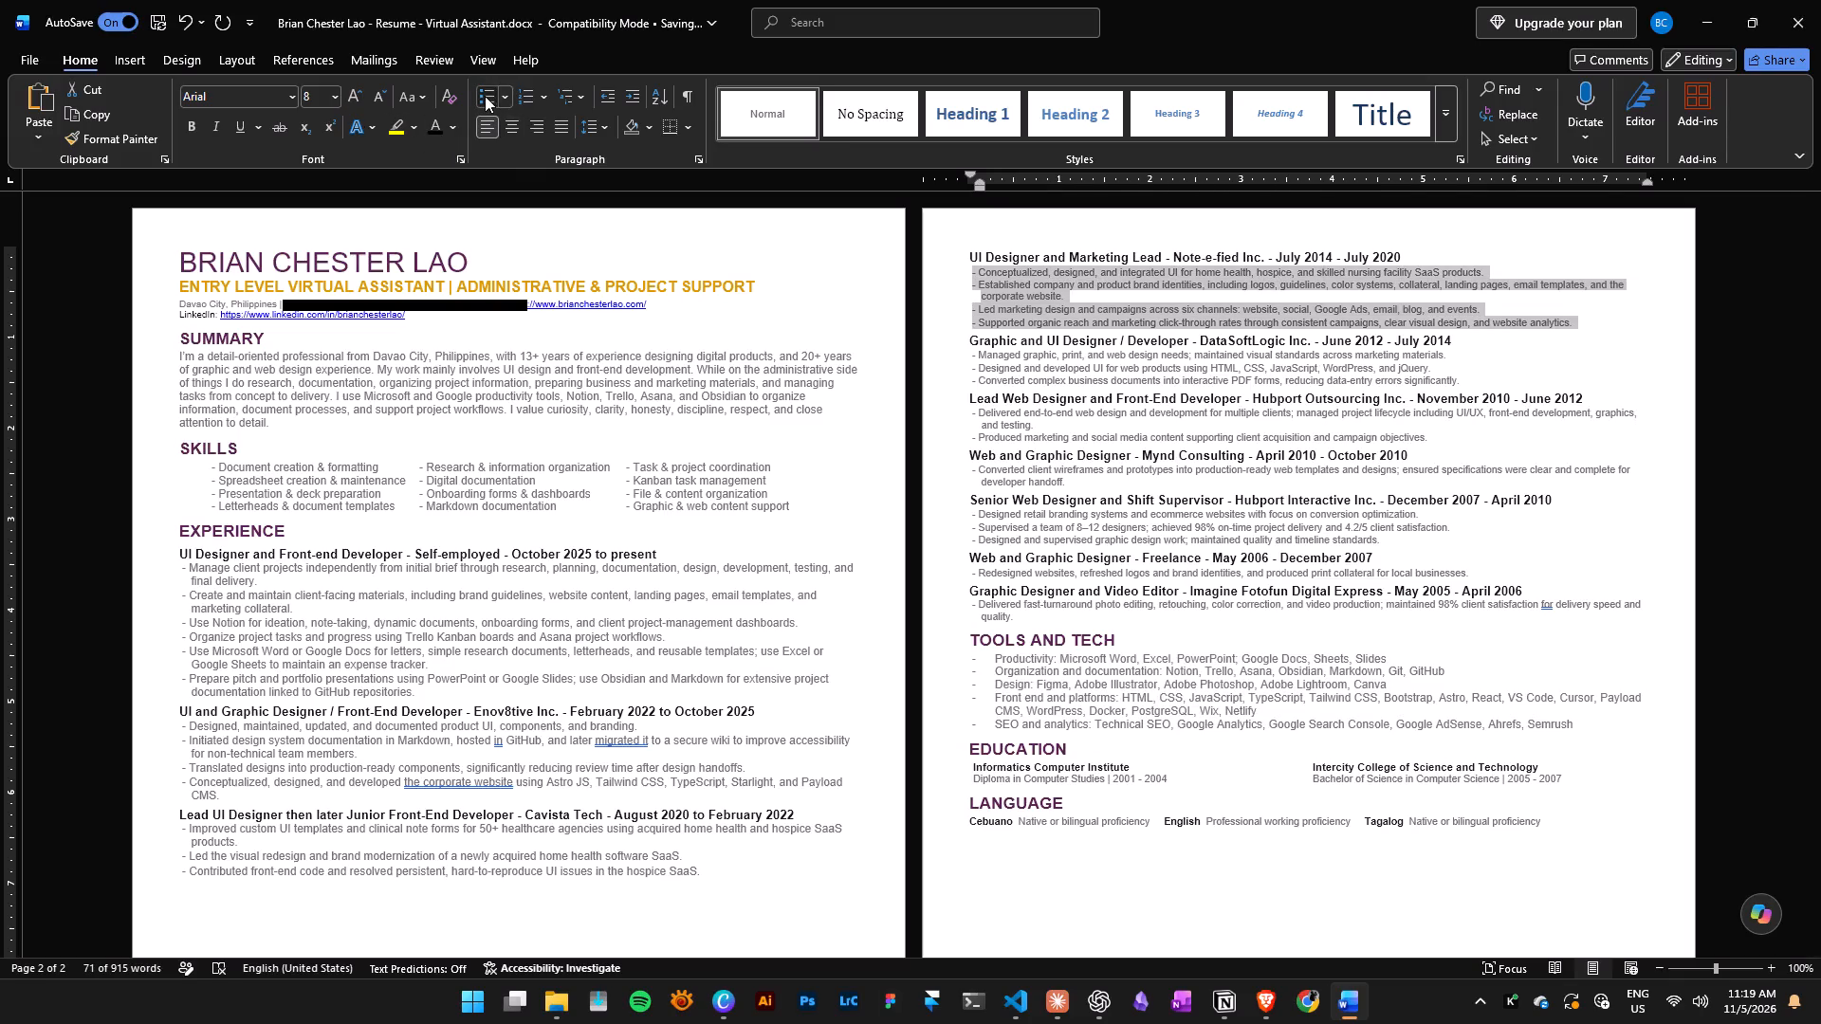
{"action": "left_click", "coordinate": [332, 93]}
{"action": "left_click", "coordinate": [321, 143]}
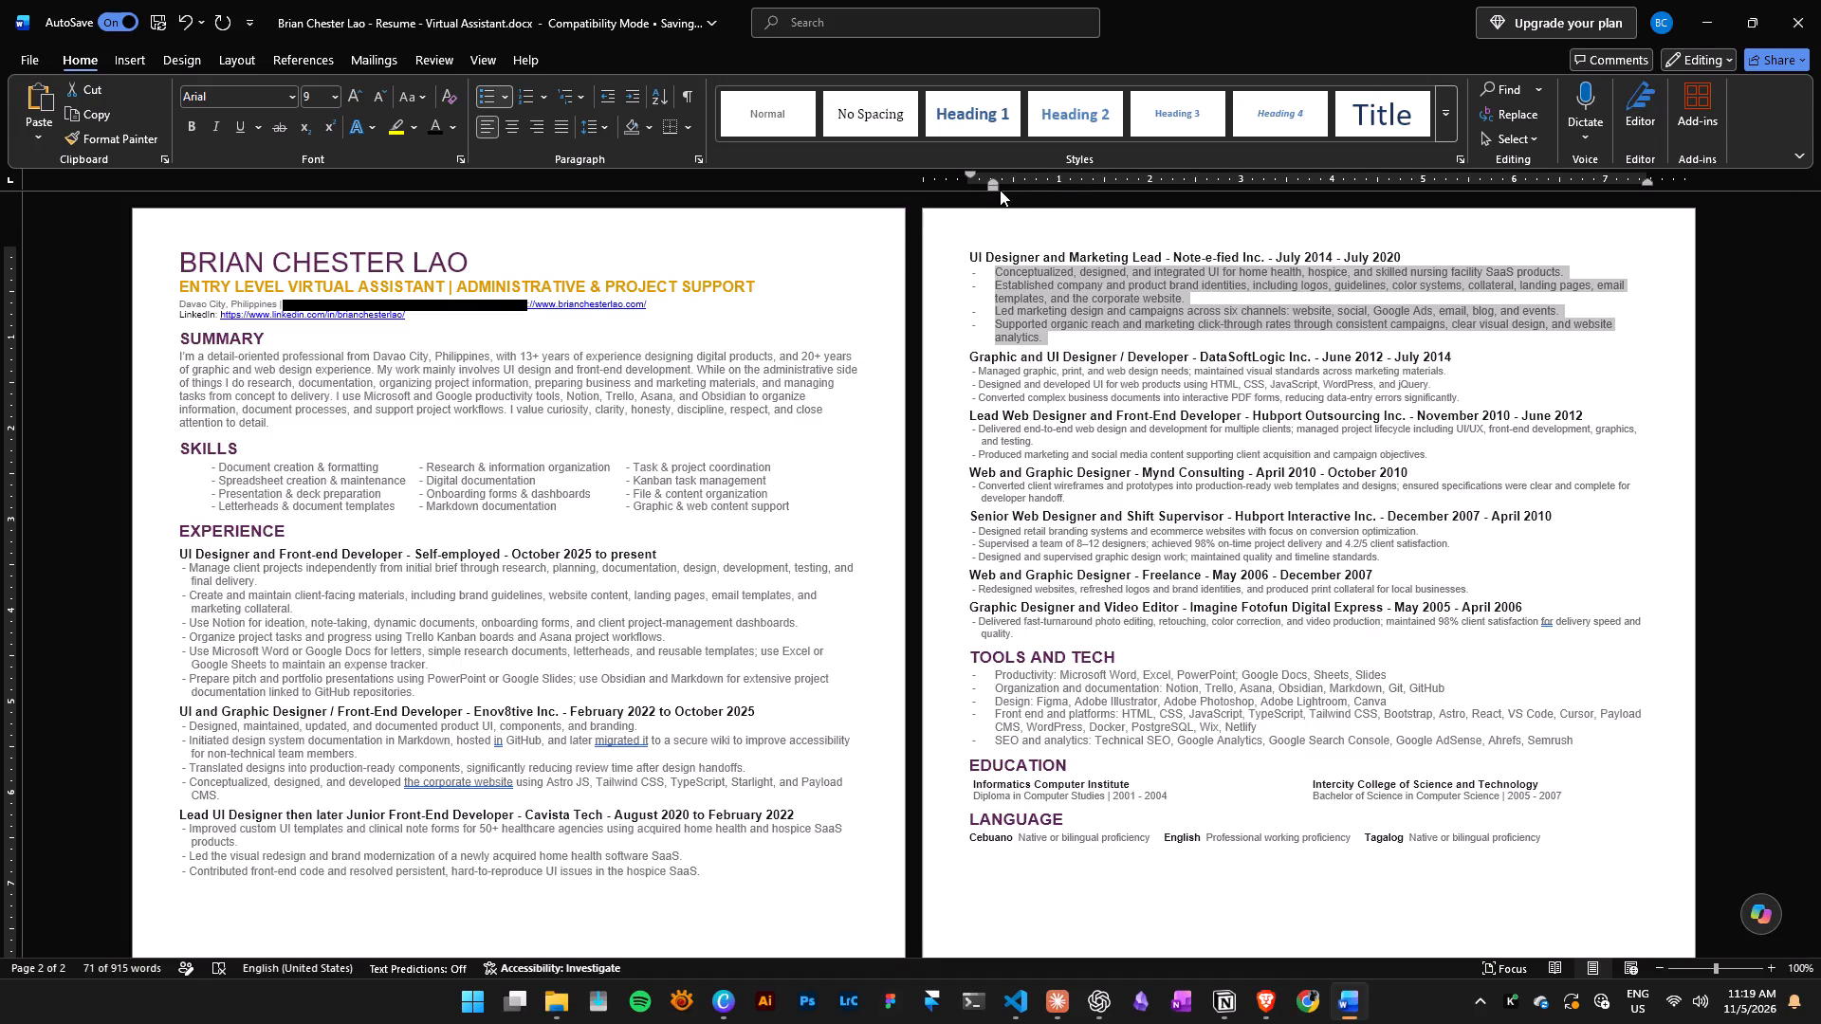
{"action": "left_click_drag", "start_coordinate": [993, 183], "coordinate": [980, 185]}
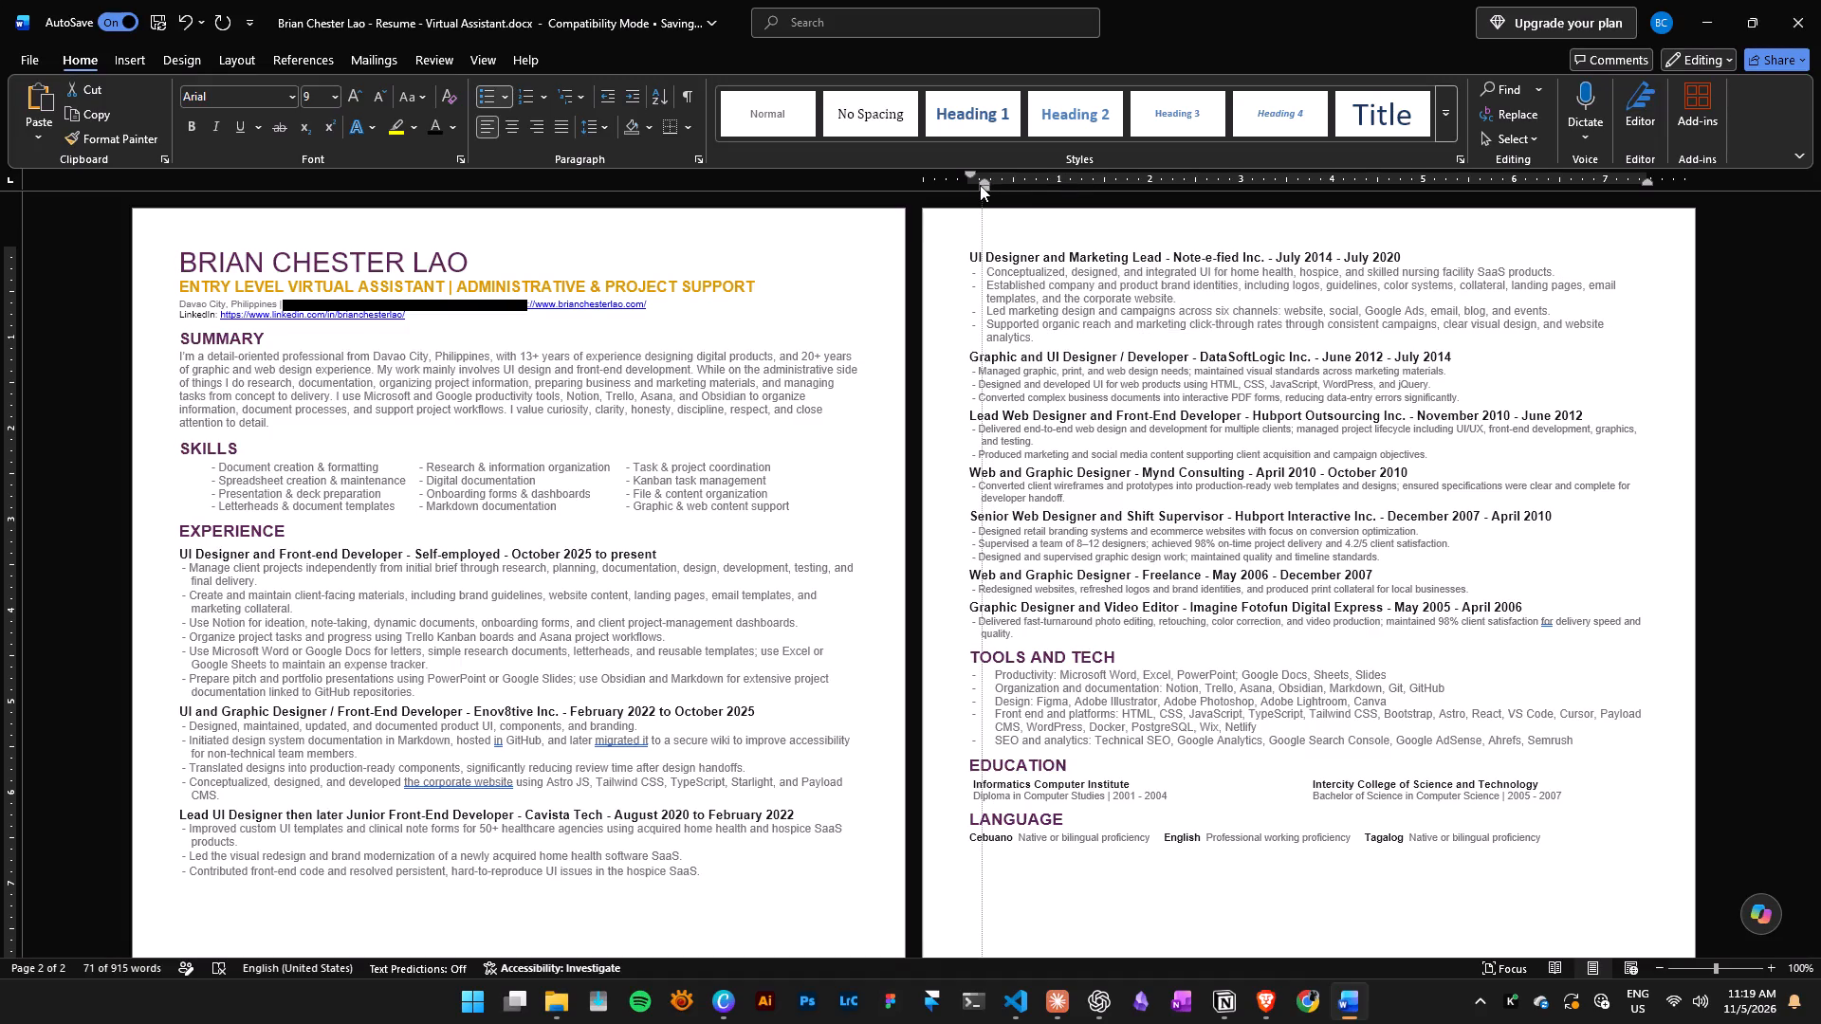
{"action": "left_click_drag", "start_coordinate": [980, 185], "coordinate": [980, 187]}
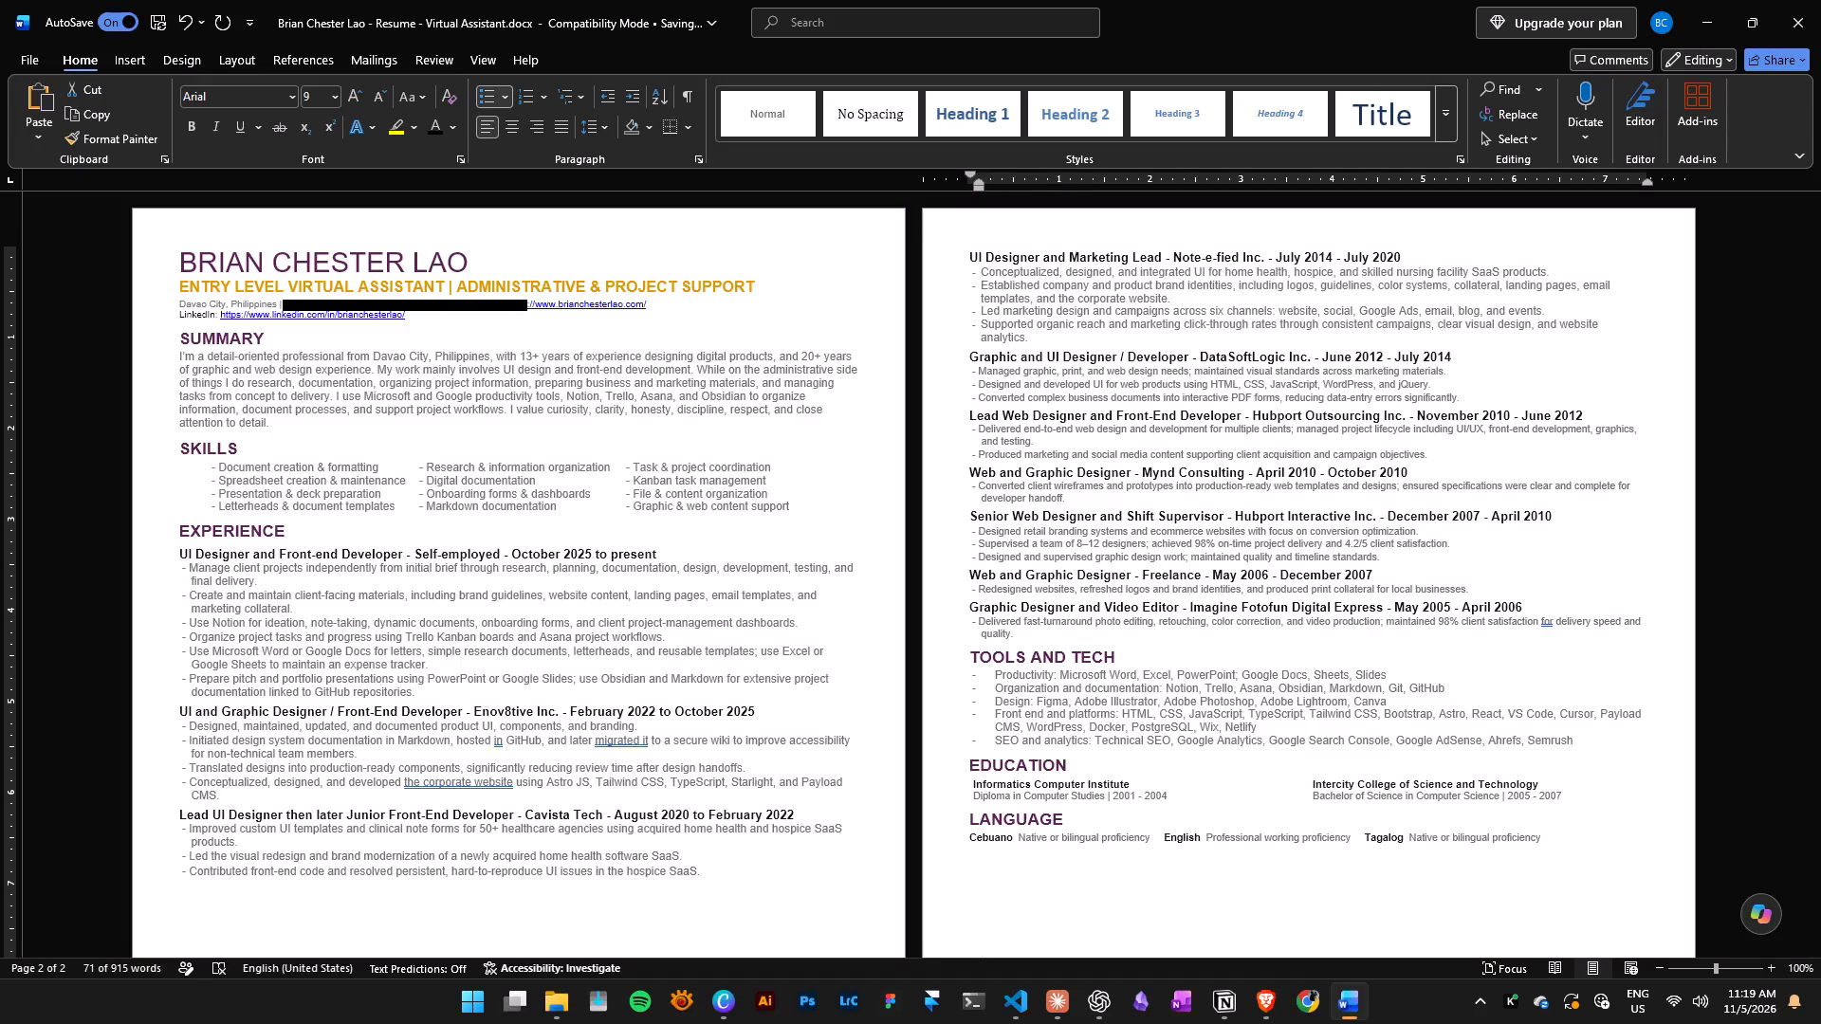
Format the lines under the DataSoftLogic Inc. job as a size 9 dash-bulleted list with a matching tighter text indent, and save the document.
{"action": "left_click_drag", "start_coordinate": [925, 371], "coordinate": [927, 398]}
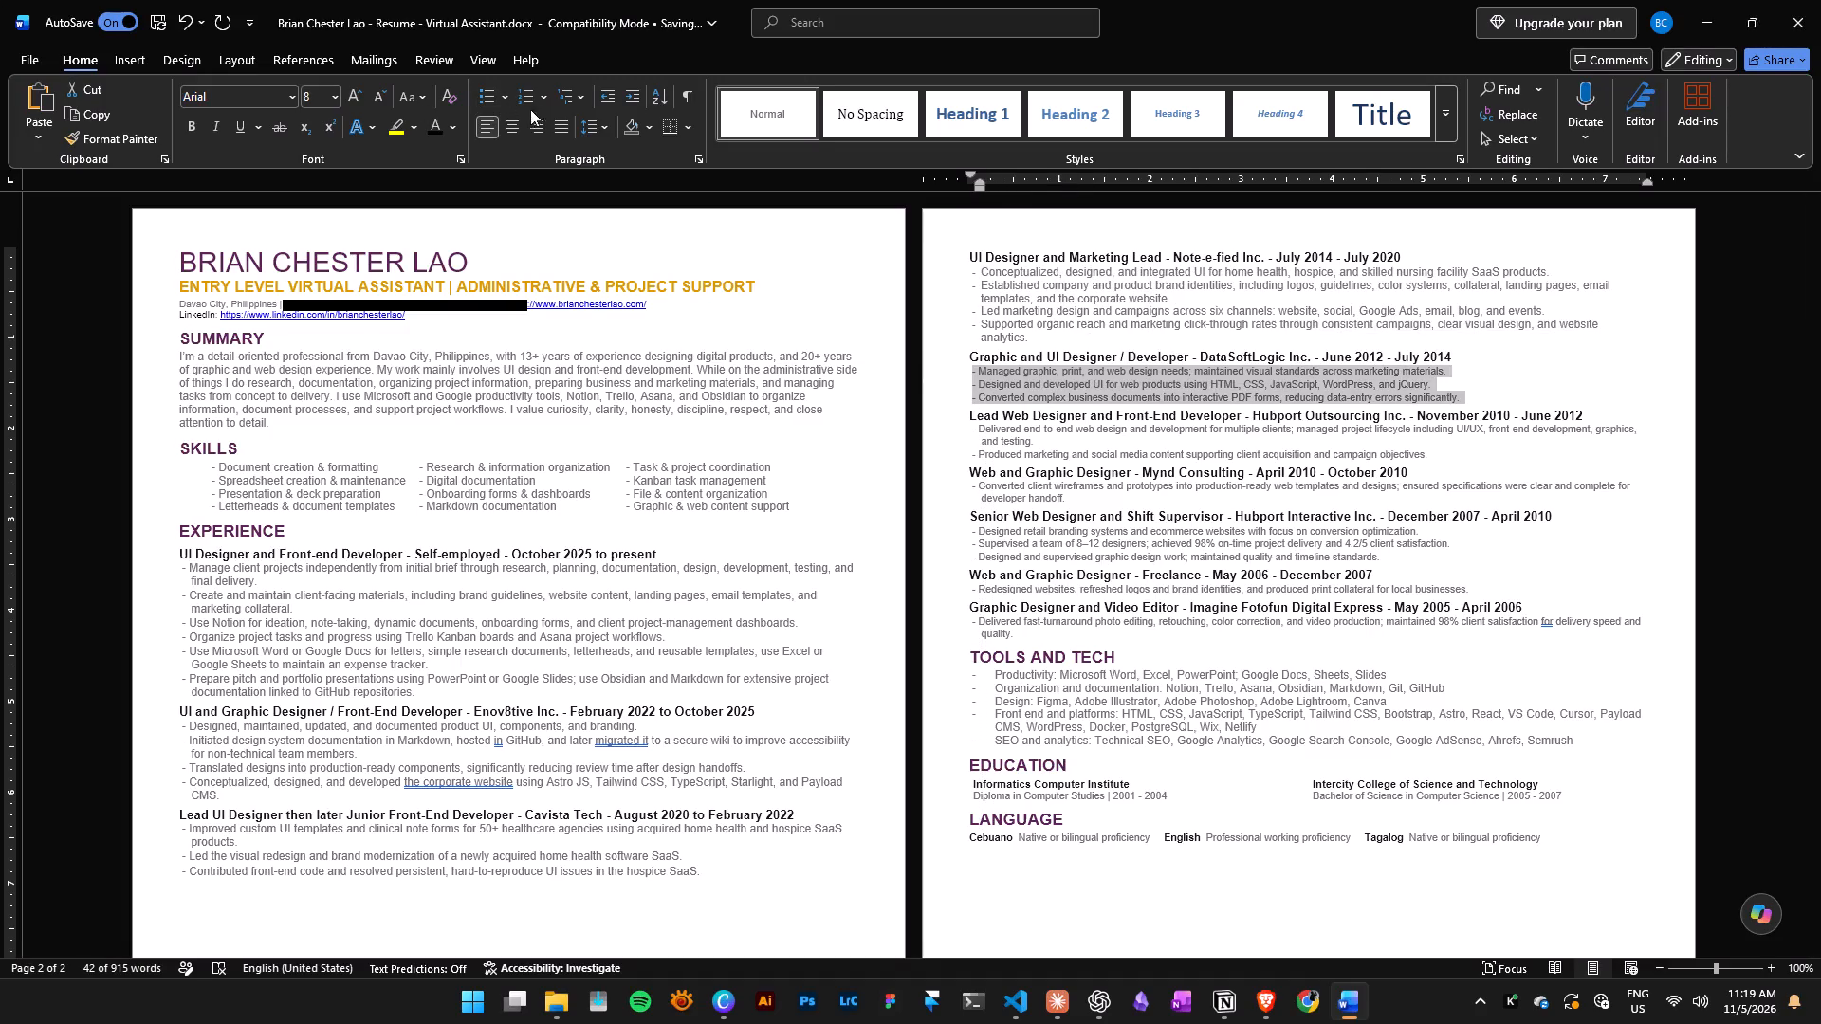
{"action": "left_click", "coordinate": [333, 96]}
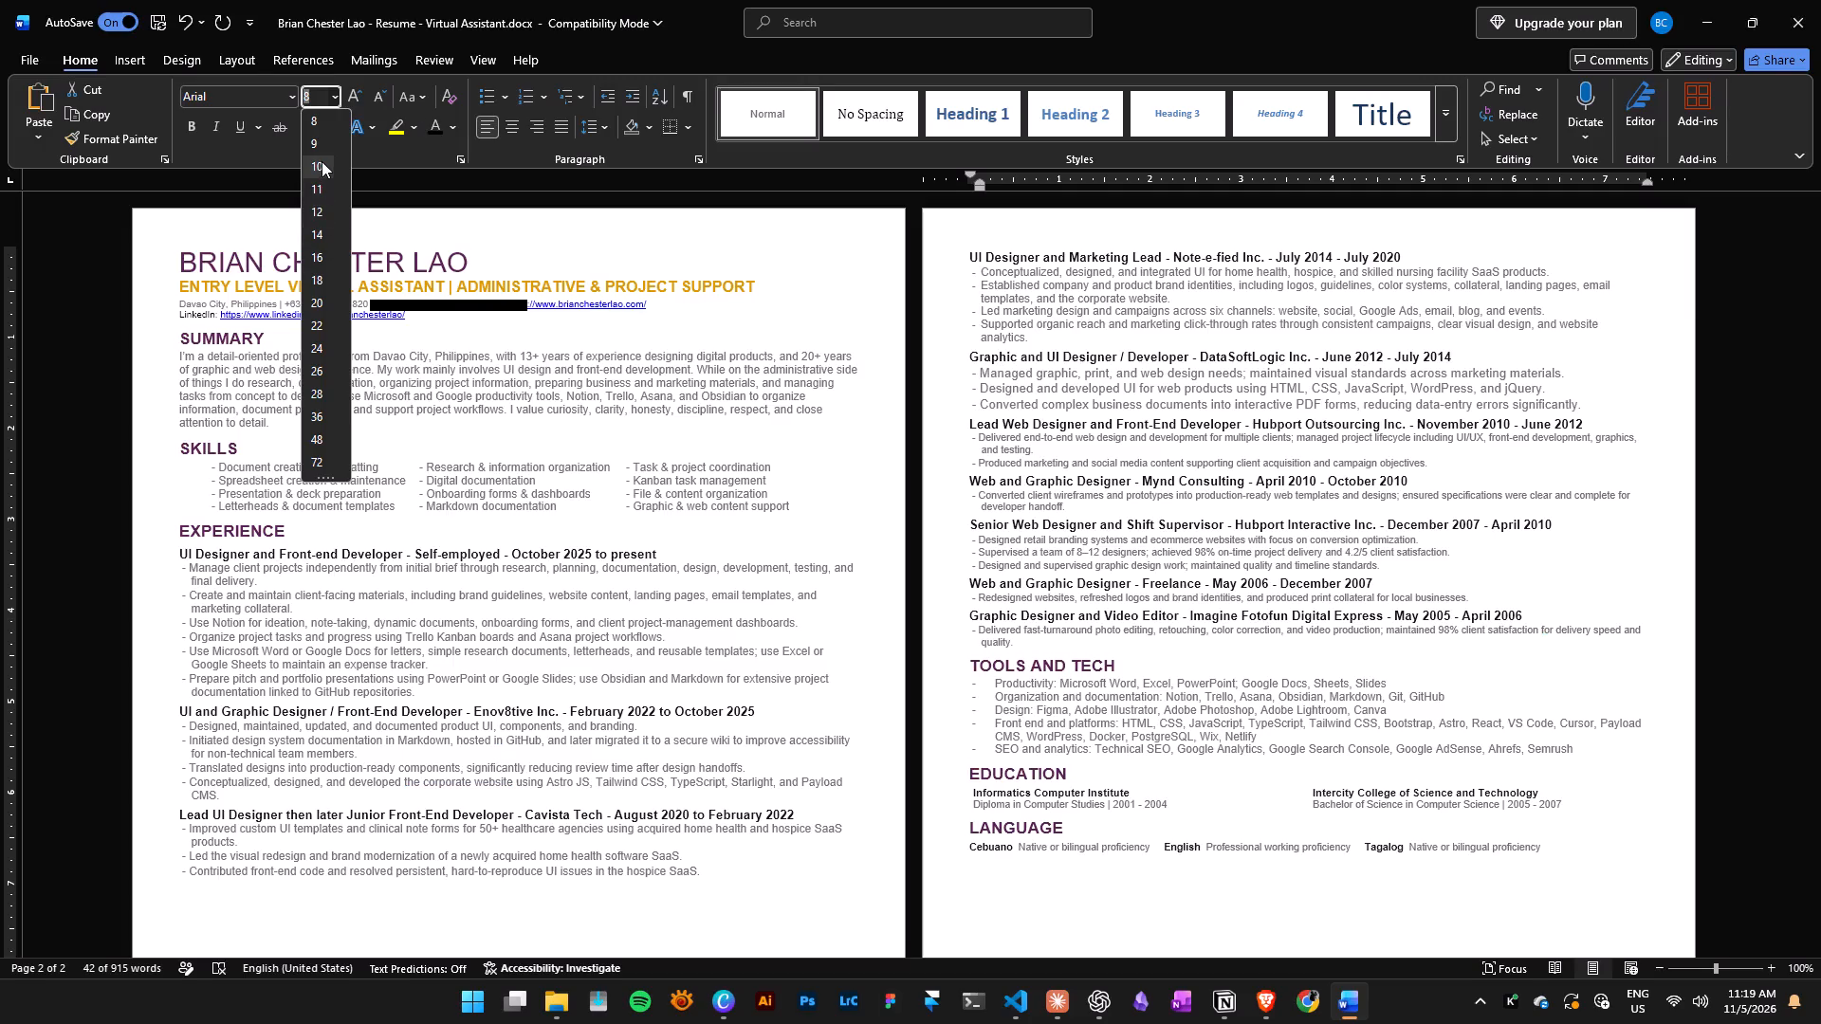
{"action": "left_click", "coordinate": [322, 149]}
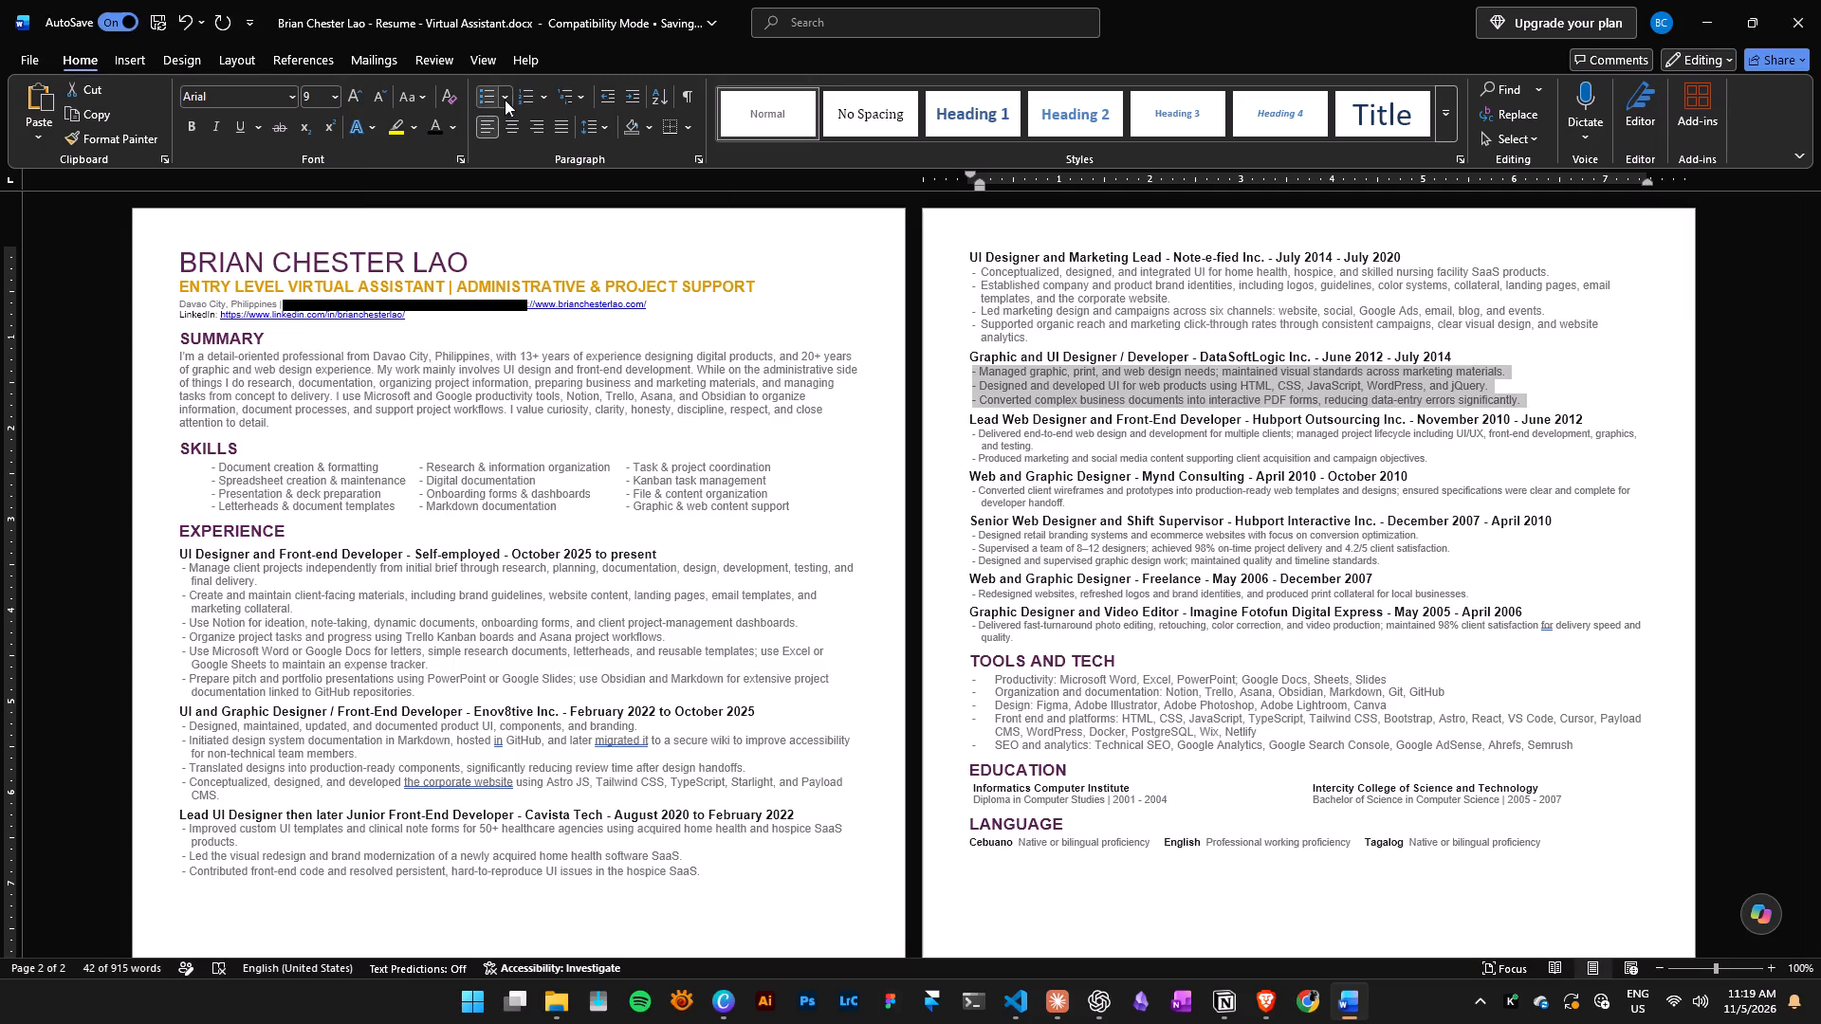
{"action": "left_click", "coordinate": [484, 92]}
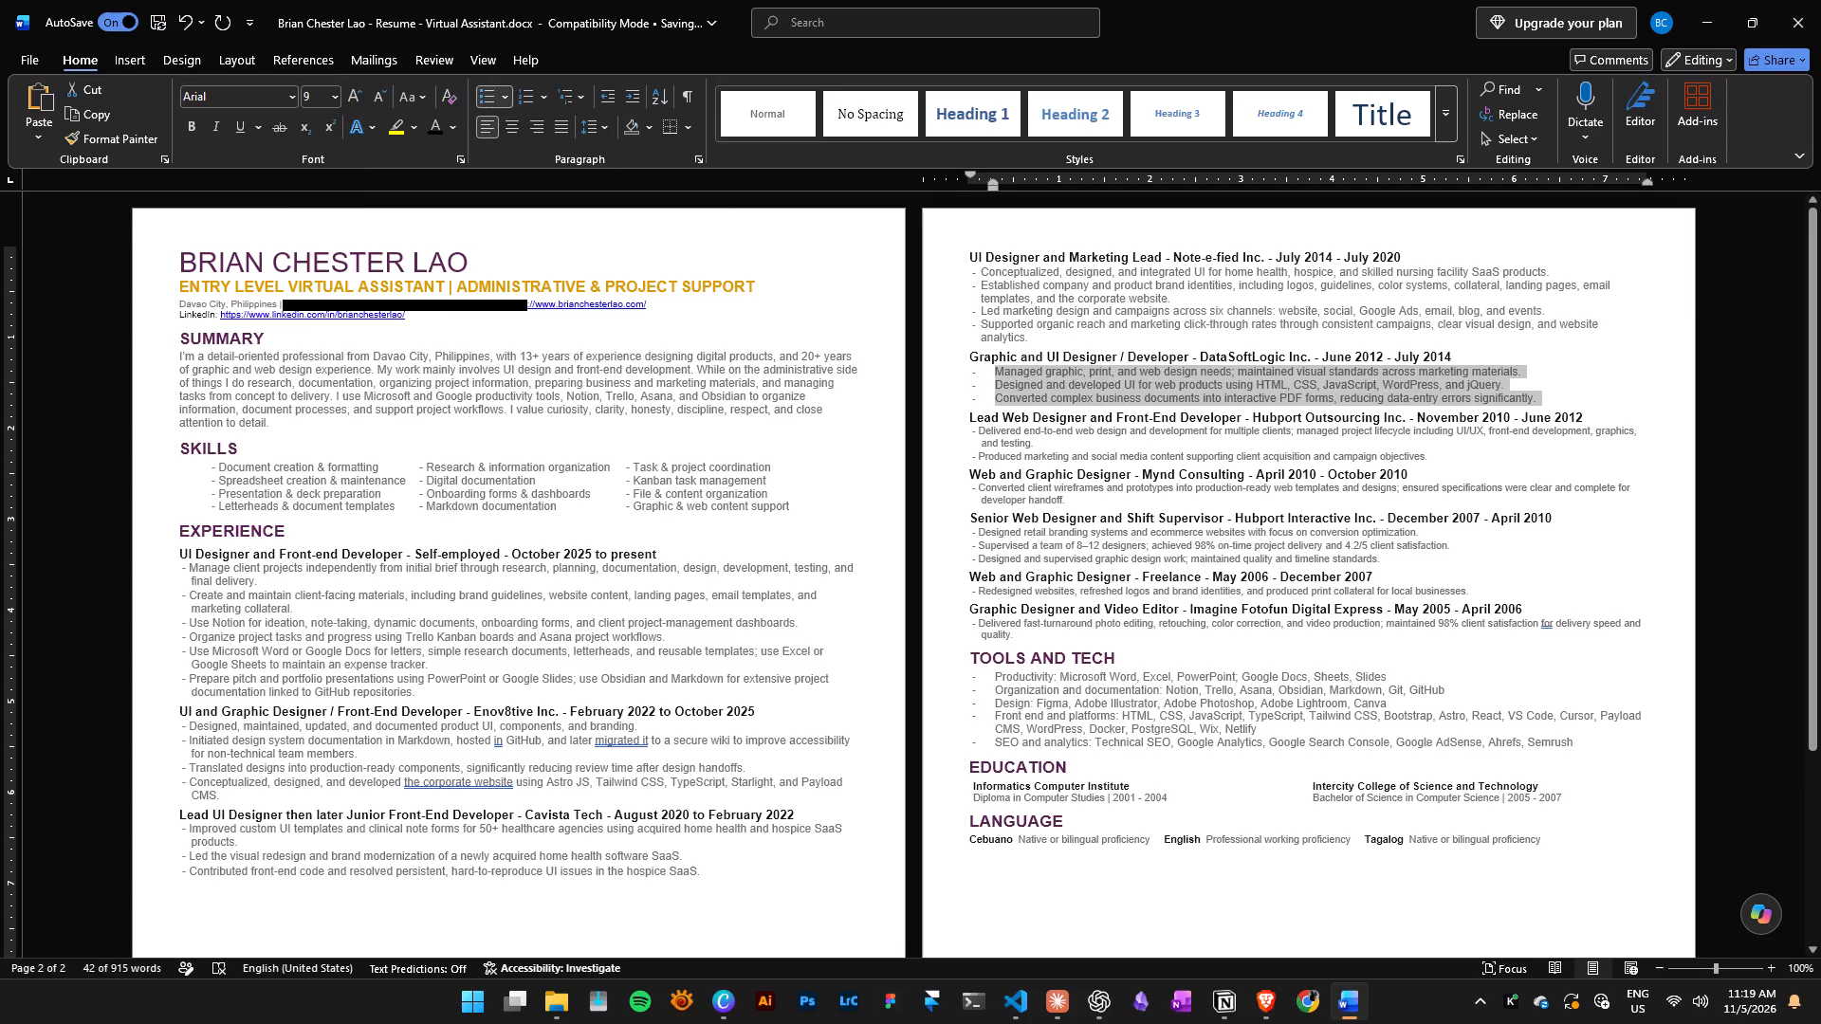
{"action": "left_click_drag", "start_coordinate": [992, 181], "coordinate": [982, 184]}
{"action": "key", "text": "ctrl+s"}
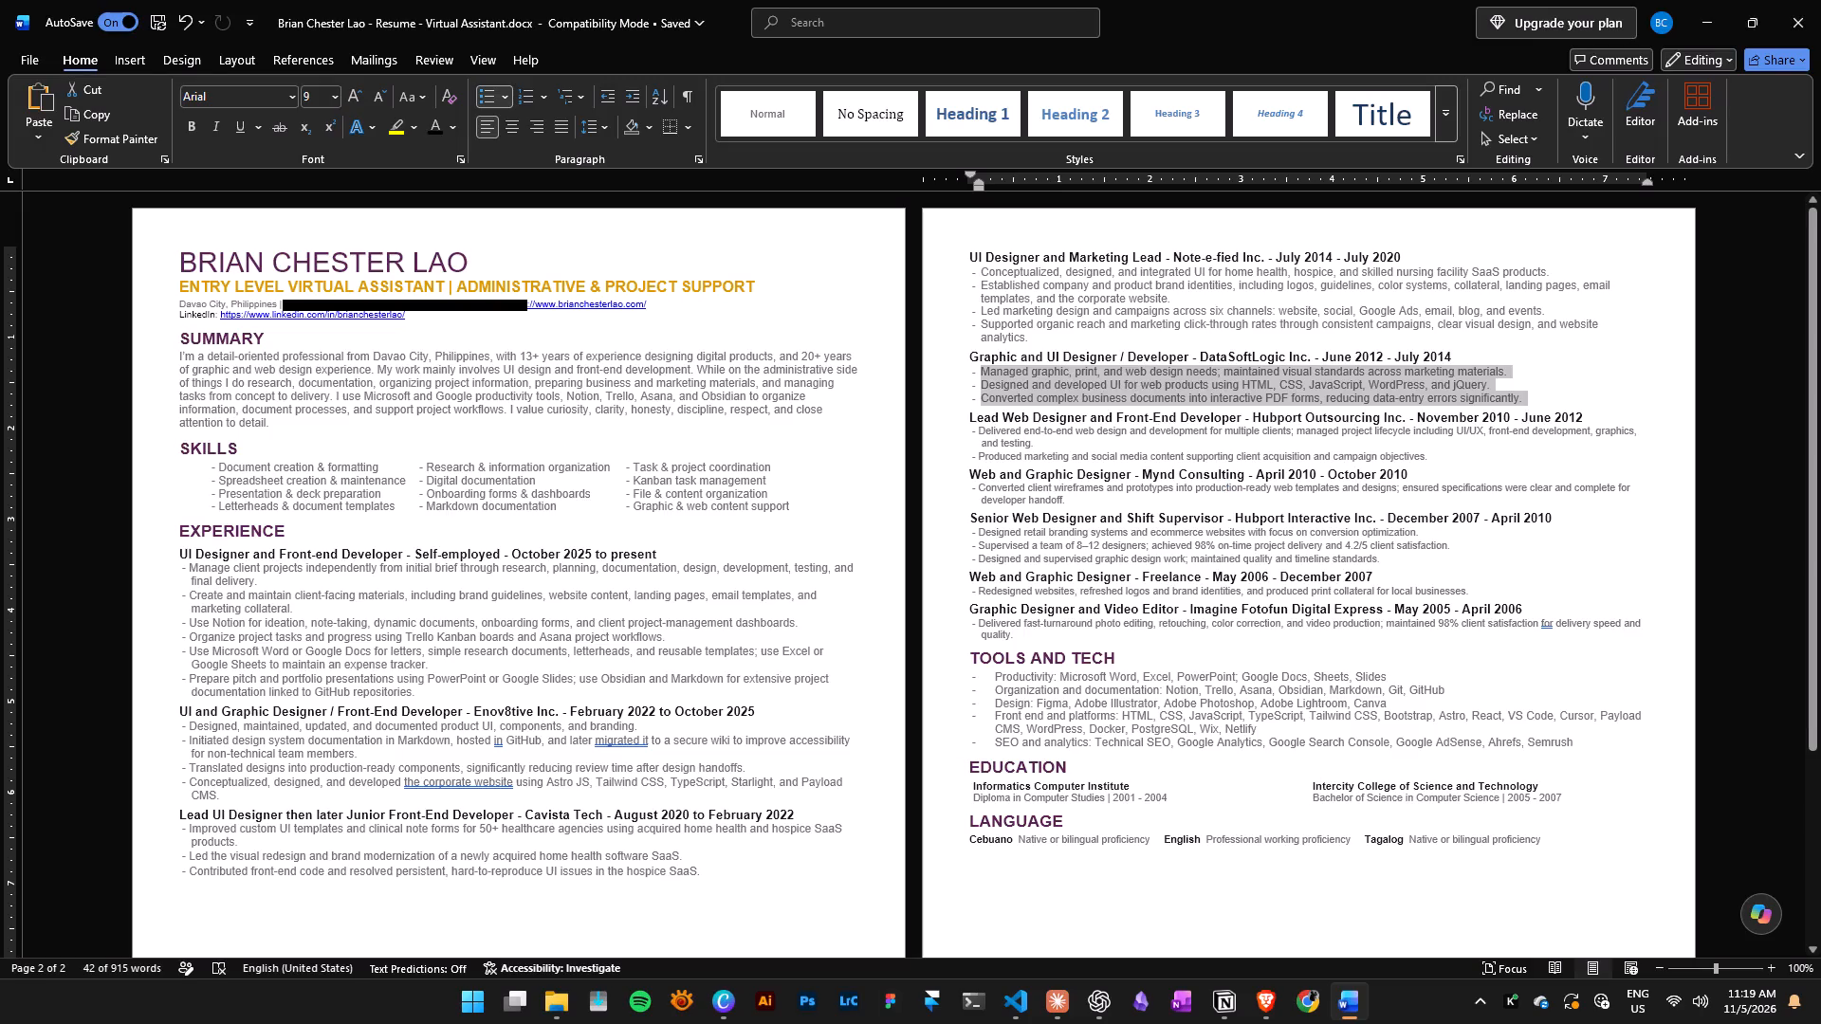
Format the lines under the Hubport Outsourcing Inc. job as a dash-bulleted list at font size 9 with a matching tighter text indent.
{"action": "left_click_drag", "start_coordinate": [956, 429], "coordinate": [1444, 449]}
{"action": "left_click", "coordinate": [489, 92]}
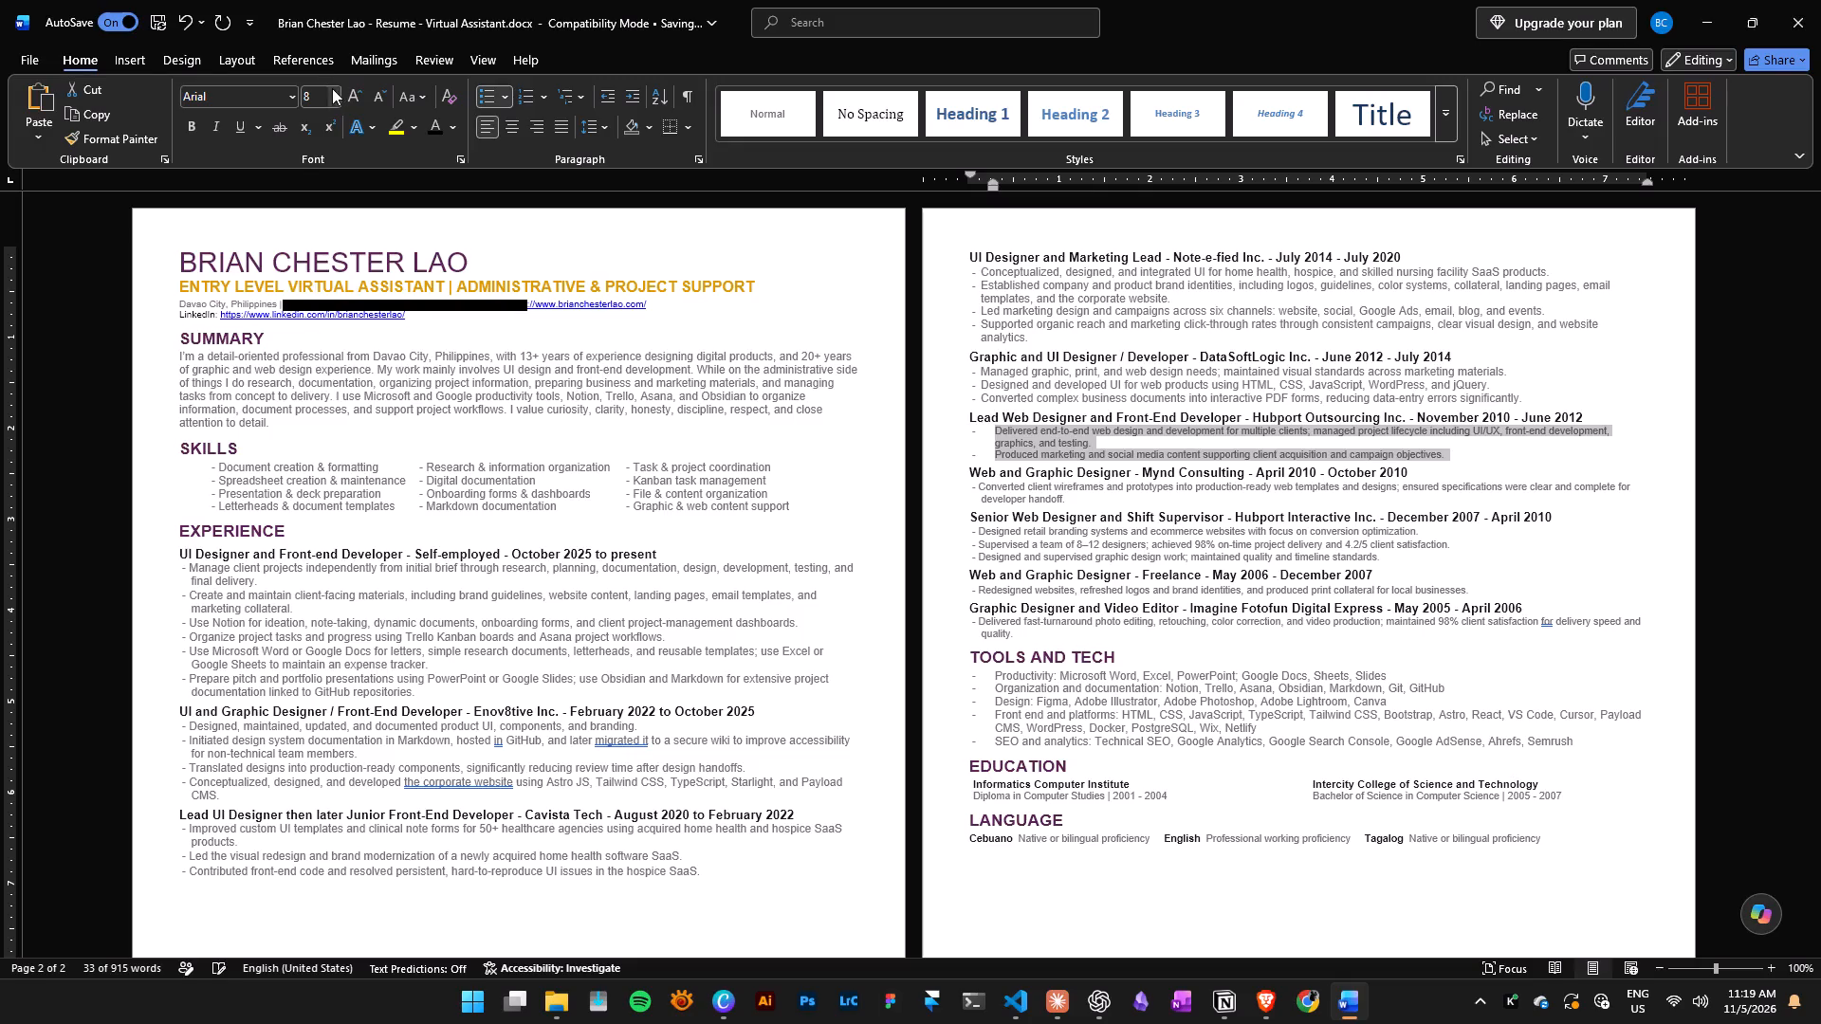
{"action": "left_click", "coordinate": [337, 90]}
{"action": "left_click", "coordinate": [313, 149]}
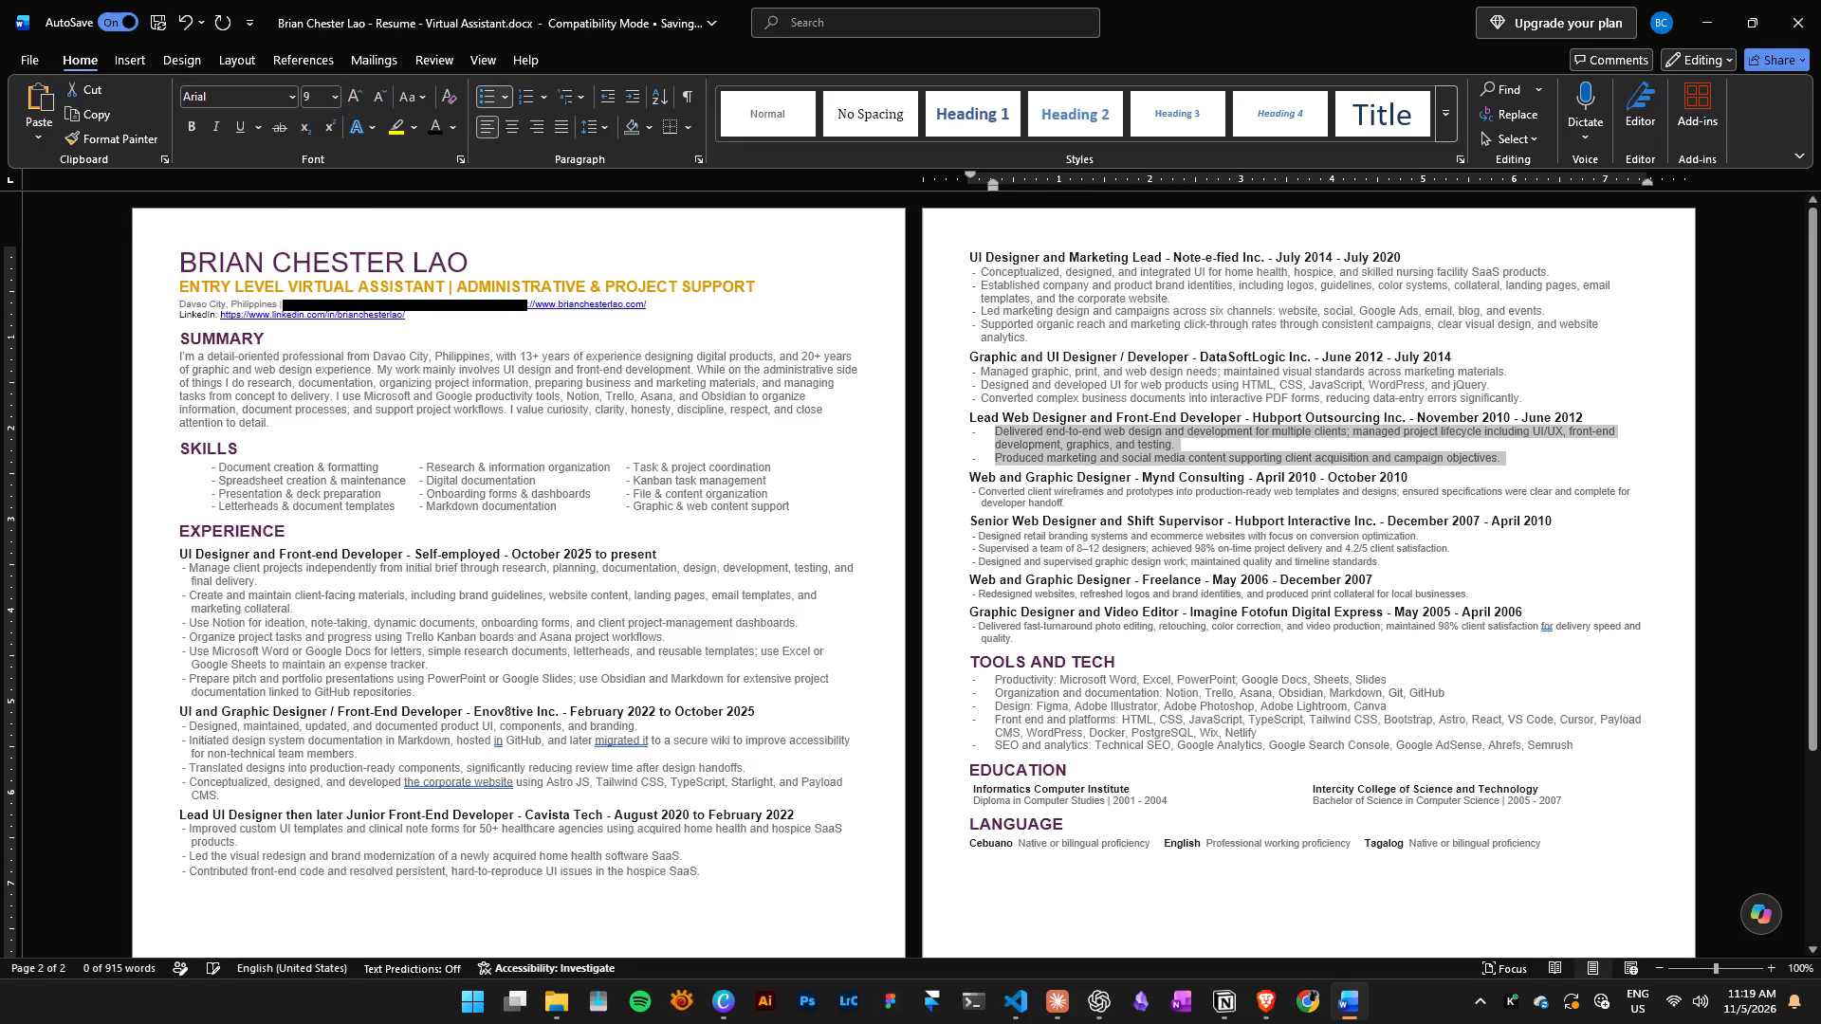
{"action": "left_click_drag", "start_coordinate": [991, 179], "coordinate": [983, 181]}
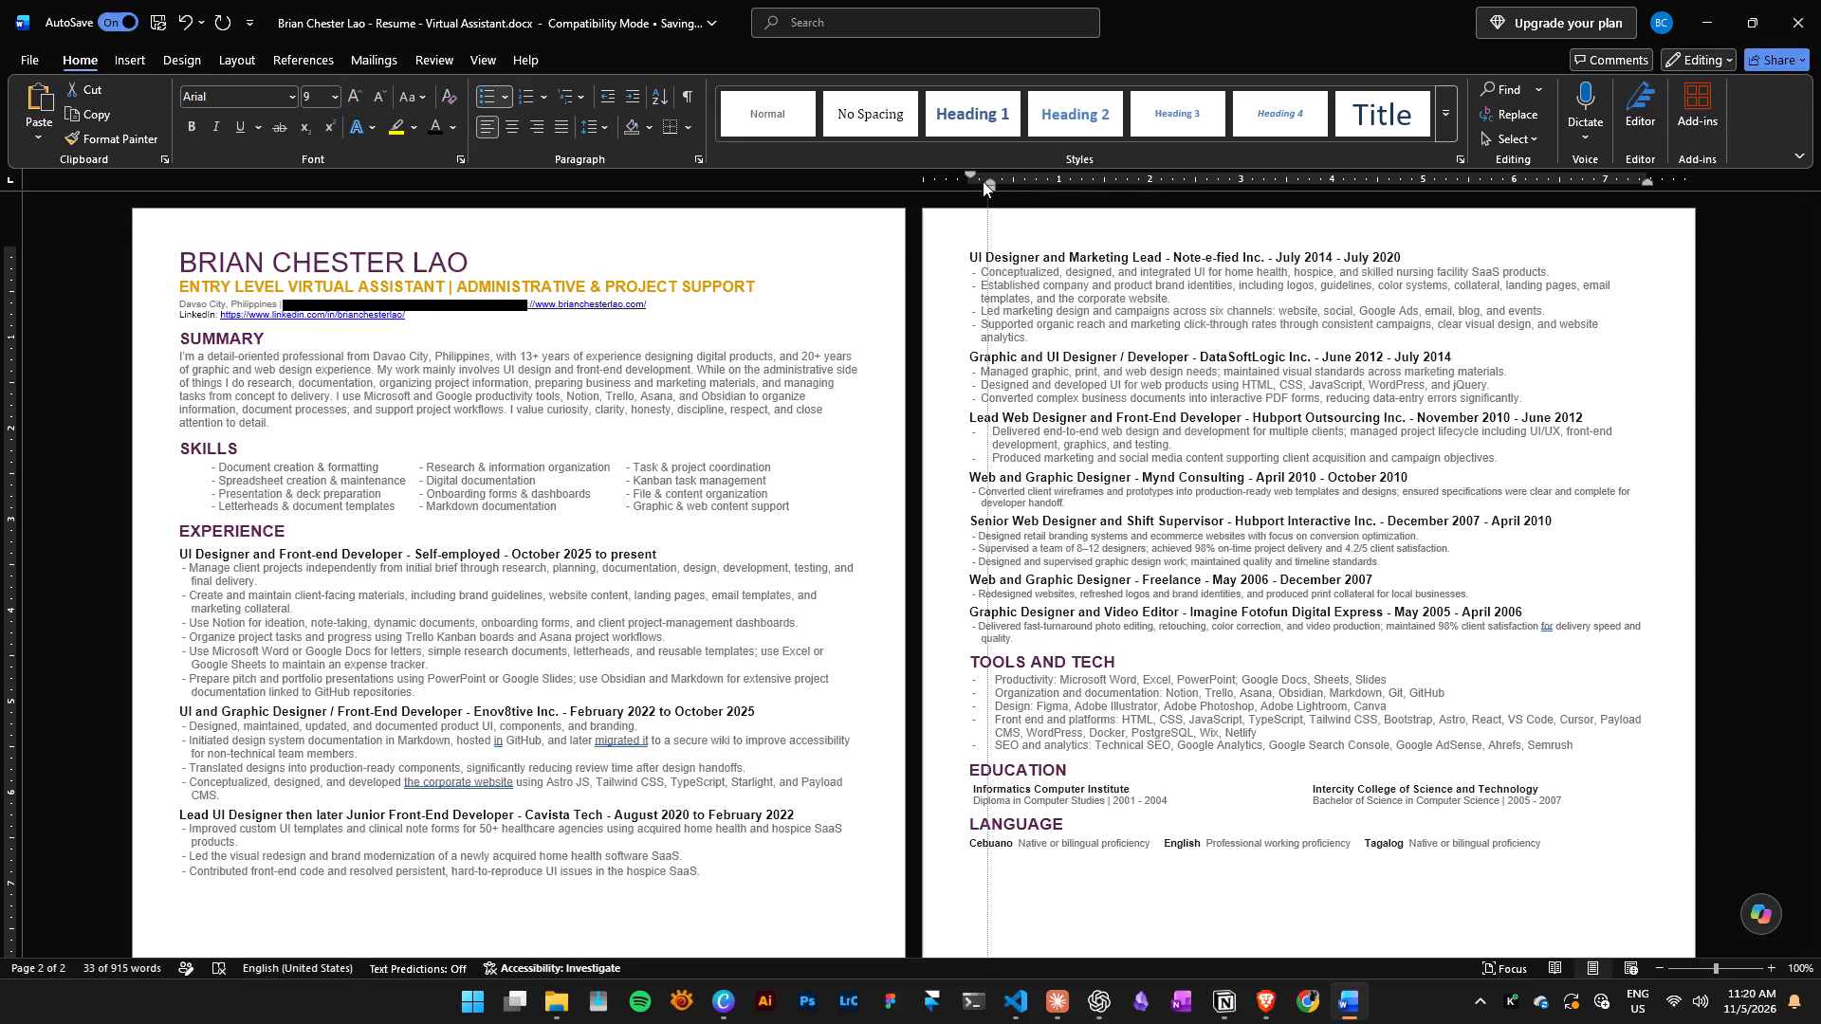
{"action": "left_click_drag", "start_coordinate": [983, 181], "coordinate": [980, 185]}
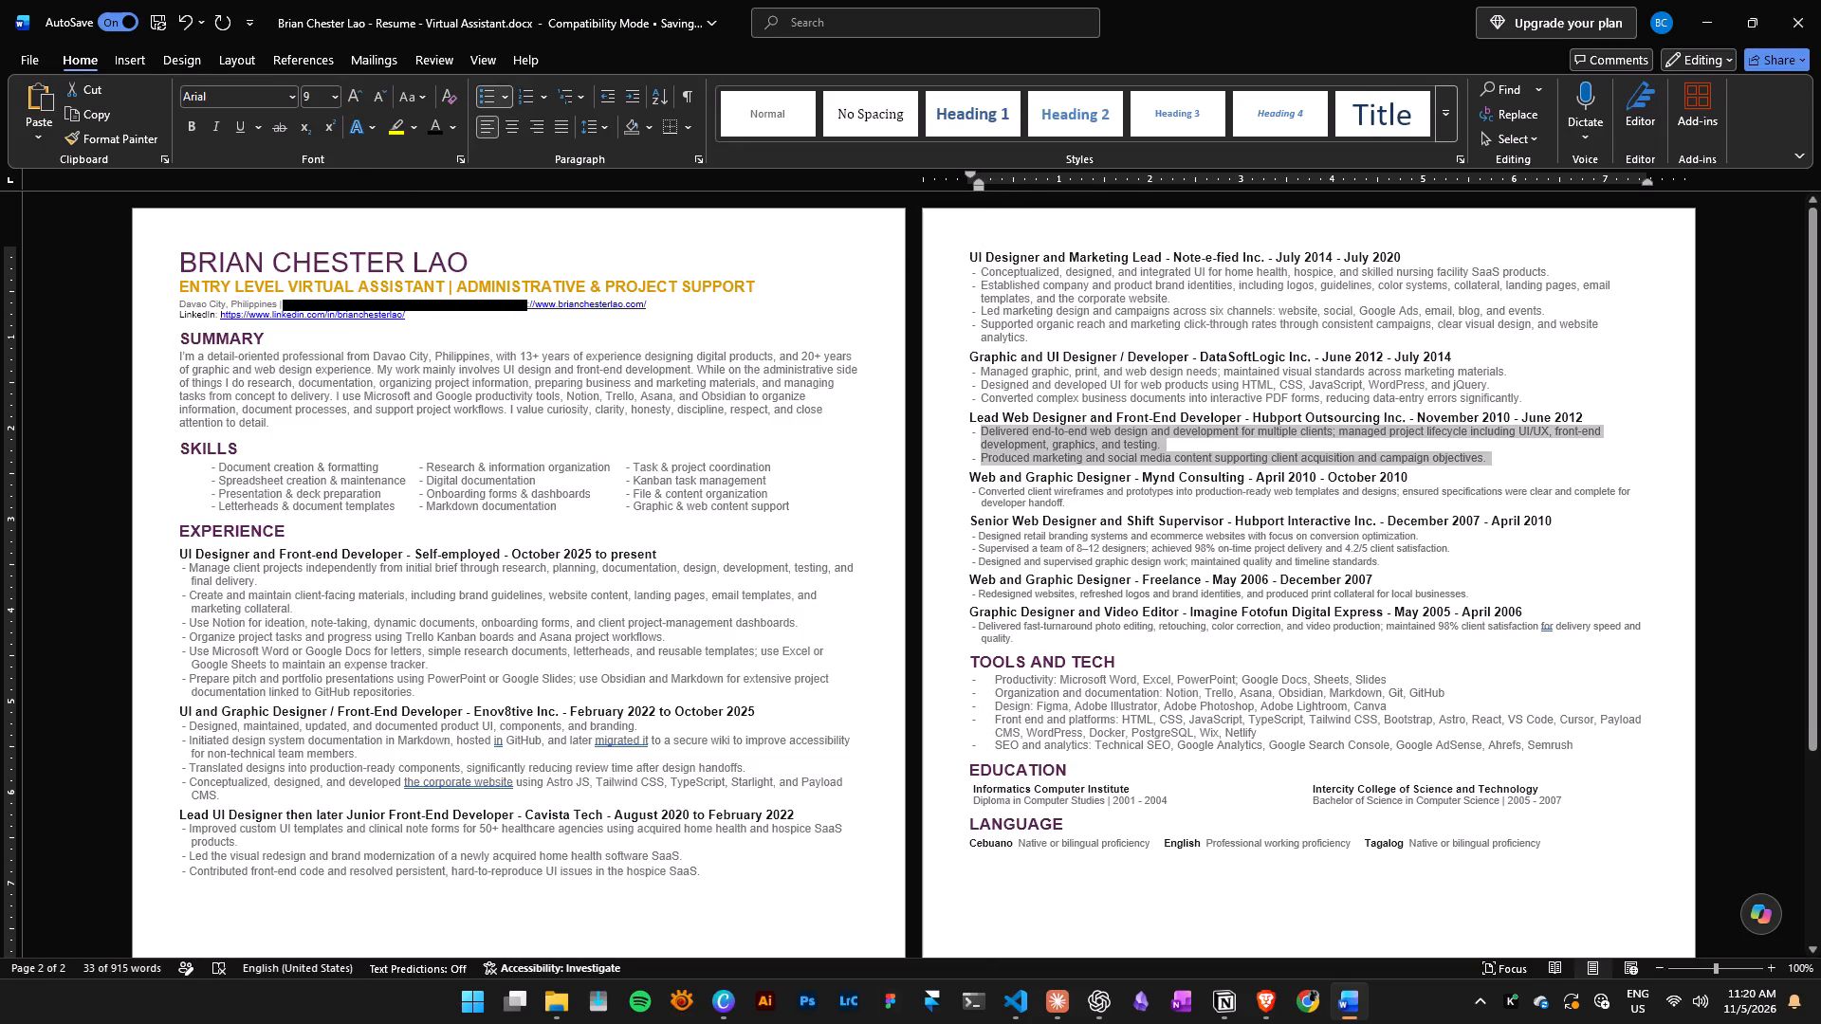
Format the line under the Mynd Consulting job as a dash bullet at font size 9 with a matching tighter text indent.
{"action": "left_click", "coordinate": [936, 496]}
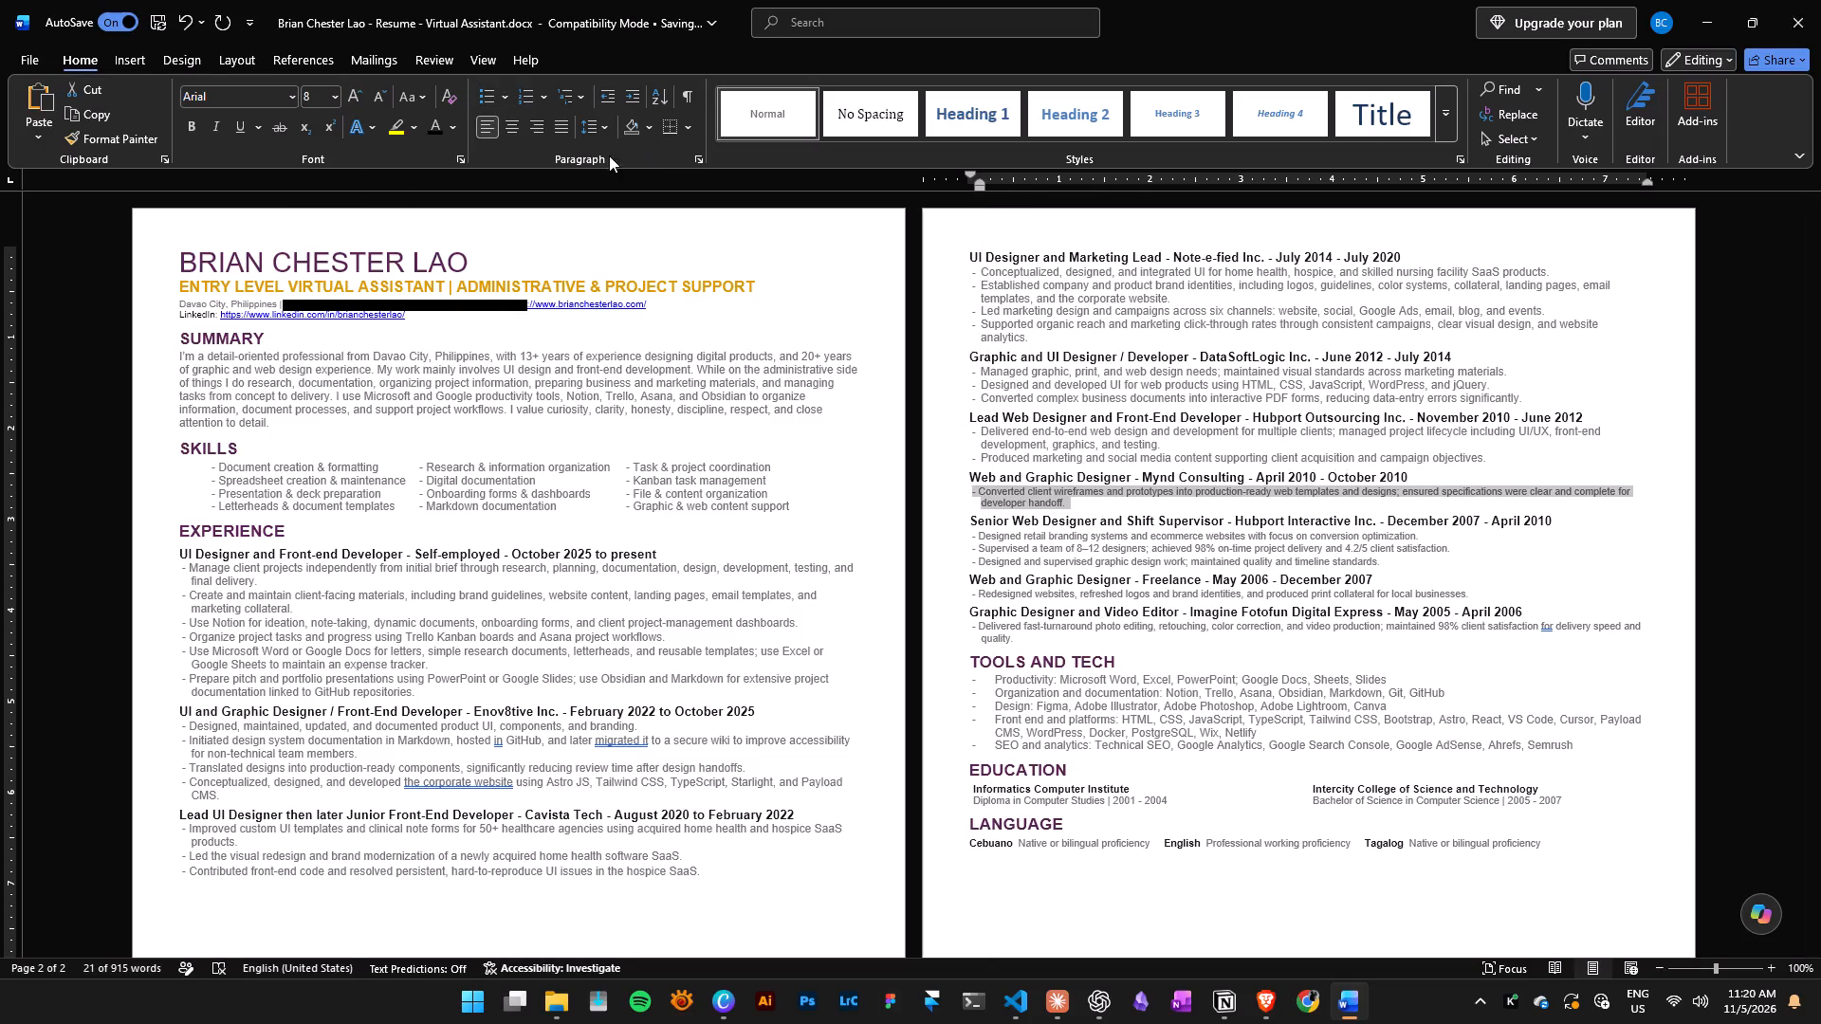
{"action": "left_click", "coordinate": [485, 95]}
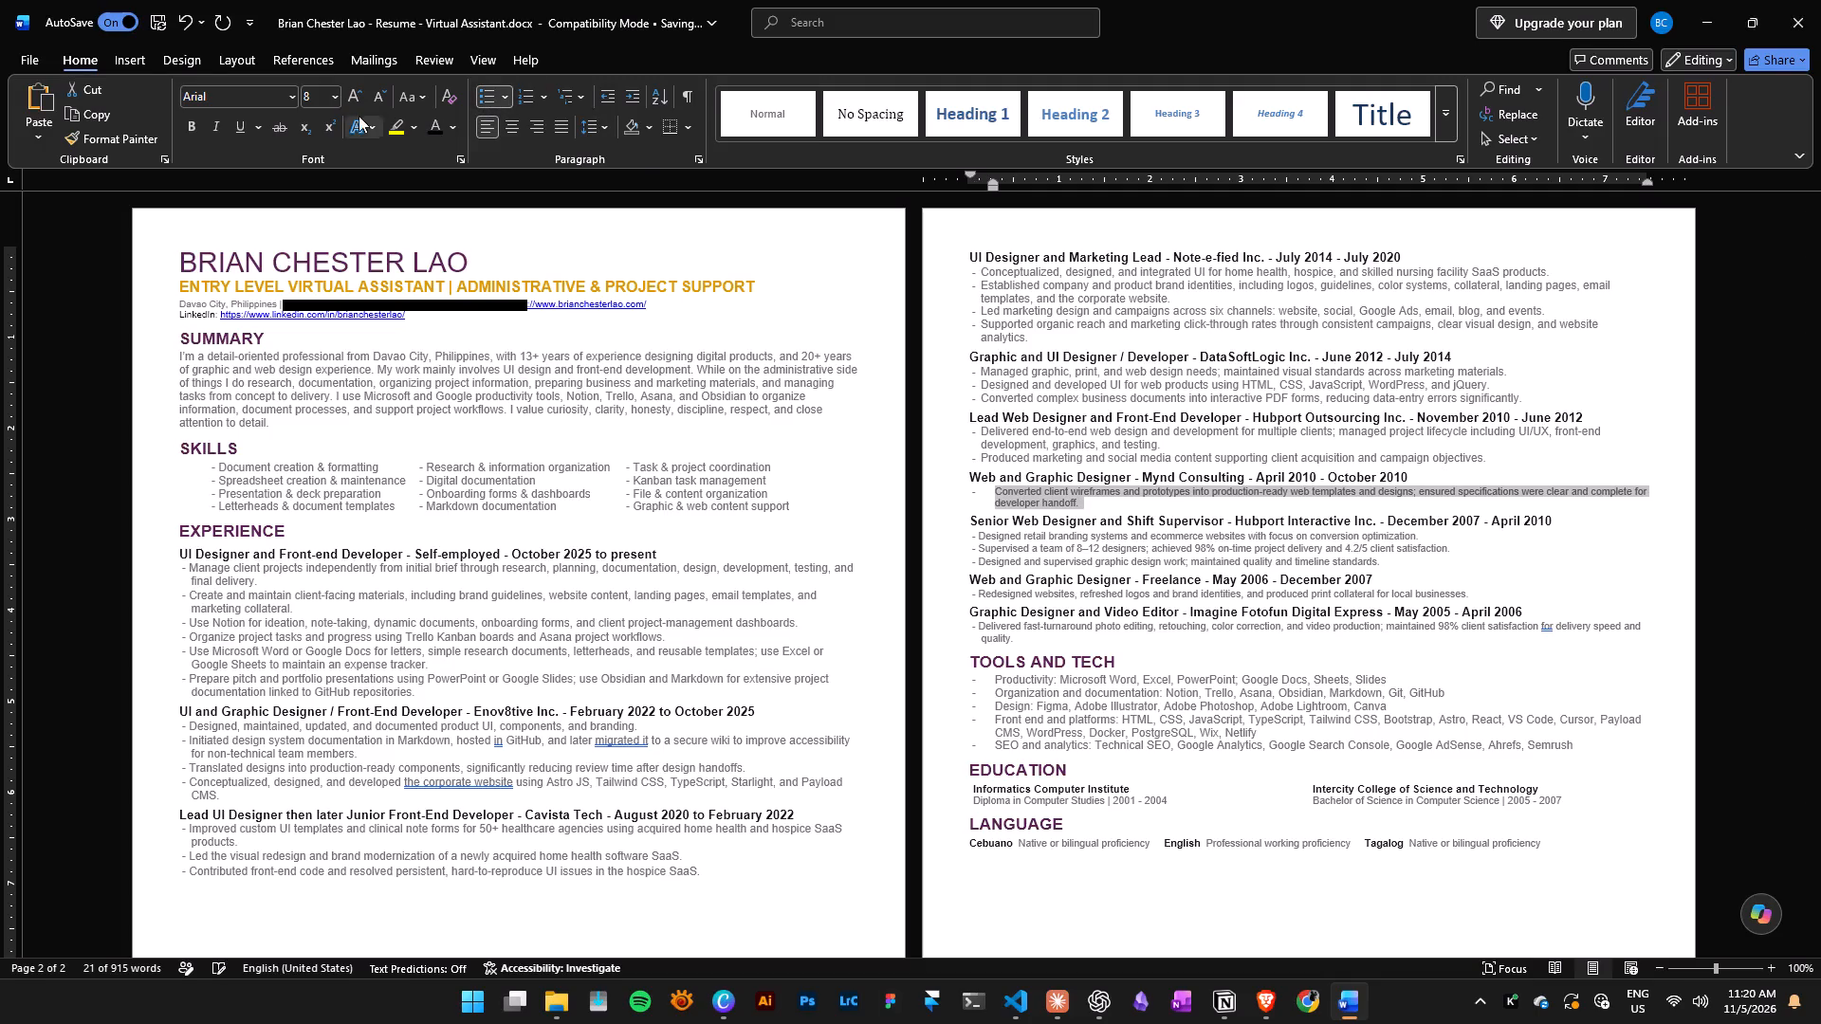
{"action": "left_click", "coordinate": [330, 99]}
{"action": "left_click", "coordinate": [322, 144]}
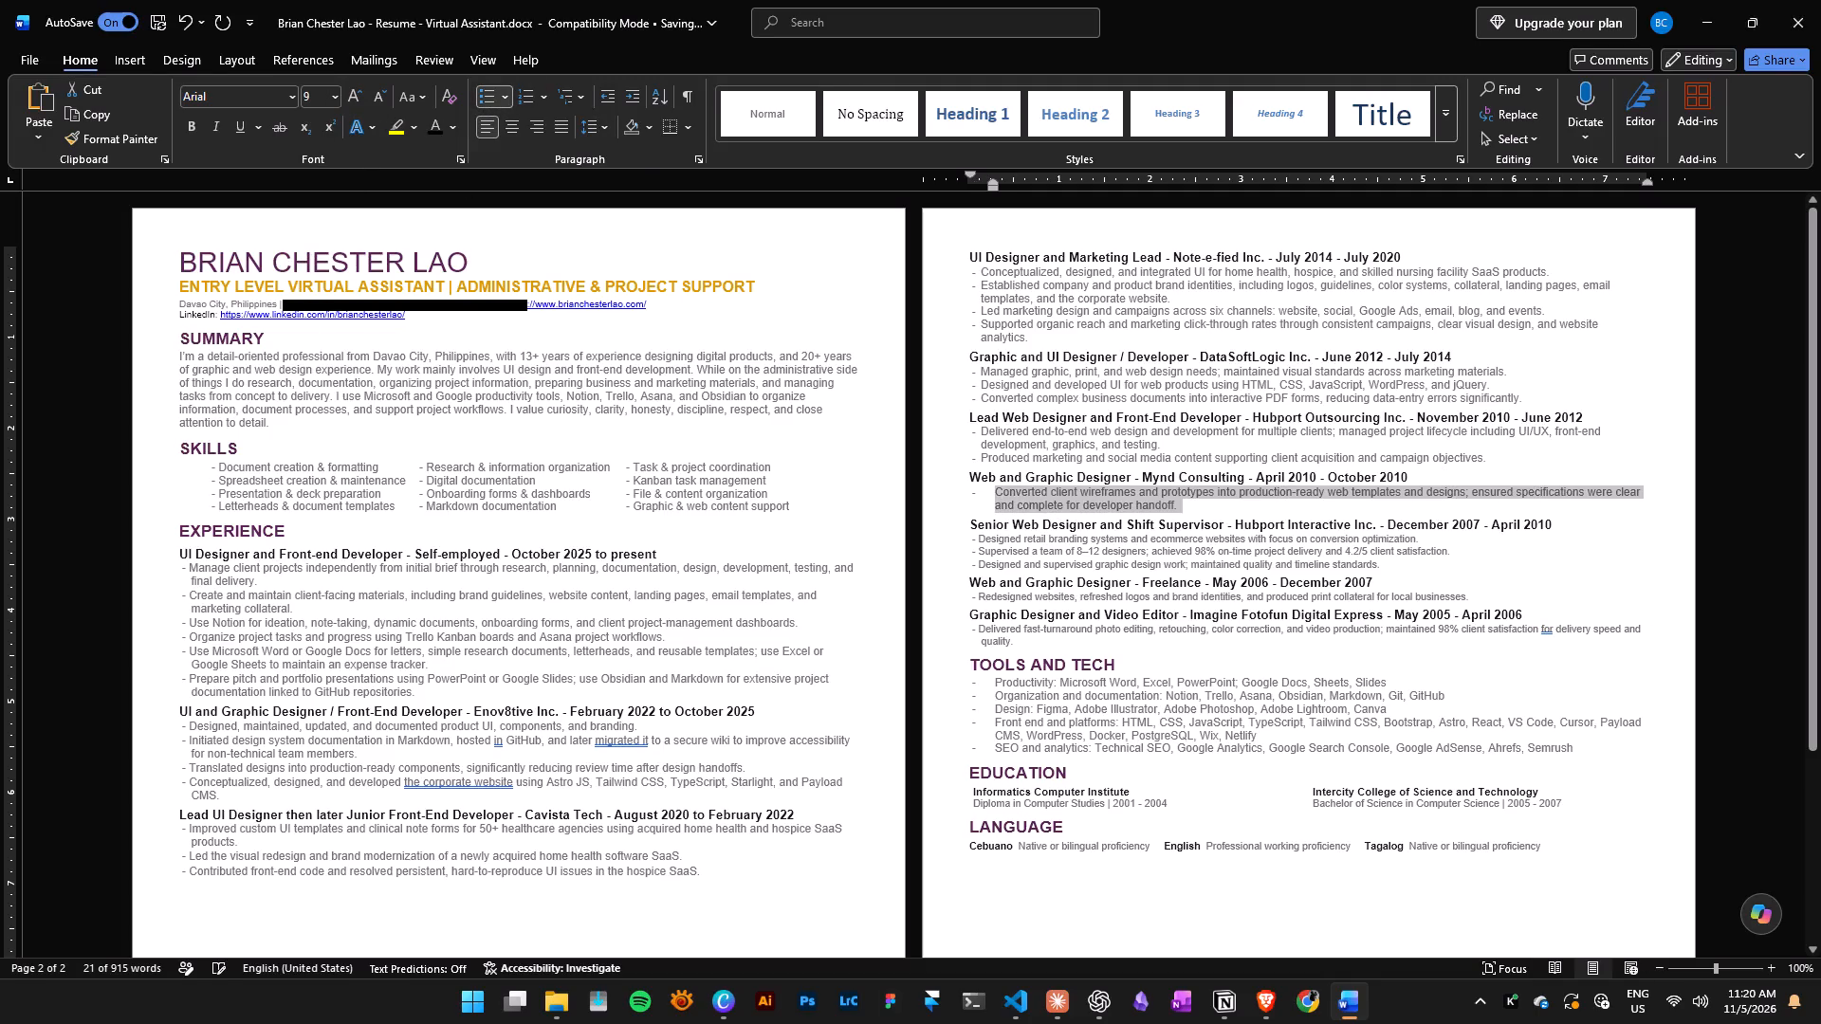
{"action": "left_click_drag", "start_coordinate": [992, 181], "coordinate": [983, 185]}
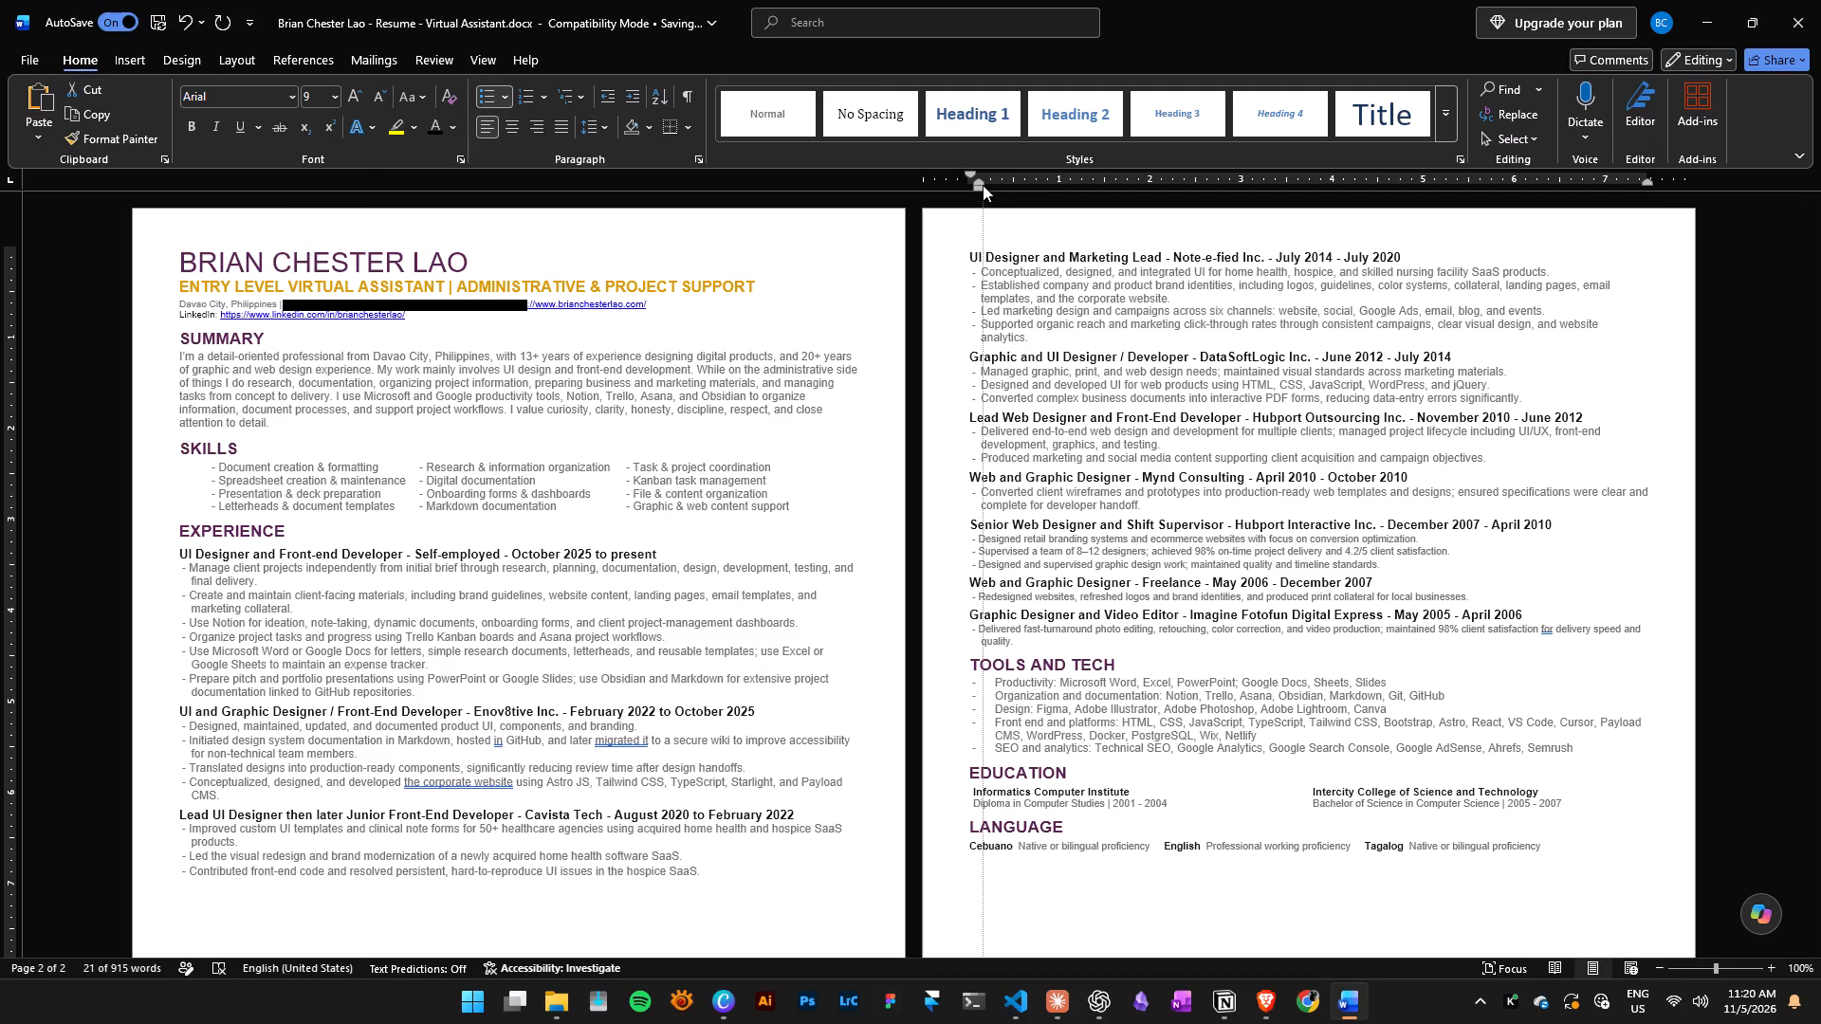
{"action": "left_click_drag", "start_coordinate": [983, 185], "coordinate": [977, 187]}
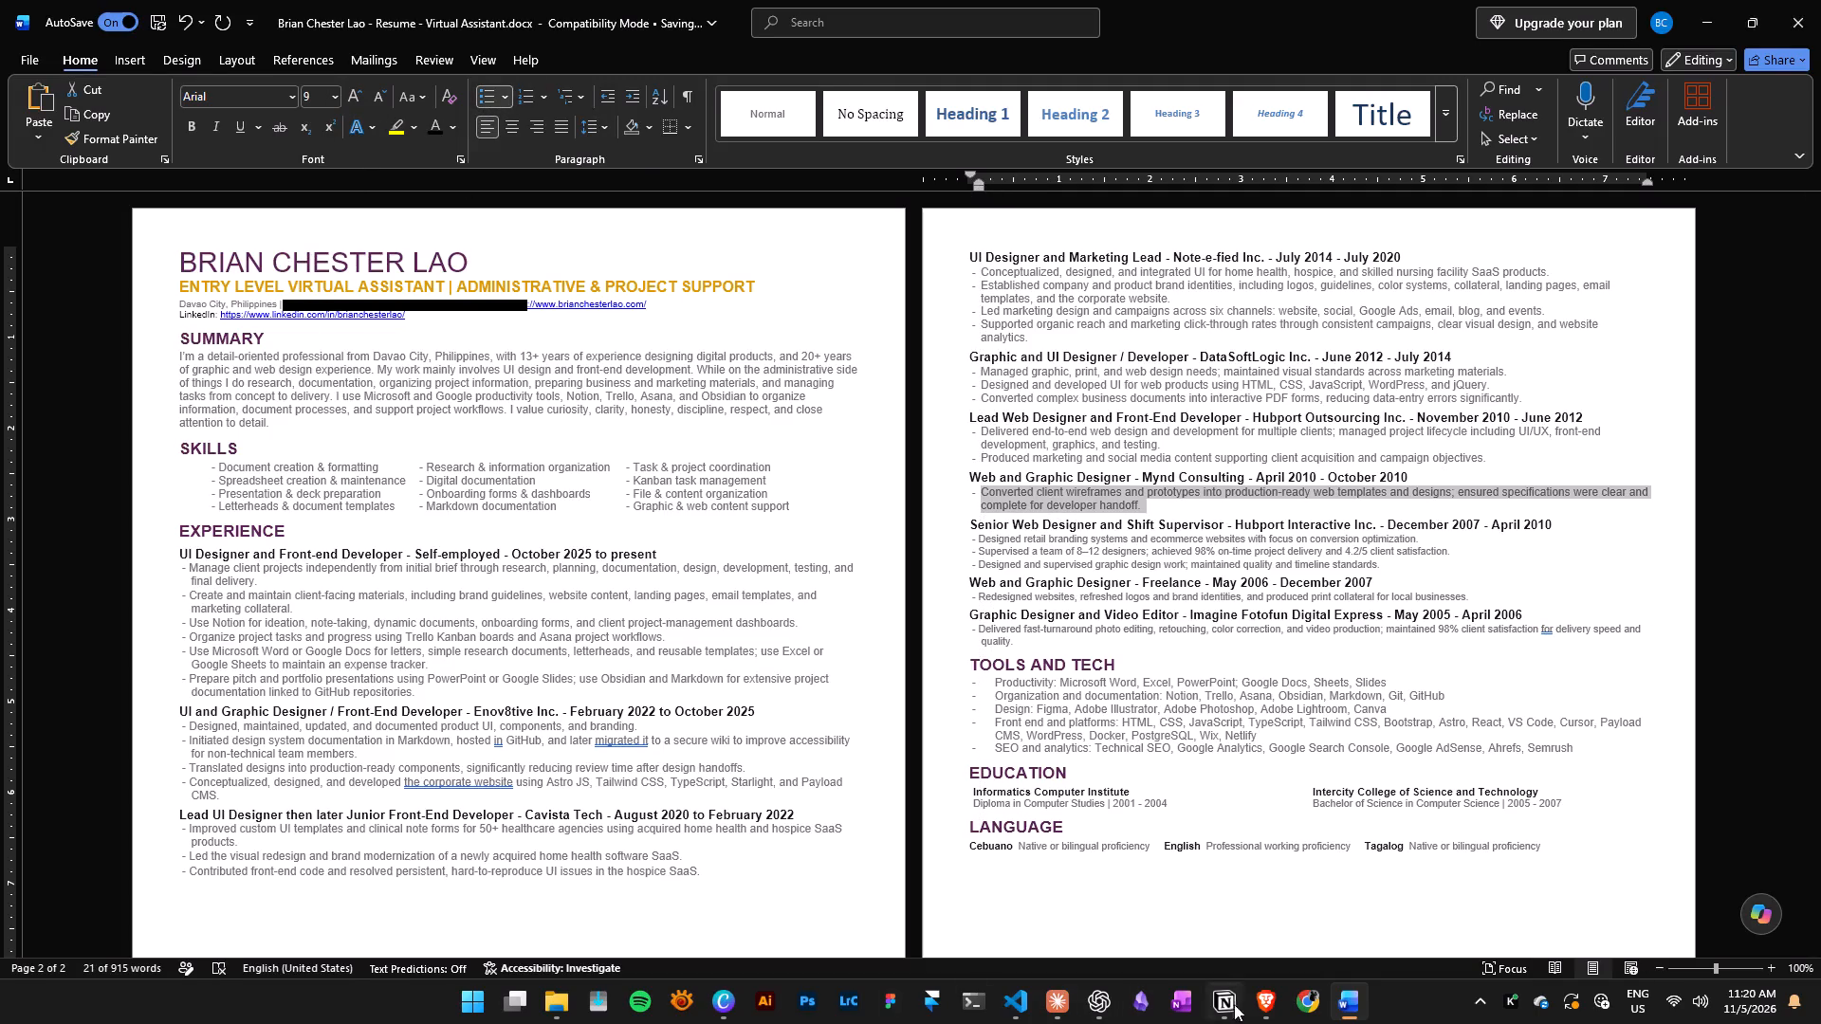
Switch to Brave, open Asana's pricing page in a new tab, and look over its plans and features.
{"action": "left_click", "coordinate": [1260, 1011]}
{"action": "key", "text": "ctrl+t"}
{"action": "type", "text": "asana"}
{"action": "key", "text": "Return"}
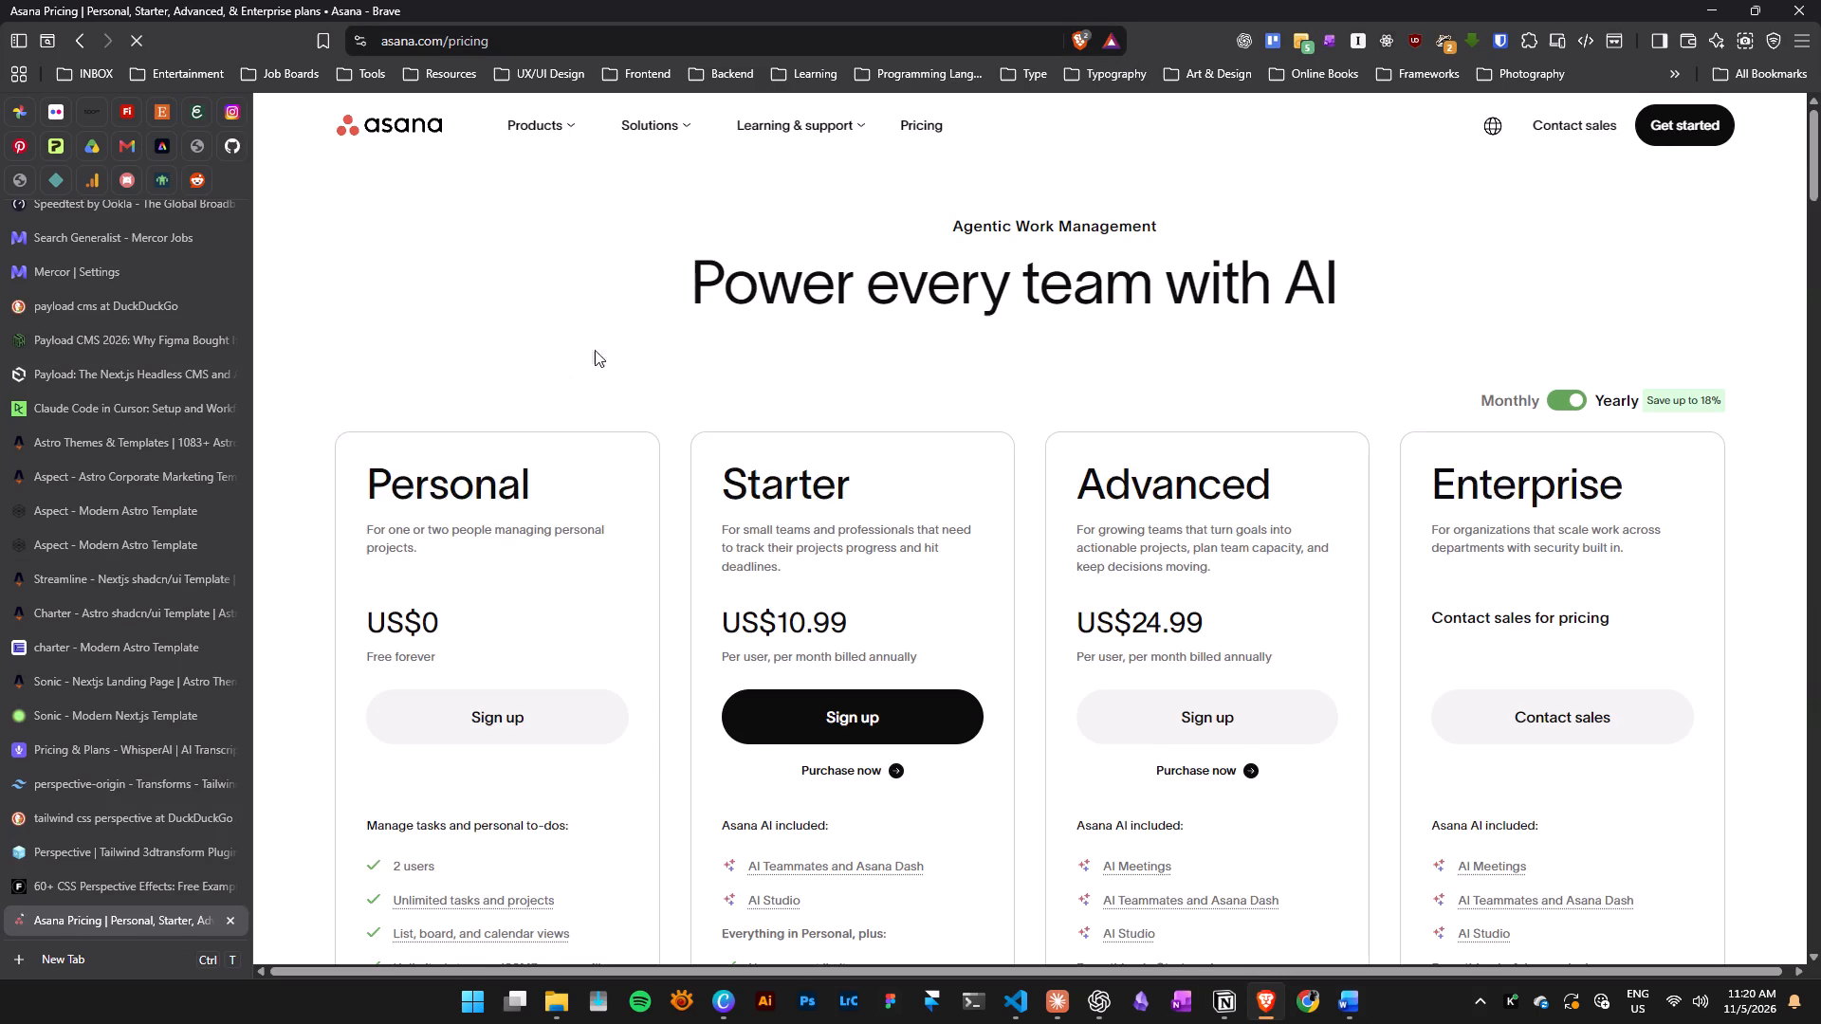
{"action": "scroll", "coordinate": [485, 767], "scroll_direction": "down", "scroll_amount": 3}
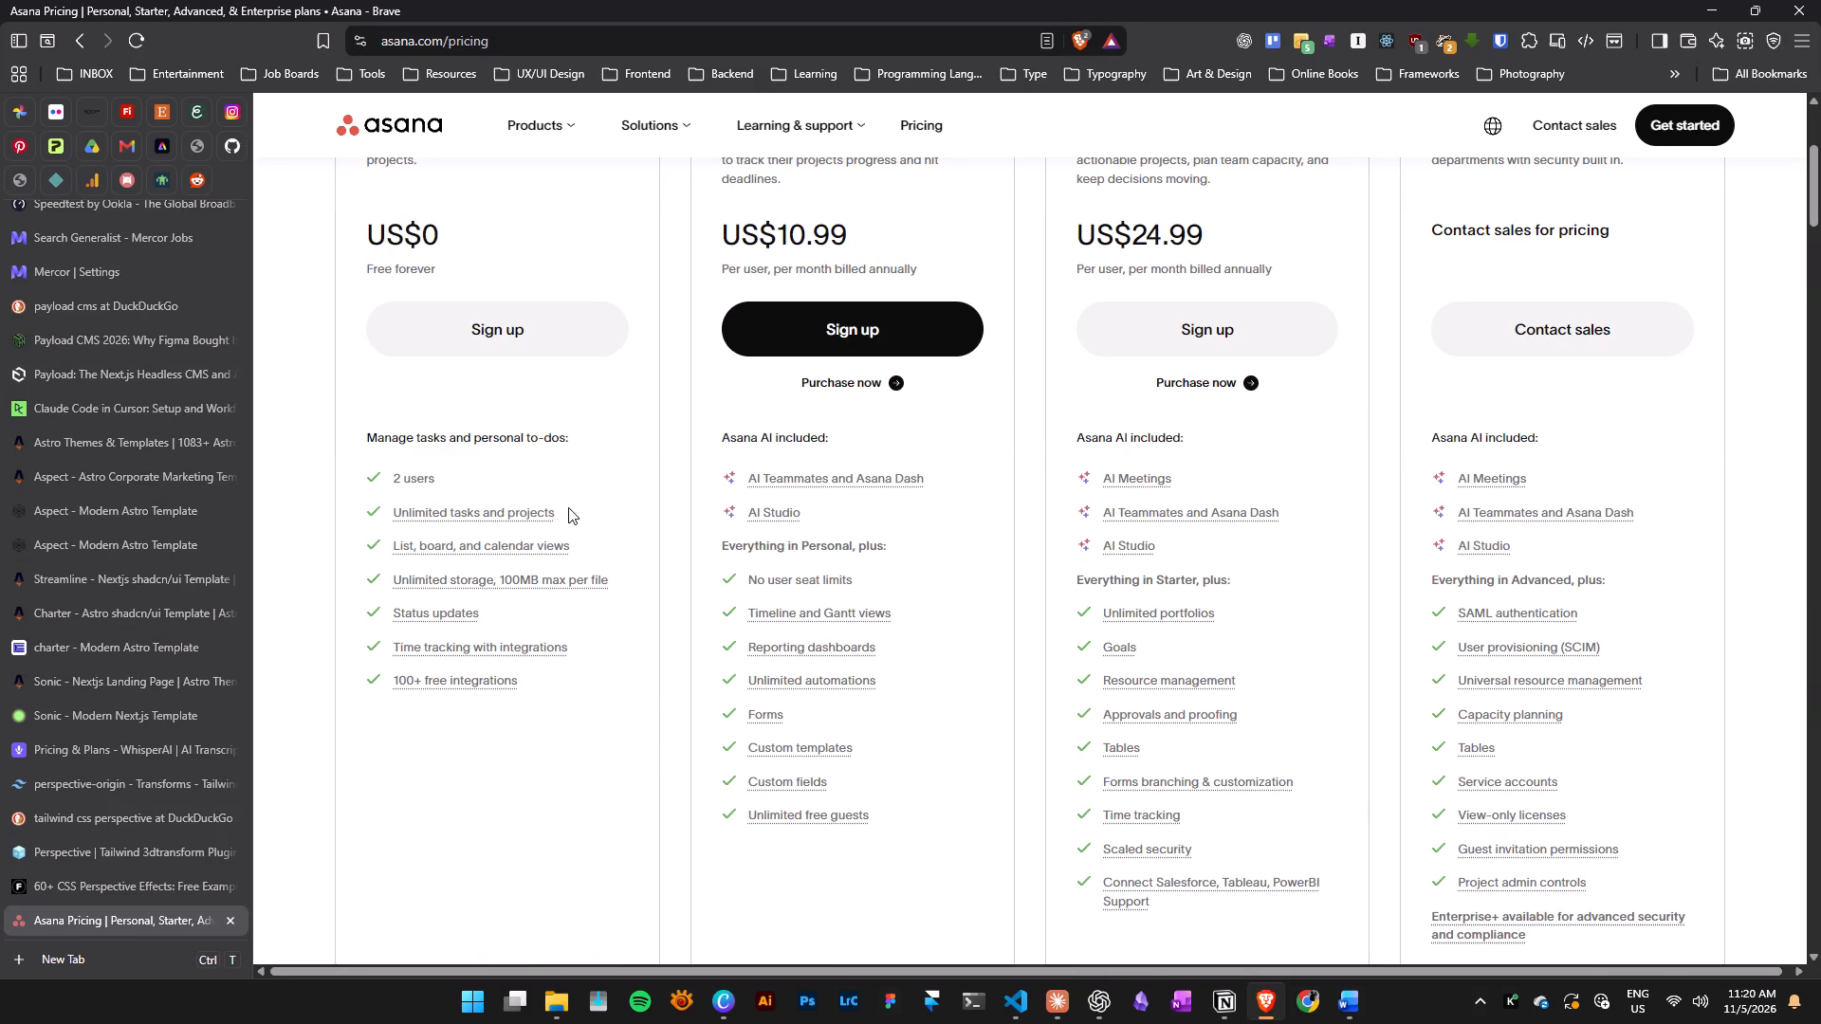
{"action": "scroll", "coordinate": [665, 603], "scroll_direction": "up", "scroll_amount": 8}
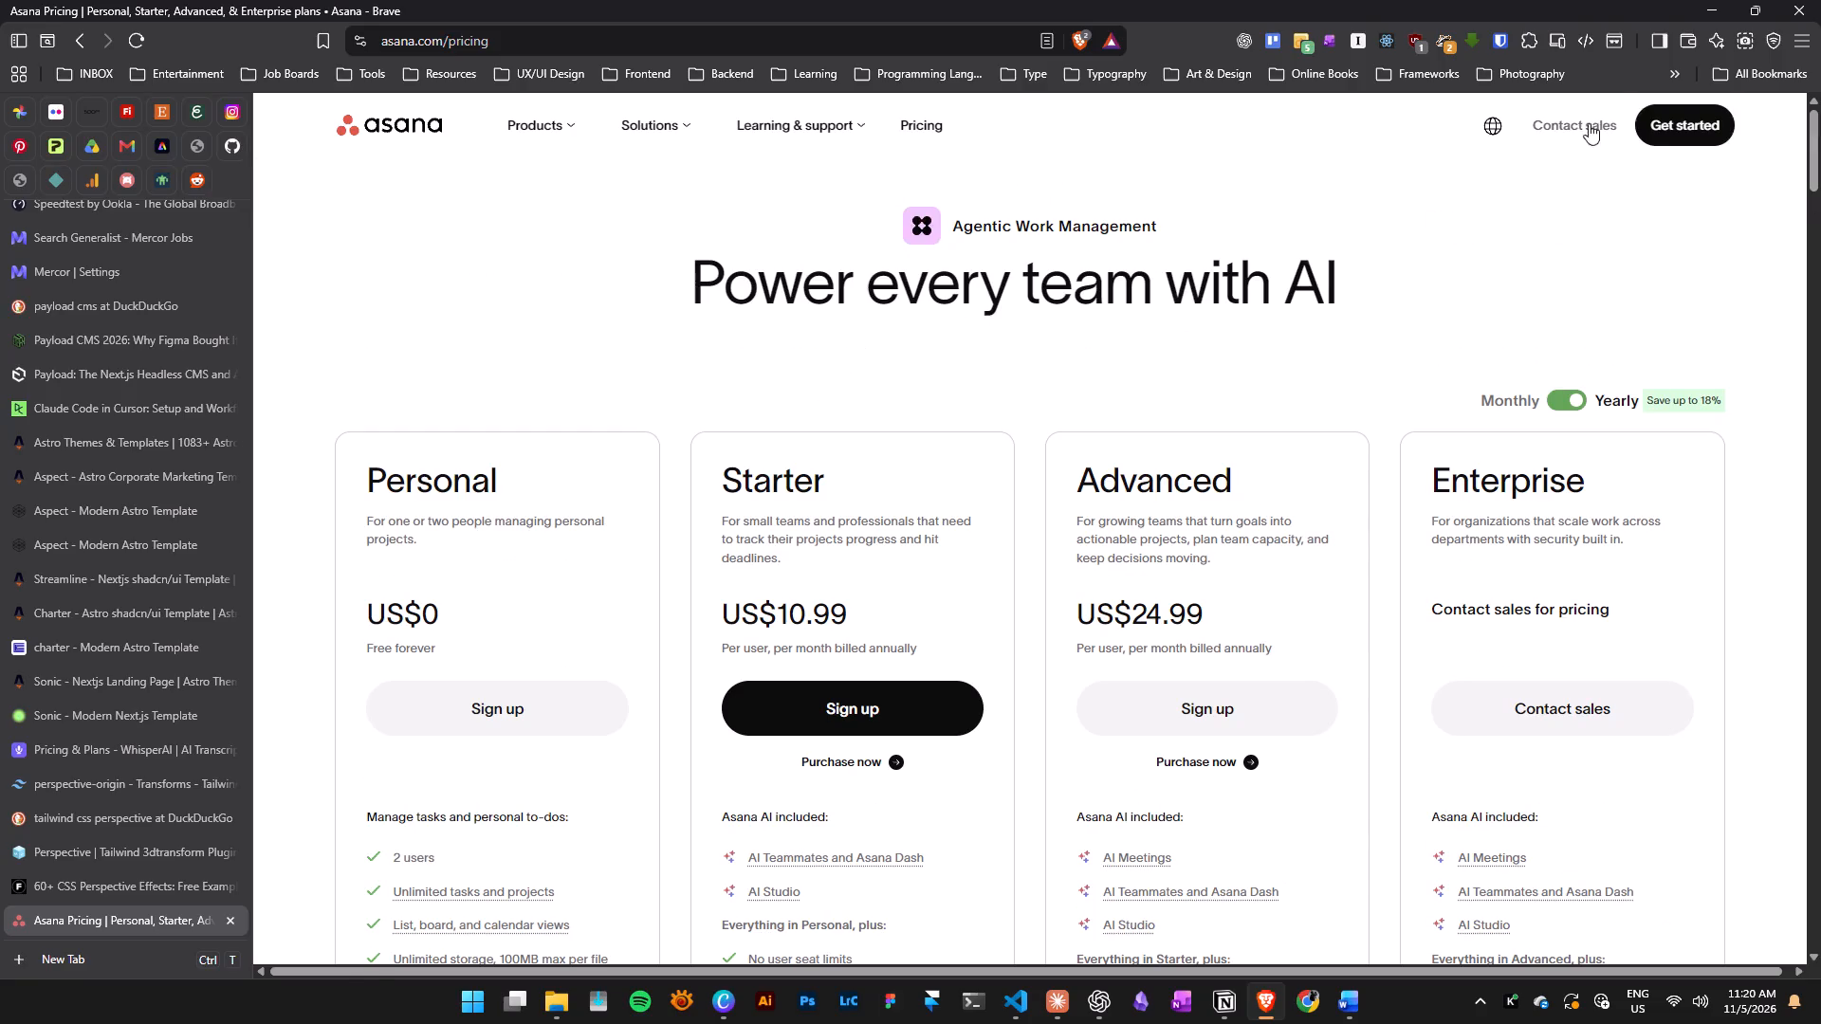
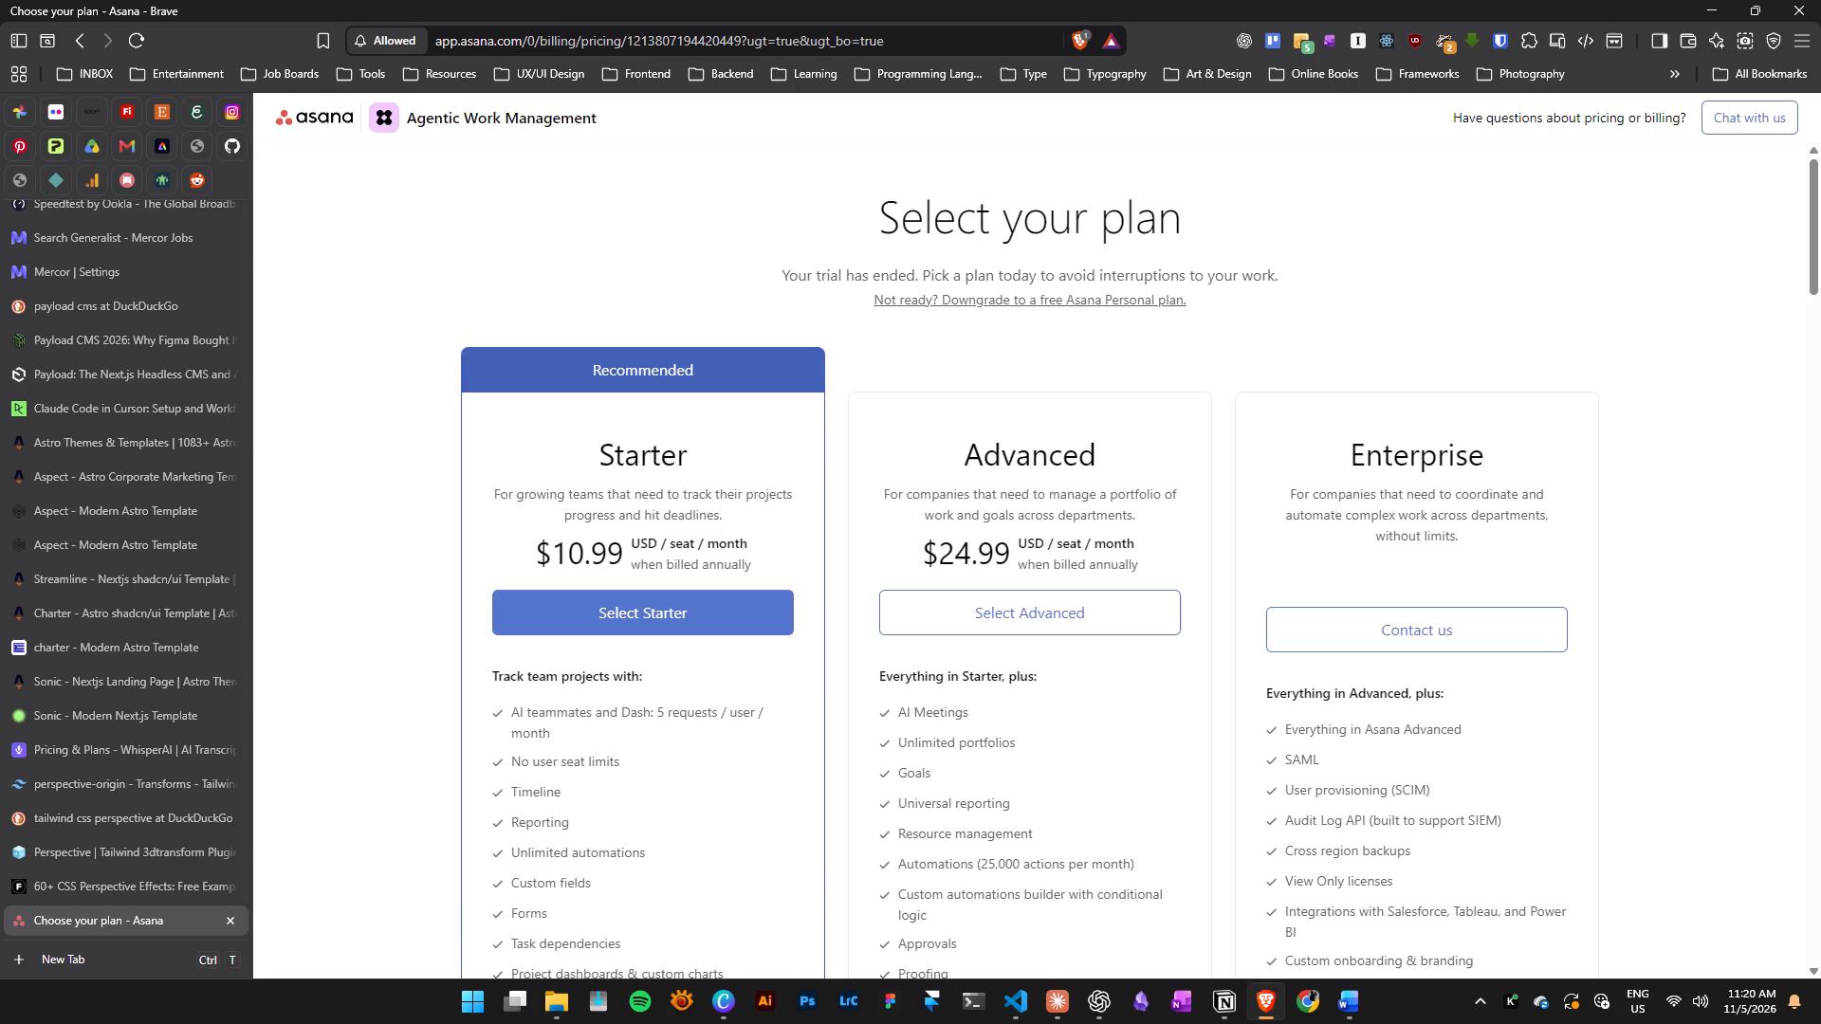
Examine the feature comparison of Asana's Starter, Advanced, Enterprise and Enterprise+ plans, and return to the Asana home page.
{"action": "scroll", "coordinate": [1094, 673], "scroll_direction": "down", "scroll_amount": 9}
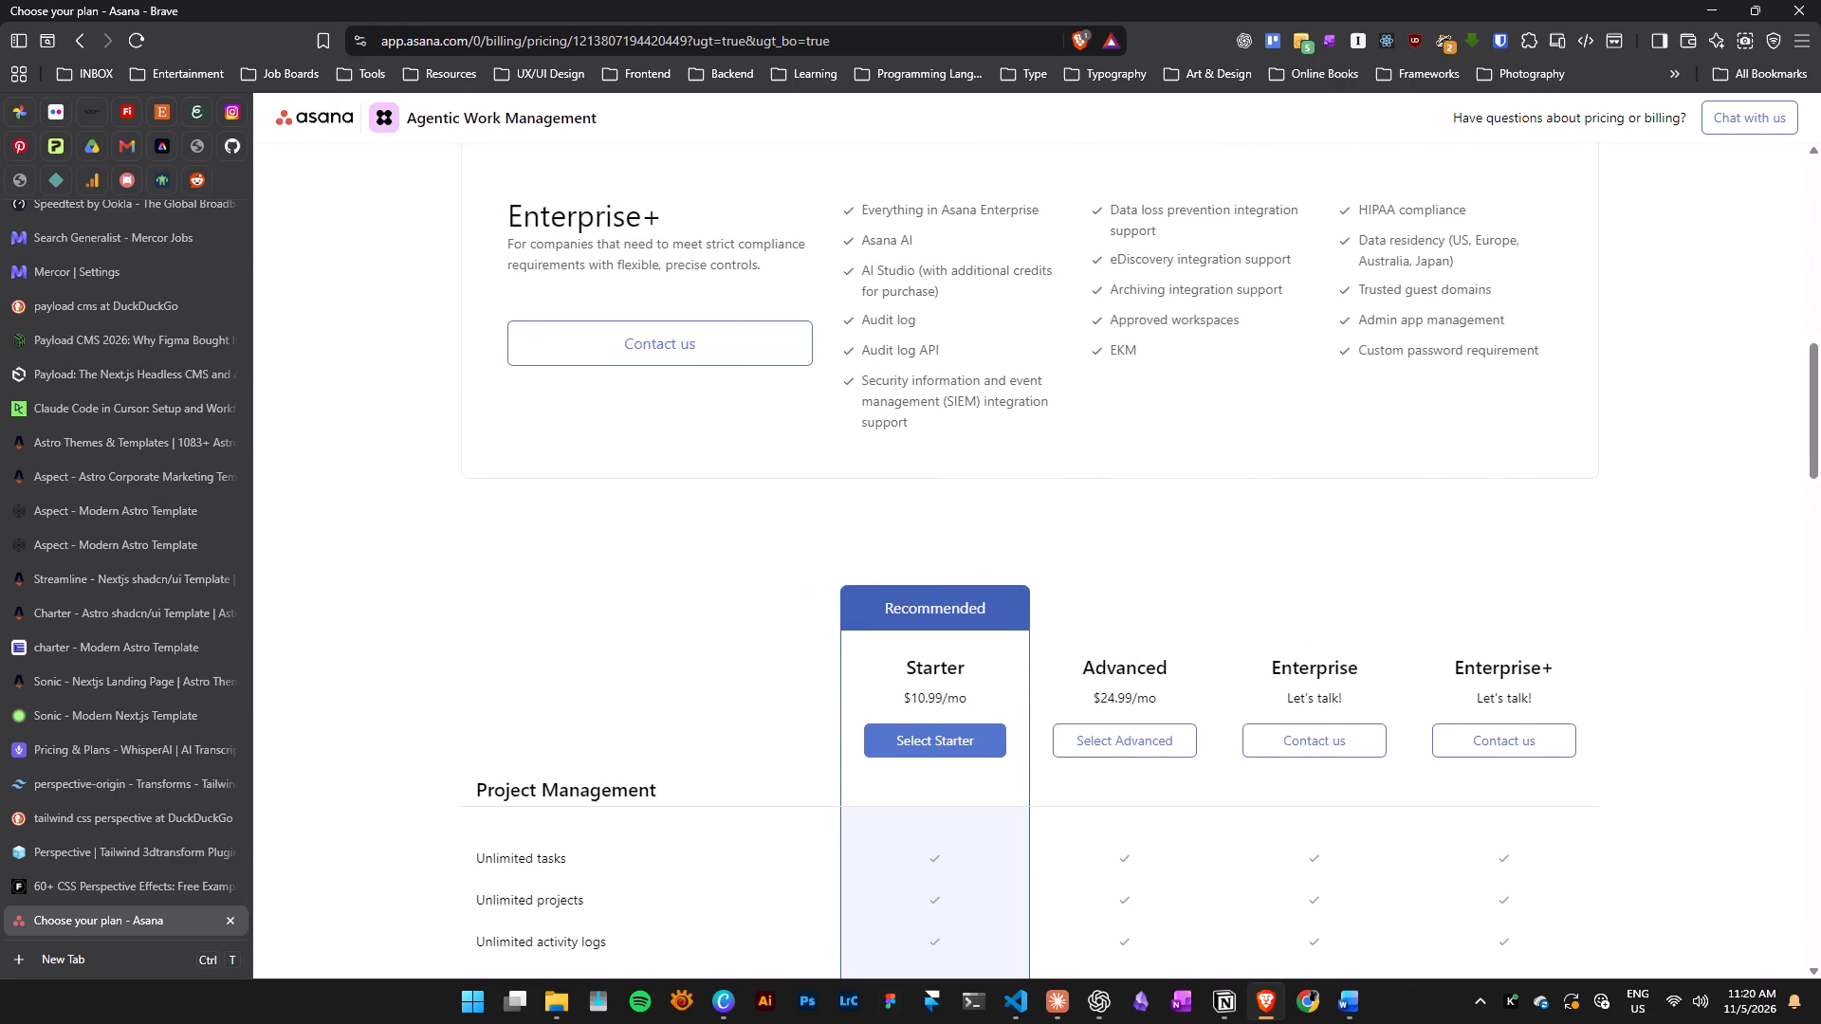
{"action": "scroll", "coordinate": [1087, 675], "scroll_direction": "down", "scroll_amount": 17}
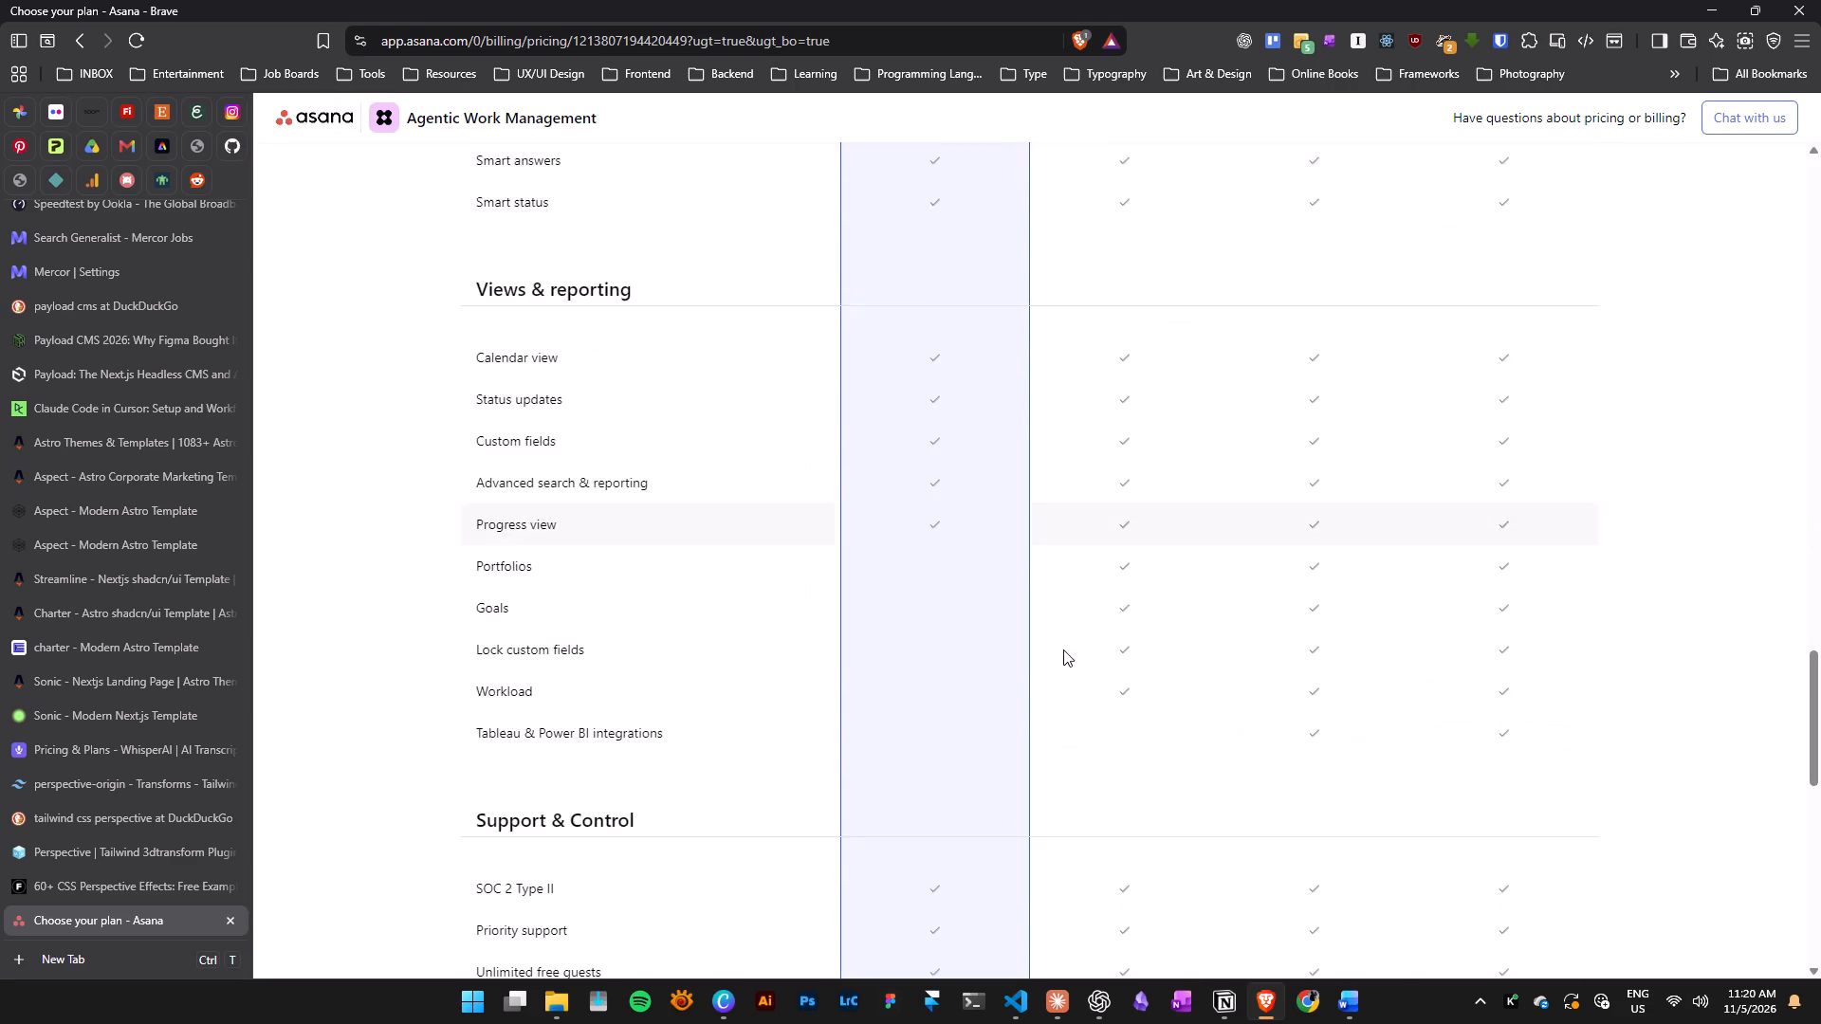
{"action": "scroll", "coordinate": [1063, 649], "scroll_direction": "down", "scroll_amount": 10}
{"action": "scroll", "coordinate": [1079, 675], "scroll_direction": "up", "scroll_amount": 20}
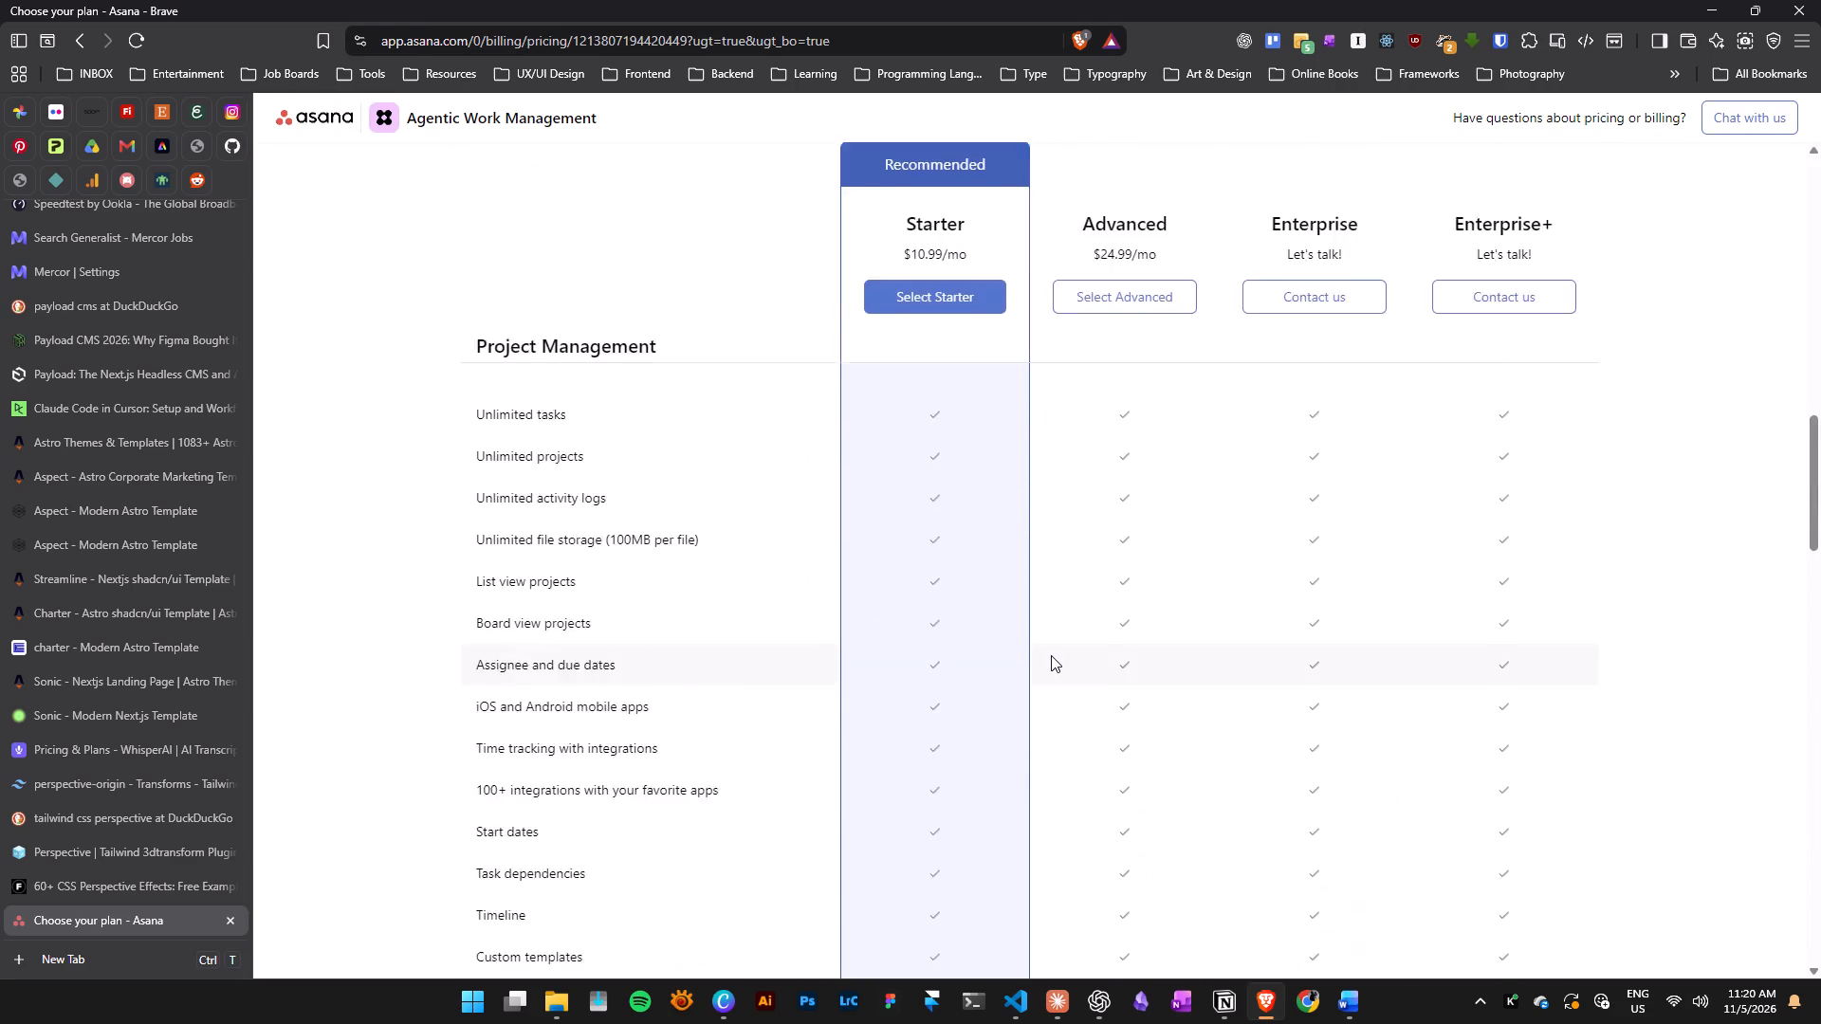
{"action": "scroll", "coordinate": [1051, 655], "scroll_direction": "up", "scroll_amount": 20}
{"action": "scroll", "coordinate": [1051, 655], "scroll_direction": "up", "scroll_amount": 1}
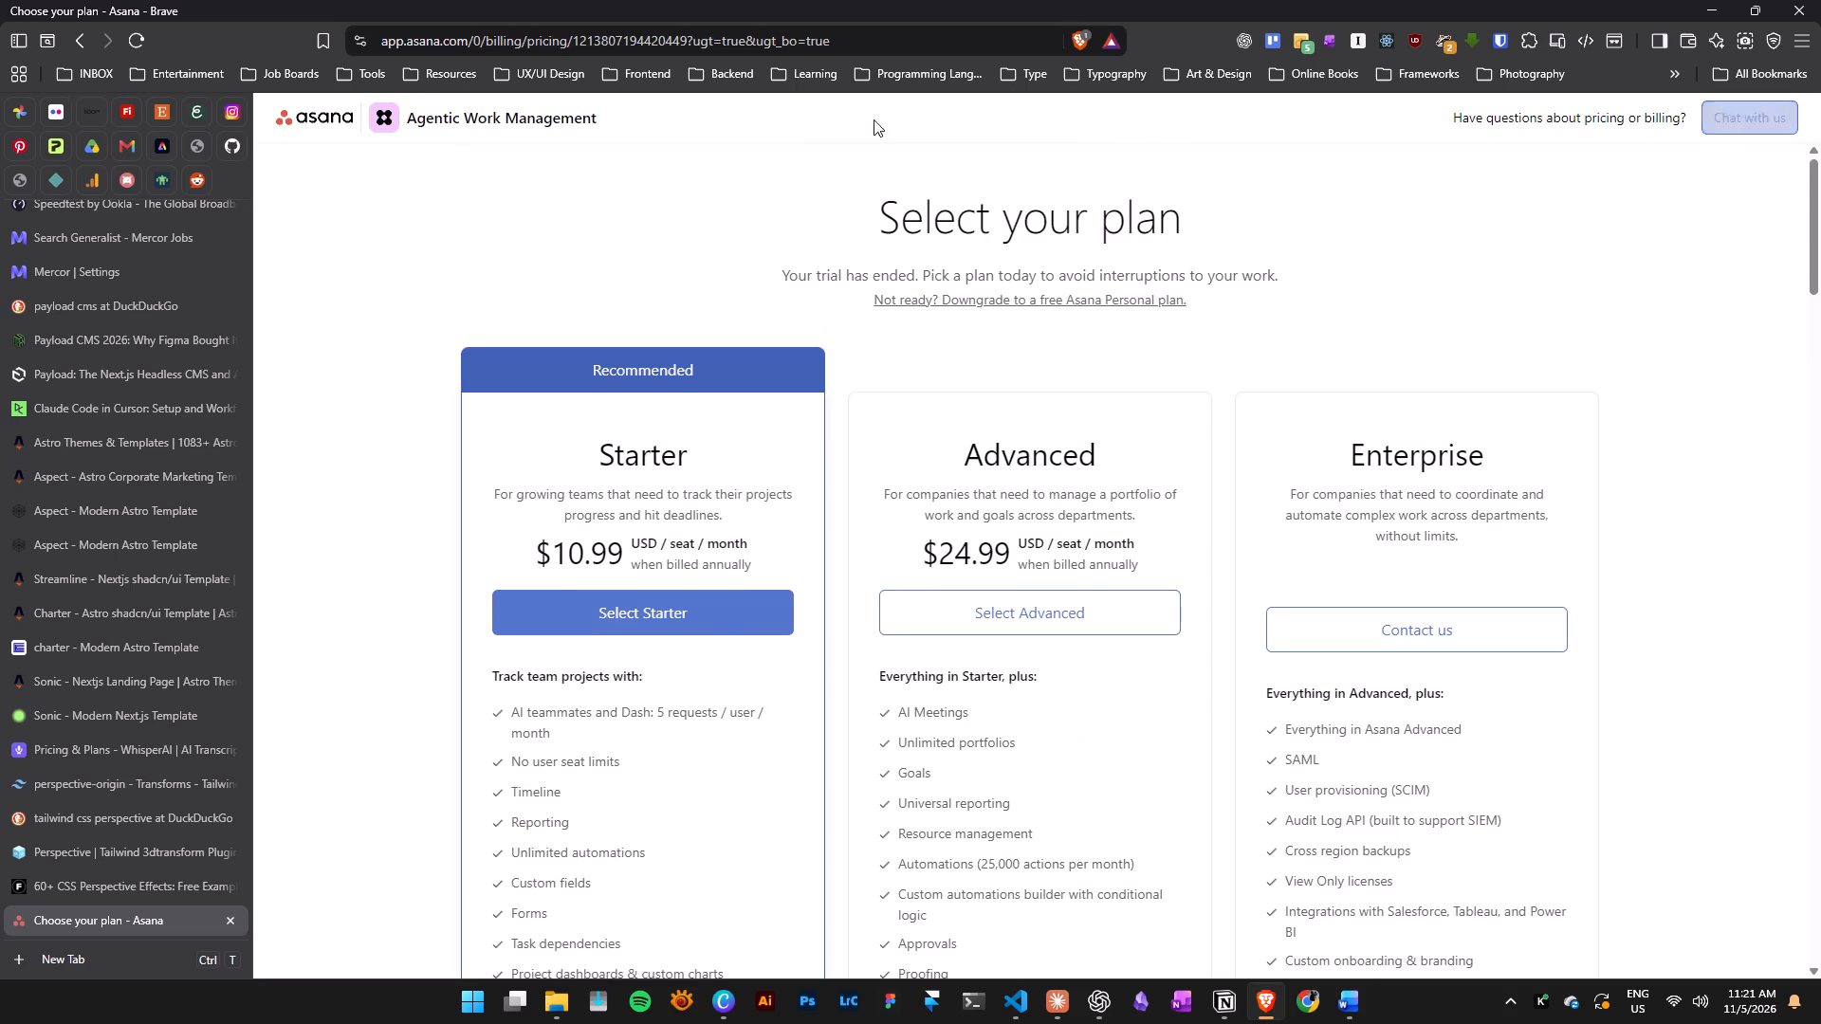
{"action": "left_click", "coordinate": [85, 37]}
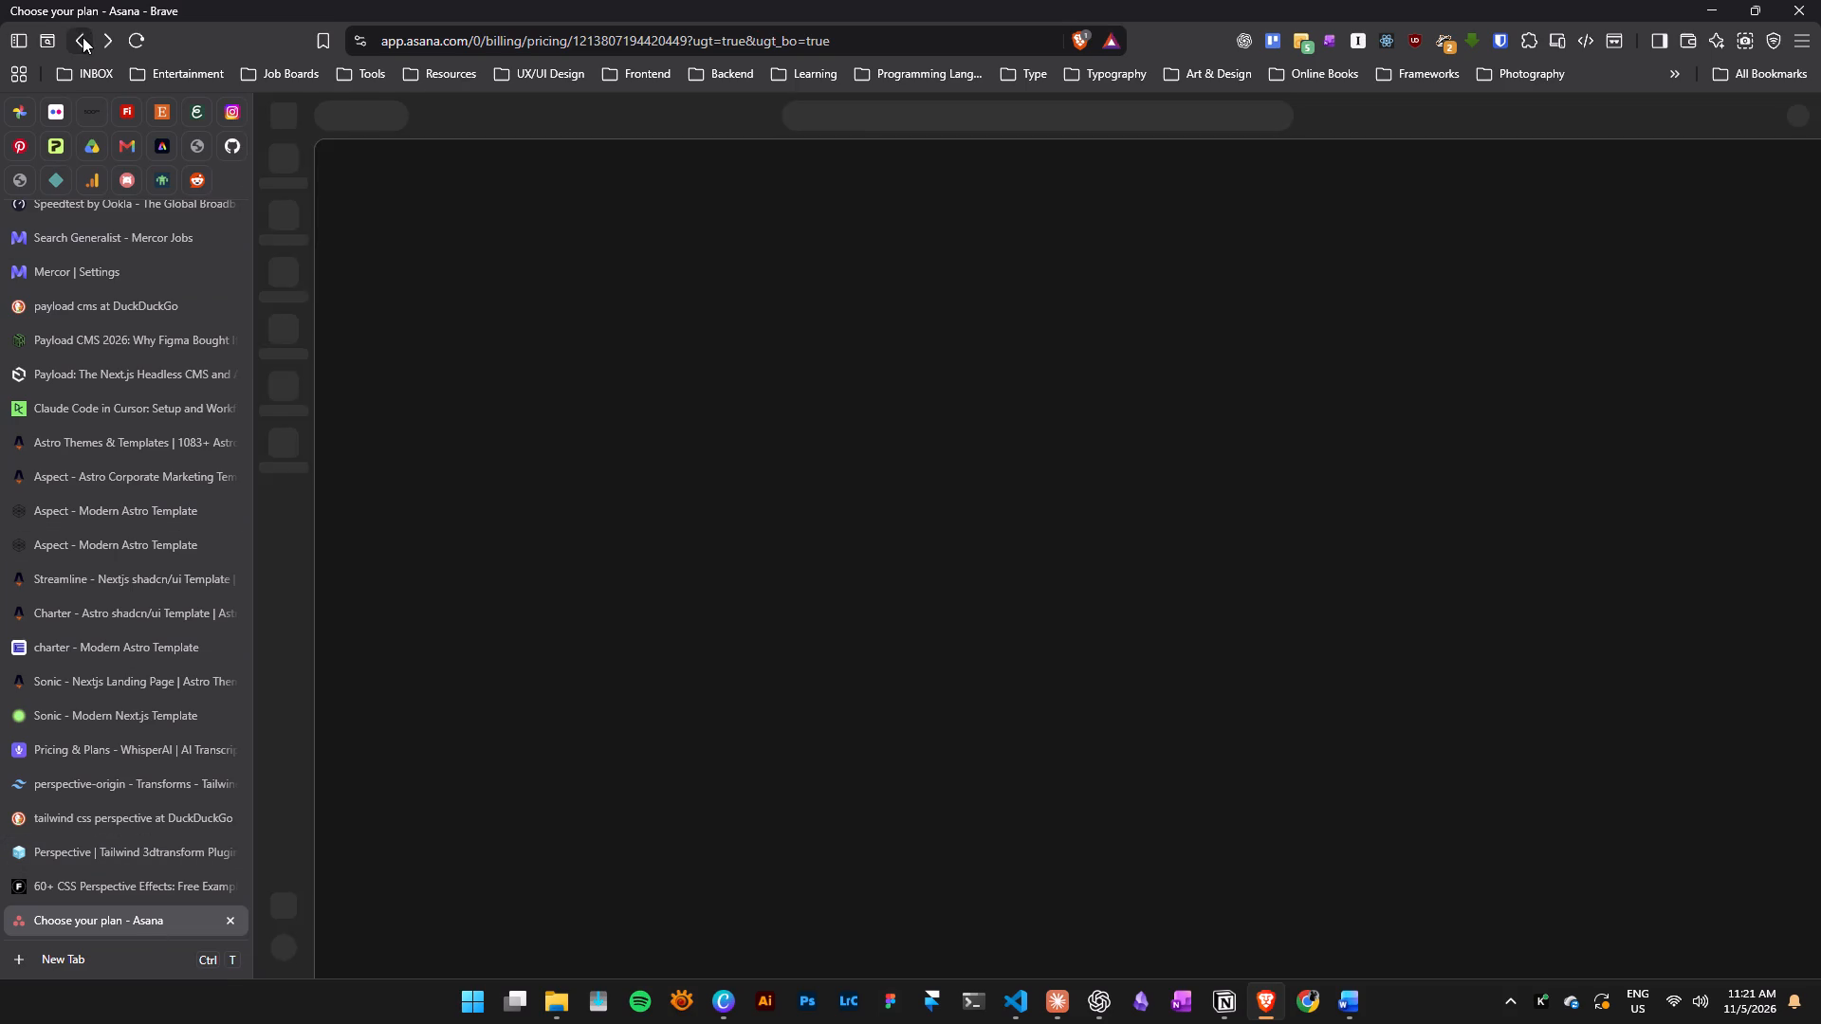
{"action": "left_click", "coordinate": [1735, 535]}
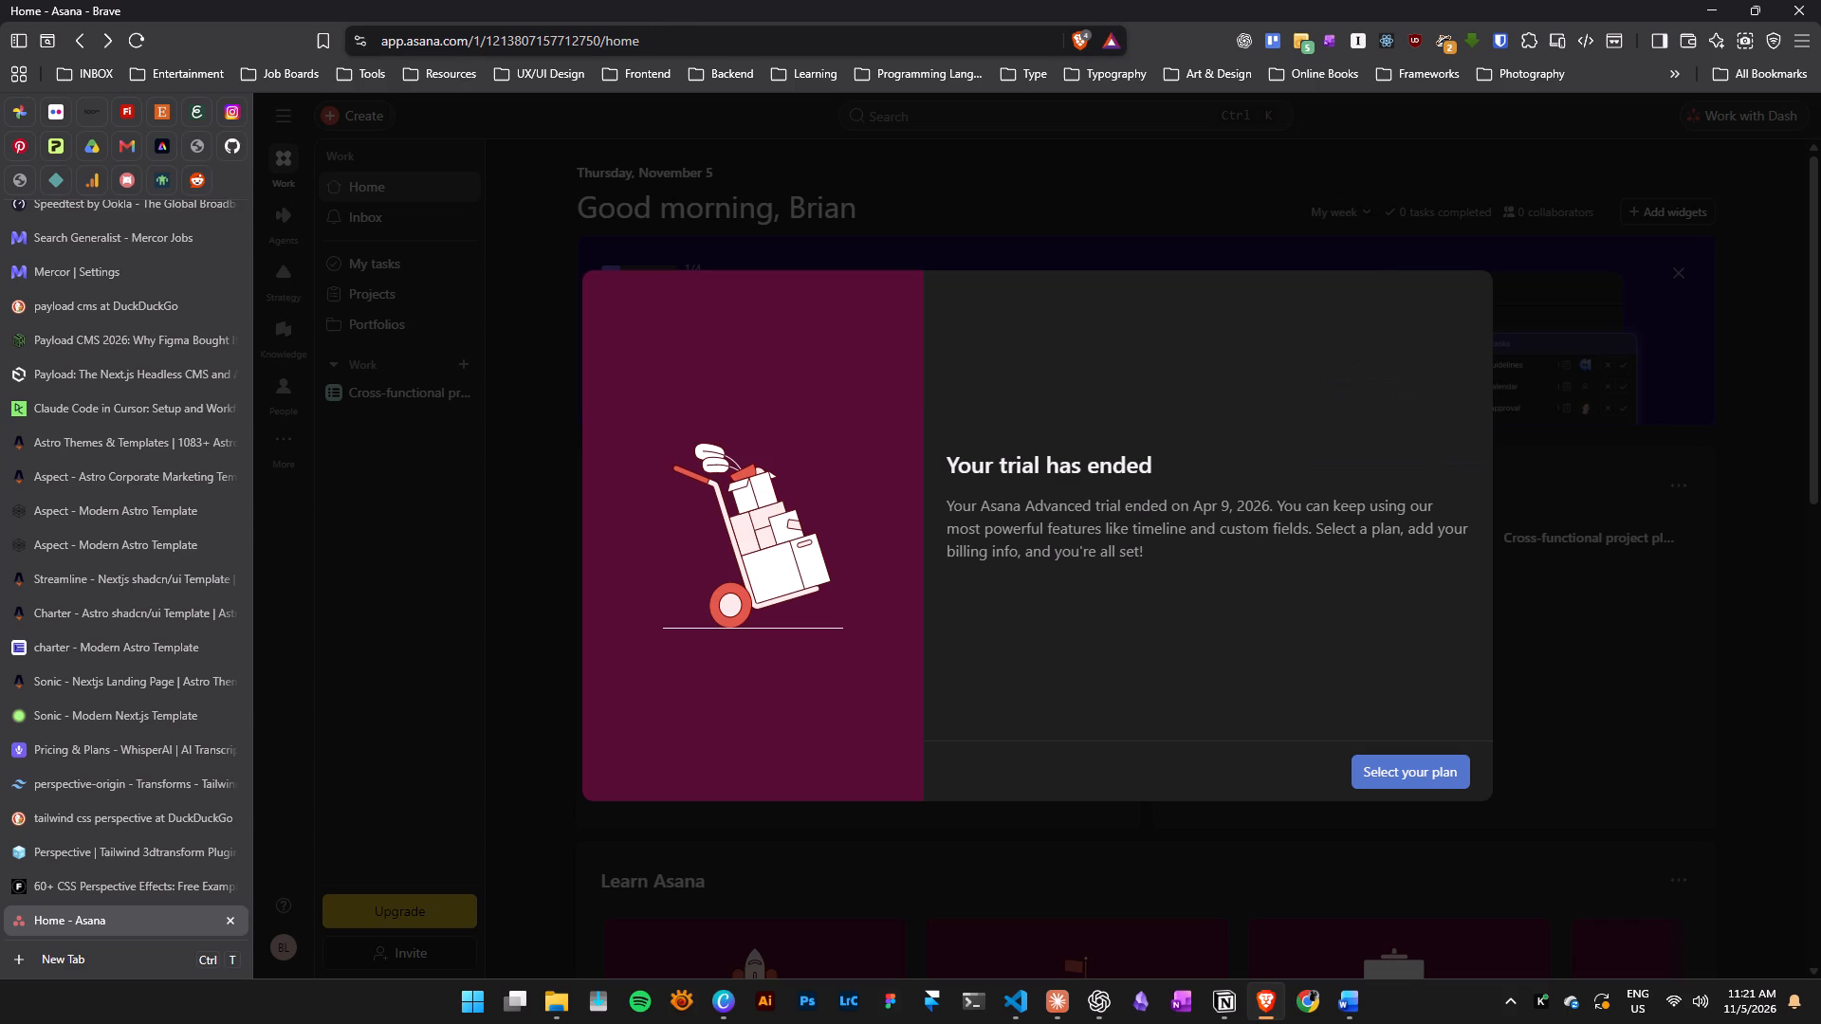
Go to monday.com in the same tab, open its pricing page, and look over the plans and their included features.
{"action": "left_click", "coordinate": [658, 35]}
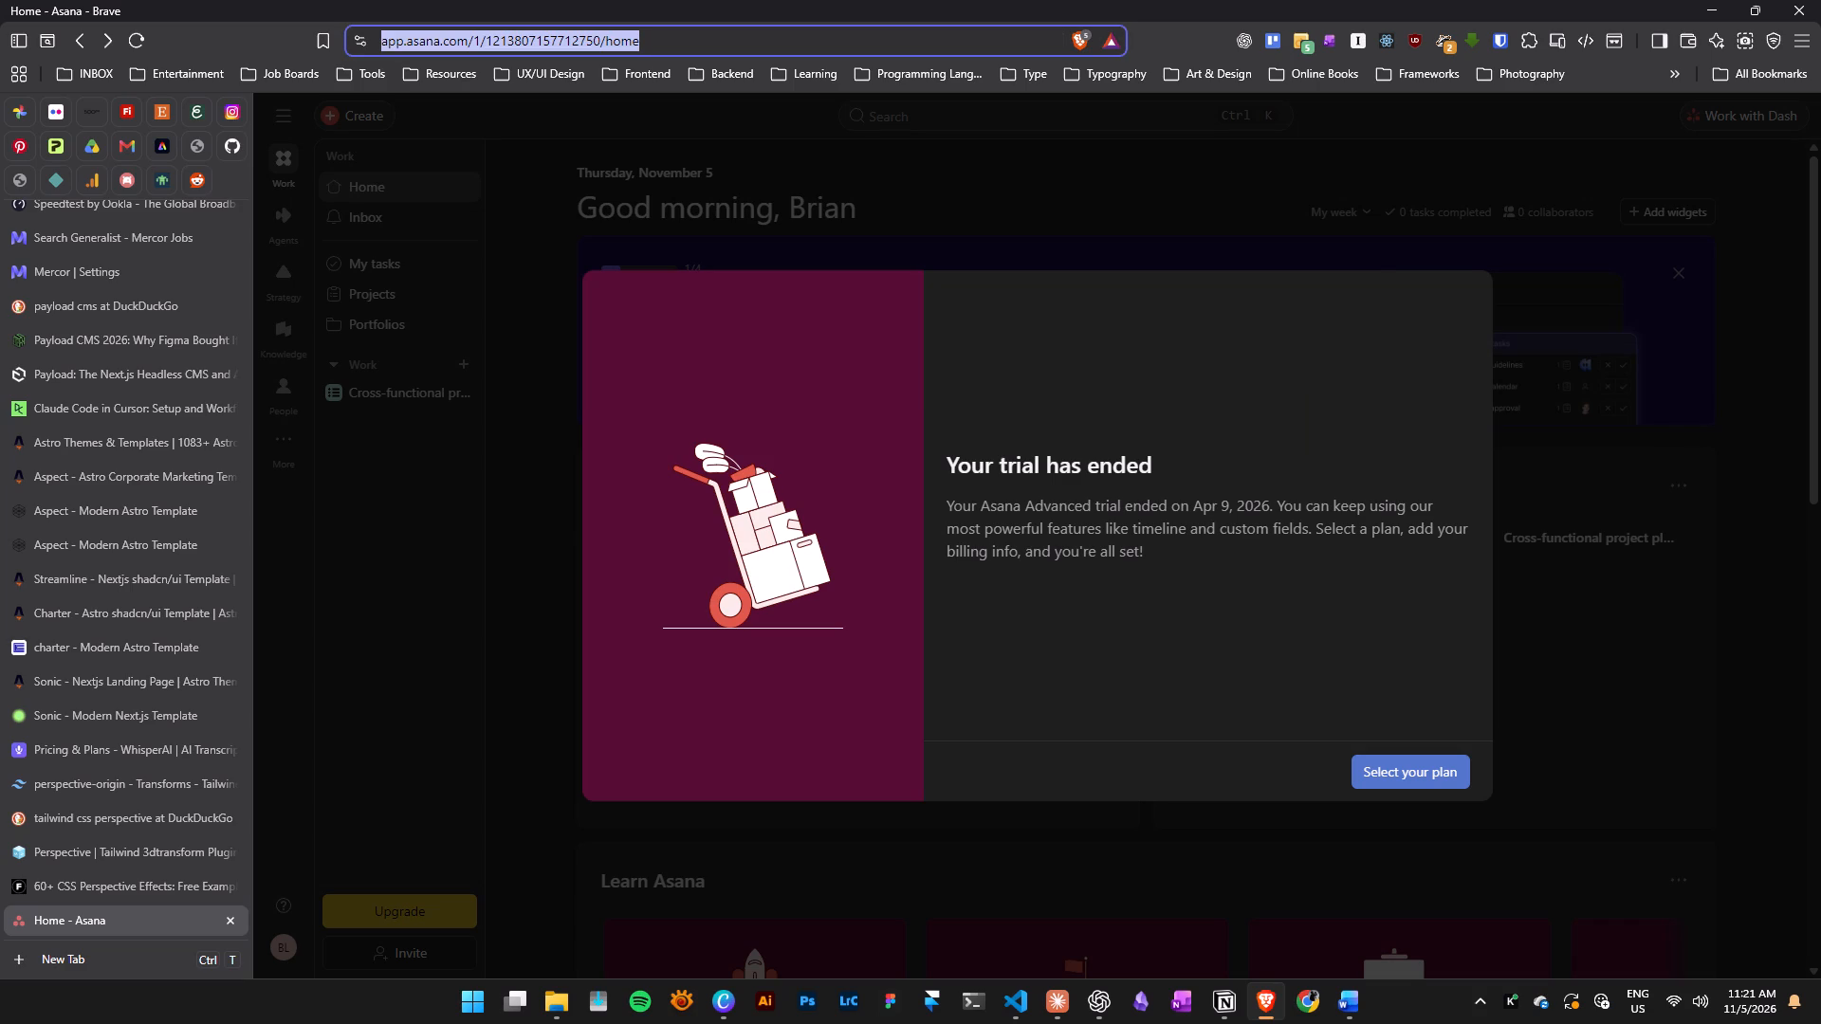
{"action": "type", "text": "monday.com"}
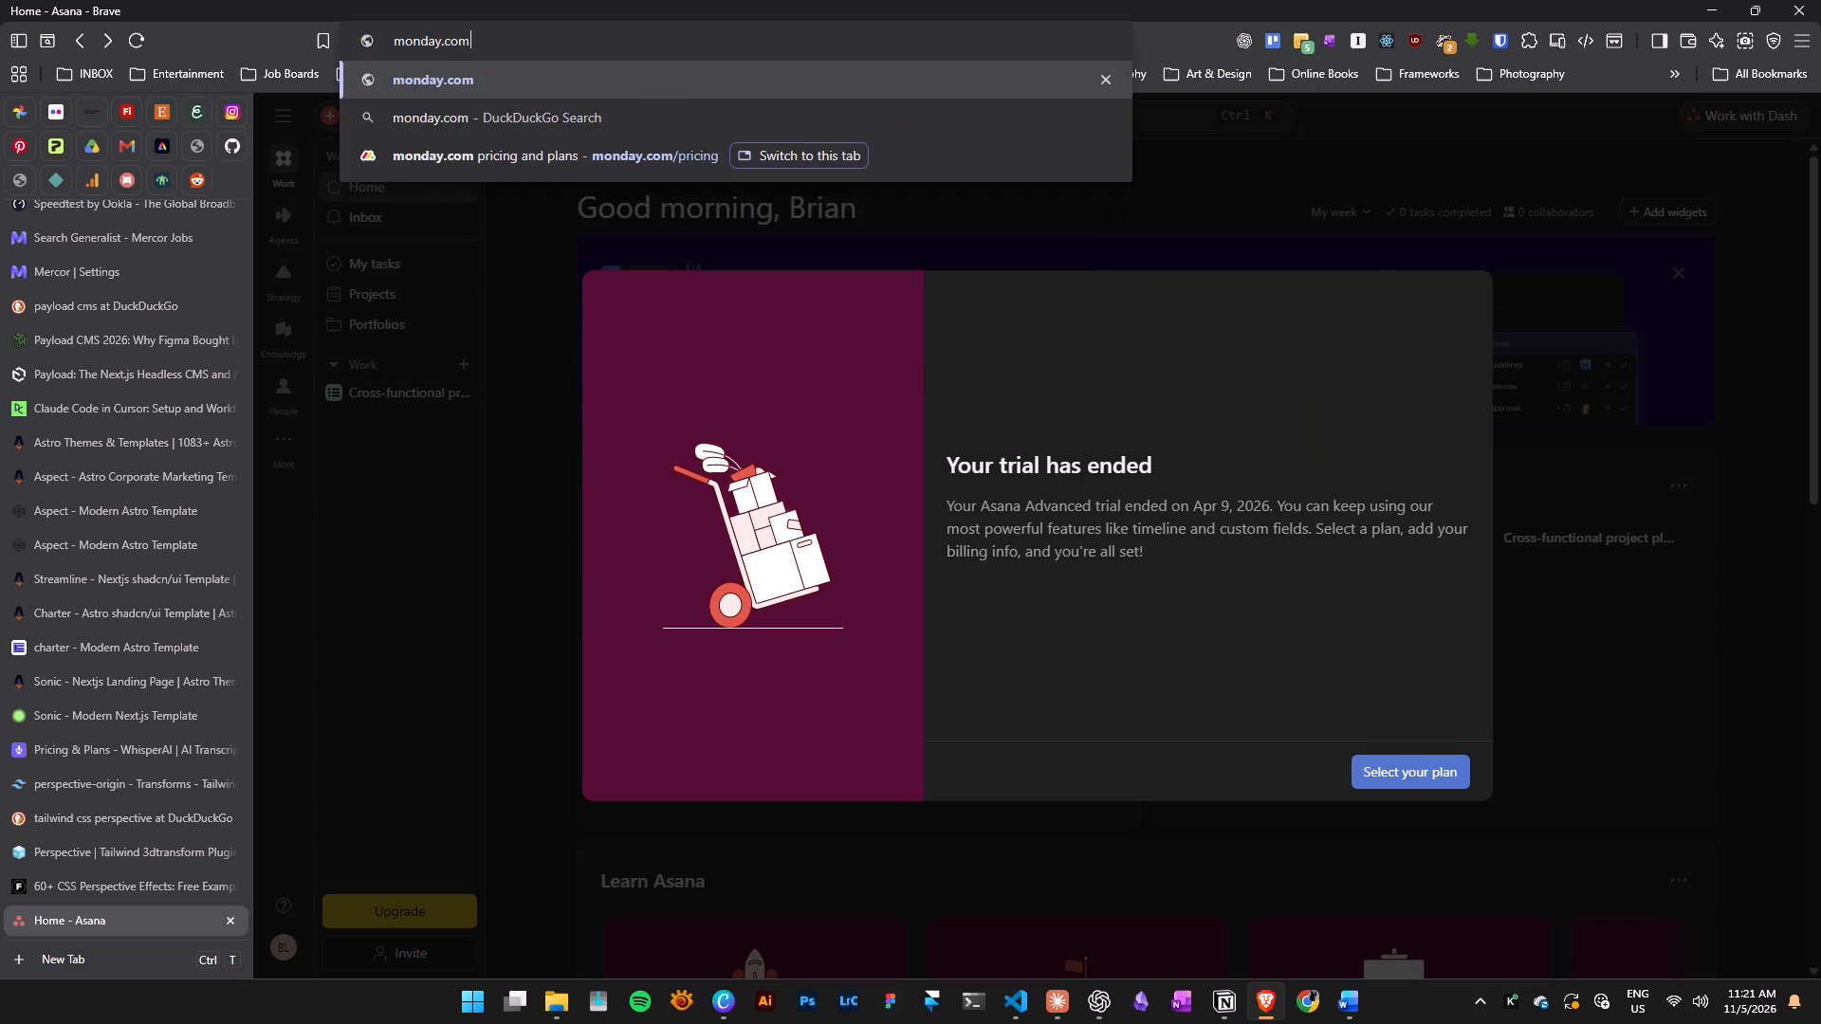
{"action": "key", "text": "Return"}
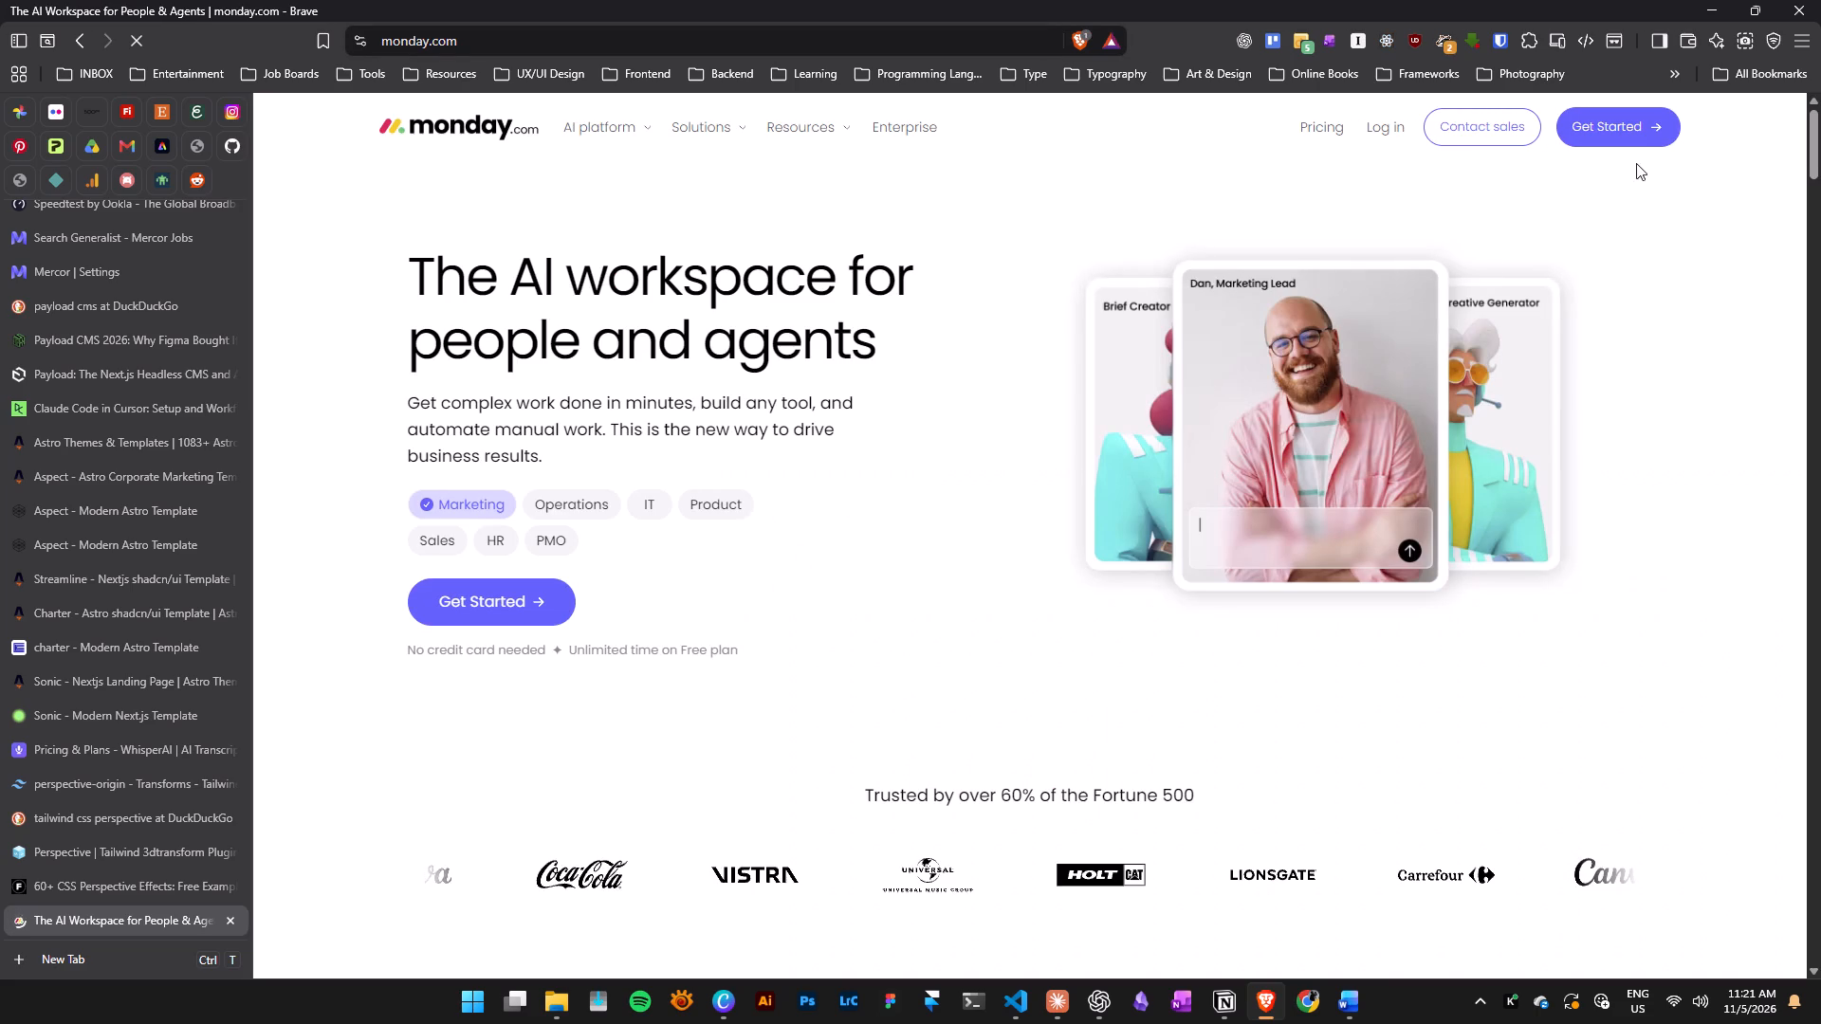
{"action": "left_click", "coordinate": [1321, 132]}
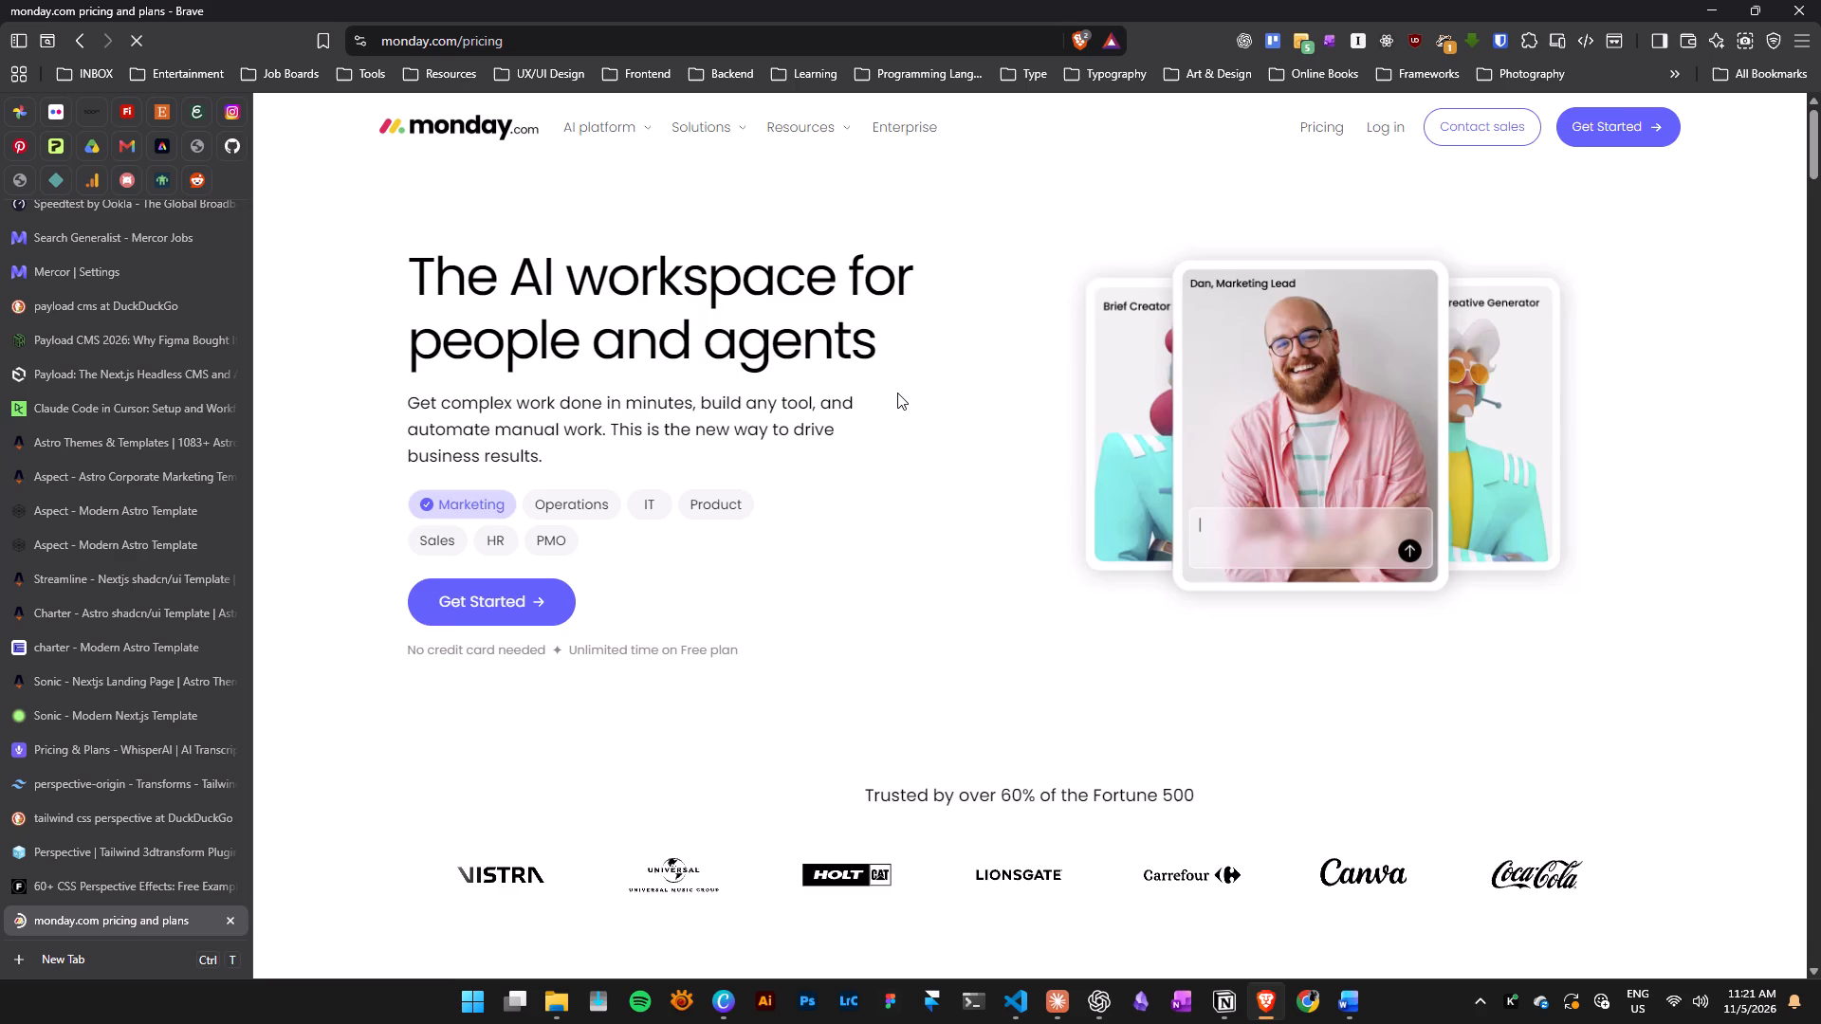
{"action": "scroll", "coordinate": [859, 473], "scroll_direction": "down", "scroll_amount": 2}
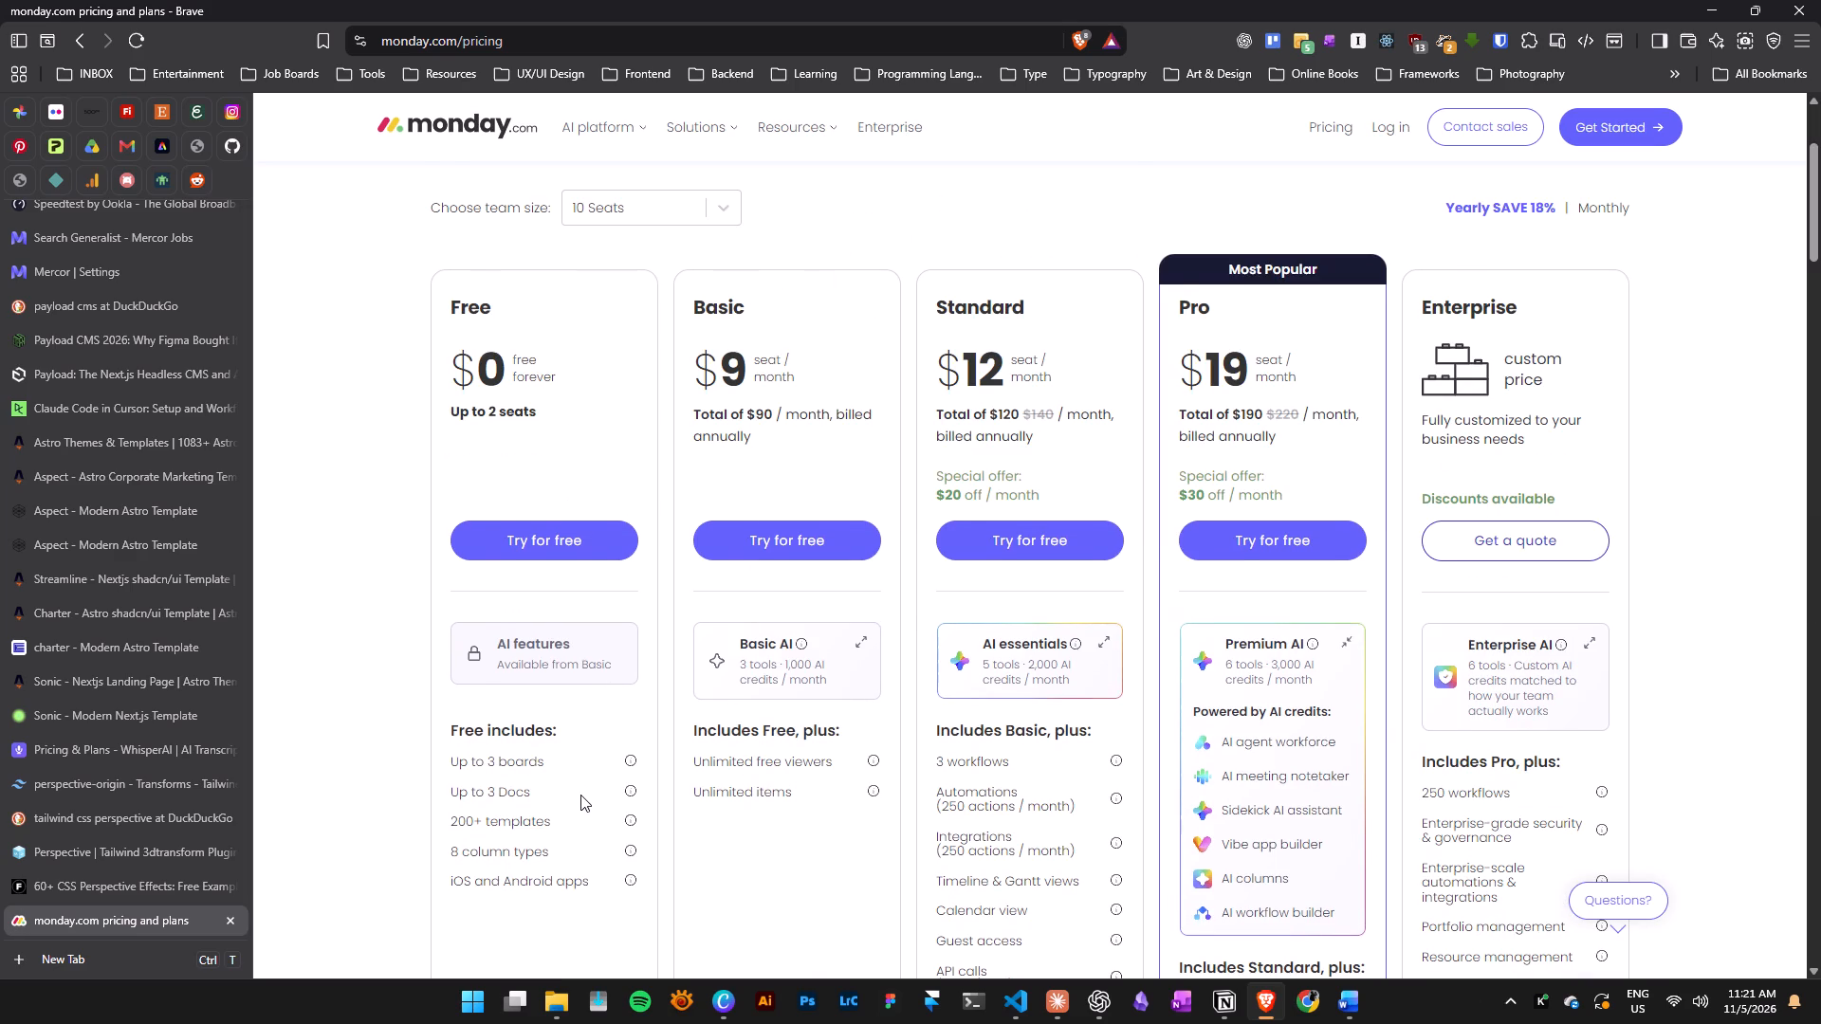
{"action": "scroll", "coordinate": [580, 795], "scroll_direction": "down", "scroll_amount": 2}
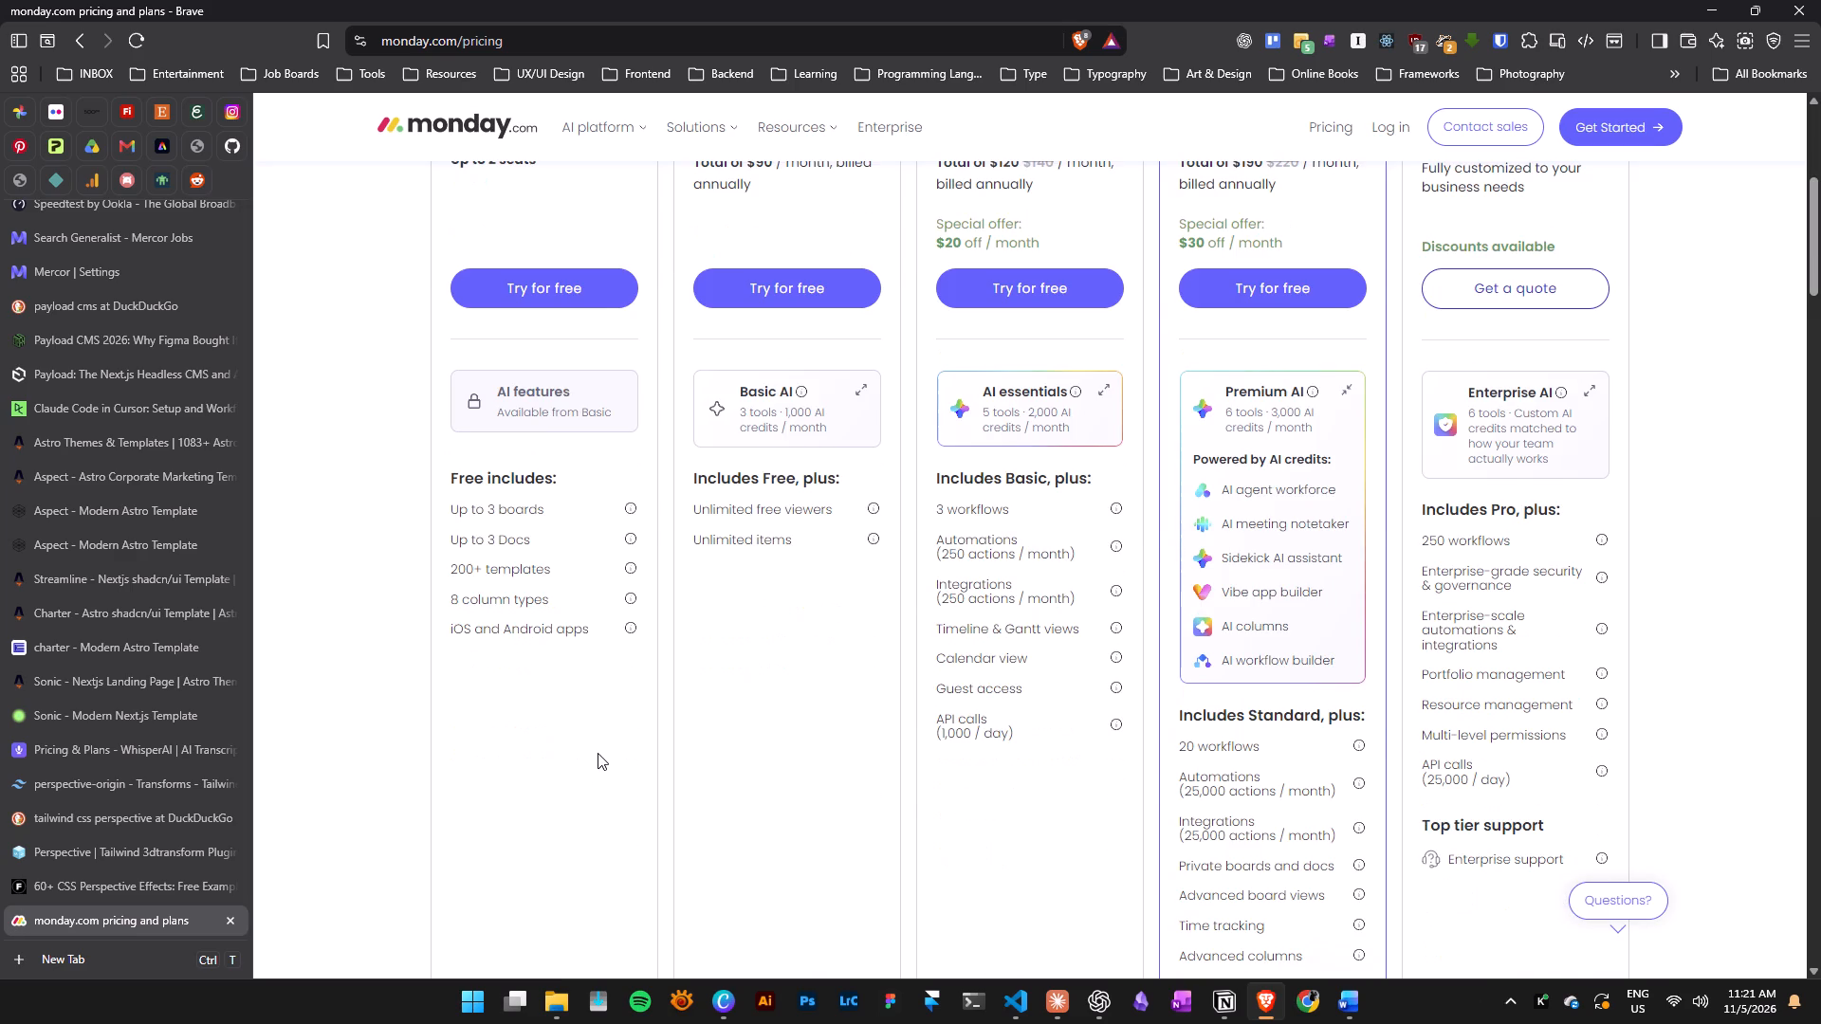
{"action": "scroll", "coordinate": [590, 766], "scroll_direction": "up", "scroll_amount": 5}
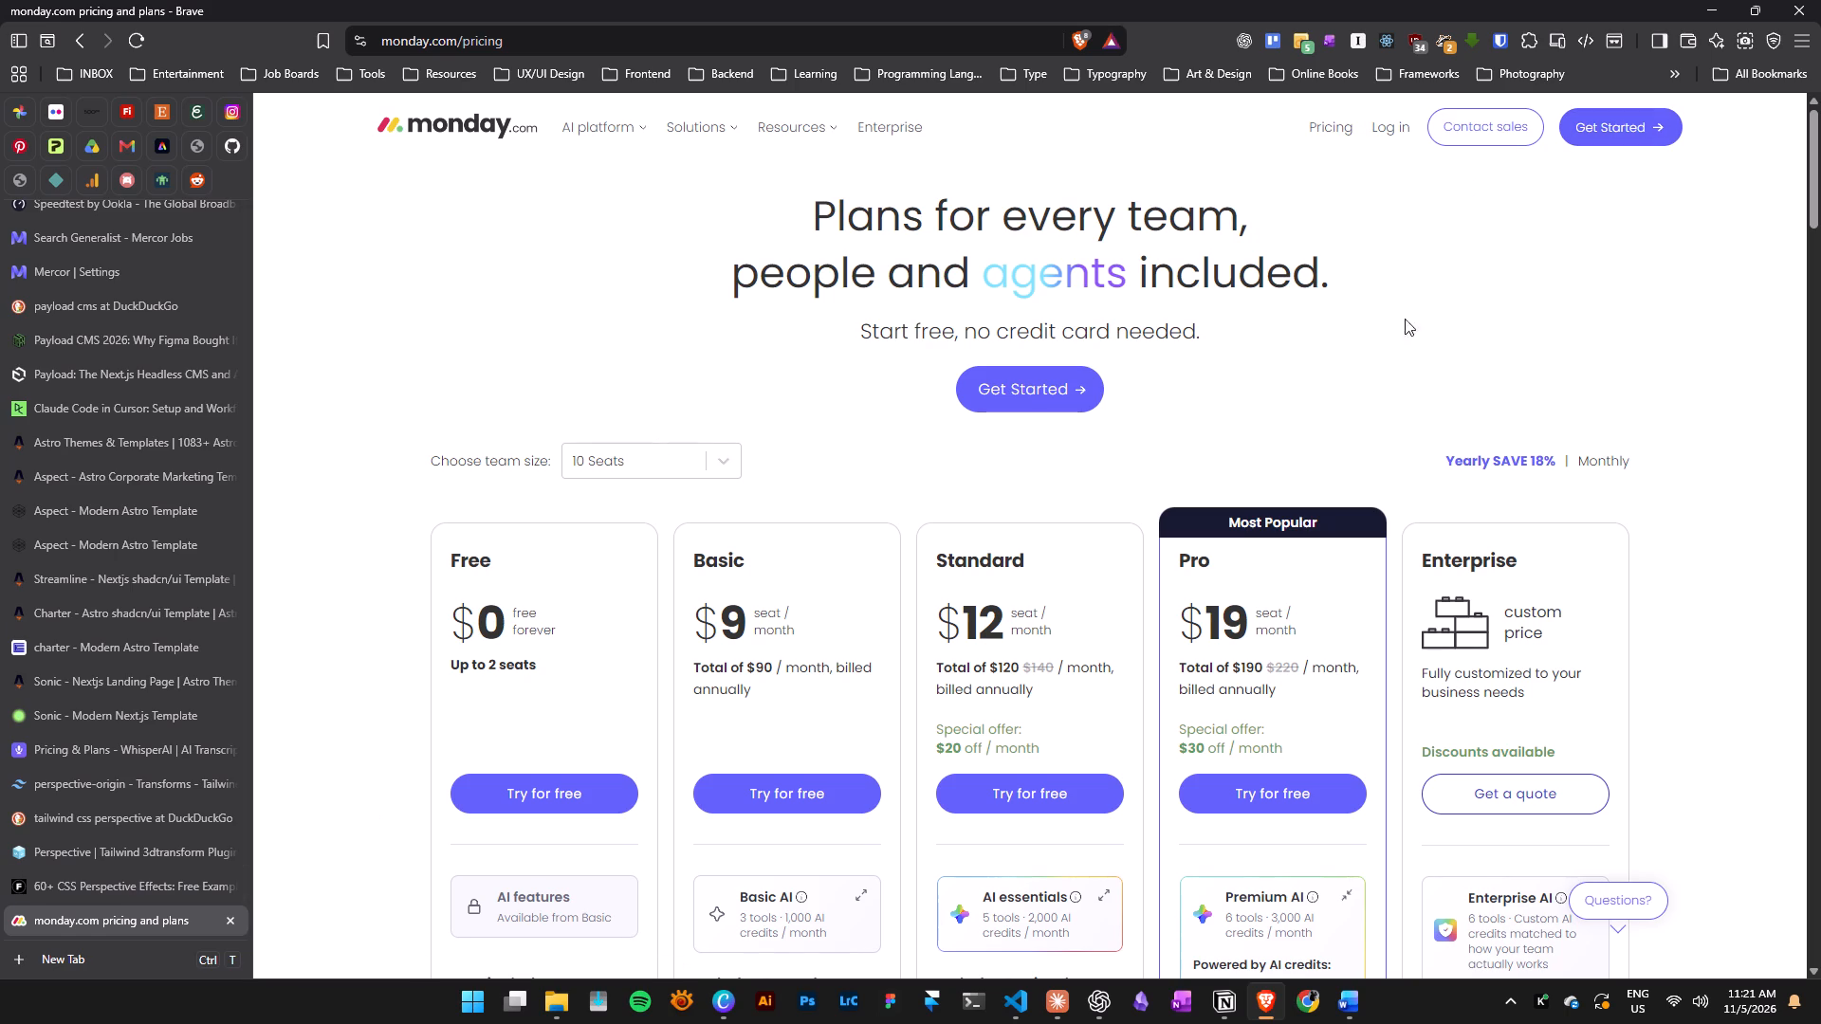
Search the web in a new tab for "asana and monday alternatives 2026".
{"action": "left_click", "coordinate": [44, 967]}
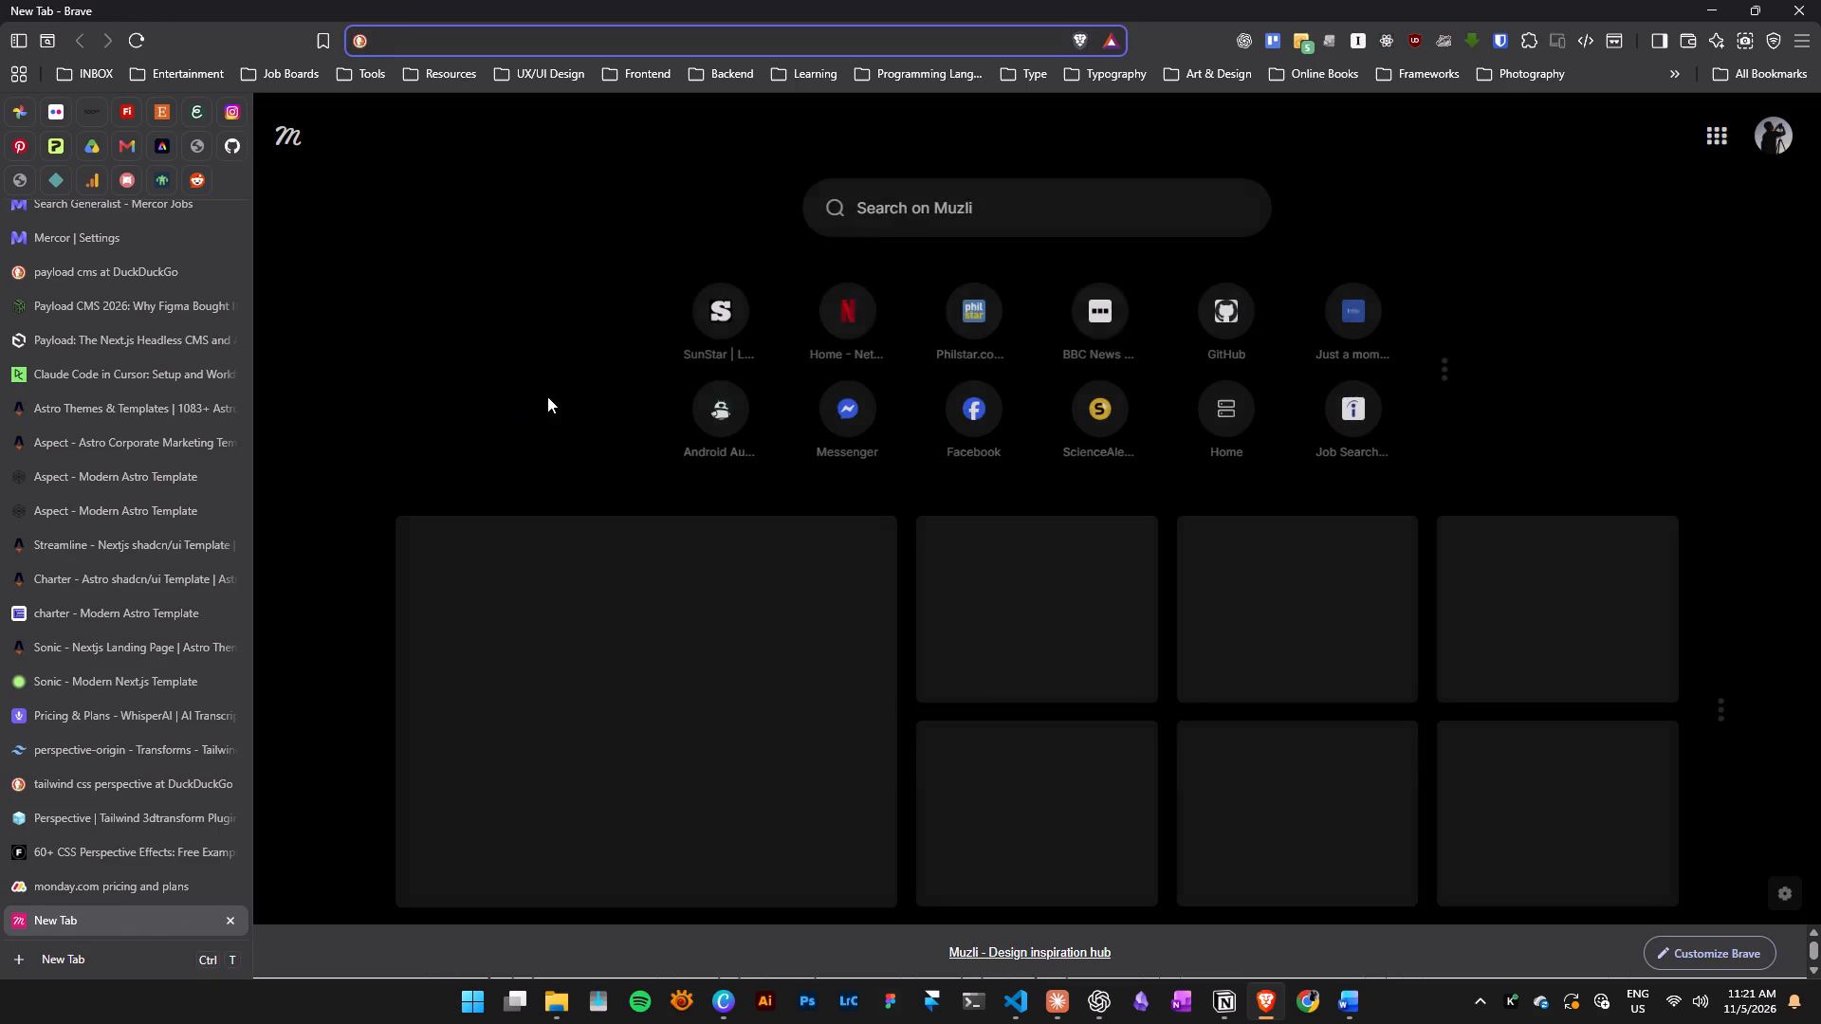
{"action": "type", "text": "asana and monday alternatives 2026"}
{"action": "key", "text": "Return"}
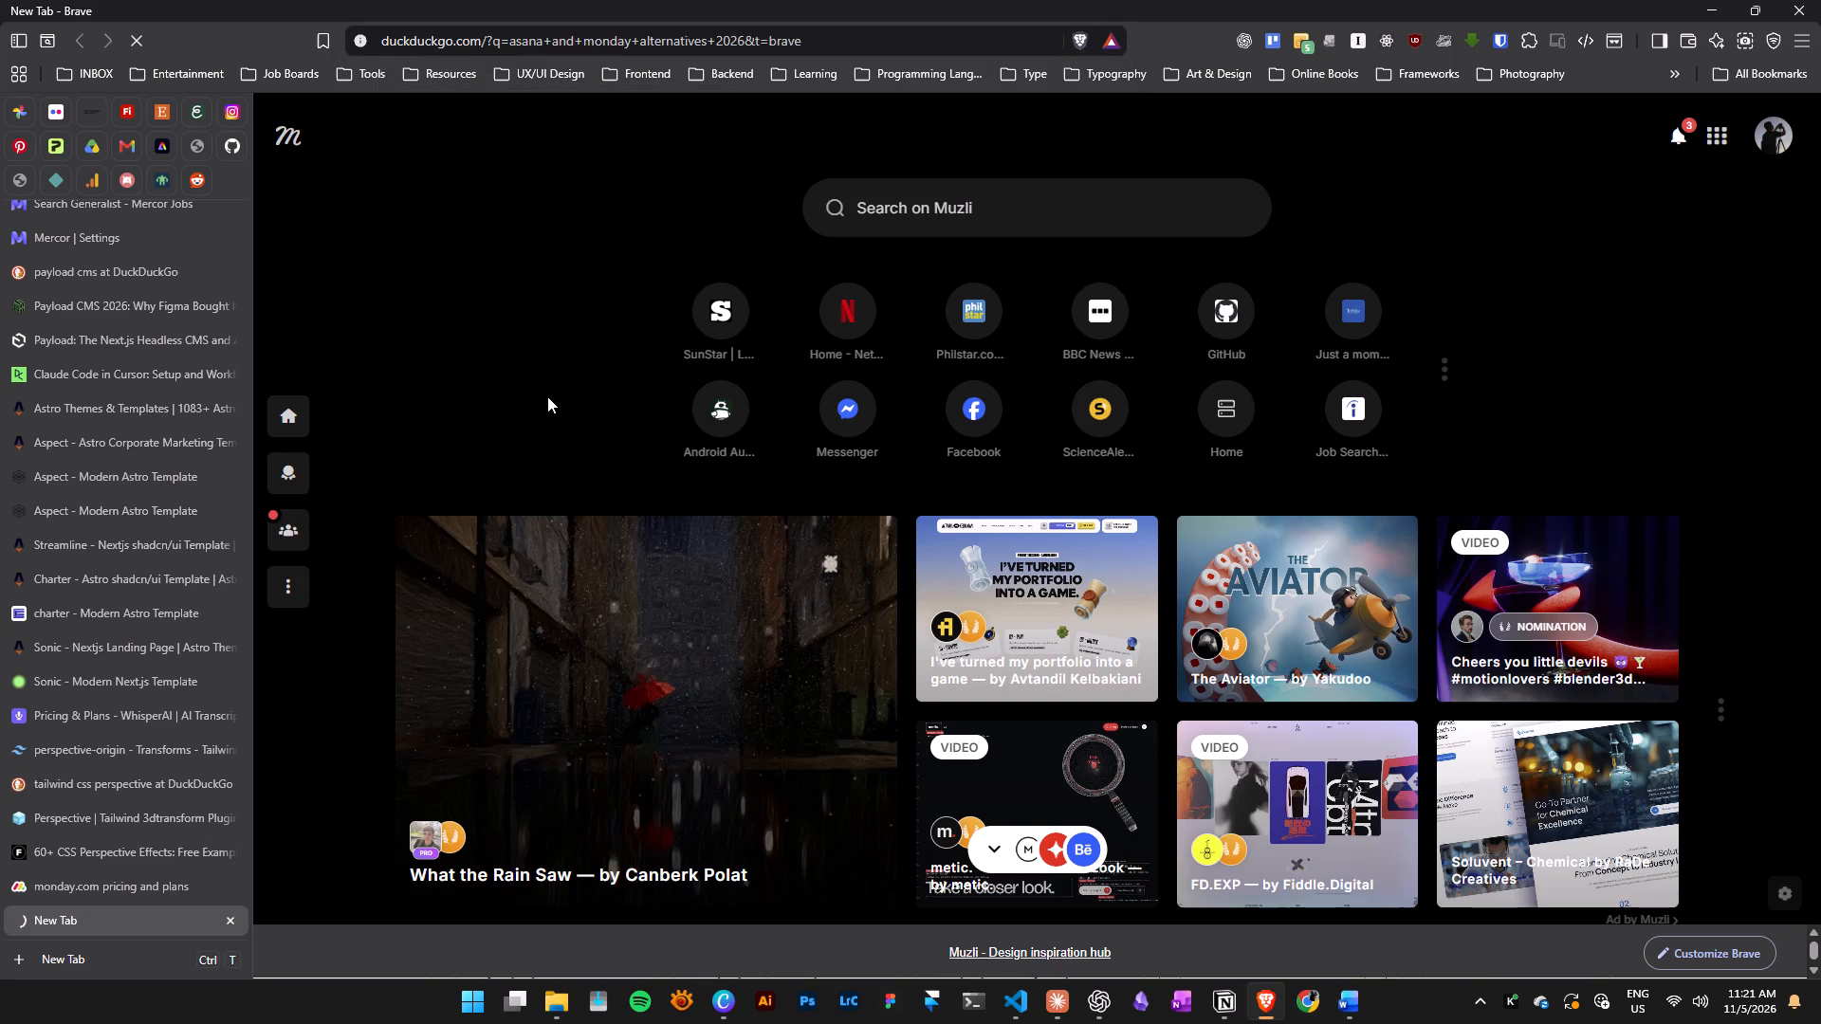
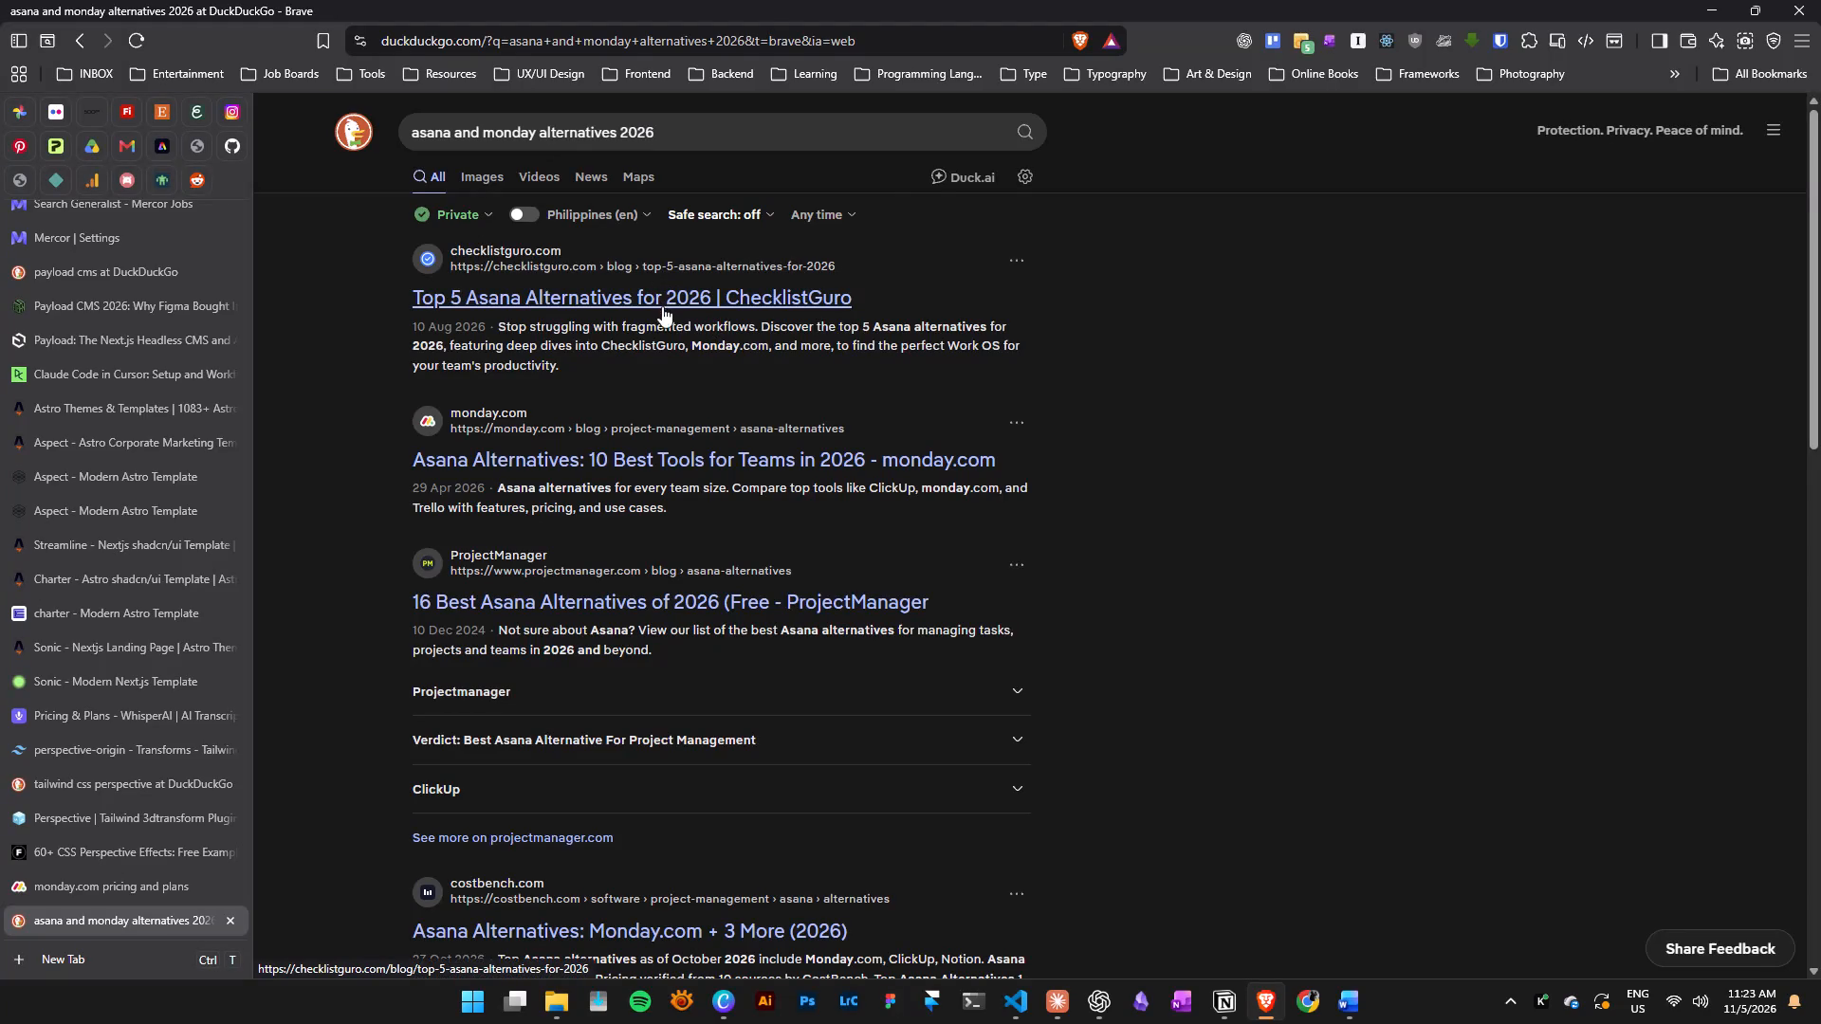
Open the ChecklistGuro and ProjectManager articles on Asana alternatives in new tabs, and view the ProjectManager list.
{"action": "middle_click", "coordinate": [681, 288]}
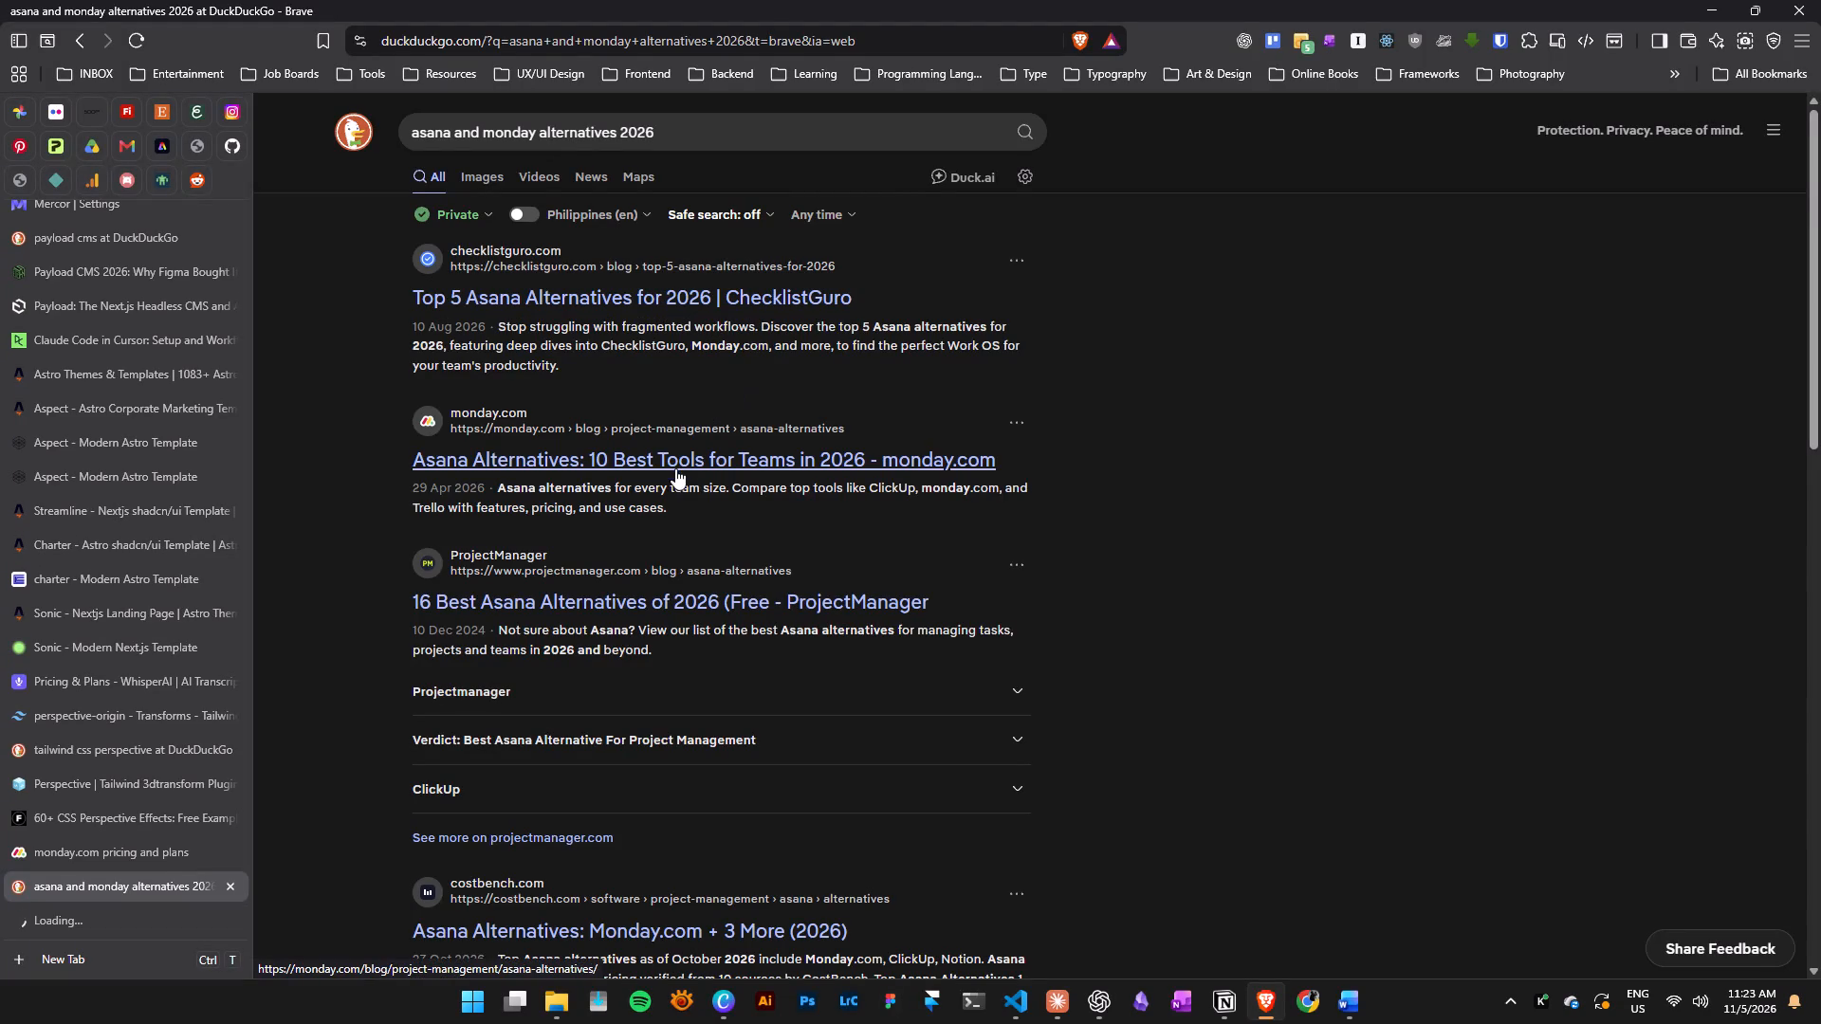
{"action": "middle_click", "coordinate": [651, 598]}
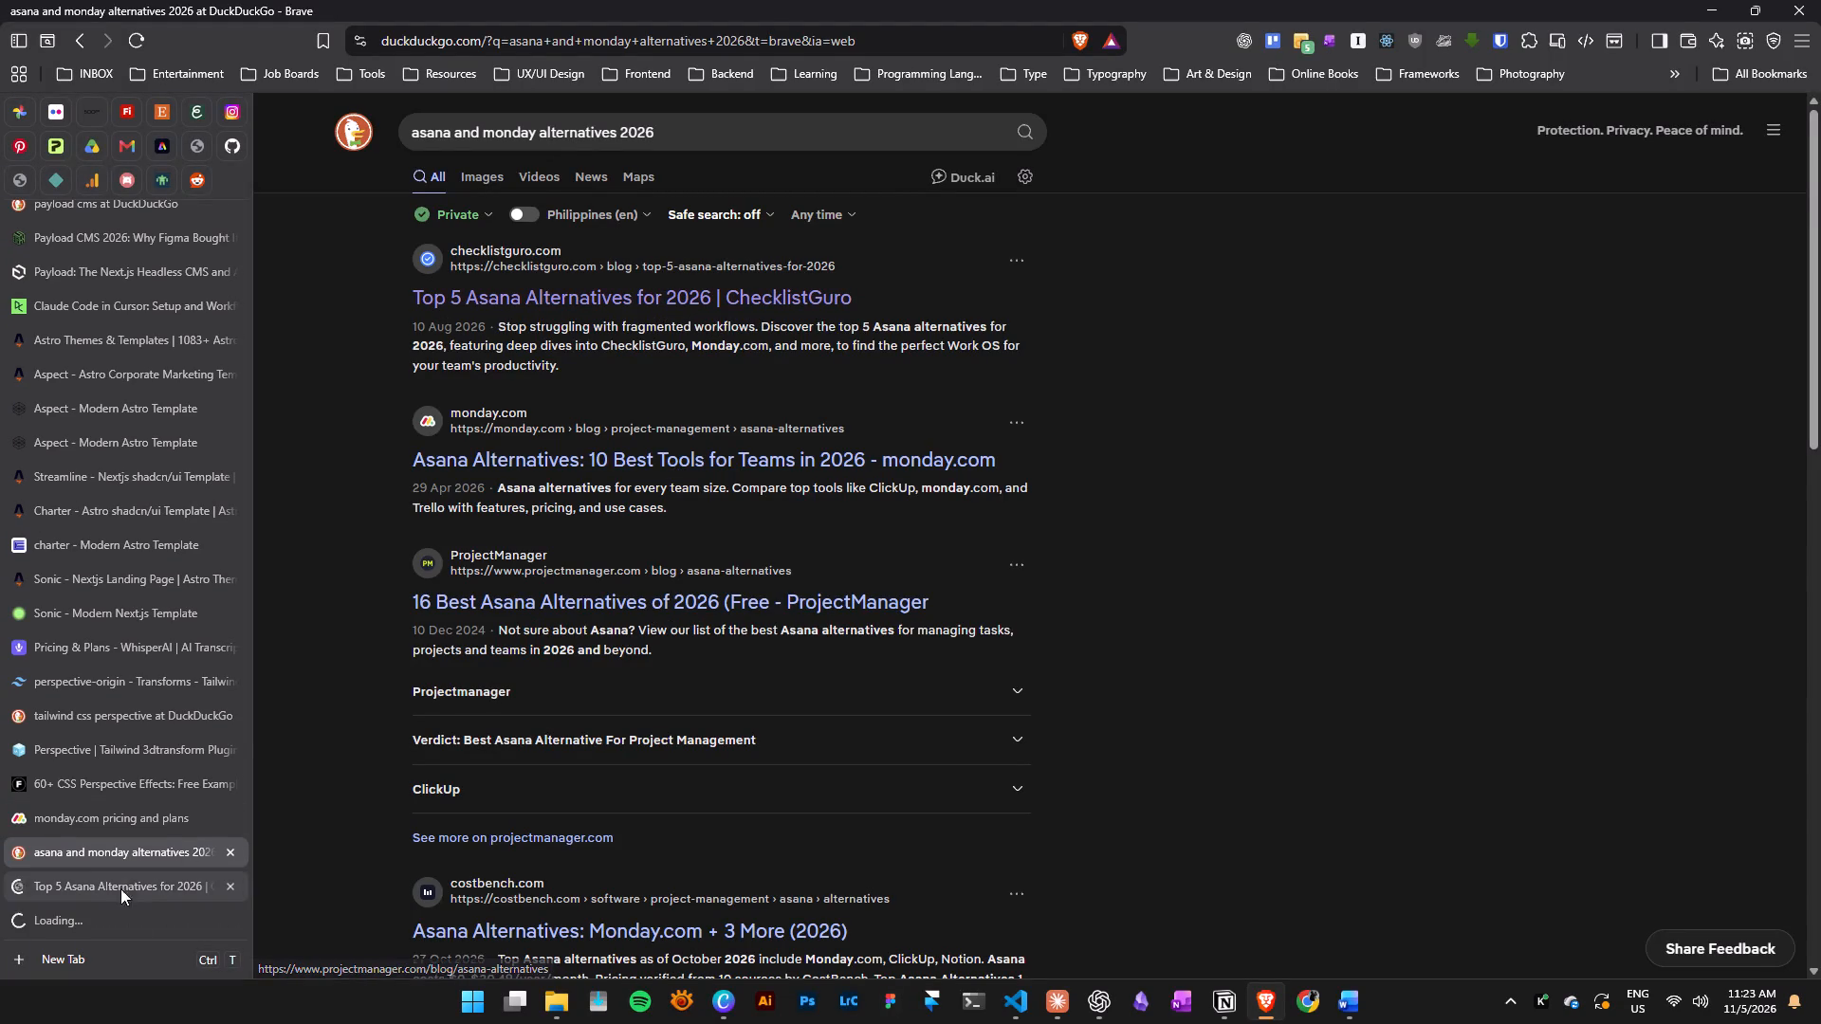
{"action": "left_click", "coordinate": [83, 912]}
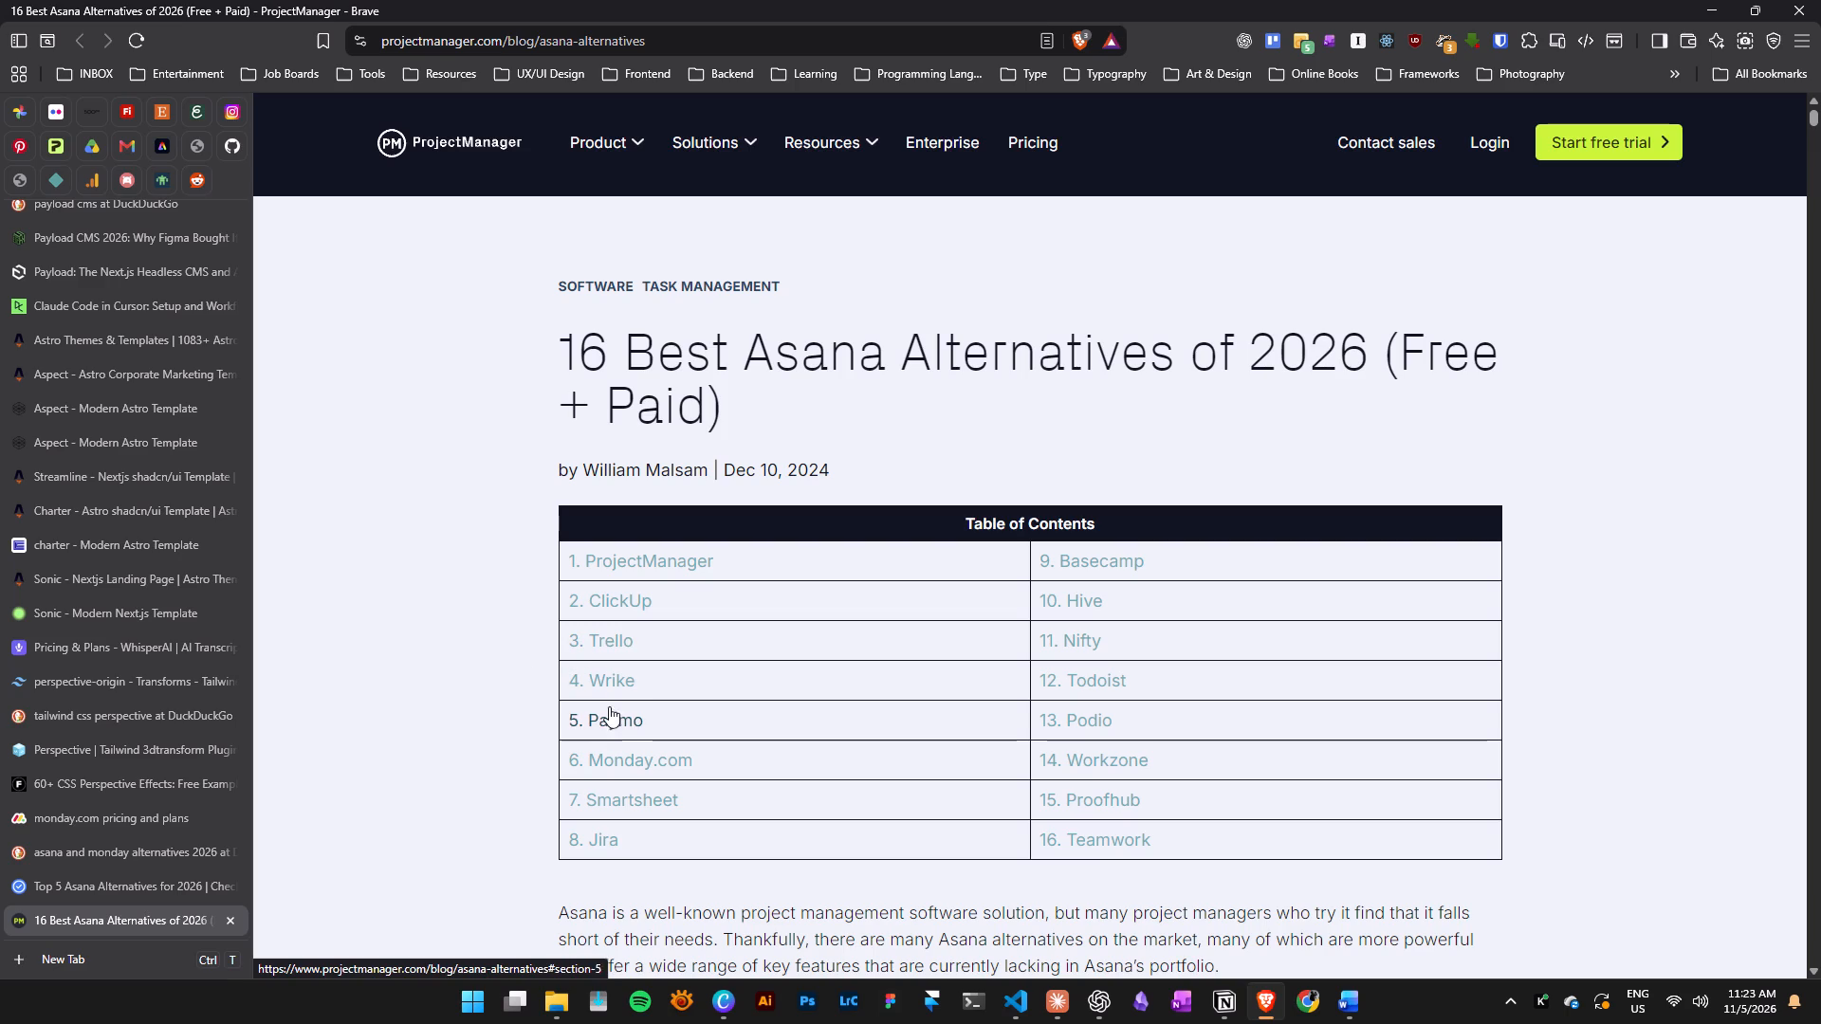
Search the web in a new tab for "clickup", go to the ClickUp site, and open its pricing page.
{"action": "left_click", "coordinate": [78, 954]}
{"action": "type", "text": "clickup"}
{"action": "key", "text": "Return"}
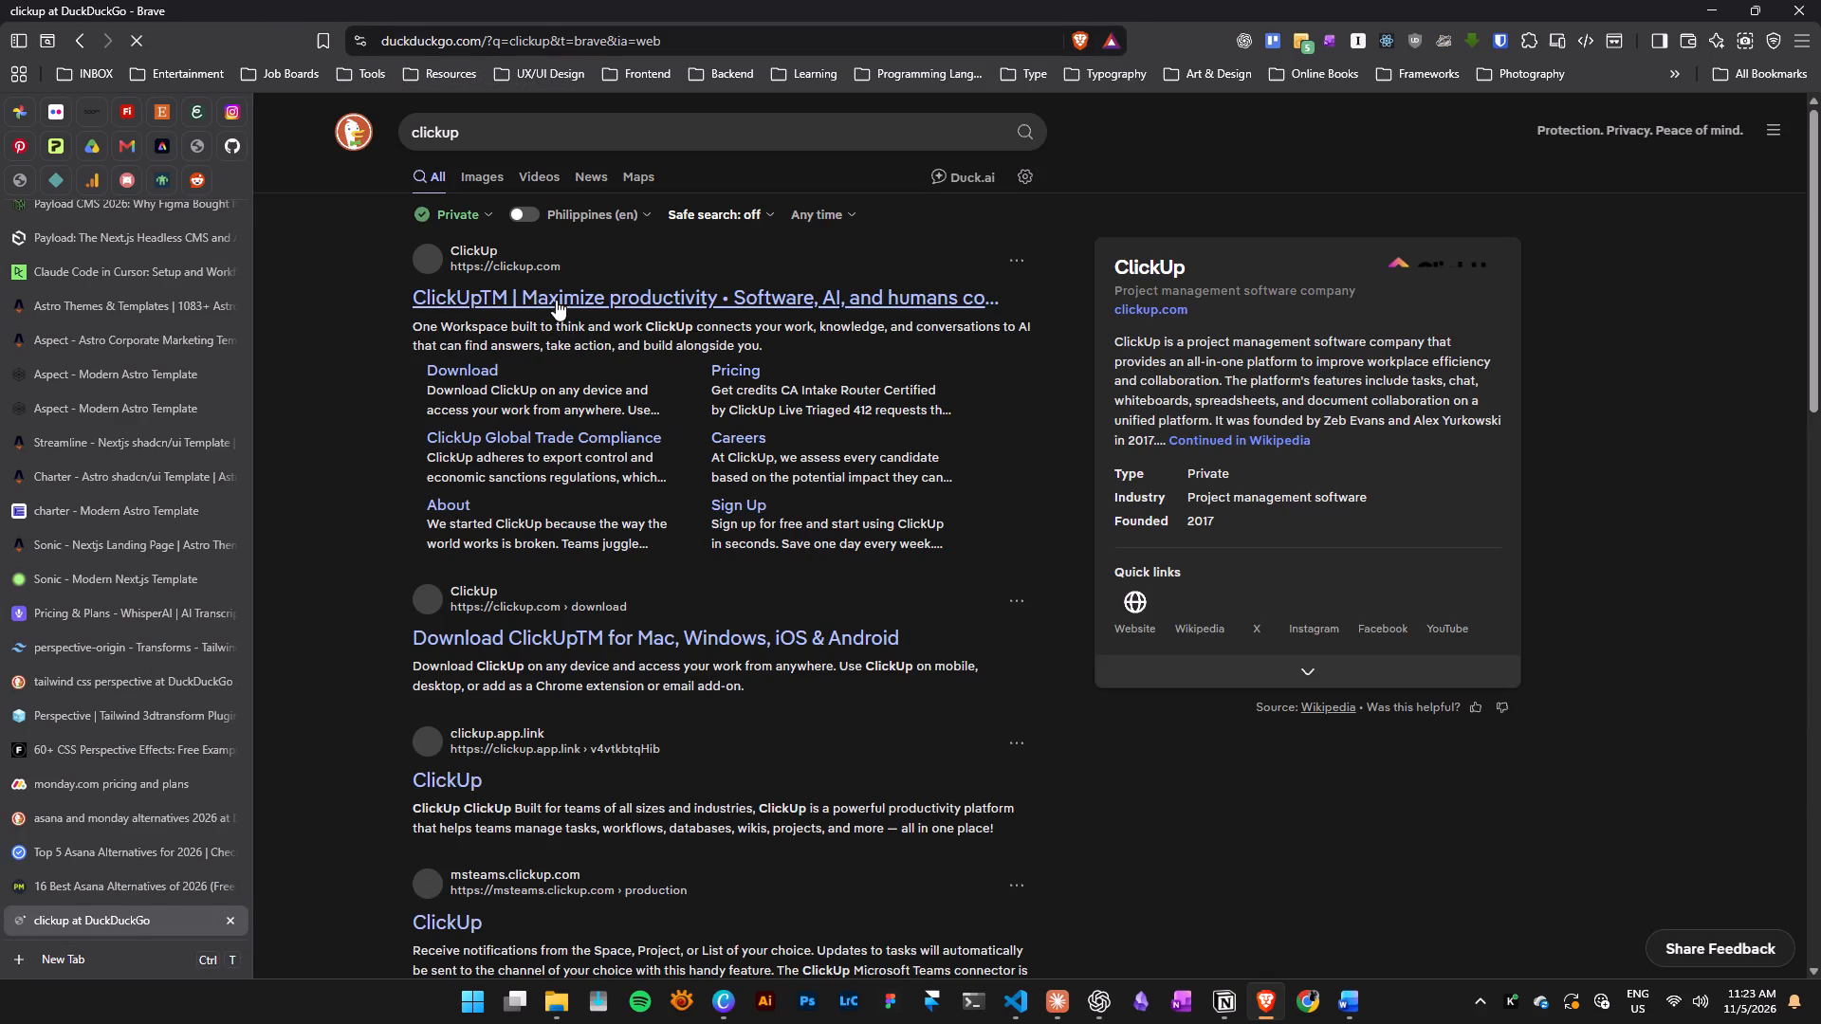
{"action": "left_click", "coordinate": [559, 296]}
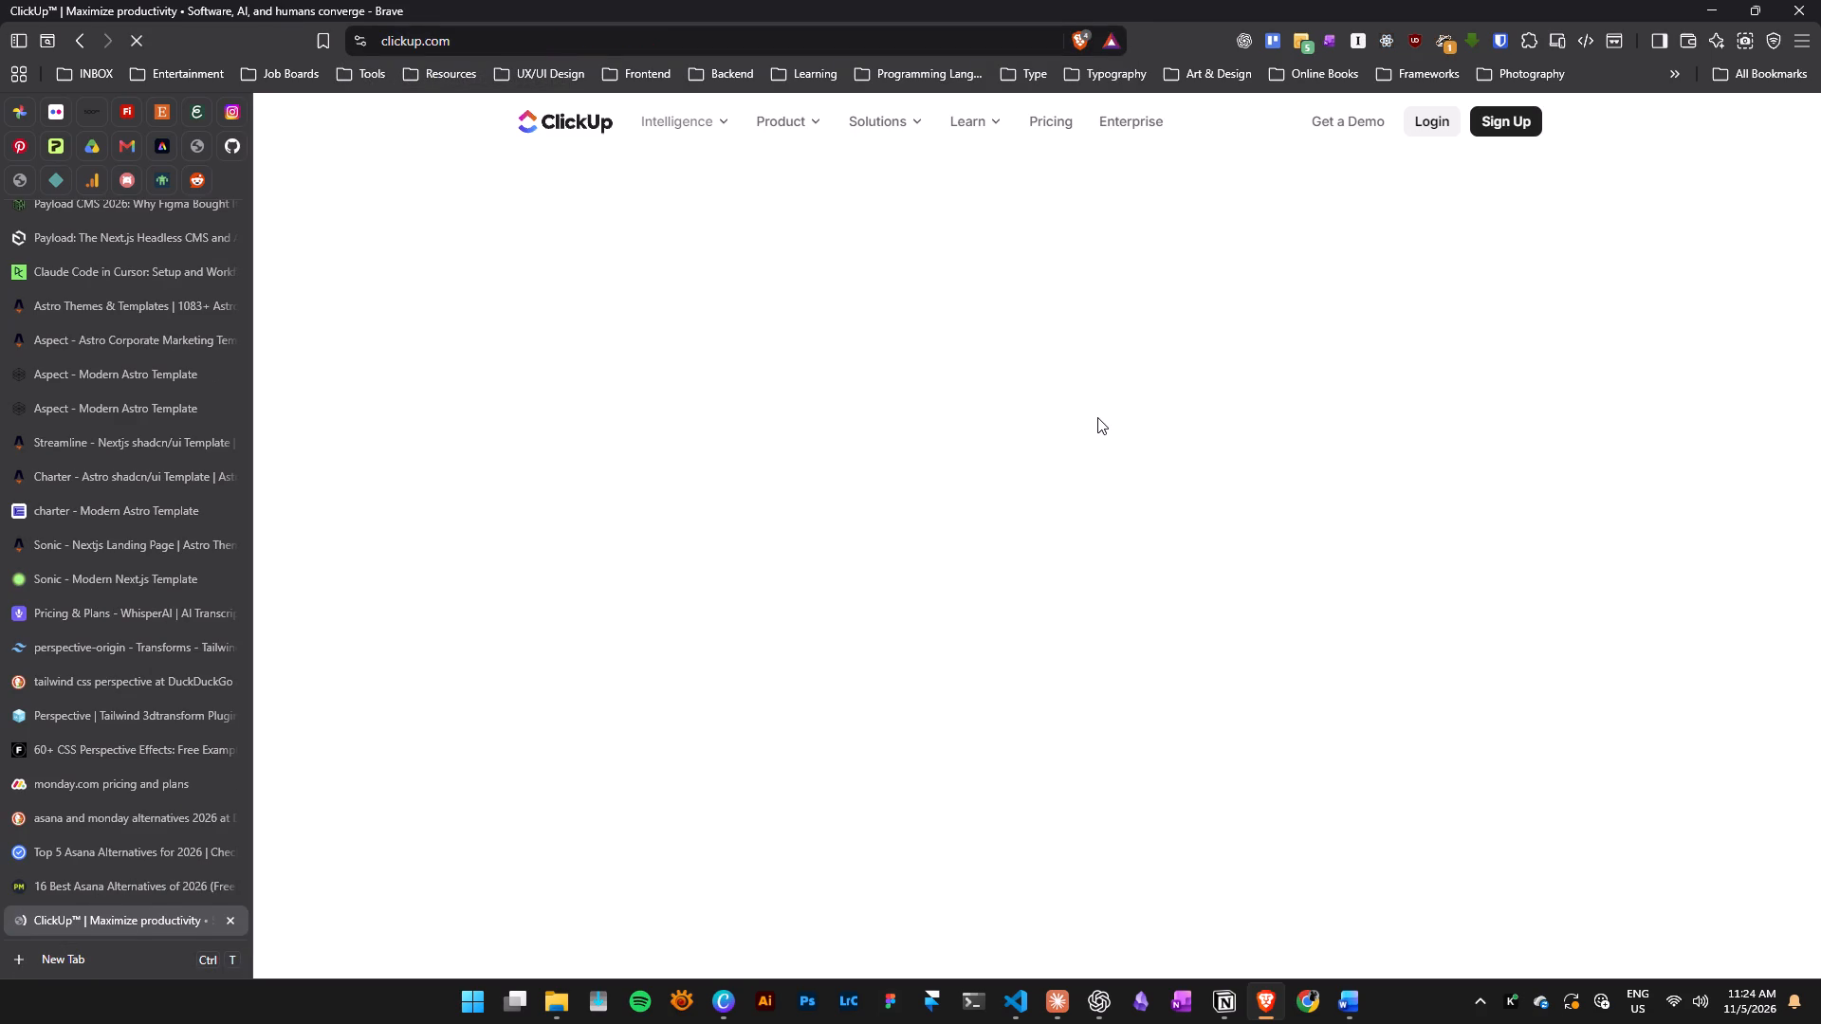
{"action": "left_click", "coordinate": [1048, 129]}
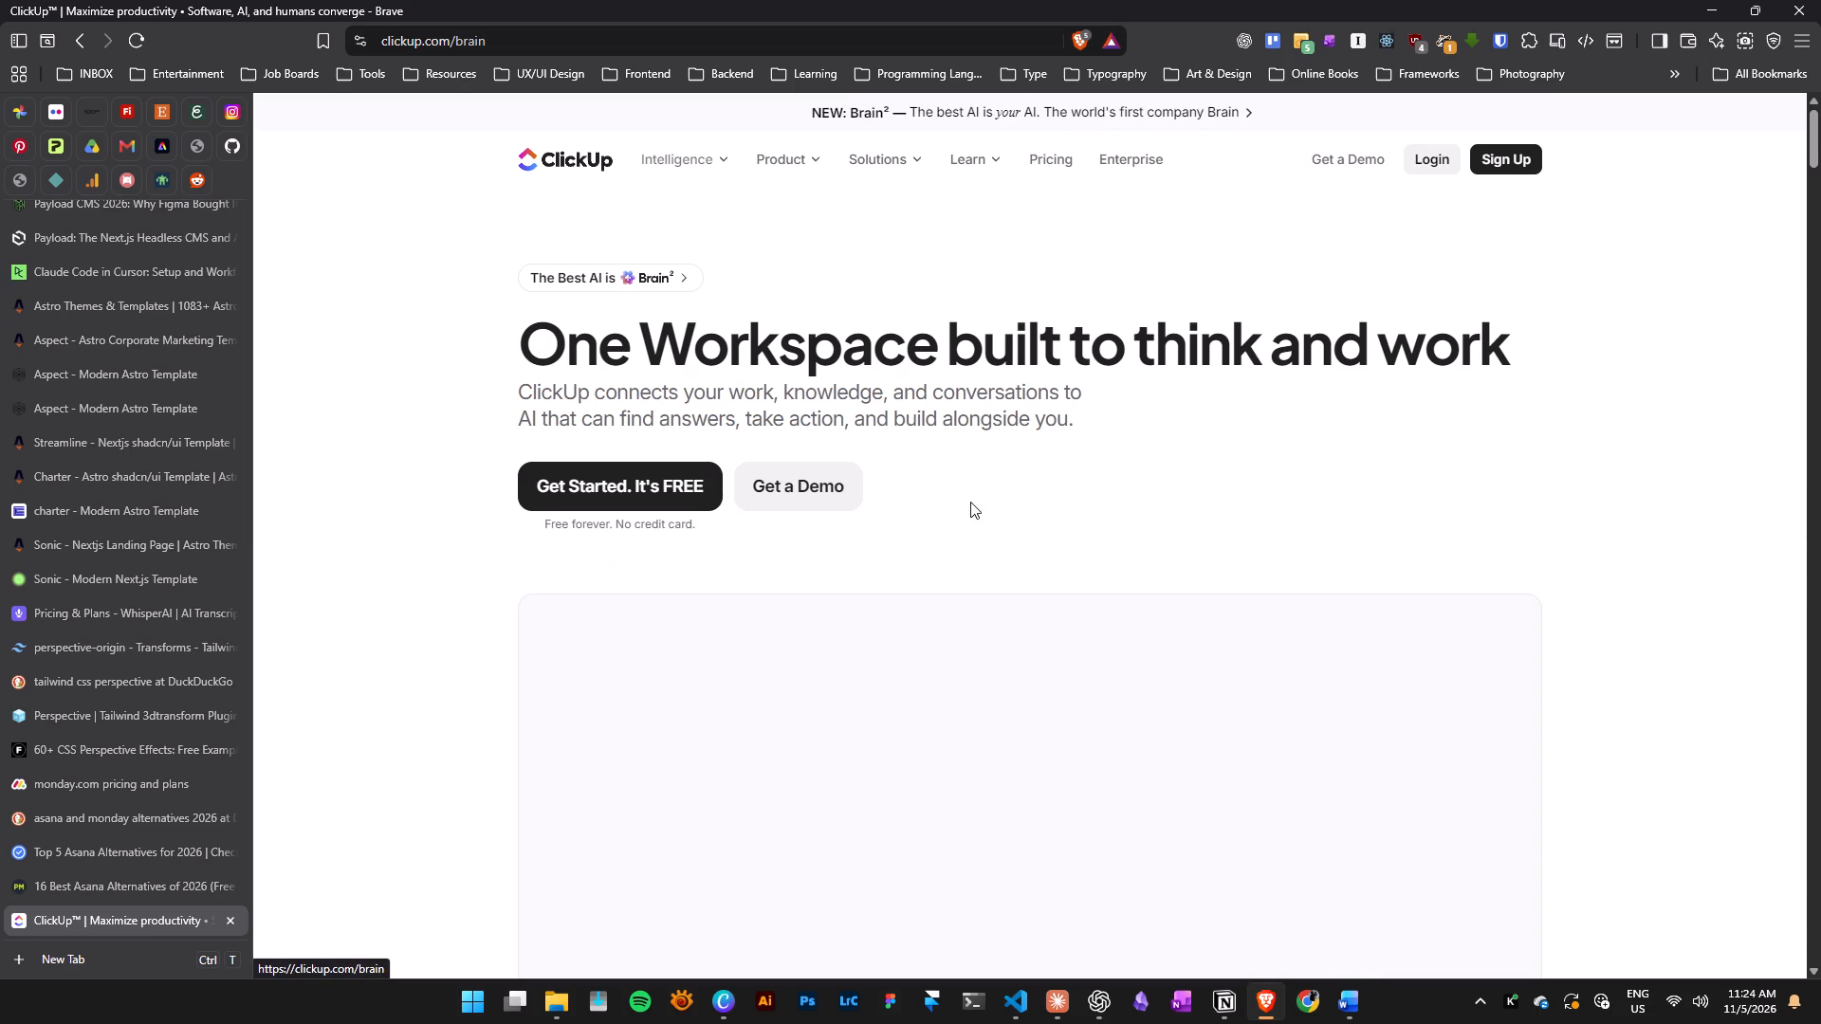
{"action": "left_click", "coordinate": [1040, 159]}
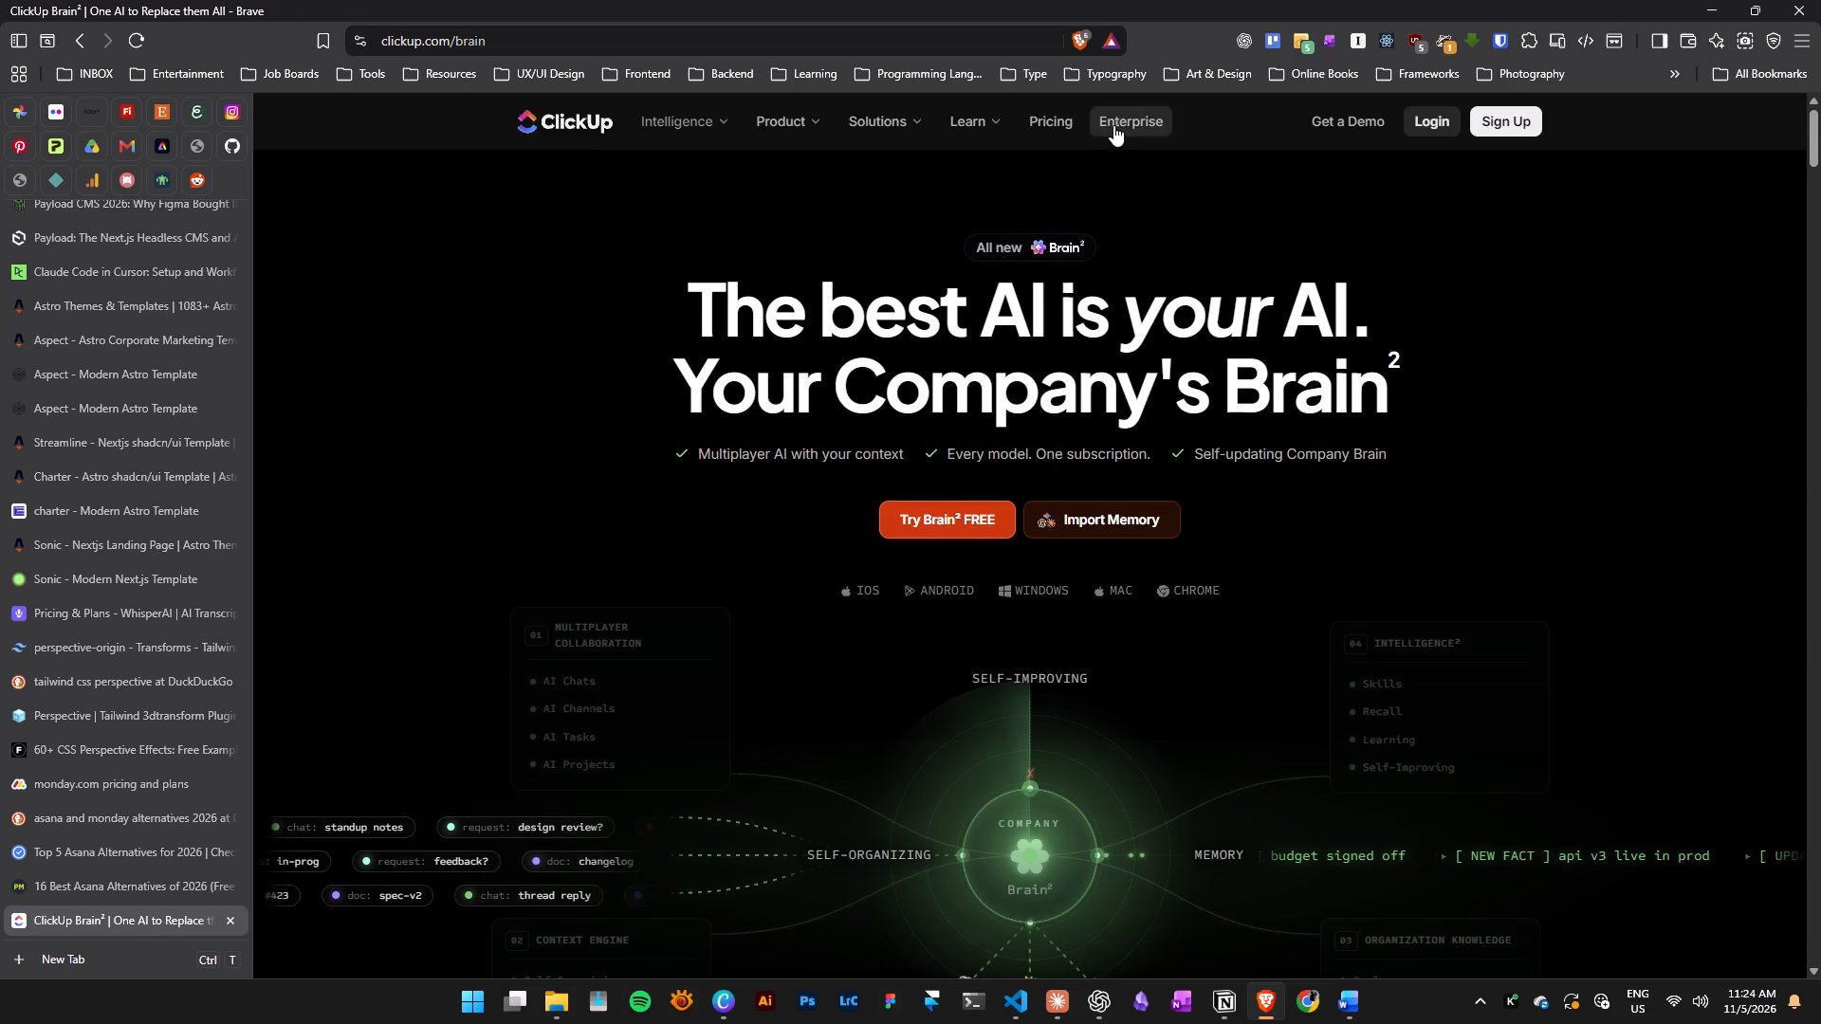
{"action": "left_click", "coordinate": [1054, 120]}
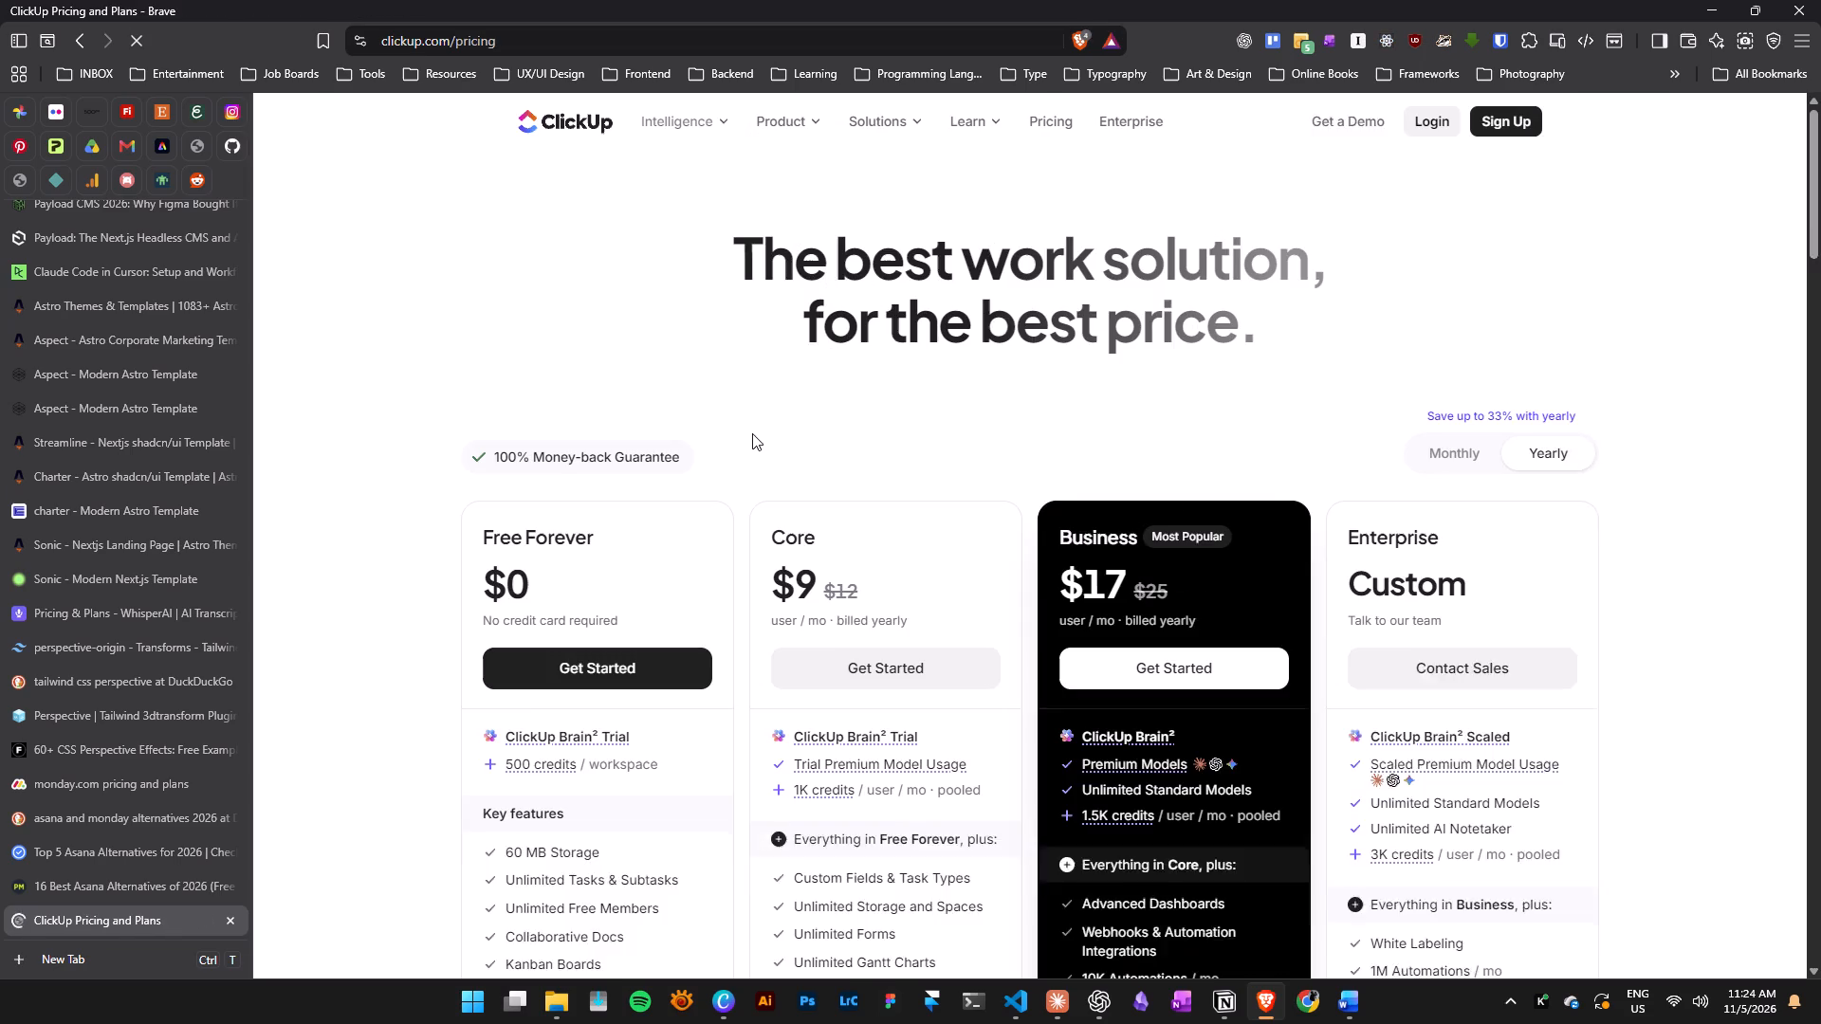
Examine ClickUp's Free Forever, Core, Business and Enterprise plans, their included features, and the rest of the pricing page.
{"action": "scroll", "coordinate": [761, 522], "scroll_direction": "down", "scroll_amount": 2}
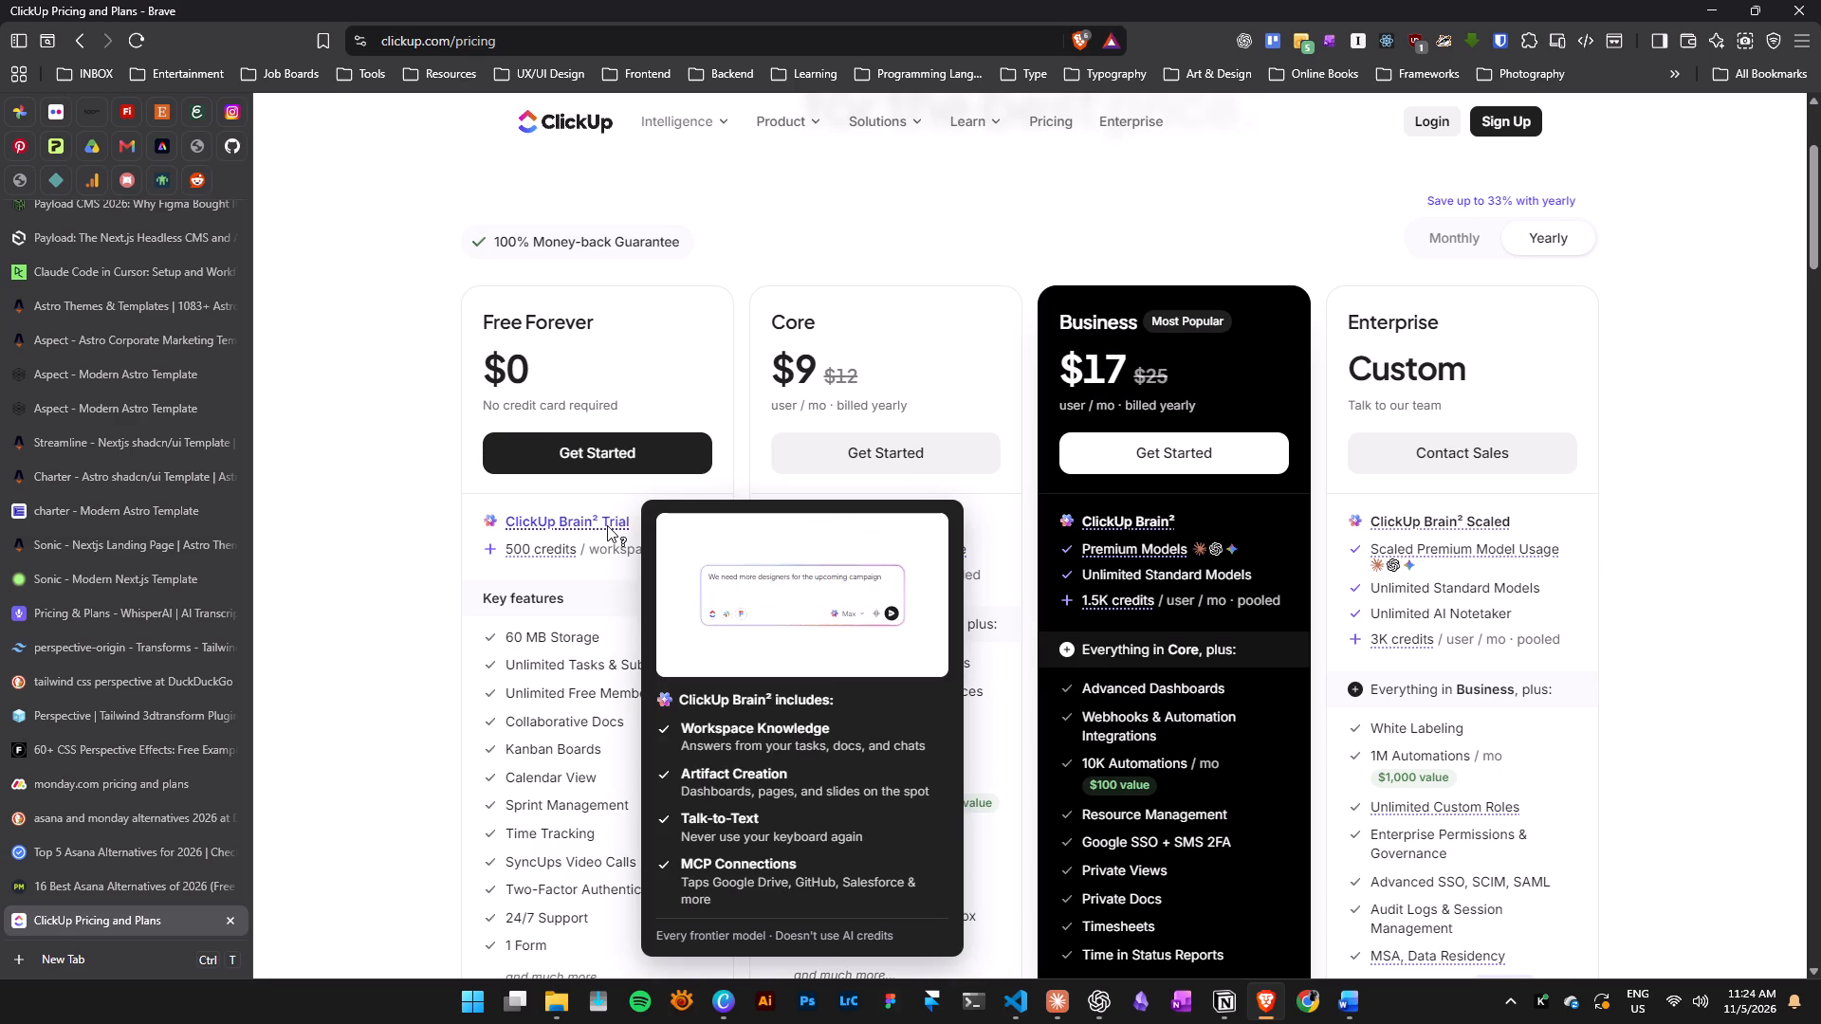
{"action": "scroll", "coordinate": [408, 604], "scroll_direction": "down", "scroll_amount": 2}
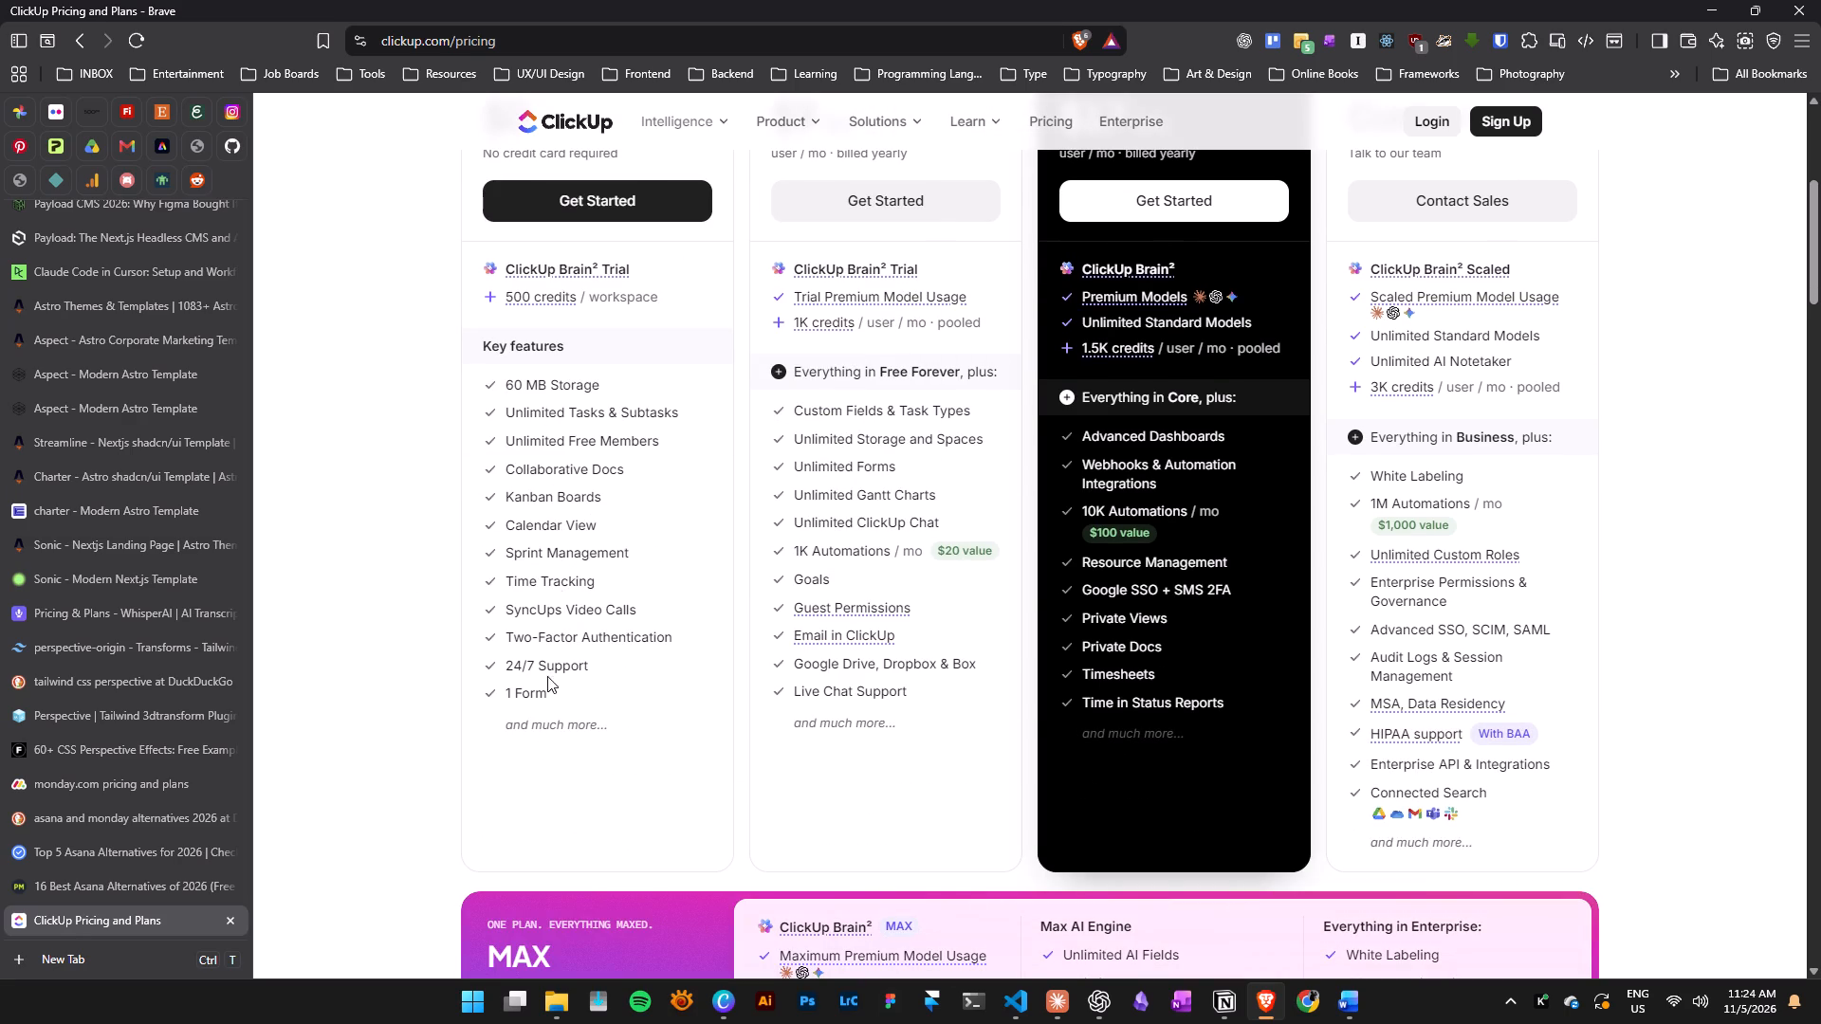
{"action": "scroll", "coordinate": [644, 671], "scroll_direction": "down", "scroll_amount": 8}
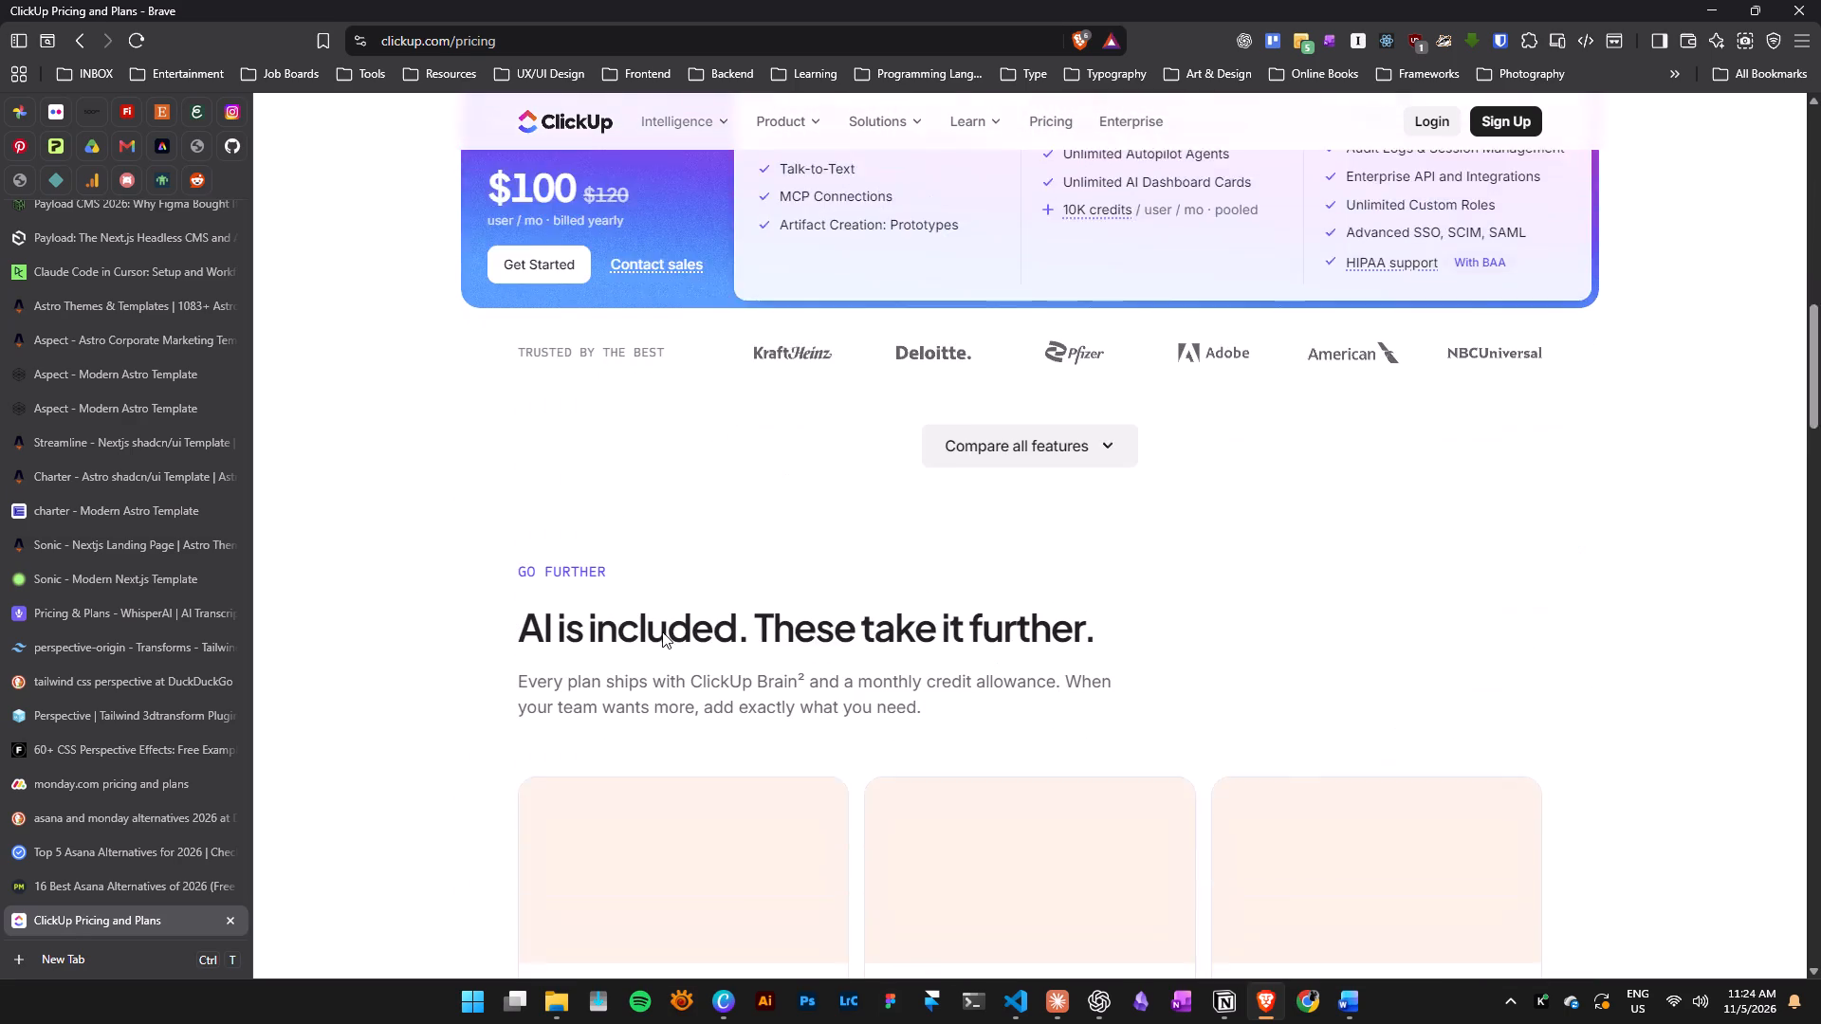
{"action": "scroll", "coordinate": [702, 607], "scroll_direction": "down", "scroll_amount": 20}
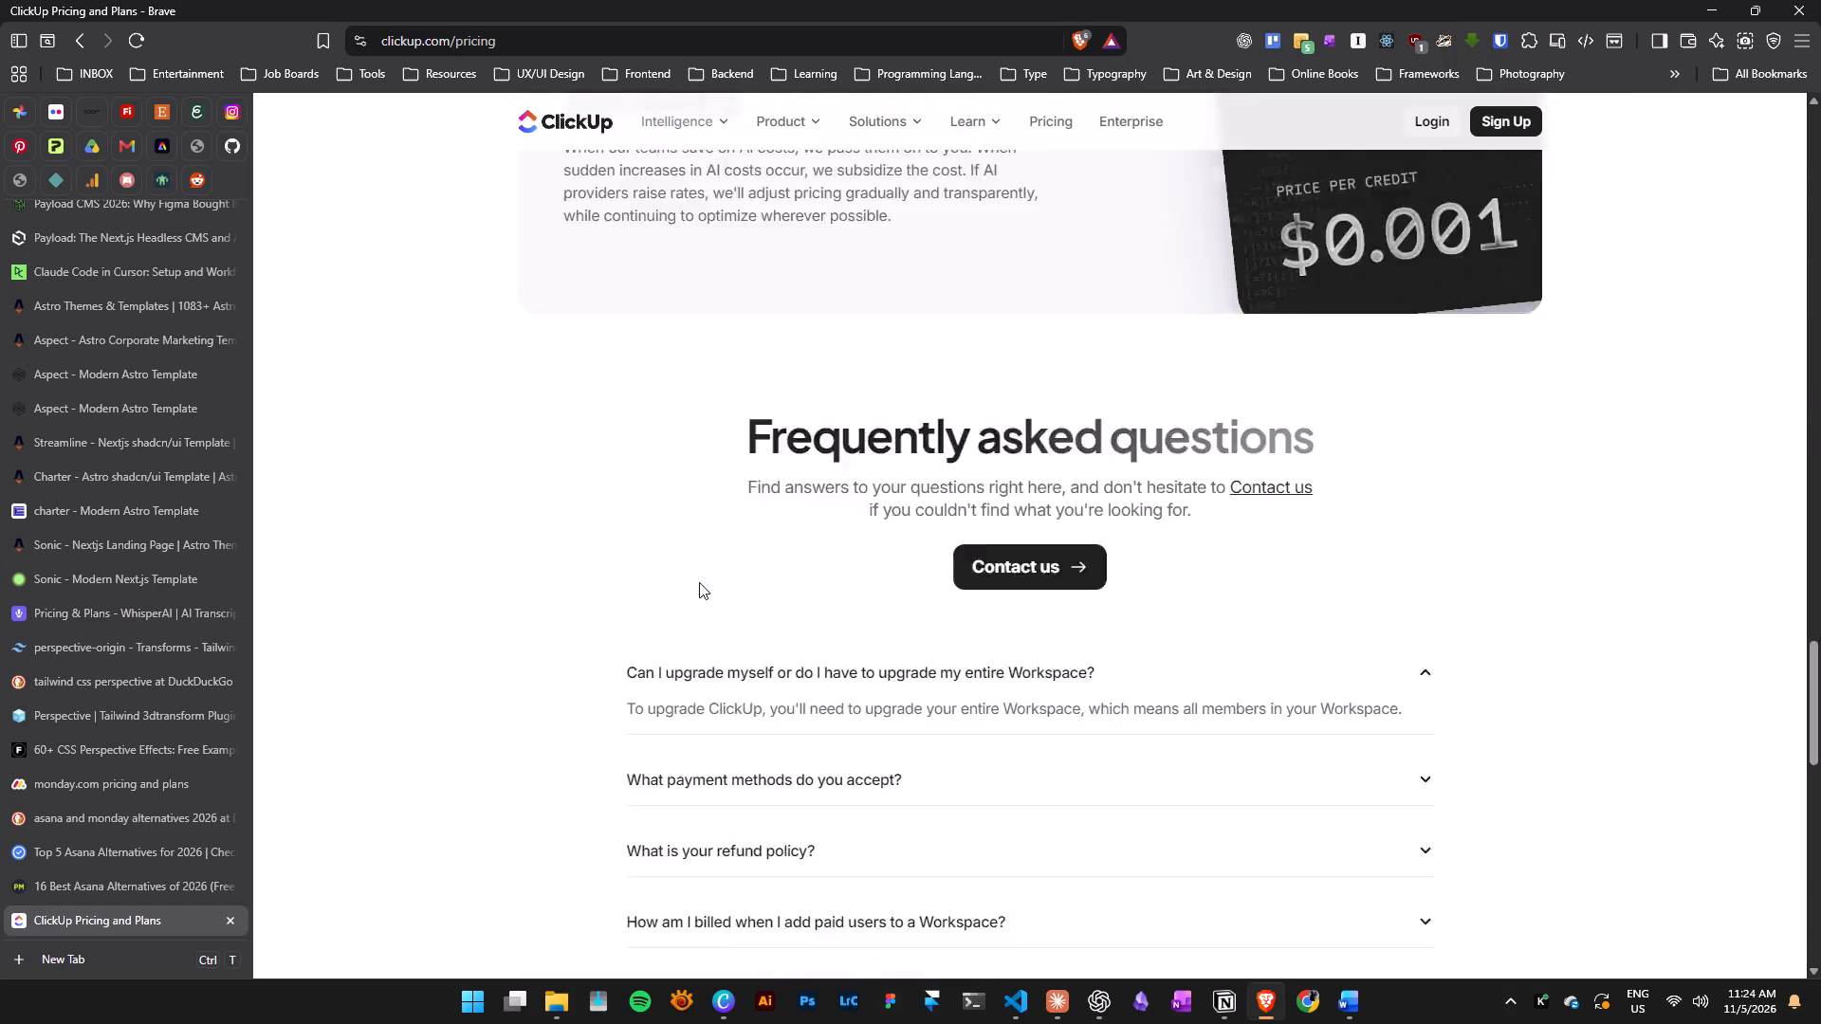
{"action": "scroll", "coordinate": [699, 582], "scroll_direction": "down", "scroll_amount": 12}
{"action": "scroll", "coordinate": [692, 604], "scroll_direction": "up", "scroll_amount": 9}
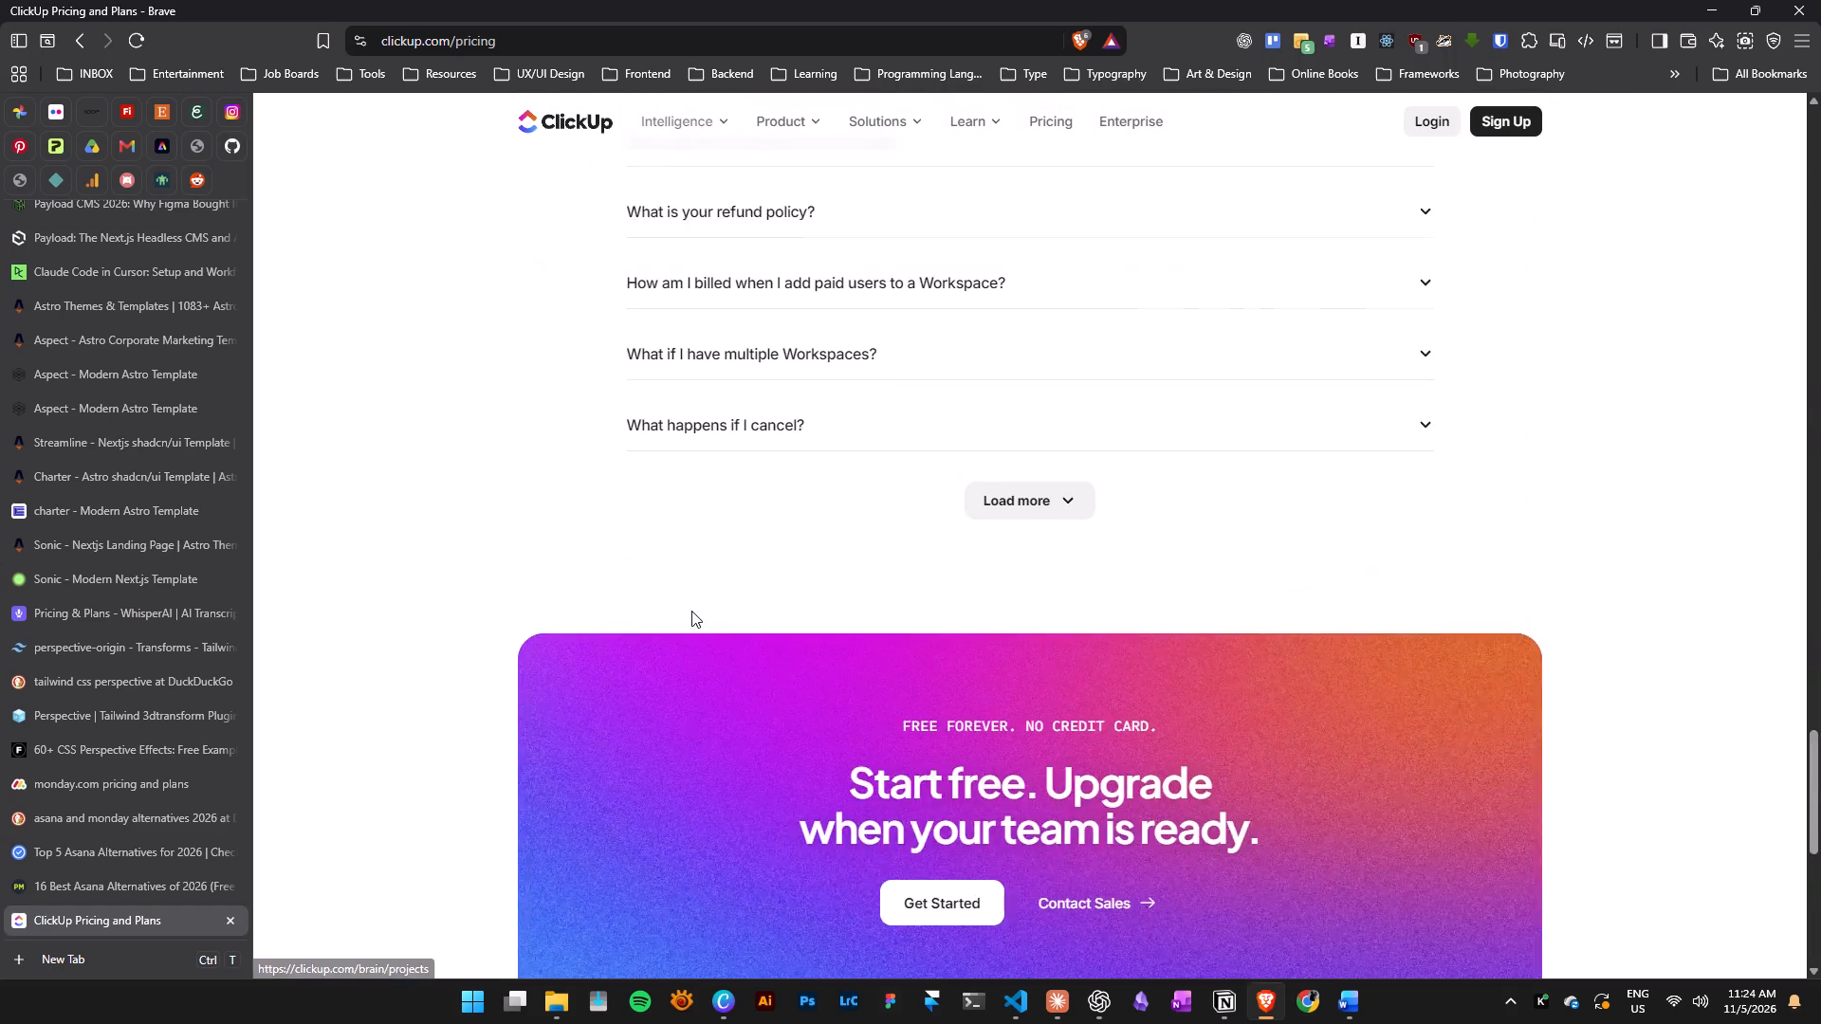
{"action": "scroll", "coordinate": [691, 611], "scroll_direction": "up", "scroll_amount": 19}
Close the ChecklistGuro article, the alternatives search results and the ProjectManager article, keeping the monday.com and ClickUp pricing tabs.
{"action": "left_click", "coordinate": [117, 789]}
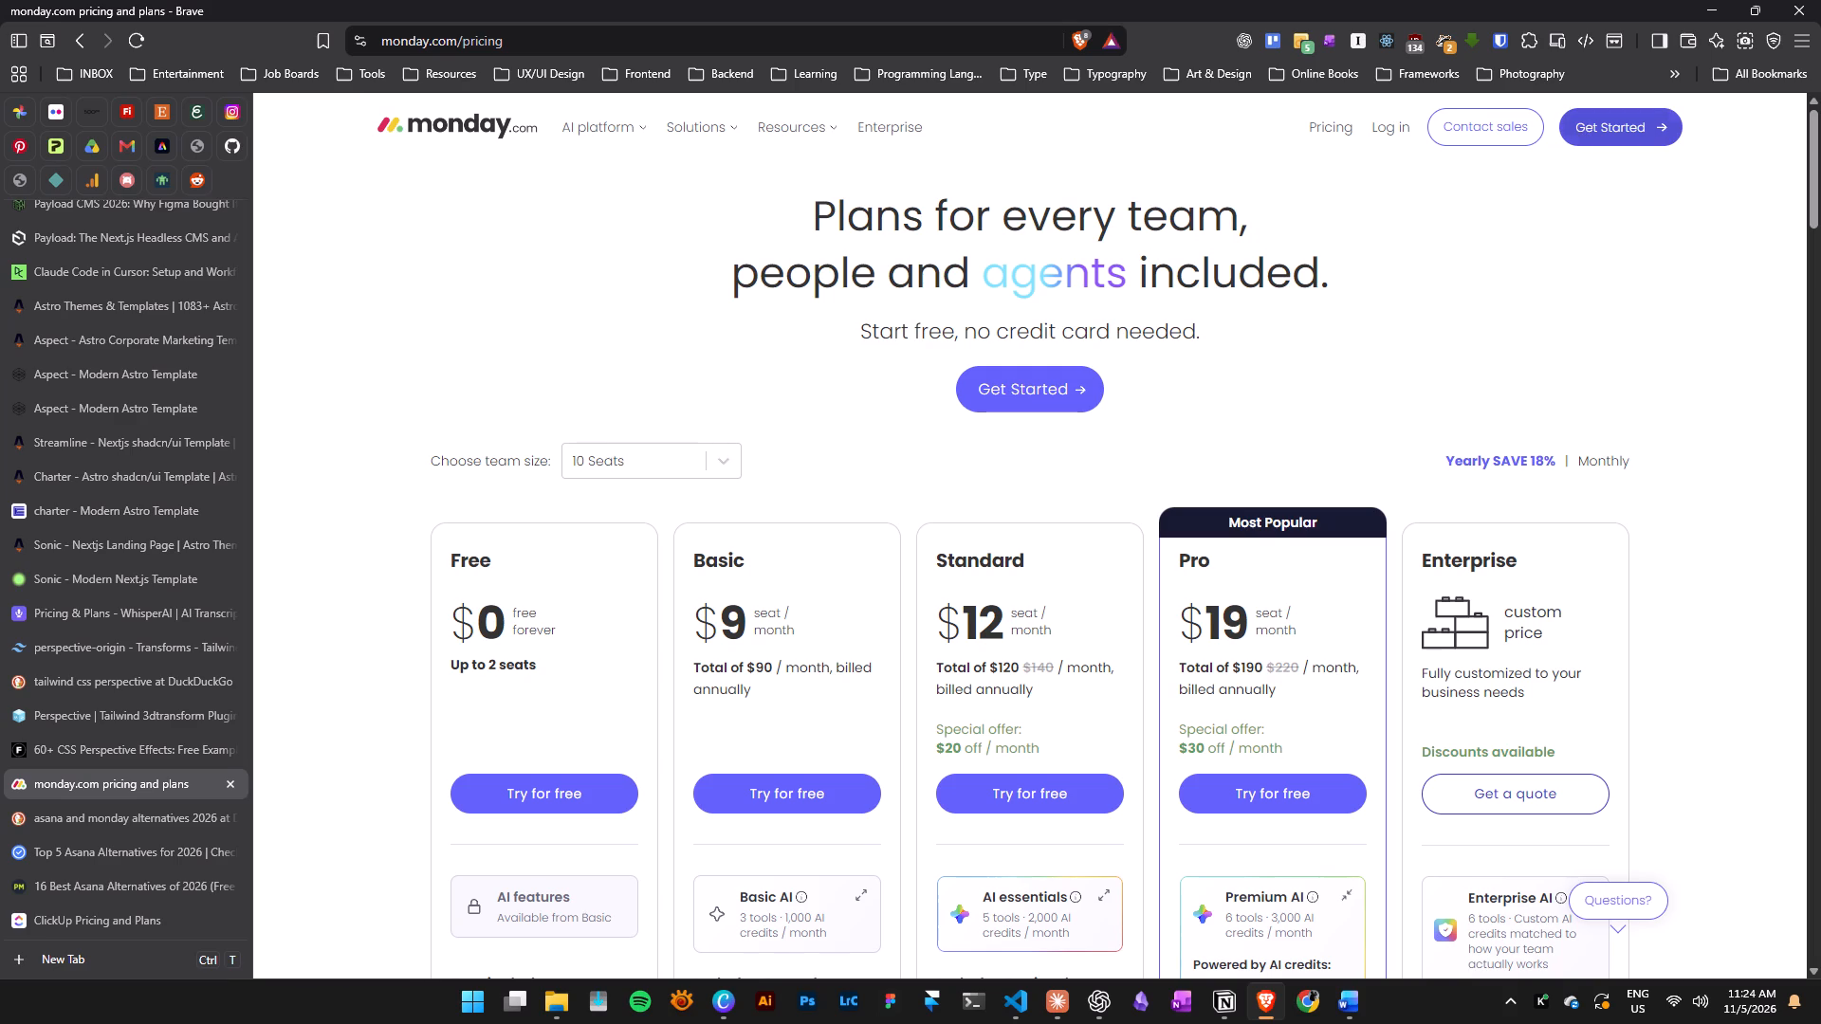
{"action": "left_click", "coordinate": [75, 851]}
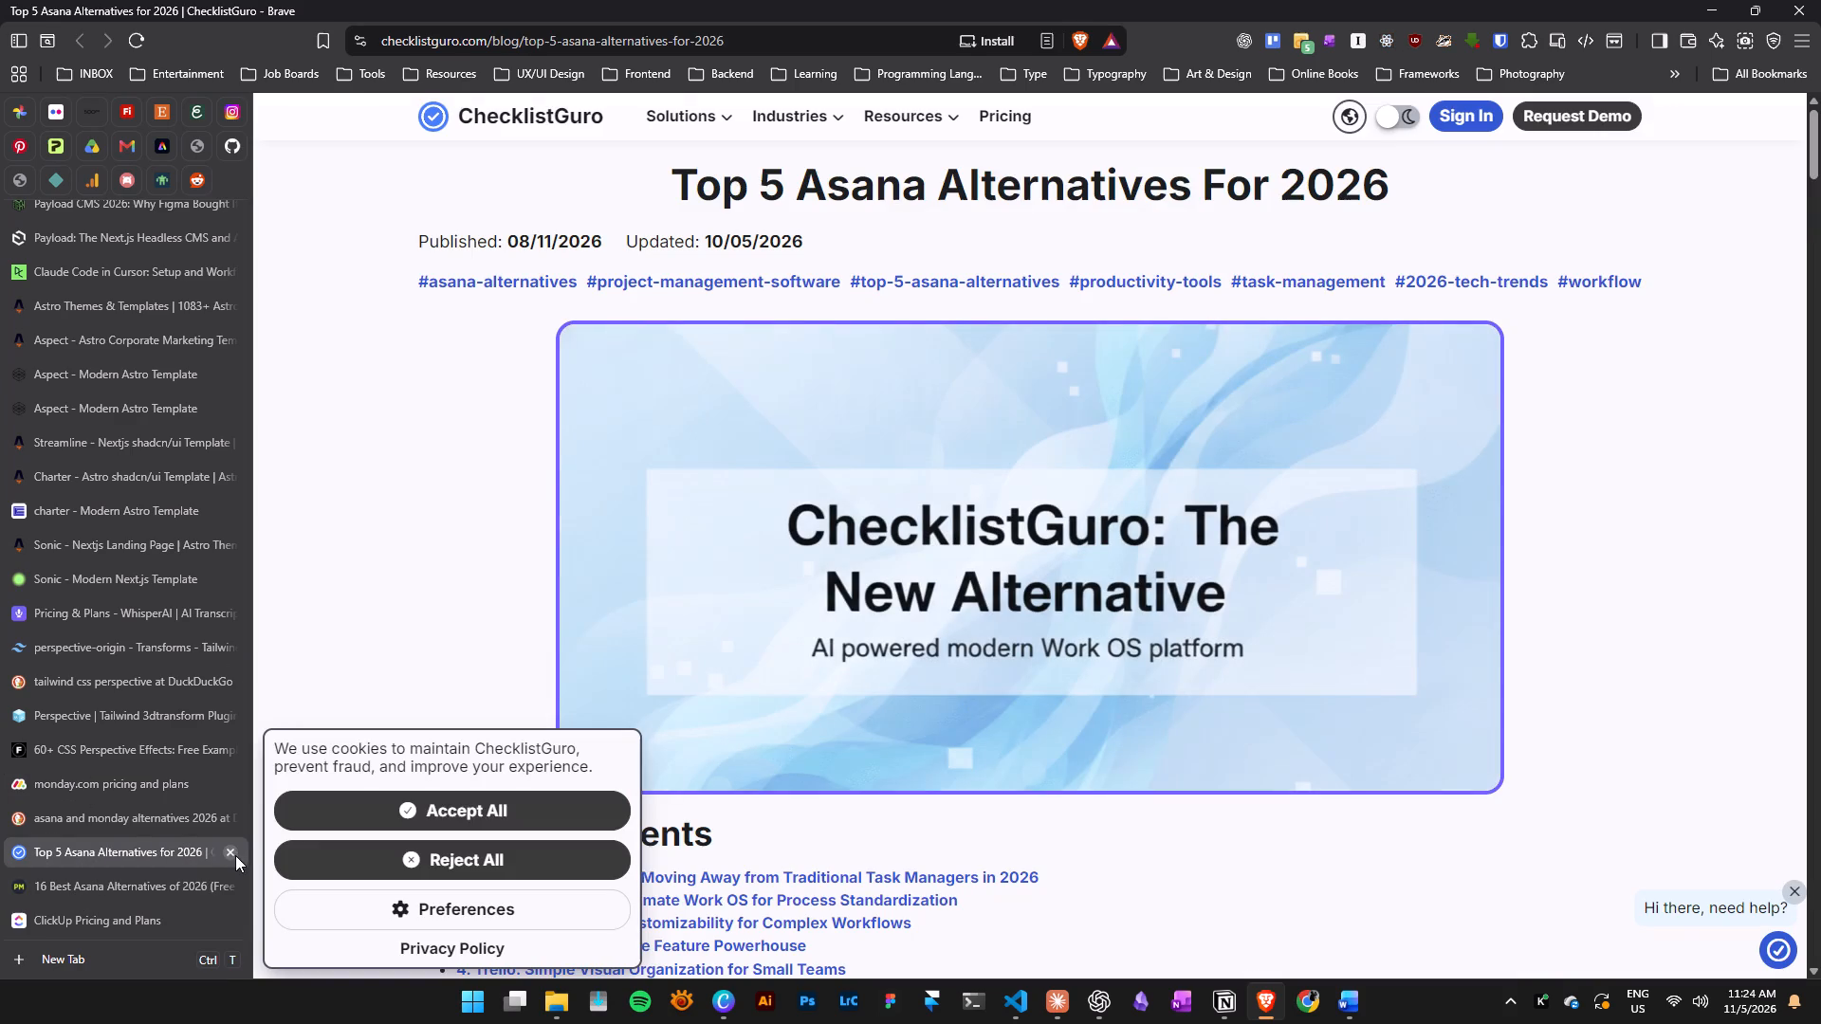
{"action": "left_click", "coordinate": [234, 854]}
{"action": "left_click", "coordinate": [202, 851]}
{"action": "left_click", "coordinate": [232, 849]}
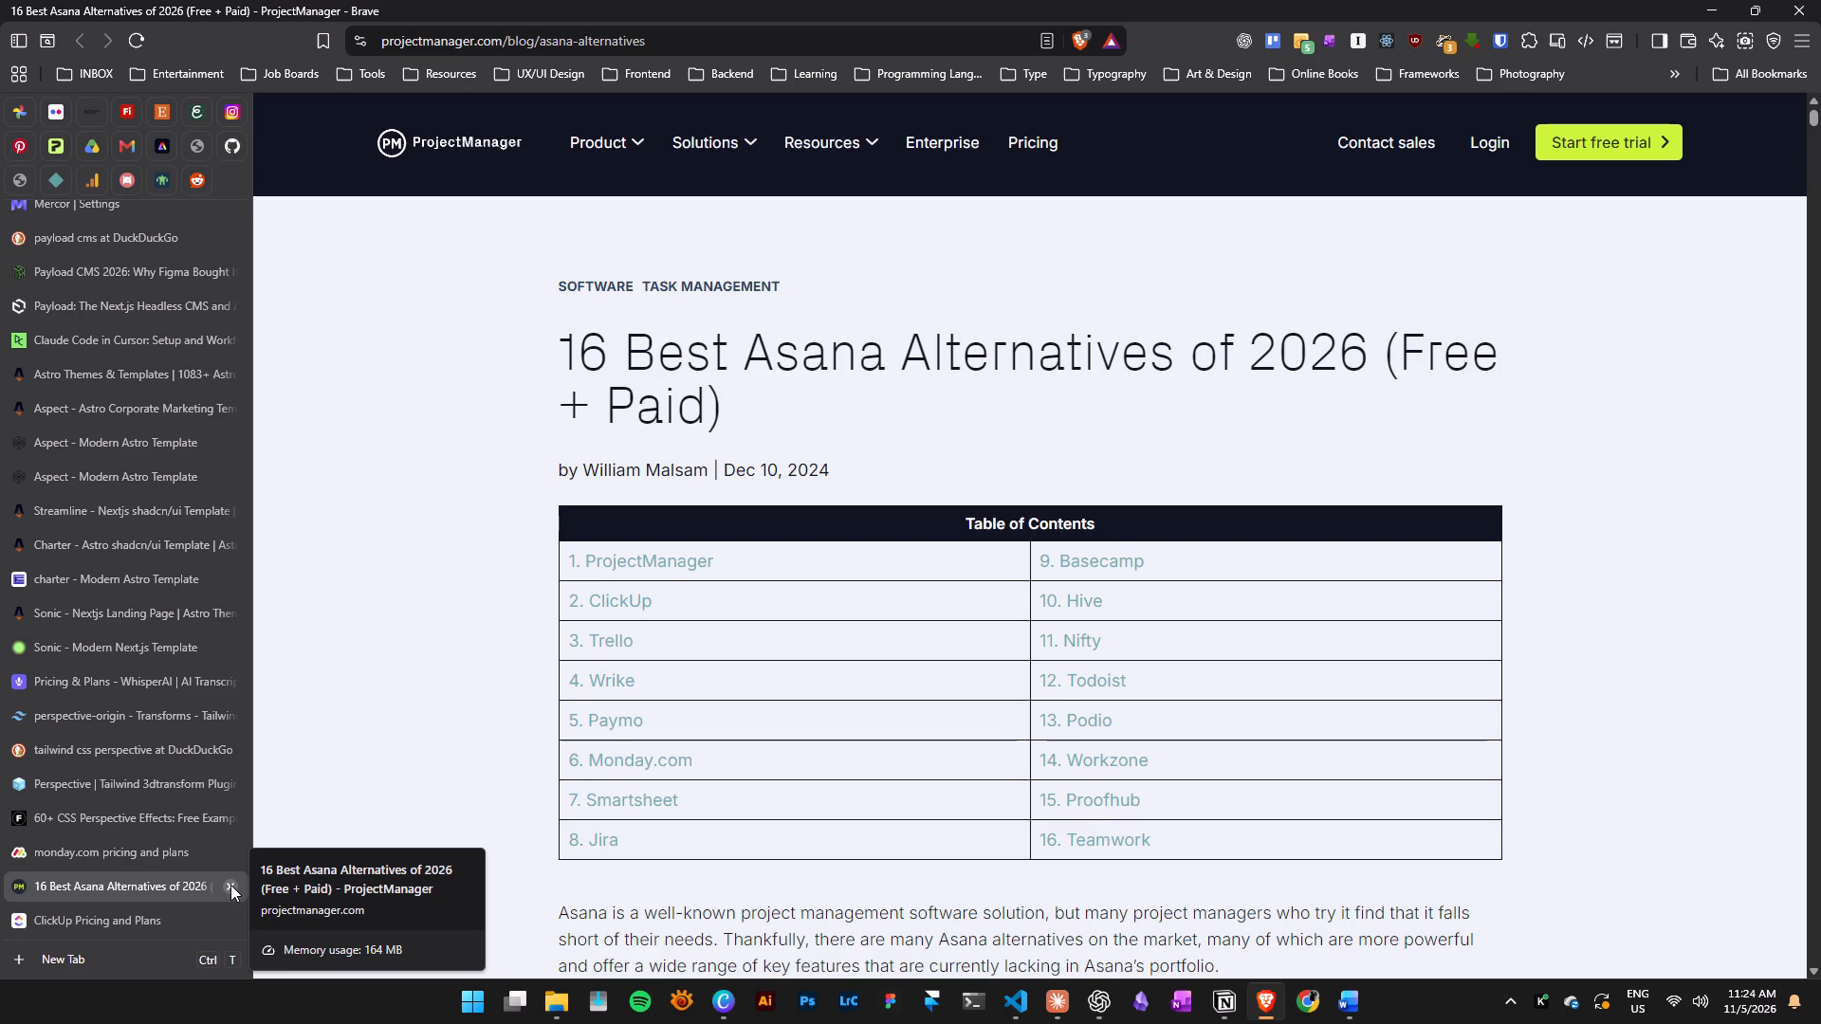
{"action": "left_click", "coordinate": [230, 885]}
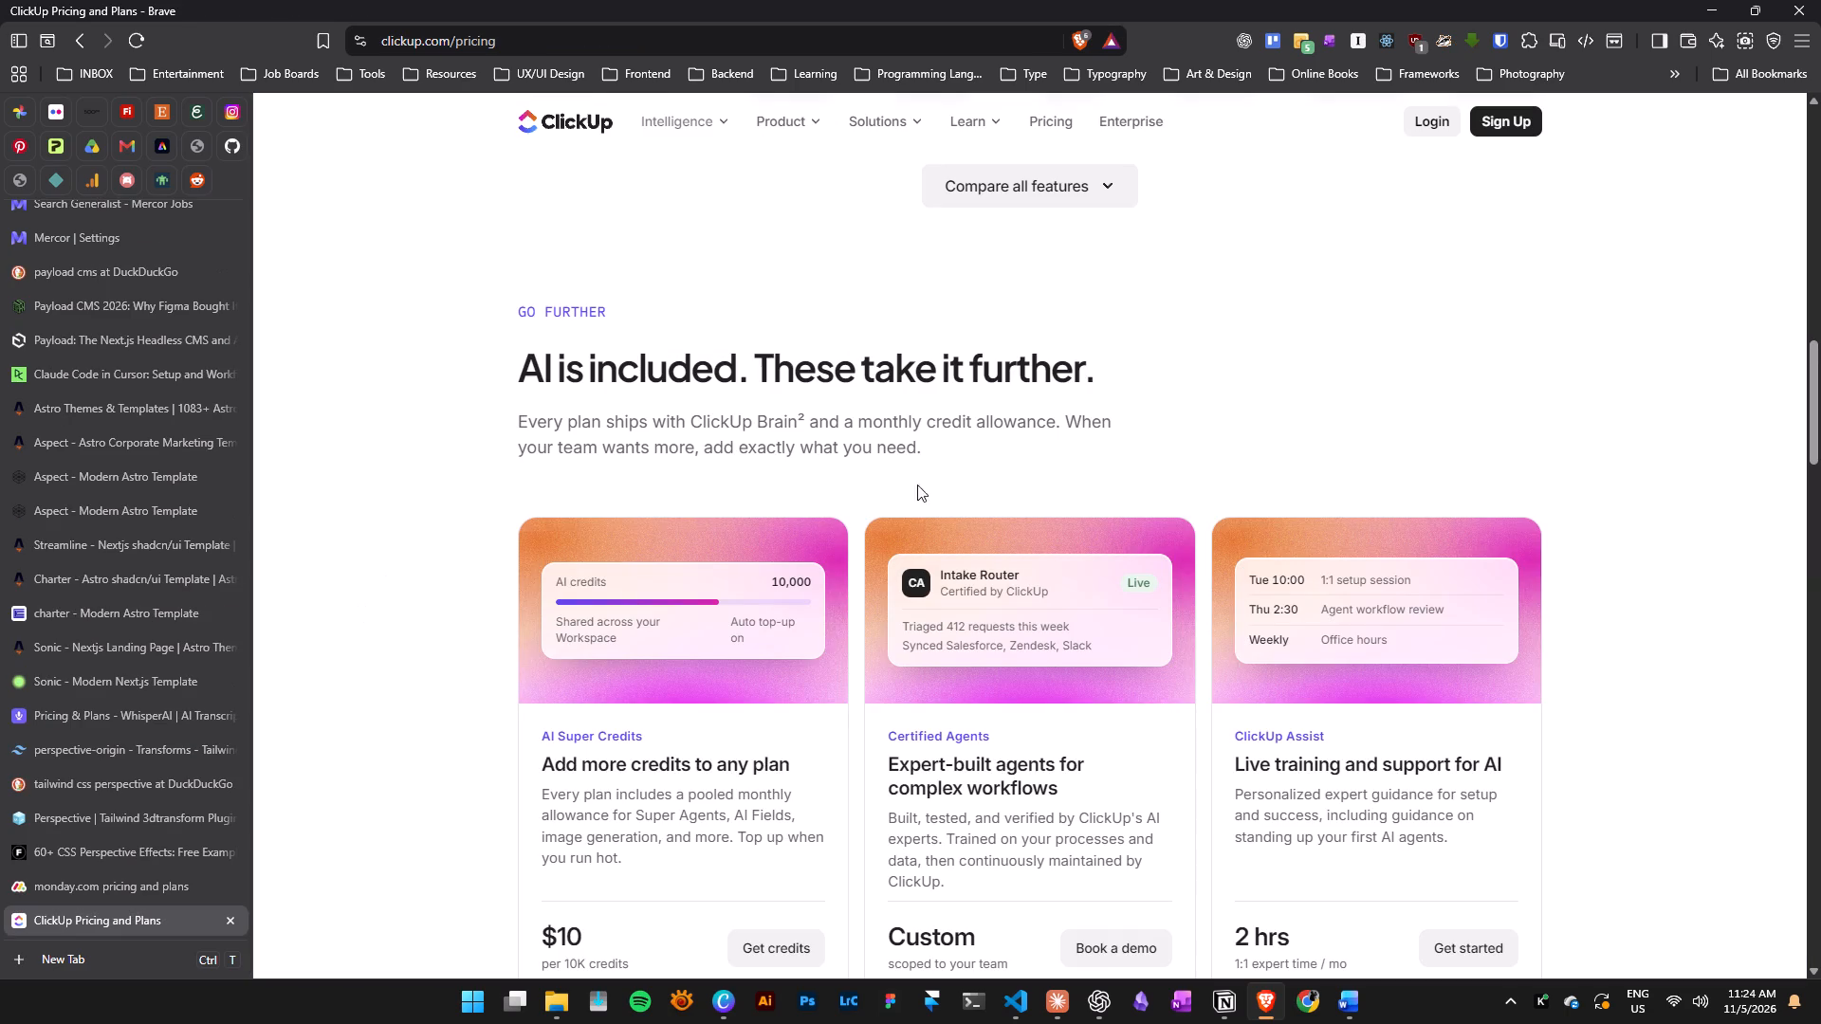
Look over the rest of ClickUp's pricing page, including the AI add-ons and the cost savings calculator.
{"action": "scroll", "coordinate": [1310, 527], "scroll_direction": "down", "scroll_amount": 9}
{"action": "scroll", "coordinate": [1310, 521], "scroll_direction": "up", "scroll_amount": 2}
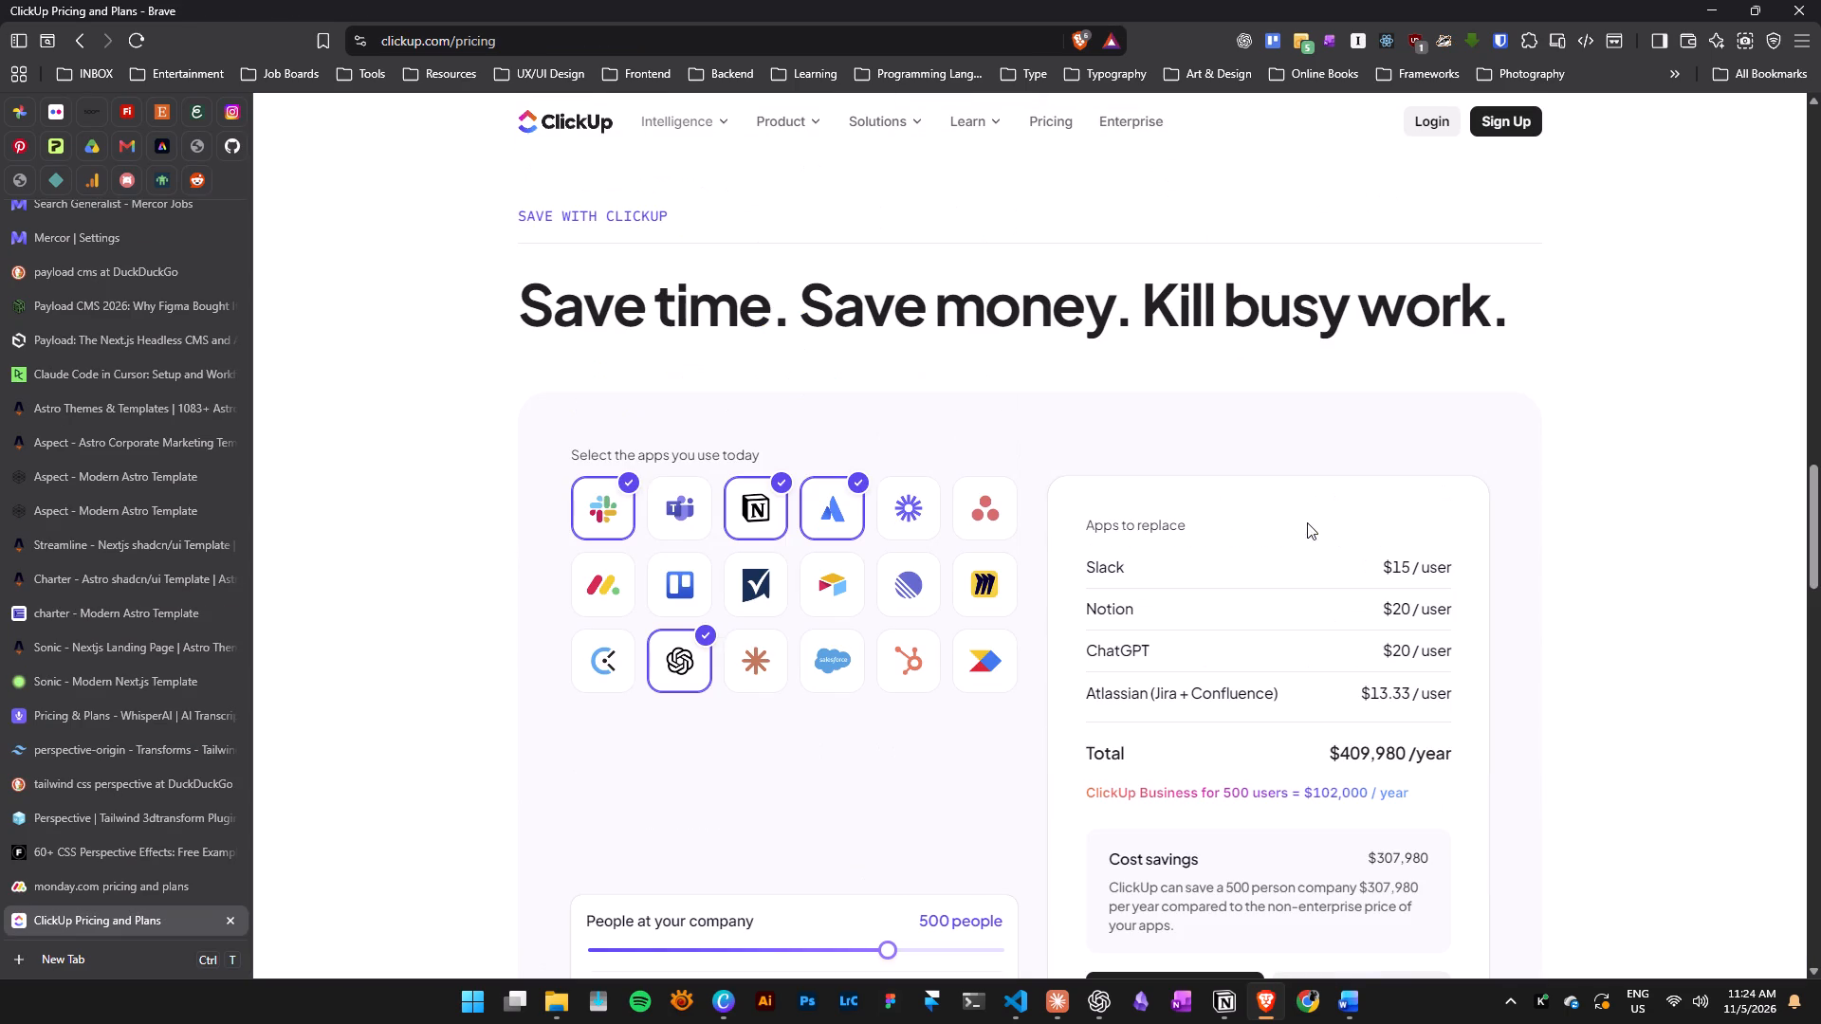
{"action": "scroll", "coordinate": [1116, 562], "scroll_direction": "down", "scroll_amount": 2}
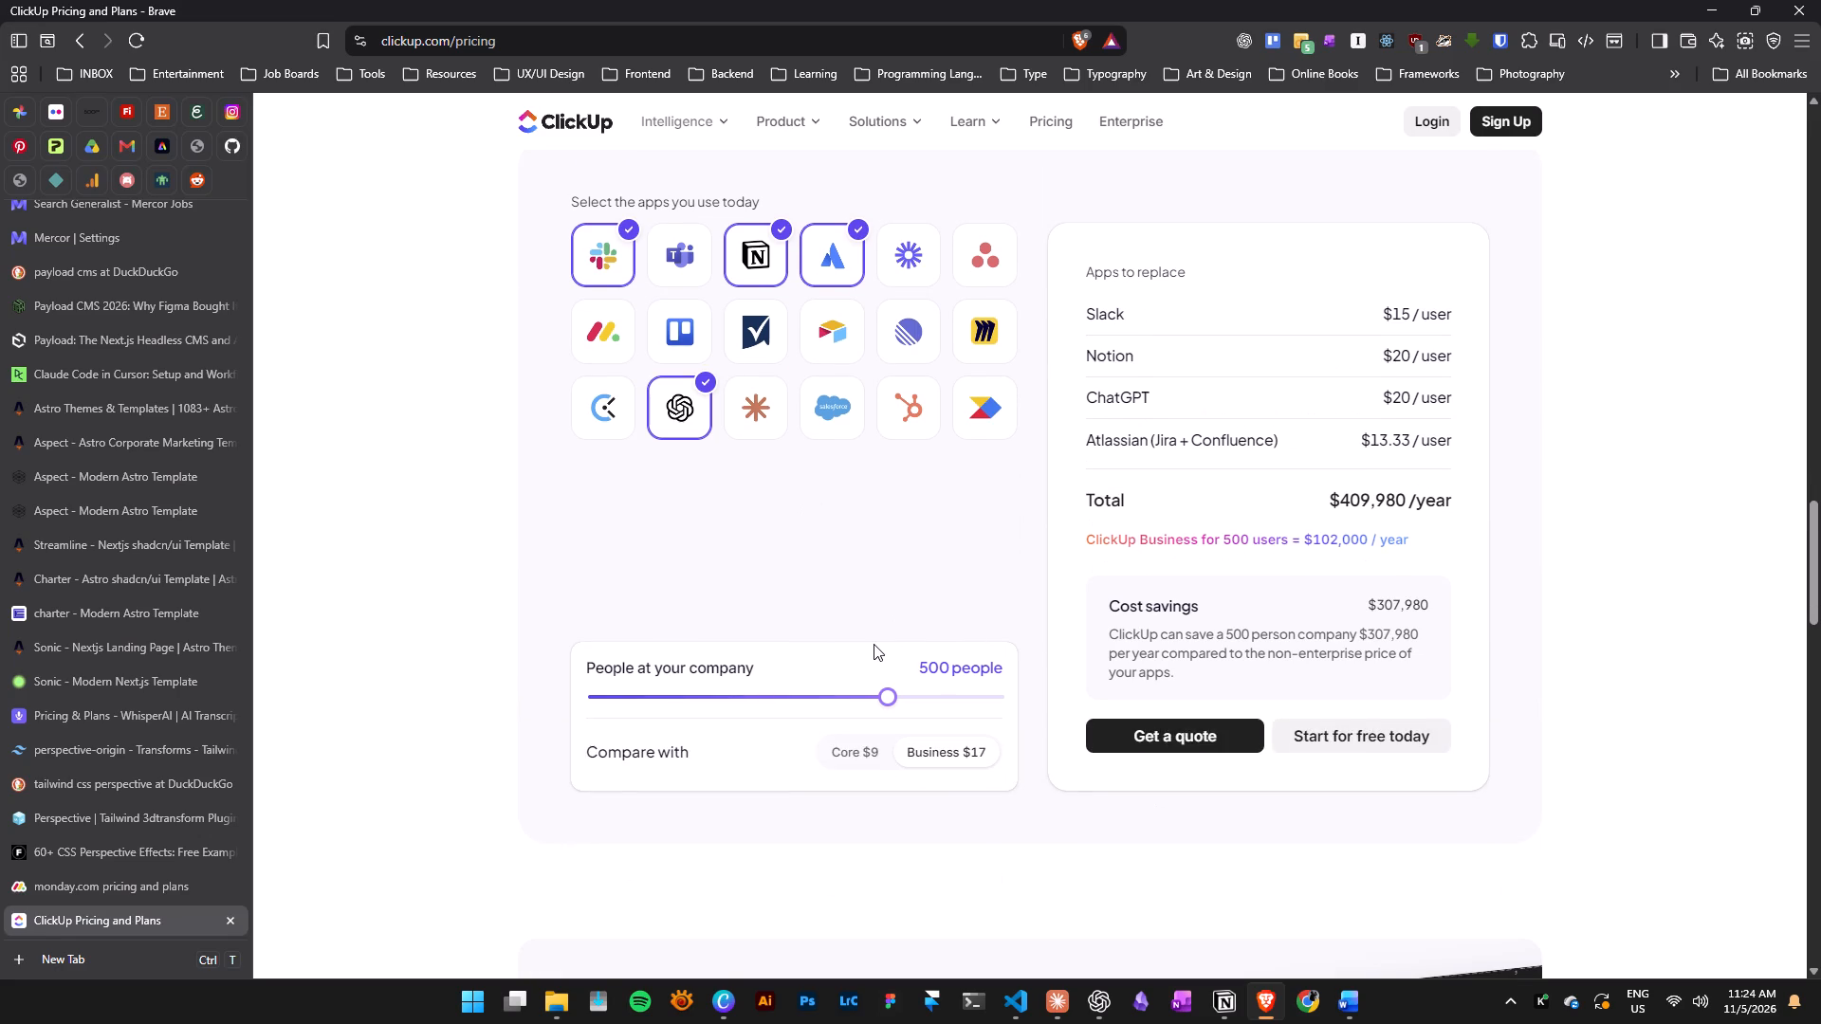
{"action": "scroll", "coordinate": [874, 644], "scroll_direction": "down", "scroll_amount": 14}
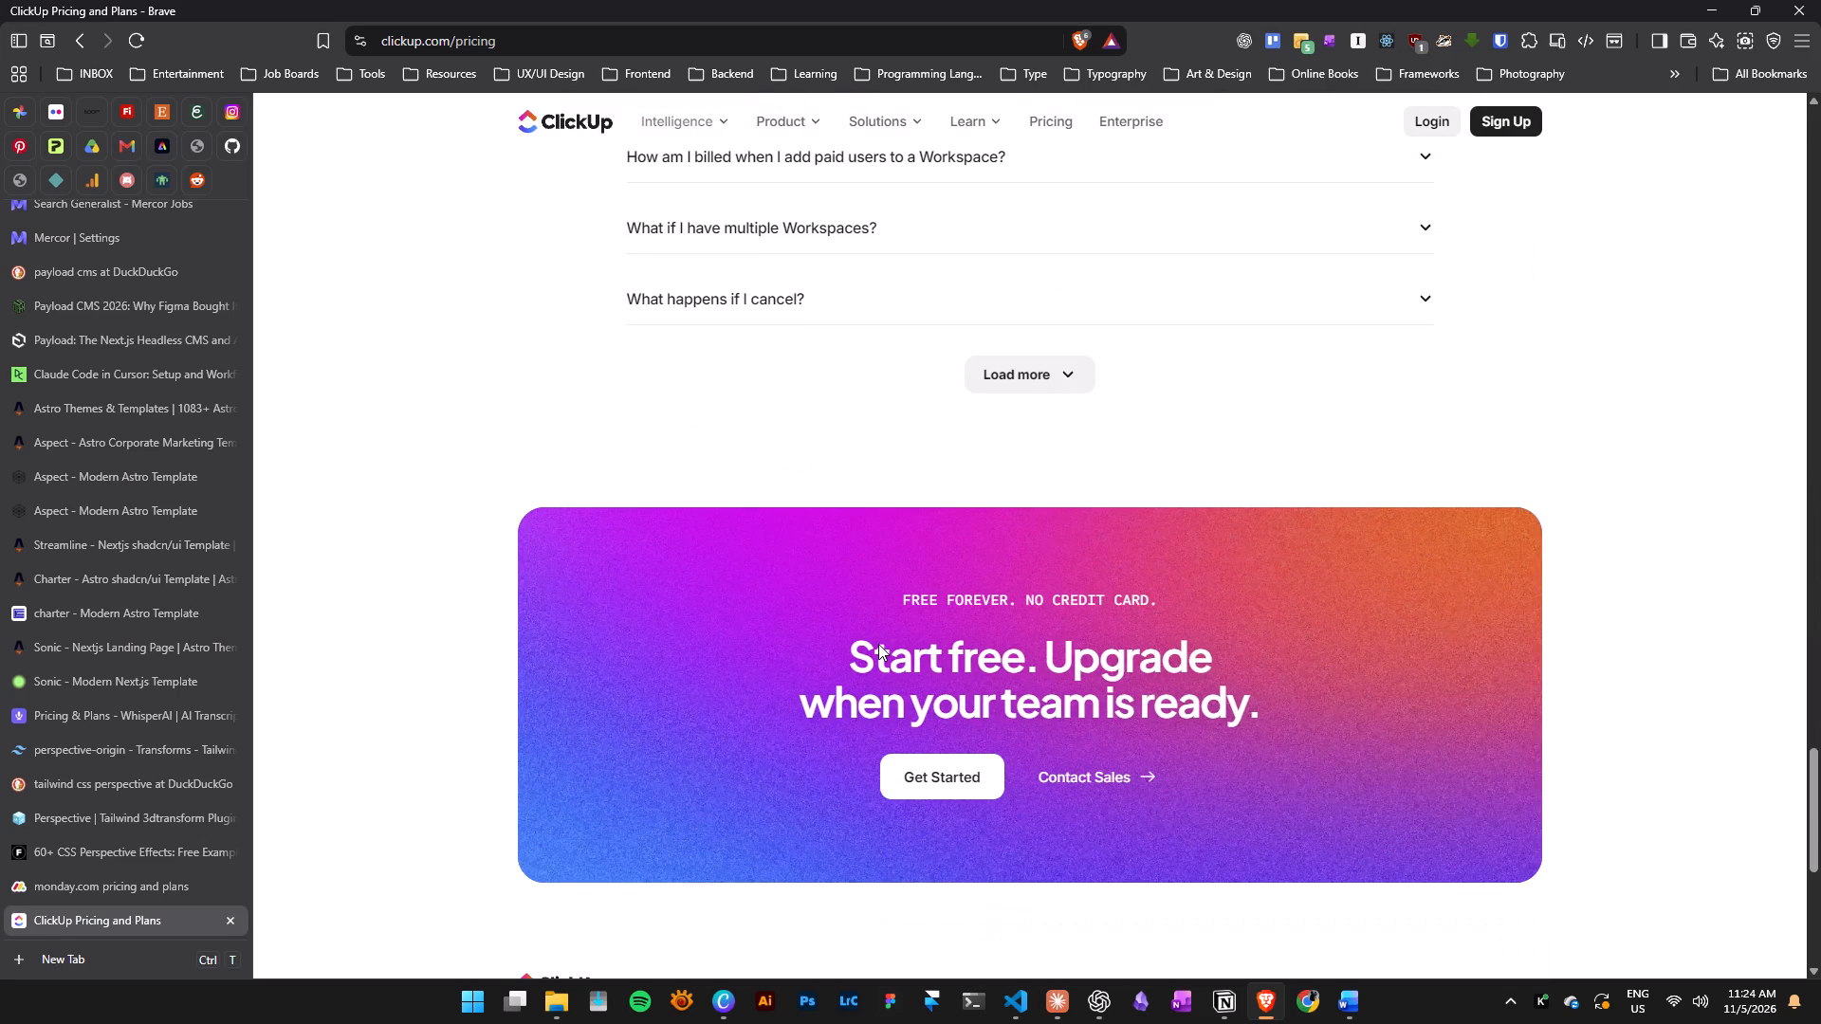
Switch to the Word resume and format the three Hubport Interactive duty lines as a 9 pt dash-bulleted list with a tighter hanging indent.
{"action": "left_click", "coordinate": [1357, 1000]}
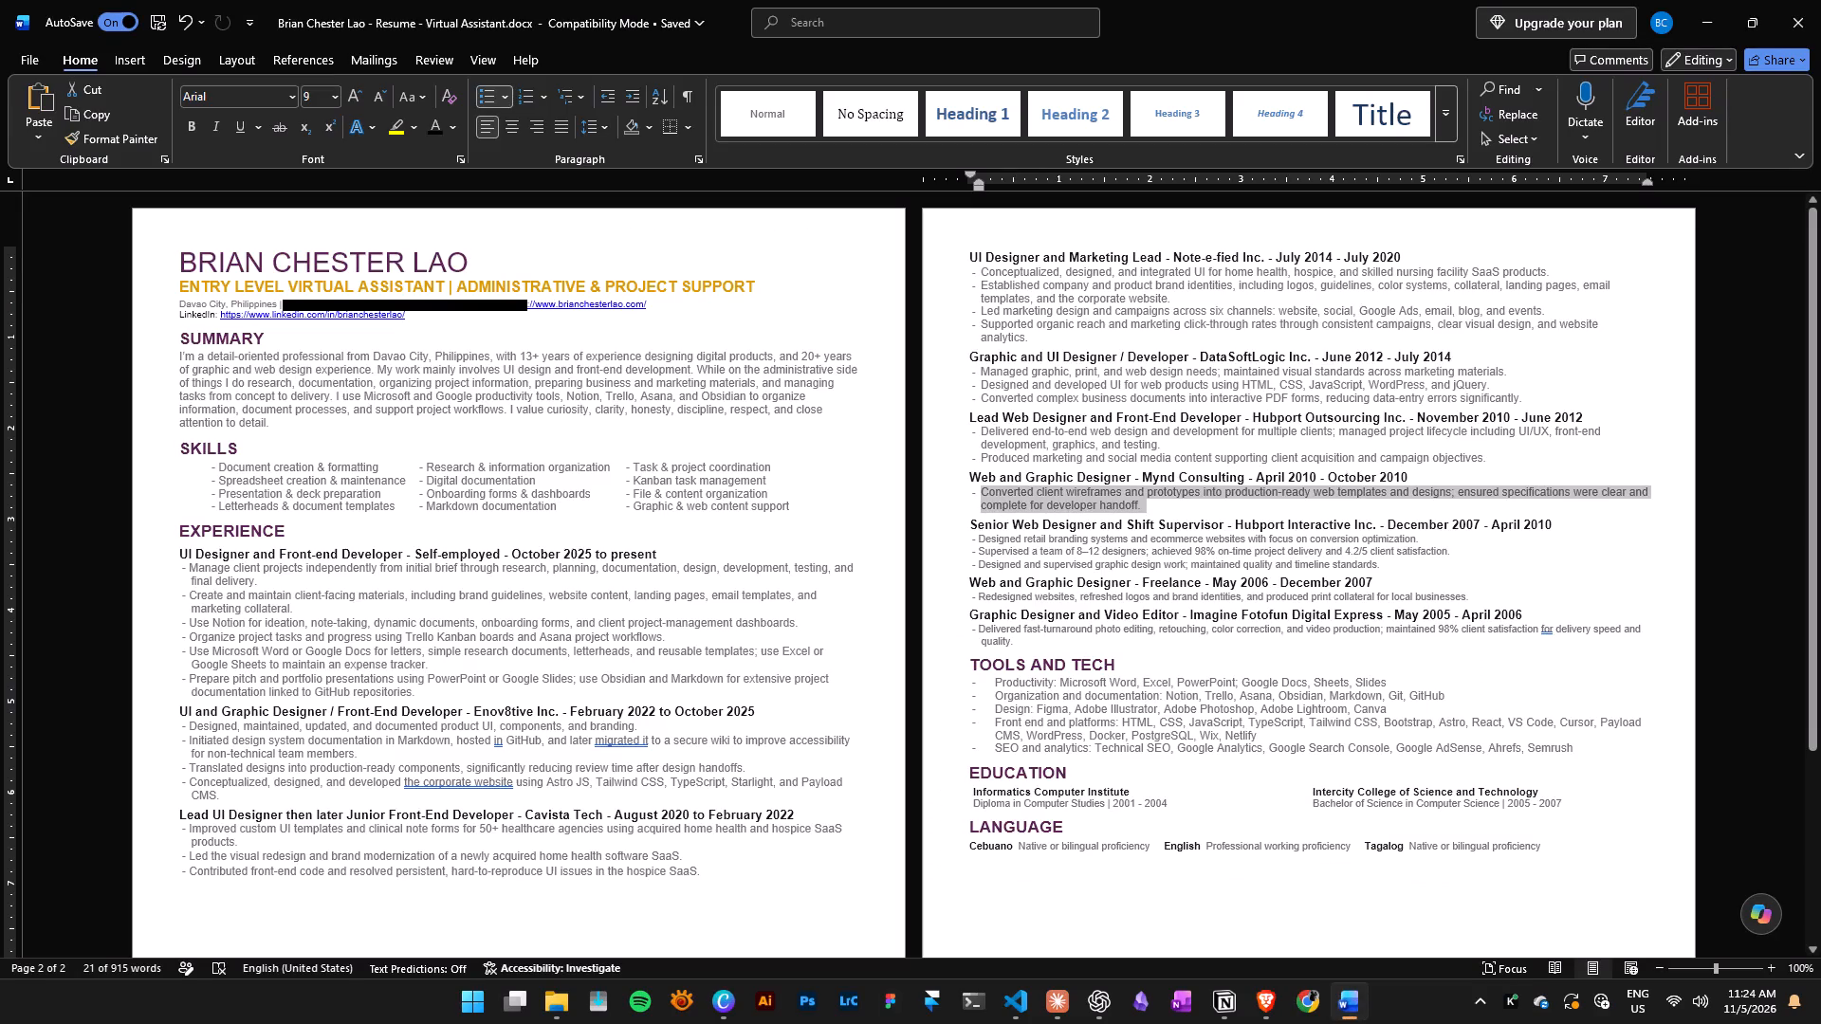
{"action": "left_click_drag", "start_coordinate": [965, 543], "coordinate": [1150, 564]}
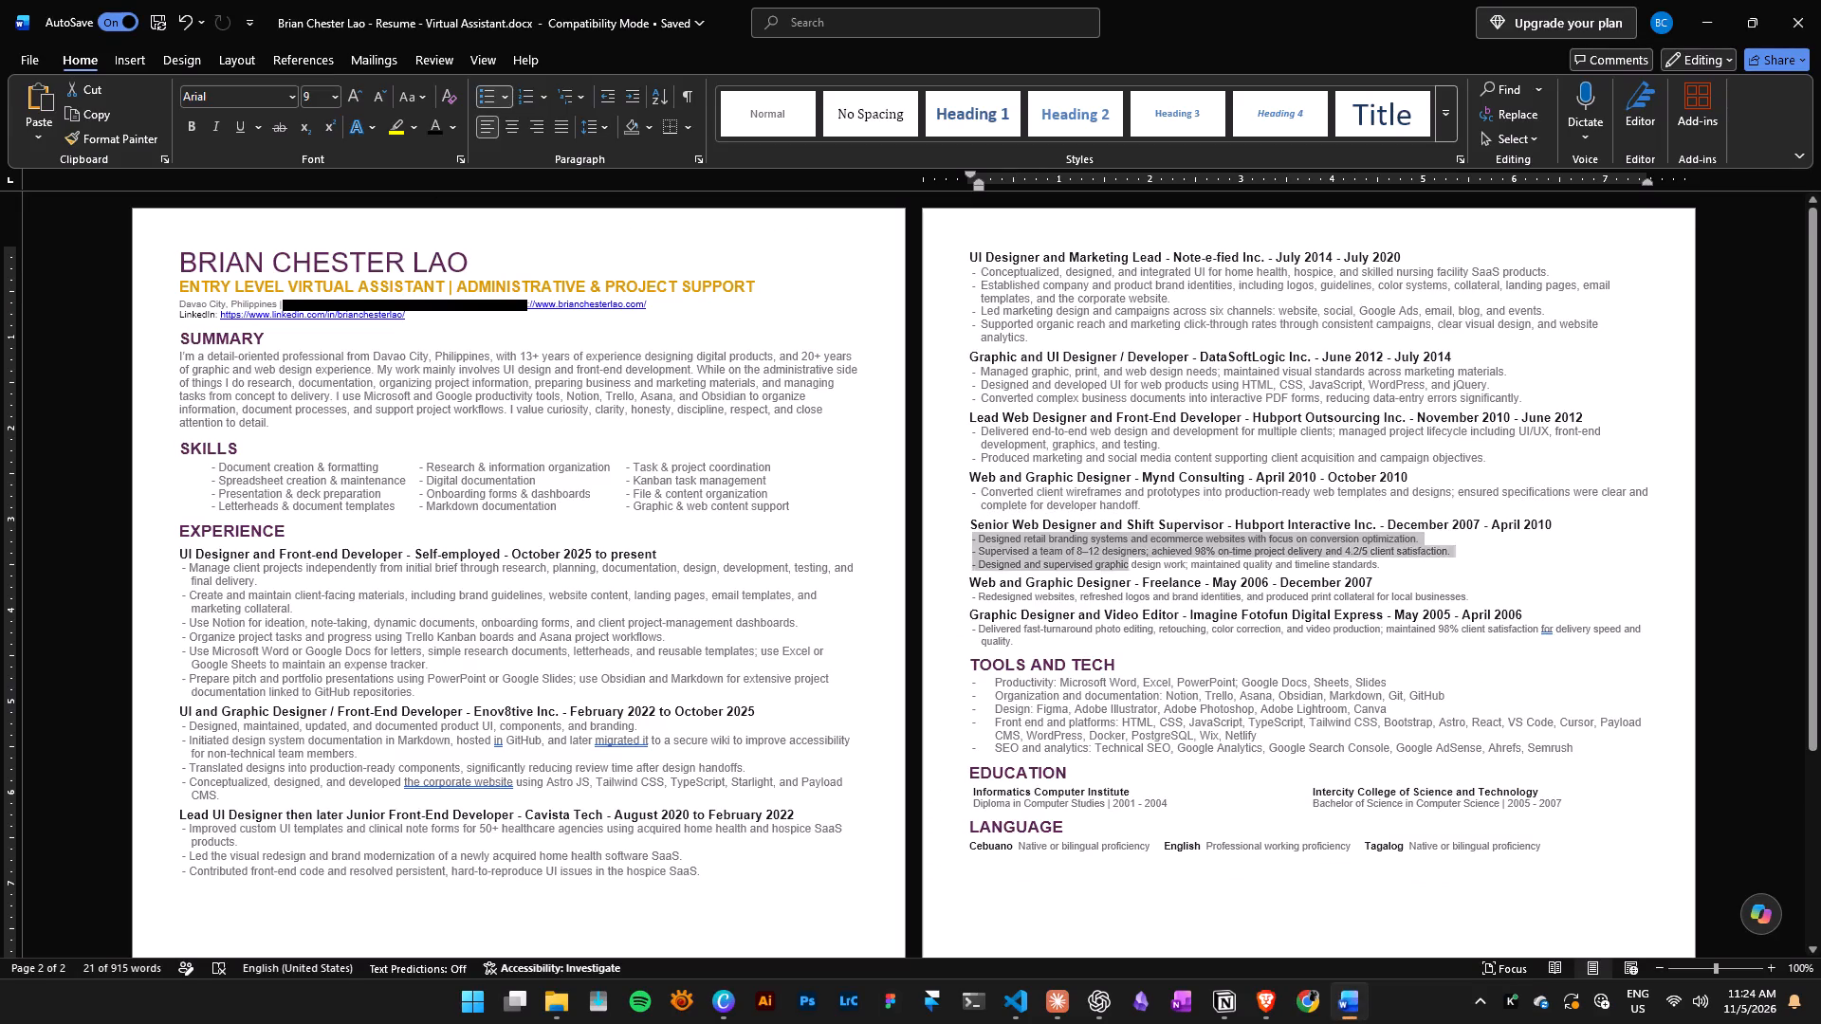
{"action": "left_click_drag", "start_coordinate": [1150, 564], "coordinate": [1401, 567]}
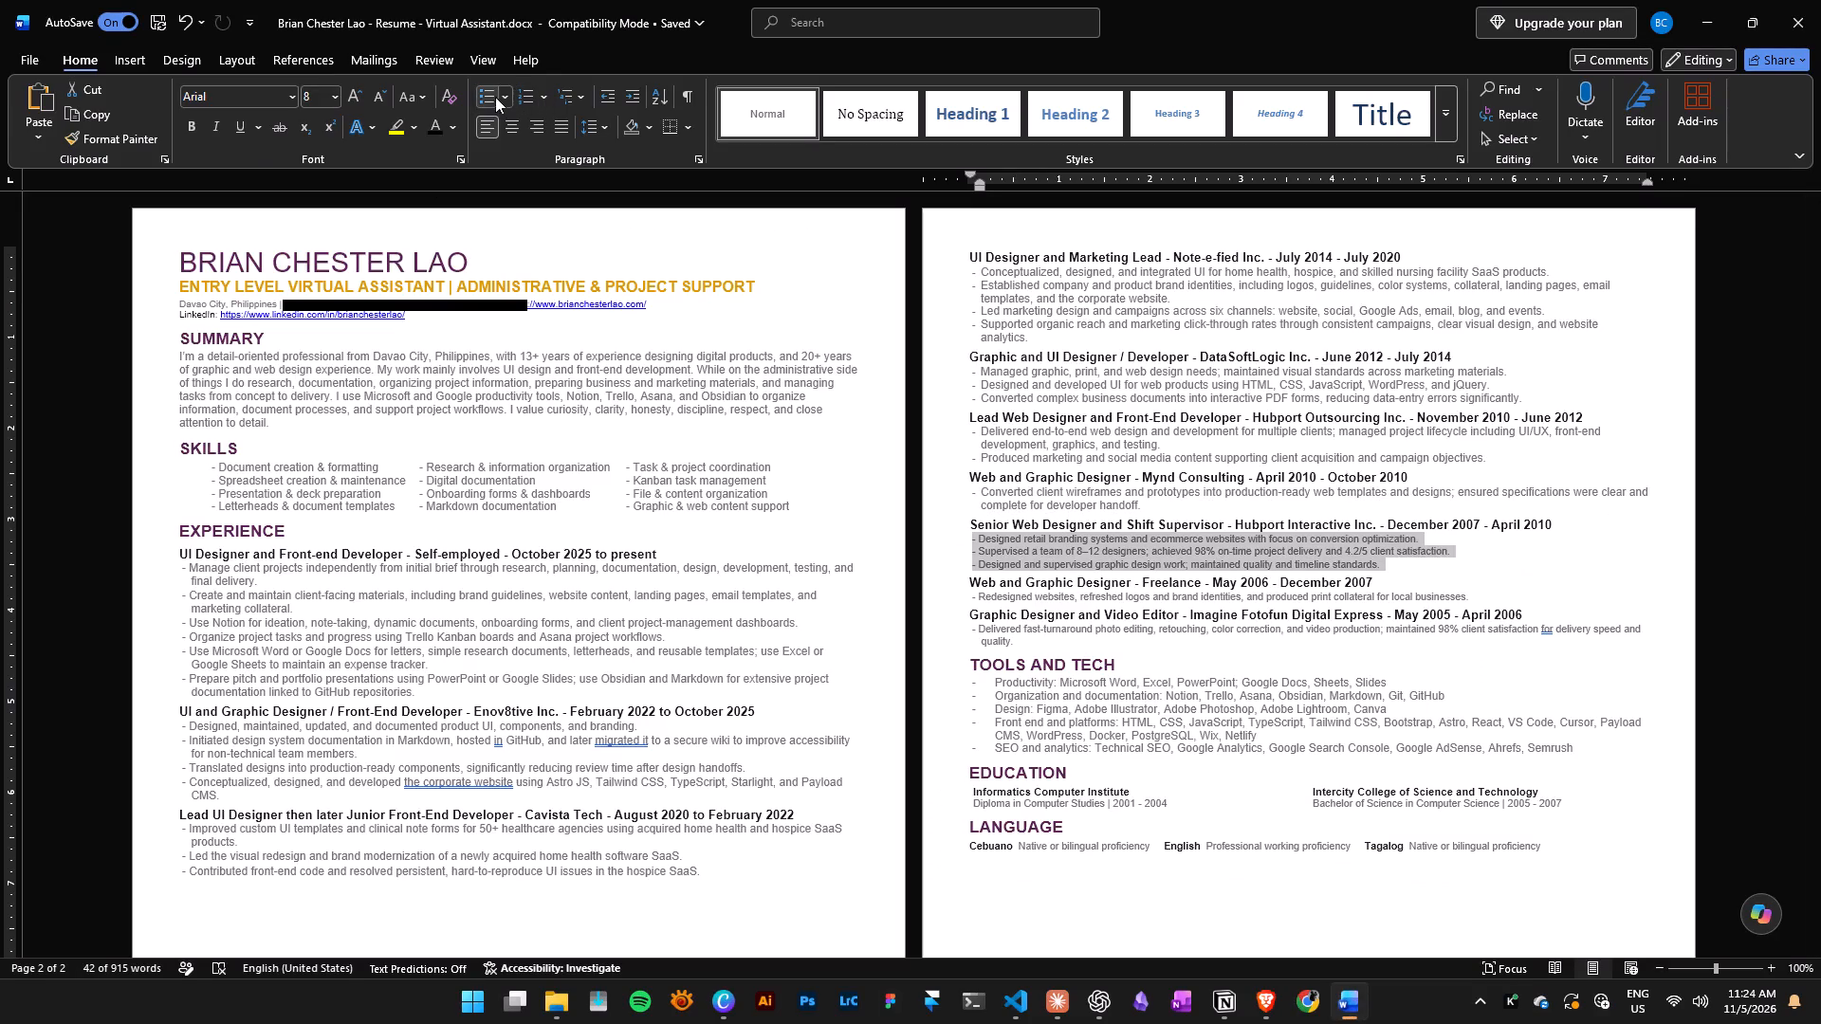
{"action": "left_click", "coordinate": [493, 95]}
{"action": "left_click", "coordinate": [331, 95]}
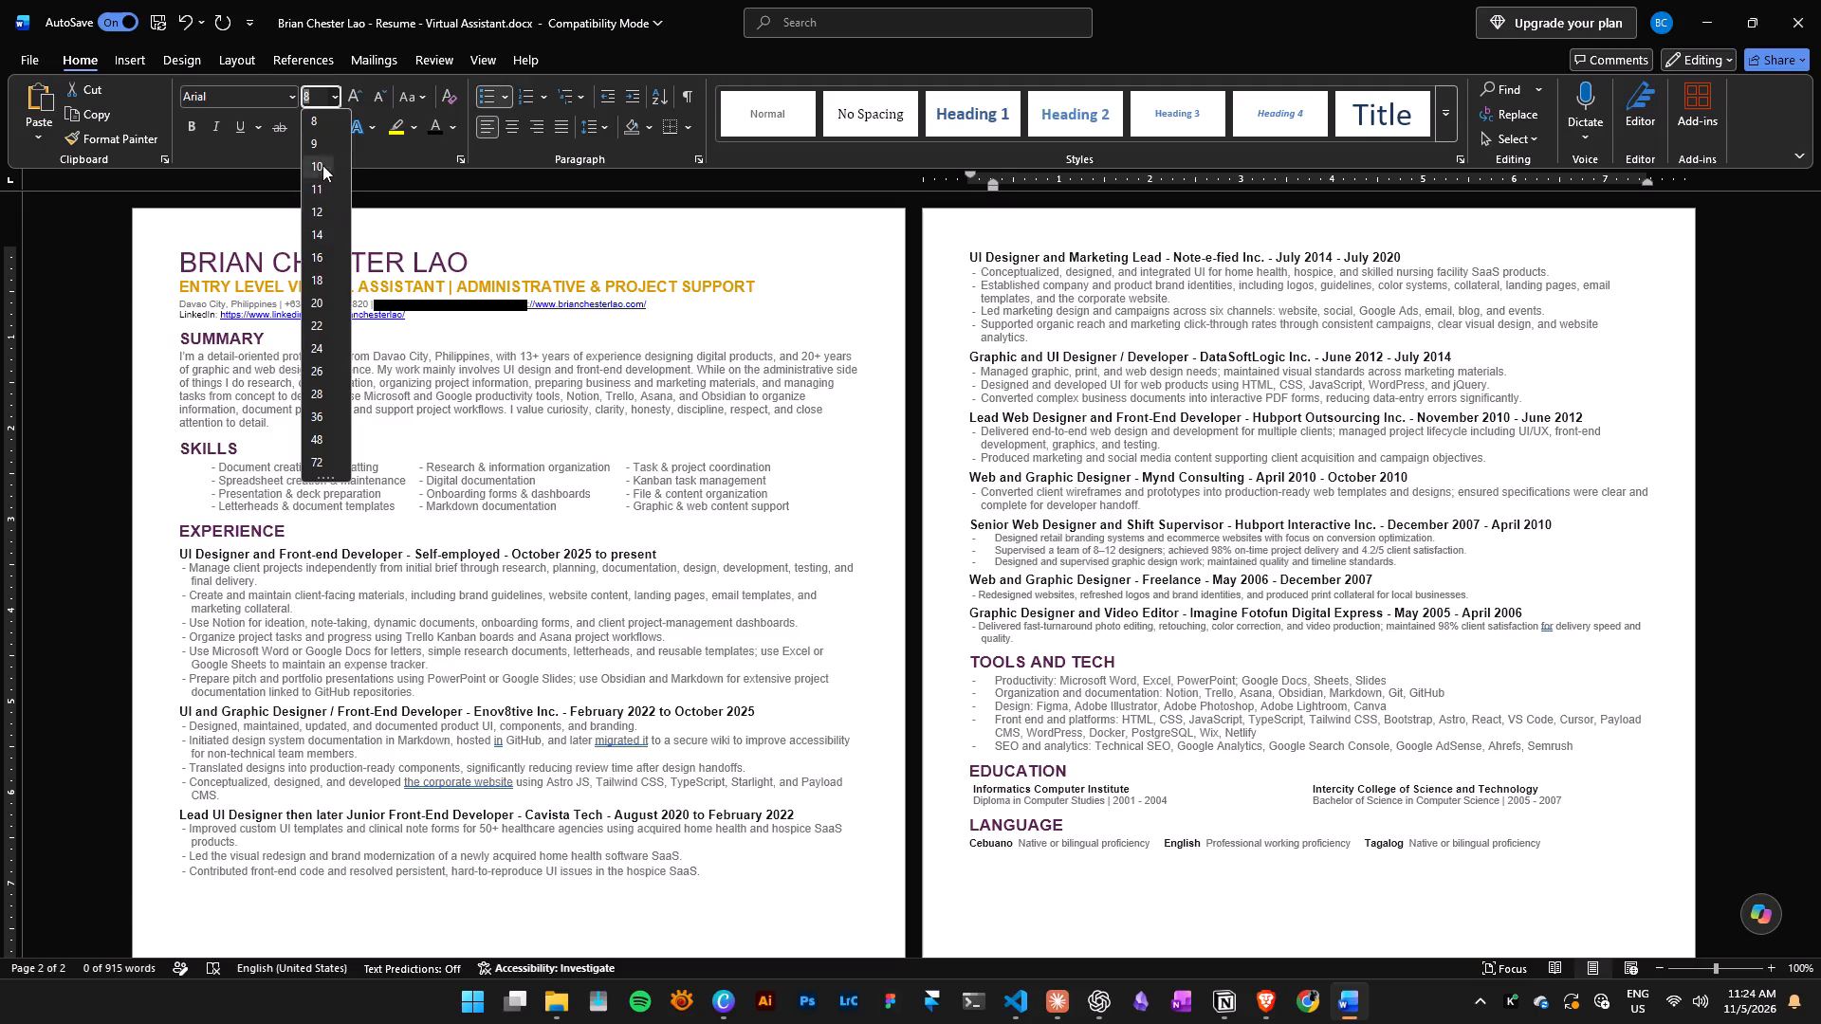
{"action": "left_click", "coordinate": [320, 152]}
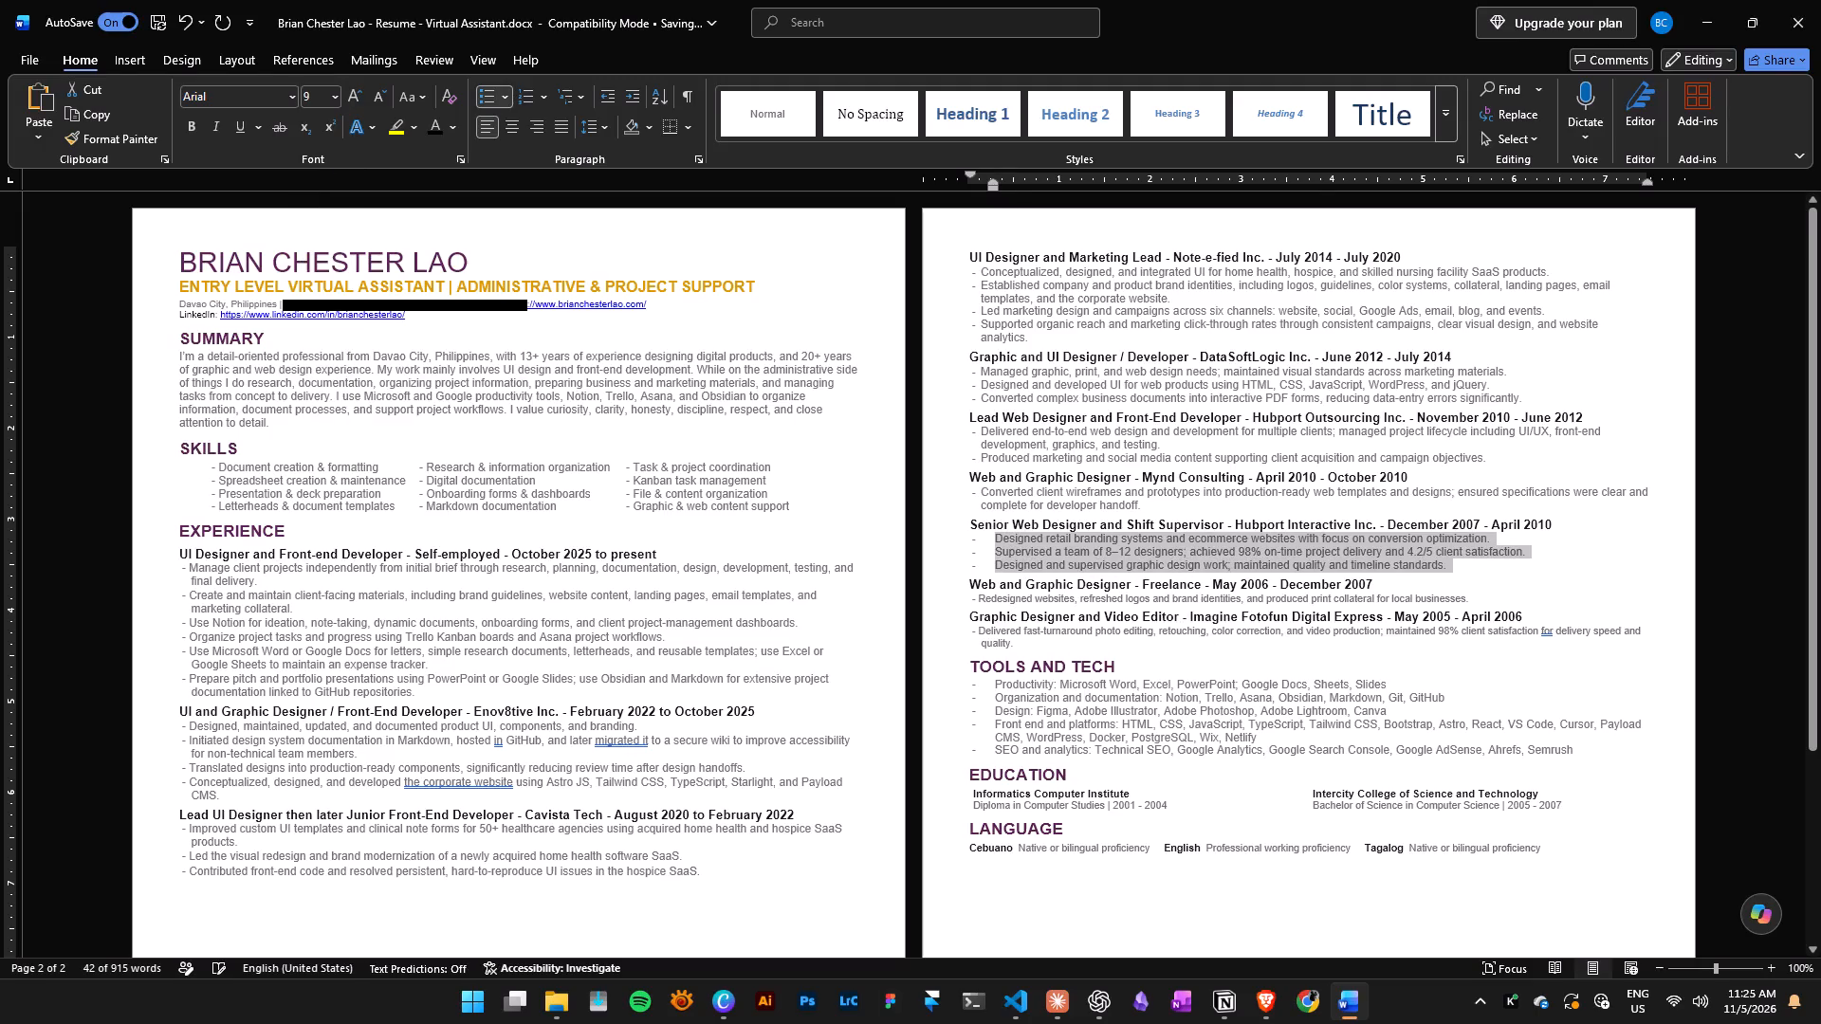
{"action": "left_click_drag", "start_coordinate": [991, 182], "coordinate": [981, 186]}
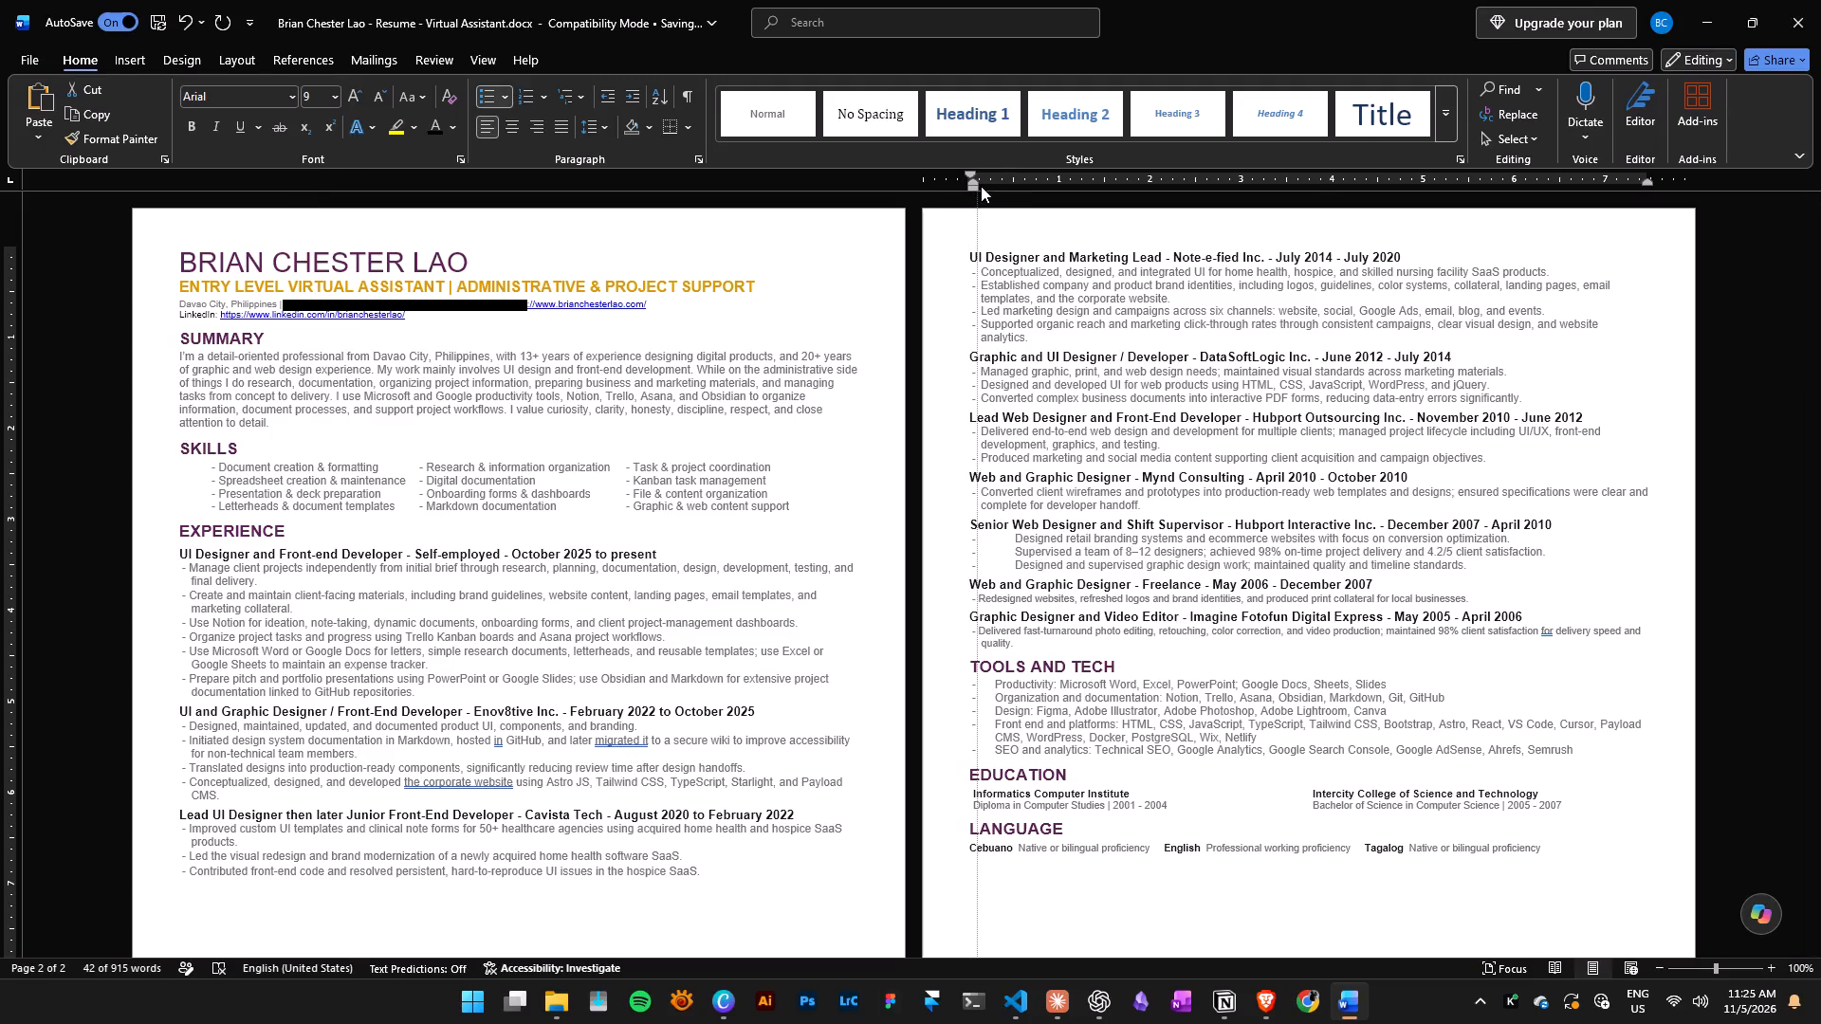
{"action": "left_click_drag", "start_coordinate": [981, 186], "coordinate": [982, 185]}
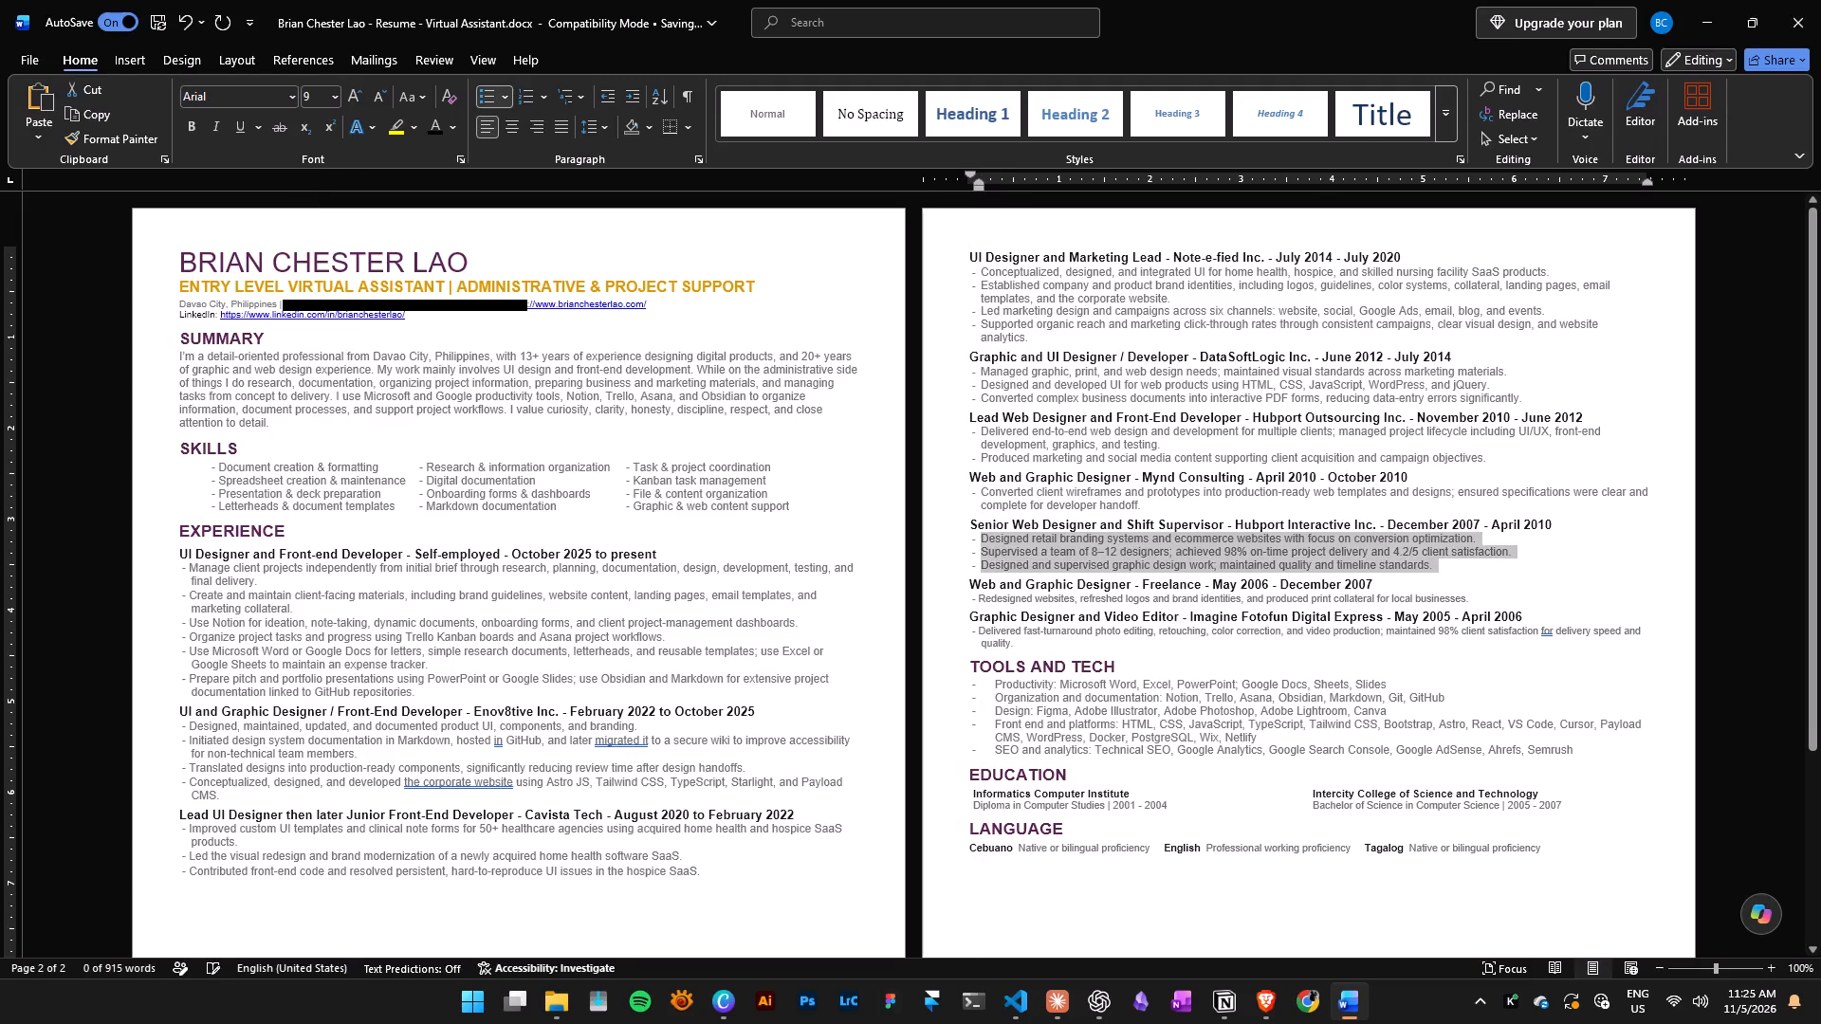
Format the duty line under the Freelance Web and Graphic Designer job as a 9 pt dash bullet with the same tight hanging indent.
{"action": "left_click_drag", "start_coordinate": [961, 600], "coordinate": [1504, 598]}
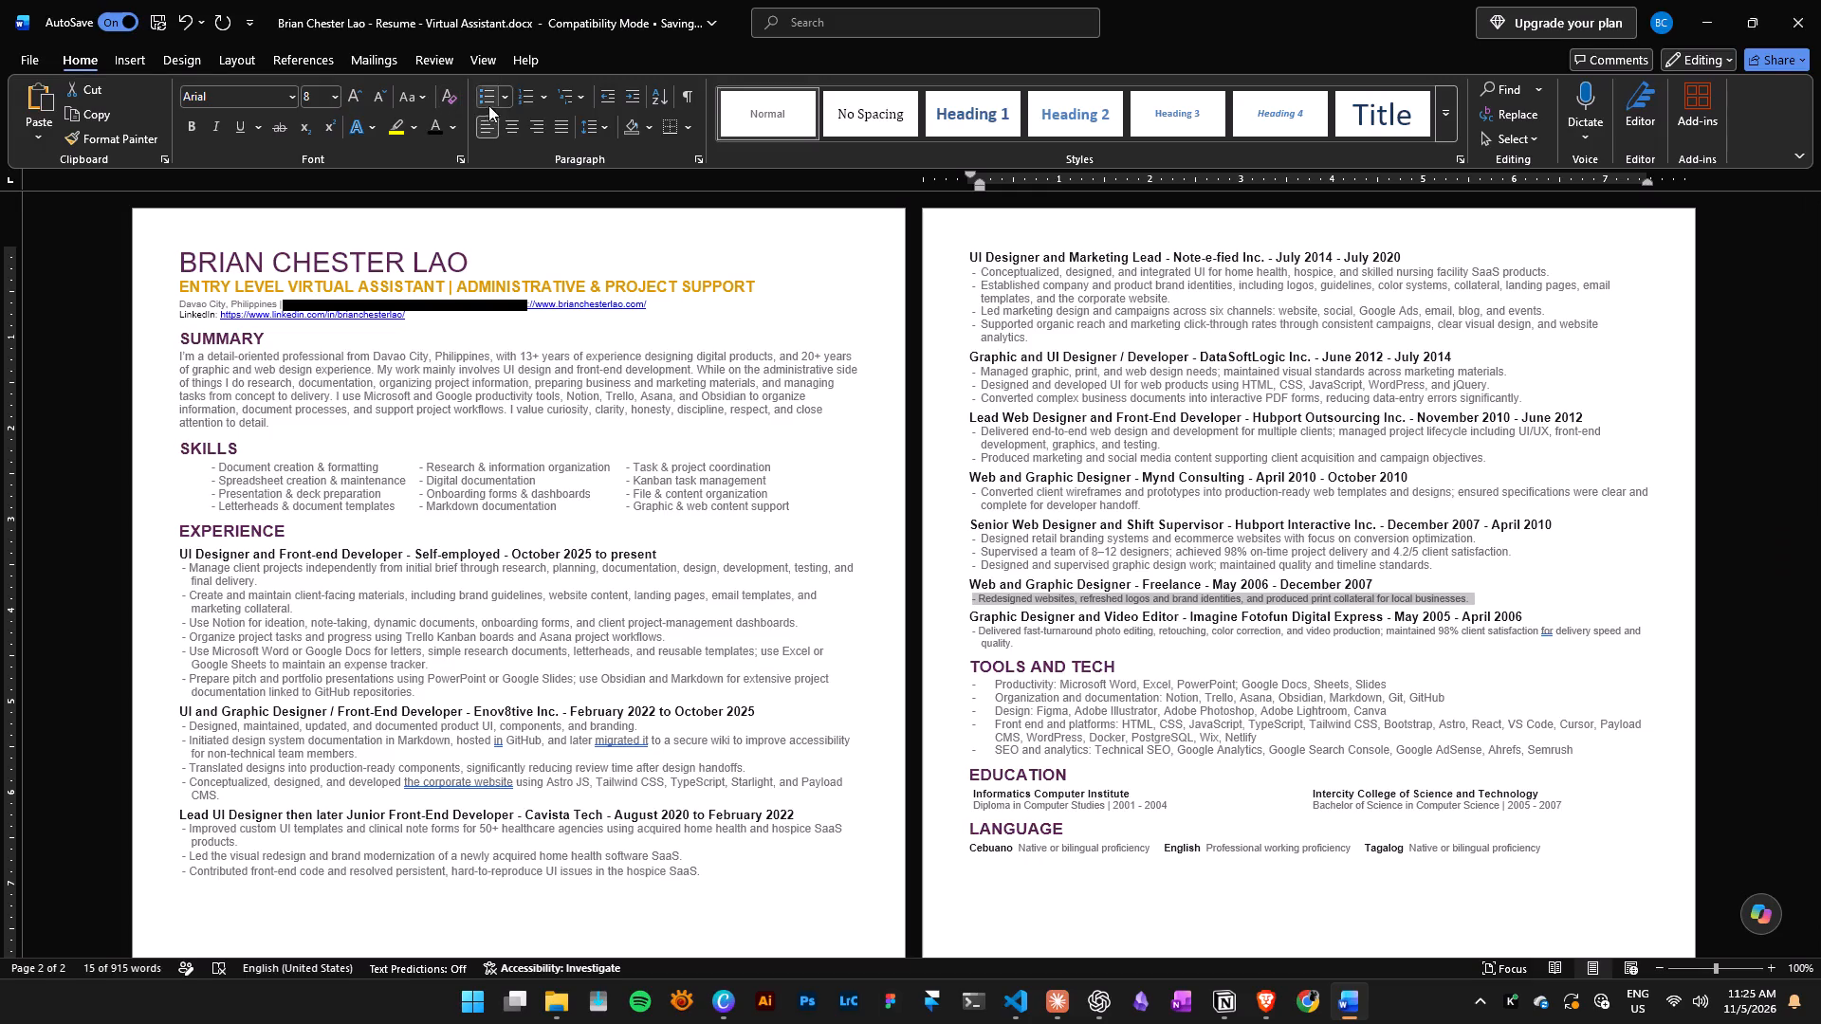
{"action": "left_click", "coordinate": [487, 98]}
{"action": "left_click", "coordinate": [339, 92]}
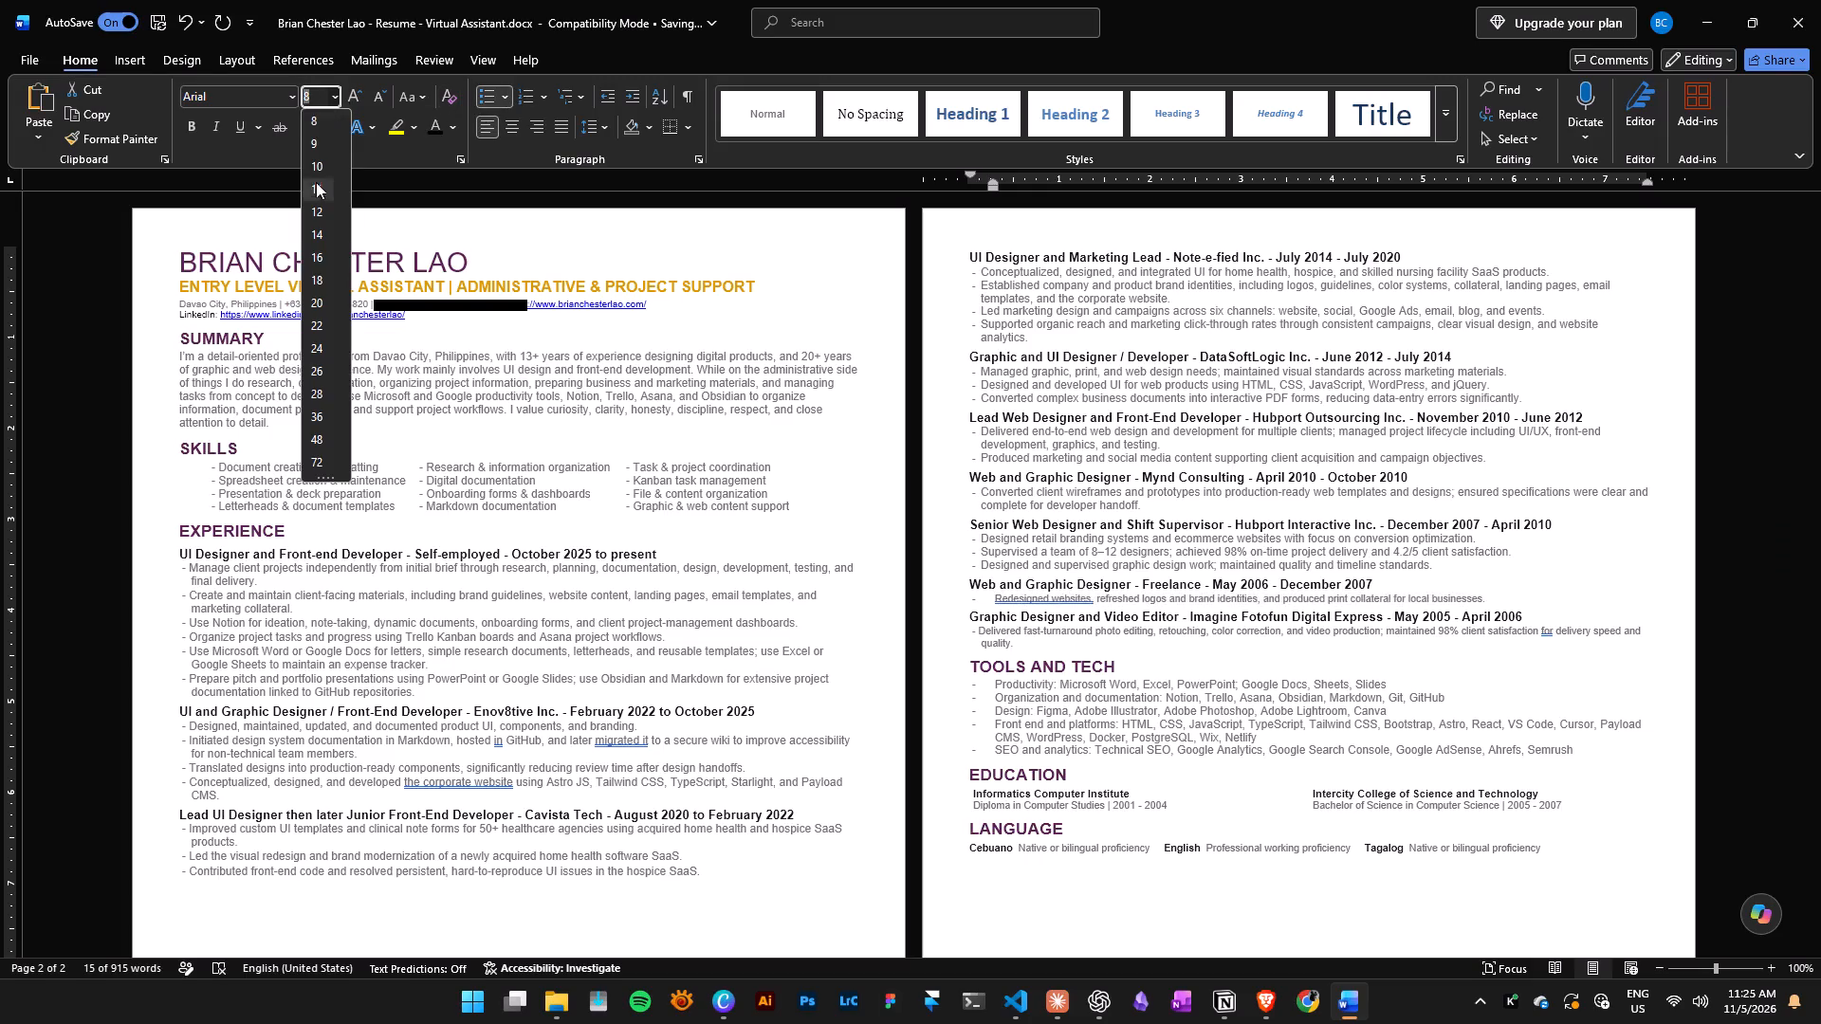
{"action": "left_click", "coordinate": [319, 145]}
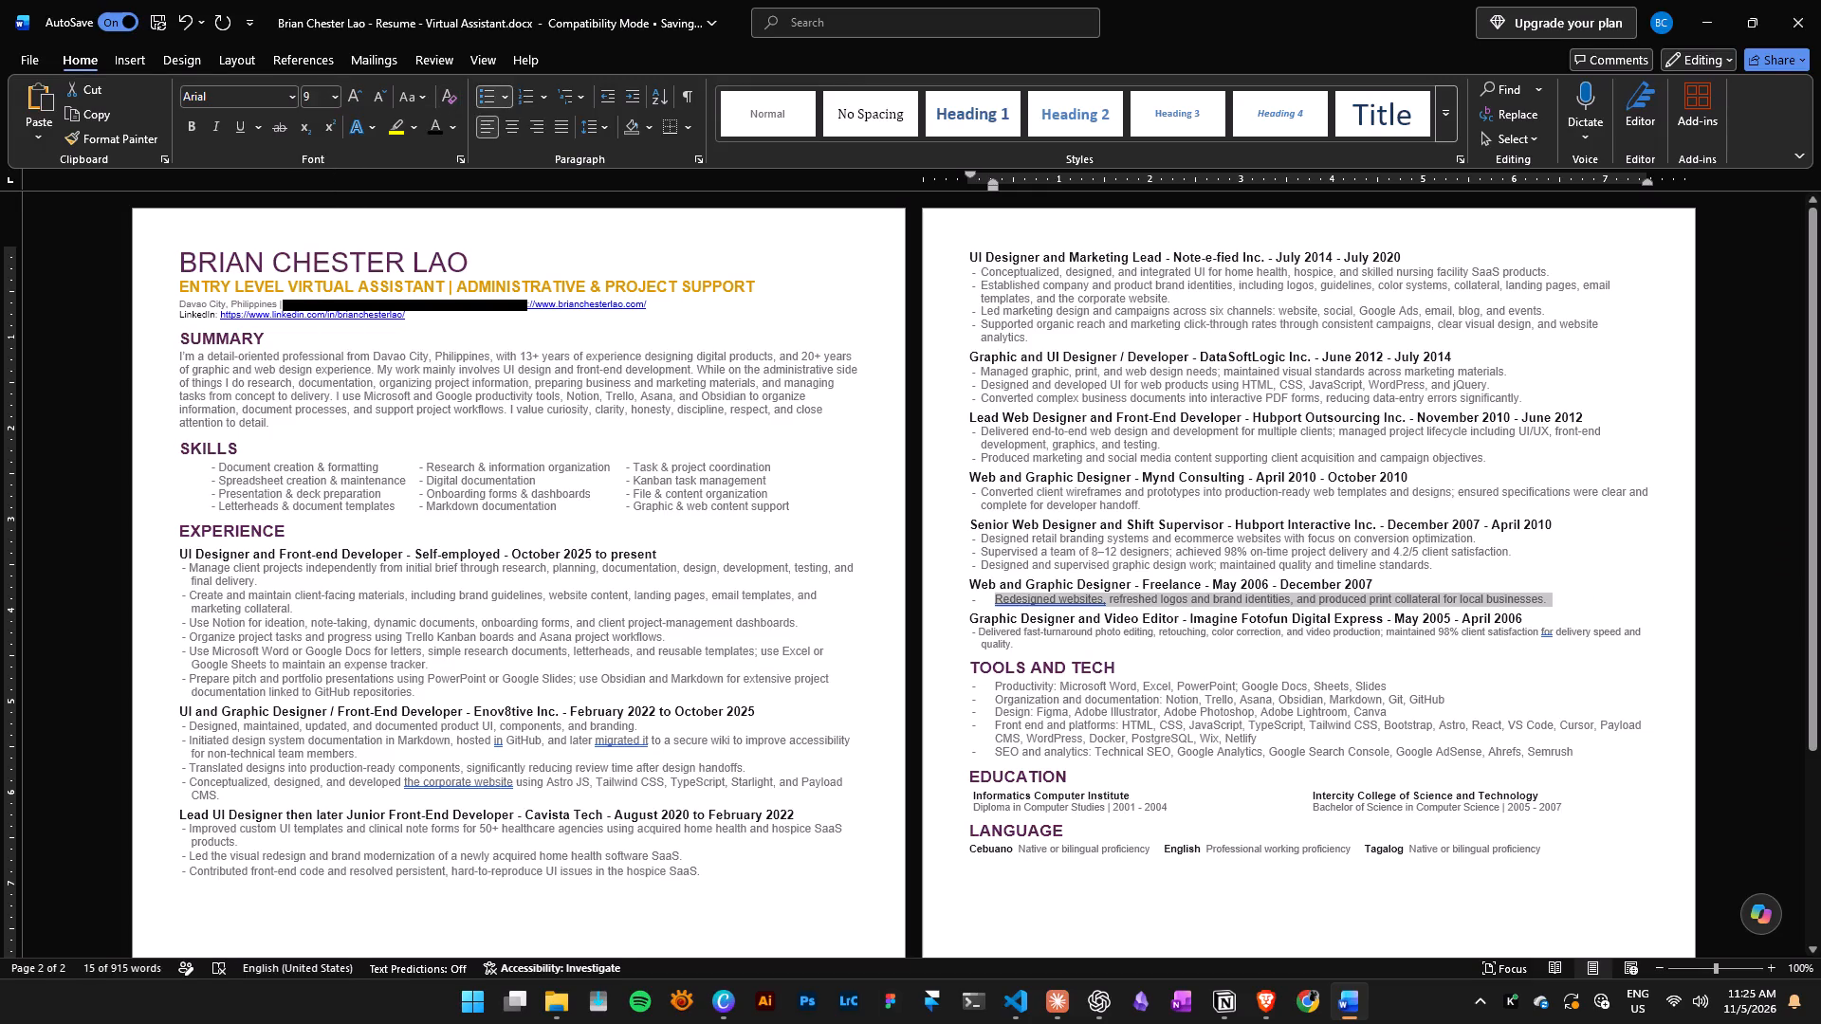
{"action": "left_click_drag", "start_coordinate": [993, 180], "coordinate": [979, 180]}
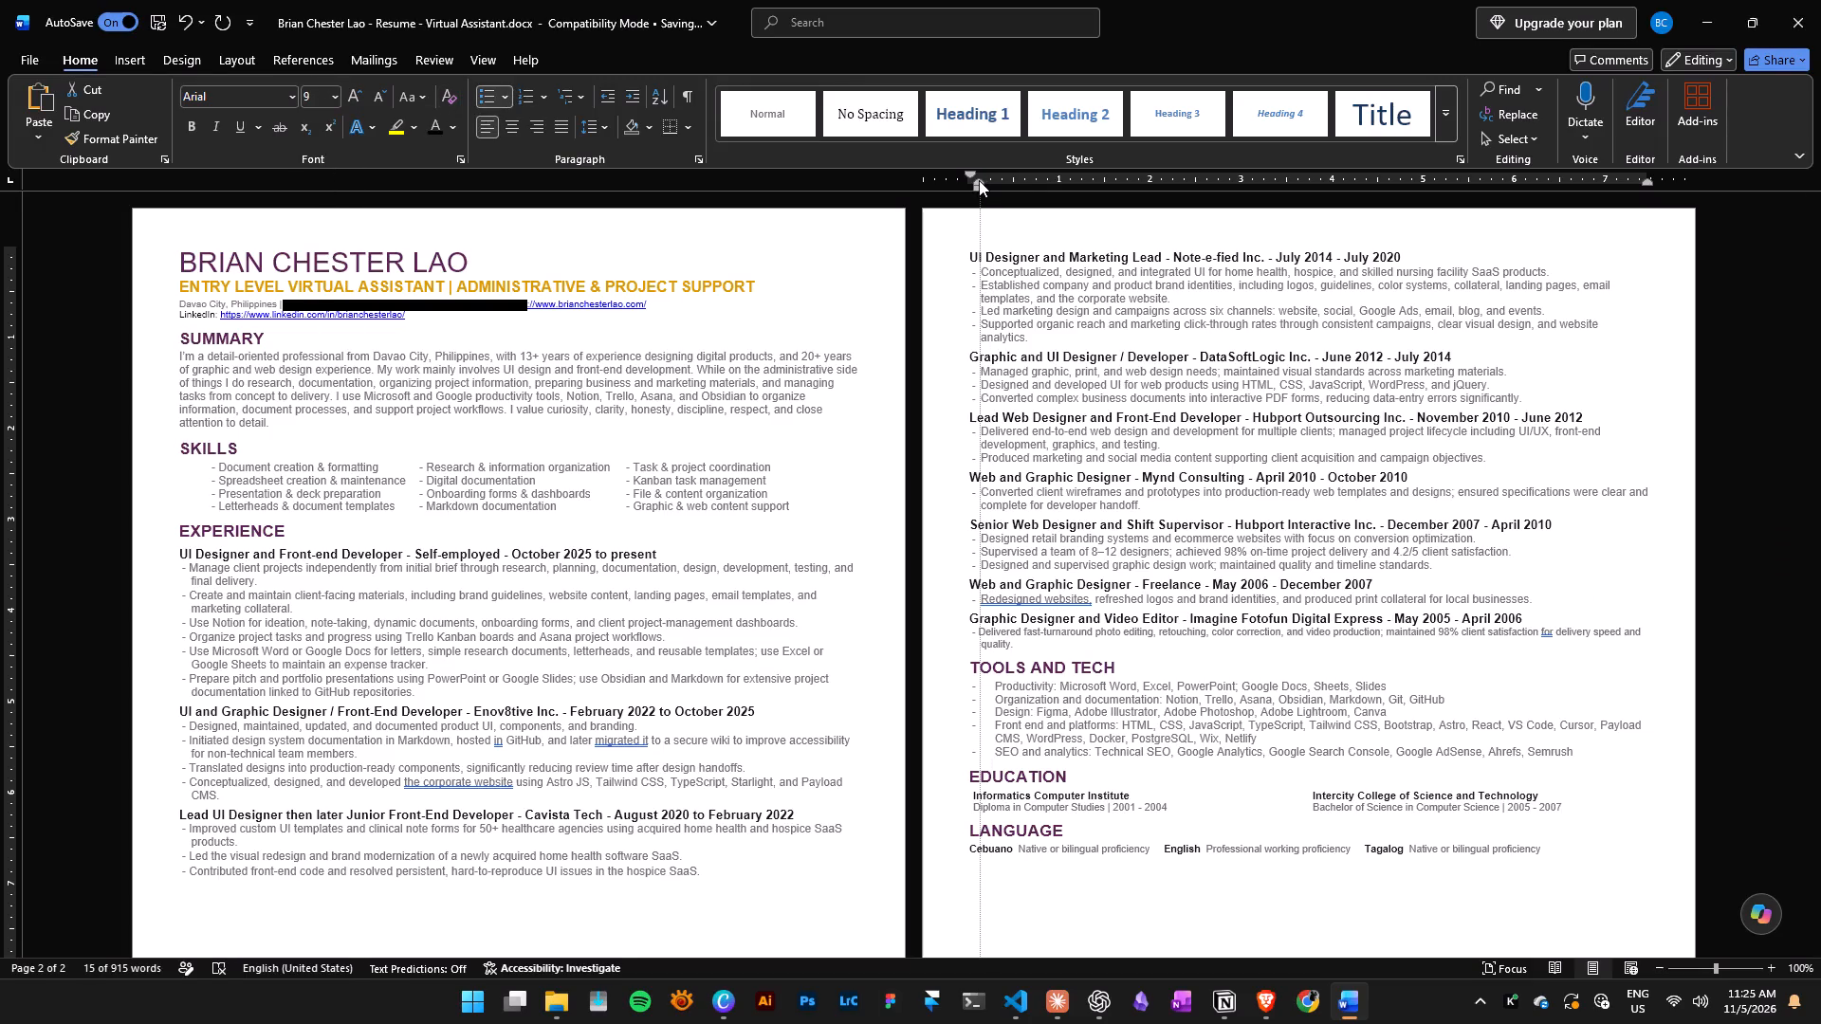
{"action": "left_click_drag", "start_coordinate": [979, 180], "coordinate": [982, 180]}
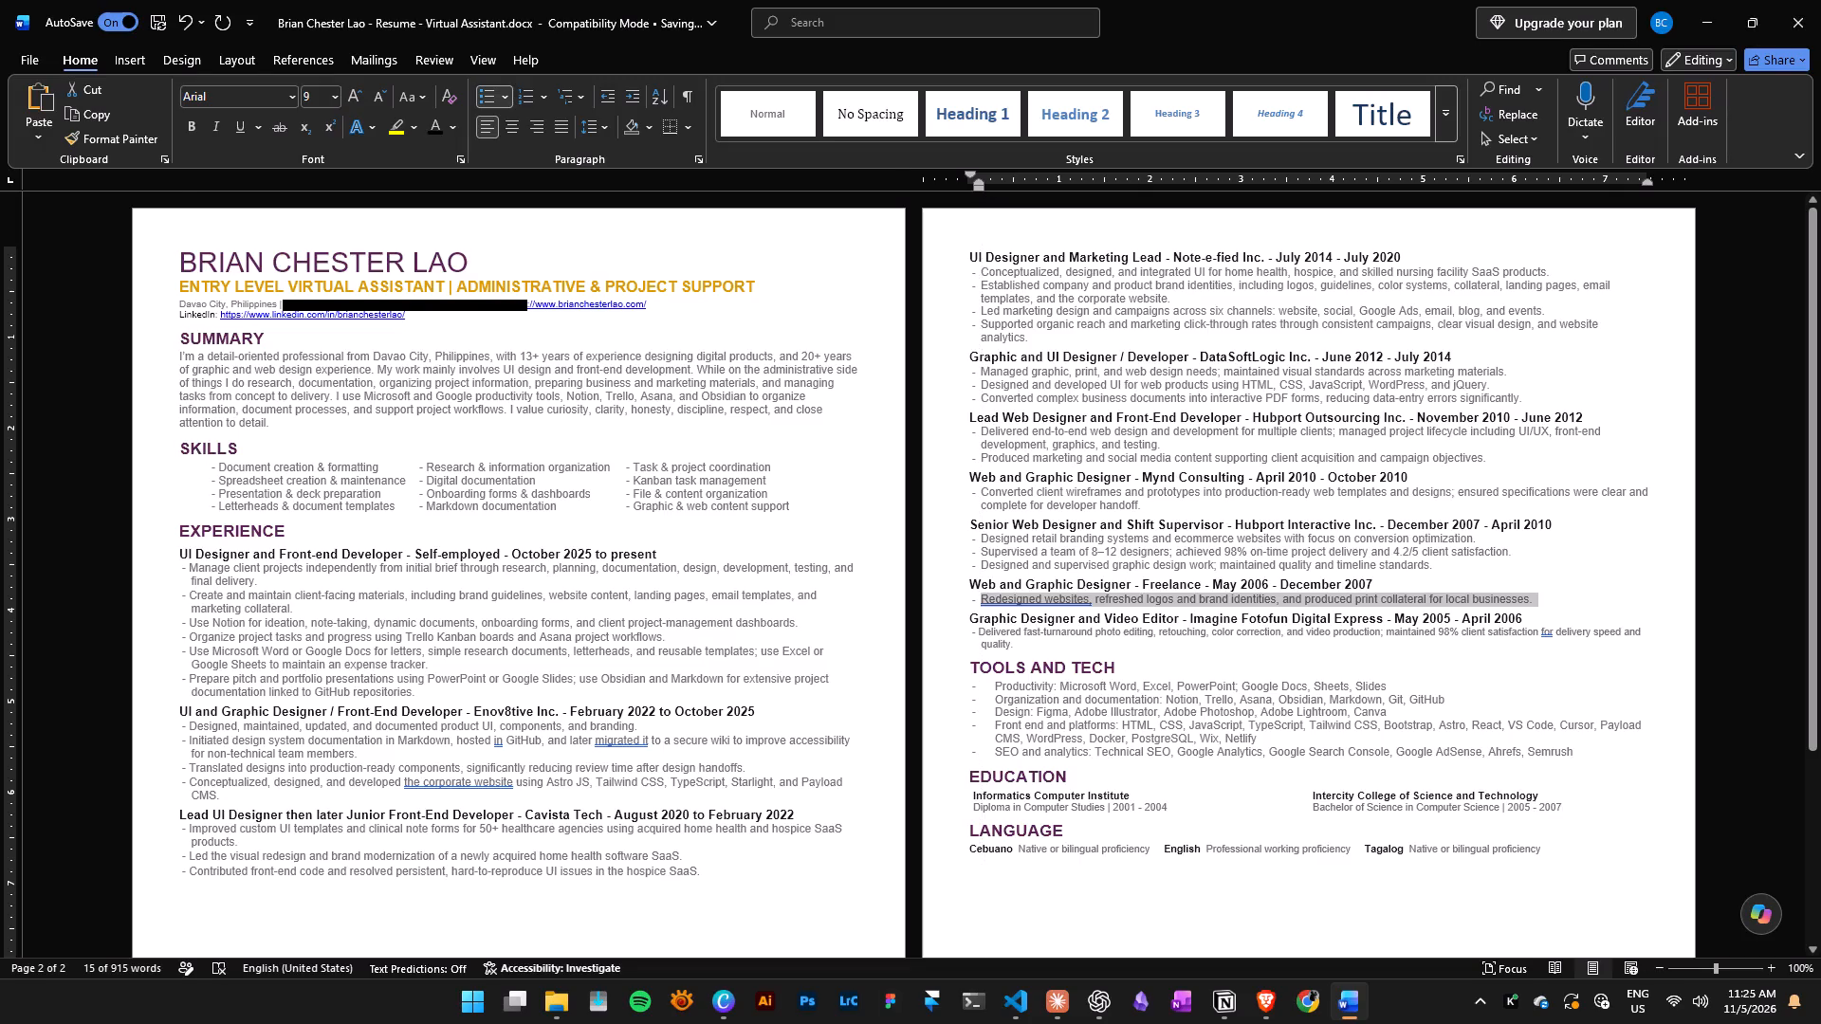
Replace "Asana" with "ClickUp" in the list of tools in the Summary paragraph.
{"action": "left_click", "coordinate": [665, 399]}
{"action": "double_click", "coordinate": [652, 396]}
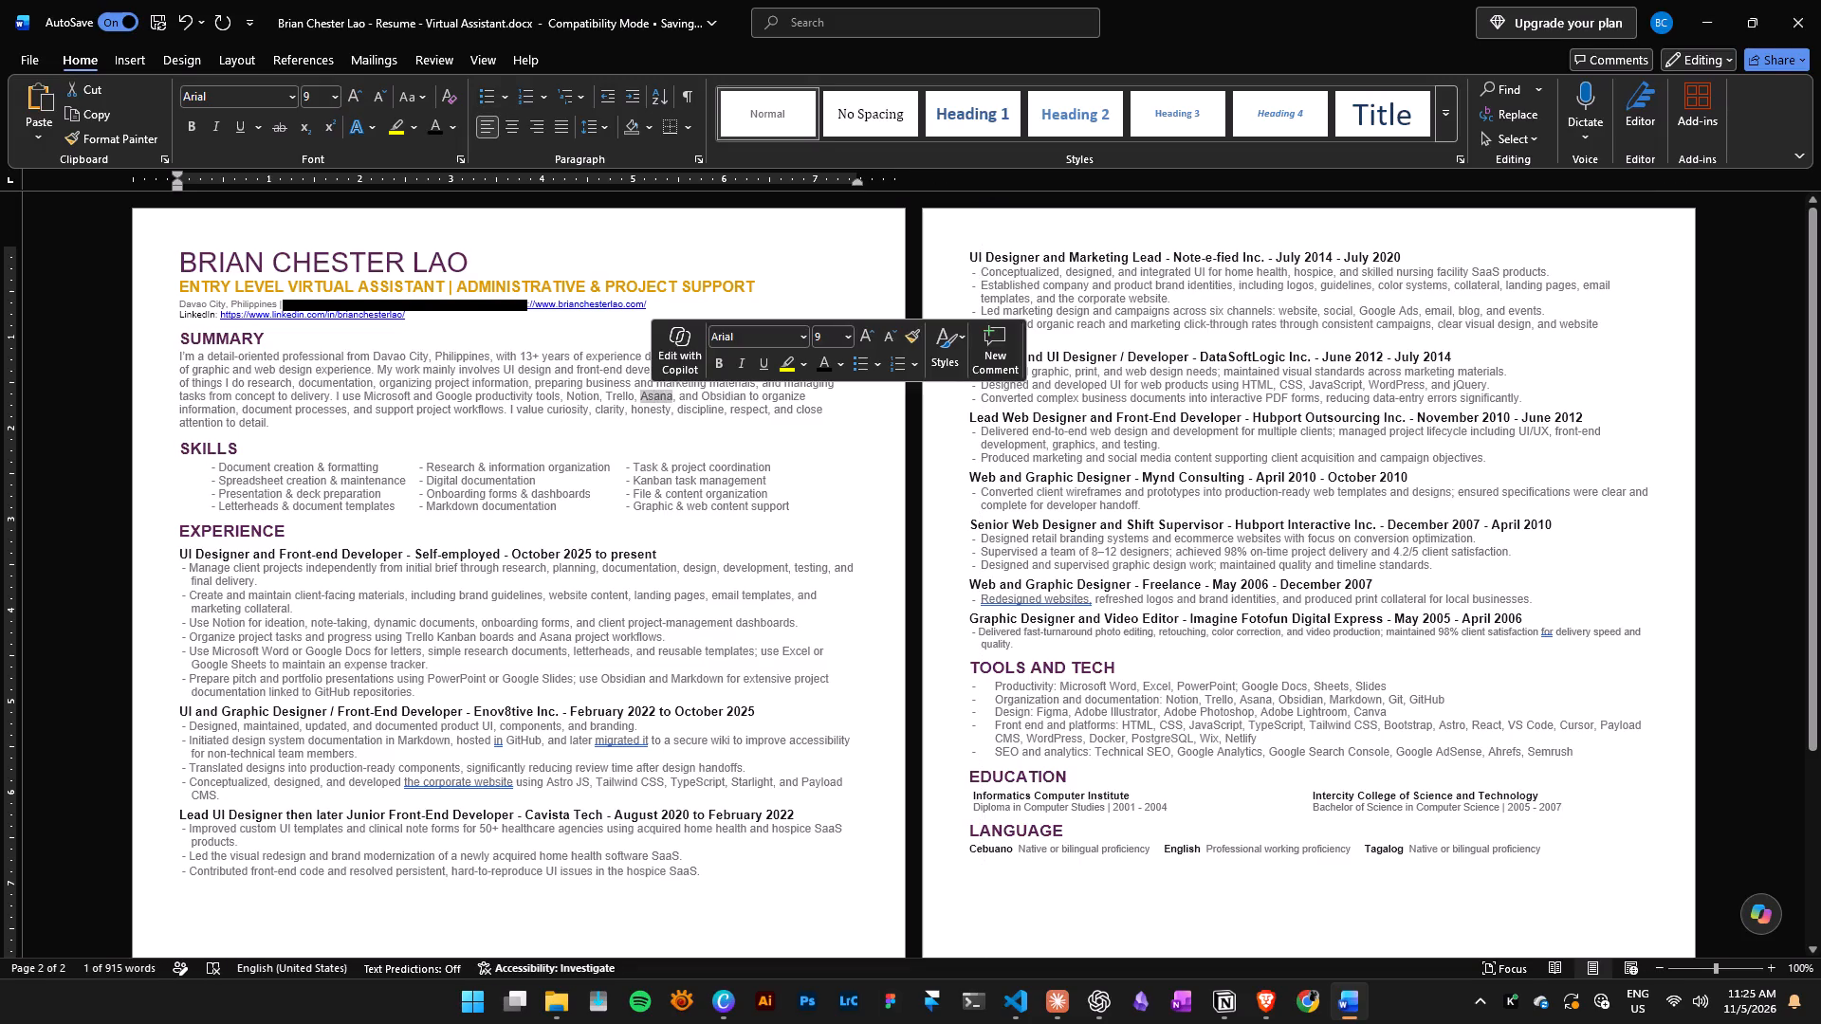
{"action": "type", "text": "ClickUp"}
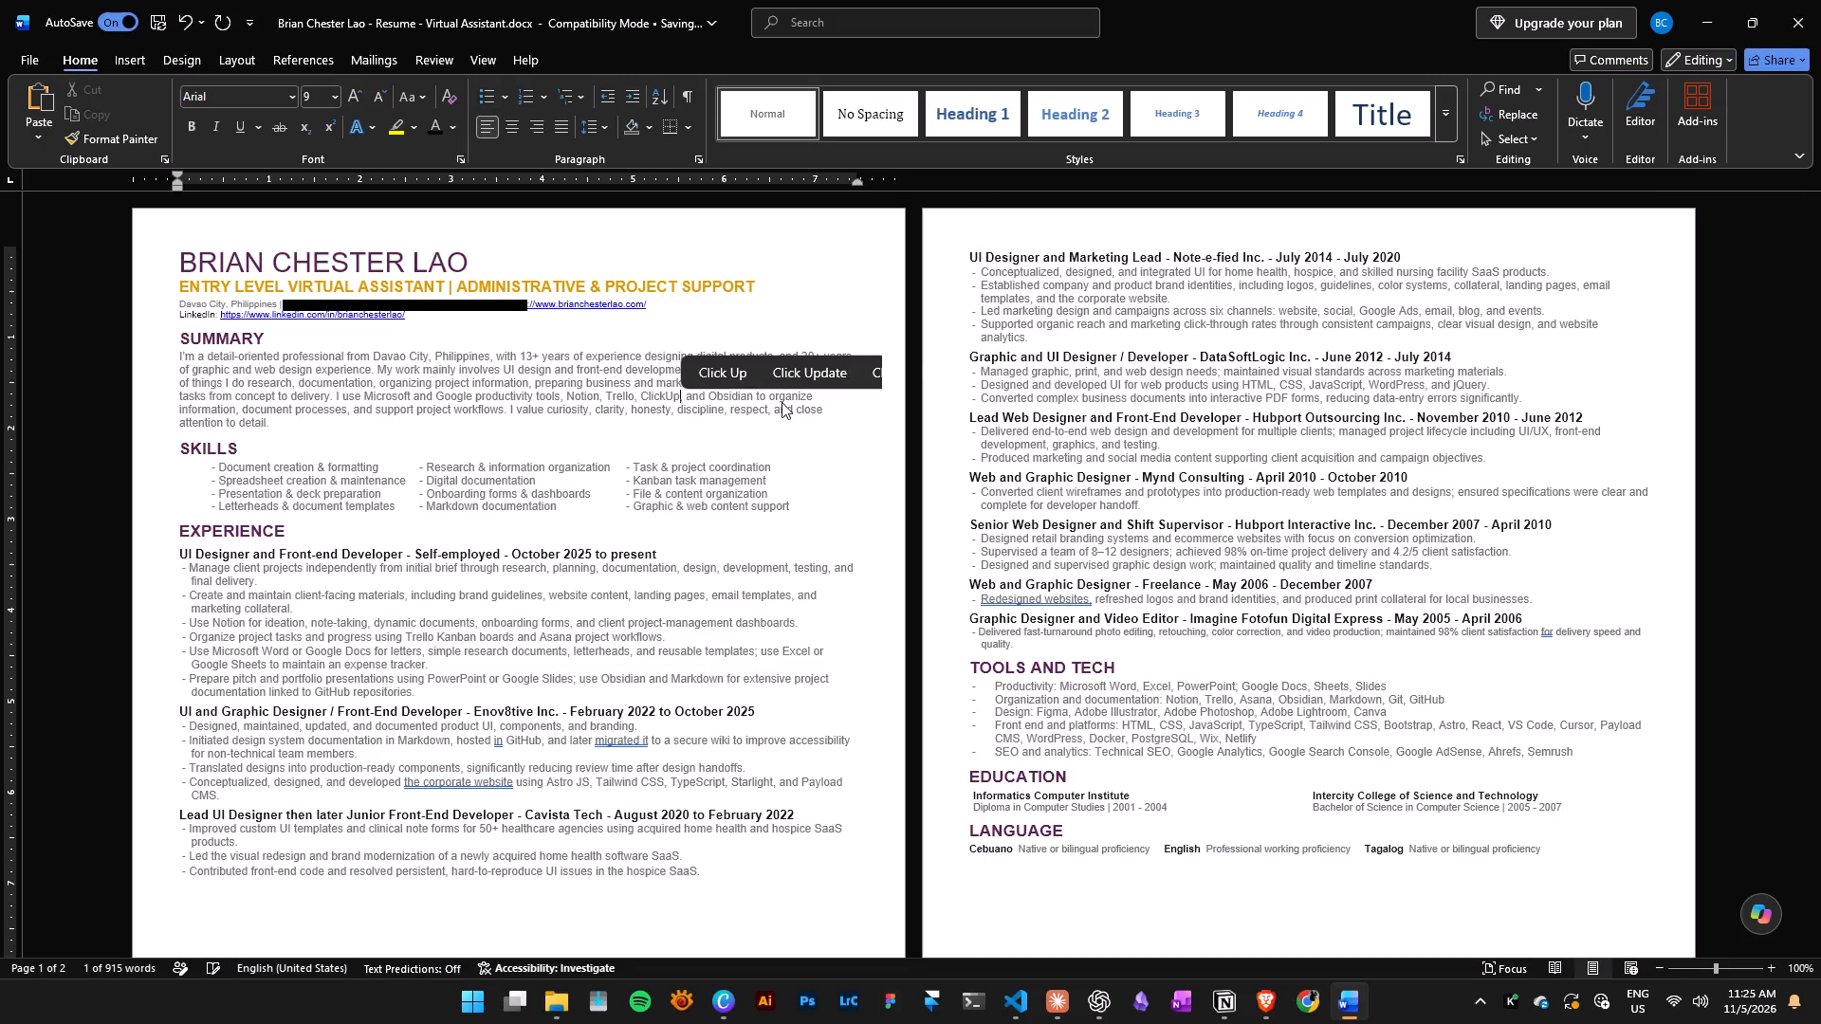
Find "asana" in the resume and replace it with the copied "ClickUp" in the self-employed job's Trello Kanban boards line.
{"action": "double_click", "coordinate": [659, 393]}
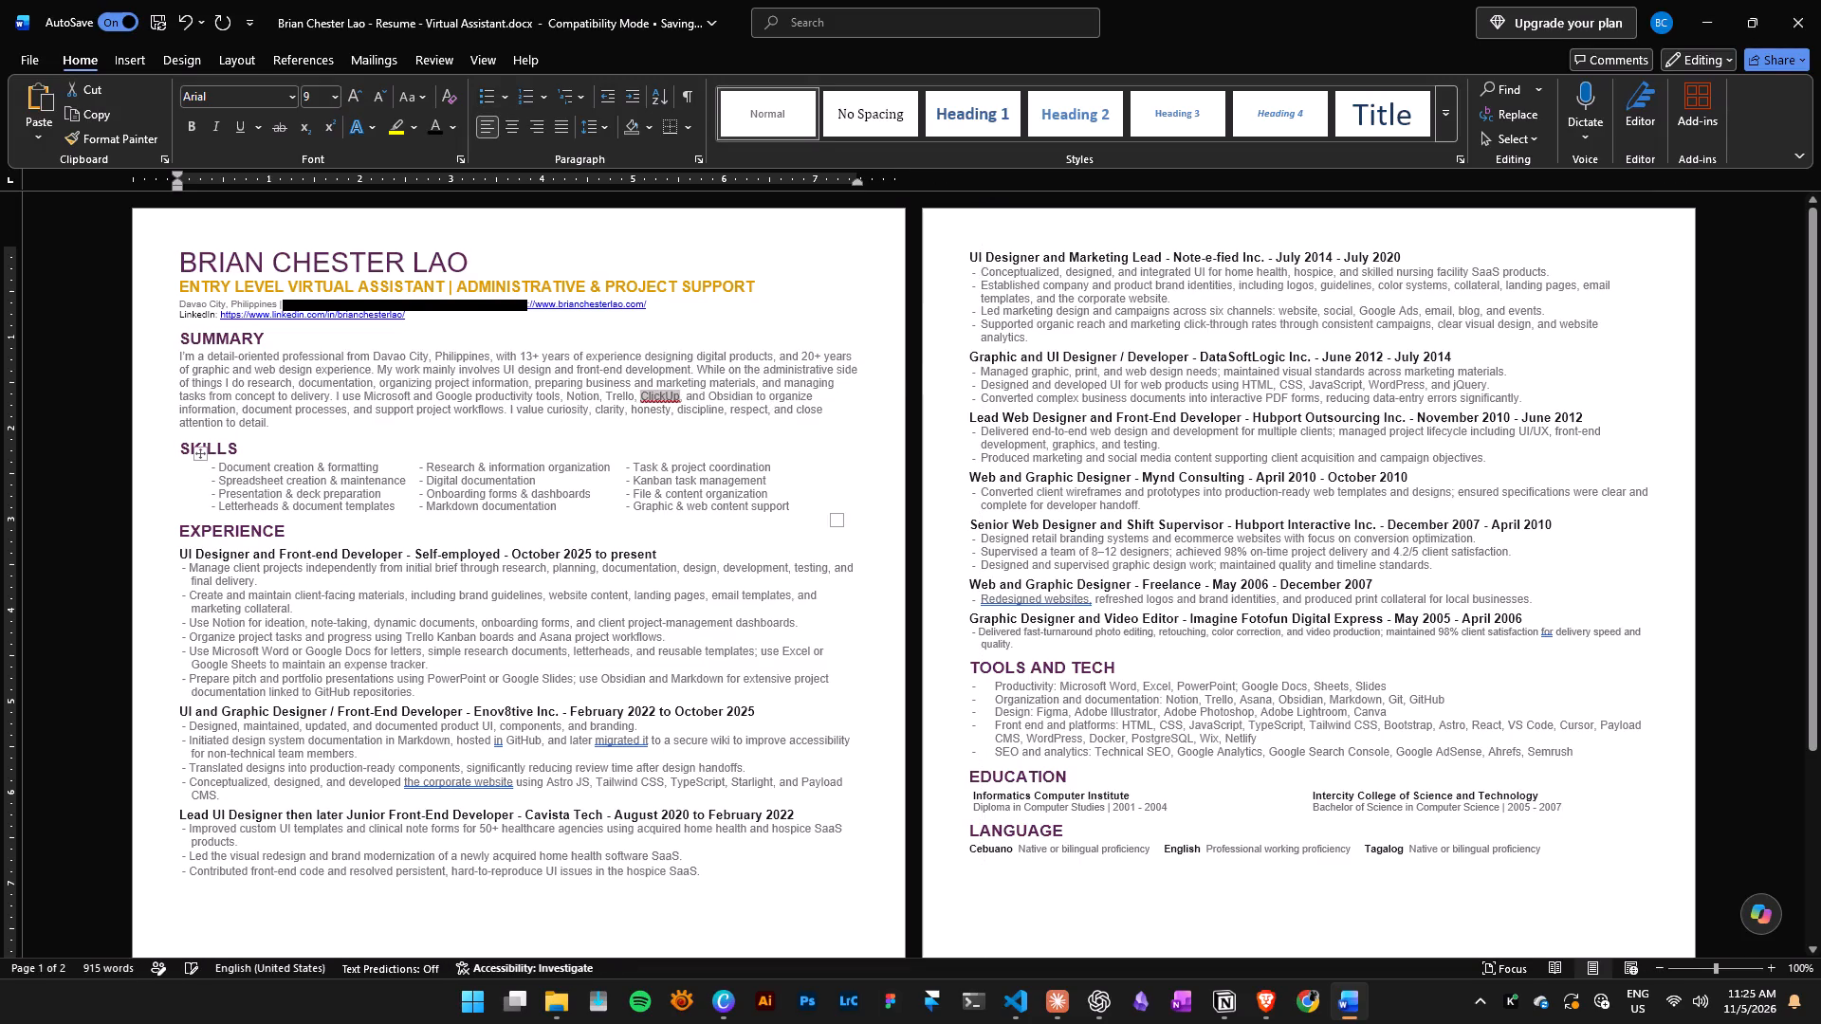
{"action": "key", "text": "ctrl+c"}
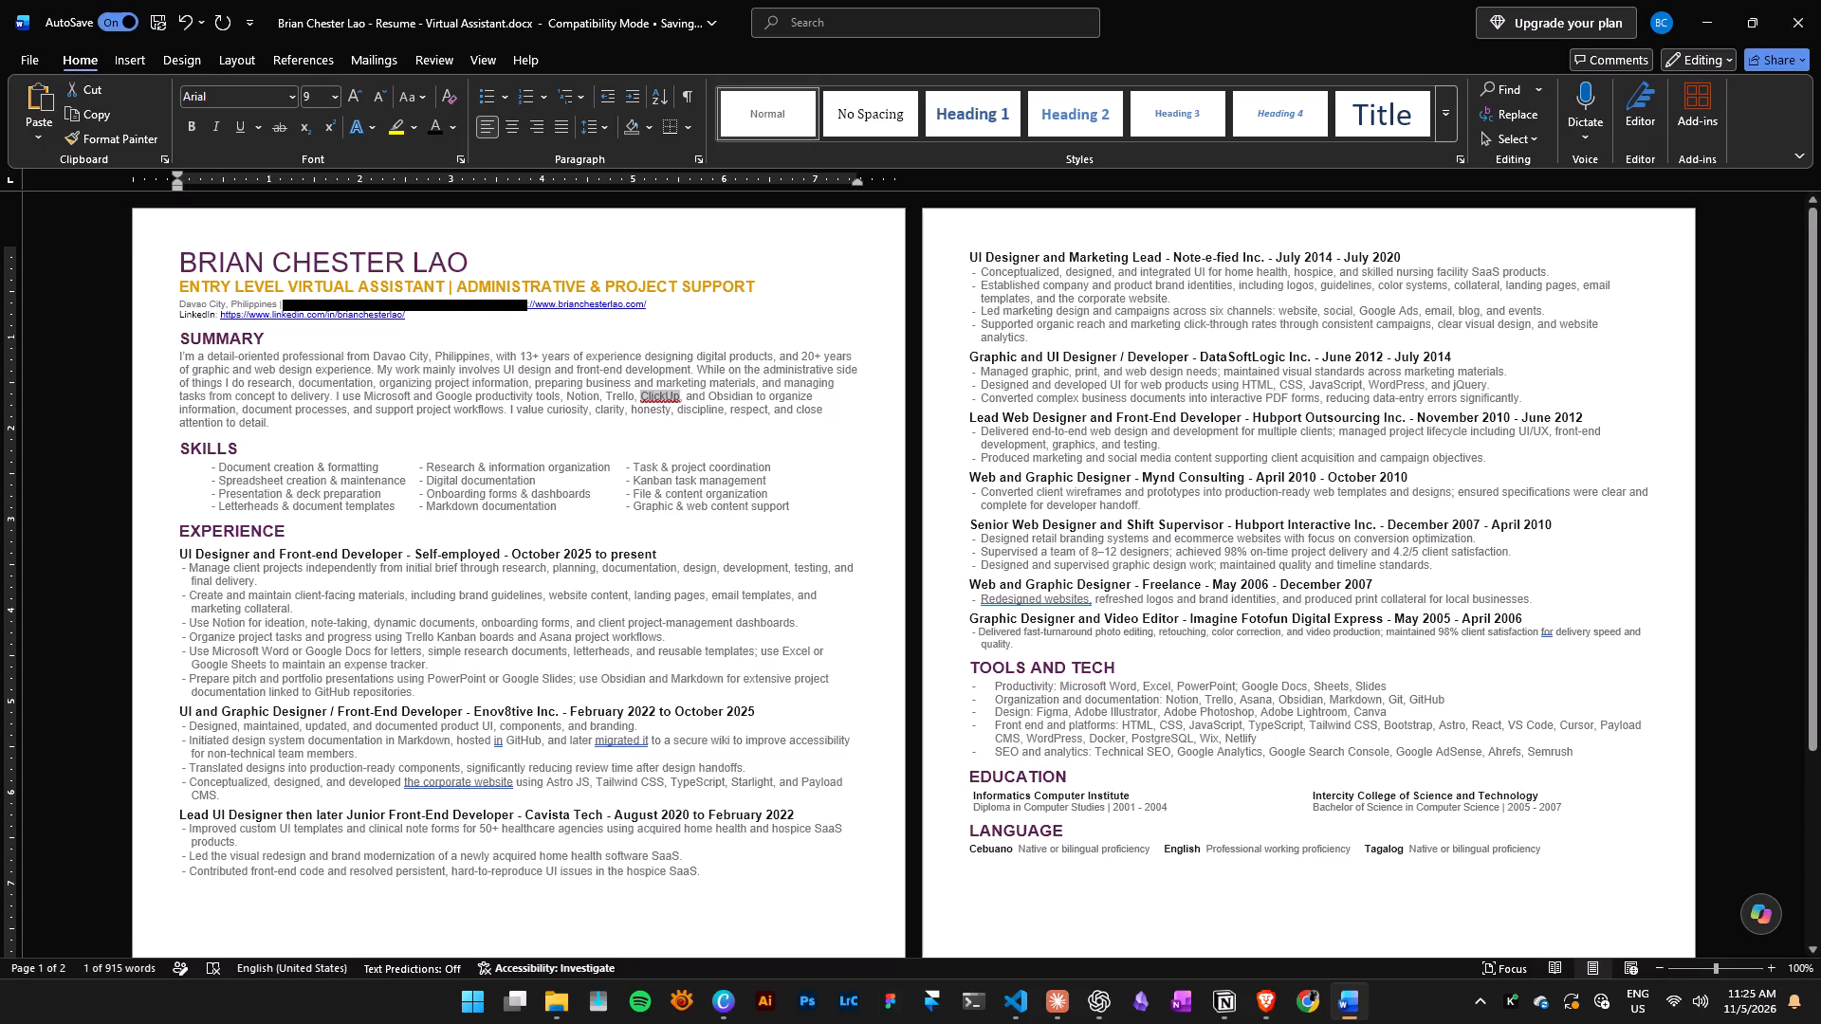
{"action": "left_click", "coordinate": [617, 623]}
{"action": "key", "text": "ctrl+f"}
{"action": "type", "text": "asna"}
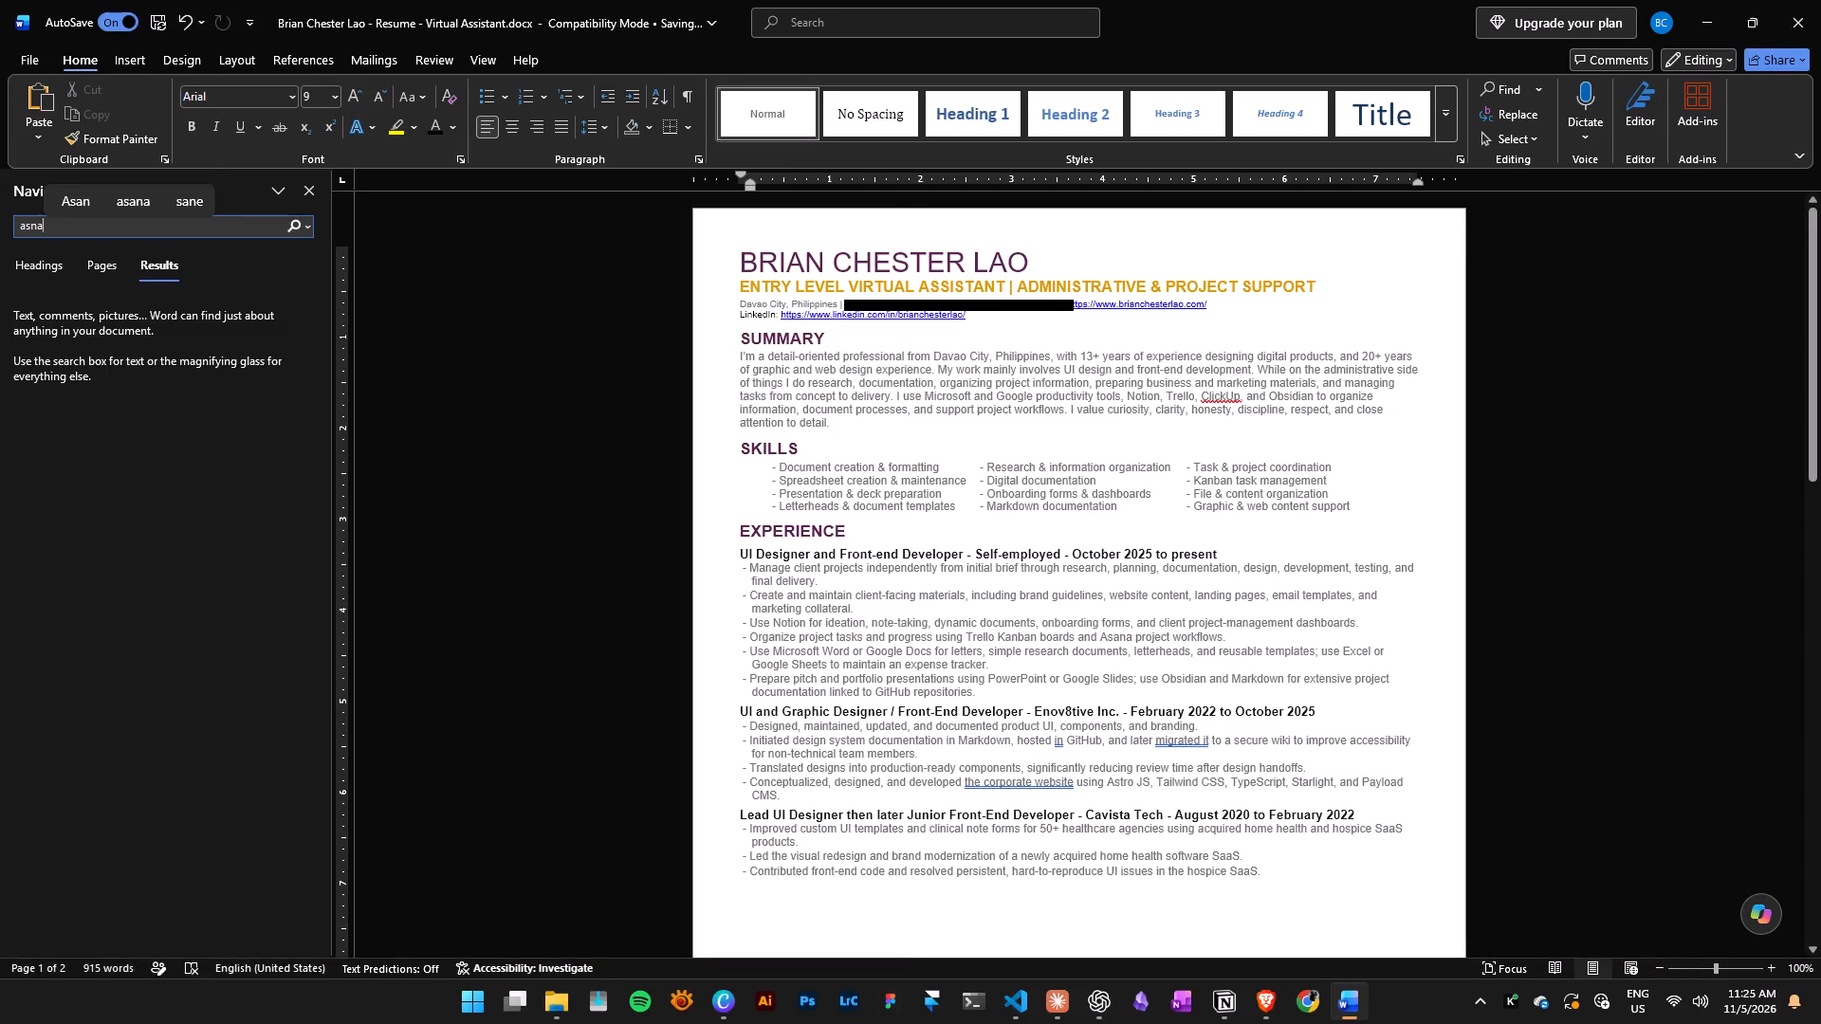
{"action": "key", "text": "BackSpace"}
{"action": "key", "text": "BackSpace"}
{"action": "type", "text": "ana"}
{"action": "key", "text": "Return"}
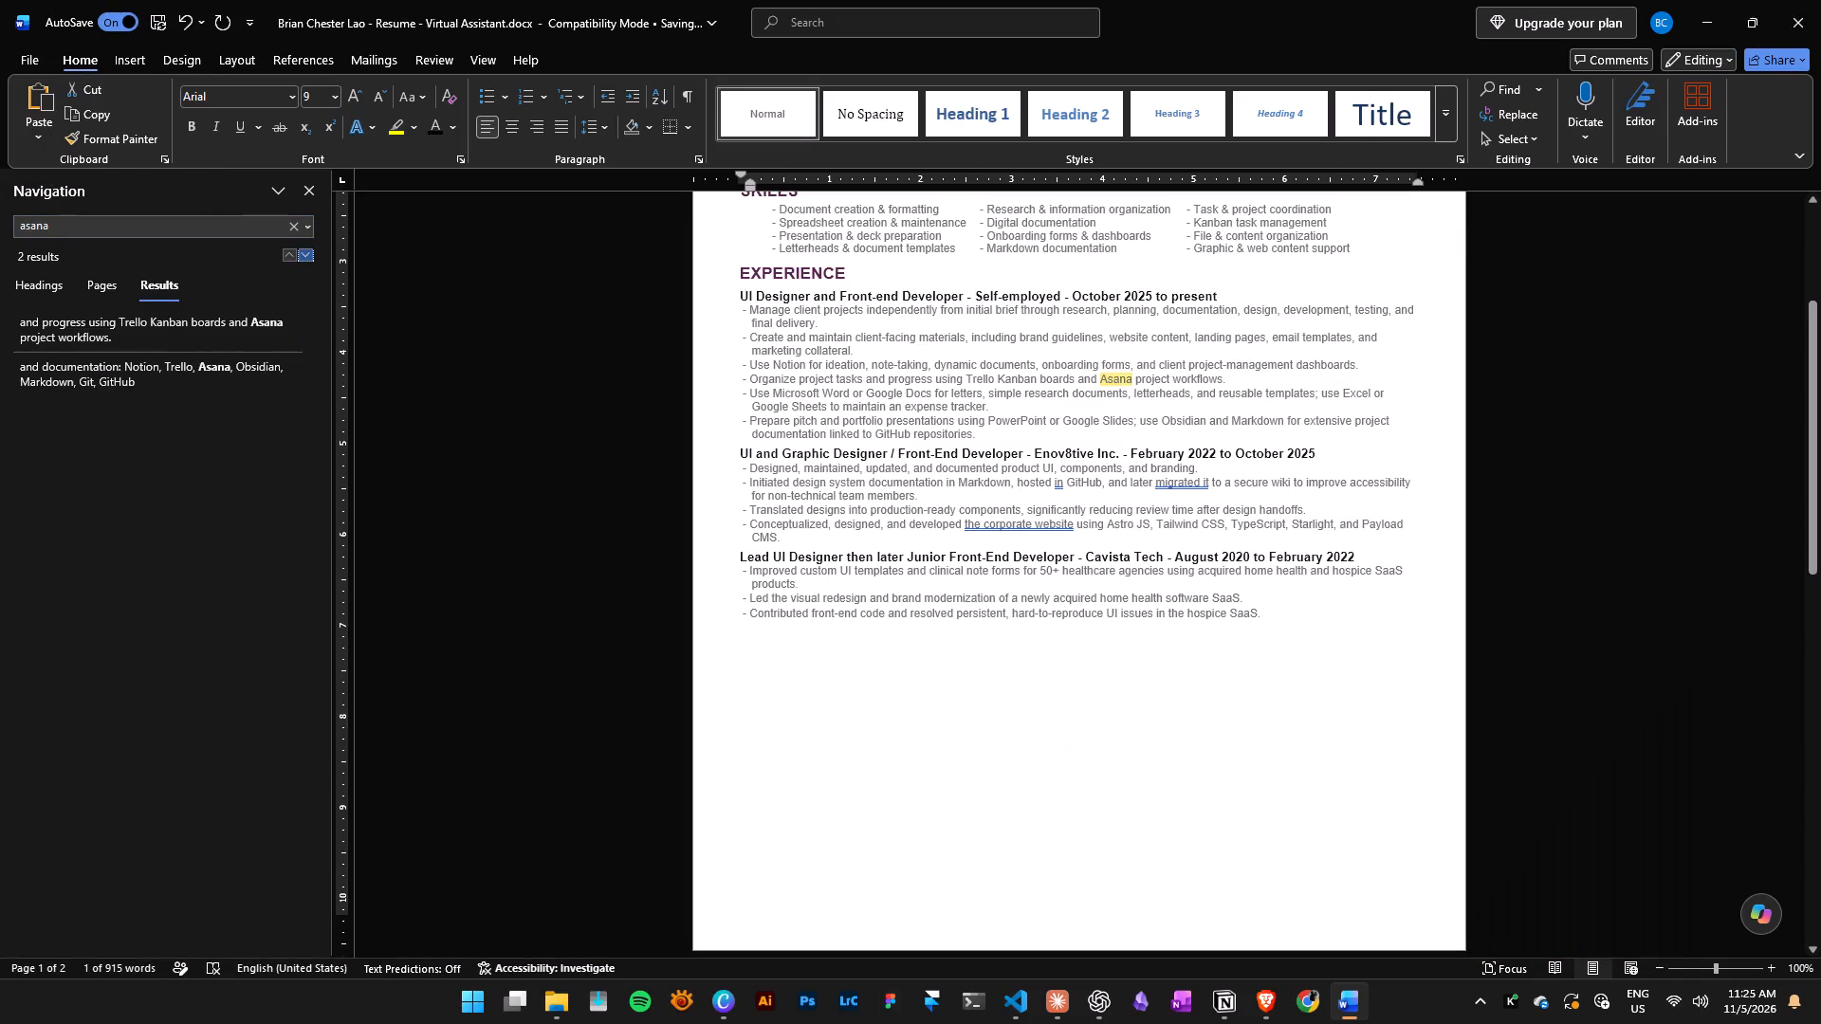
{"action": "double_click", "coordinate": [1113, 374]}
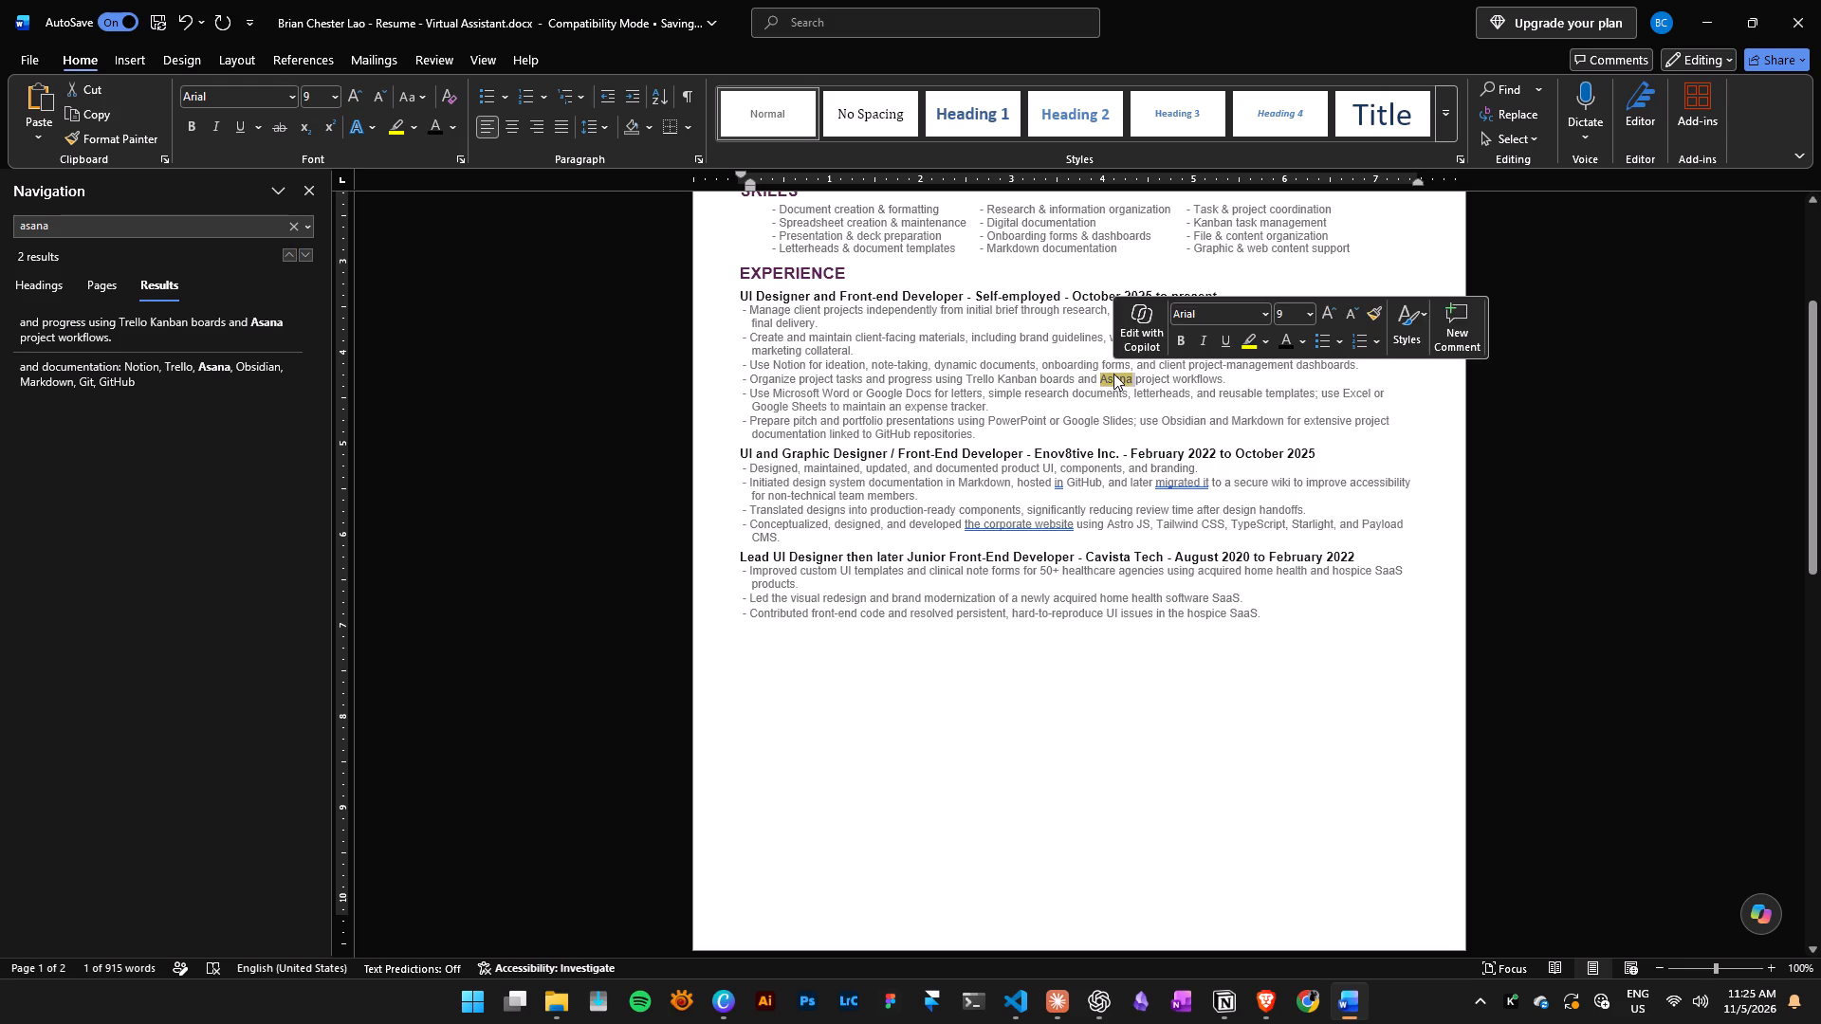
{"action": "key", "text": "ctrl+v"}
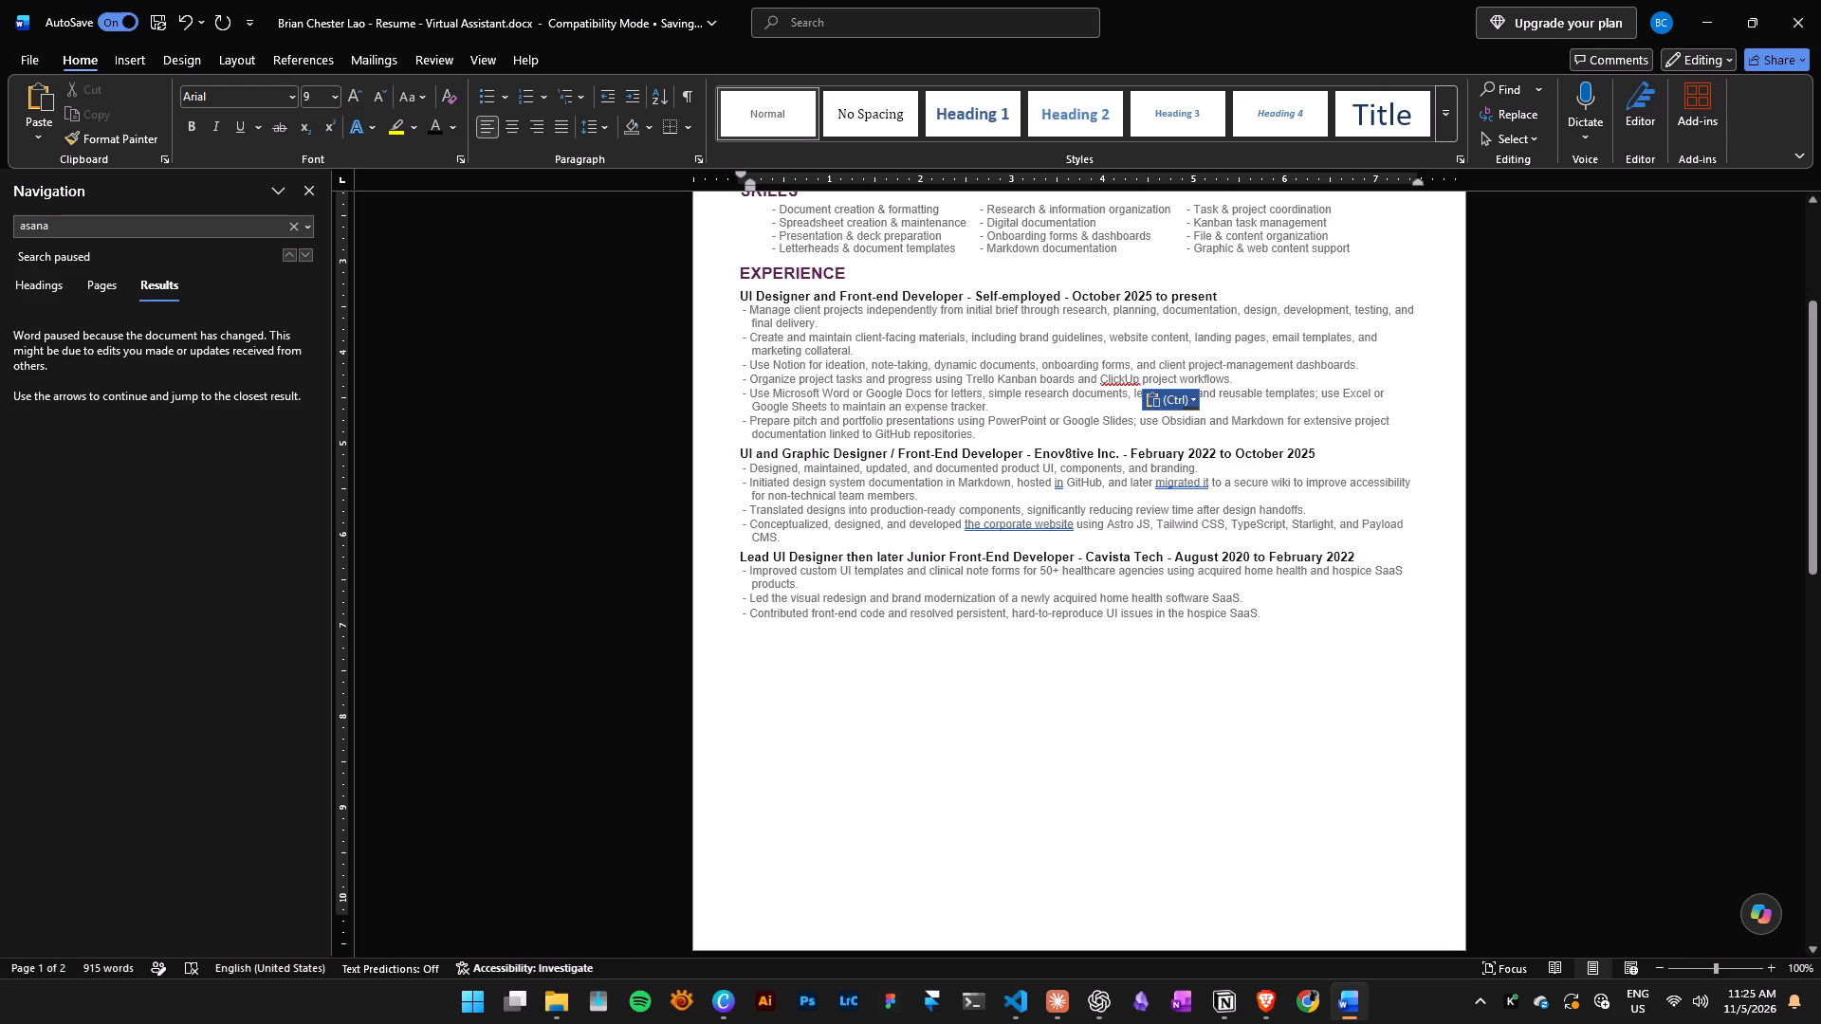
{"action": "left_click", "coordinate": [1389, 362]}
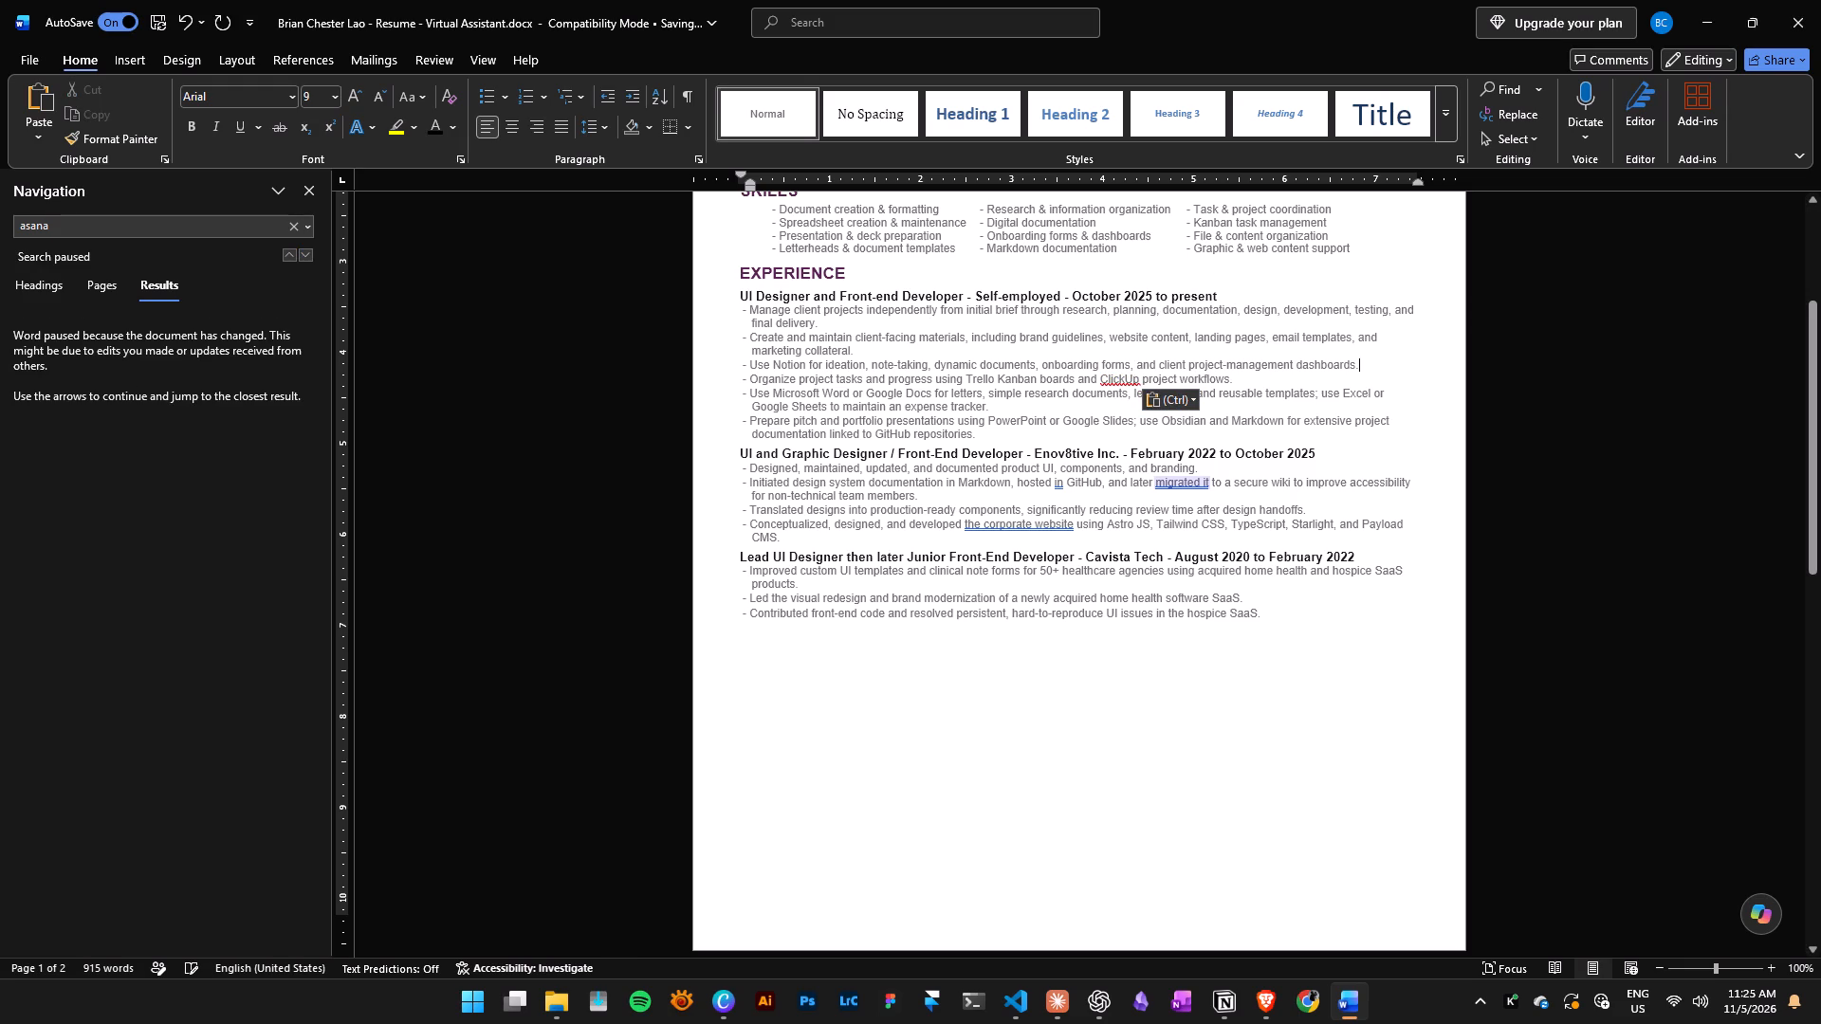
Skim both resume pages, close the document search, and save the file.
{"action": "left_click", "coordinate": [1113, 471]}
{"action": "scroll", "coordinate": [988, 672], "scroll_direction": "down", "scroll_amount": 4}
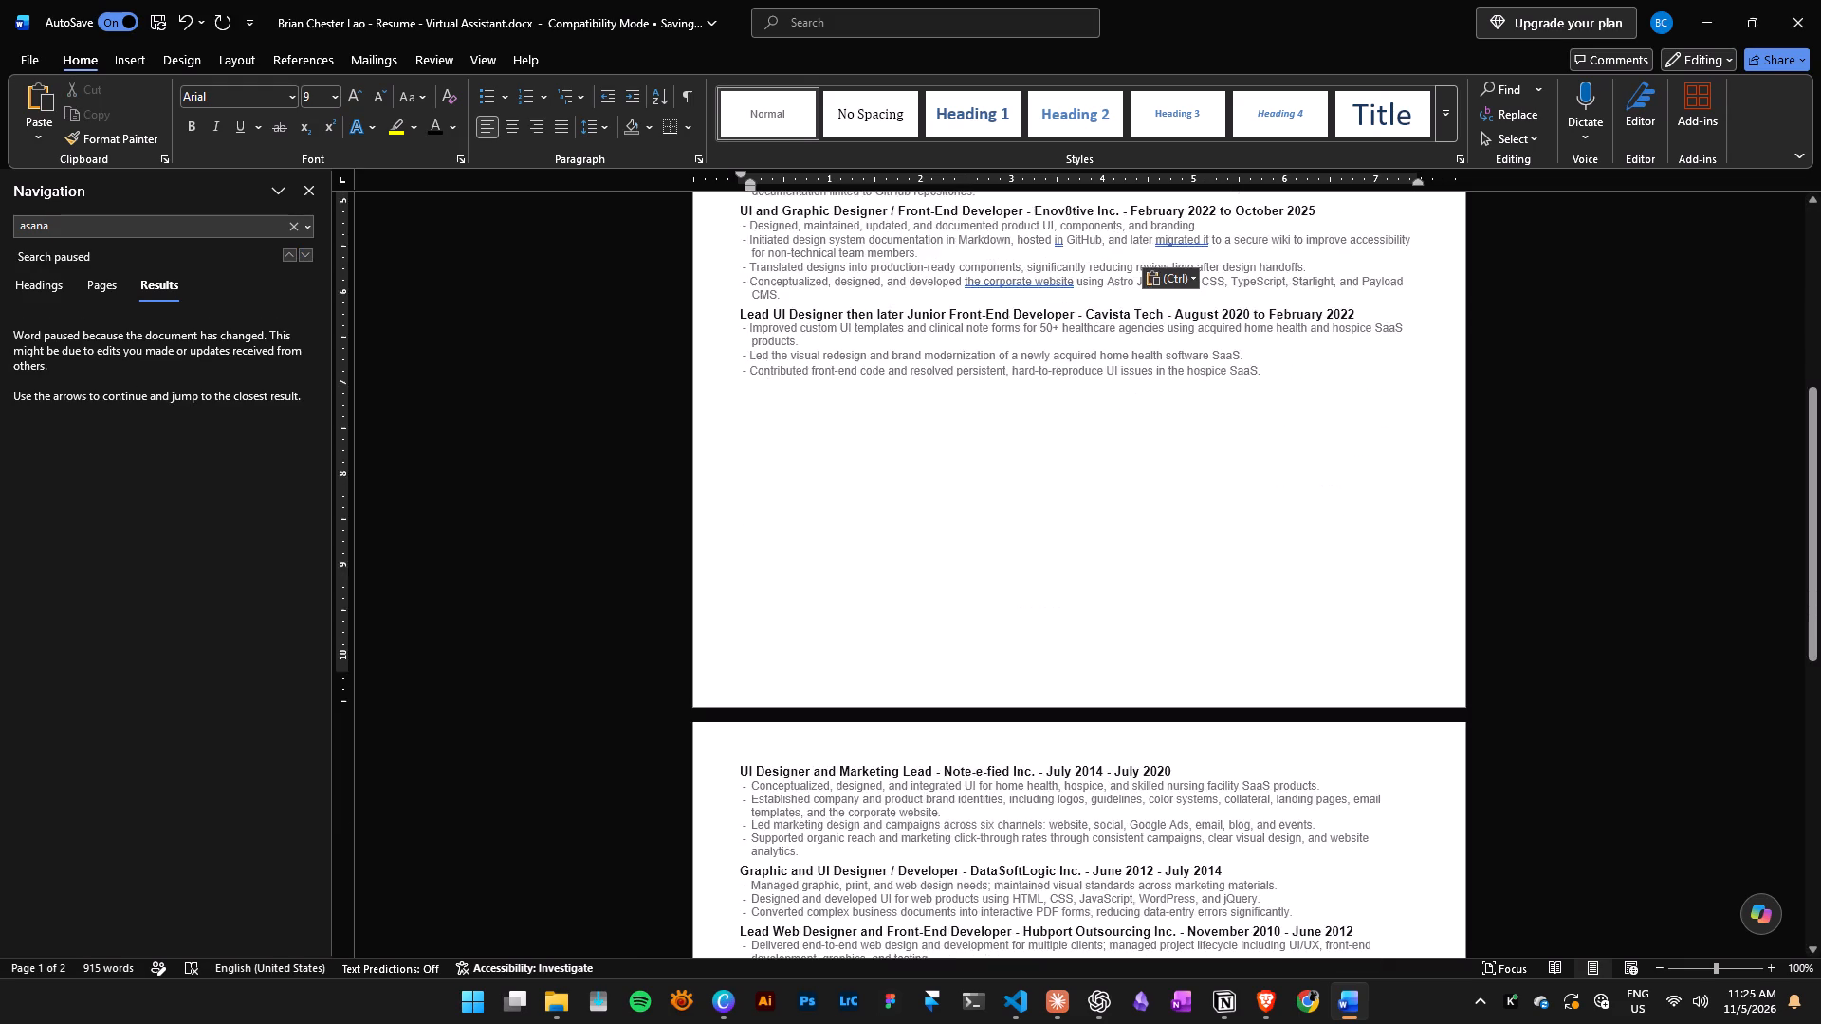
{"action": "scroll", "coordinate": [988, 672], "scroll_direction": "up", "scroll_amount": 5}
{"action": "scroll", "coordinate": [989, 673], "scroll_direction": "down", "scroll_amount": 16}
{"action": "scroll", "coordinate": [993, 657], "scroll_direction": "up", "scroll_amount": 5}
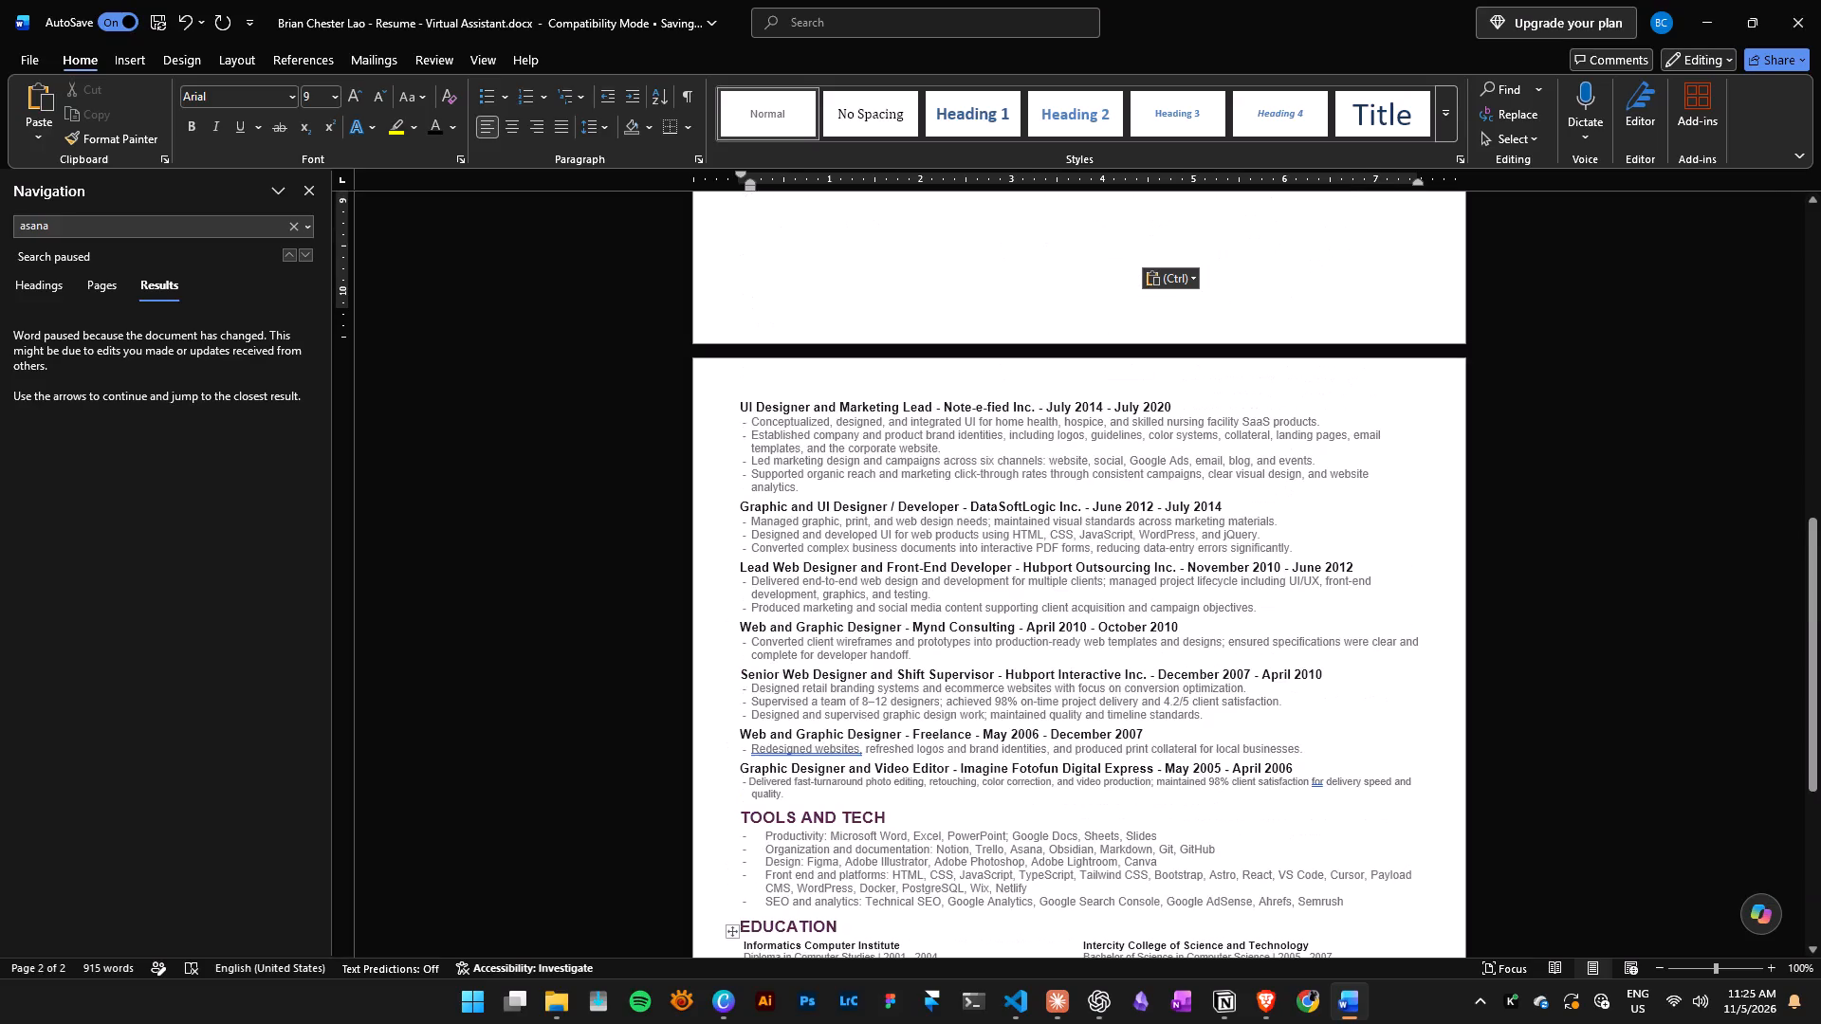
{"action": "scroll", "coordinate": [994, 672], "scroll_direction": "up", "scroll_amount": 11}
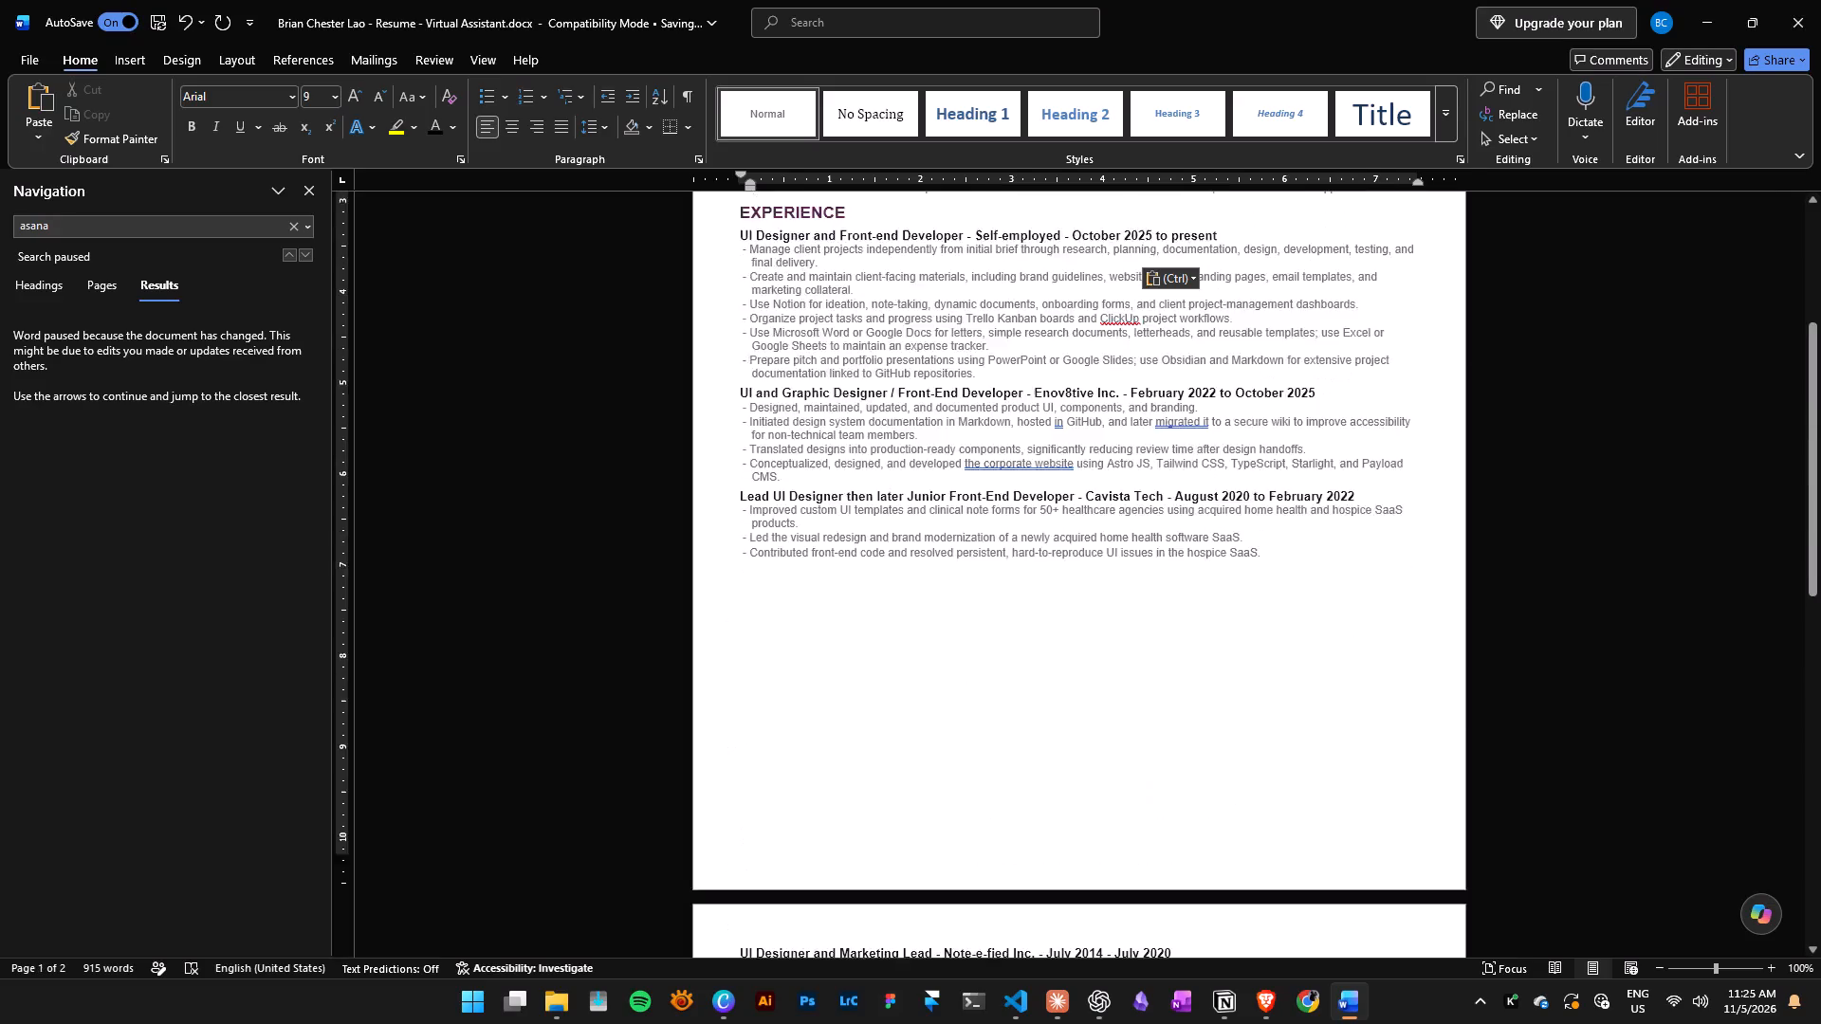
{"action": "scroll", "coordinate": [994, 682], "scroll_direction": "up", "scroll_amount": 11}
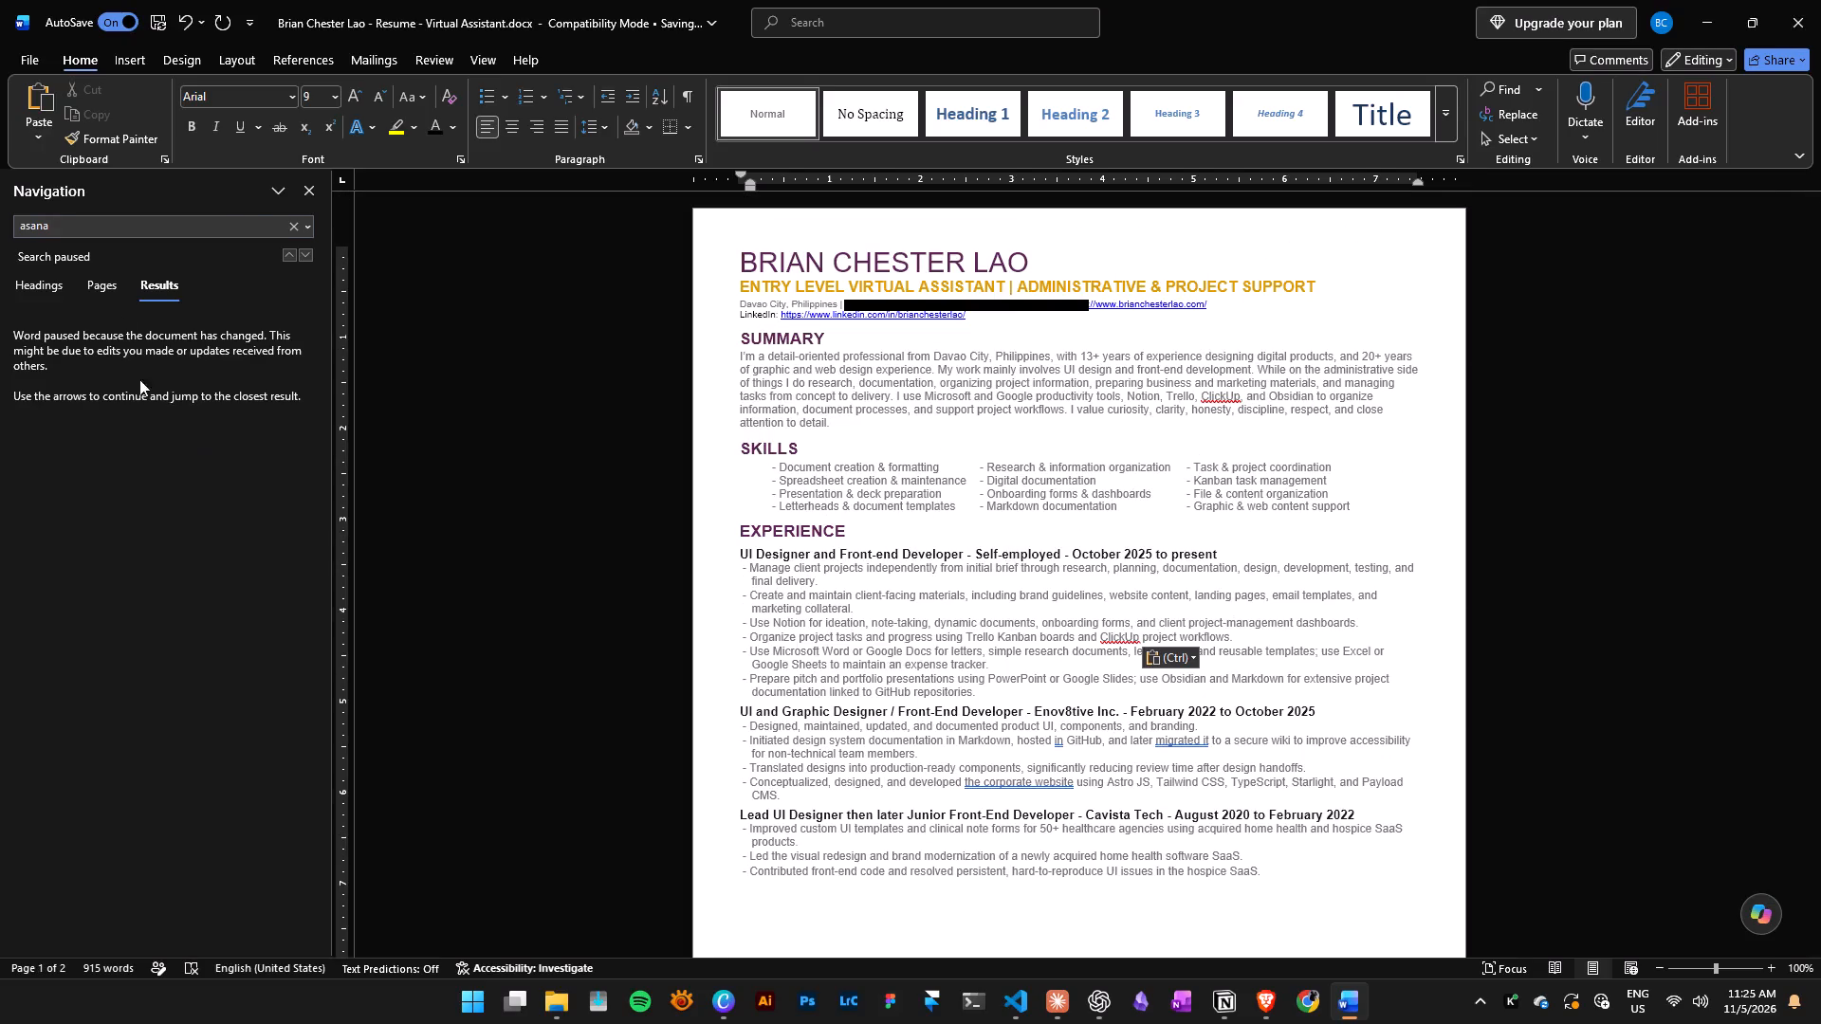
{"action": "left_click", "coordinate": [303, 196]}
{"action": "key", "text": "ctrl+s"}
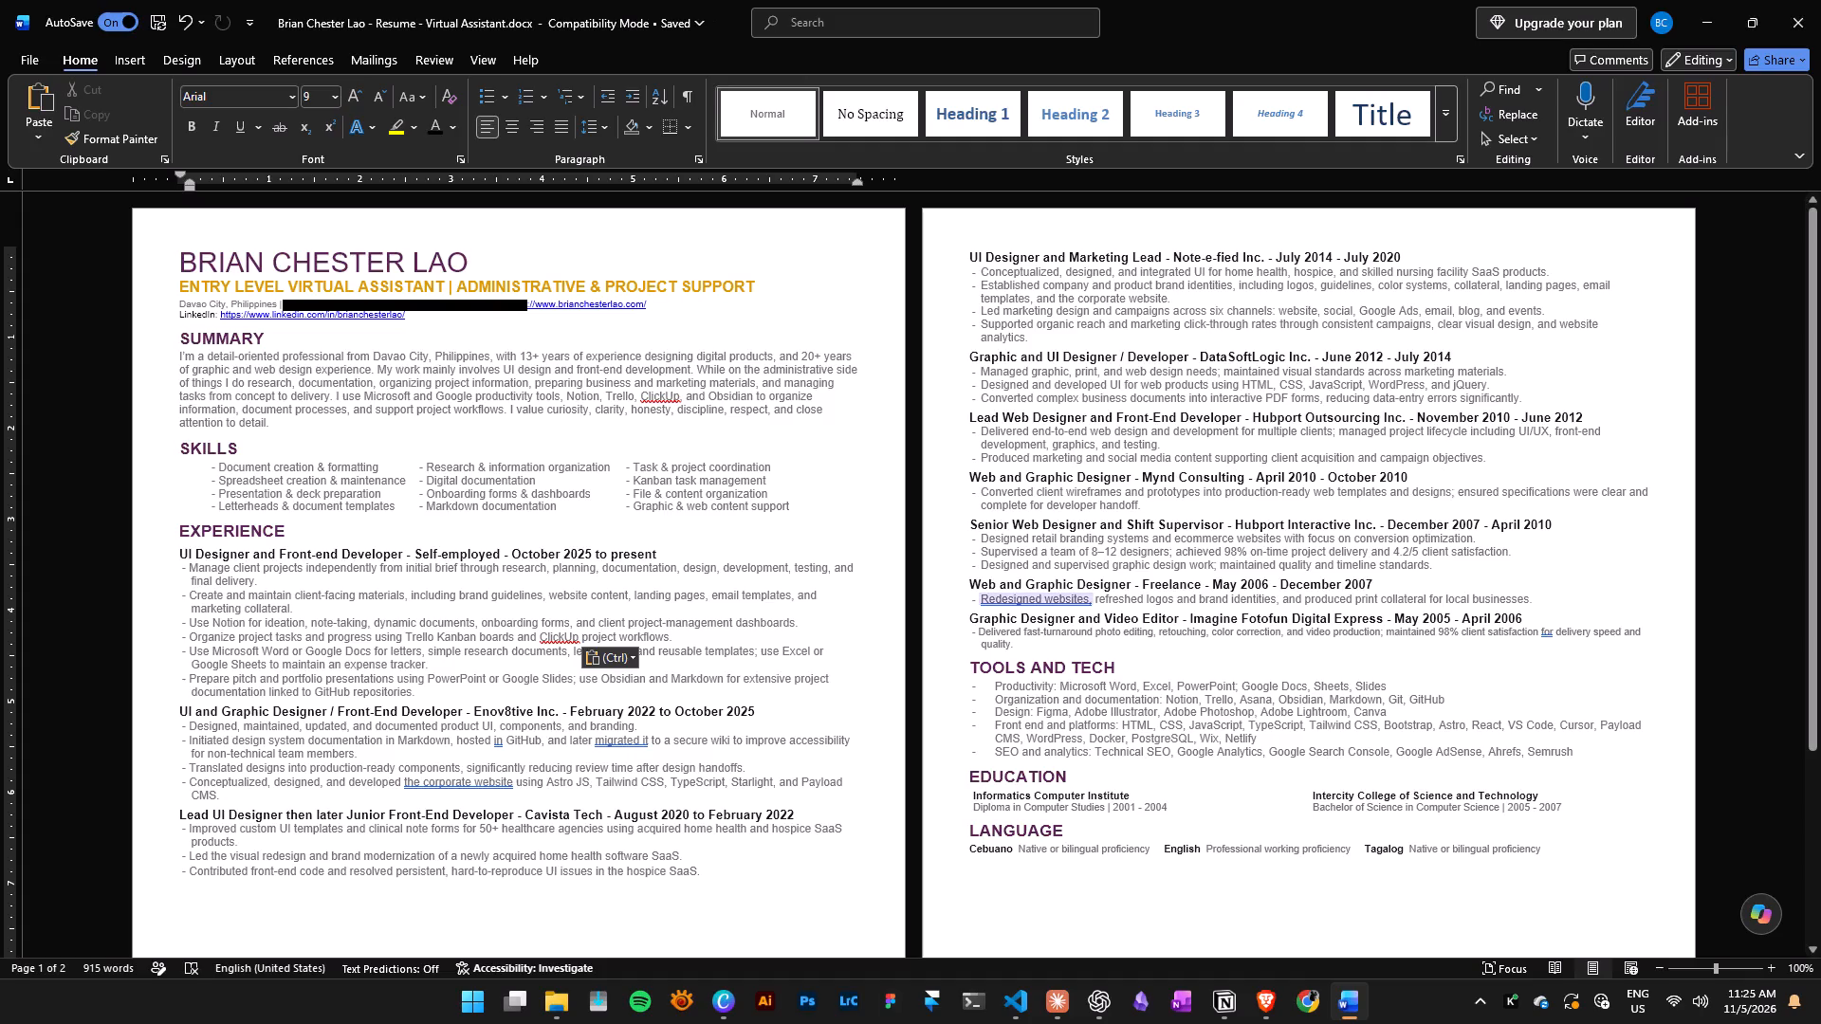
Format the Imagine Fotofun Digital Express duty line as a 9 pt dash bullet with a tight hanging indent.
{"action": "left_click_drag", "start_coordinate": [968, 632], "coordinate": [1037, 642]}
{"action": "left_click", "coordinate": [334, 95]}
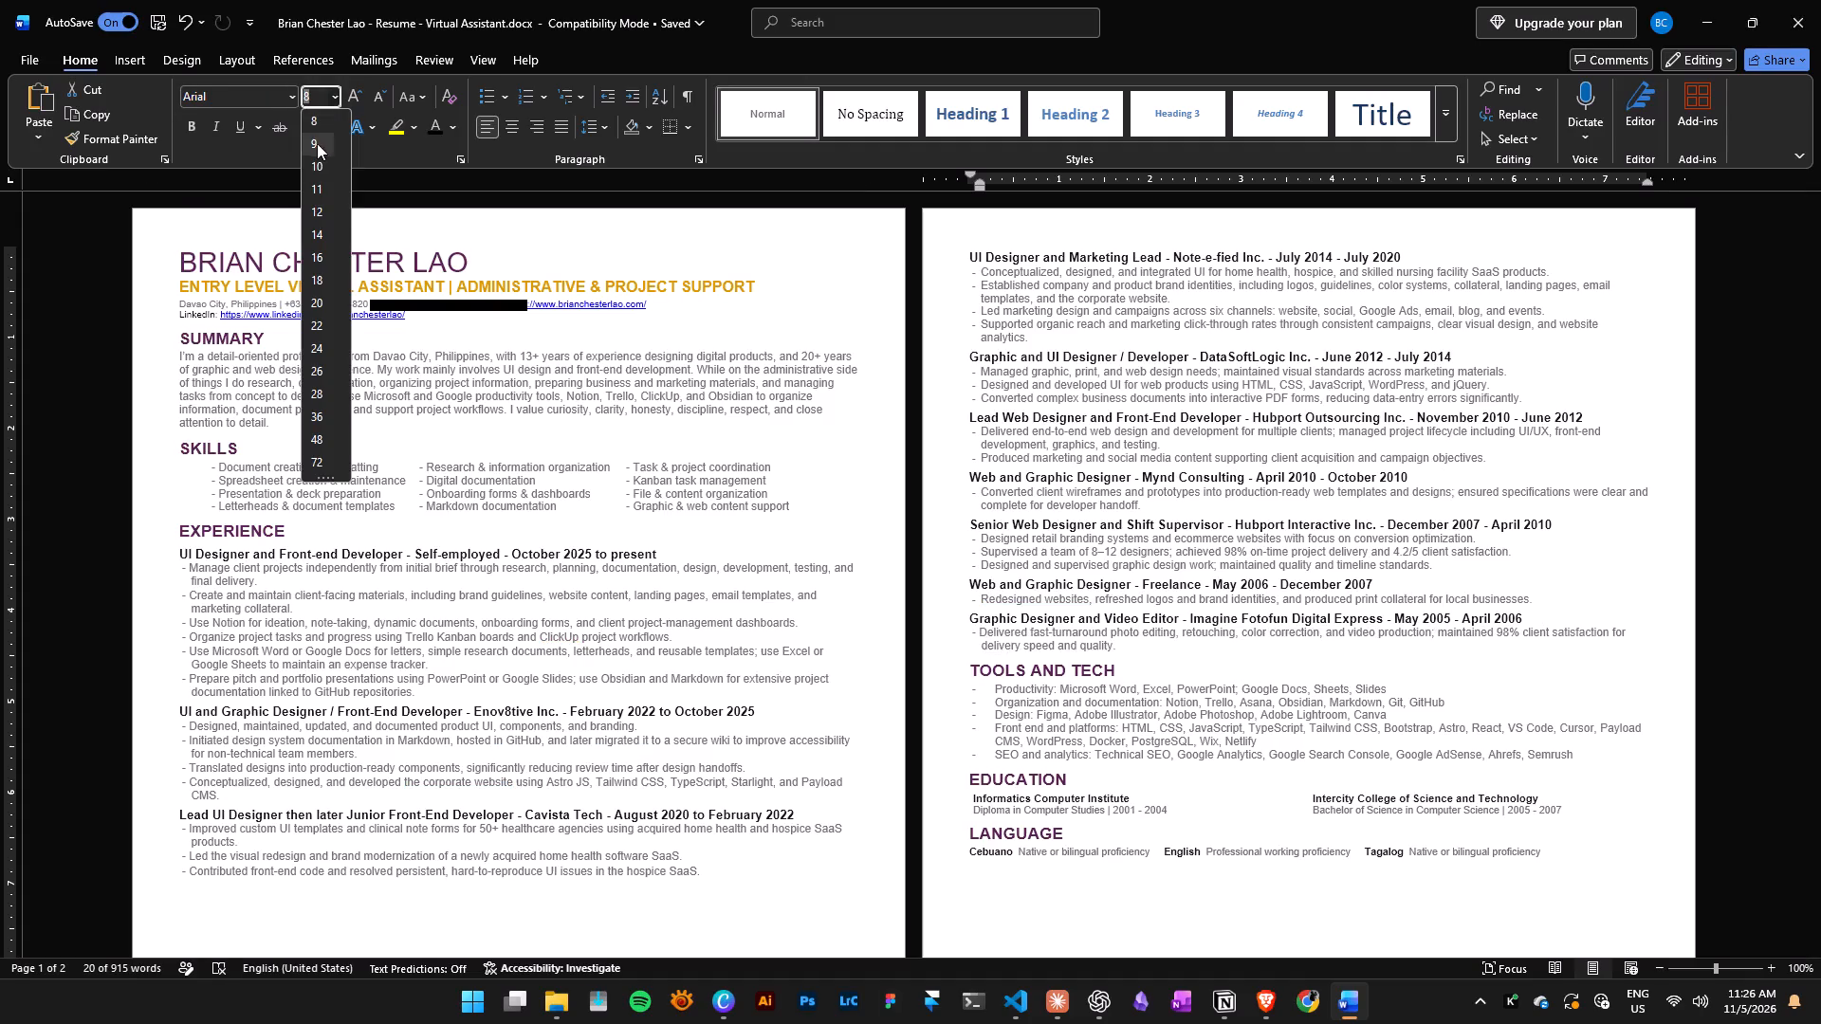
{"action": "left_click", "coordinate": [316, 142]}
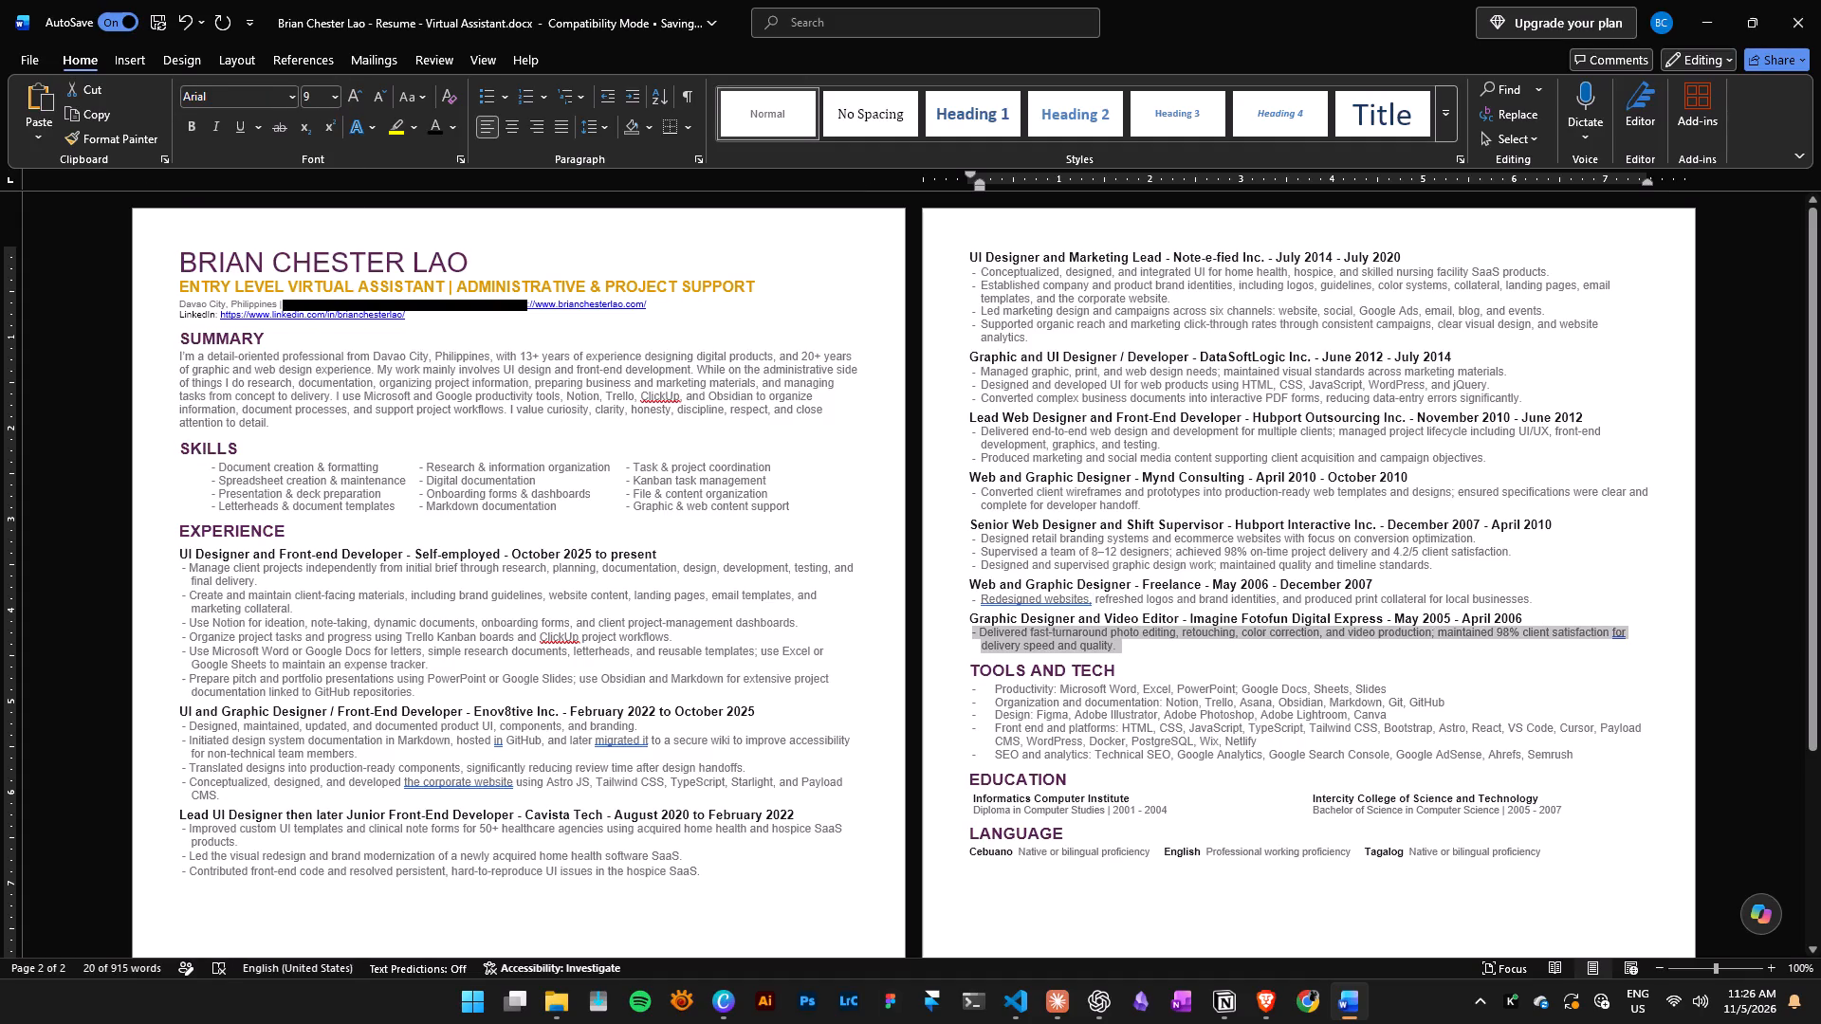
{"action": "left_click", "coordinate": [489, 100]}
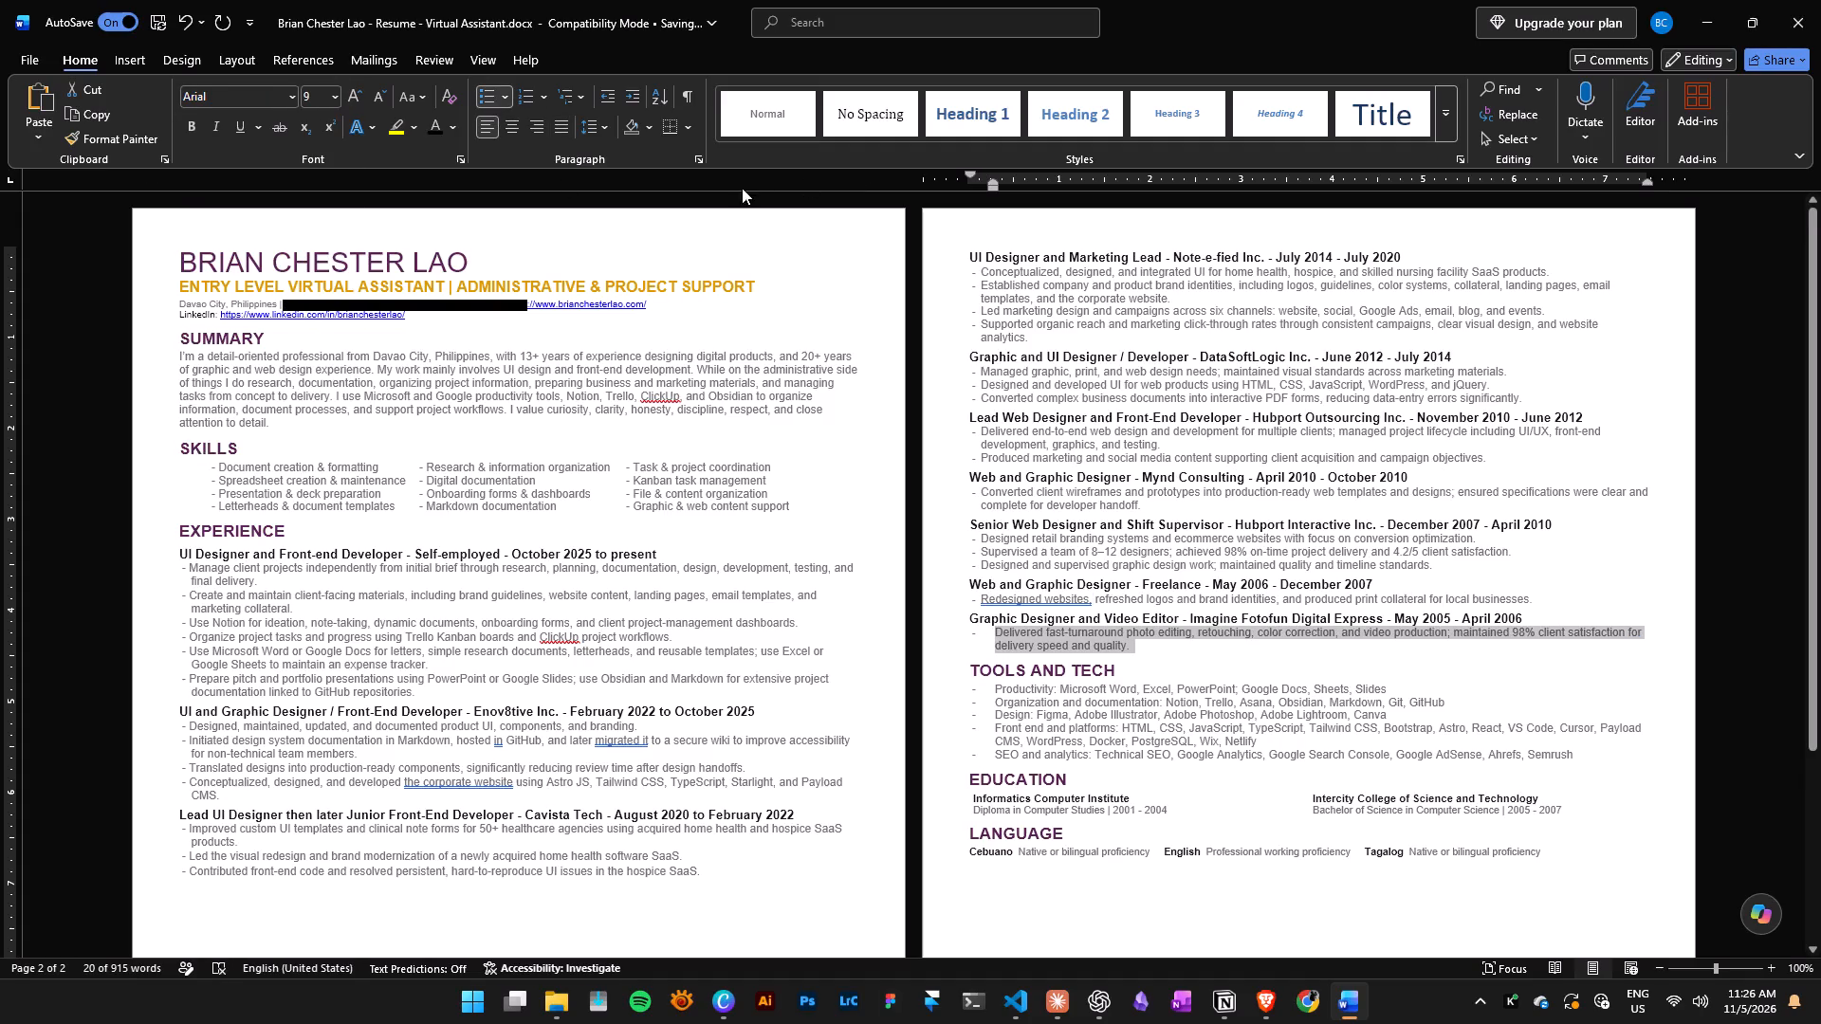
{"action": "left_click_drag", "start_coordinate": [992, 180], "coordinate": [983, 181]}
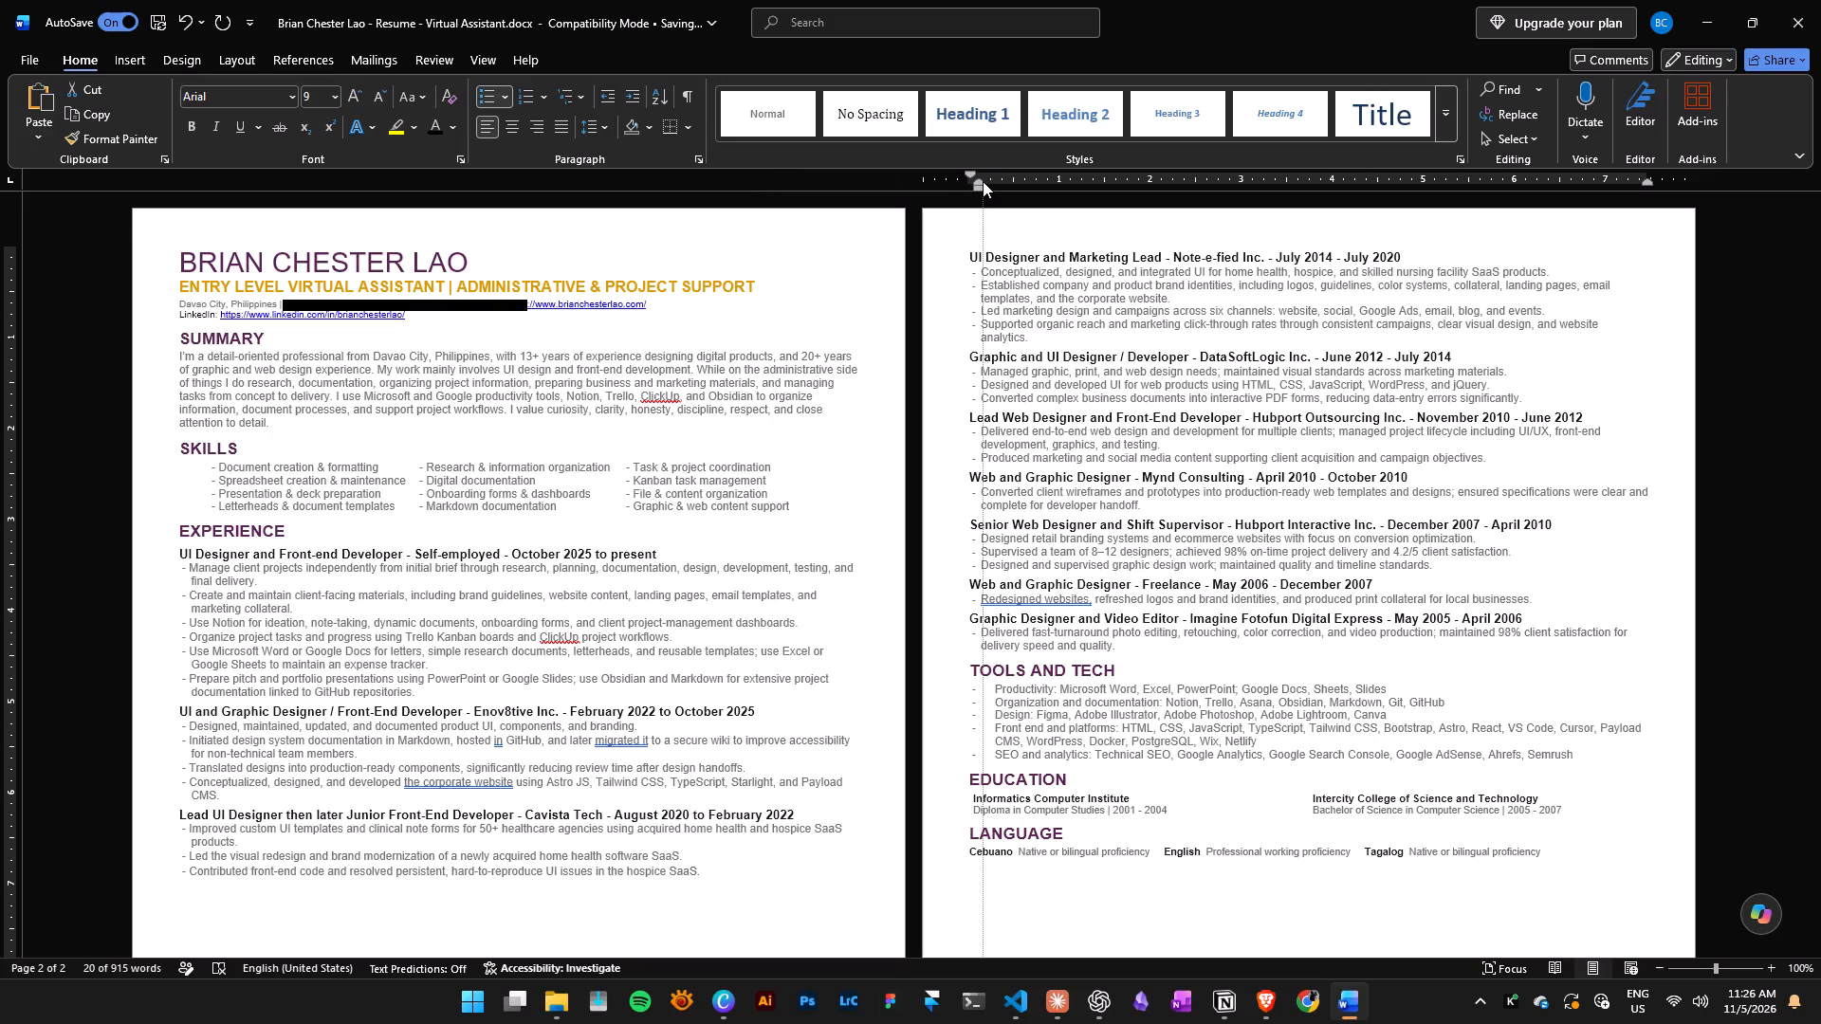
{"action": "left_click_drag", "start_coordinate": [983, 181], "coordinate": [977, 181]}
Tighten the hanging indent of the dash-bulleted list under Tools and Tech to match the job duty lines.
{"action": "left_click", "coordinate": [949, 681]}
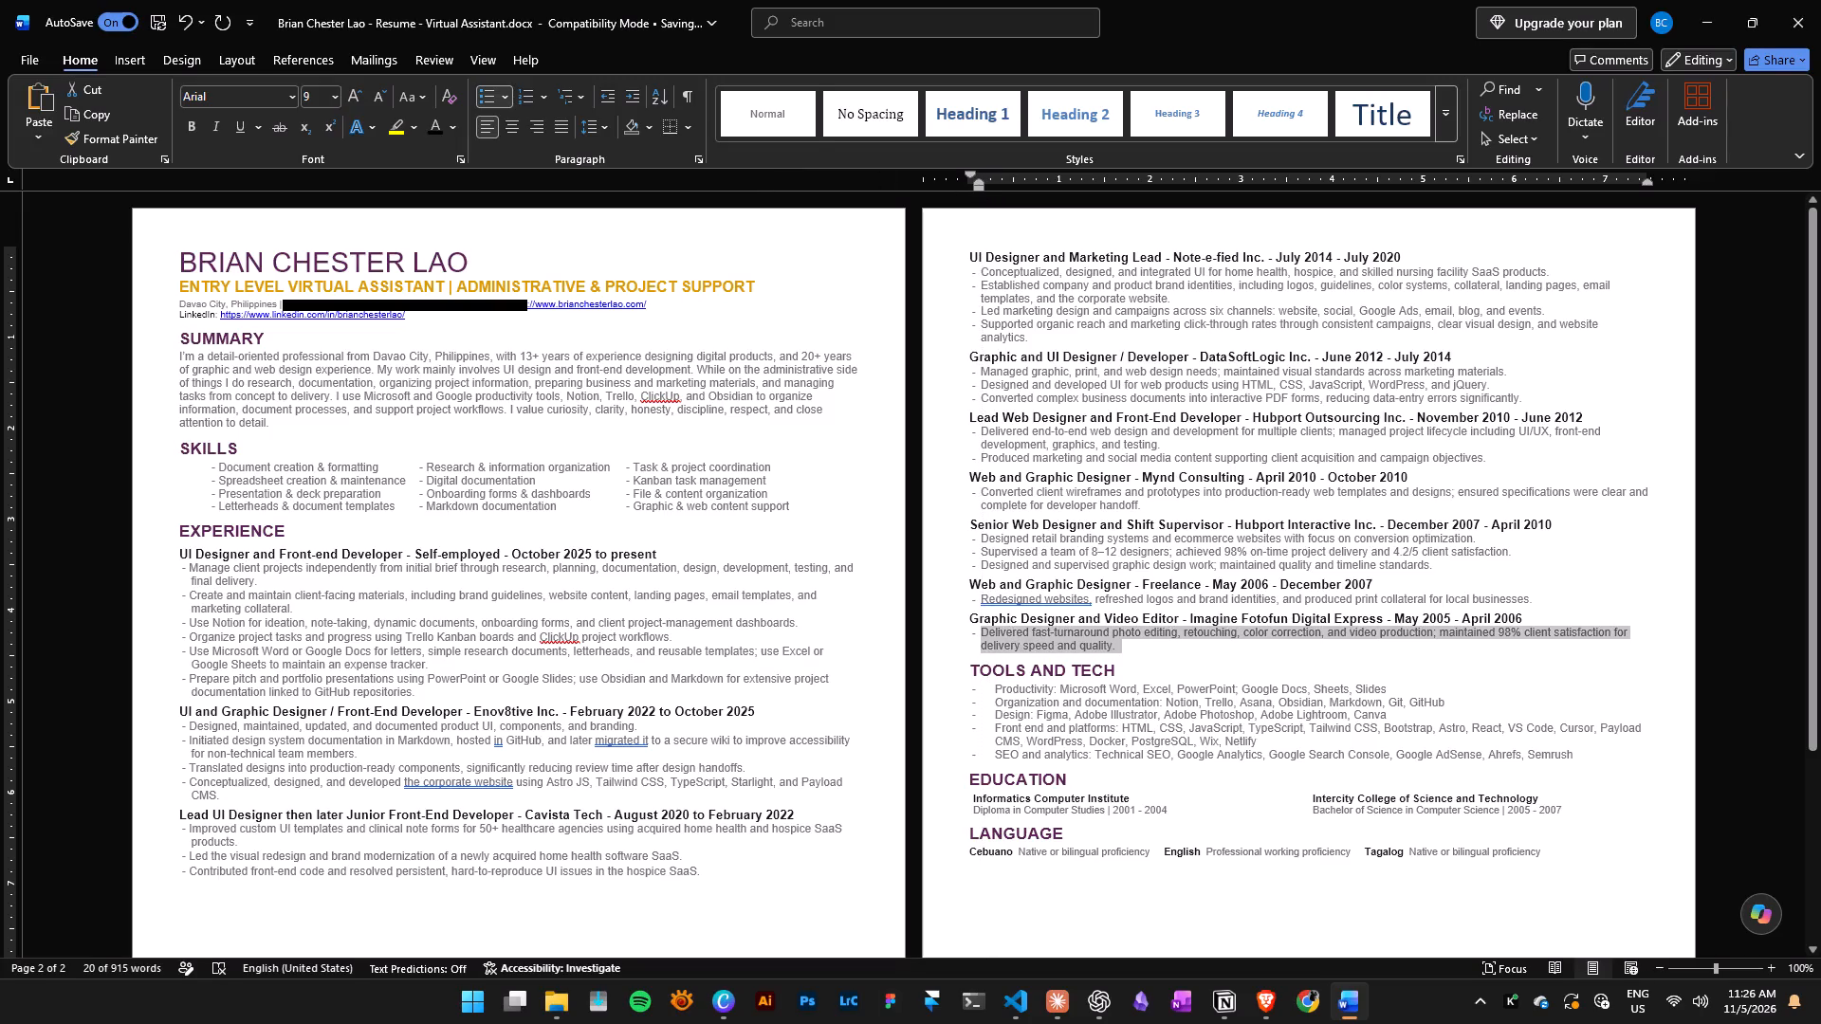
{"action": "left_click", "coordinate": [950, 692]}
{"action": "left_click_drag", "start_coordinate": [948, 692], "coordinate": [952, 753]}
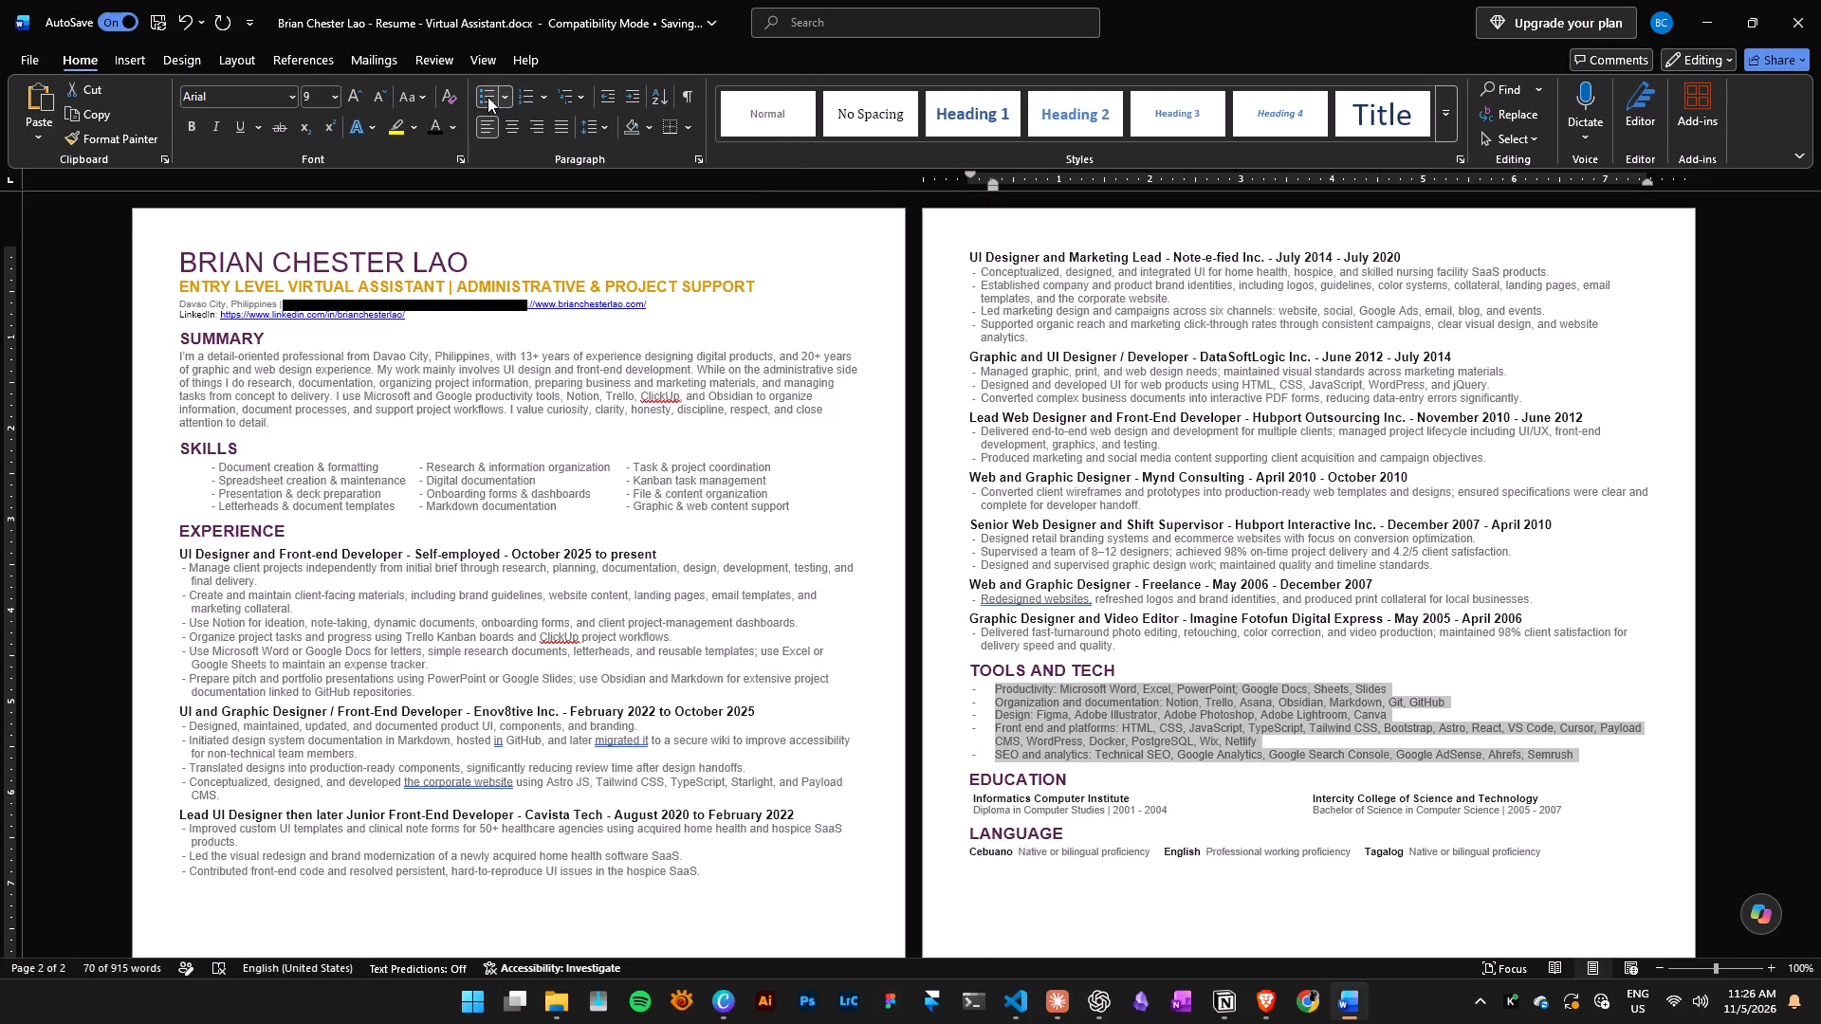
{"action": "left_click", "coordinate": [487, 97]}
{"action": "left_click", "coordinate": [487, 97]}
{"action": "left_click_drag", "start_coordinate": [993, 180], "coordinate": [982, 181]}
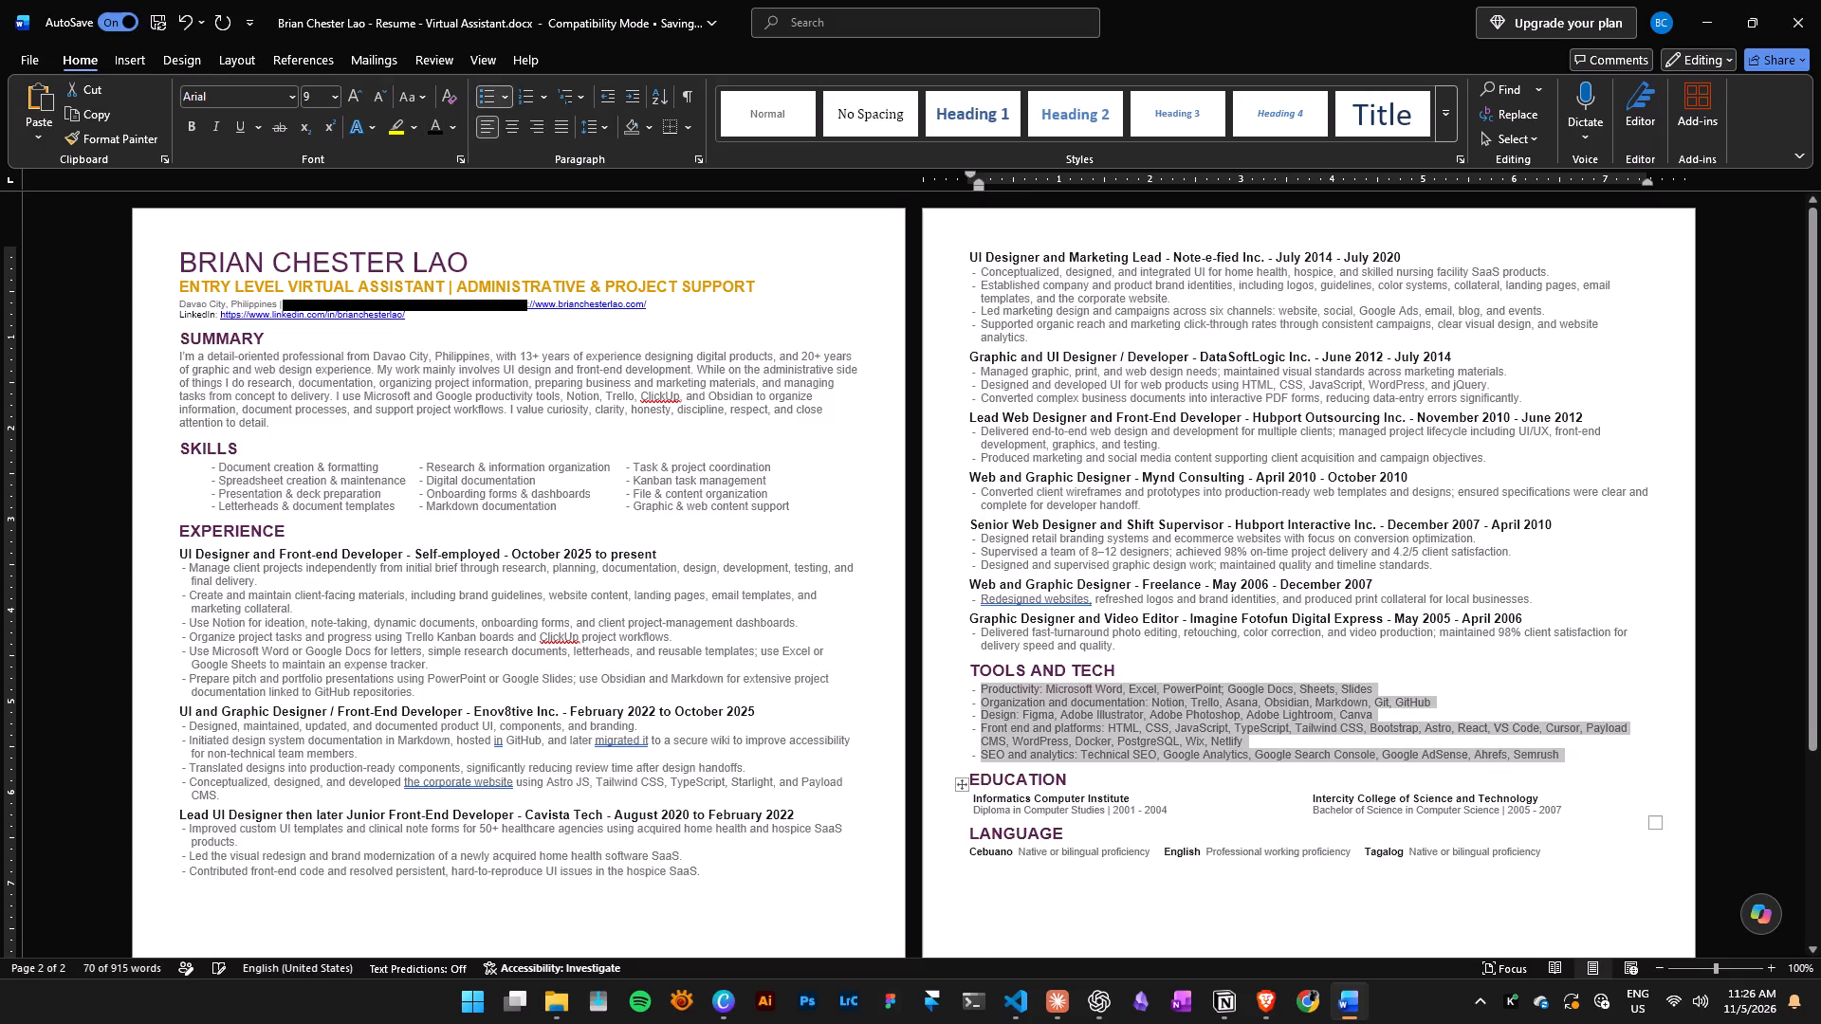
Set the text of the two-school table under Education to 9 pt.
{"action": "left_click", "coordinate": [950, 800]}
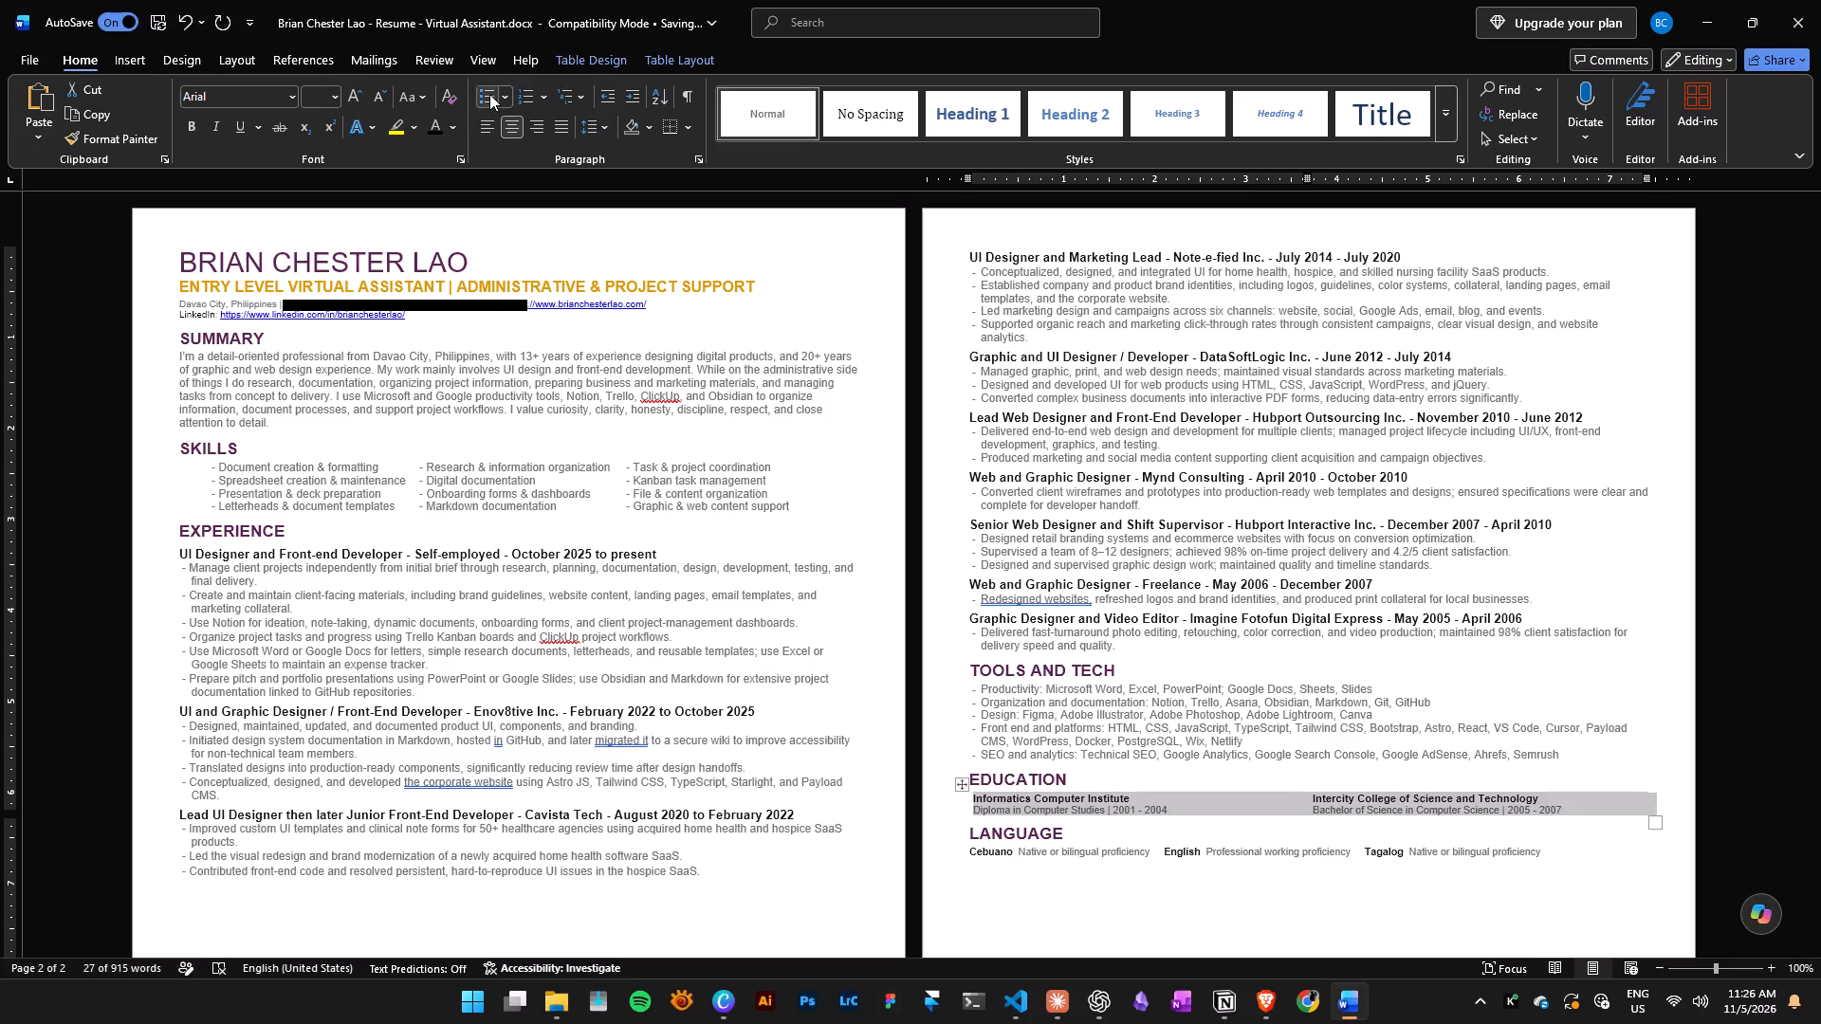
{"action": "left_click", "coordinate": [334, 91]}
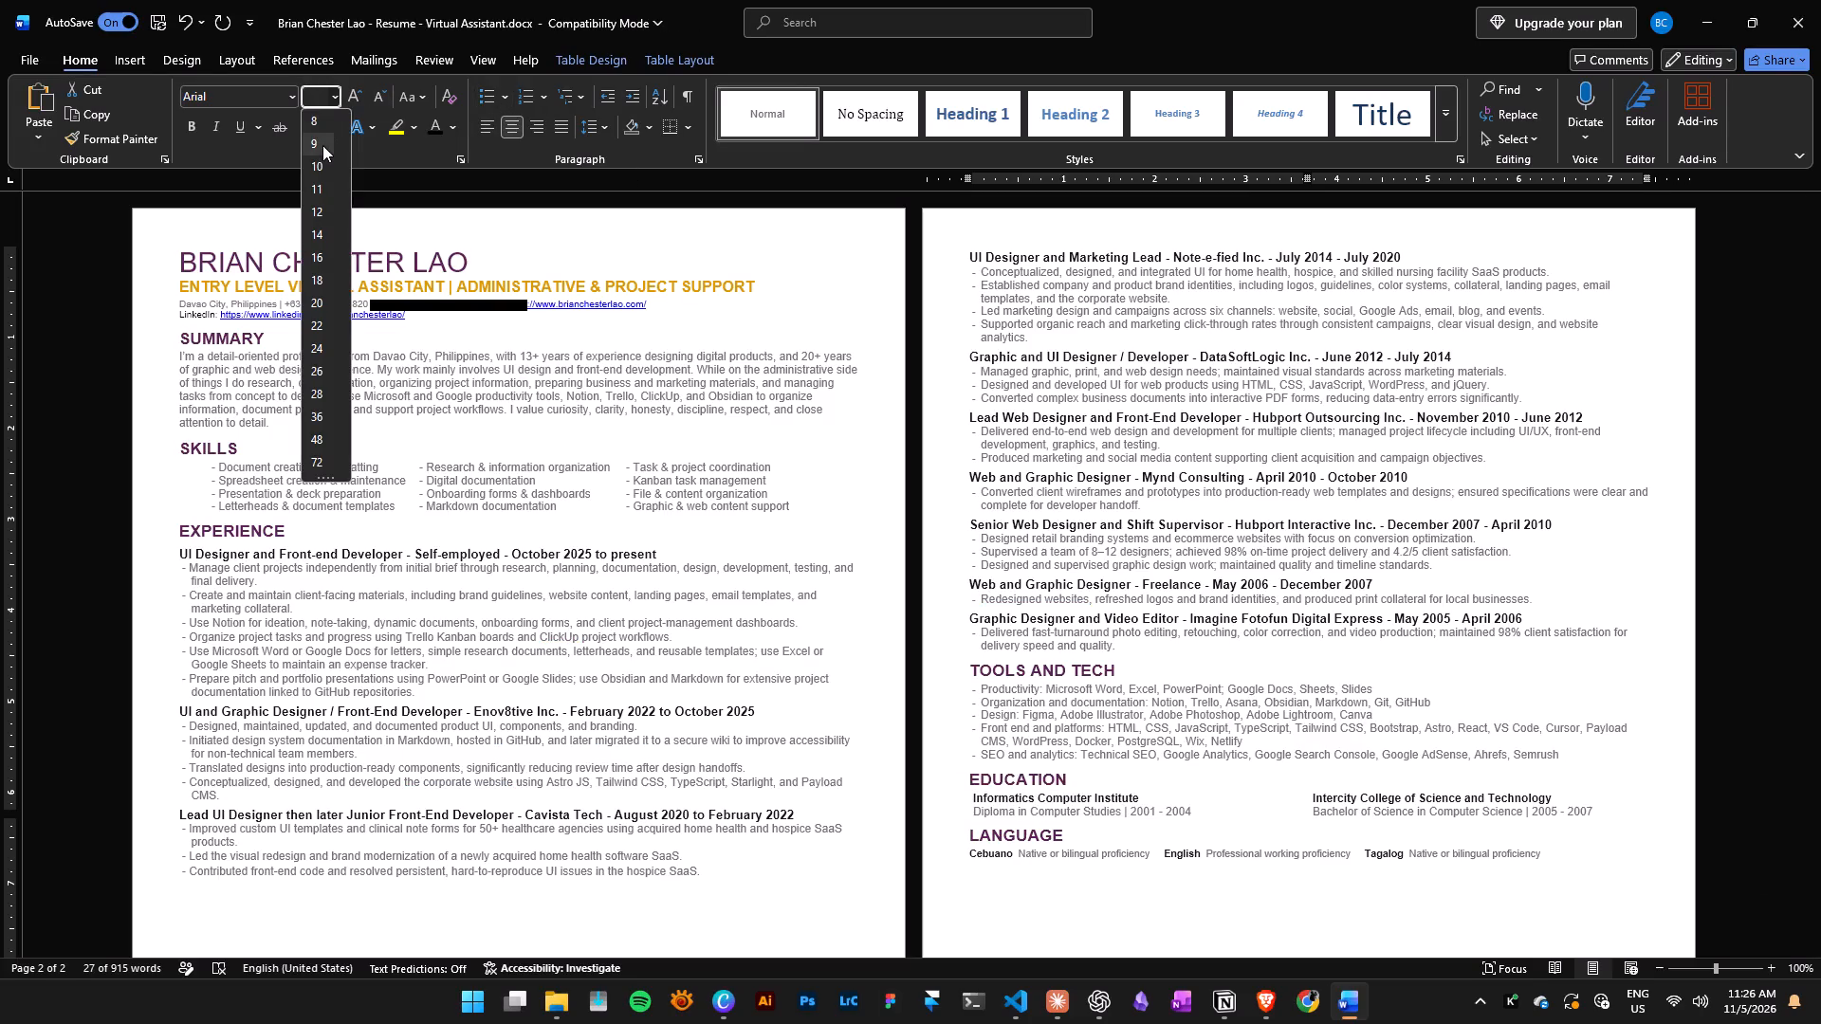
{"action": "left_click", "coordinate": [322, 145]}
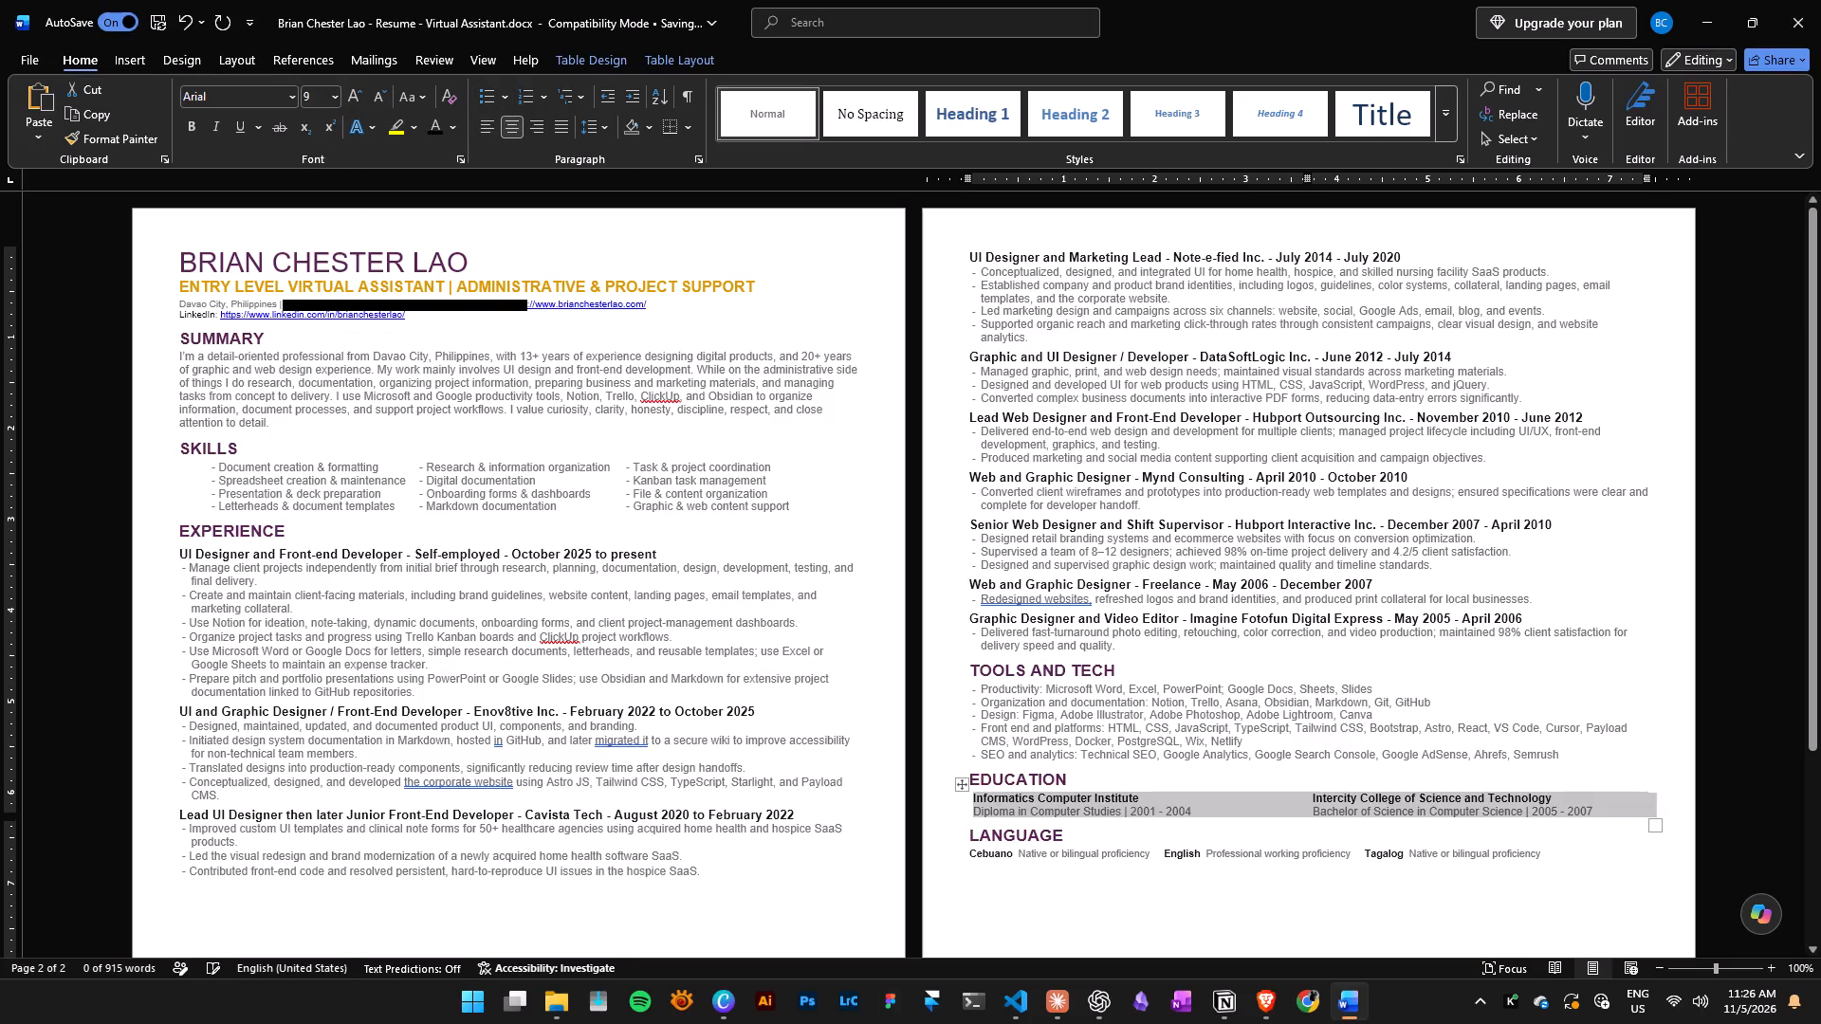
Set the Cebuano, English and Tagalog proficiency line under Language to 9 pt.
{"action": "left_click", "coordinate": [954, 856]}
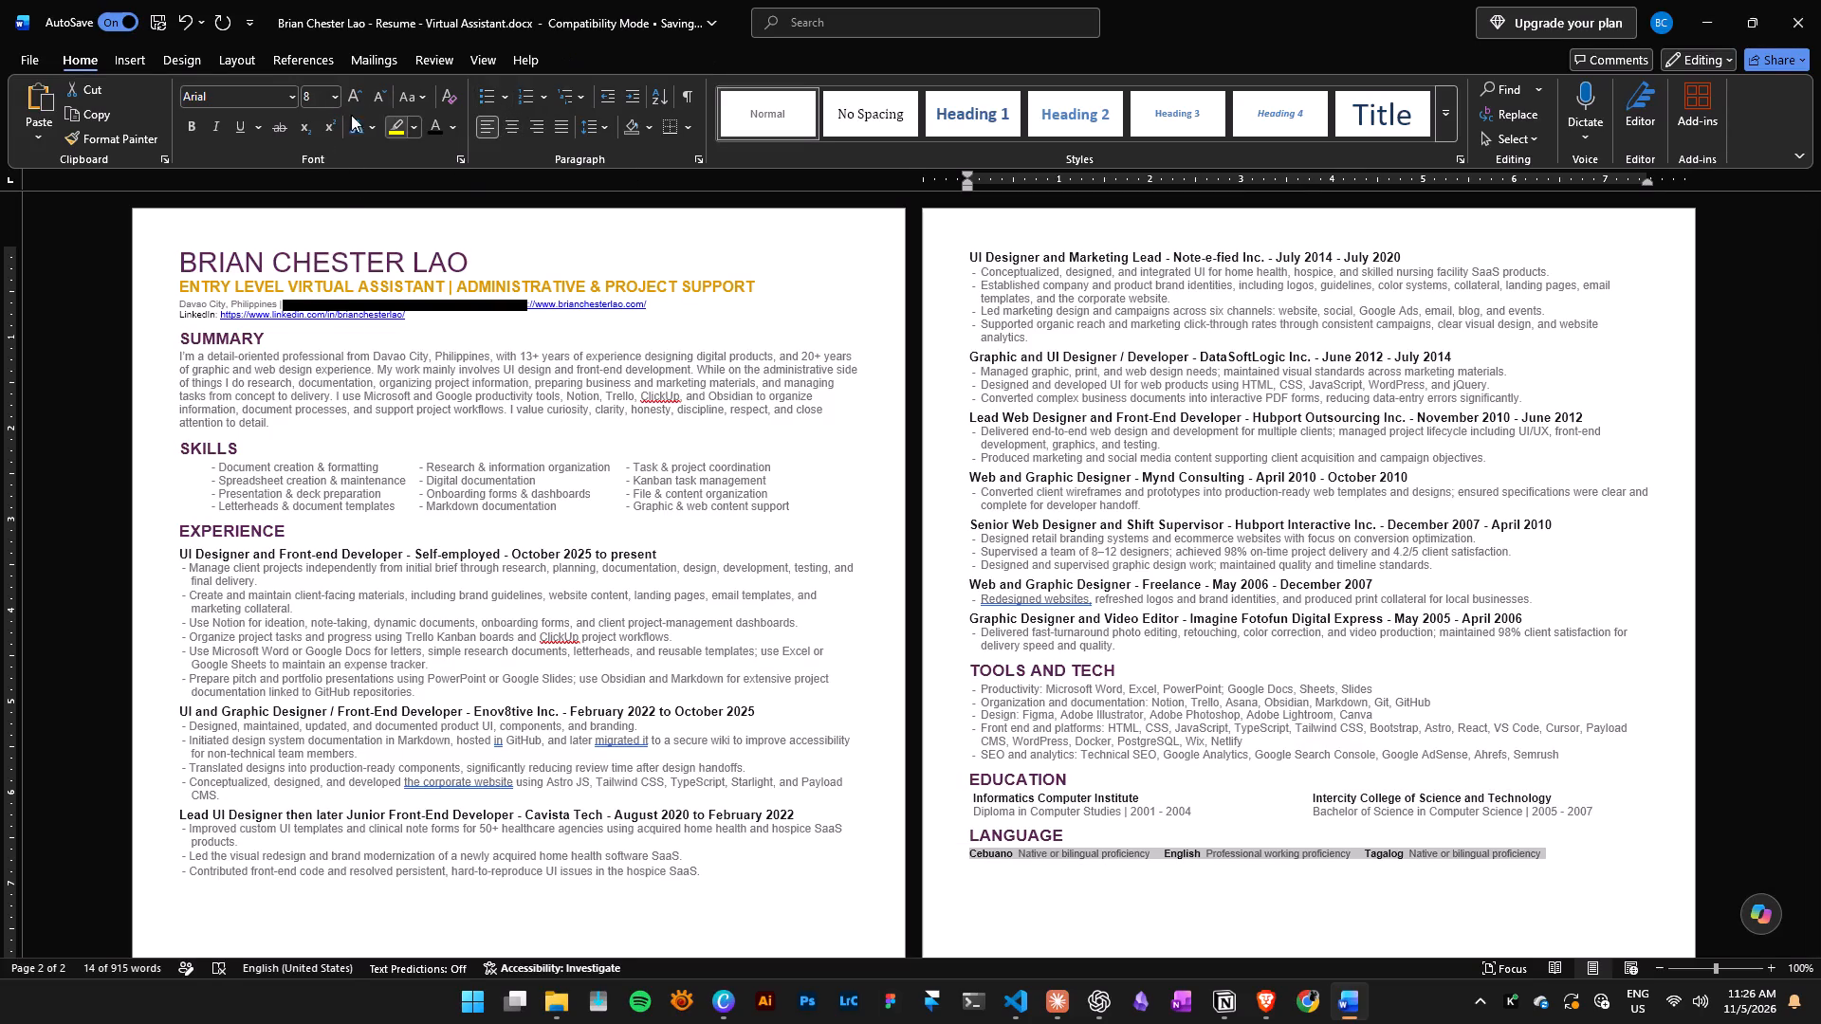
{"action": "left_click", "coordinate": [338, 94]}
{"action": "left_click", "coordinate": [313, 148]}
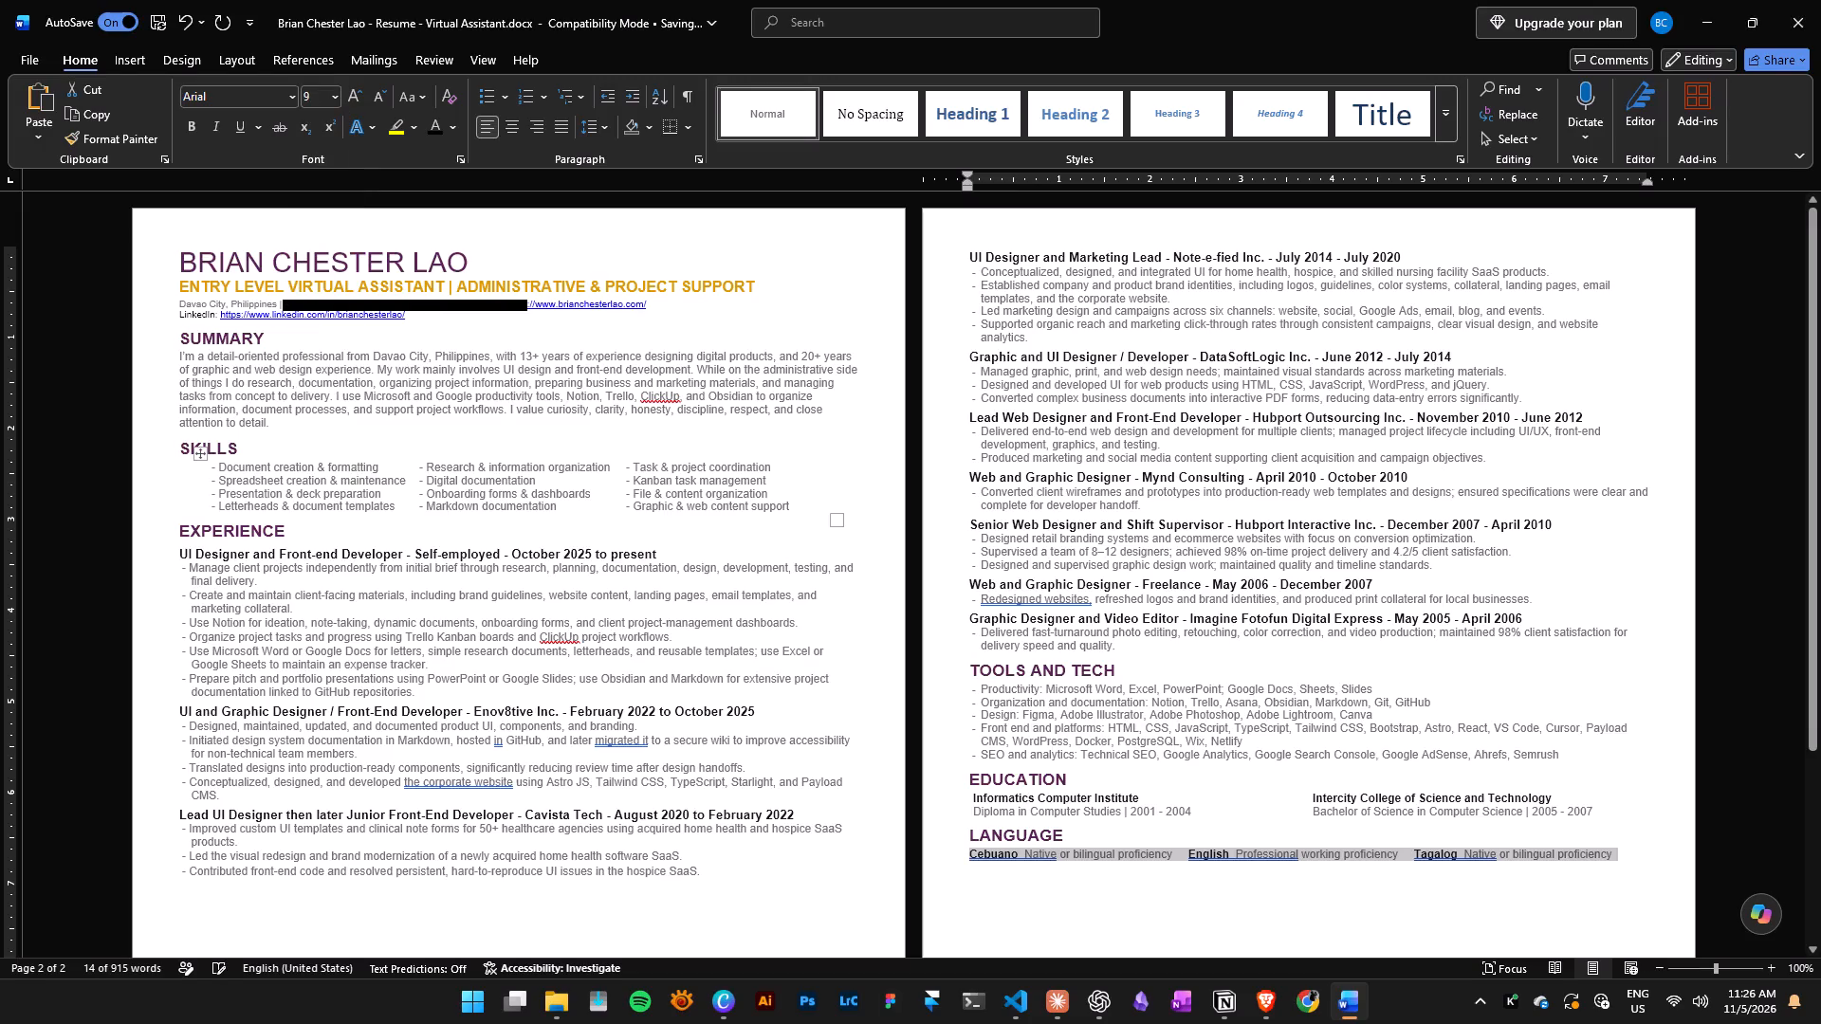
{"action": "left_click", "coordinate": [1113, 937]}
{"action": "scroll", "coordinate": [1057, 903], "scroll_direction": "down", "scroll_amount": 3}
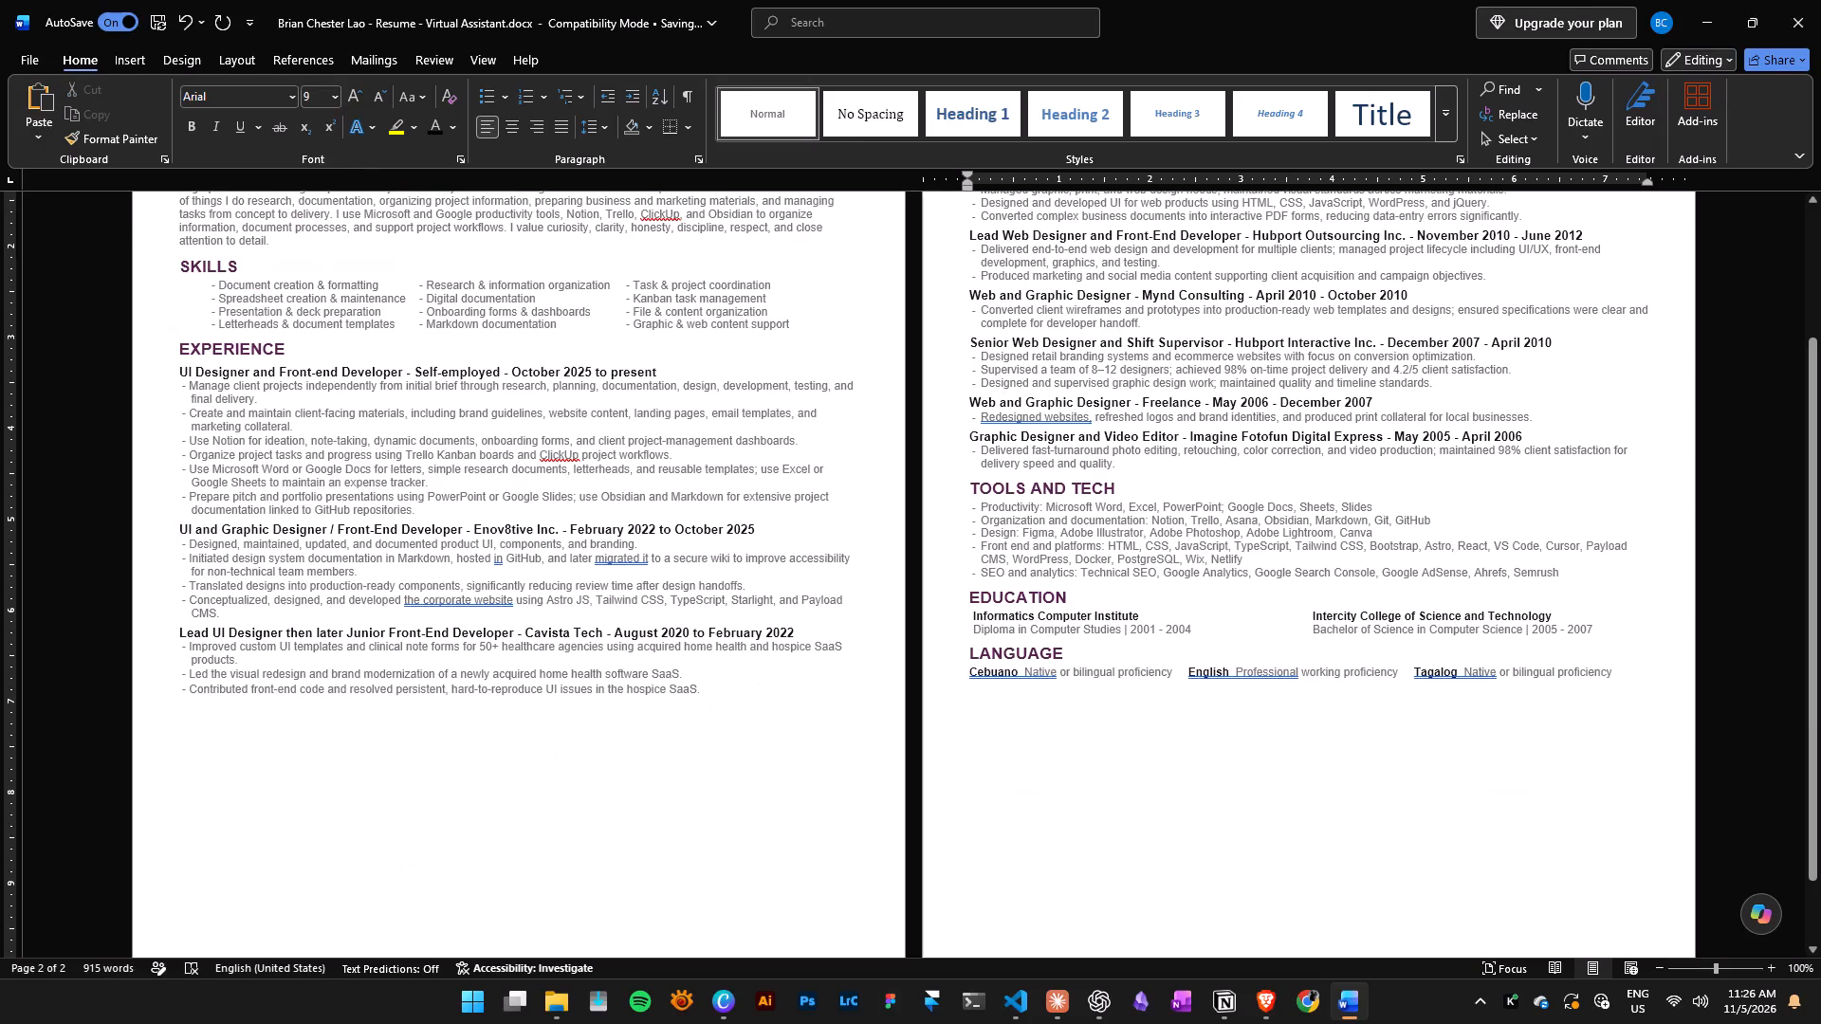
{"action": "left_click", "coordinate": [1172, 777]}
Format the three Cavista Tech duty lines as a dash-bulleted list with a tight hanging indent.
{"action": "scroll", "coordinate": [271, 676], "scroll_direction": "up", "scroll_amount": 1}
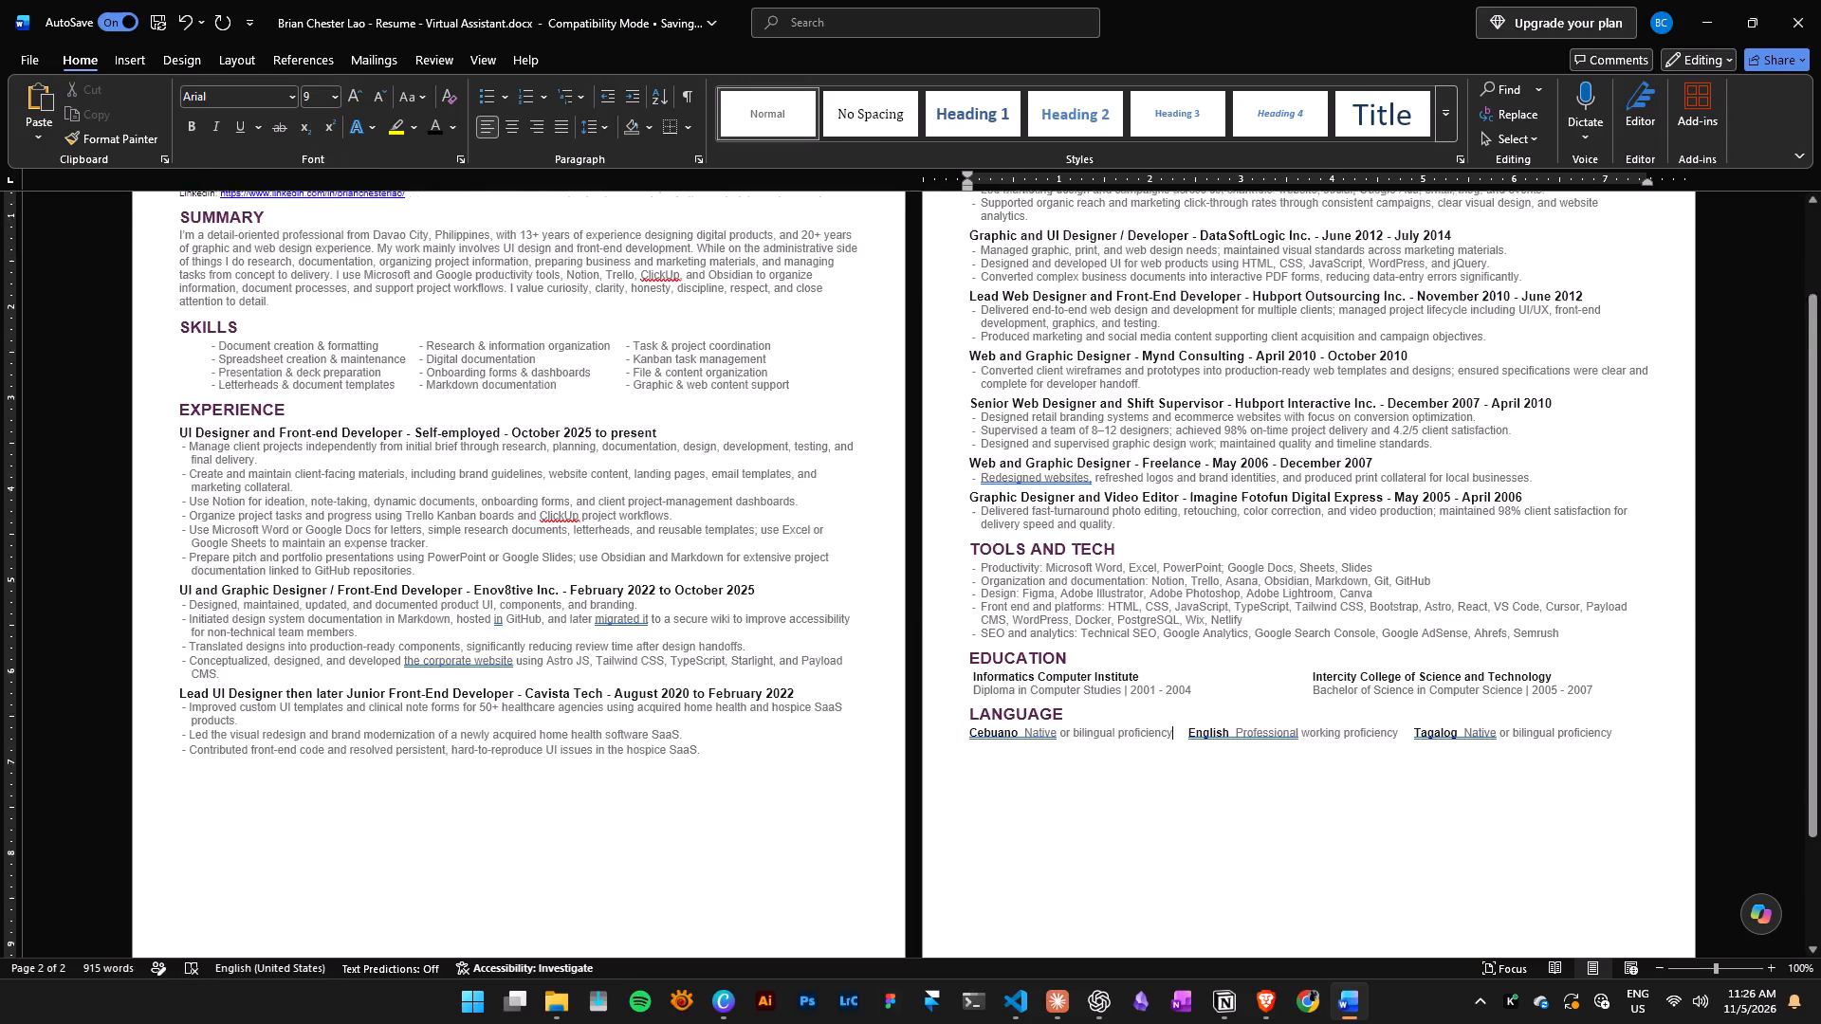
{"action": "scroll", "coordinate": [271, 676], "scroll_direction": "up", "scroll_amount": 1}
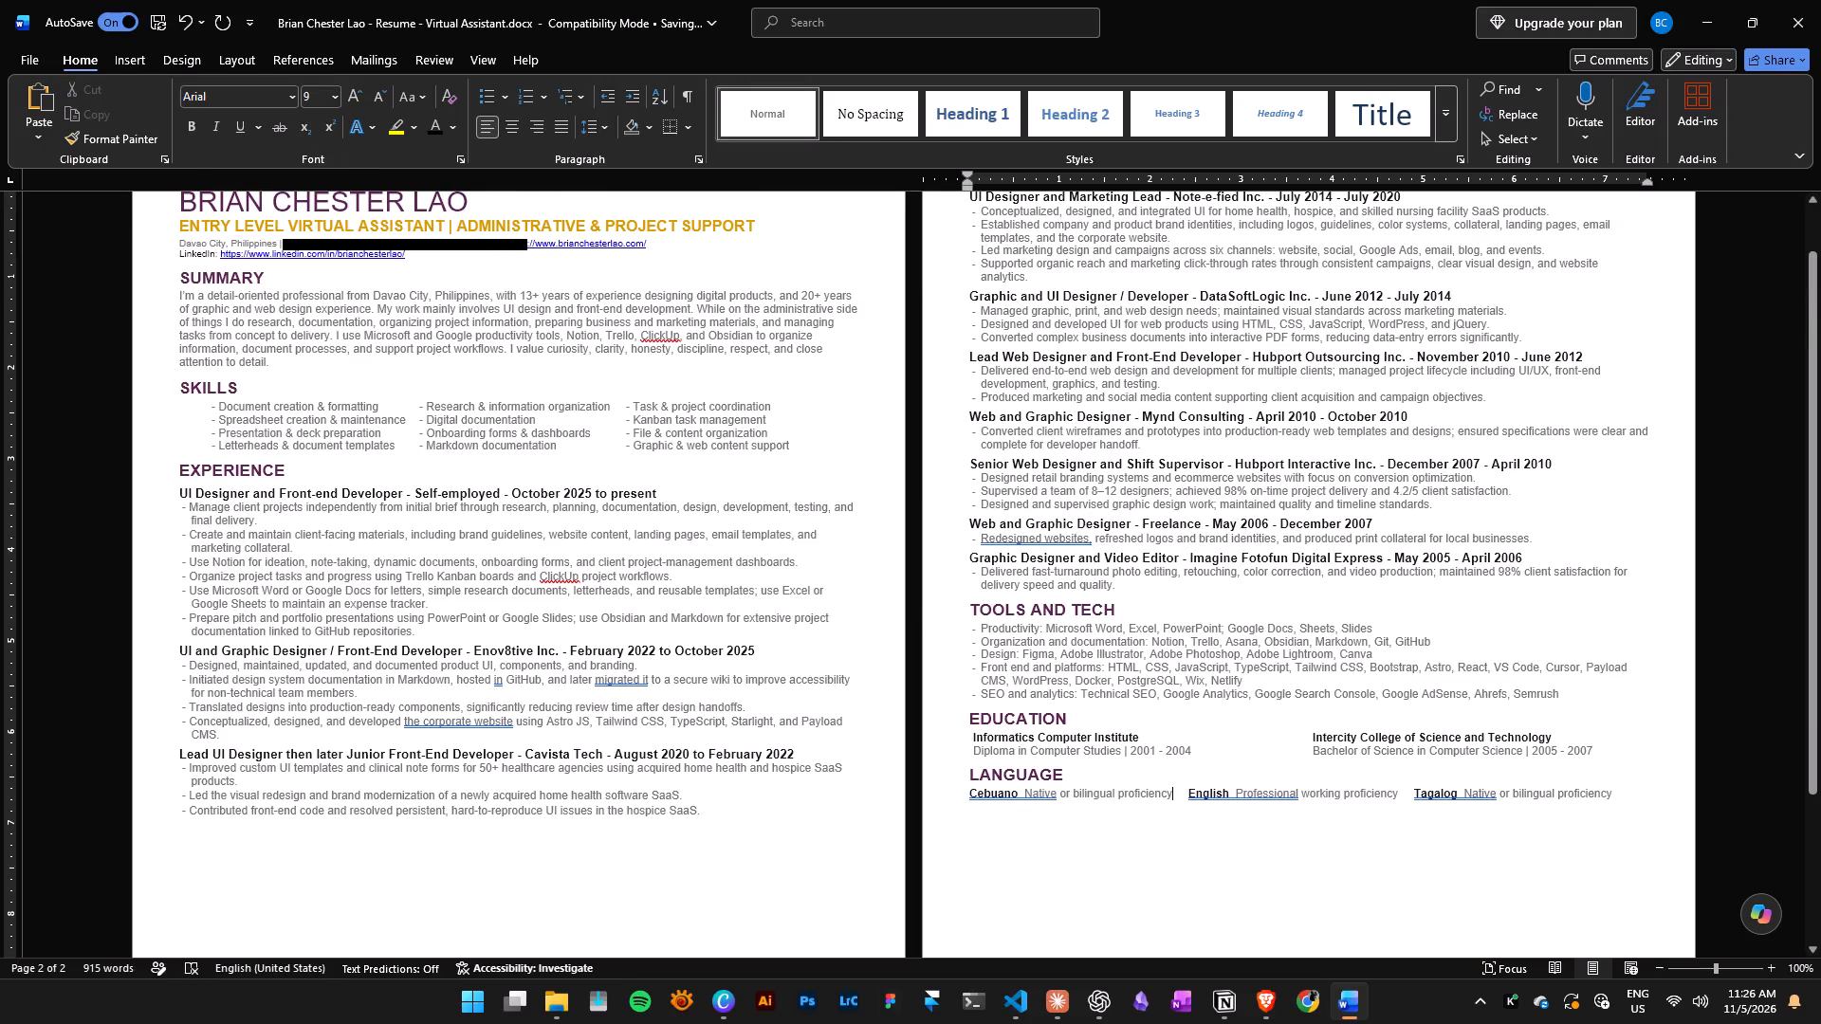
{"action": "left_click_drag", "start_coordinate": [166, 770], "coordinate": [163, 809]}
{"action": "left_click", "coordinate": [484, 93]}
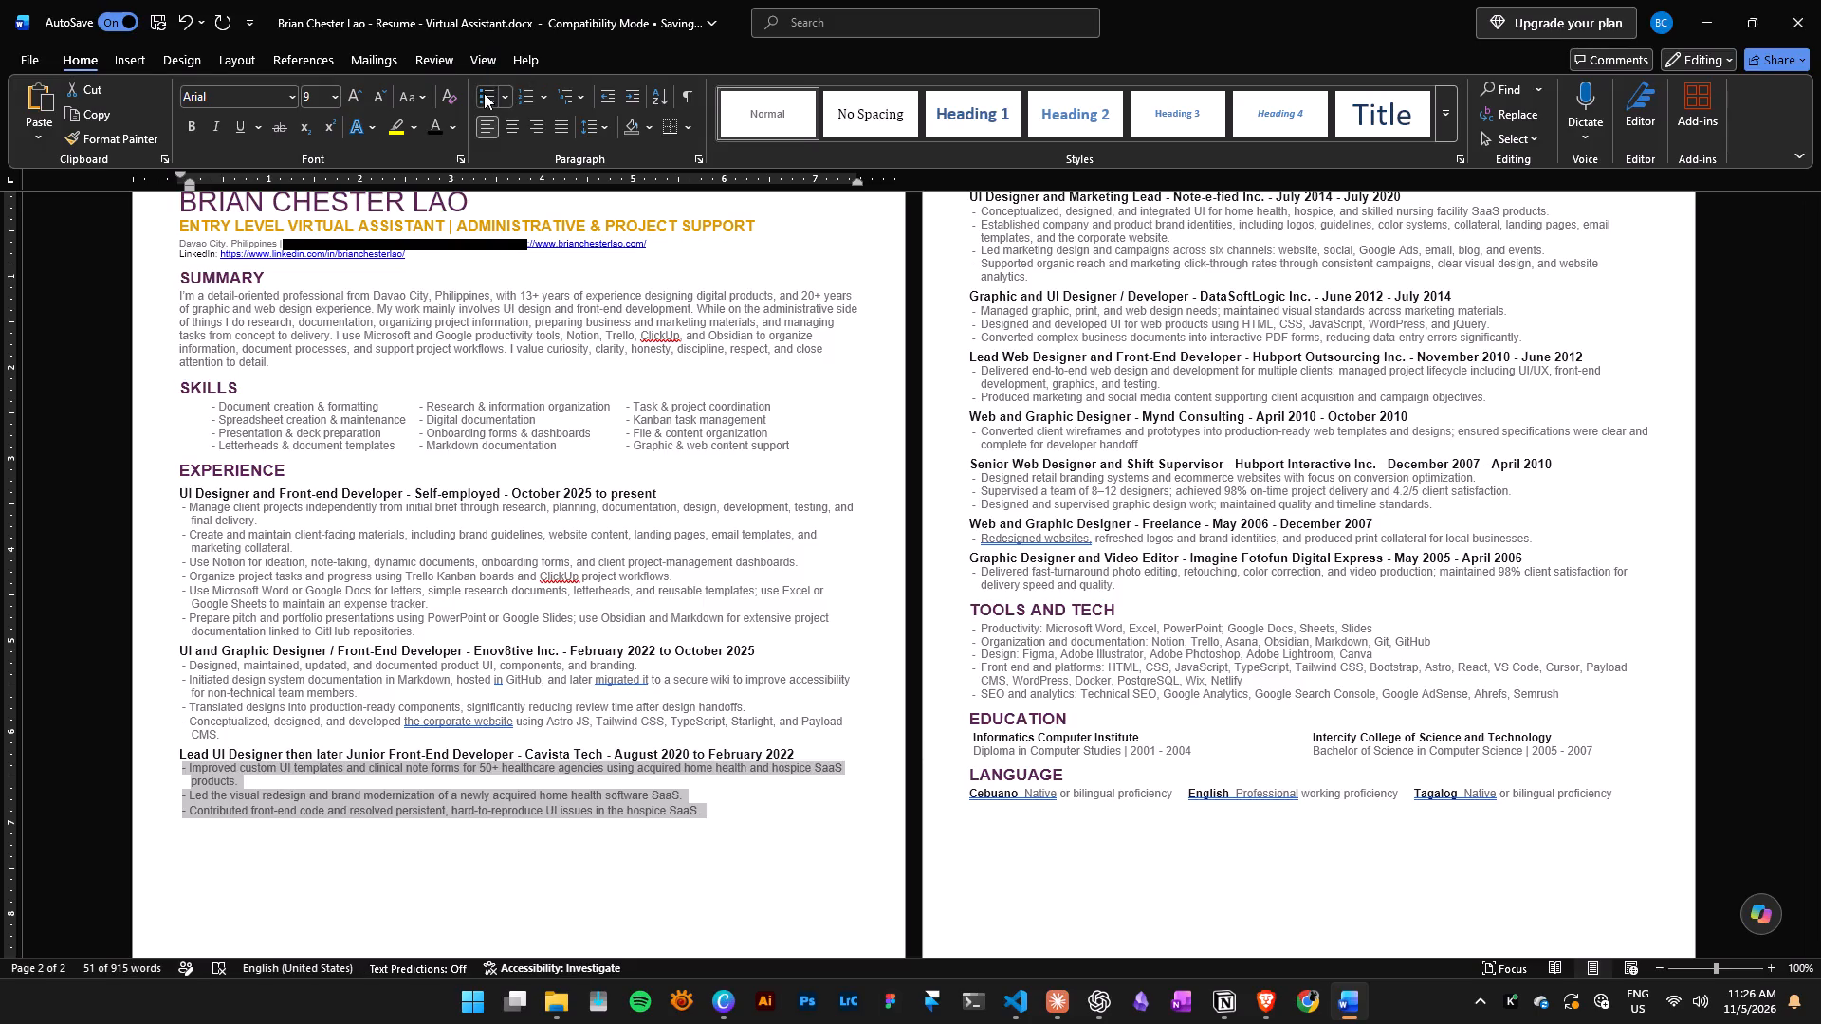
{"action": "left_click_drag", "start_coordinate": [202, 181], "coordinate": [194, 181]}
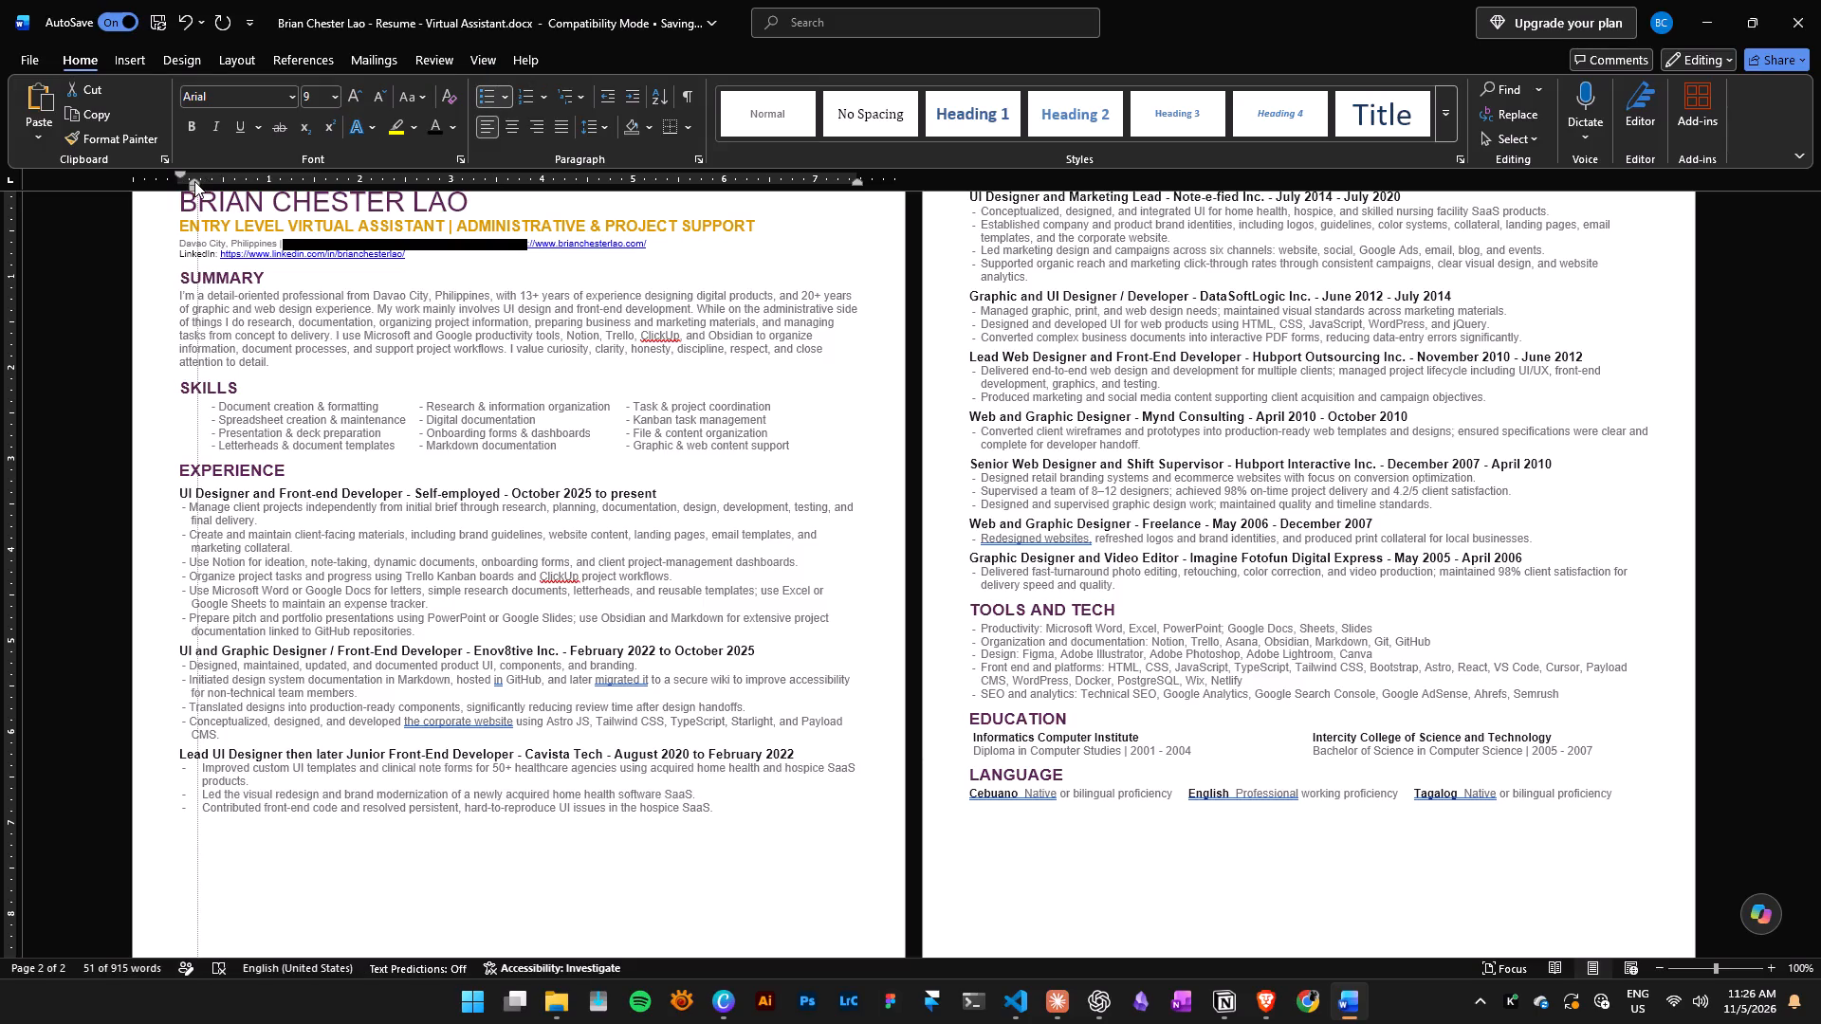
{"action": "left_click_drag", "start_coordinate": [194, 181], "coordinate": [189, 183]}
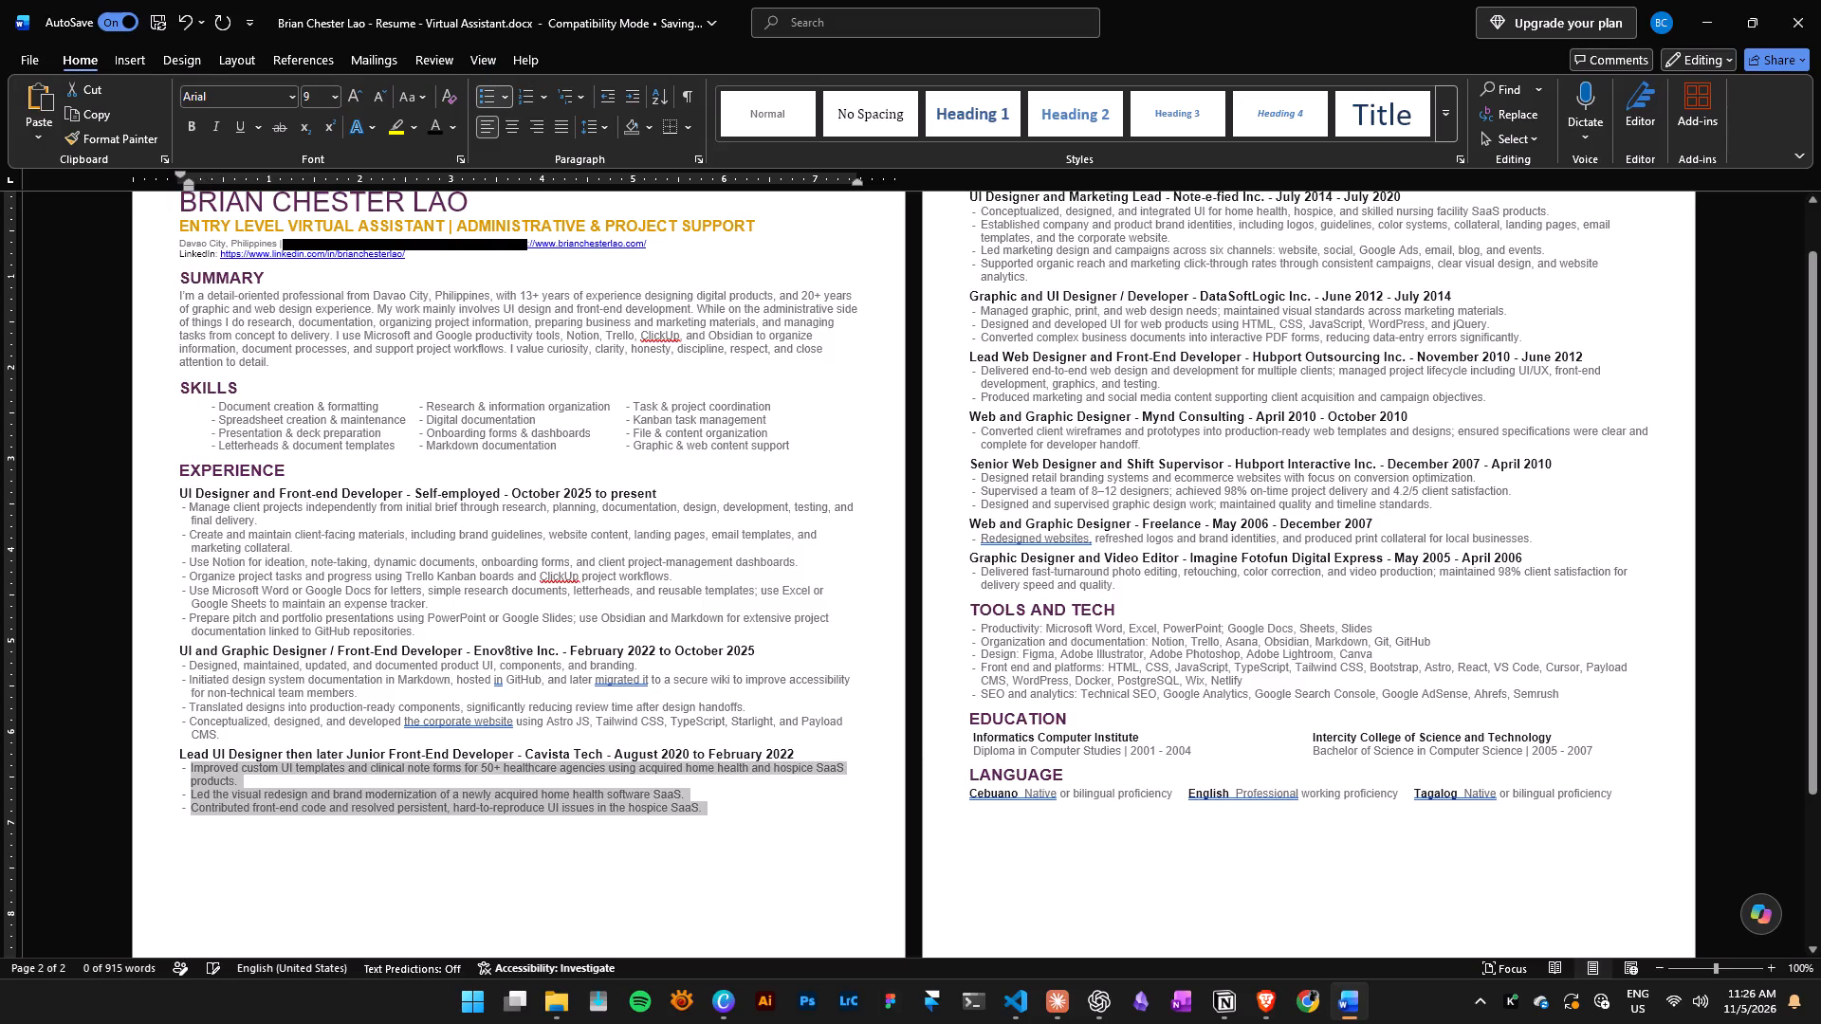
Format the four Enov8tive Inc. duty lines as a dash-bulleted list with a tight hanging indent.
{"action": "left_click_drag", "start_coordinate": [155, 666], "coordinate": [156, 730]}
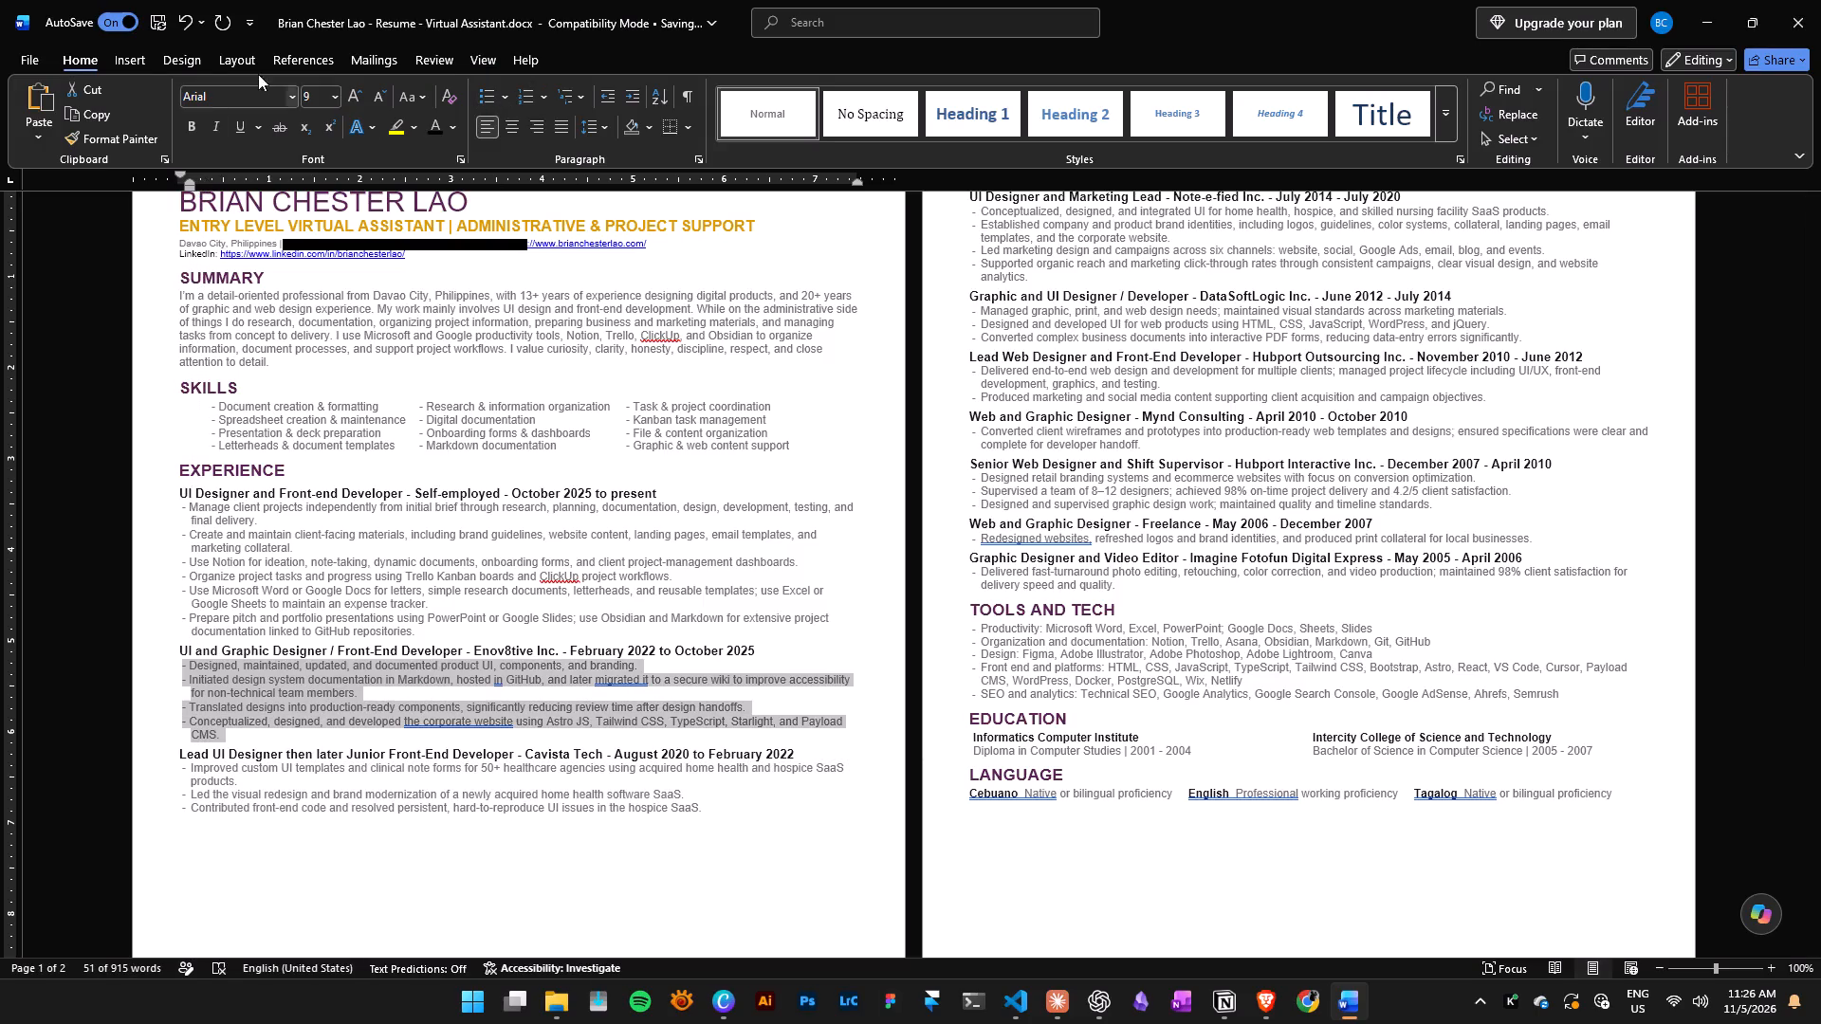
{"action": "left_click", "coordinate": [481, 101]}
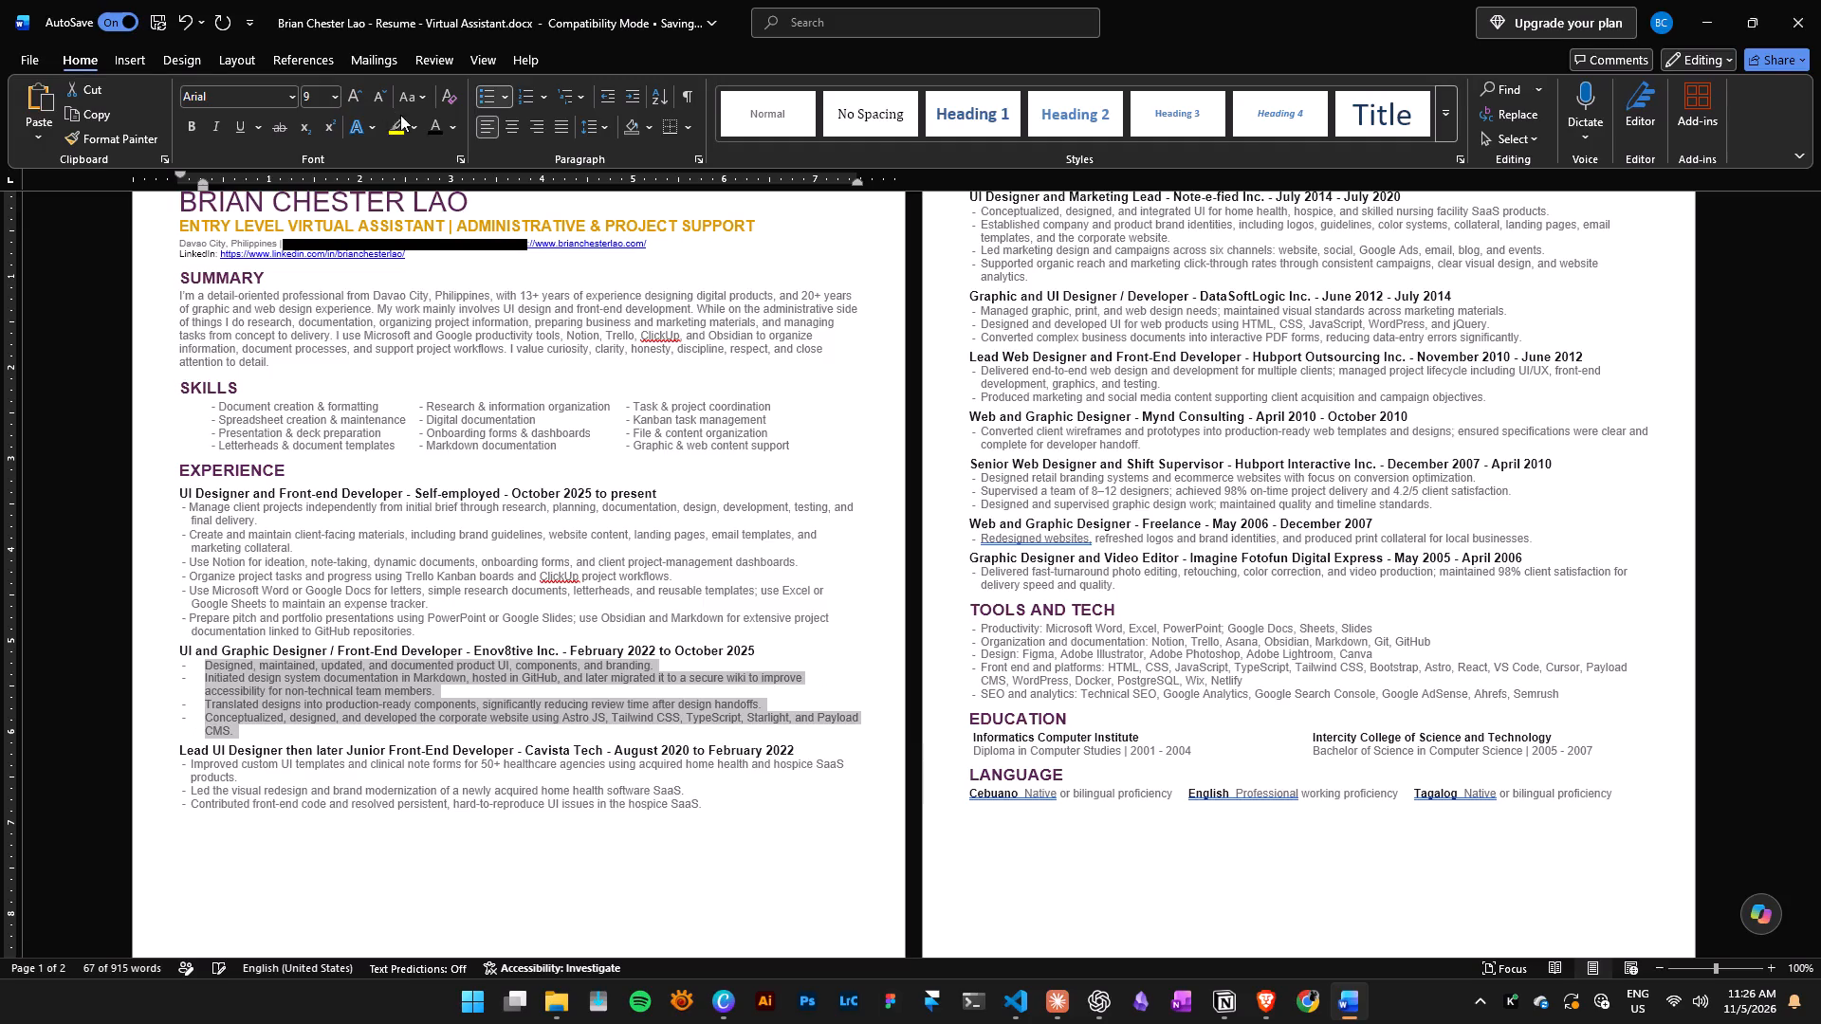
{"action": "left_click_drag", "start_coordinate": [201, 179], "coordinate": [194, 180]}
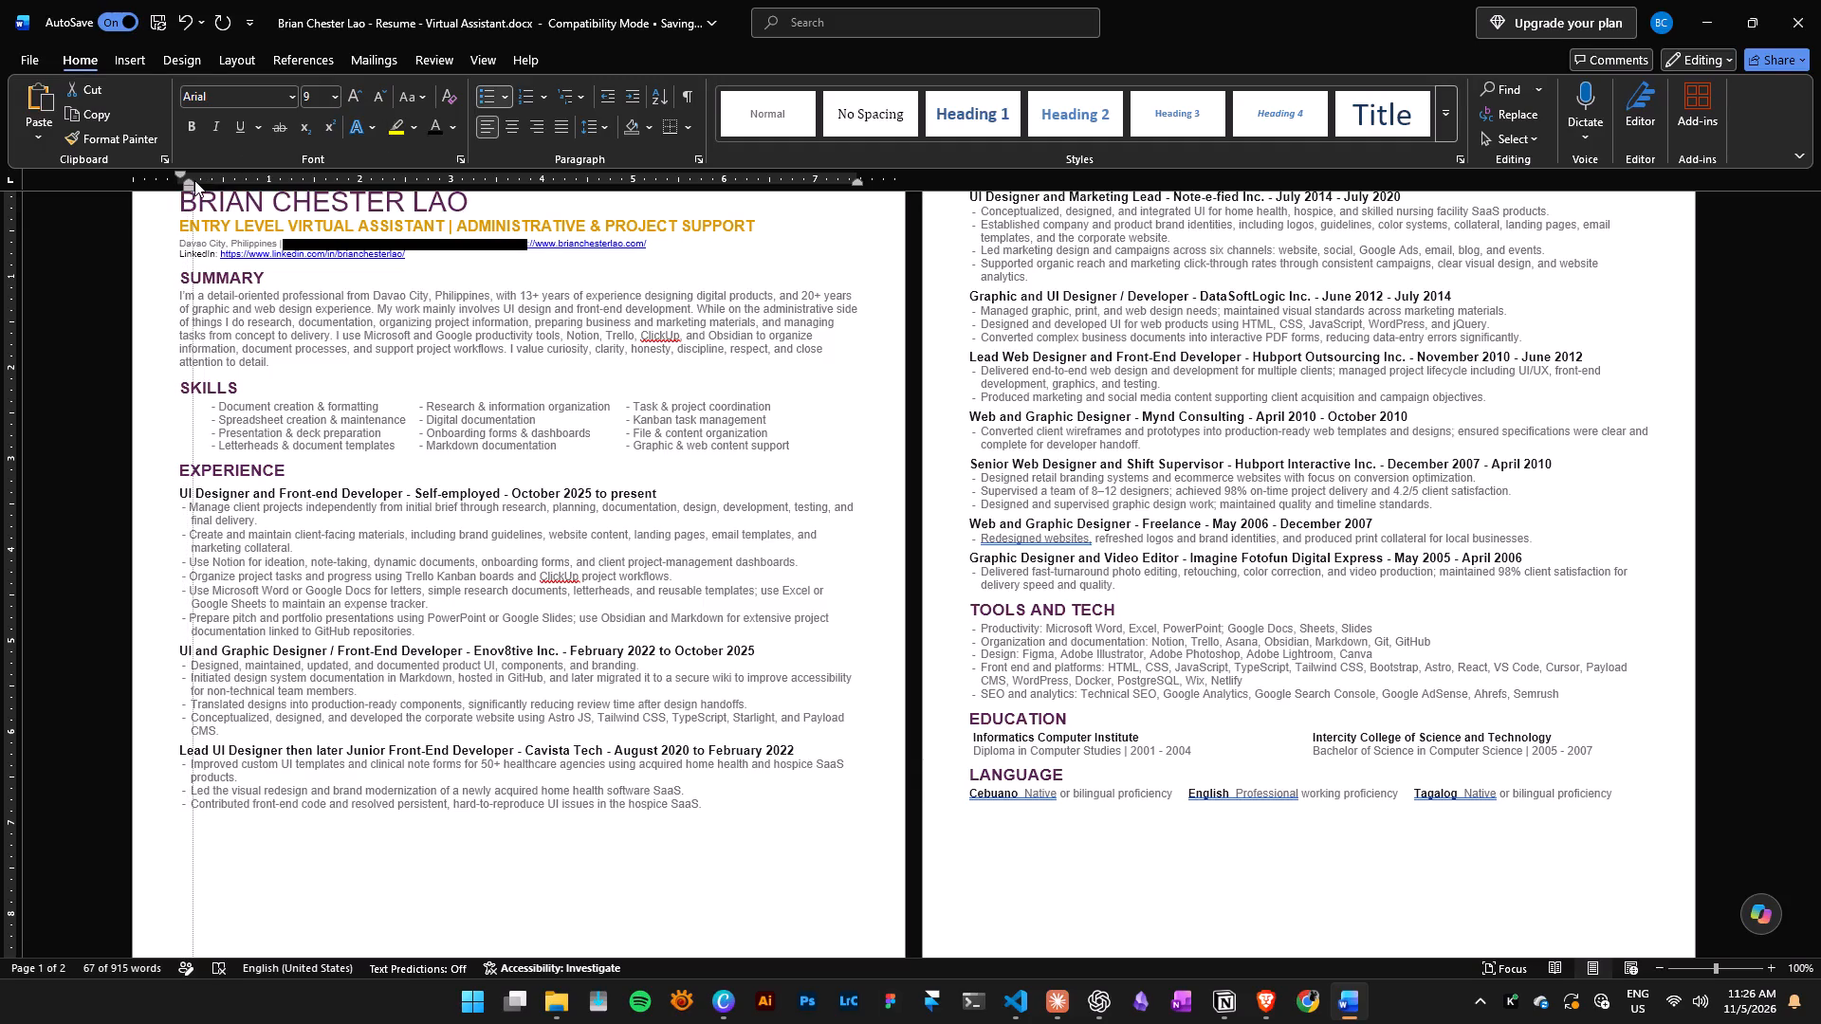
{"action": "left_click_drag", "start_coordinate": [194, 180], "coordinate": [191, 184]}
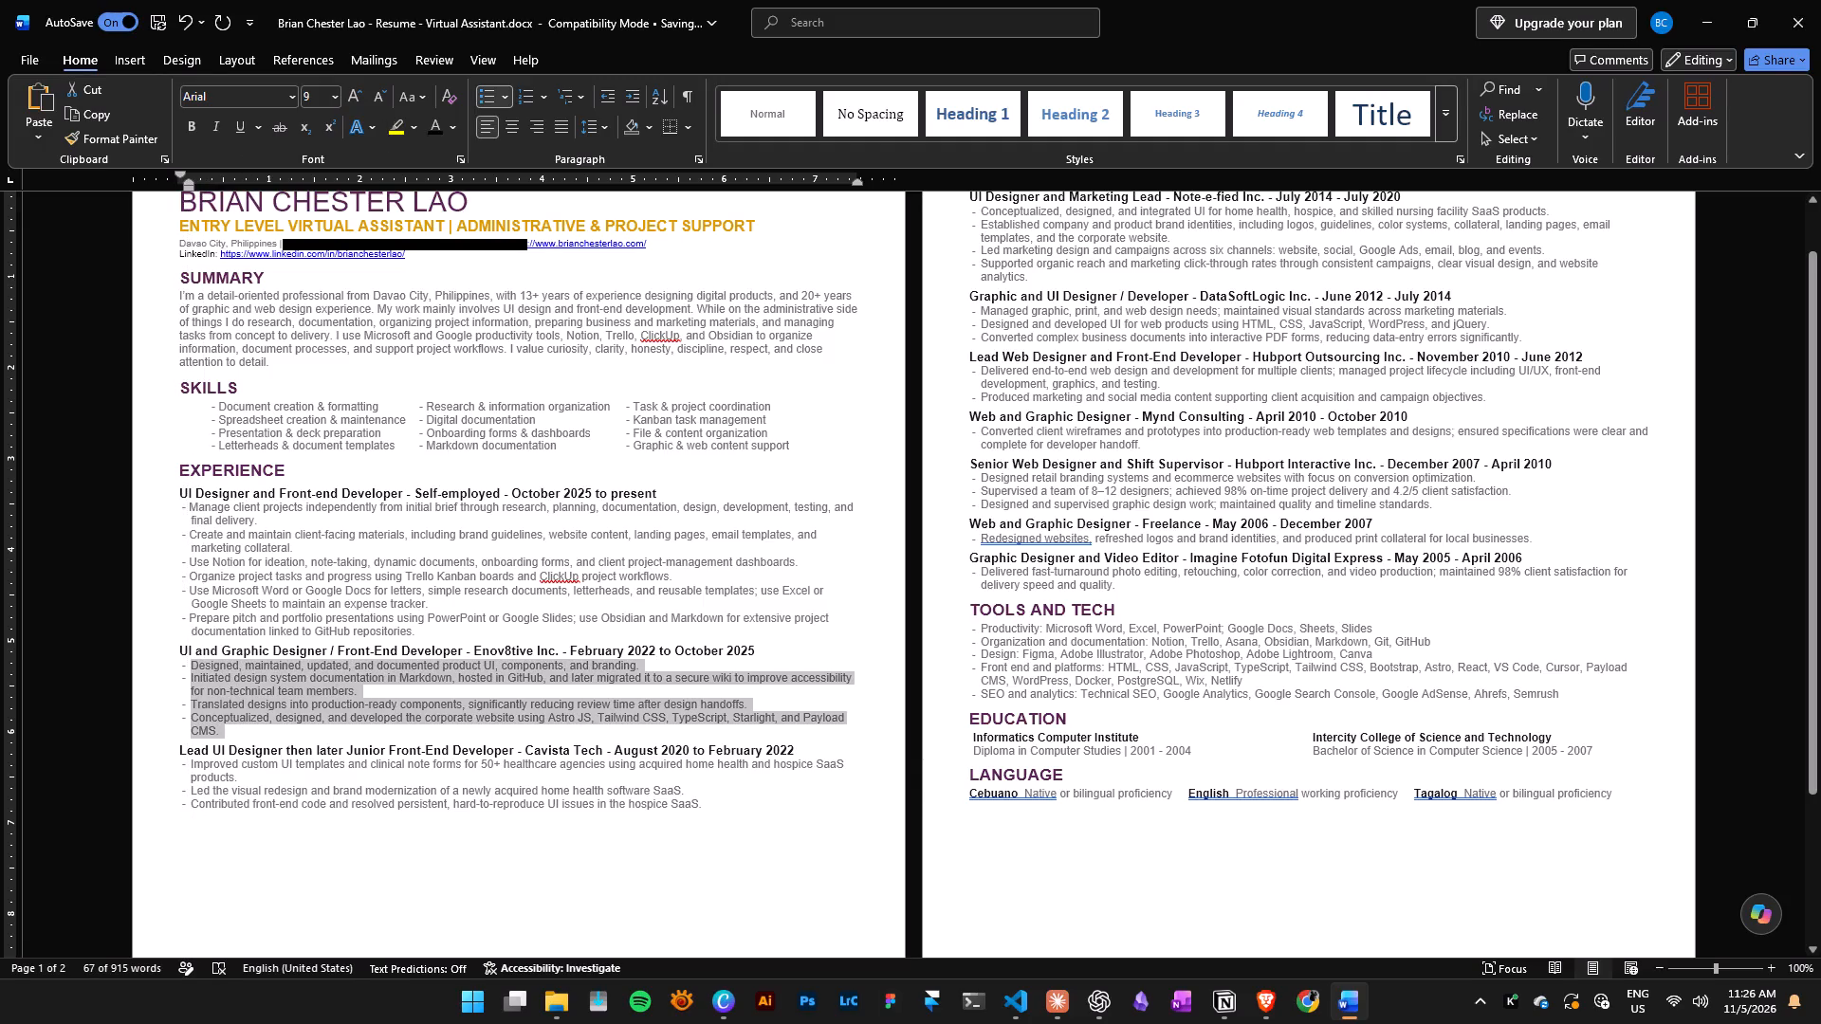
Format the six self-employed UI Designer and Front-end Developer duty lines as a dash-bulleted list with a tight hanging indent.
{"action": "left_click_drag", "start_coordinate": [168, 509], "coordinate": [170, 519]}
{"action": "left_click", "coordinate": [151, 507]}
{"action": "left_click_drag", "start_coordinate": [148, 513], "coordinate": [139, 630]}
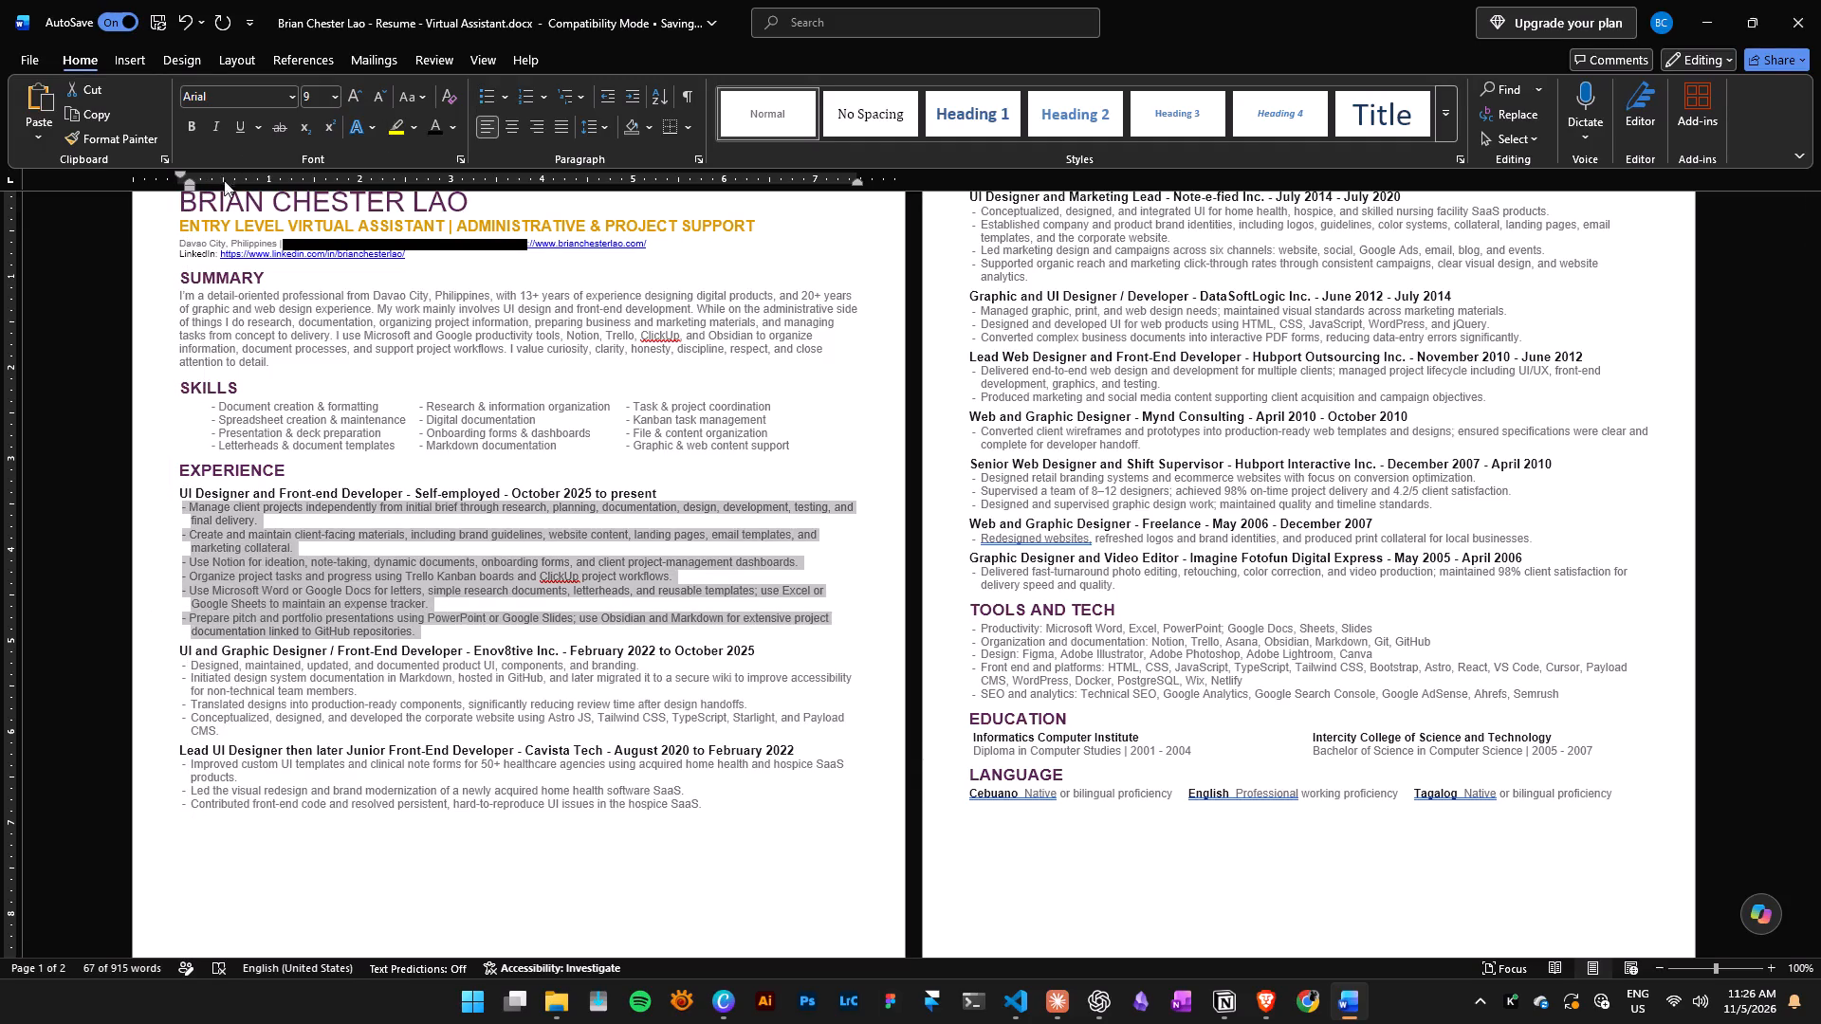
{"action": "left_click", "coordinate": [482, 98]}
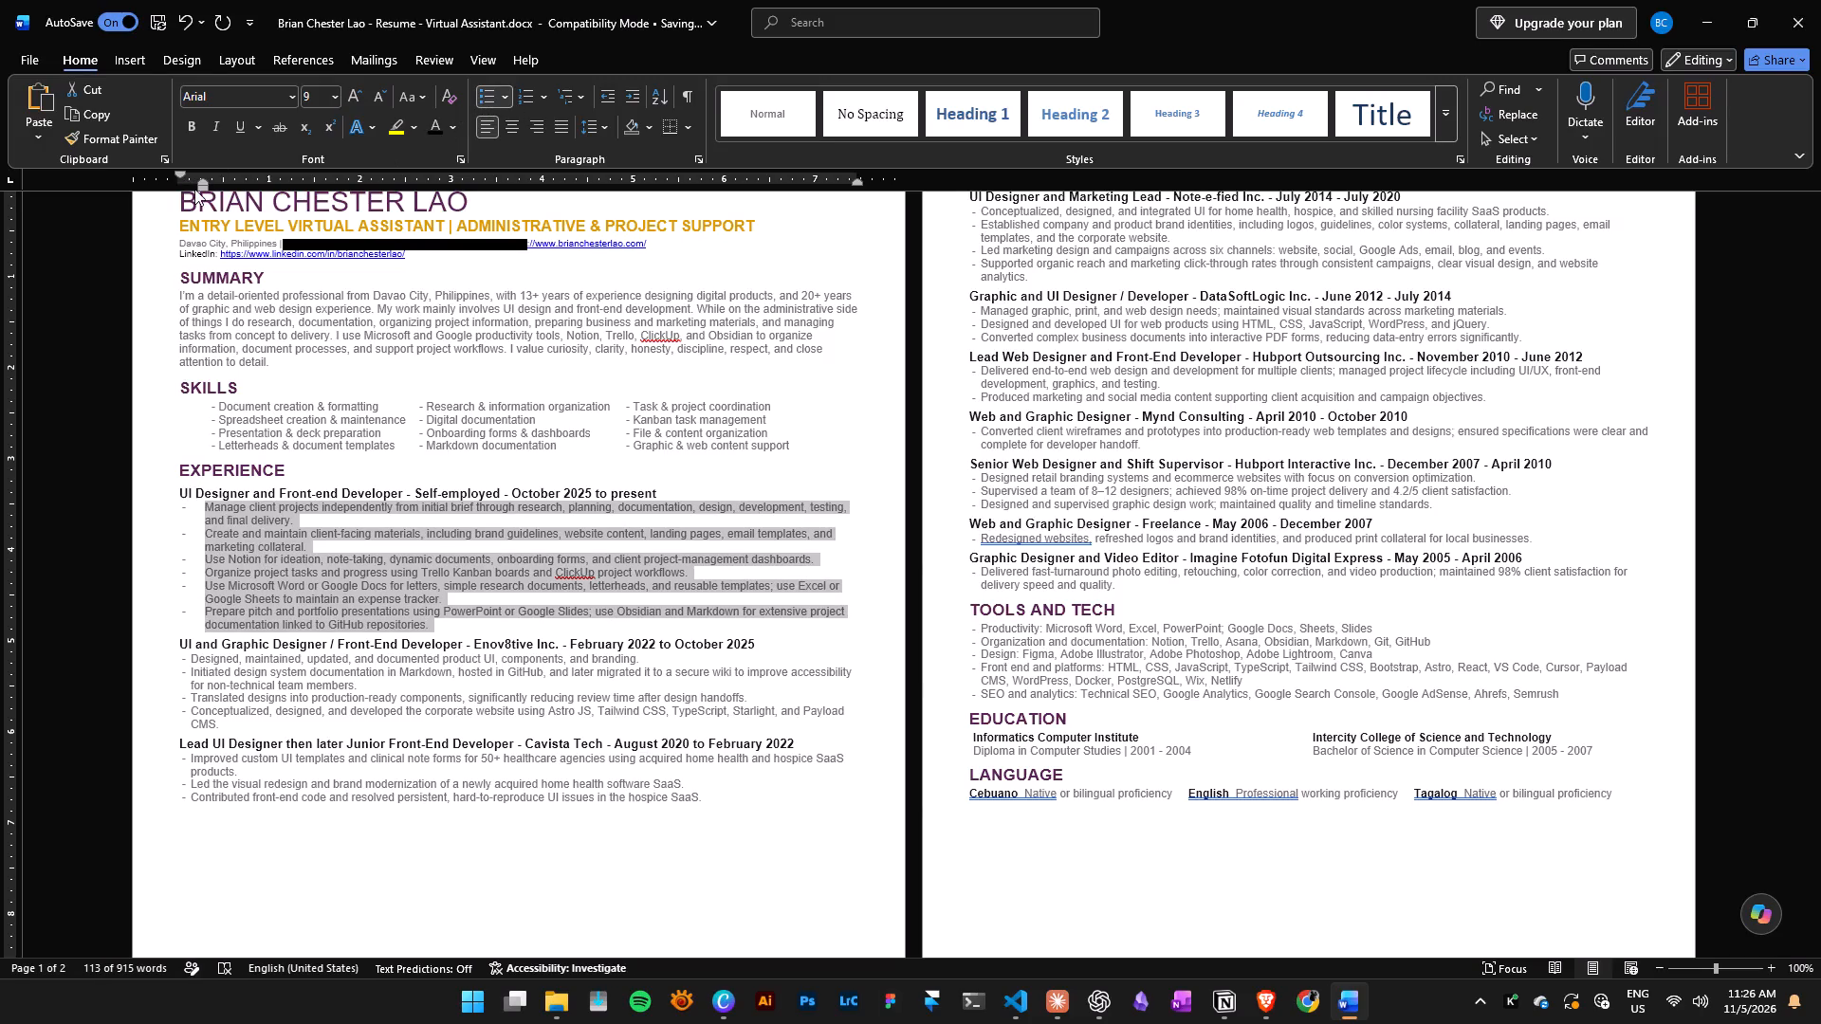
{"action": "left_click_drag", "start_coordinate": [205, 182], "coordinate": [188, 186]}
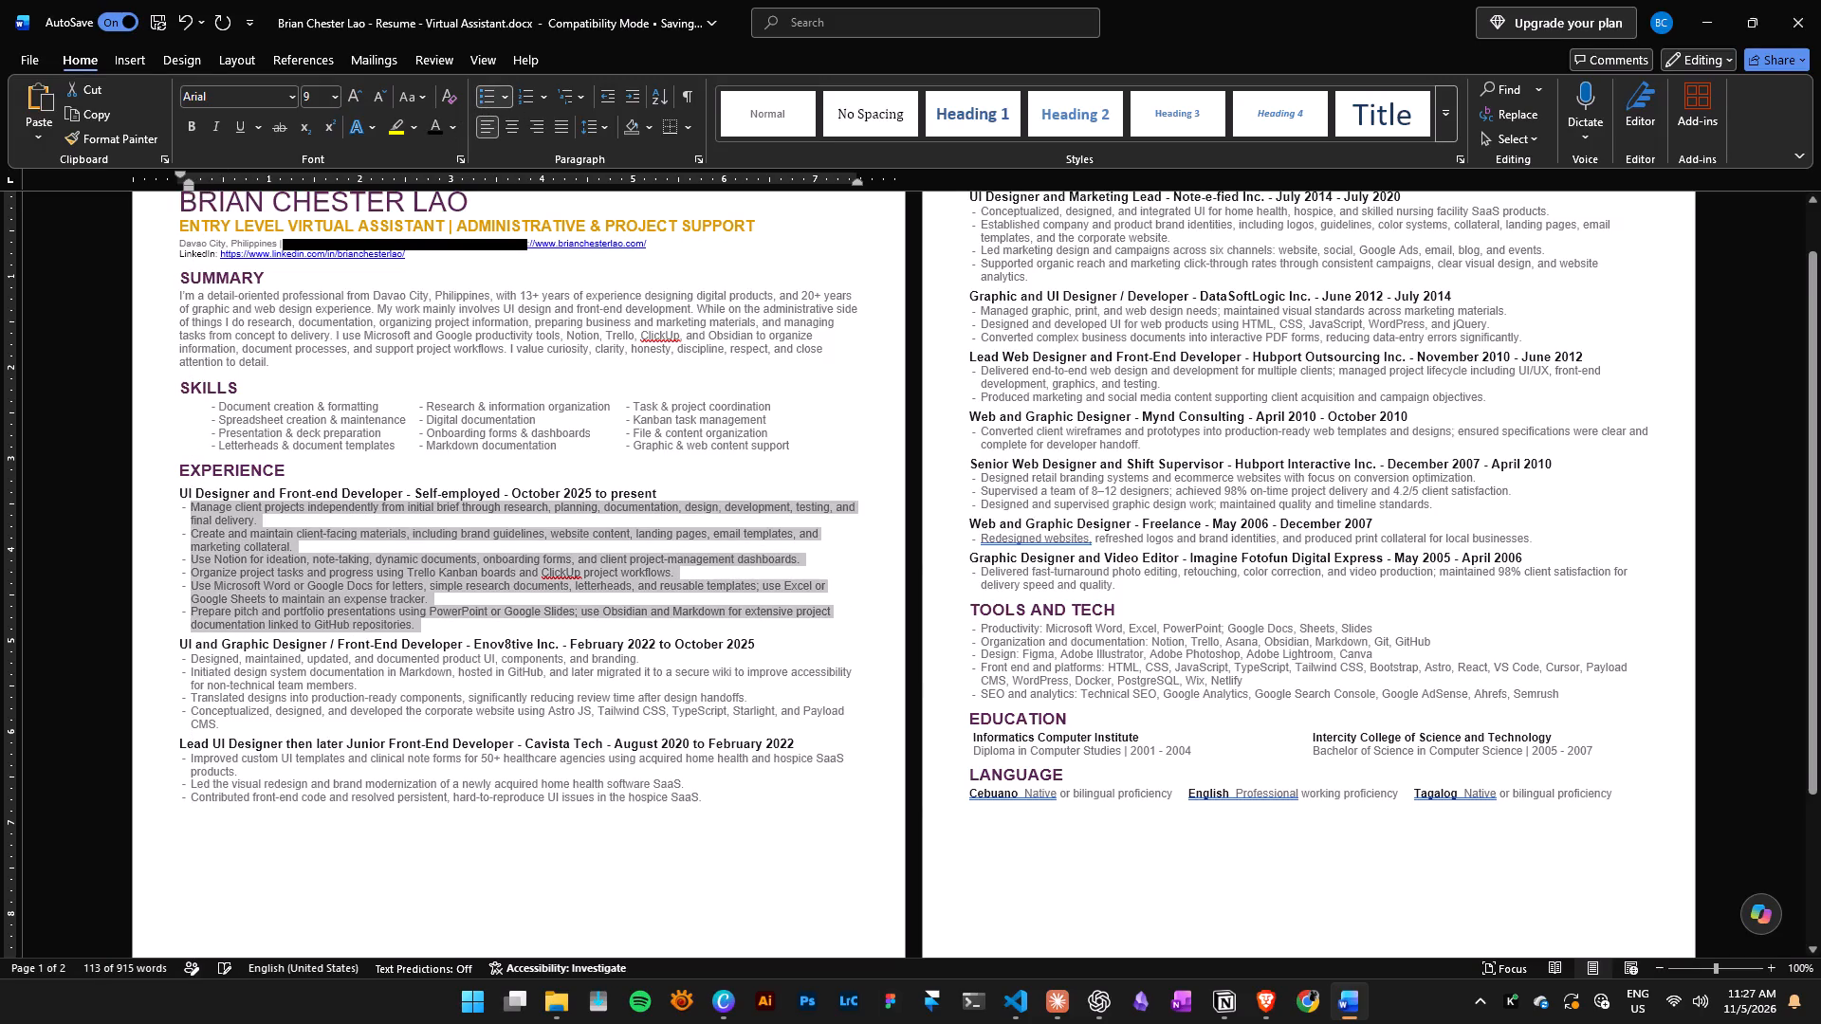
Apply dash bullets to all entries in the three-column Skills table.
{"action": "left_click_drag", "start_coordinate": [151, 405], "coordinate": [151, 448]}
{"action": "left_click", "coordinate": [485, 95]}
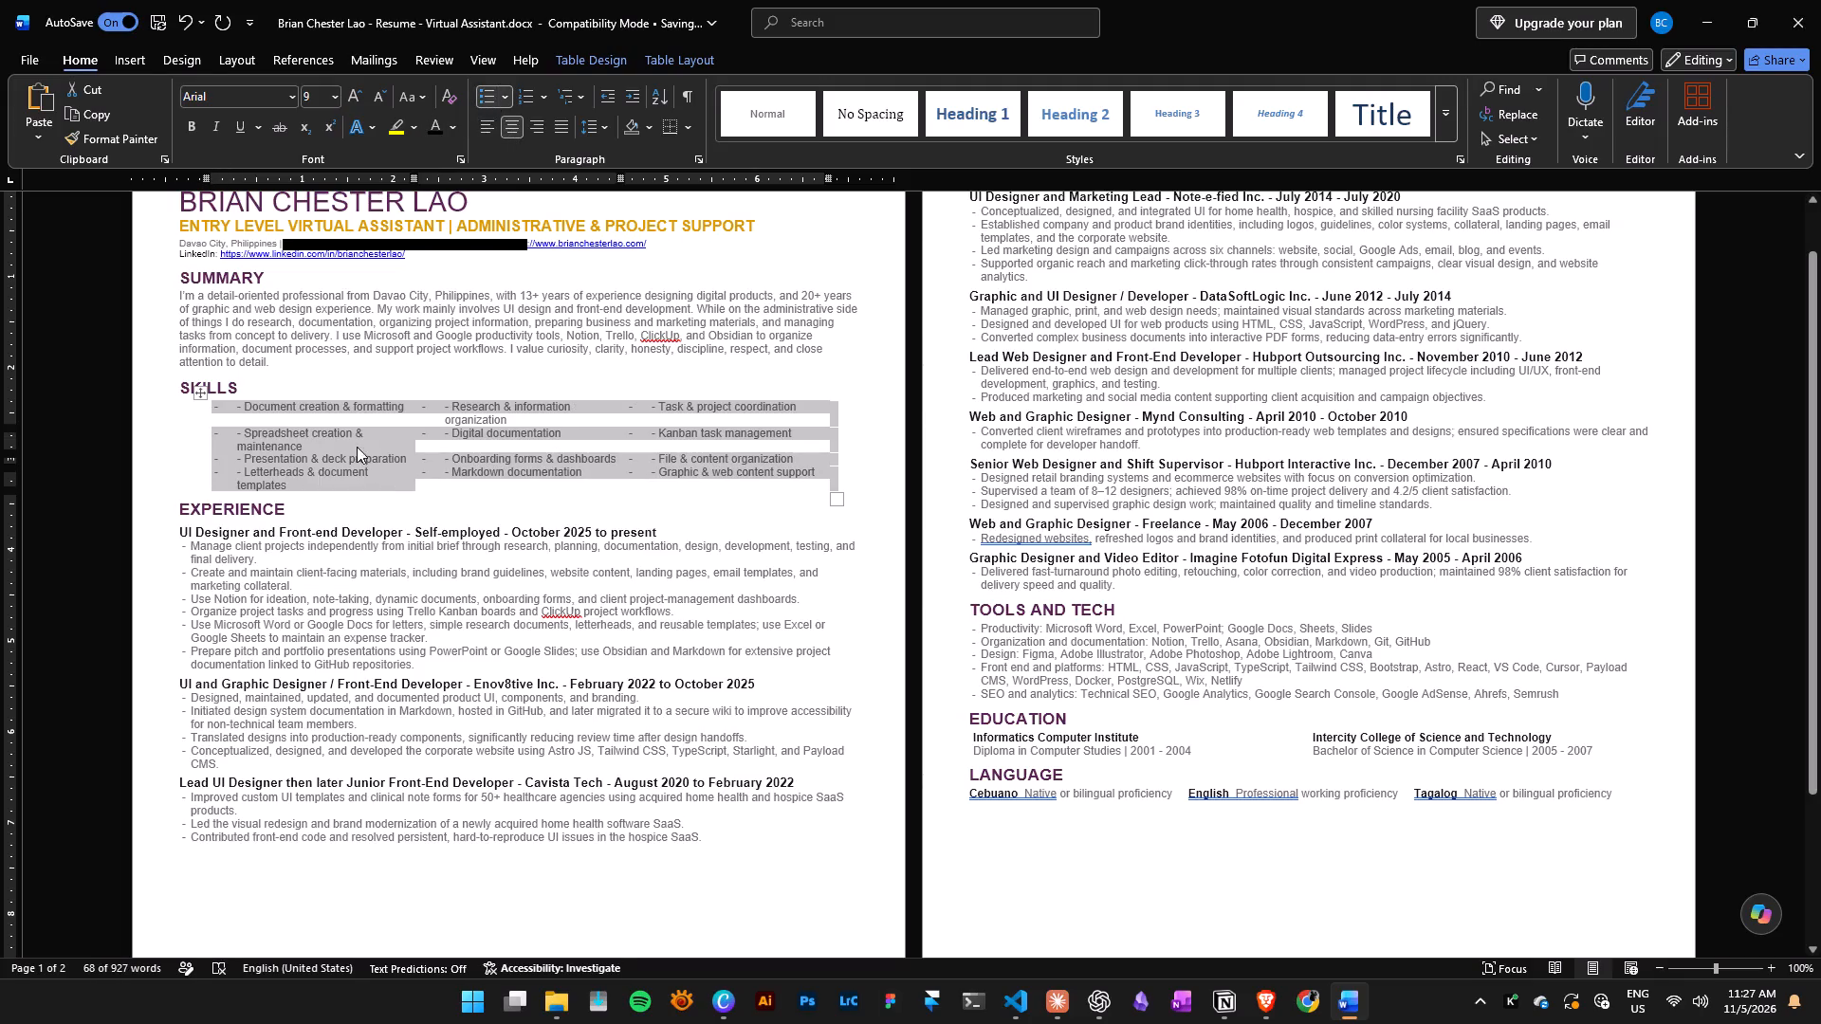
Remove the manually typed dashes before the four entries in the first column of the Skills table.
{"action": "left_click", "coordinate": [249, 411]}
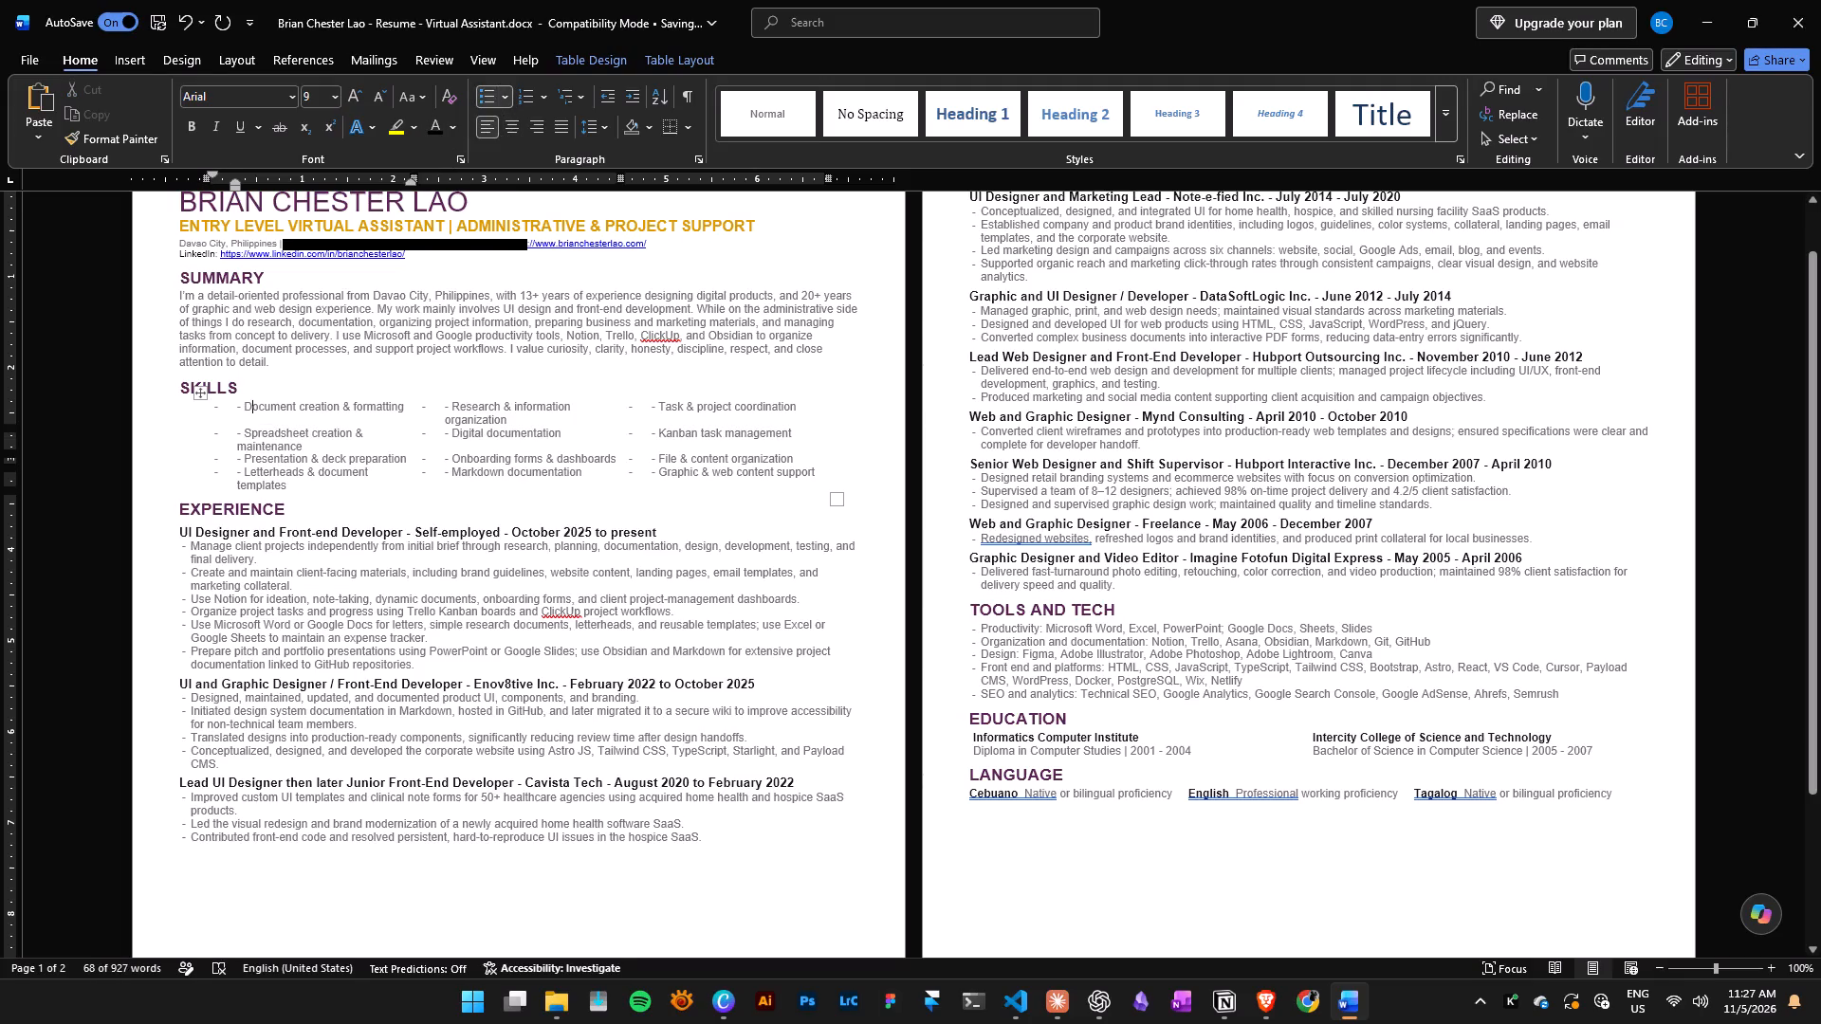
{"action": "left_click", "coordinate": [246, 408]}
{"action": "key", "text": "BackSpace"}
{"action": "key", "text": "BackSpace"}
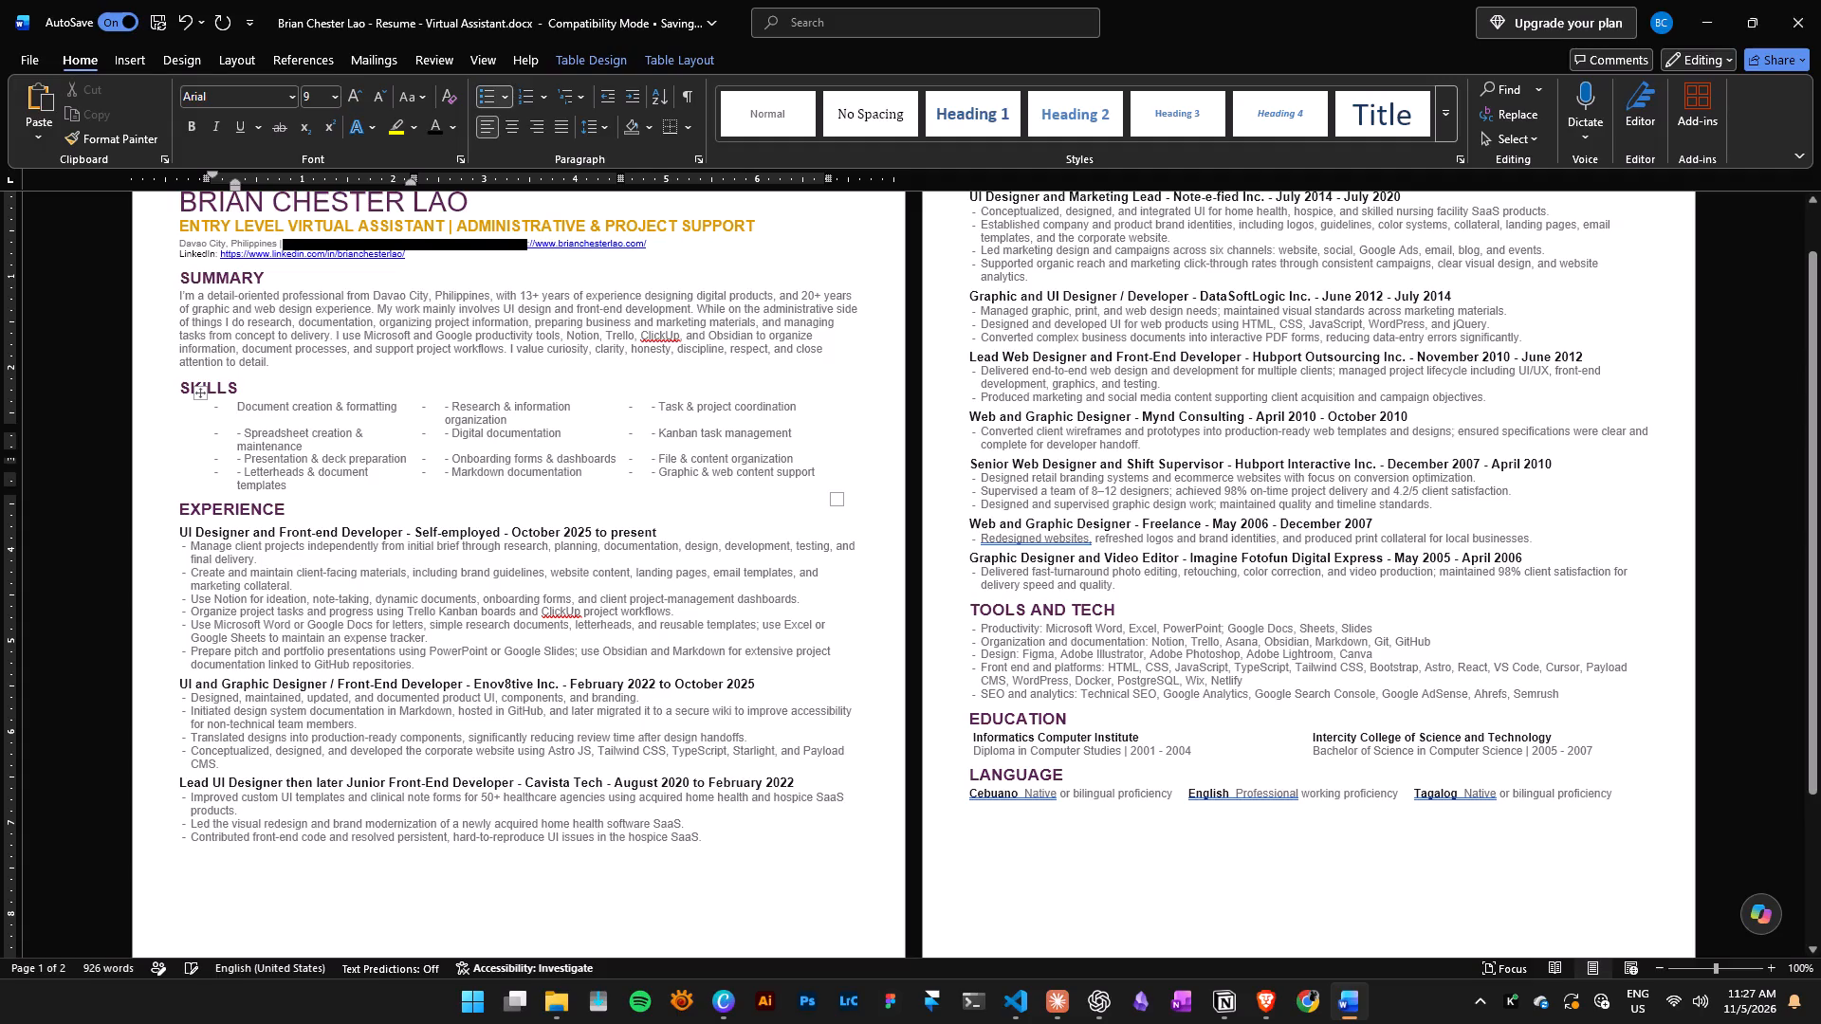
{"action": "left_click", "coordinate": [246, 435]}
{"action": "key", "text": "BackSpace"}
{"action": "key", "text": "BackSpace"}
{"action": "left_click", "coordinate": [245, 460]}
{"action": "key", "text": "BackSpace"}
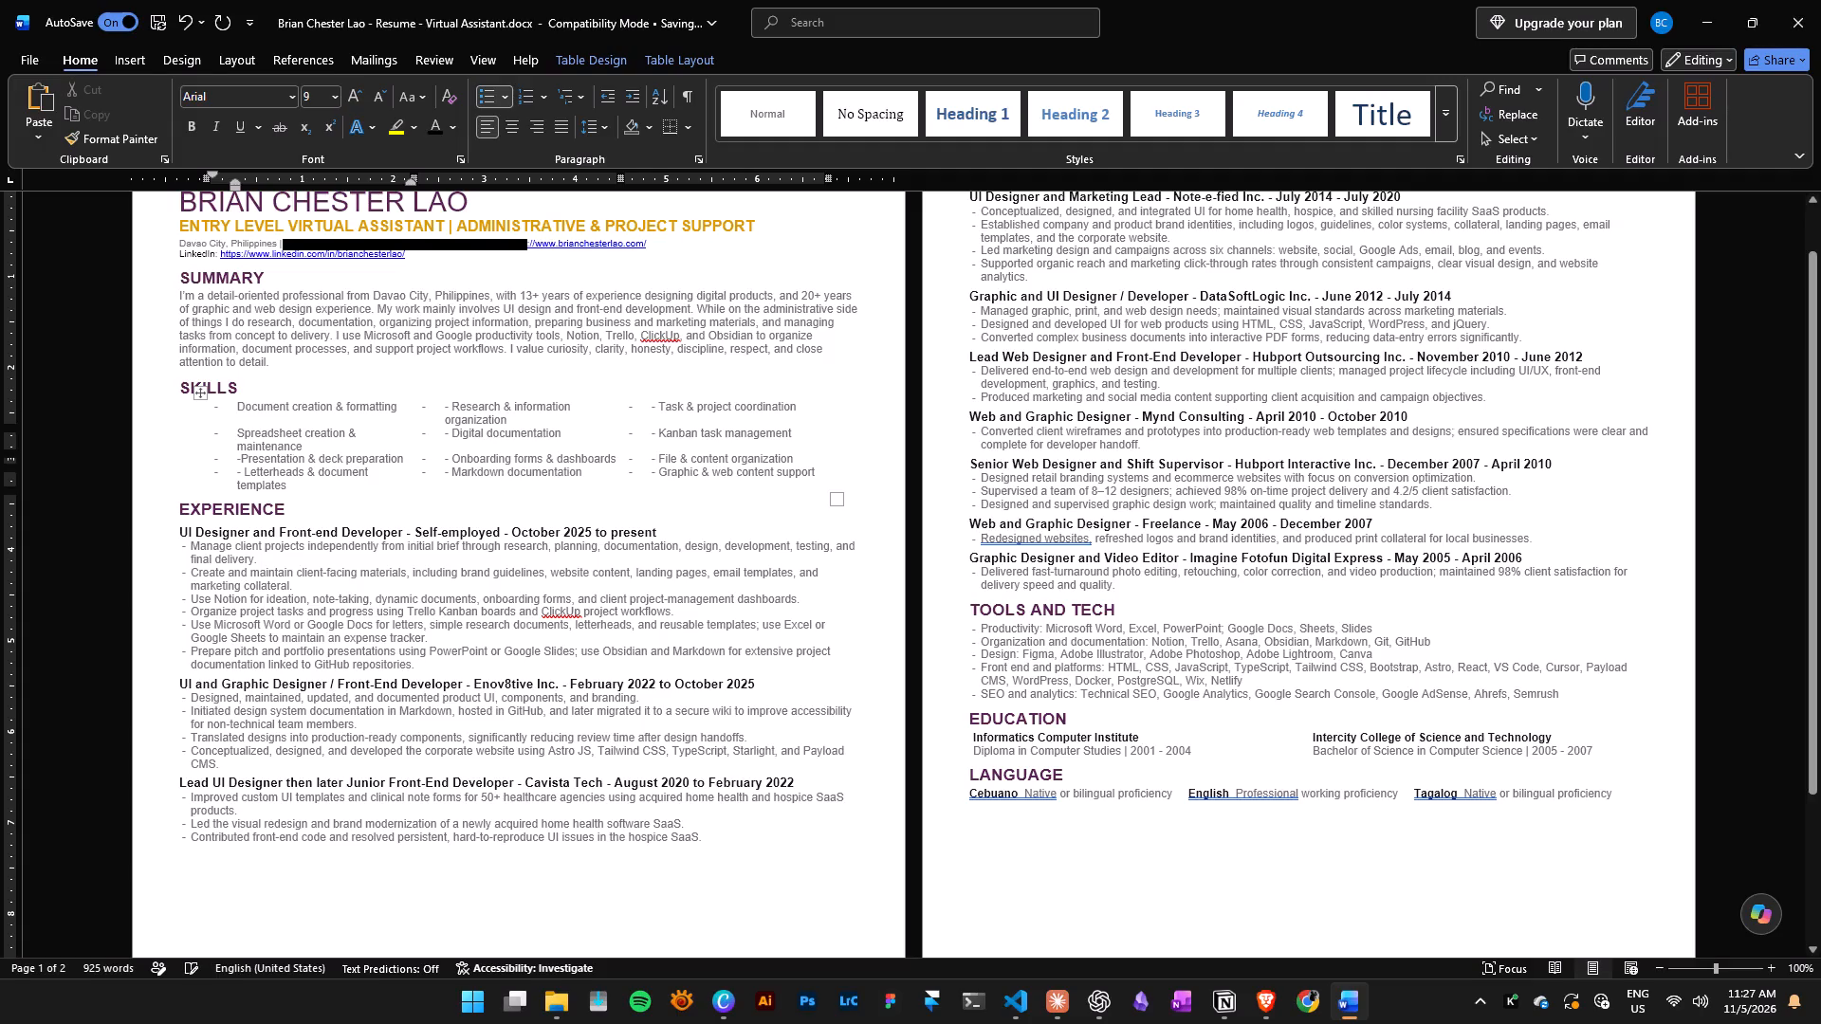
{"action": "key", "text": "BackSpace"}
{"action": "left_click", "coordinate": [243, 472]}
{"action": "key", "text": "BackSpace"}
{"action": "key", "text": "BackSpace"}
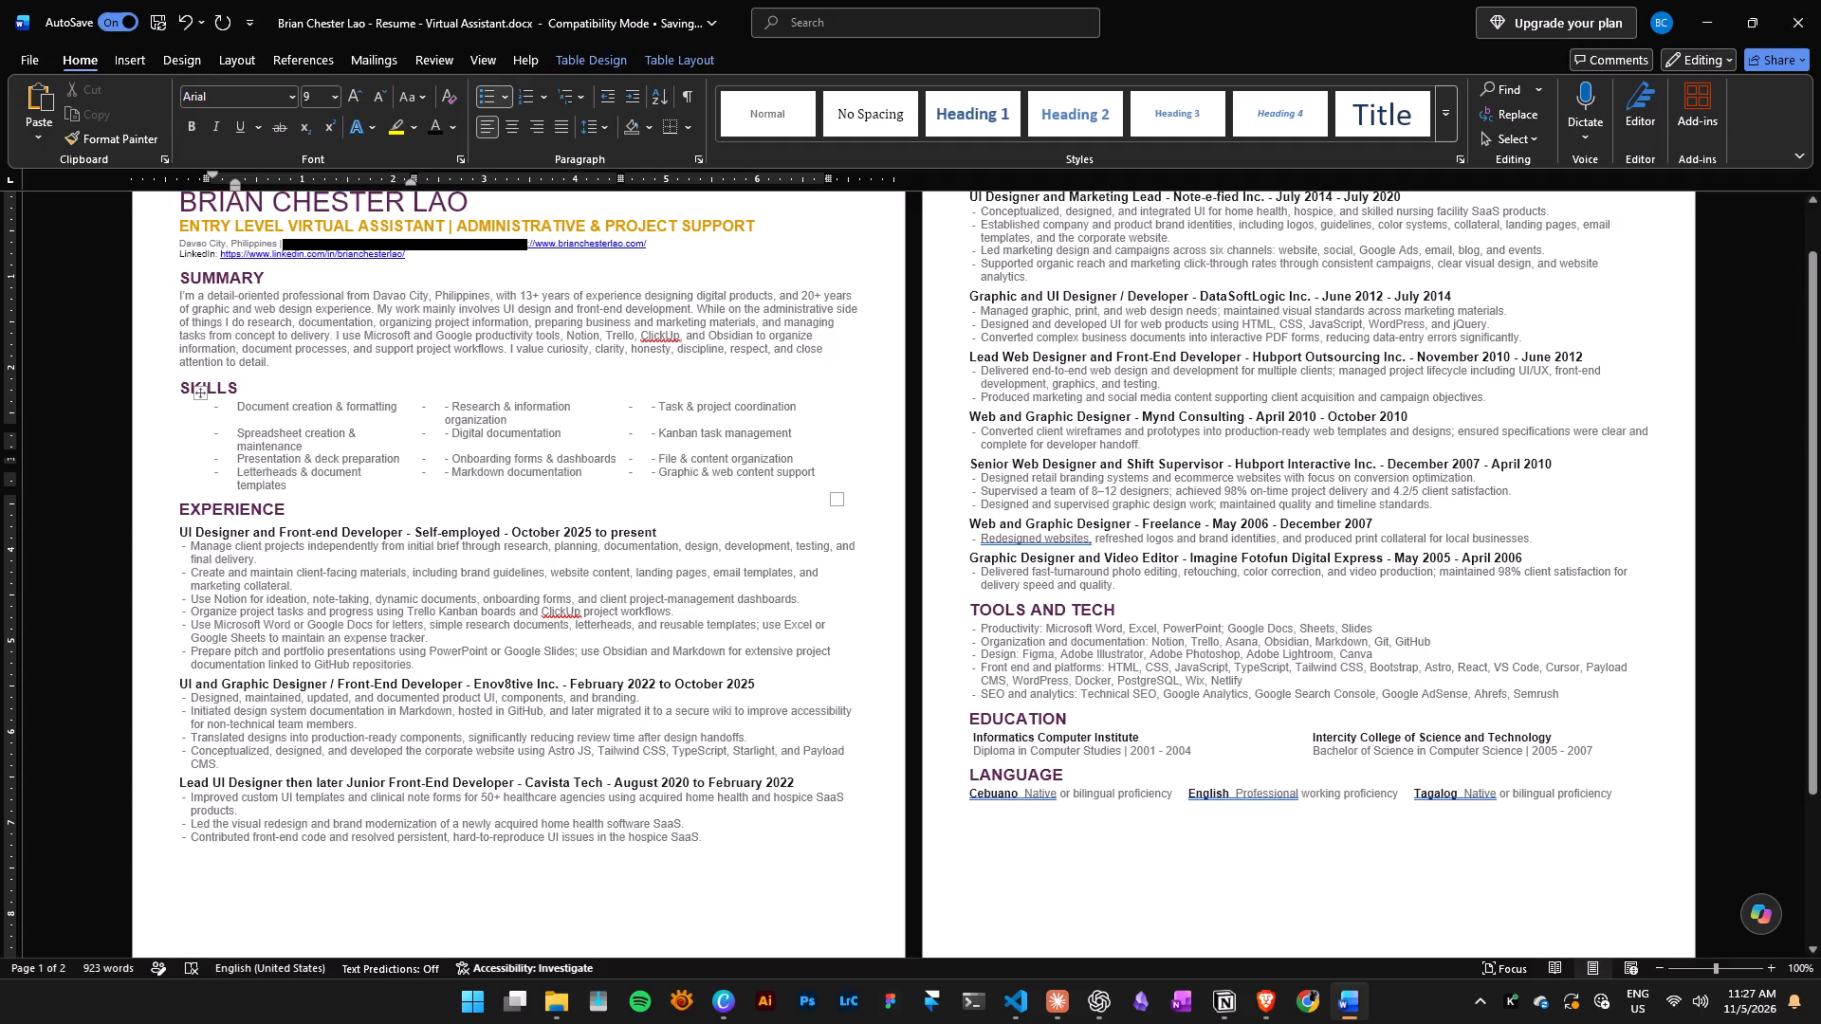
Remove the manually typed dashes before the four entries in the second Skills column, keeping their bullets.
{"action": "left_click", "coordinate": [452, 469]}
{"action": "key", "text": "BackSpace"}
{"action": "key", "text": "BackSpace"}
{"action": "key", "text": "BackSpace"}
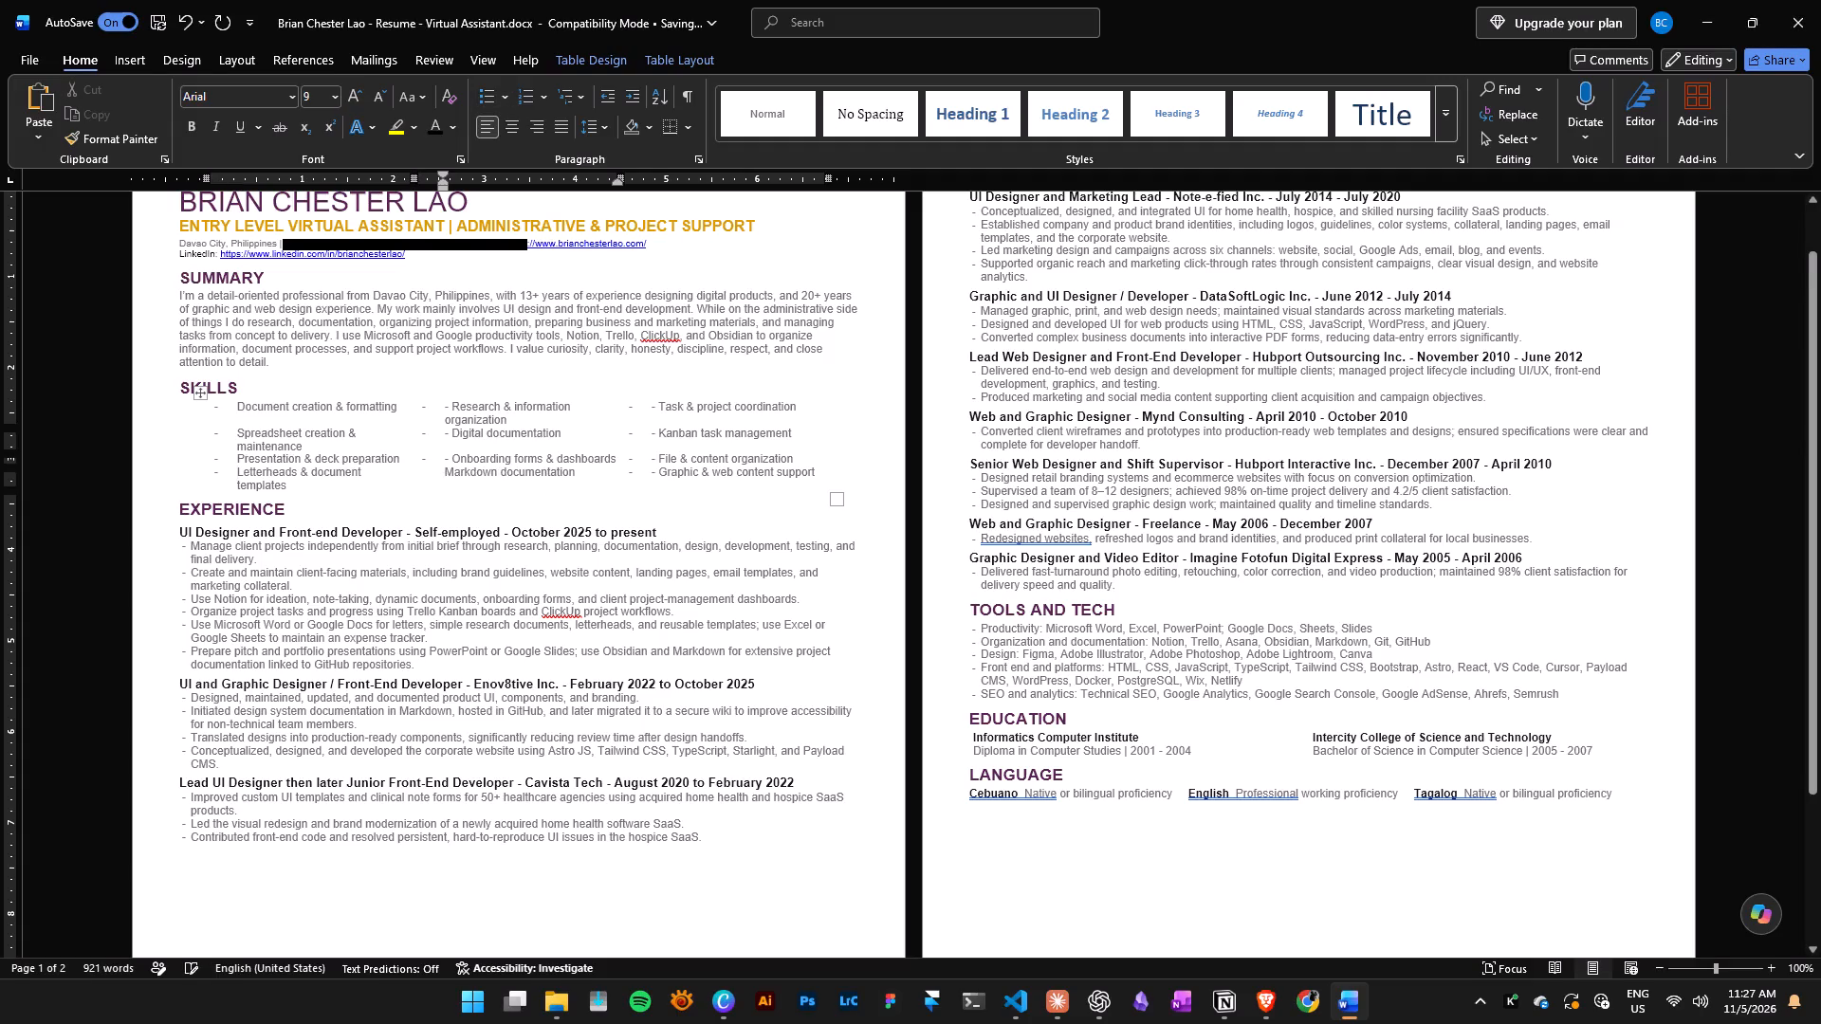
{"action": "key", "text": "ctrl+z"}
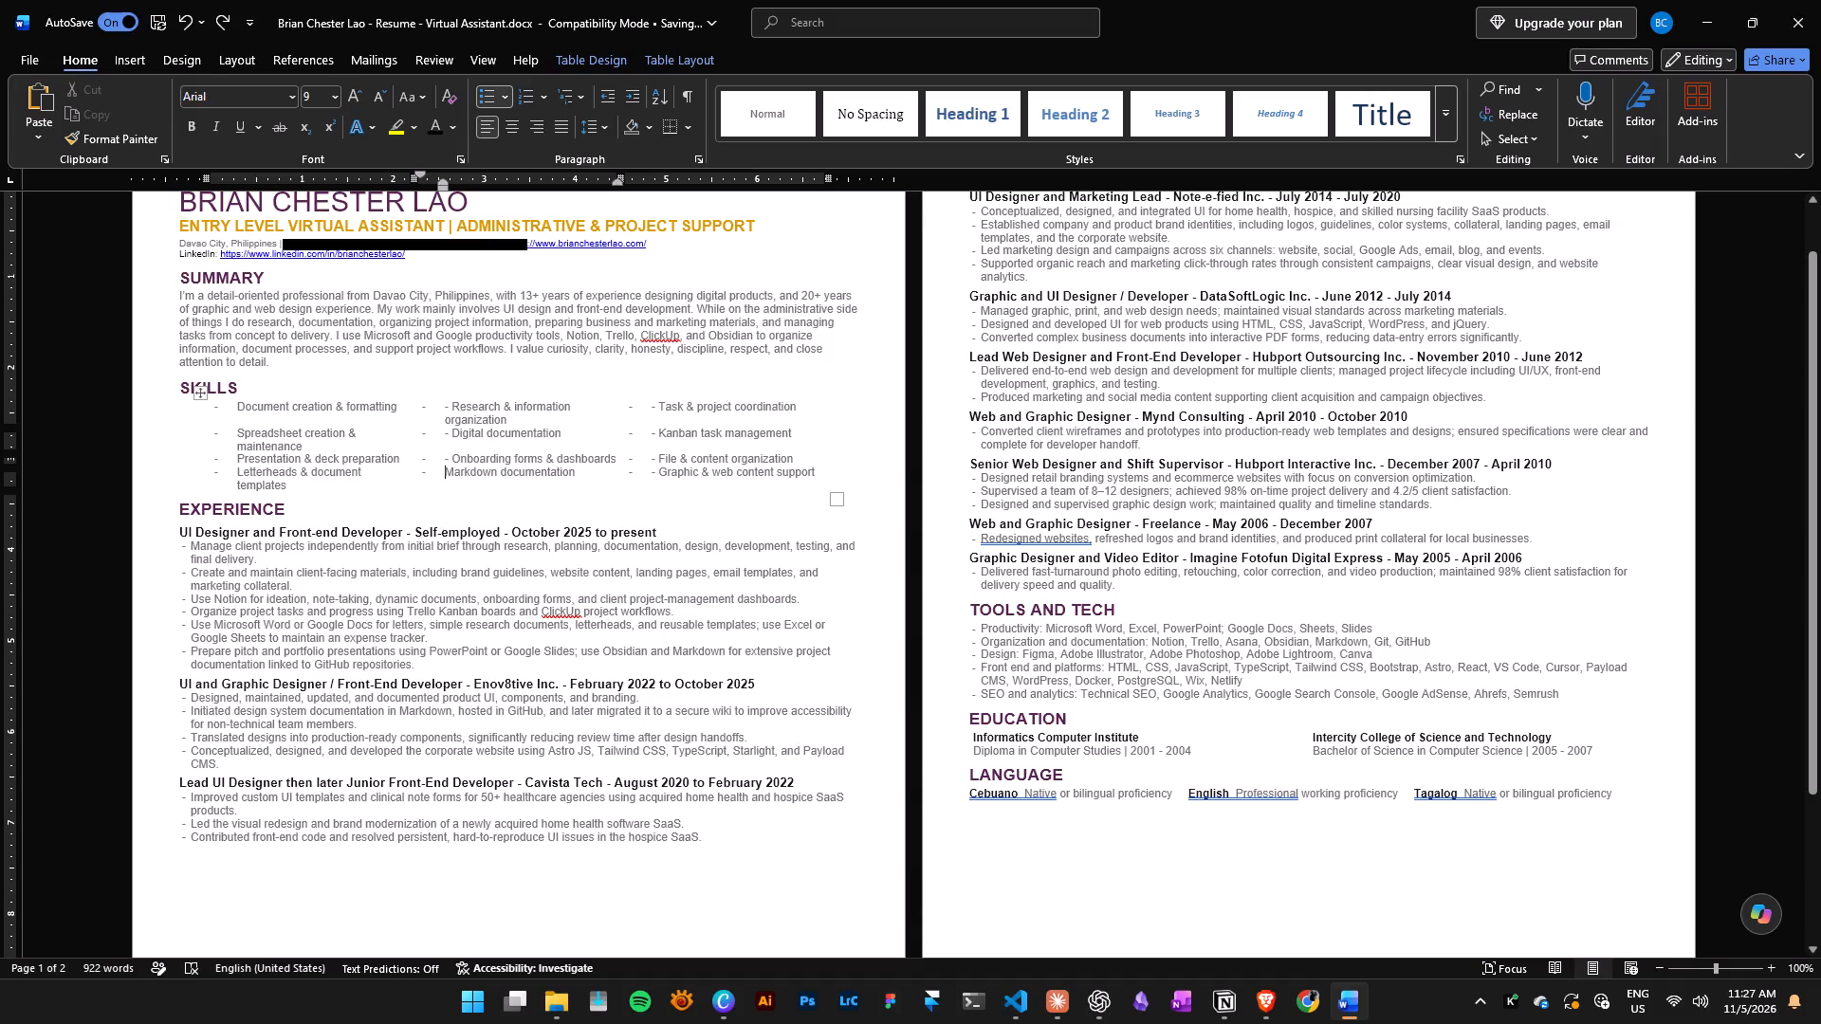
{"action": "left_click", "coordinate": [456, 459]}
{"action": "left_click", "coordinate": [452, 458]}
{"action": "key", "text": "BackSpace"}
{"action": "key", "text": "BackSpace"}
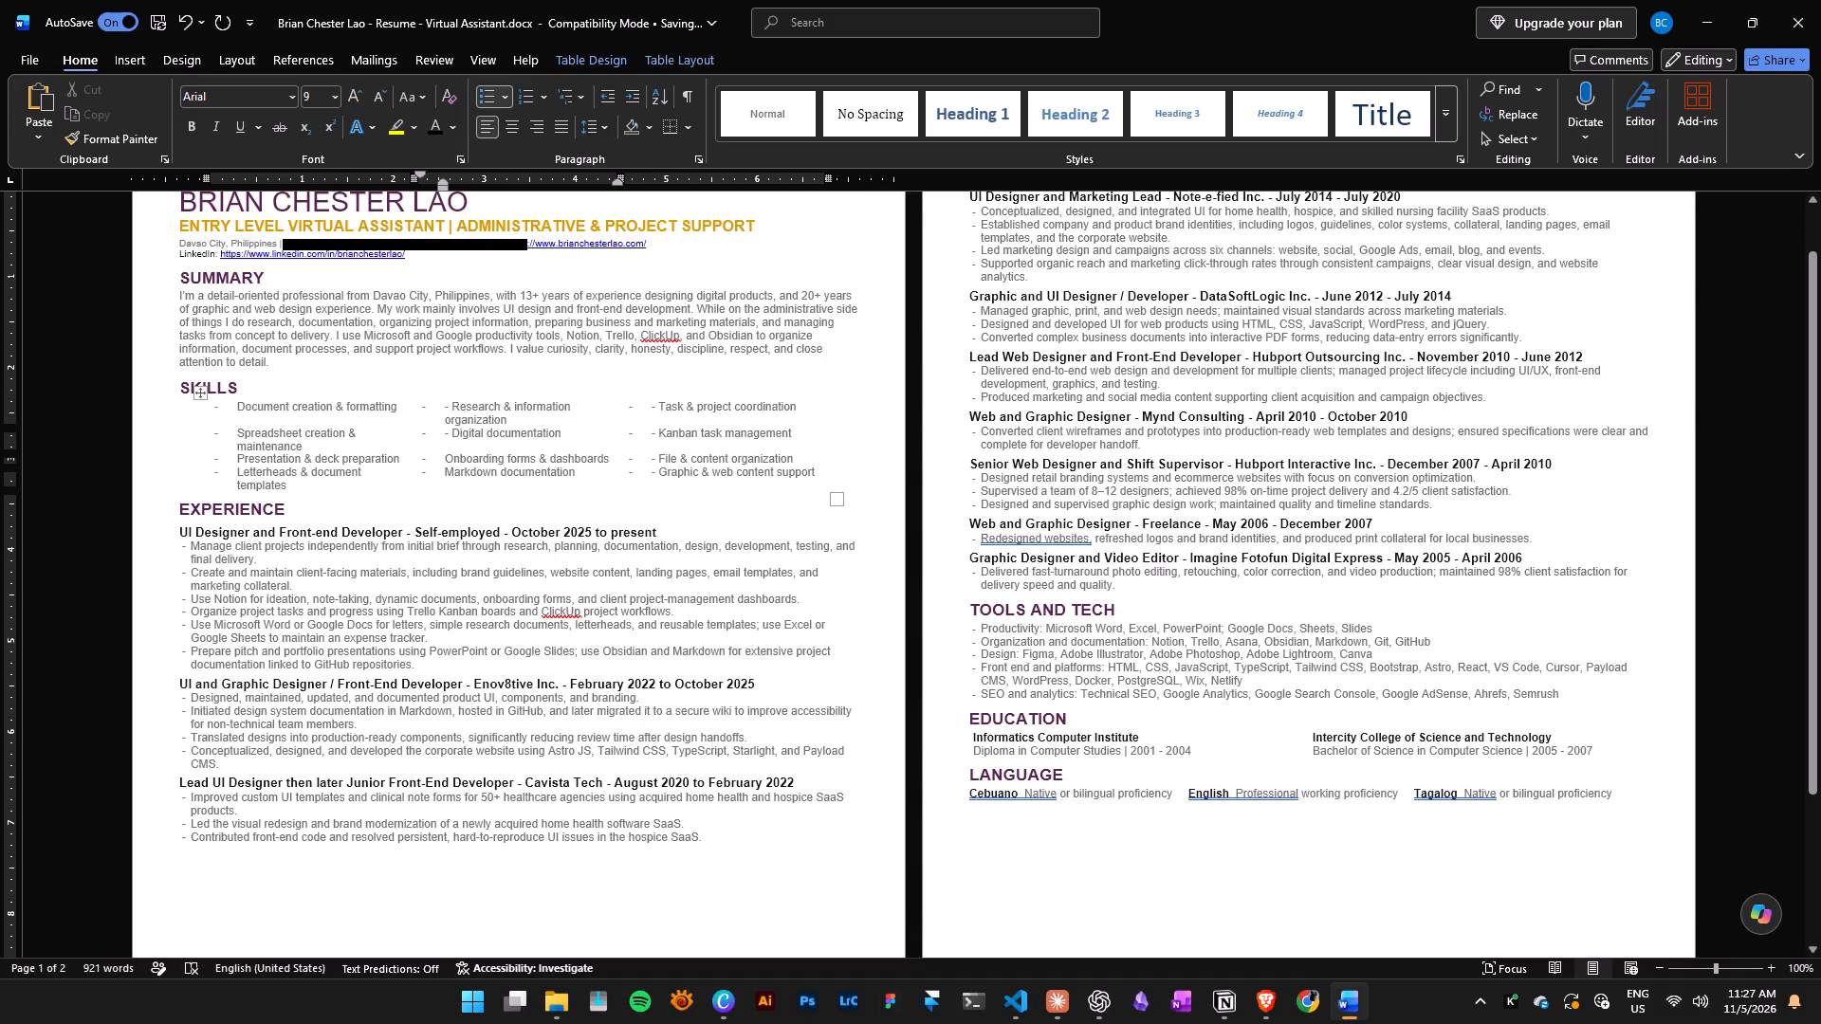
{"action": "left_click", "coordinate": [454, 433]}
{"action": "key", "text": "BackSpace"}
{"action": "key", "text": "BackSpace"}
{"action": "left_click", "coordinate": [450, 408]}
{"action": "key", "text": "BackSpace"}
{"action": "key", "text": "BackSpace"}
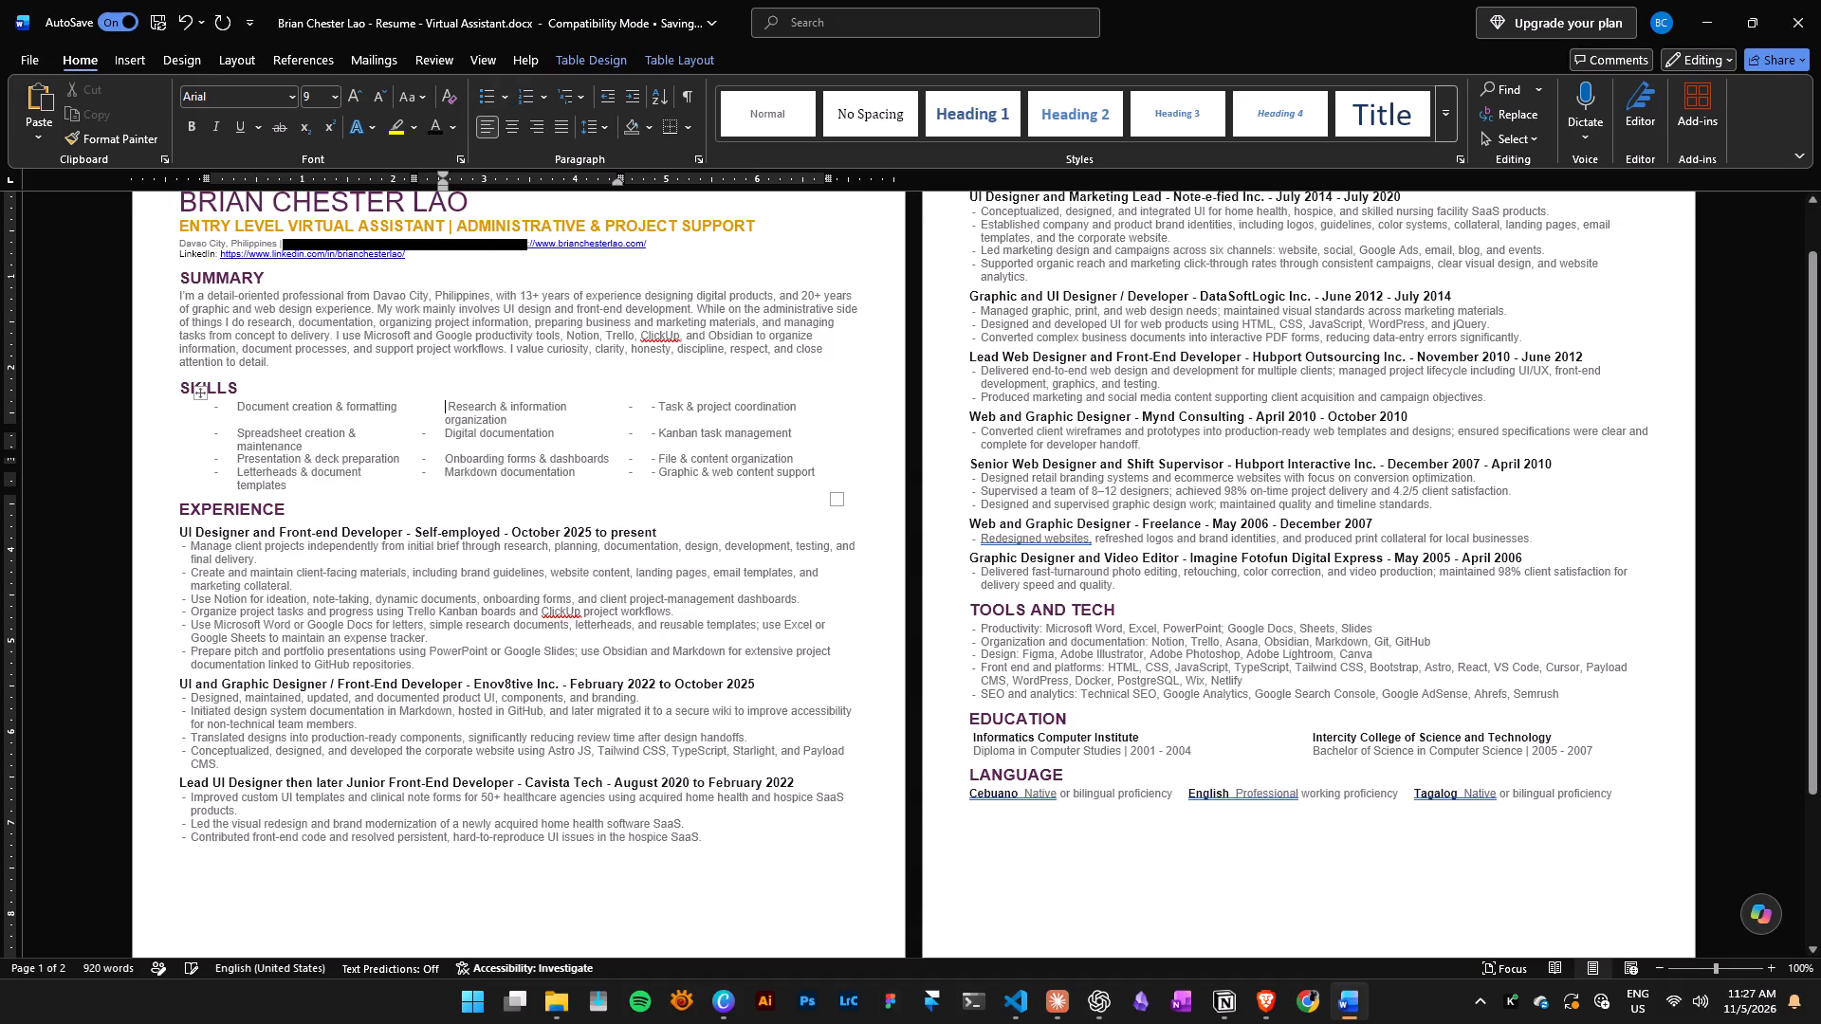
{"action": "key", "text": "ctrl+z"}
{"action": "left_click", "coordinate": [448, 401]}
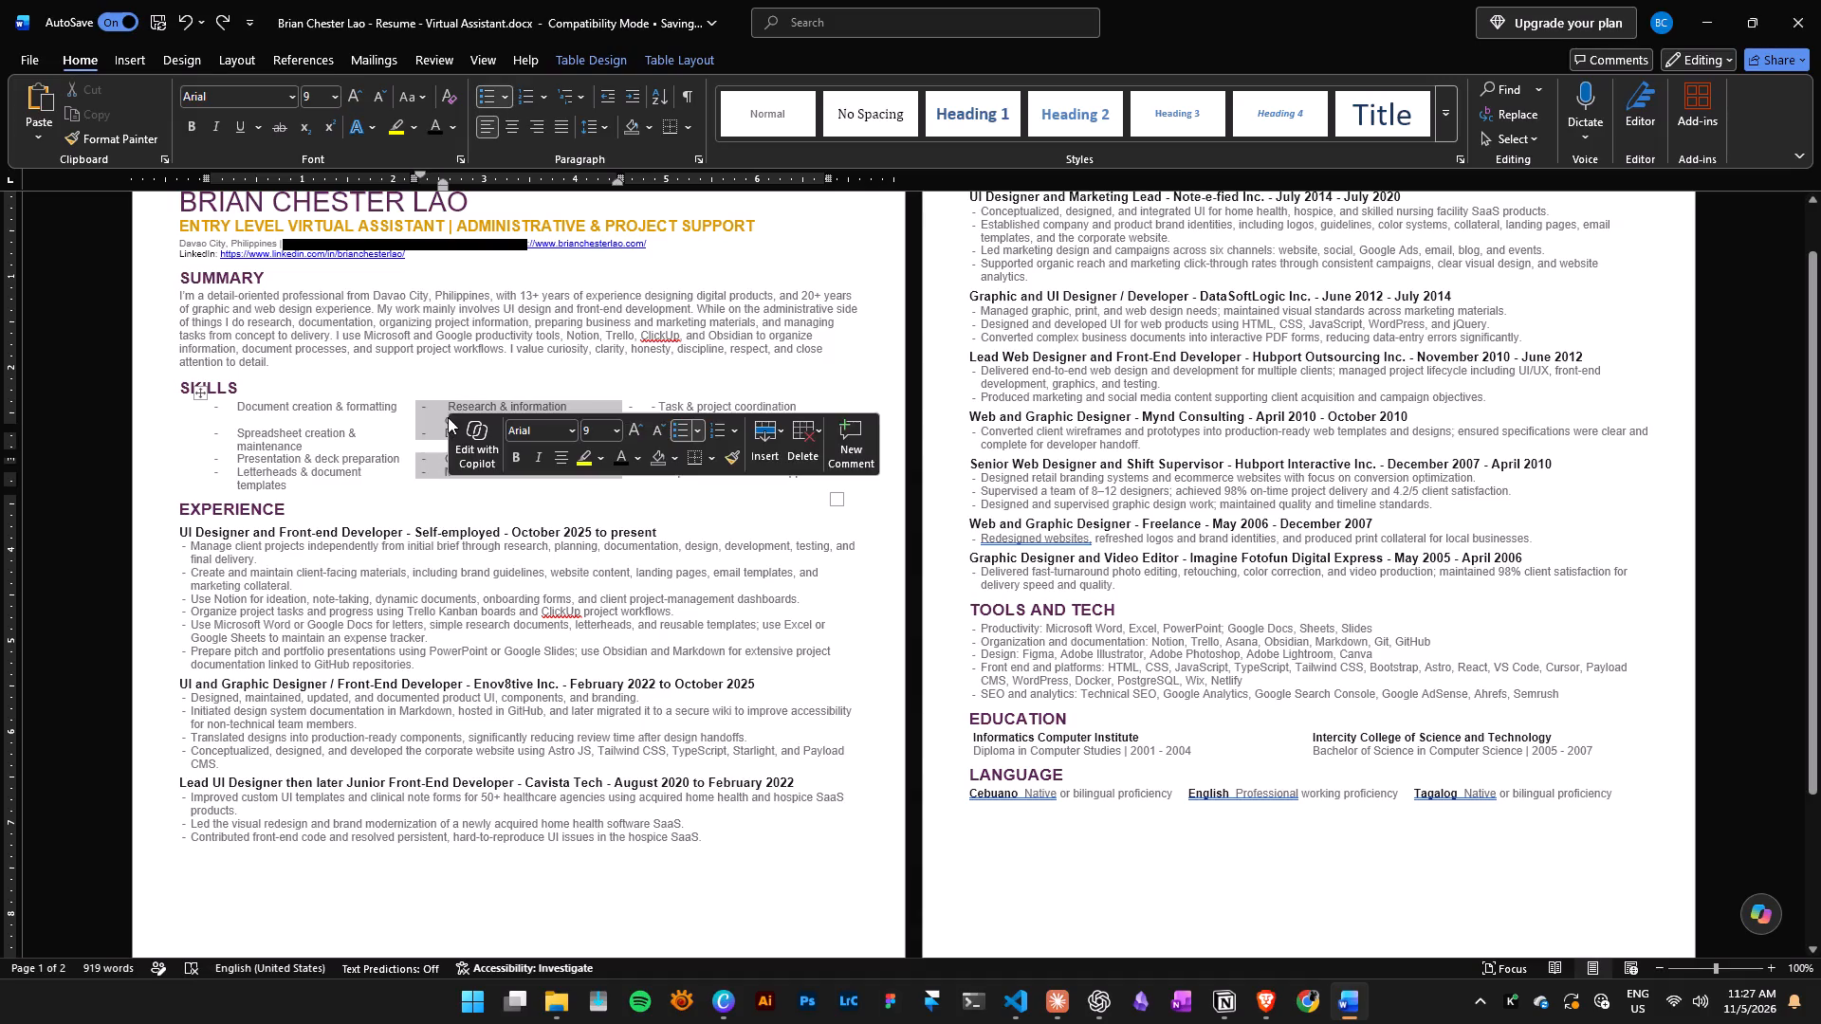
{"action": "left_click", "coordinate": [432, 415]}
{"action": "left_click", "coordinate": [450, 407]}
{"action": "key", "text": "BackSpace"}
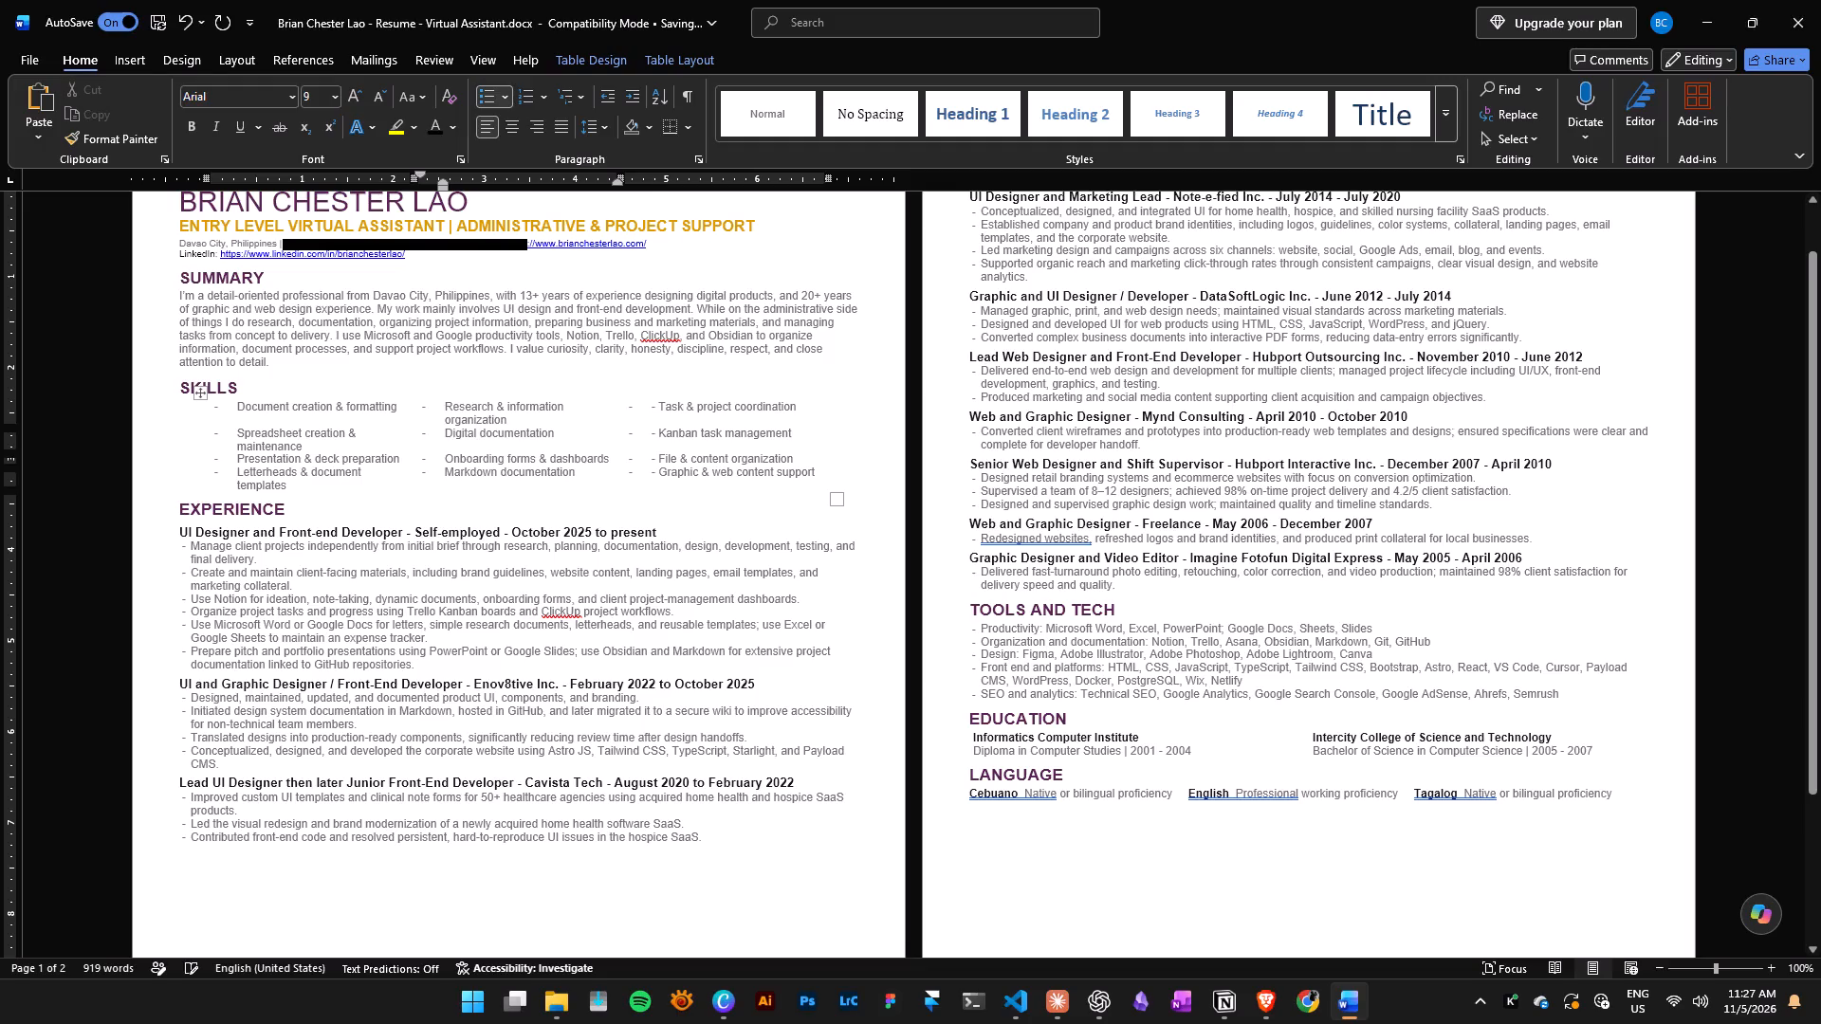
Remove the manually typed dashes before the four entries in the third column of the Skills table.
{"action": "left_click", "coordinate": [658, 407]}
{"action": "key", "text": "BackSpace"}
{"action": "key", "text": "BackSpace"}
{"action": "left_click", "coordinate": [658, 432]}
{"action": "key", "text": "BackSpace"}
{"action": "key", "text": "BackSpace"}
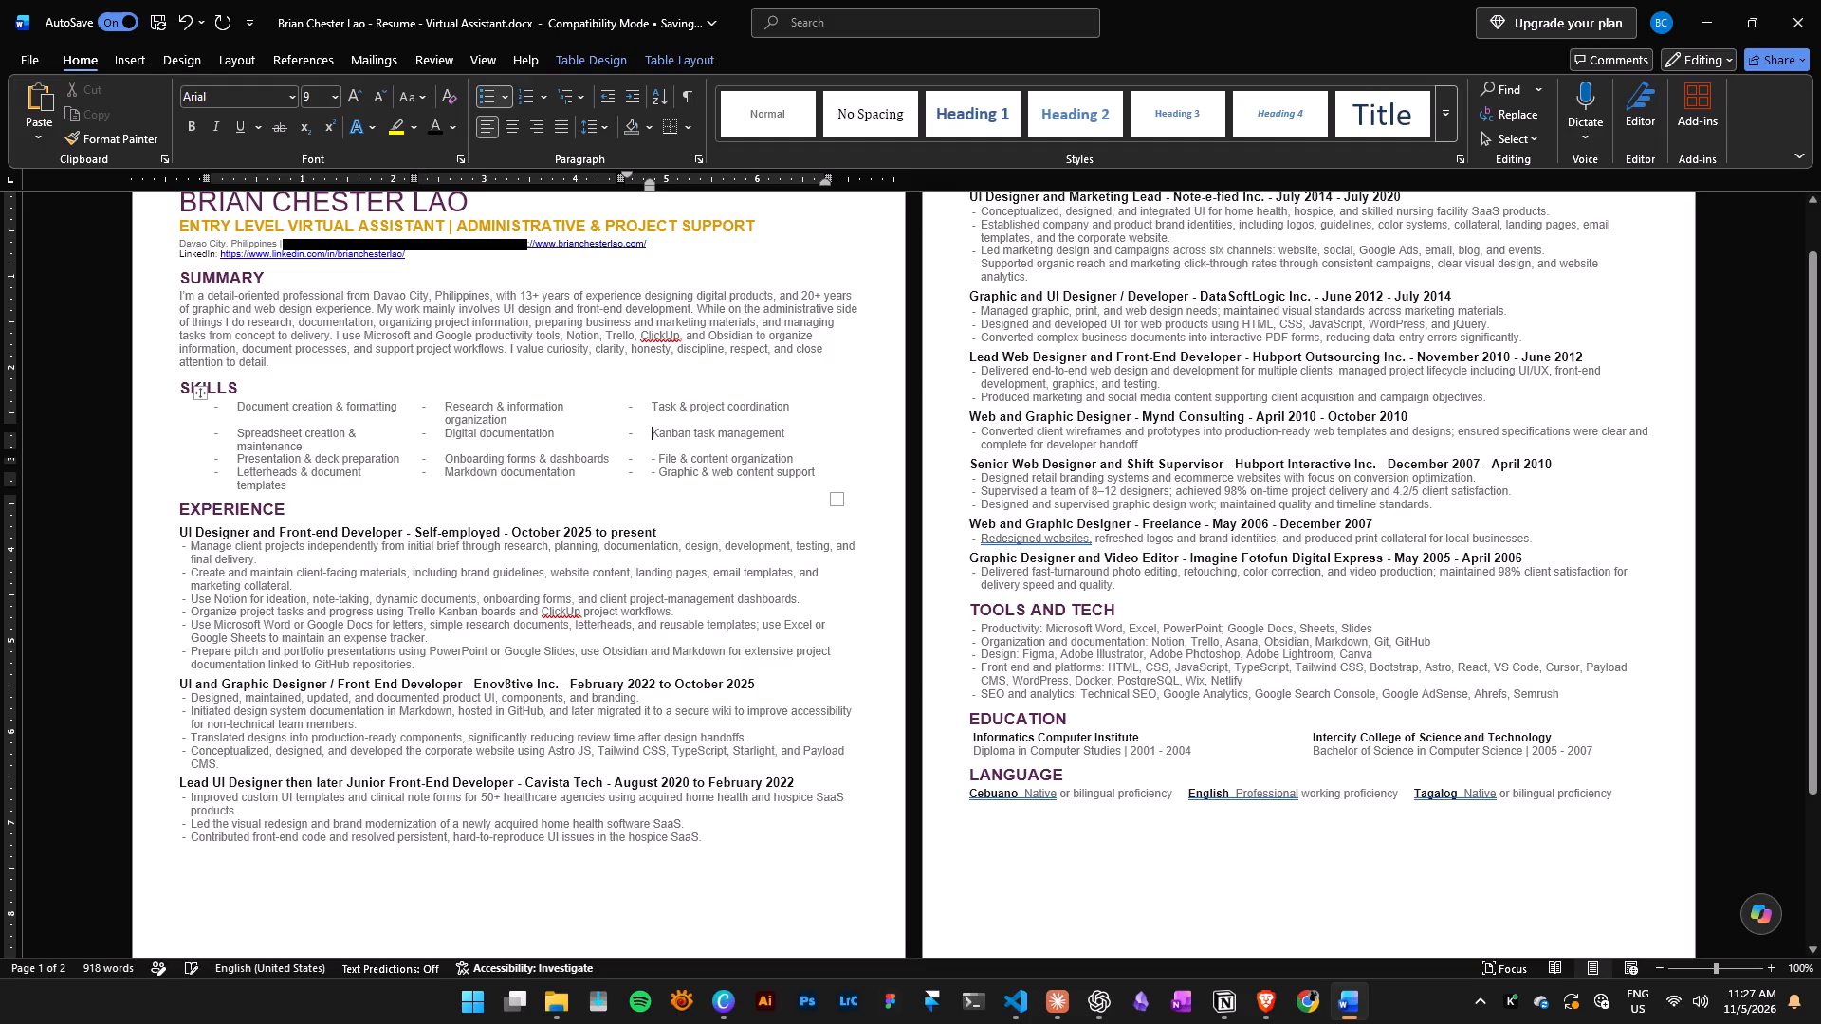
{"action": "left_click", "coordinate": [658, 459]}
{"action": "key", "text": "BackSpace"}
{"action": "key", "text": "BackSpace"}
{"action": "left_click", "coordinate": [656, 473]}
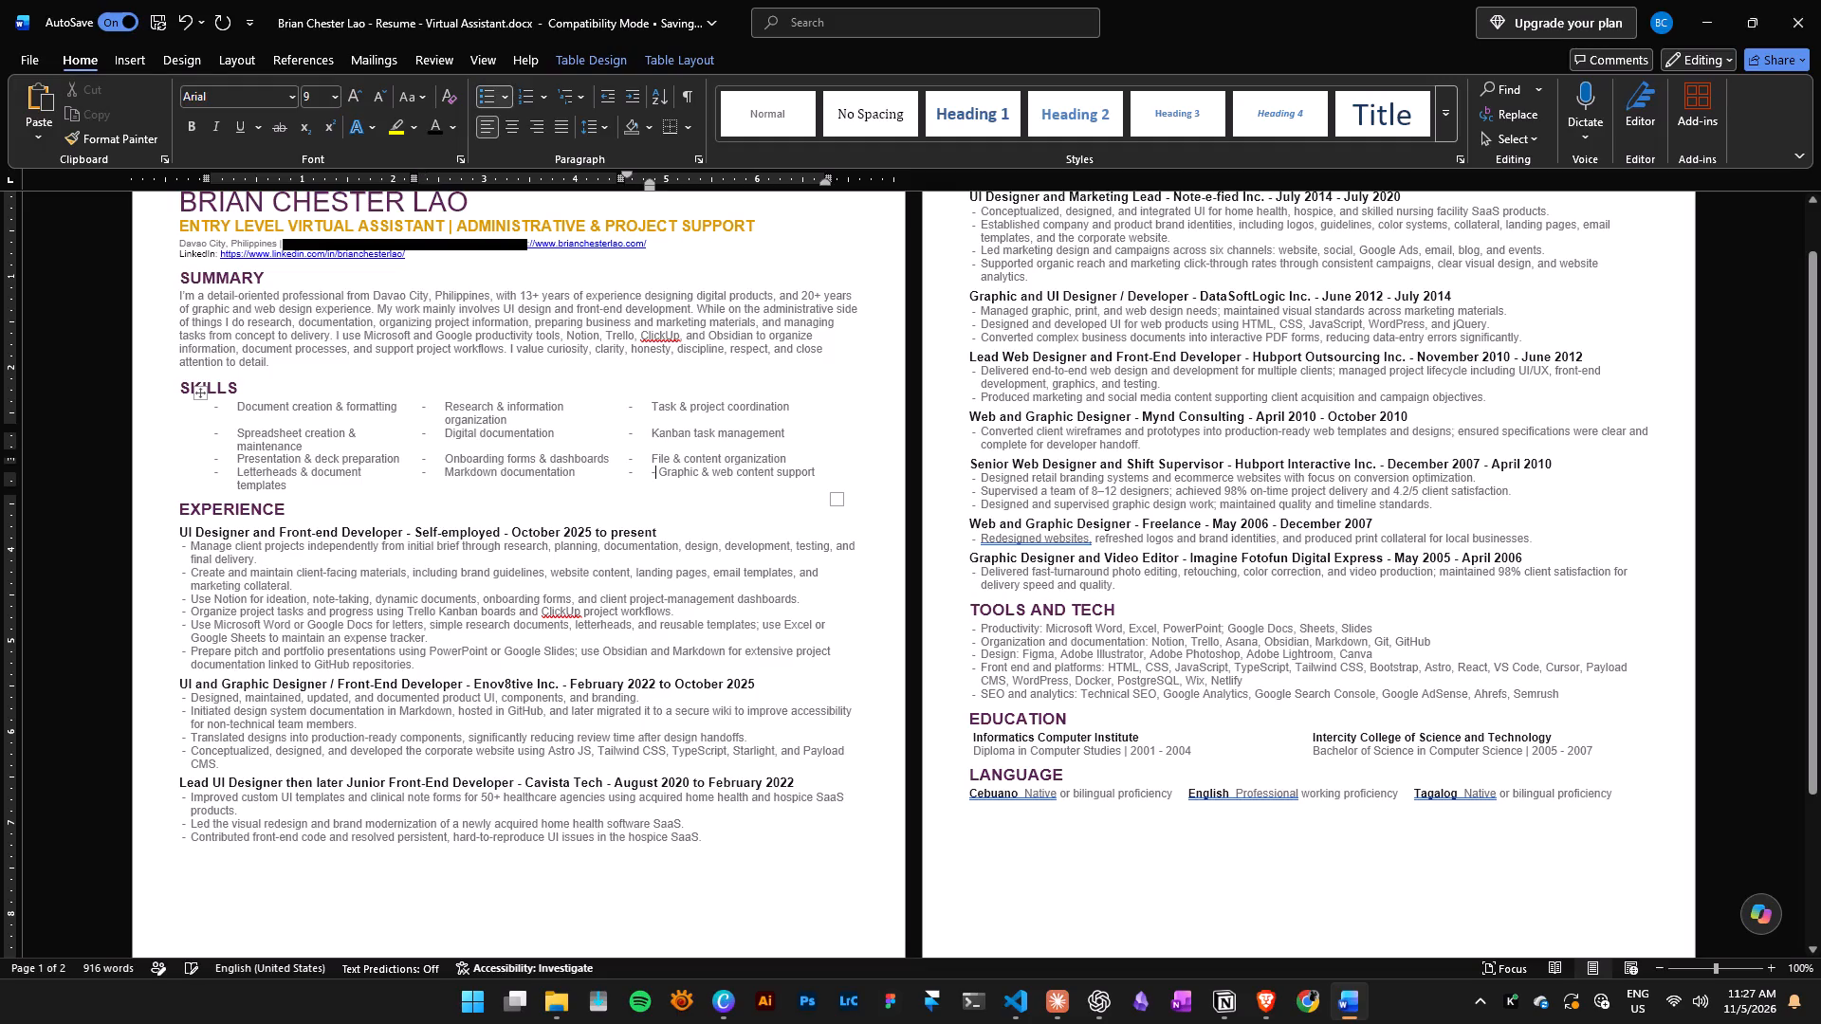
{"action": "key", "text": "BackSpace"}
{"action": "left_click", "coordinate": [657, 472]}
{"action": "key", "text": "BackSpace"}
Tighten the hanging indent of the bulleted entries in the first Skills column.
{"action": "left_click_drag", "start_coordinate": [325, 486], "coordinate": [160, 411]}
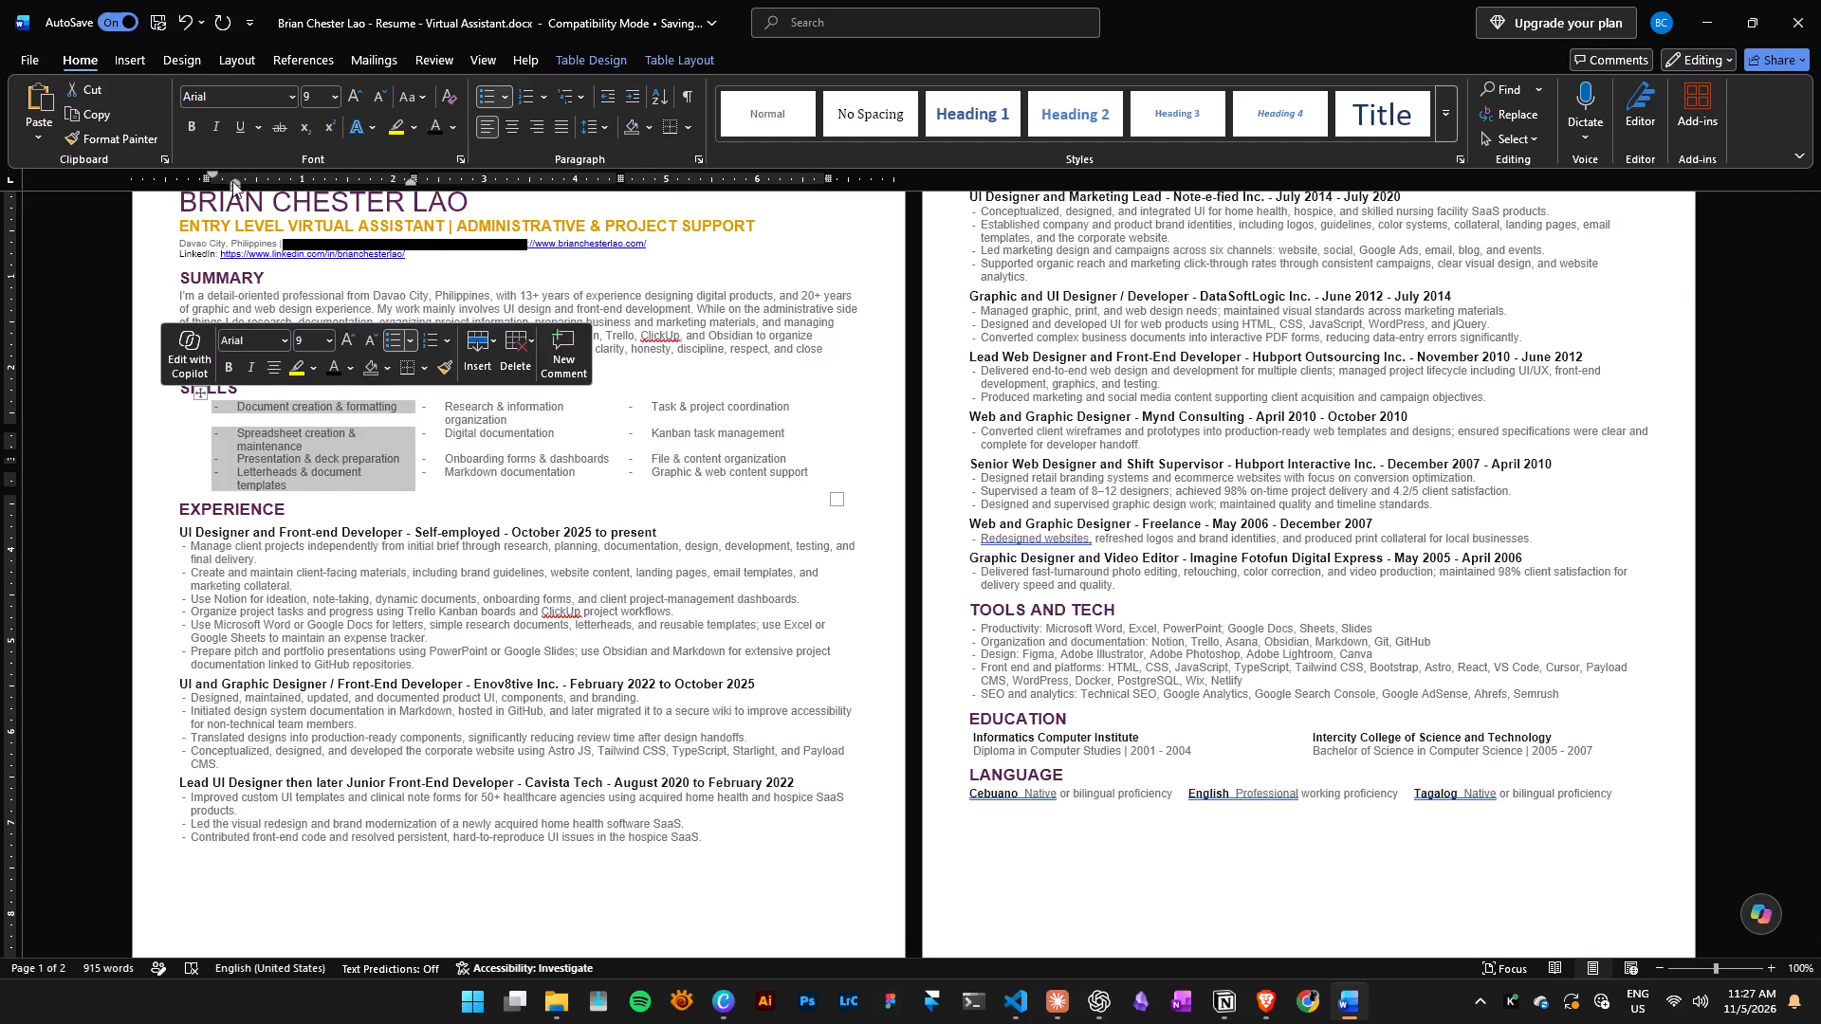
{"action": "left_click", "coordinate": [232, 181]}
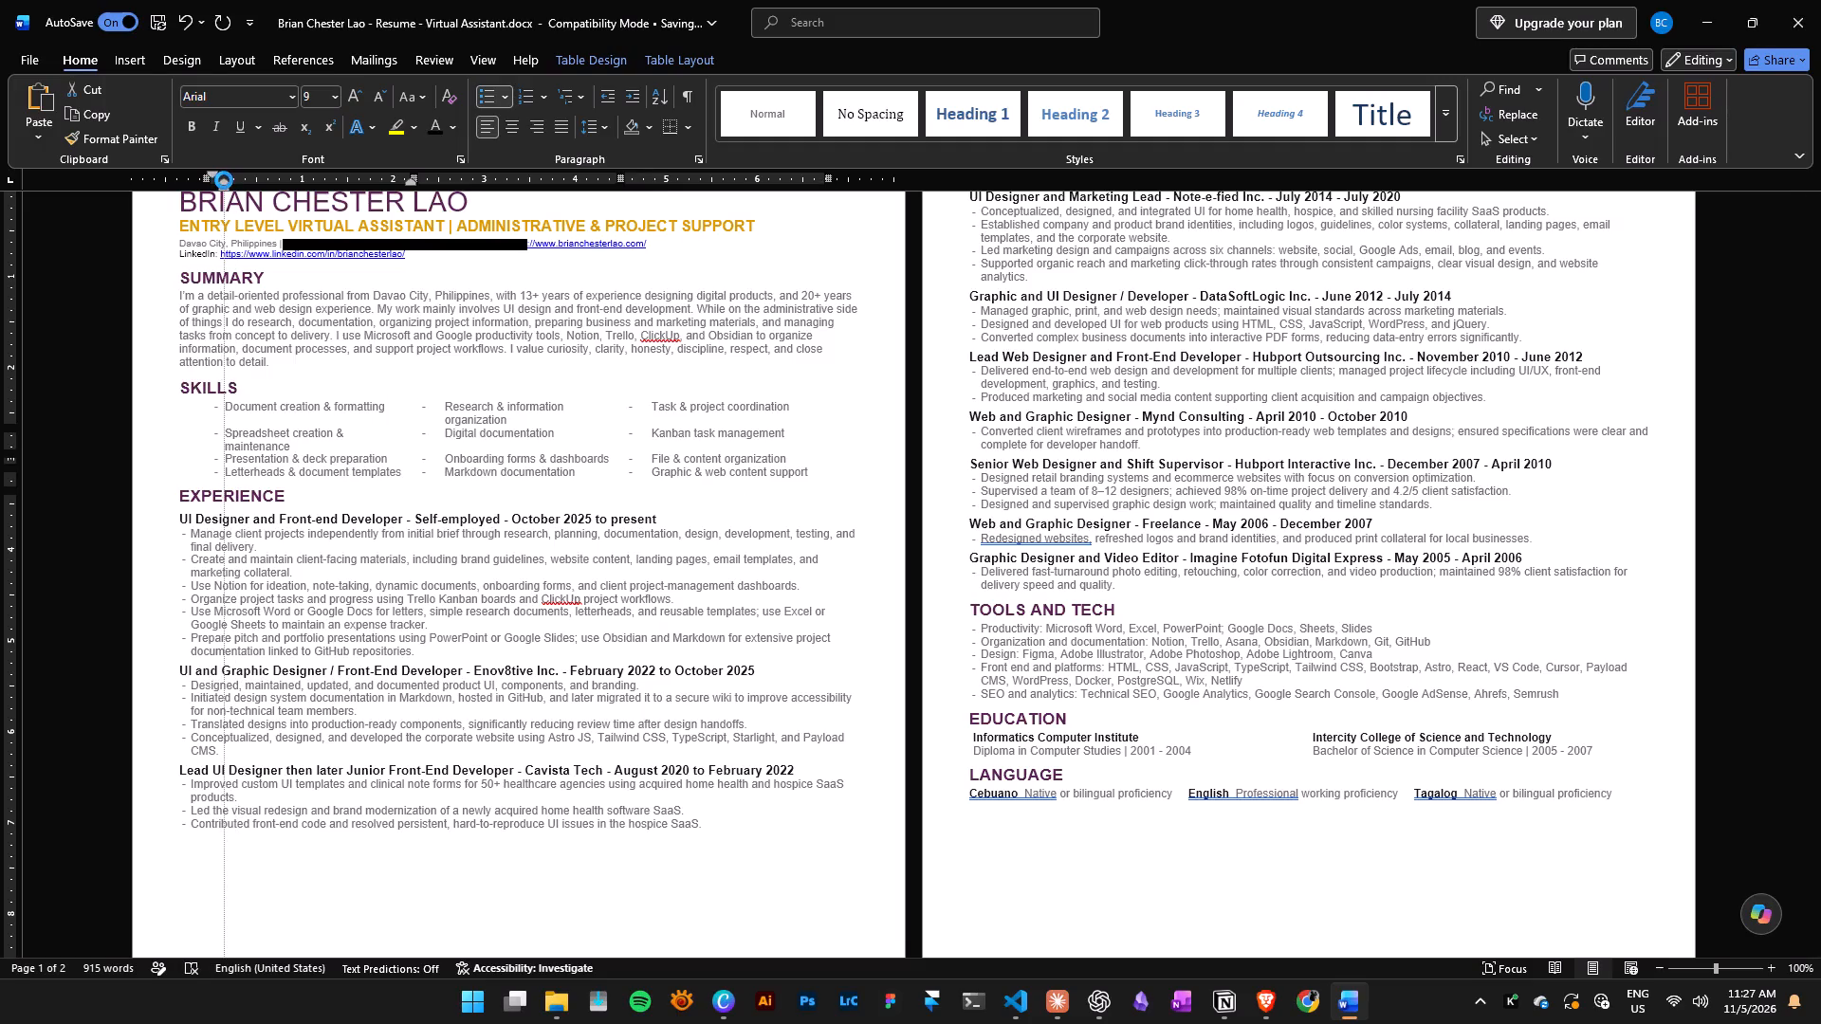
Tighten the hanging indent of the second Skills column, from Research & information organization through Markdown documentation.
{"action": "left_click_drag", "start_coordinate": [579, 473], "coordinate": [555, 467]}
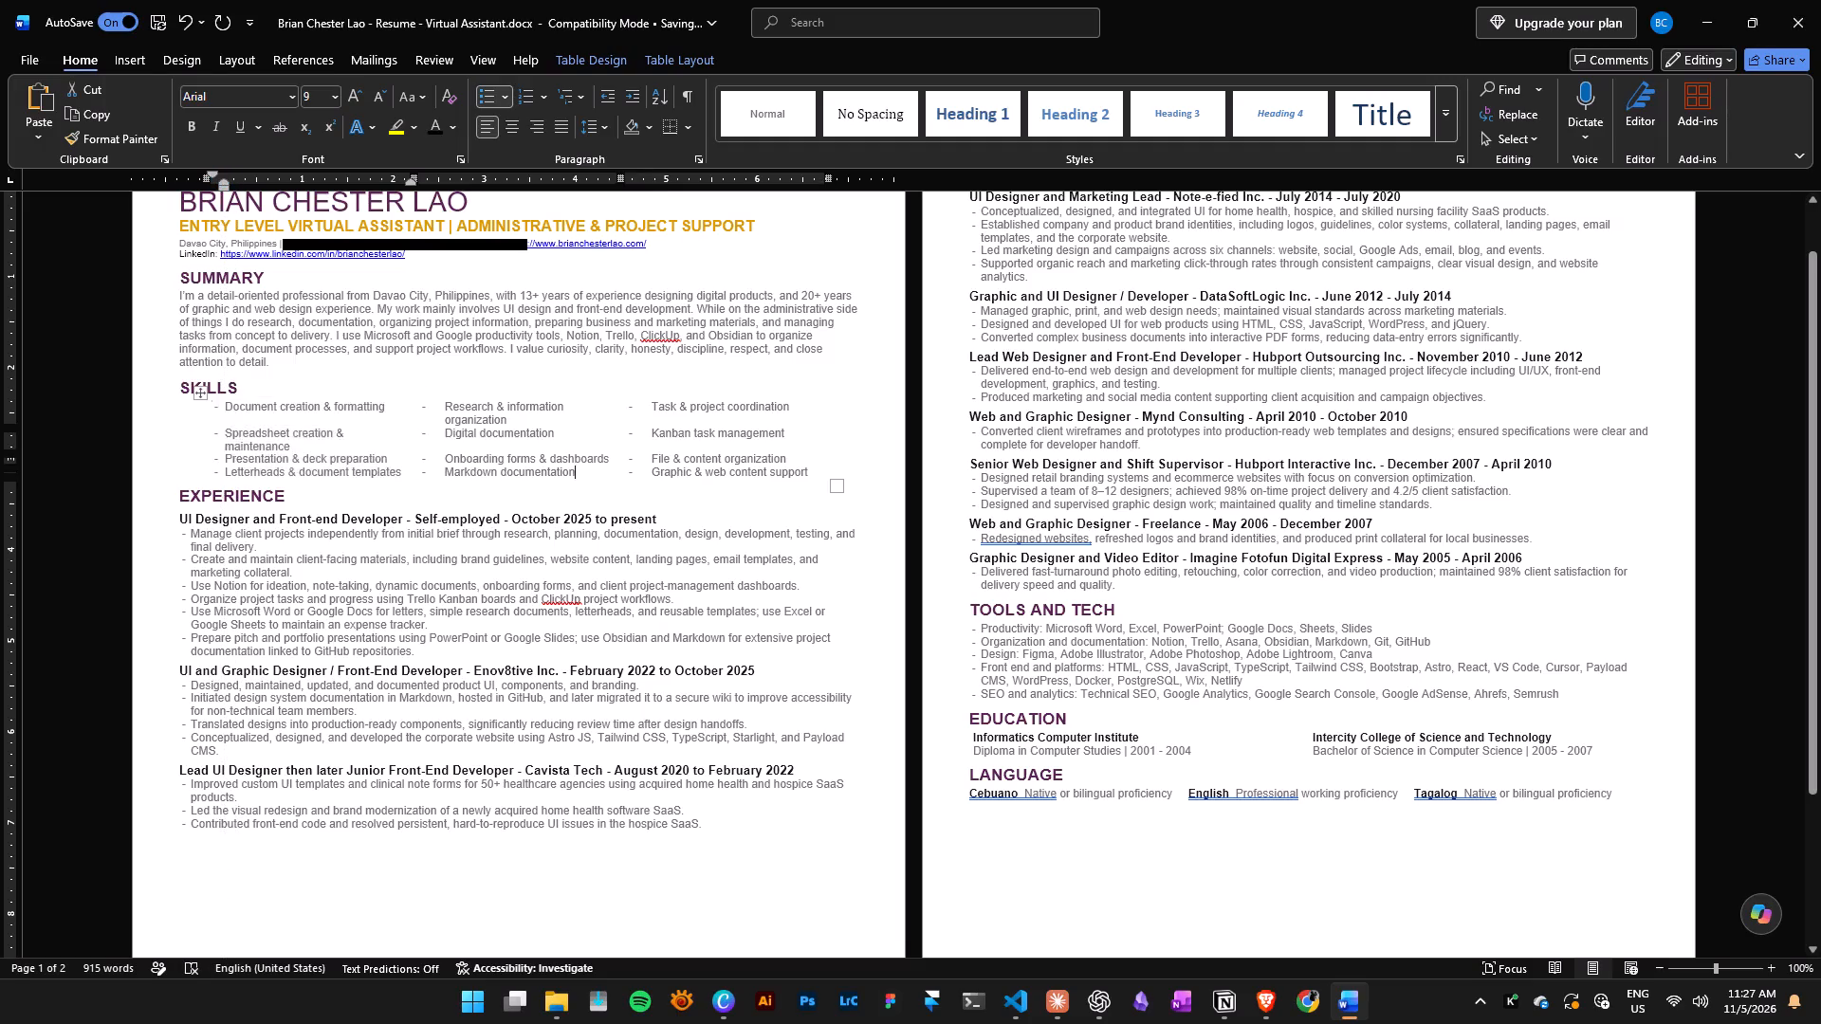
{"action": "left_click_drag", "start_coordinate": [555, 467], "coordinate": [432, 410]}
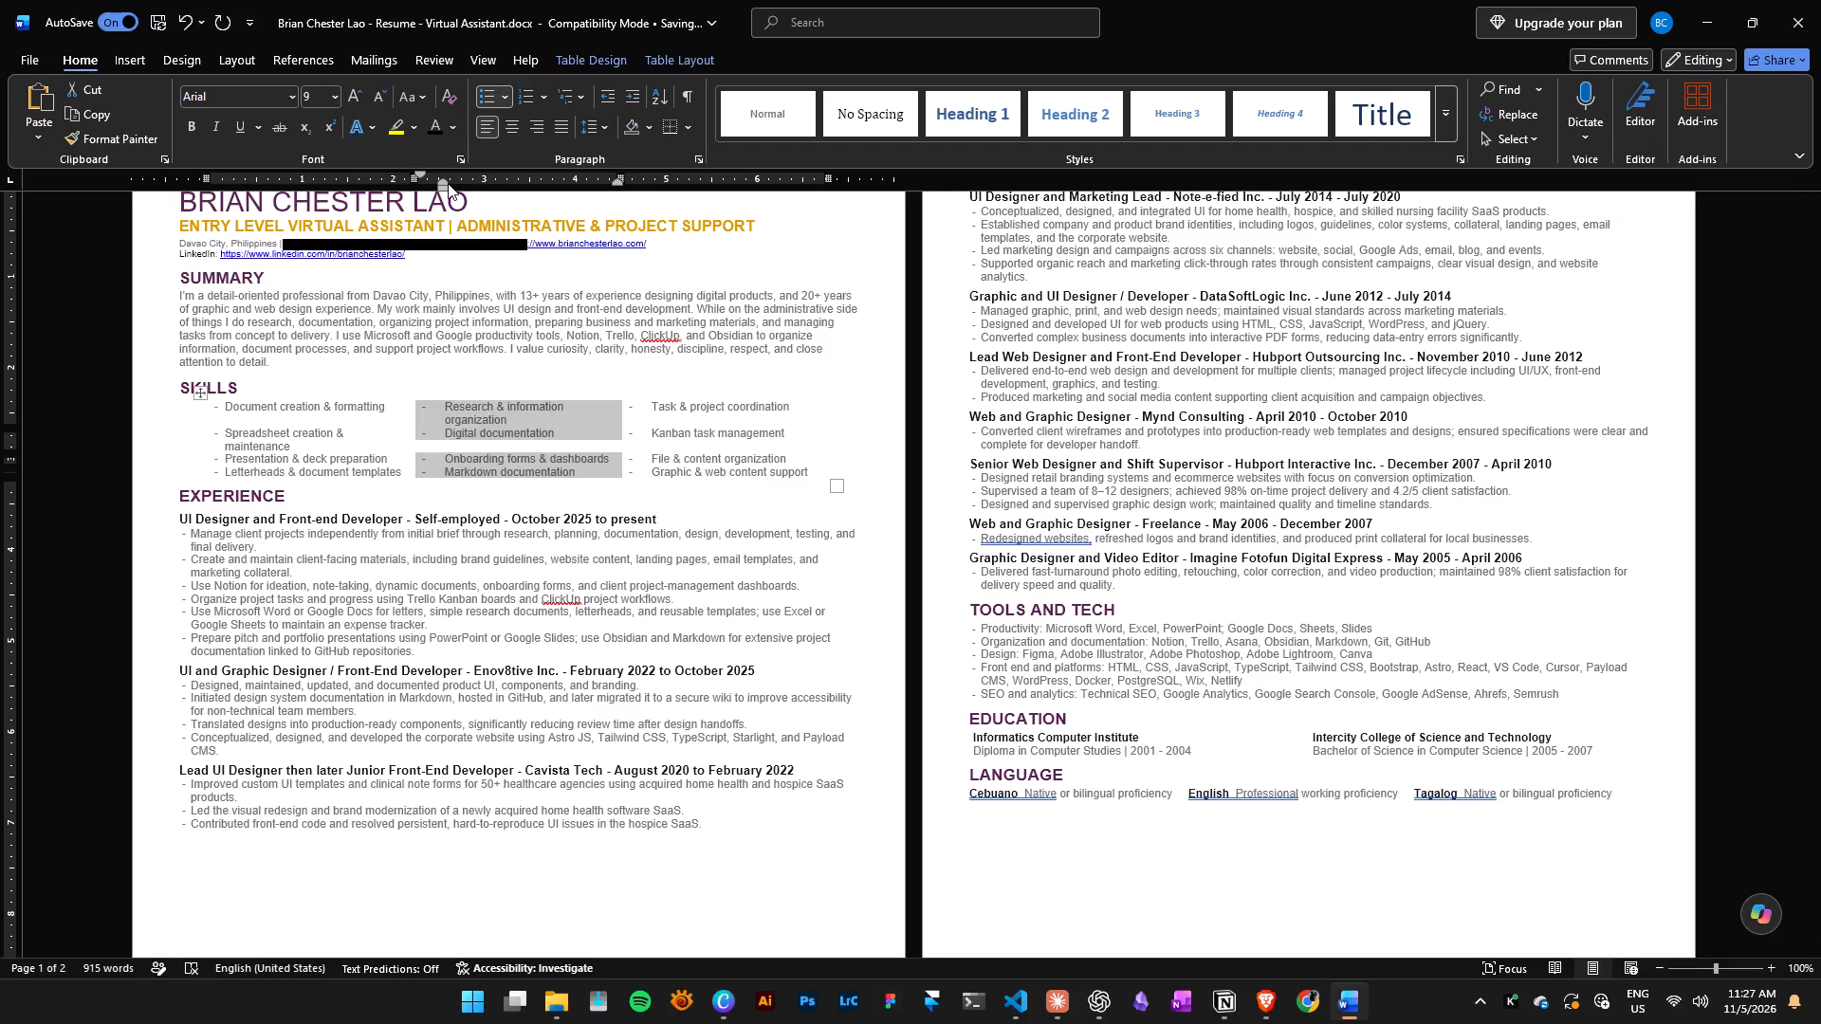
{"action": "left_click_drag", "start_coordinate": [443, 182], "coordinate": [430, 183]}
{"action": "left_click", "coordinate": [380, 453]}
{"action": "left_click", "coordinate": [394, 455]}
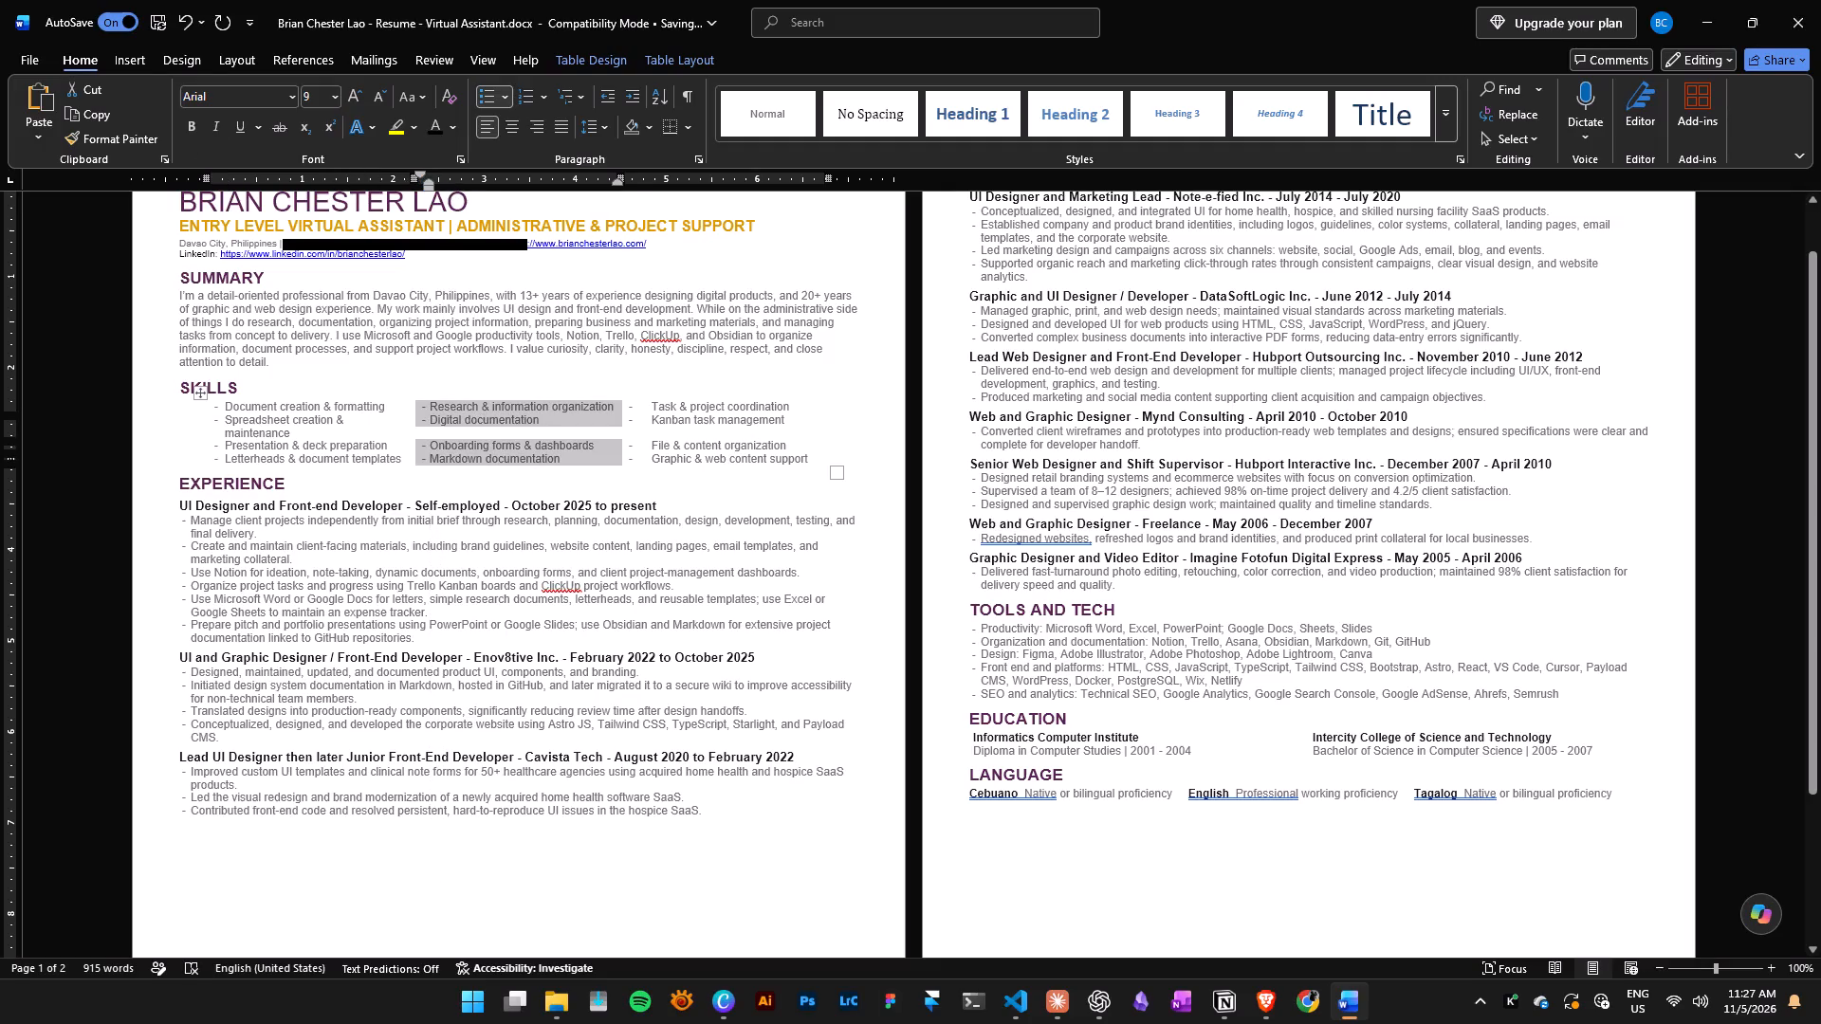
{"action": "left_click", "coordinate": [379, 465]}
Tighten the hanging indent of the third Skills column, from Task & project coordination through Graphic & web content support.
{"action": "left_click", "coordinate": [803, 453]}
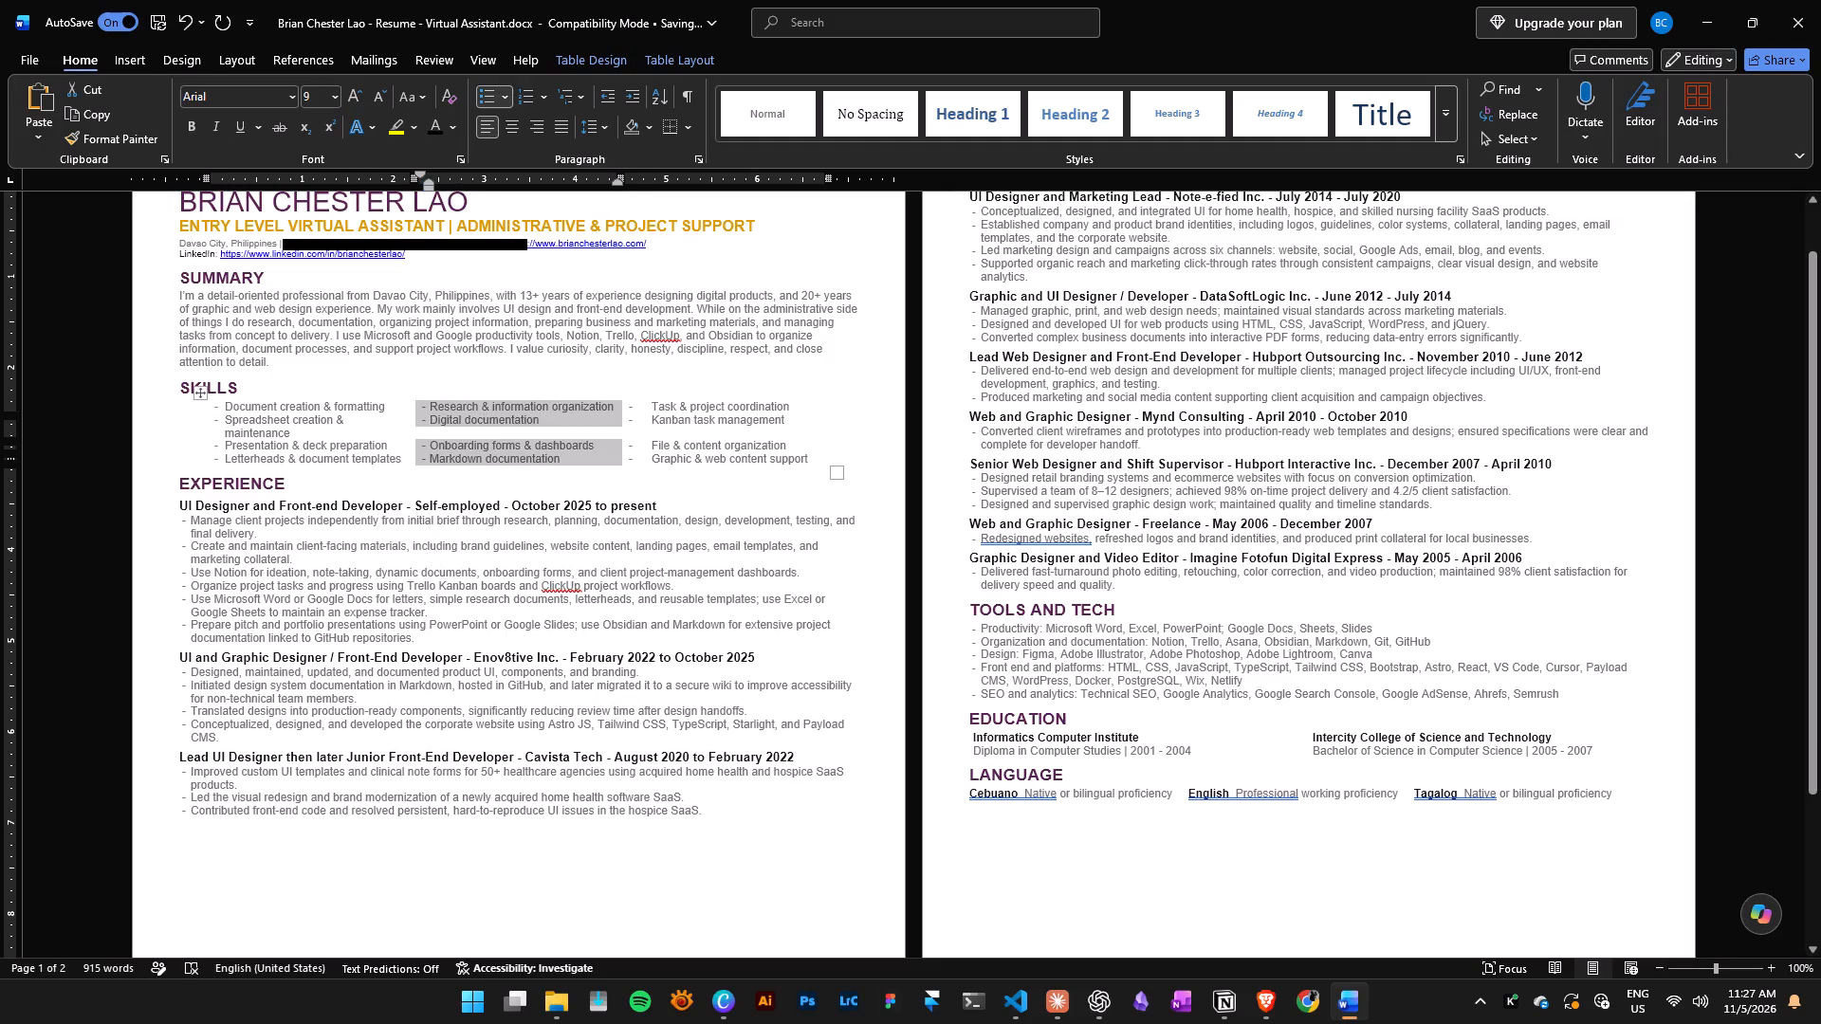
{"action": "left_click", "coordinate": [787, 453]}
{"action": "left_click", "coordinate": [768, 460]}
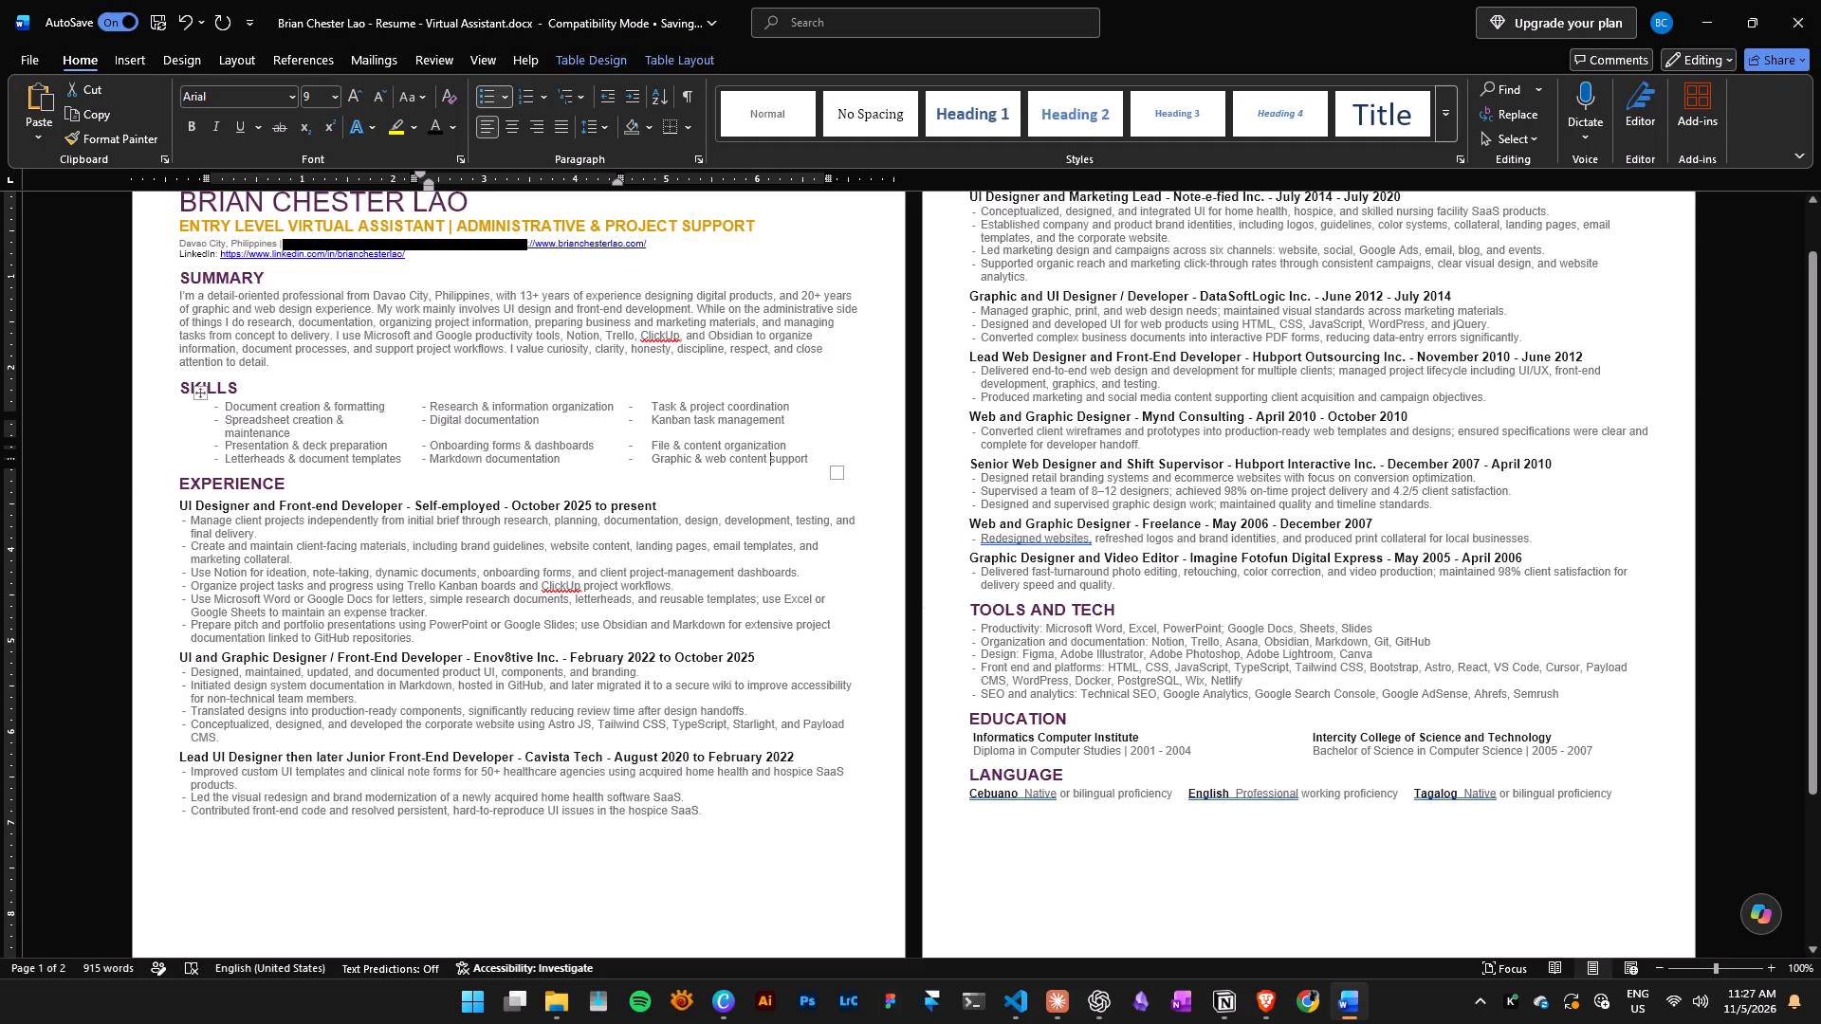
{"action": "left_click", "coordinate": [801, 459]}
{"action": "left_click_drag", "start_coordinate": [807, 458], "coordinate": [623, 404]}
{"action": "left_click_drag", "start_coordinate": [651, 180], "coordinate": [635, 187]}
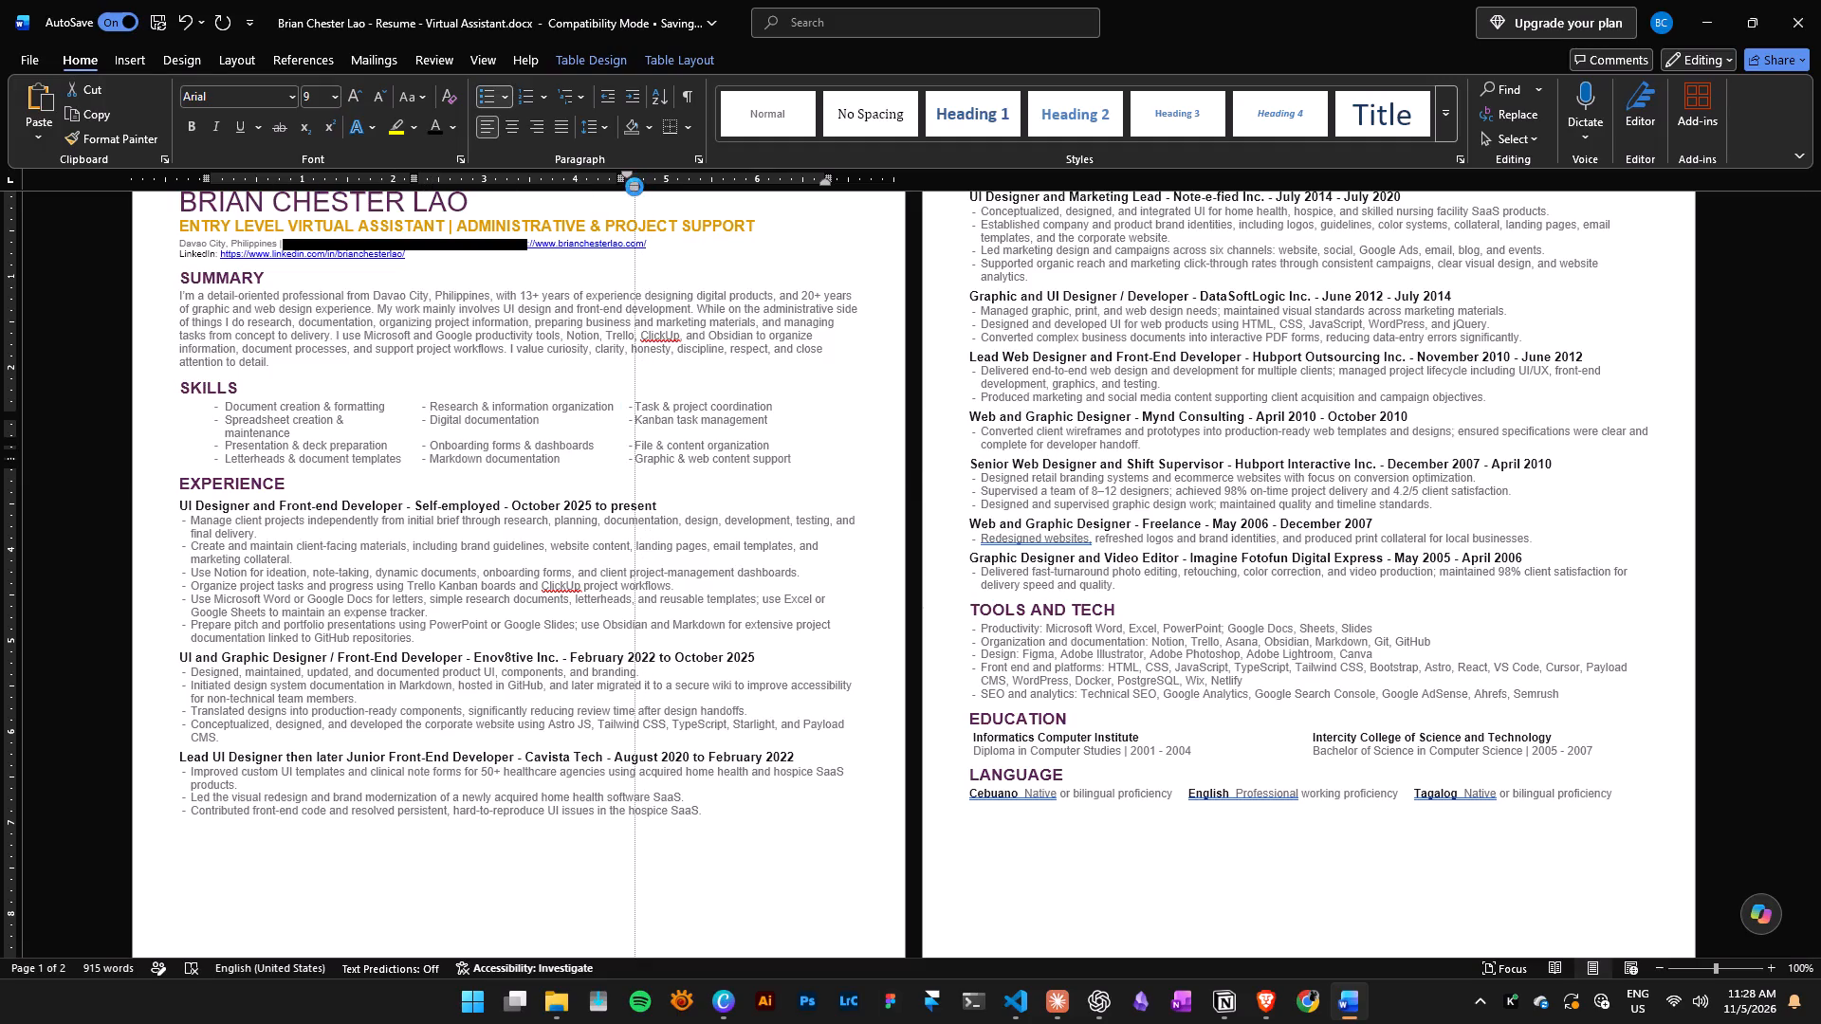
{"action": "left_click_drag", "start_coordinate": [635, 187], "coordinate": [635, 189]}
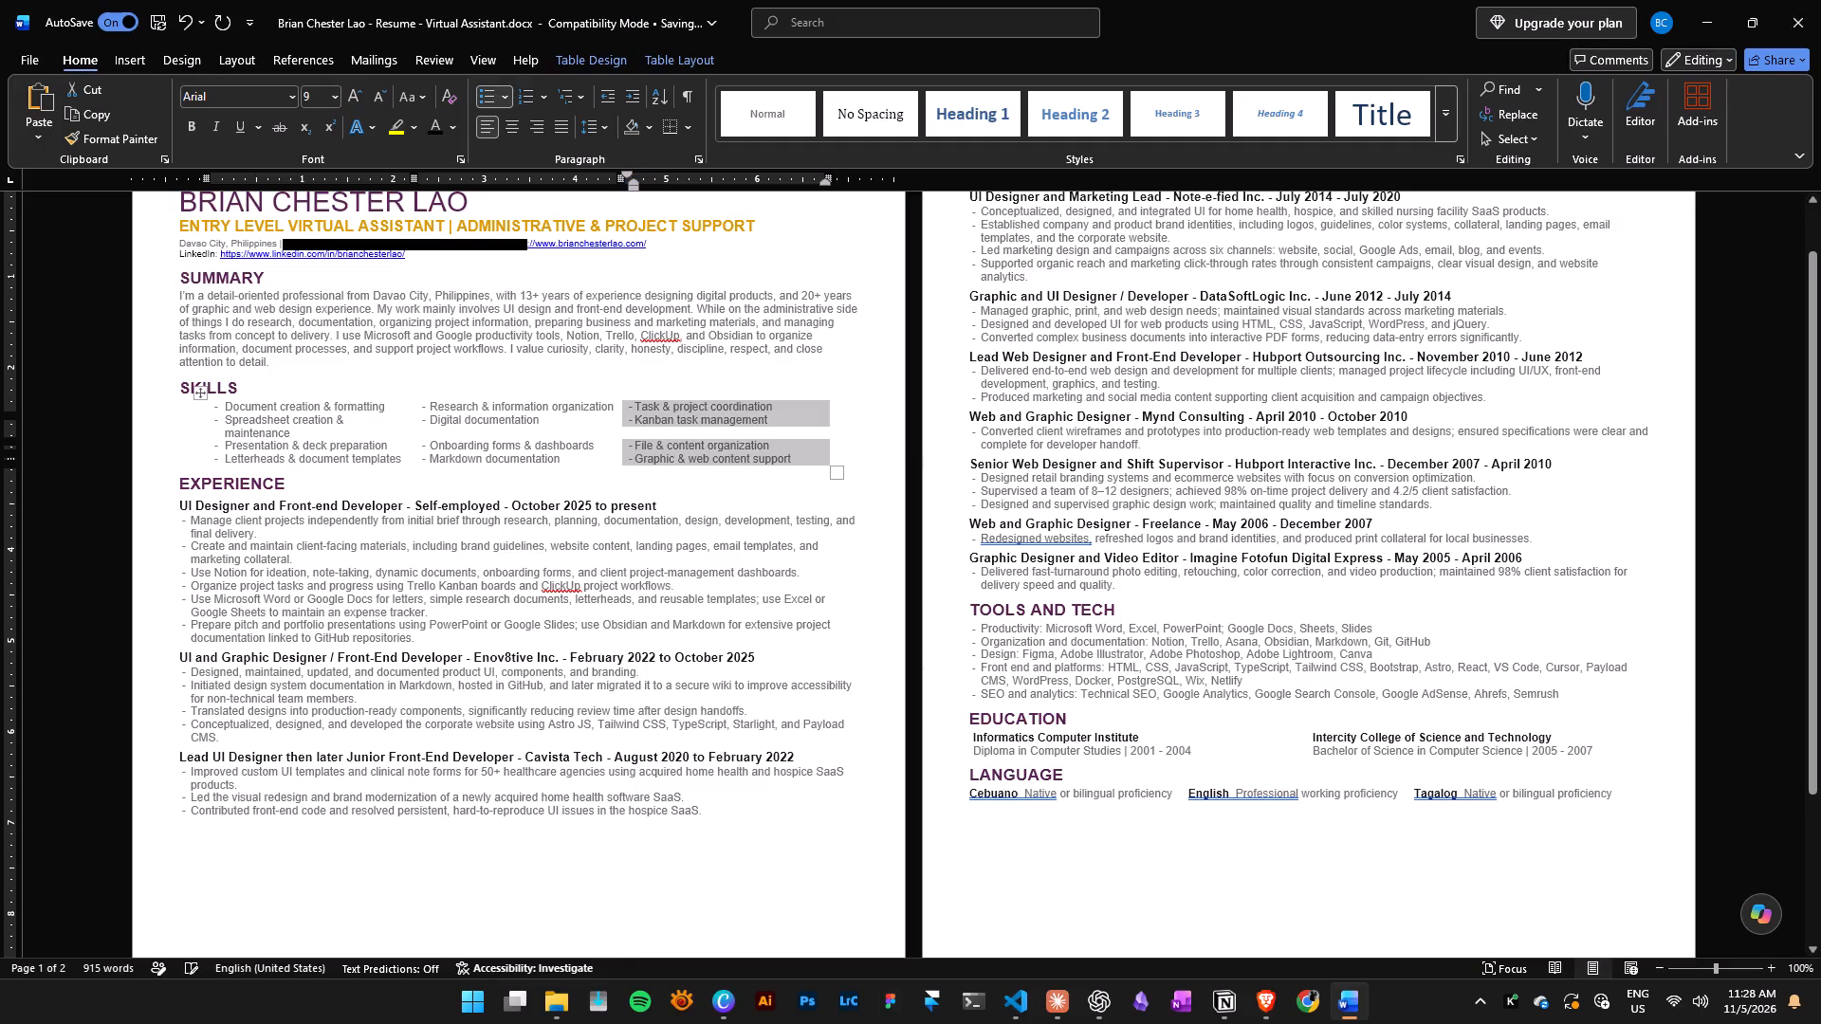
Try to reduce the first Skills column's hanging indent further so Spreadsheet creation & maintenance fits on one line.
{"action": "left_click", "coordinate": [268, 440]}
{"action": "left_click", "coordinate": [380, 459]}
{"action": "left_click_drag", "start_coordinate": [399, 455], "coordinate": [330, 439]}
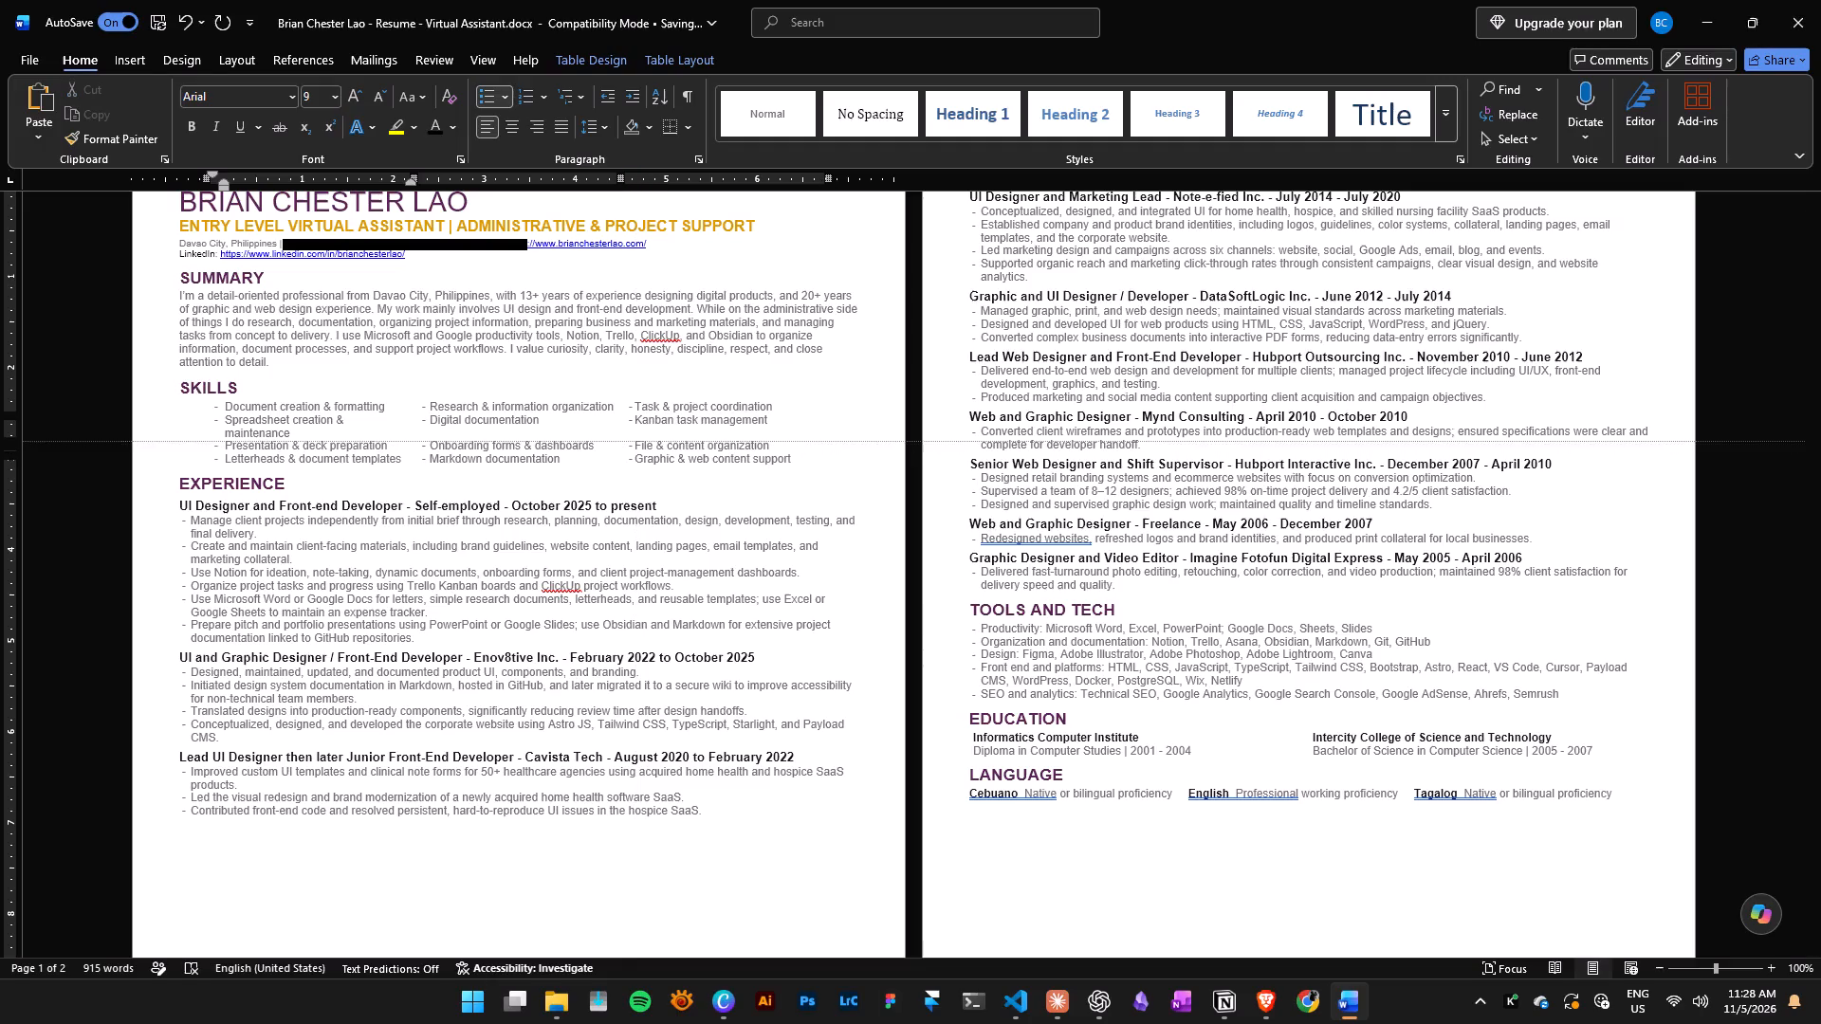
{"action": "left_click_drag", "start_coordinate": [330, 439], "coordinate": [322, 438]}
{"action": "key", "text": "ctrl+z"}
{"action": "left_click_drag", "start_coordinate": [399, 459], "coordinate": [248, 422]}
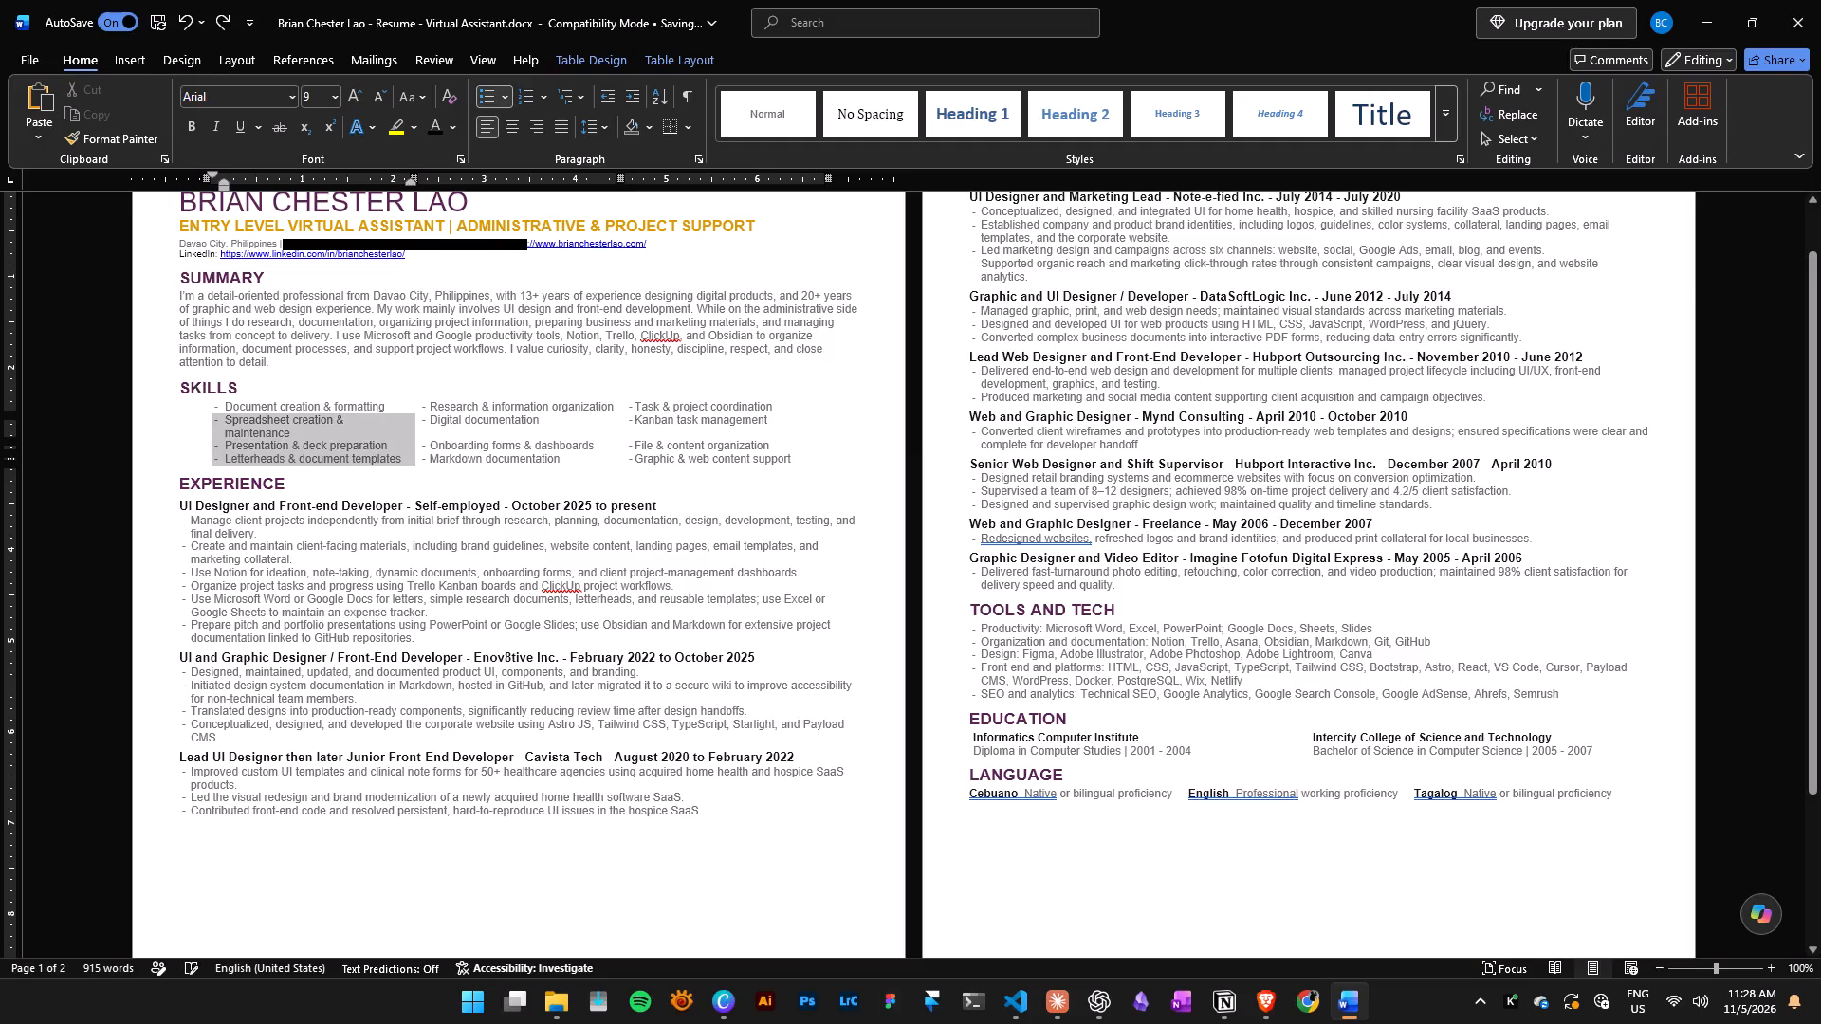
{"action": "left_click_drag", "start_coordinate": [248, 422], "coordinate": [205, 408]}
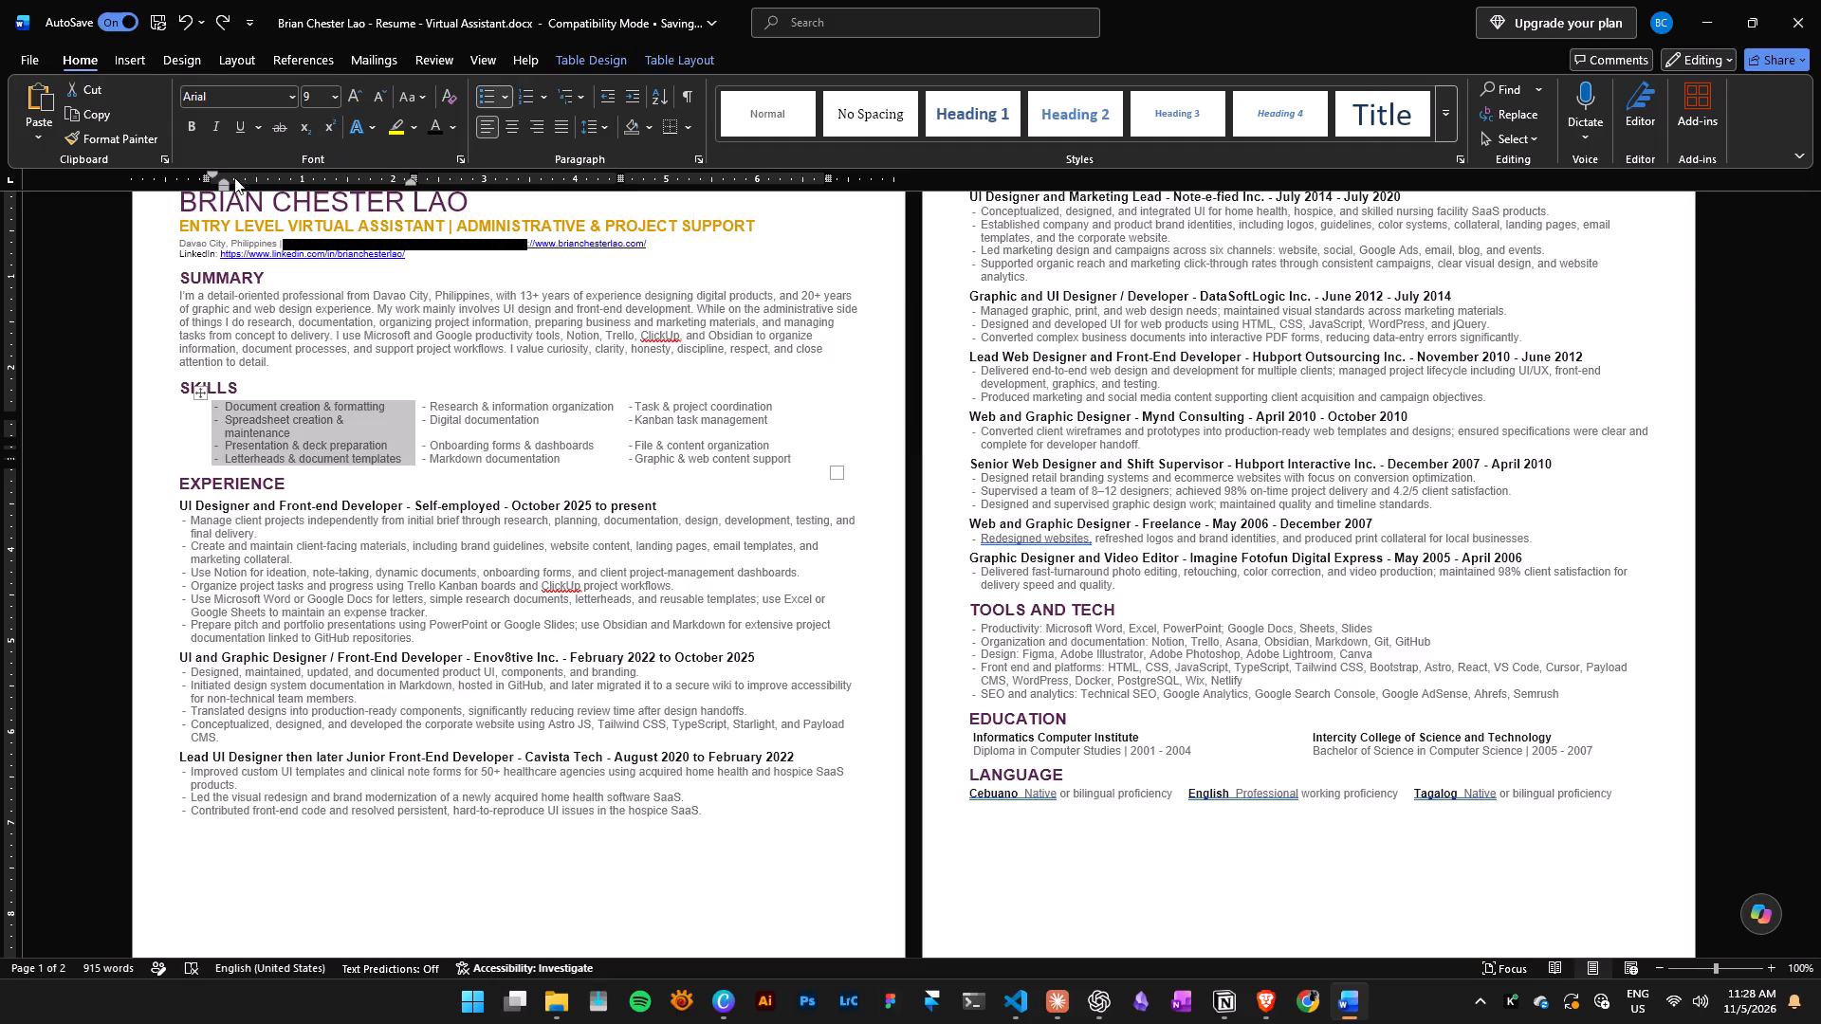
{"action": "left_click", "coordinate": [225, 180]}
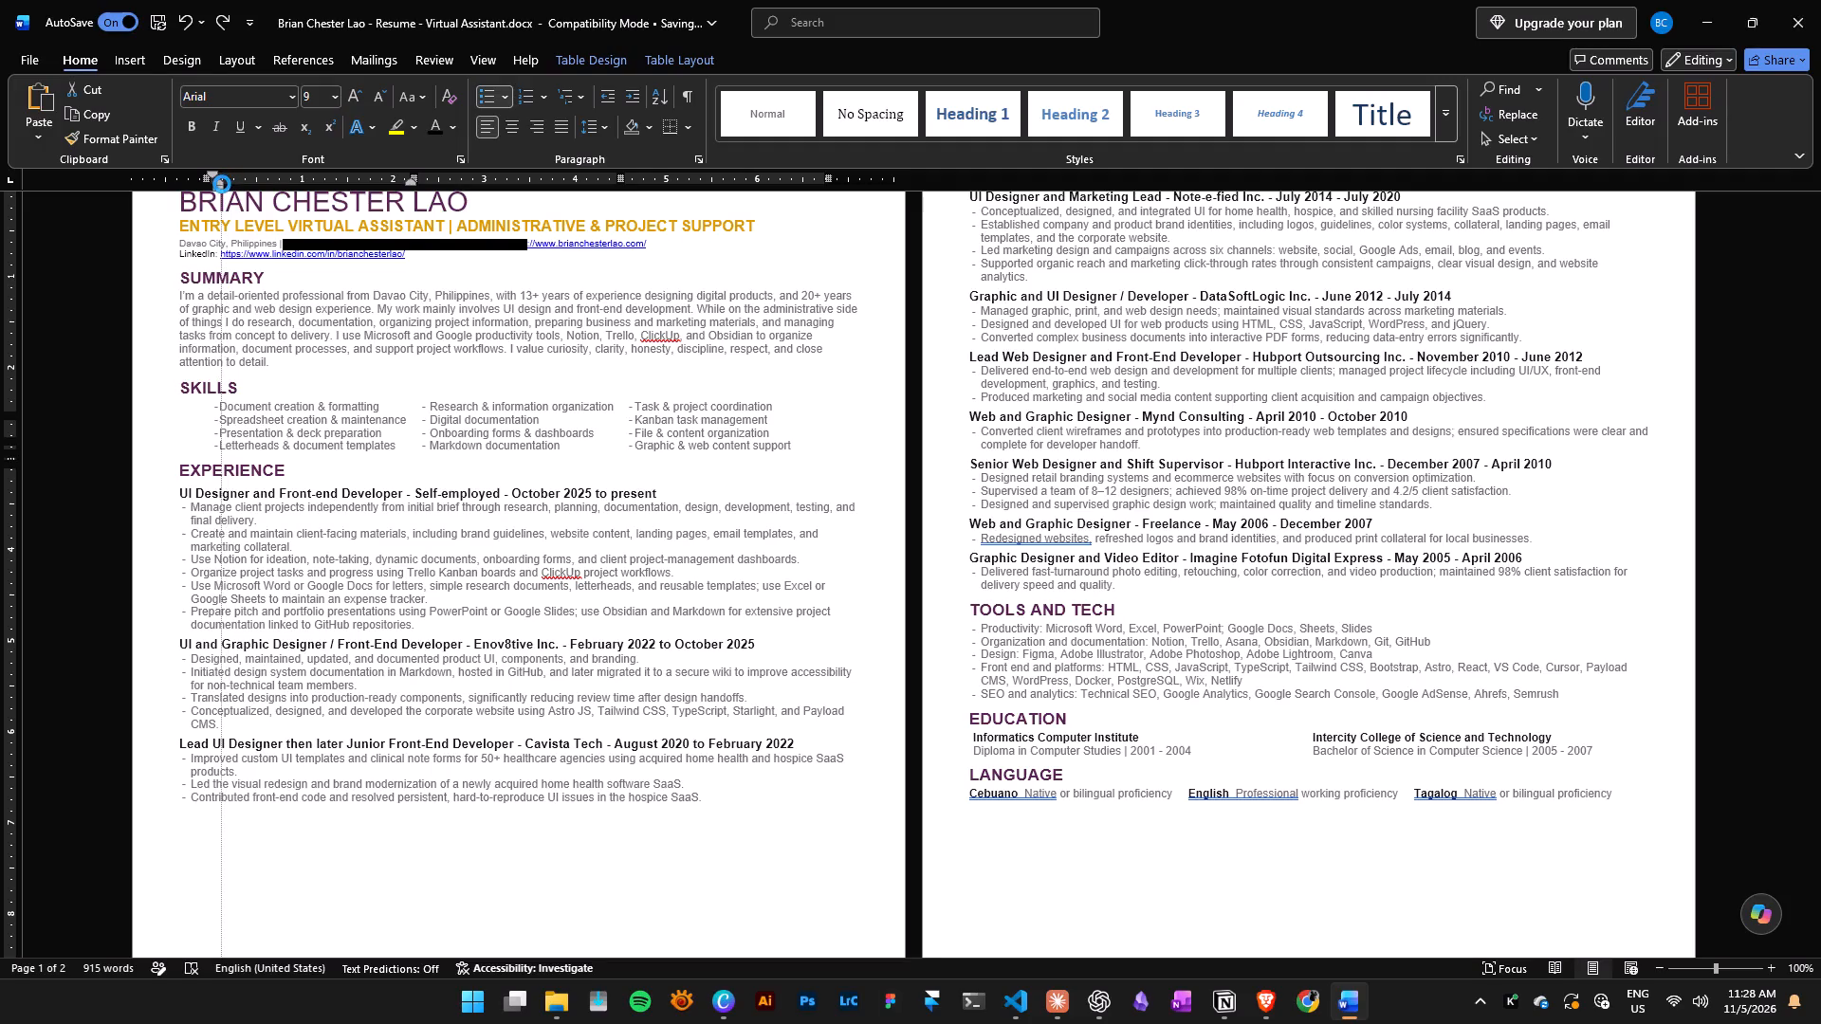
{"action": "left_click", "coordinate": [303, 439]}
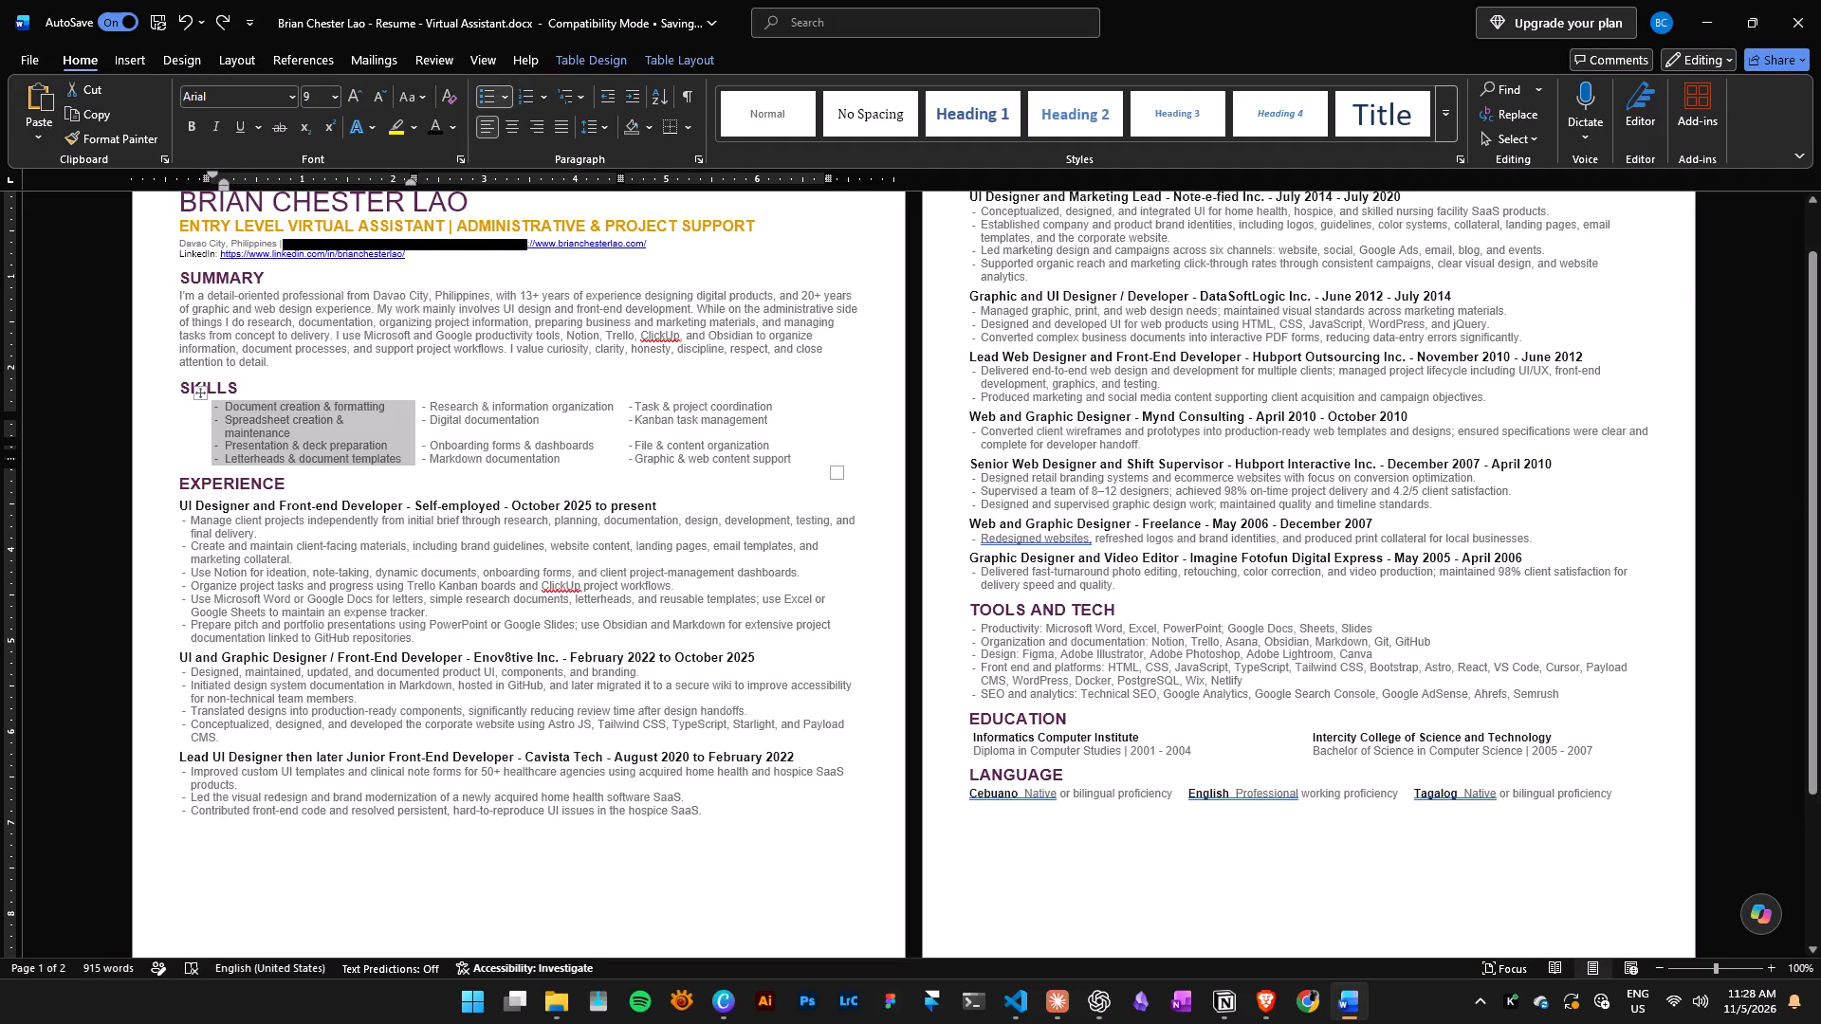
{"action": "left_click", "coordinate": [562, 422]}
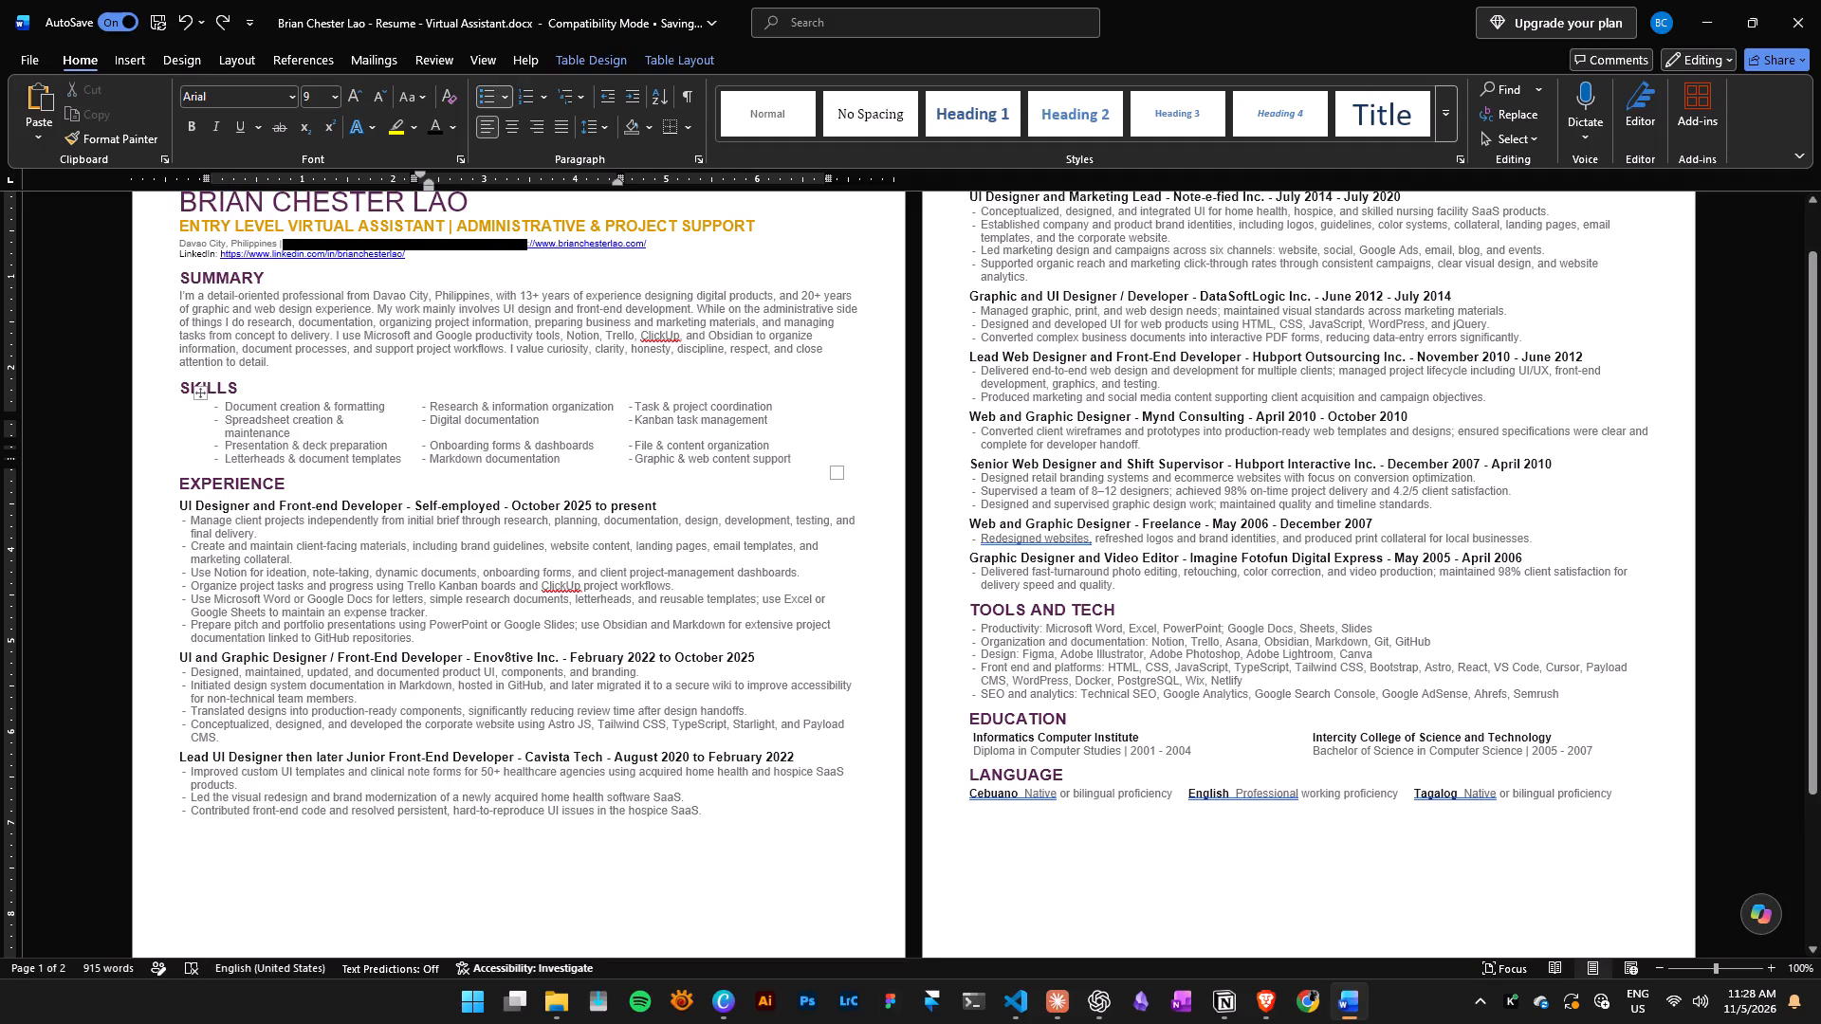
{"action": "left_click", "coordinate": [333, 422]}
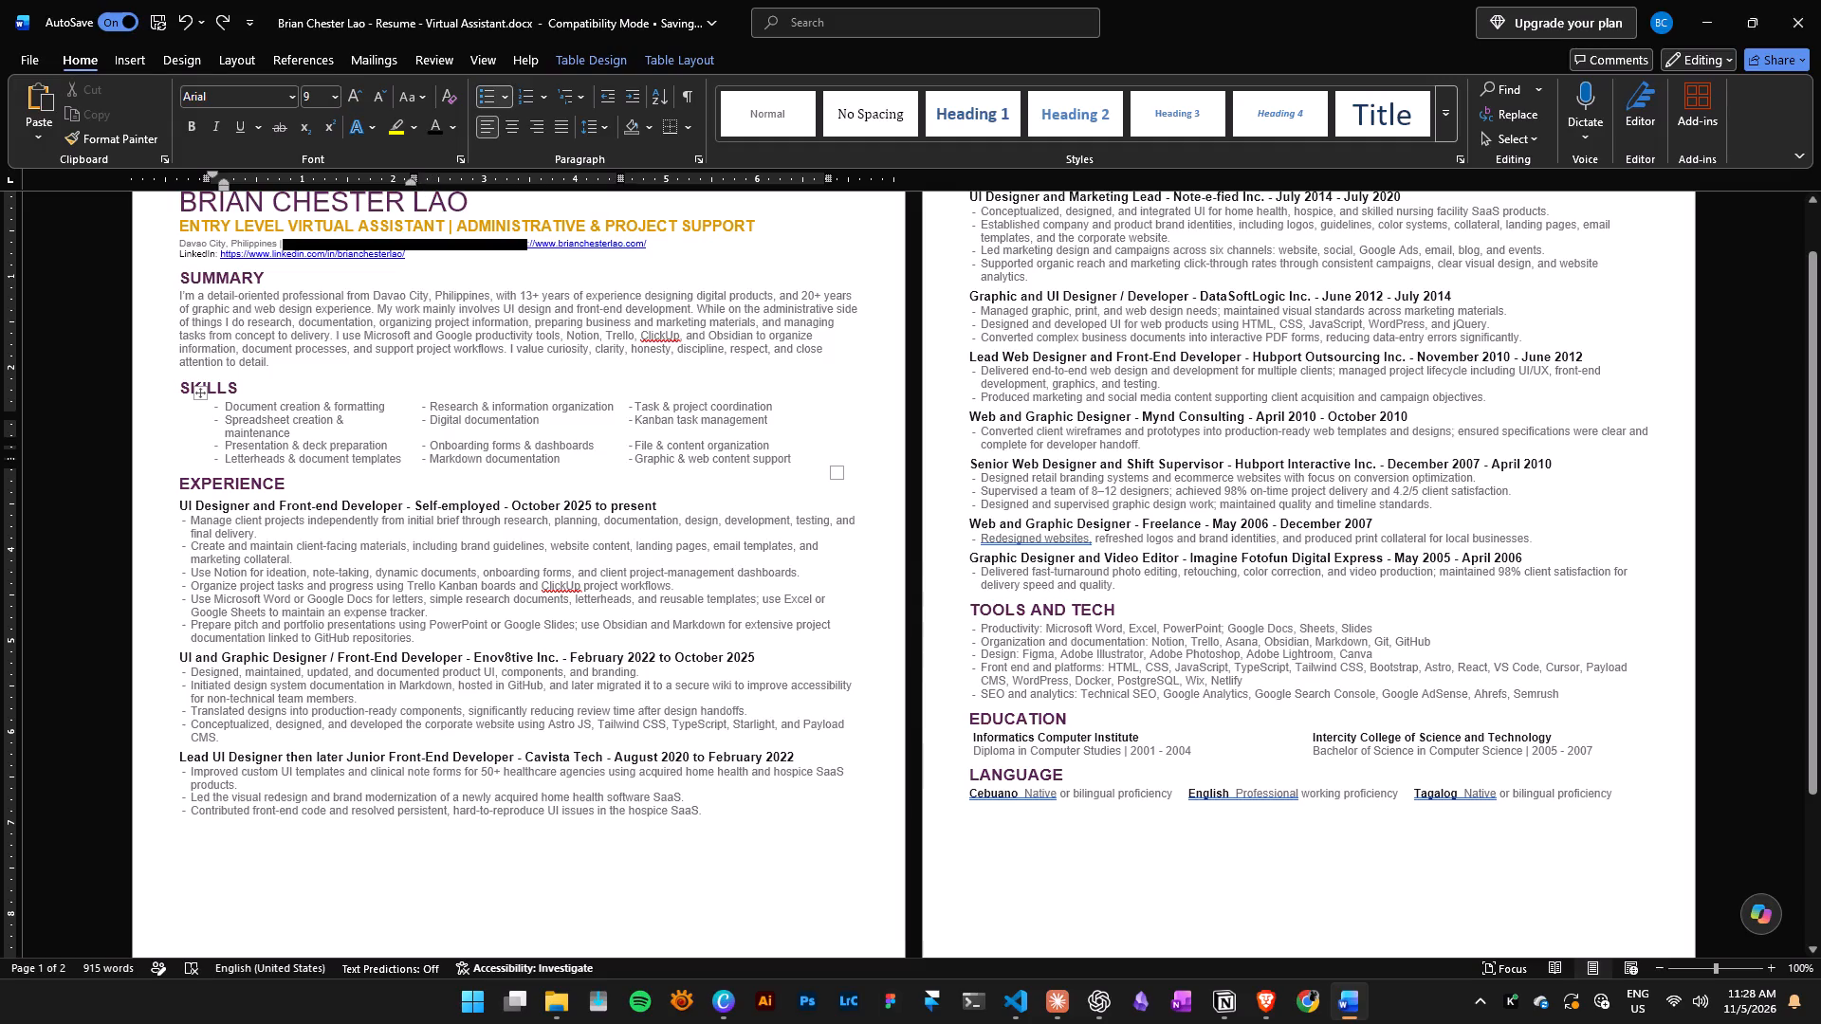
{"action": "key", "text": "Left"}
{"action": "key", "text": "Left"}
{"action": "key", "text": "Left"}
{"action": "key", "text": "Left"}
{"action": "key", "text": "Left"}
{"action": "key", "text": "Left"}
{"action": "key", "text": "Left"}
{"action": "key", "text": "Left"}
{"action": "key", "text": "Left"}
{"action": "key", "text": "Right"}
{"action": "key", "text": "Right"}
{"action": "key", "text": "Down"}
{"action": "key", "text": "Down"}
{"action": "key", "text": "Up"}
Shift the whole Skills table toward the page's left text margin, aligning it with the section headings.
{"action": "left_click_drag", "start_coordinate": [141, 405], "coordinate": [140, 416]}
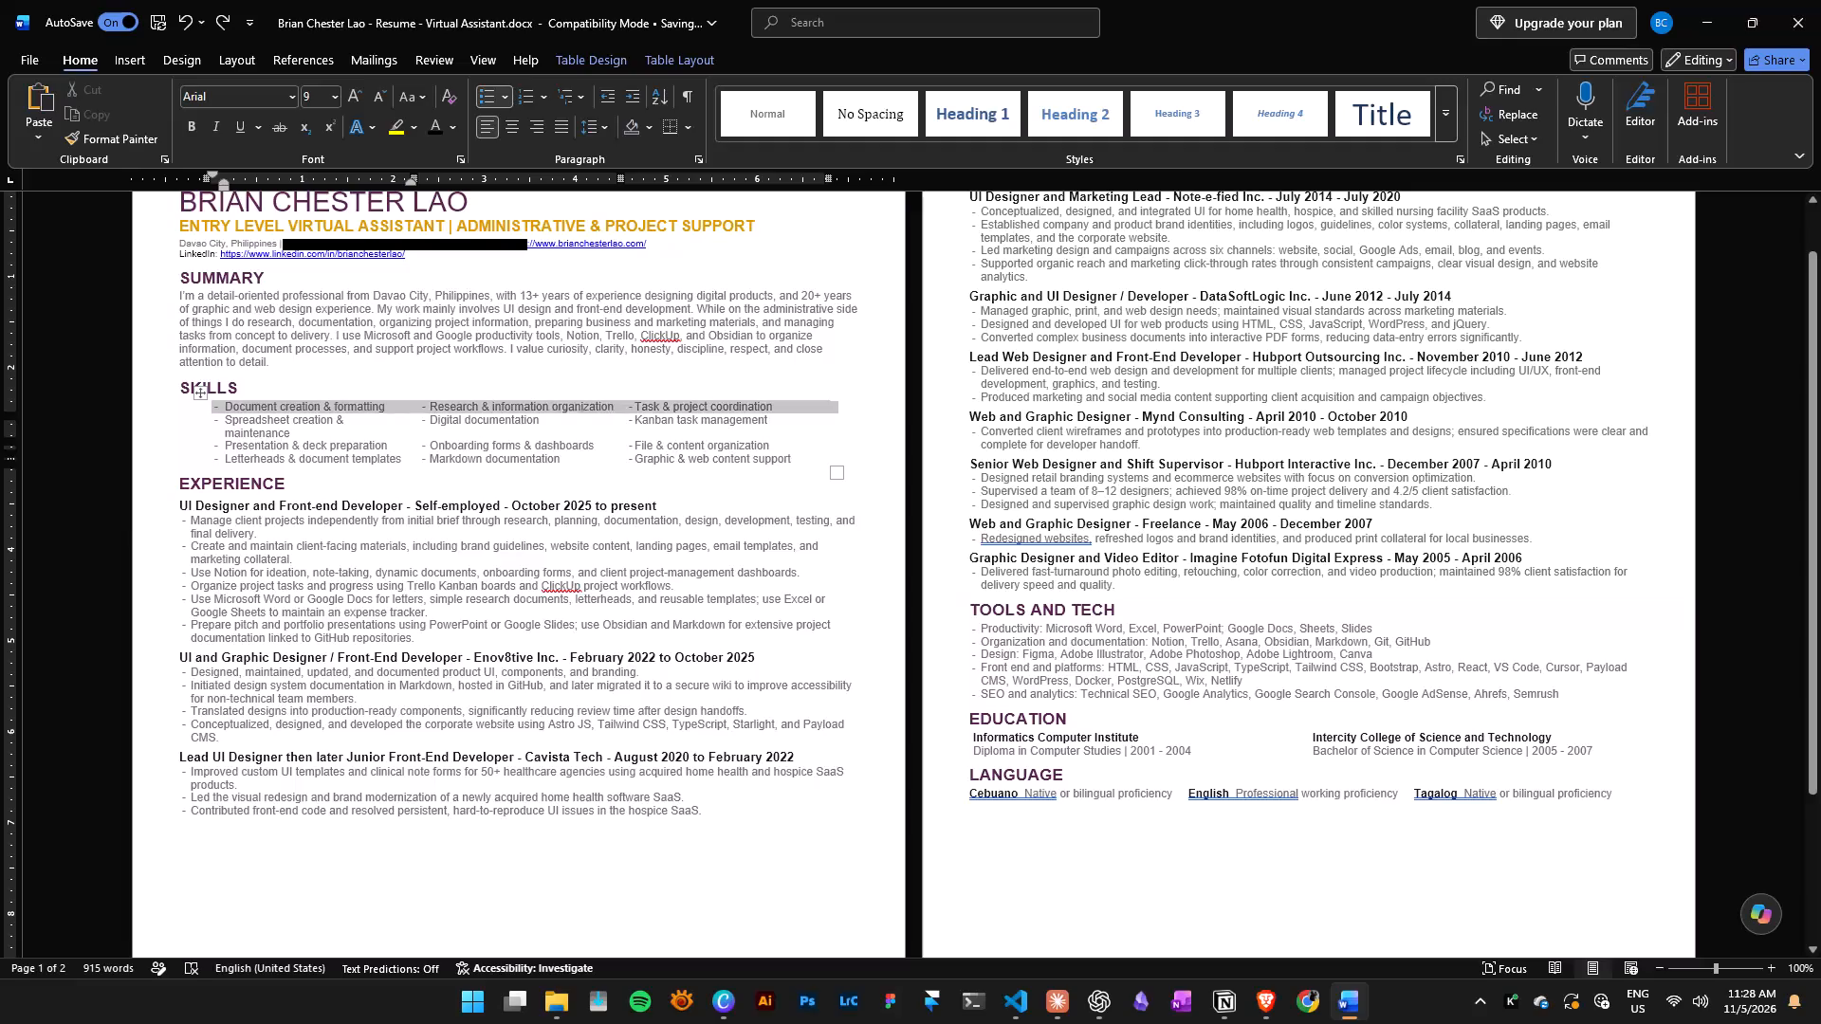
{"action": "left_click_drag", "start_coordinate": [140, 416], "coordinate": [134, 460]}
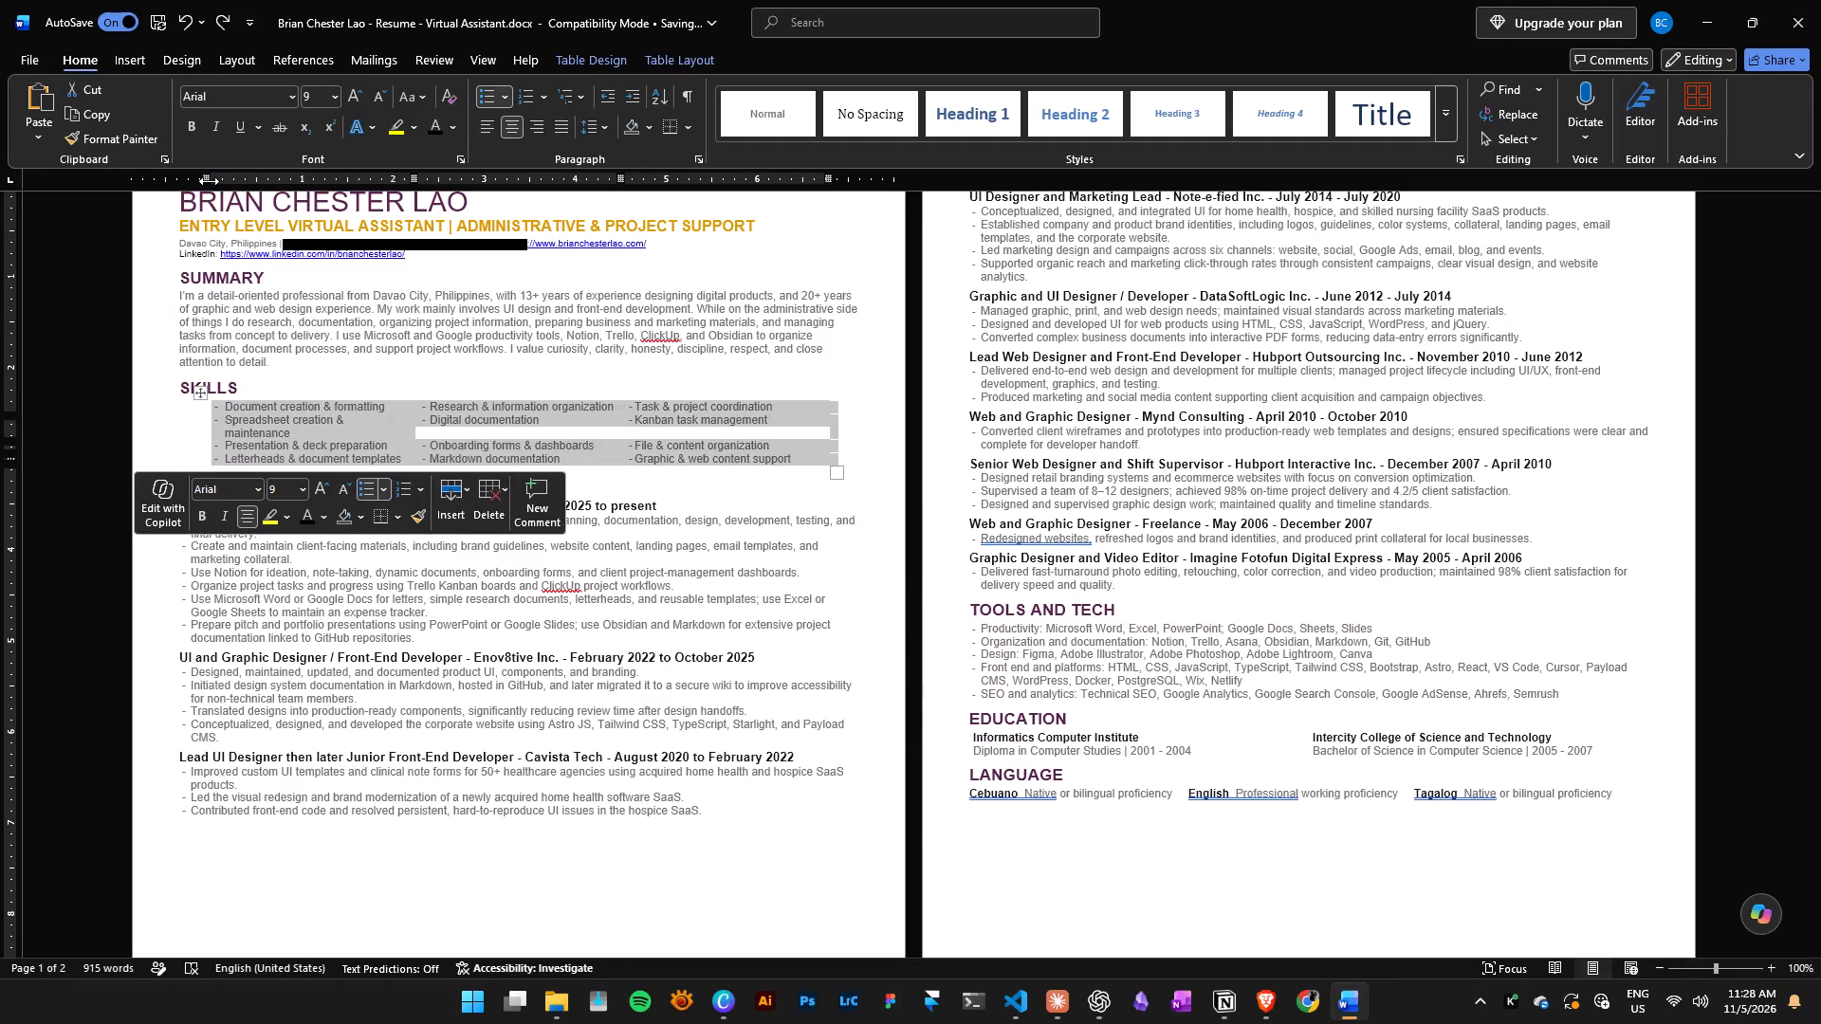
{"action": "left_click_drag", "start_coordinate": [209, 181], "coordinate": [175, 192]}
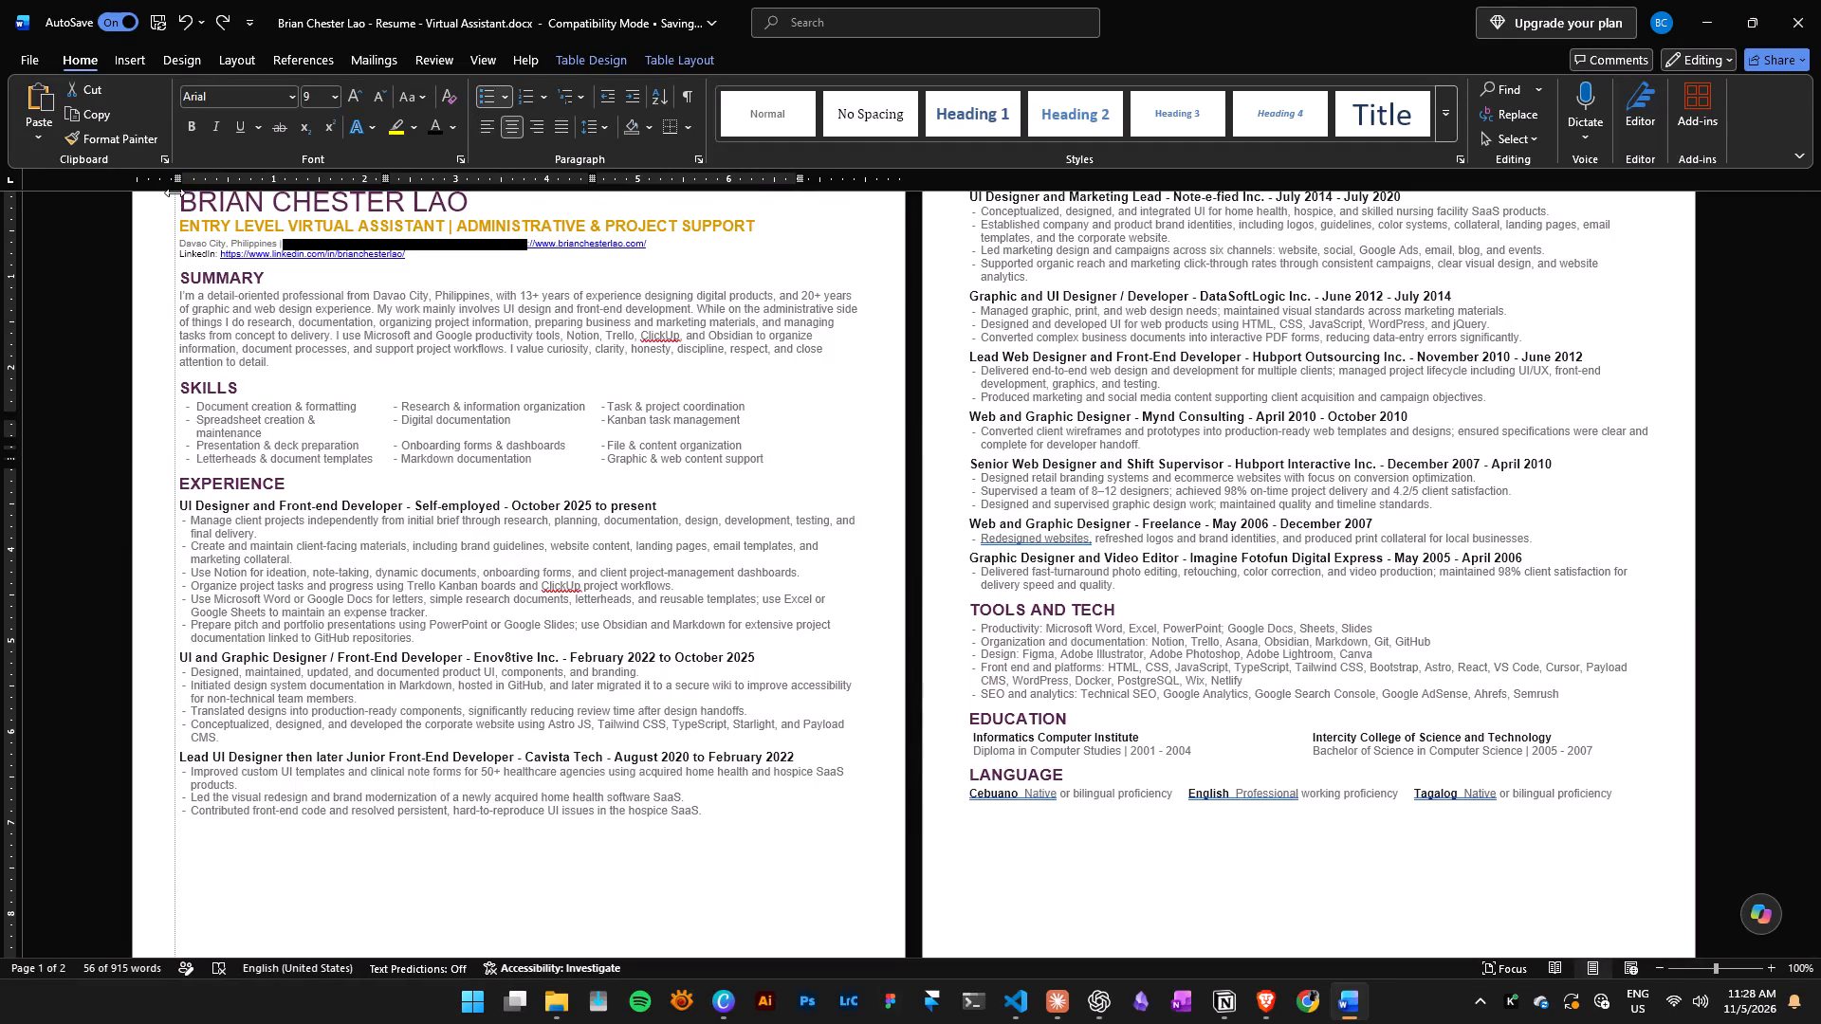
{"action": "left_click_drag", "start_coordinate": [175, 192], "coordinate": [178, 192]}
Widen the Skills table's first and second columns so Spreadsheet creation & maintenance fits on one line, and save the document.
{"action": "left_click_drag", "start_coordinate": [387, 179], "coordinate": [405, 181]}
{"action": "left_click_drag", "start_coordinate": [615, 174], "coordinate": [631, 177]}
{"action": "left_click", "coordinate": [85, 490]}
{"action": "left_click", "coordinate": [675, 461]}
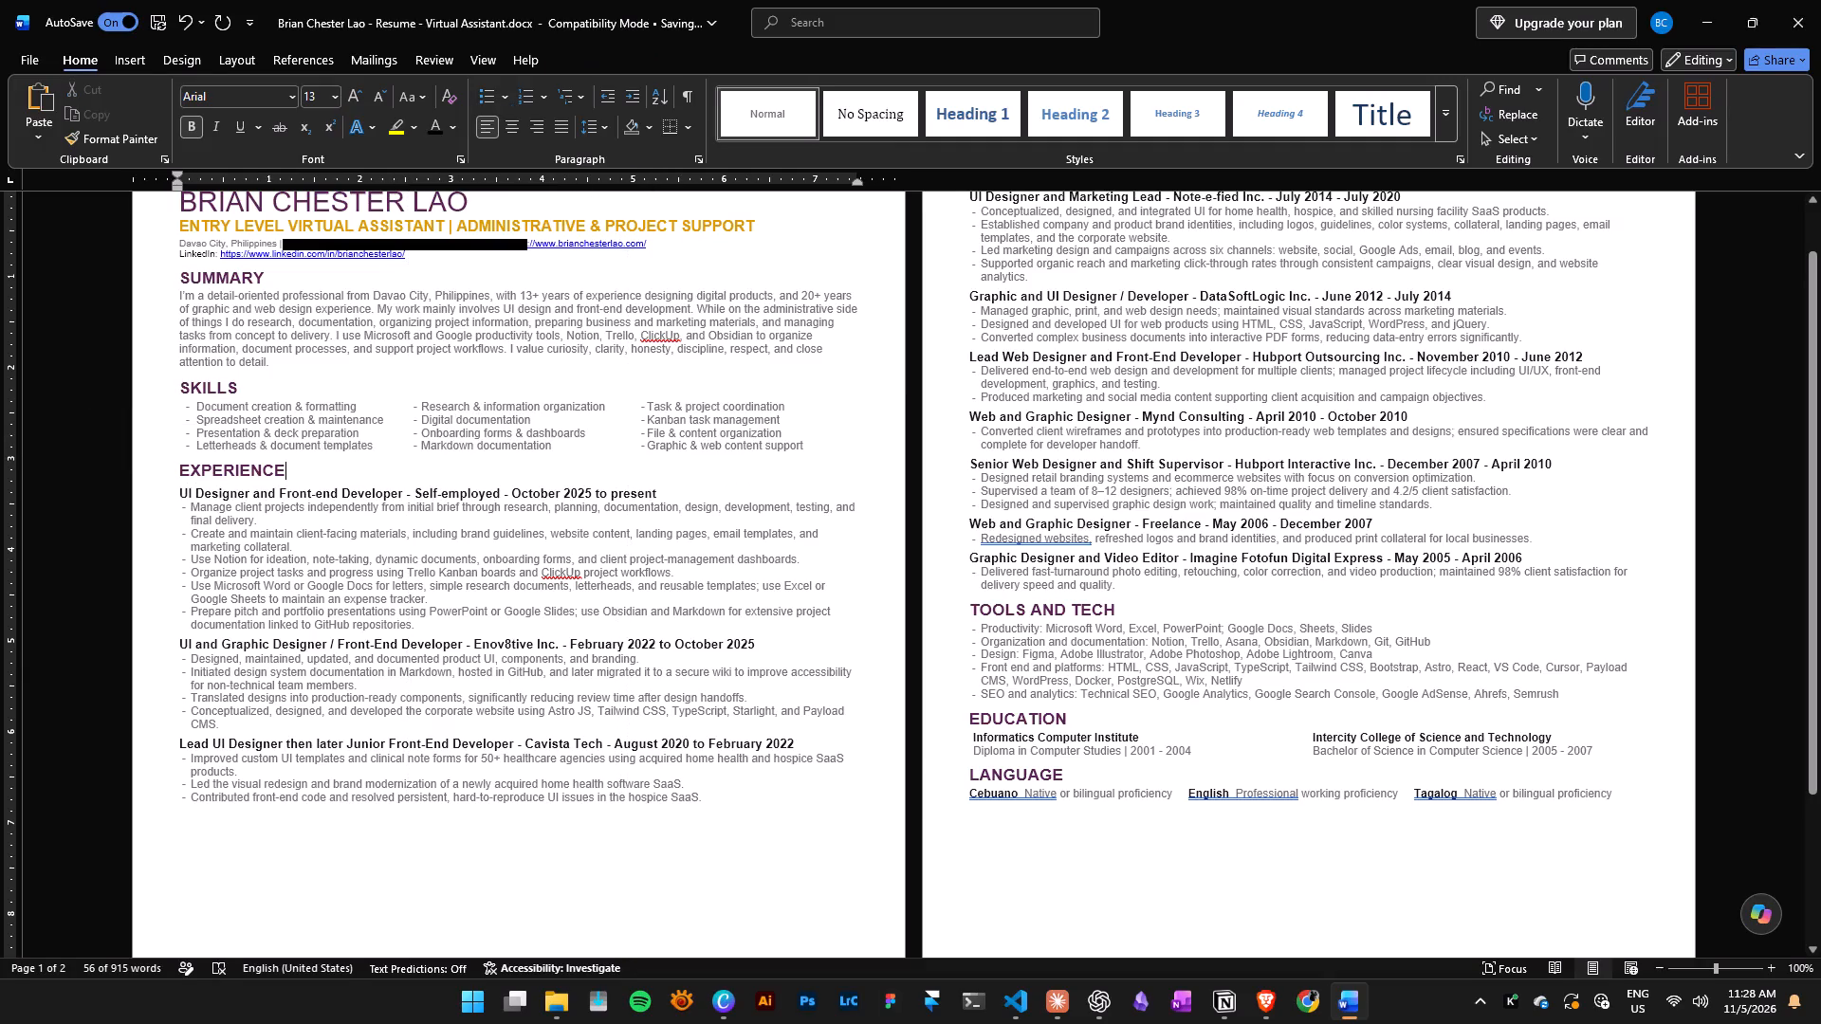
{"action": "key", "text": "ctrl+s"}
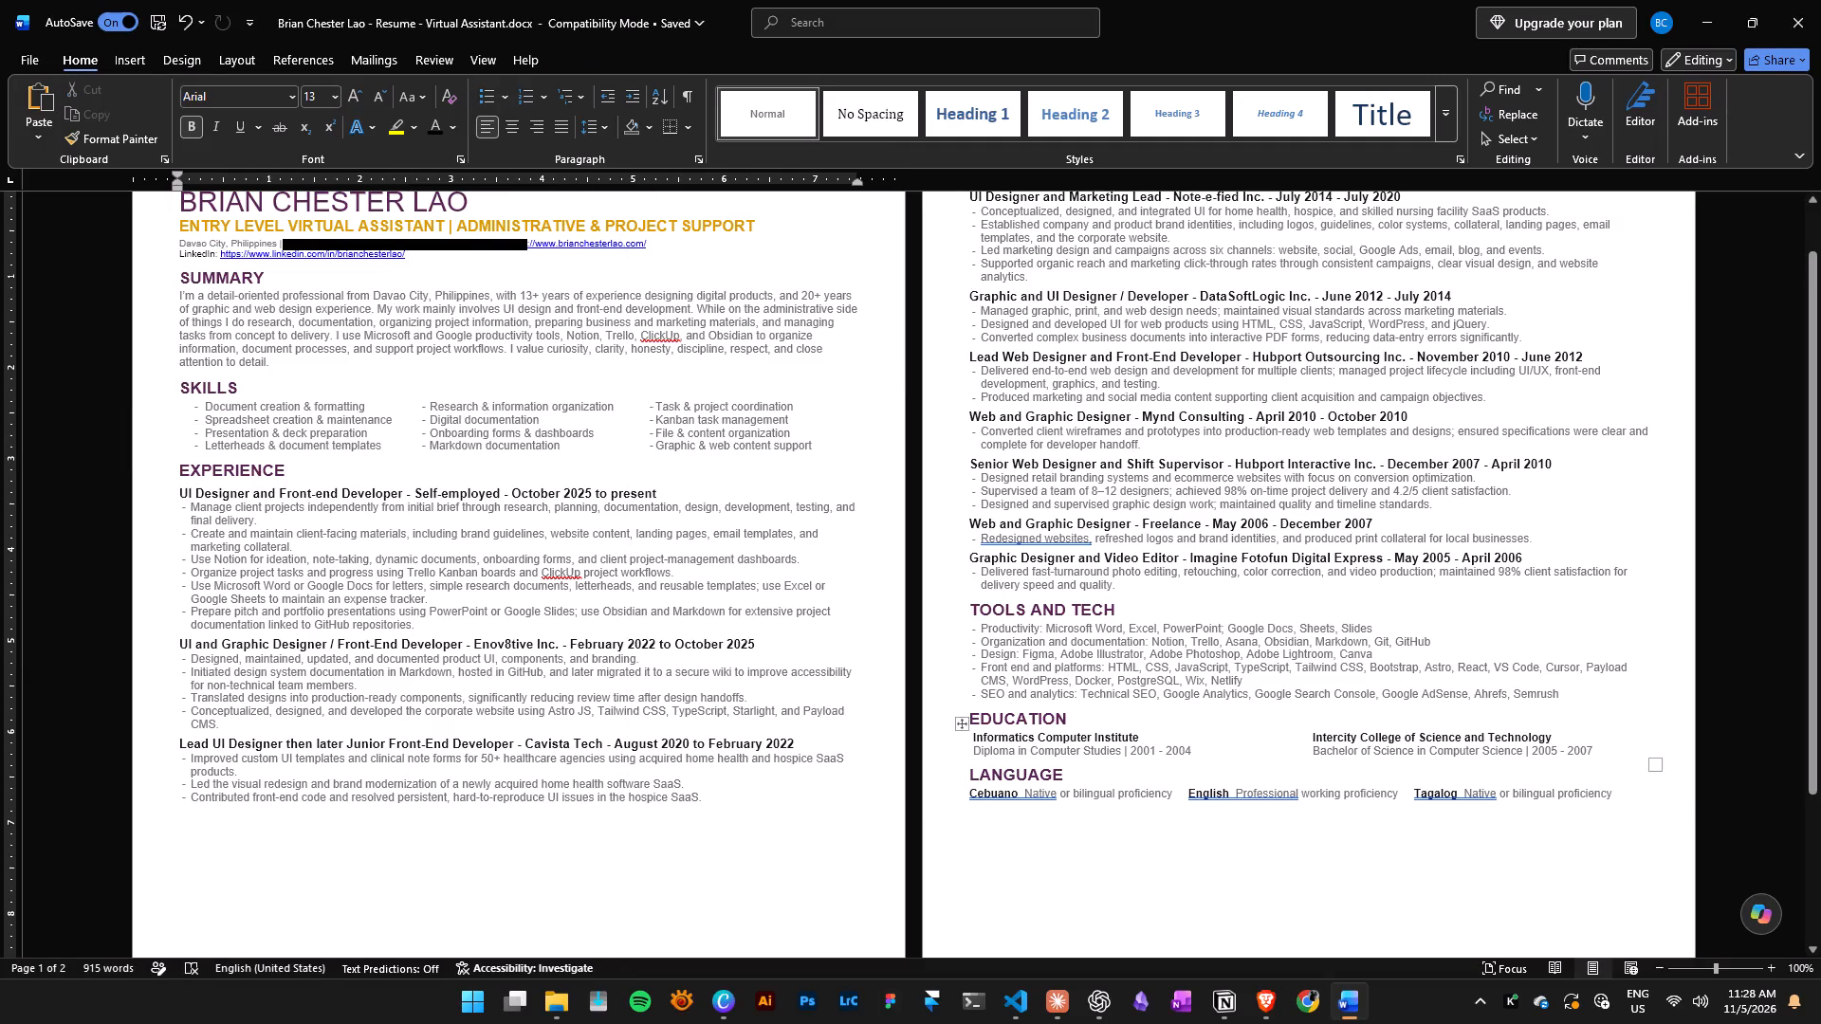
In the Language section, remove the extra spaces after Cebuano and put its proficiency on a new line.
{"action": "scroll", "coordinate": [761, 801], "scroll_direction": "down", "scroll_amount": 3}
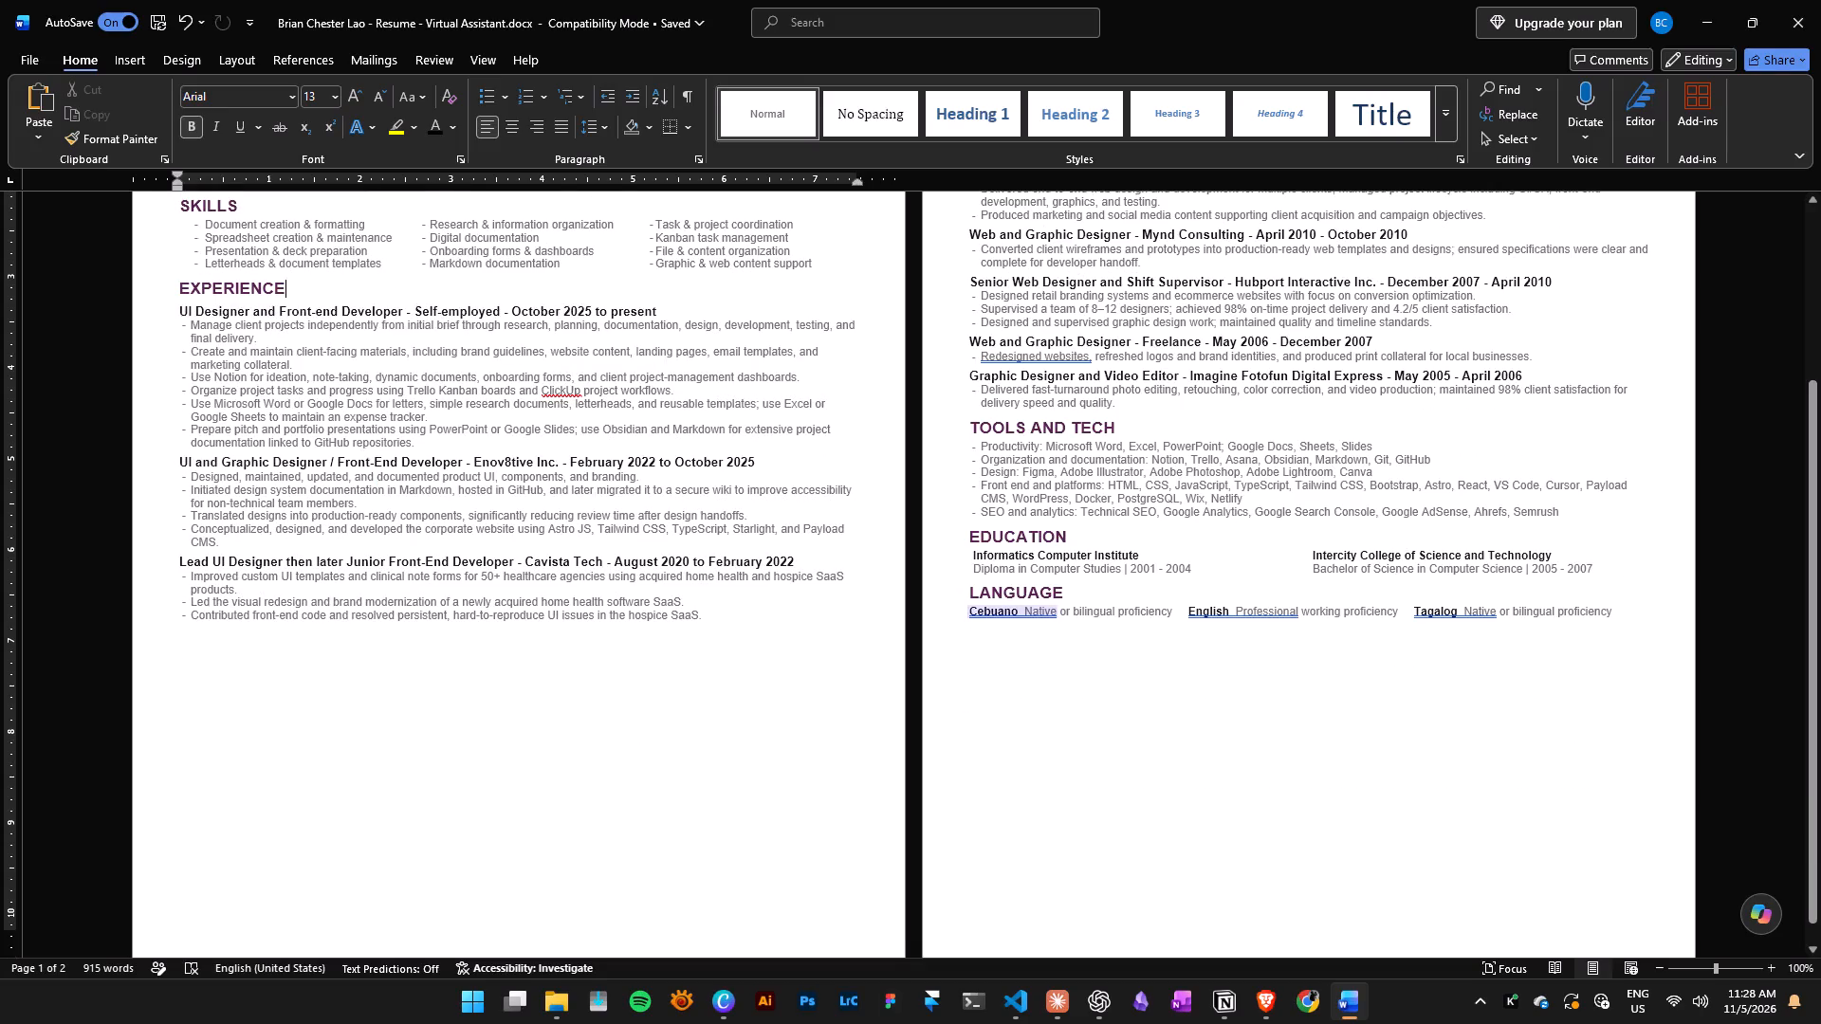
{"action": "left_click", "coordinate": [1022, 613]}
{"action": "key", "text": "Right"}
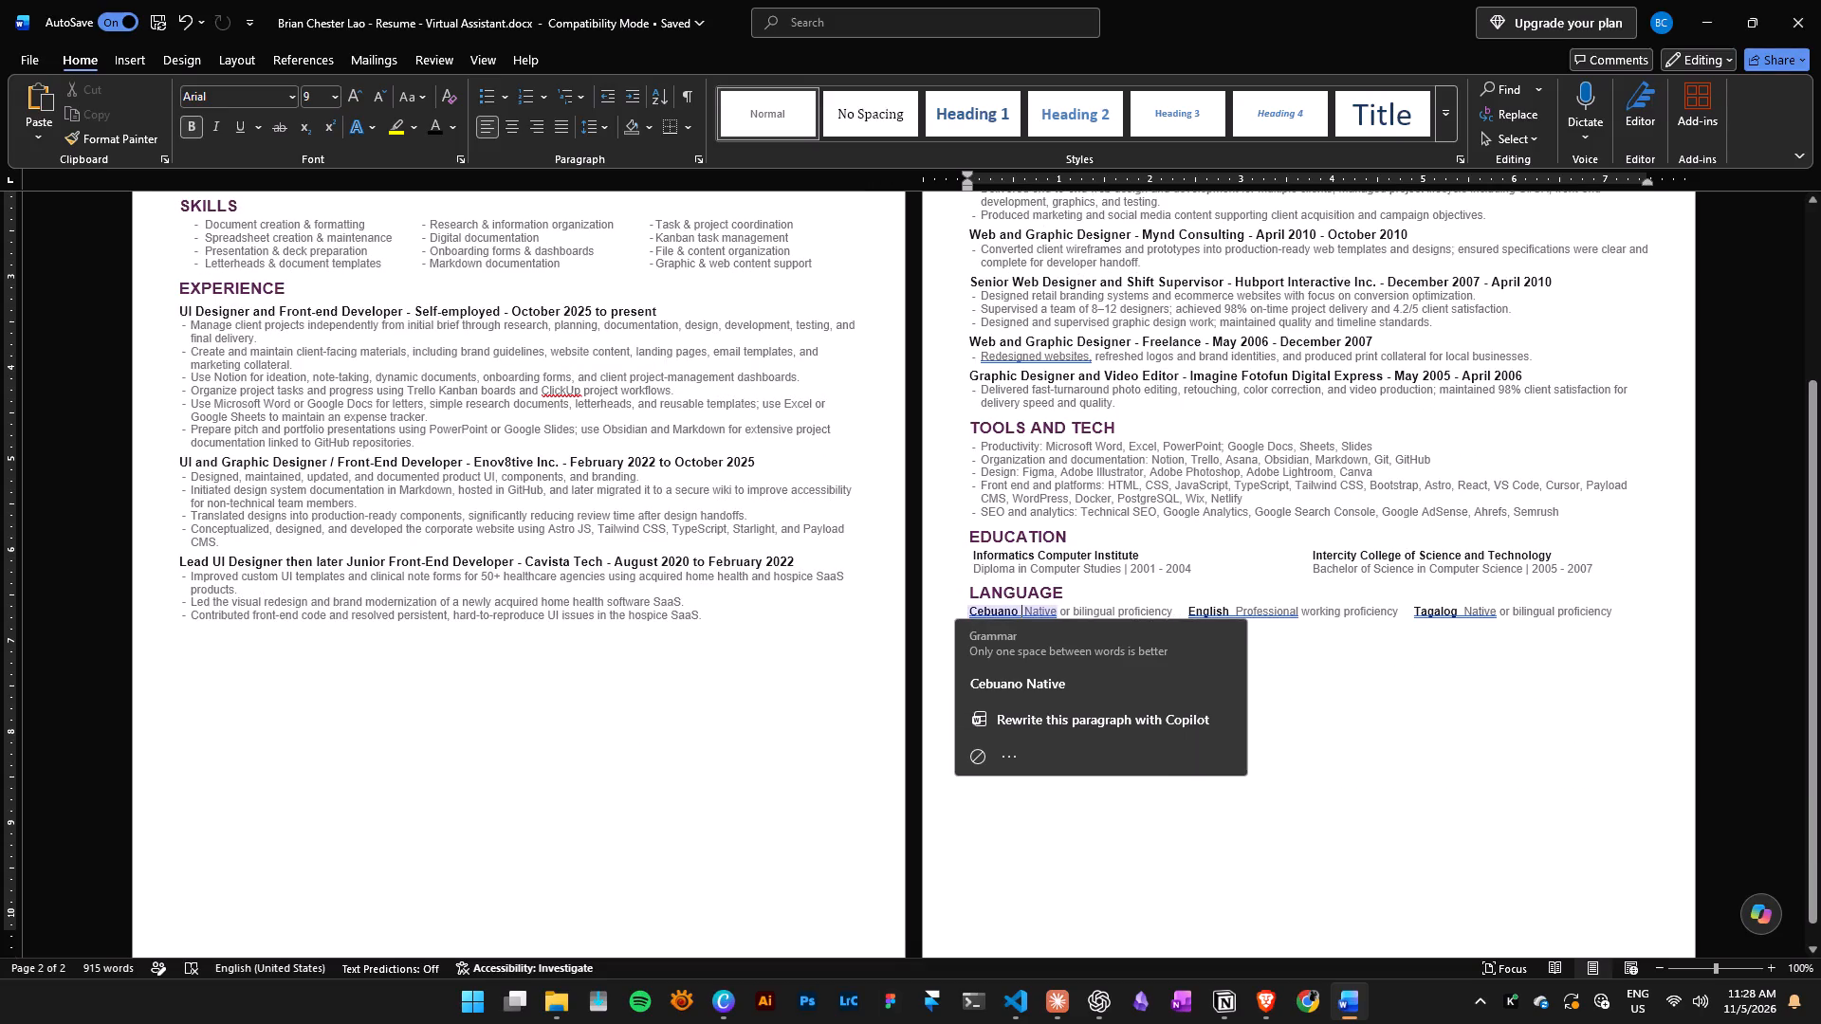
{"action": "key", "text": "BackSpace"}
{"action": "key", "text": "BackSpace"}
{"action": "key", "text": "Return"}
Remove the spacing before English and move that language entry onto a new line below Cebuano's proficiency.
{"action": "key", "text": "Right"}
{"action": "key", "text": "Right"}
{"action": "key", "text": "Right"}
{"action": "key", "text": "Right"}
{"action": "key", "text": "Right"}
{"action": "key", "text": "Right"}
{"action": "key", "text": "Right"}
{"action": "key", "text": "Right"}
{"action": "key", "text": "Right"}
{"action": "key", "text": "Right"}
{"action": "key", "text": "Right"}
{"action": "key", "text": "Right"}
{"action": "key", "text": "Right"}
{"action": "key", "text": "Right"}
{"action": "key", "text": "Right"}
{"action": "key", "text": "Right"}
{"action": "key", "text": "Right"}
{"action": "key", "text": "Right"}
{"action": "key", "text": "Right"}
{"action": "key", "text": "Right"}
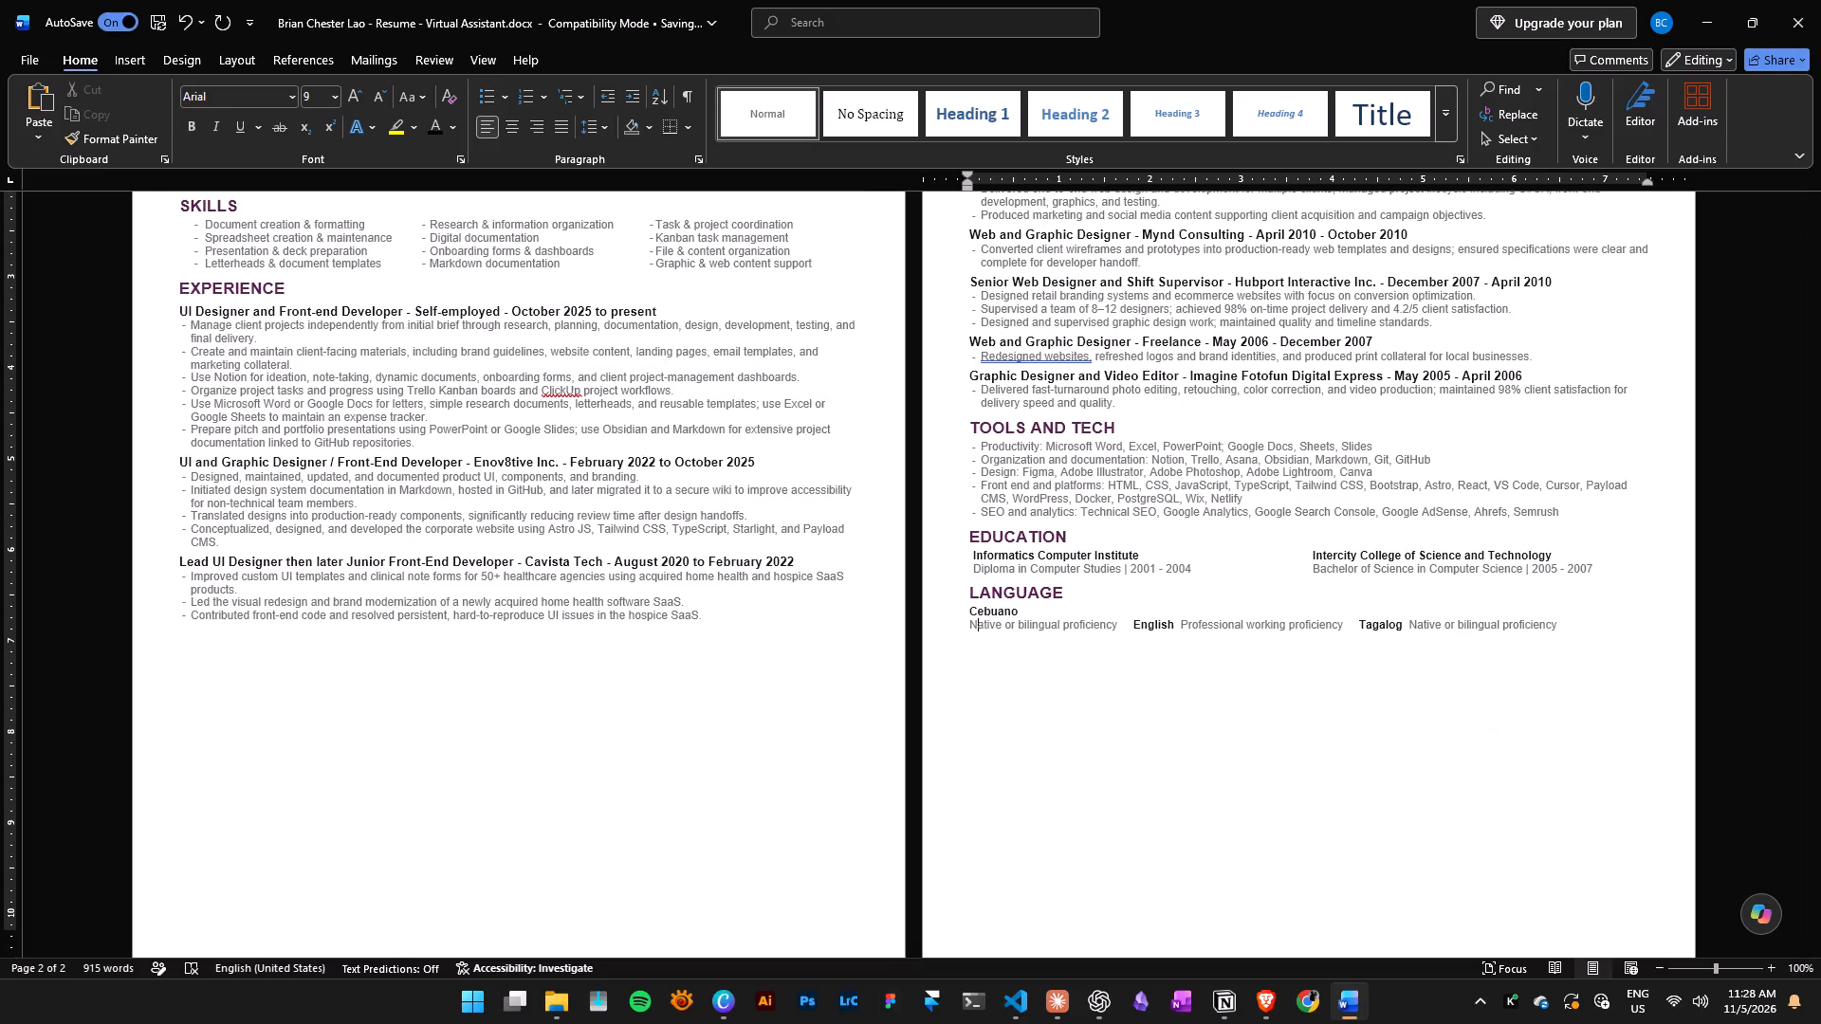
{"action": "key", "text": "Right"}
{"action": "key", "text": "Right"}
{"action": "key", "text": "Right"}
{"action": "key", "text": "Right"}
{"action": "key", "text": "Right"}
{"action": "key", "text": "Left"}
{"action": "key", "text": "Right"}
{"action": "key", "text": "BackSpace"}
{"action": "key", "text": "BackSpace"}
{"action": "key", "text": "BackSpace"}
{"action": "key", "text": "BackSpace"}
{"action": "key", "text": "BackSpace"}
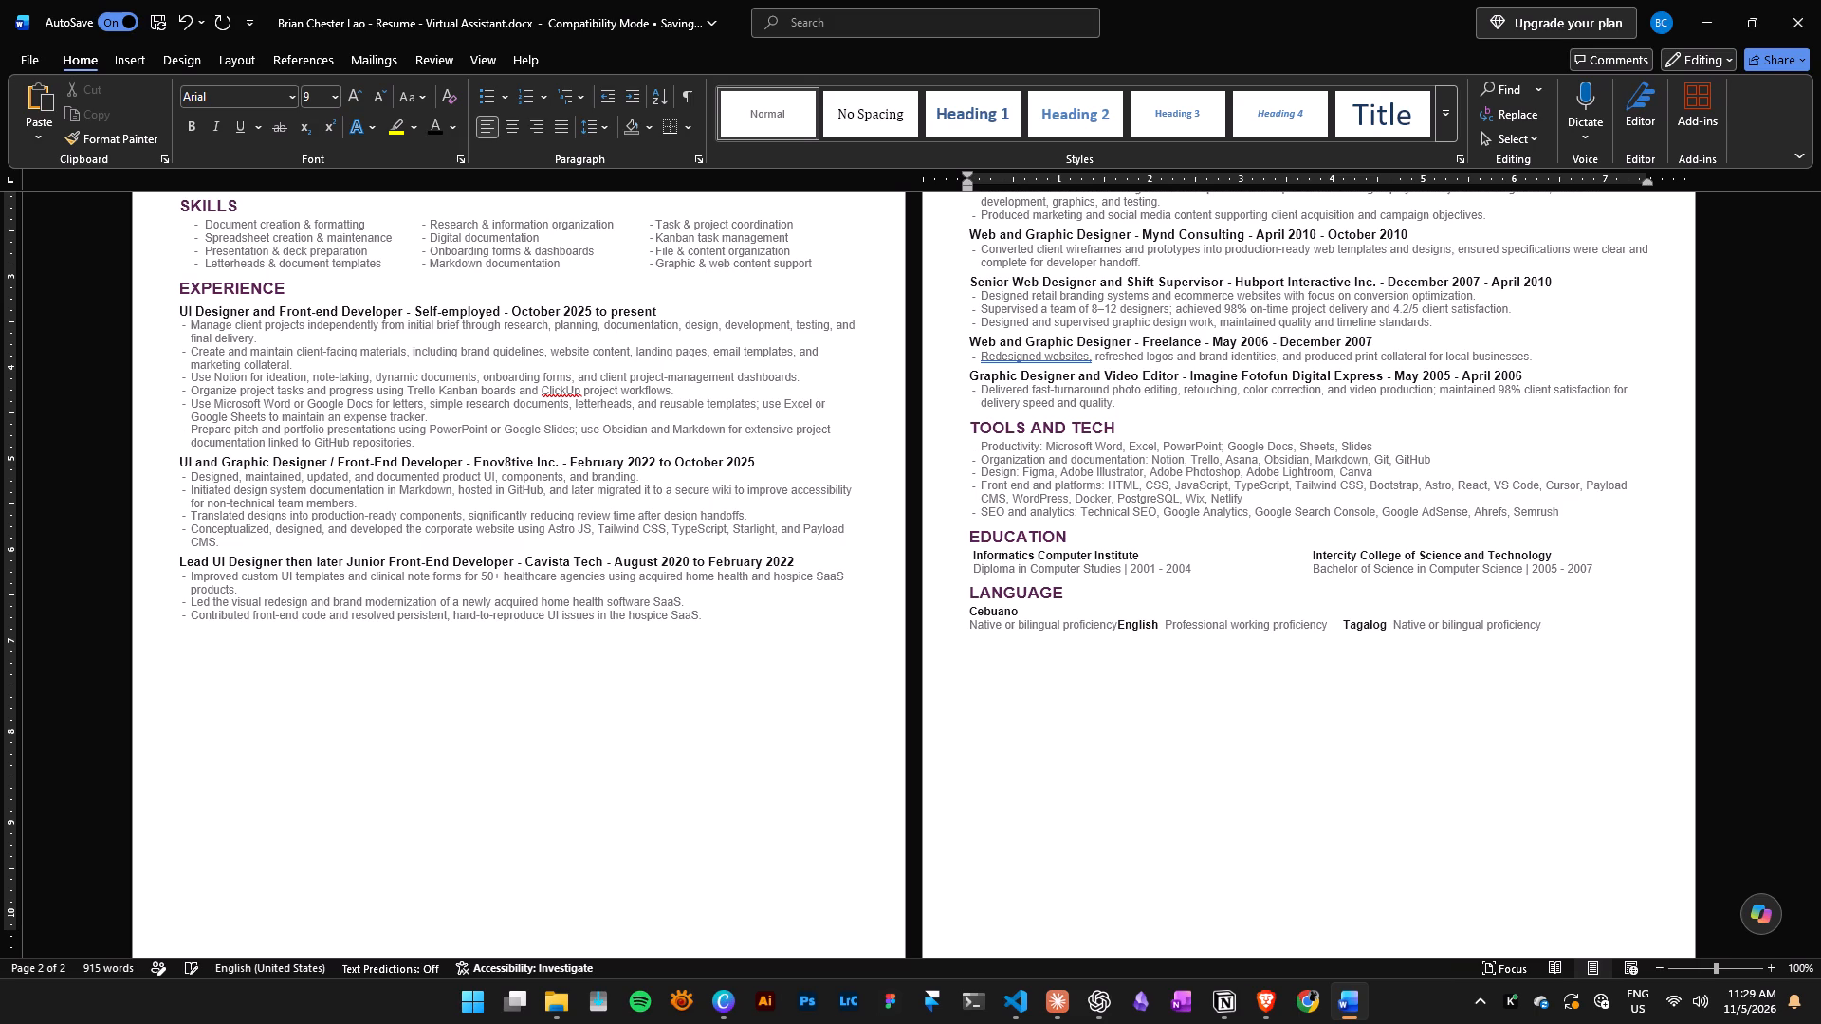
{"action": "key", "text": "BackSpace"}
{"action": "key", "text": "y"}
{"action": "key", "text": "Return"}
Remove the spaces after English and put Professional working proficiency on its own line below it.
{"action": "key", "text": "Right"}
{"action": "key", "text": "Right"}
{"action": "key", "text": "Right"}
{"action": "key", "text": "Right"}
{"action": "key", "text": "Right"}
{"action": "key", "text": "Right"}
{"action": "key", "text": "Right"}
{"action": "key", "text": "Right"}
{"action": "key", "text": "Right"}
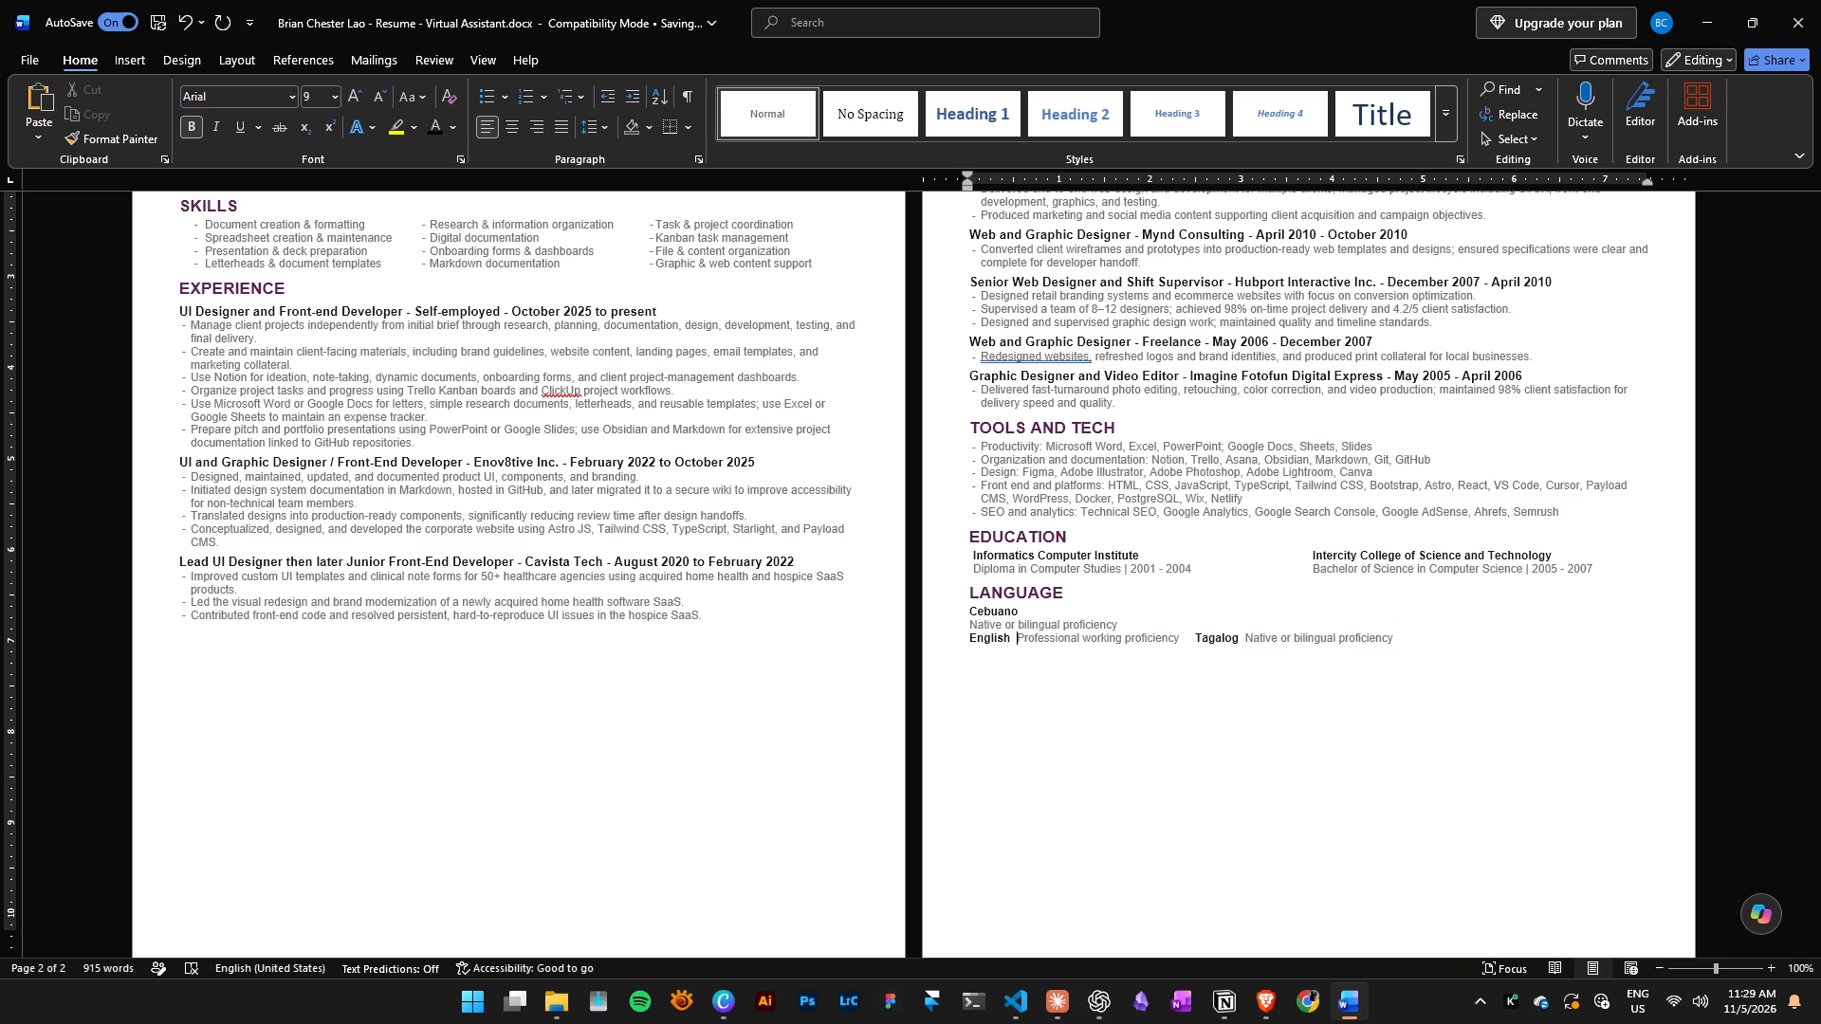
{"action": "key", "text": "BackSpace"}
{"action": "key", "text": "BackSpace"}
{"action": "key", "text": "Return"}
Remove the spacing before Tagalog and move that language entry onto a new line below English's proficiency.
{"action": "key", "text": "Right"}
{"action": "key", "text": "Right"}
{"action": "key", "text": "Right"}
{"action": "key", "text": "Right"}
{"action": "key", "text": "Right"}
{"action": "key", "text": "Right"}
{"action": "key", "text": "Right"}
{"action": "key", "text": "Right"}
{"action": "key", "text": "Right"}
{"action": "key", "text": "Right"}
{"action": "key", "text": "Right"}
{"action": "key", "text": "Right"}
{"action": "key", "text": "Right"}
{"action": "key", "text": "Right"}
{"action": "key", "text": "Right"}
{"action": "key", "text": "Right"}
{"action": "key", "text": "Right"}
{"action": "key", "text": "Right"}
{"action": "key", "text": "Right"}
{"action": "key", "text": "Right"}
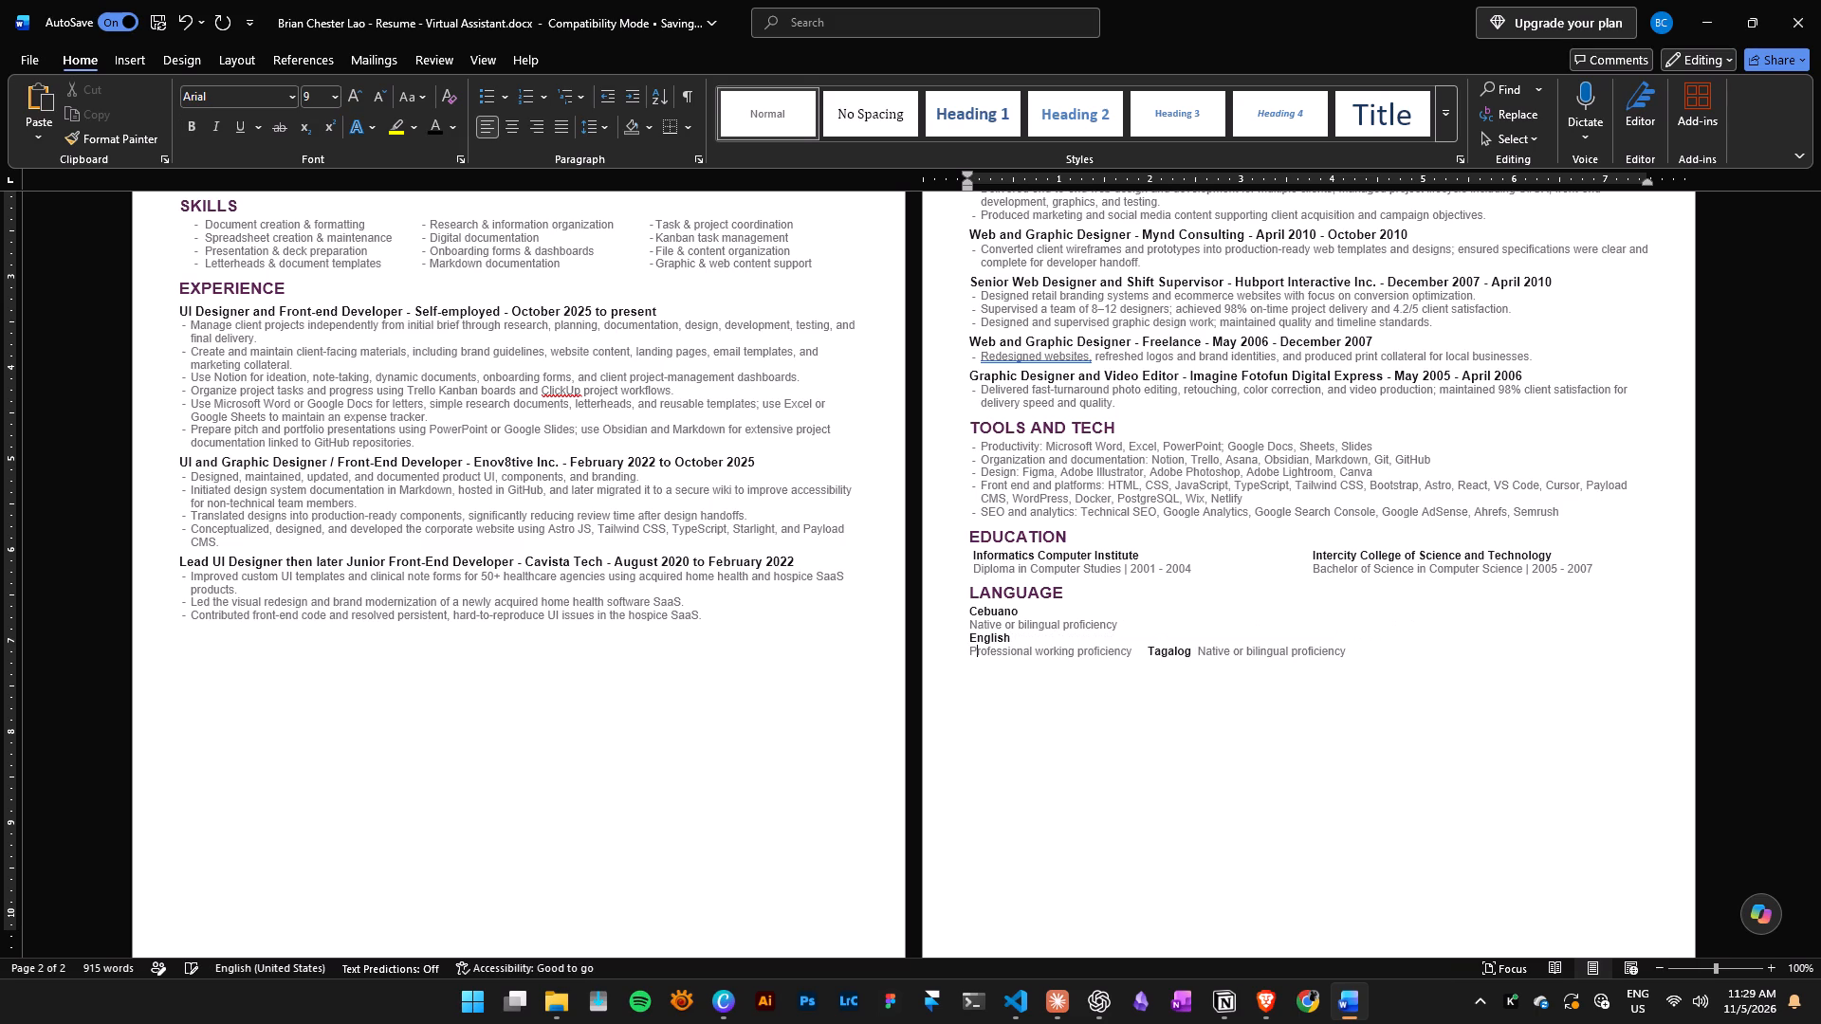
{"action": "key", "text": "Right"}
{"action": "key", "text": "BackSpace"}
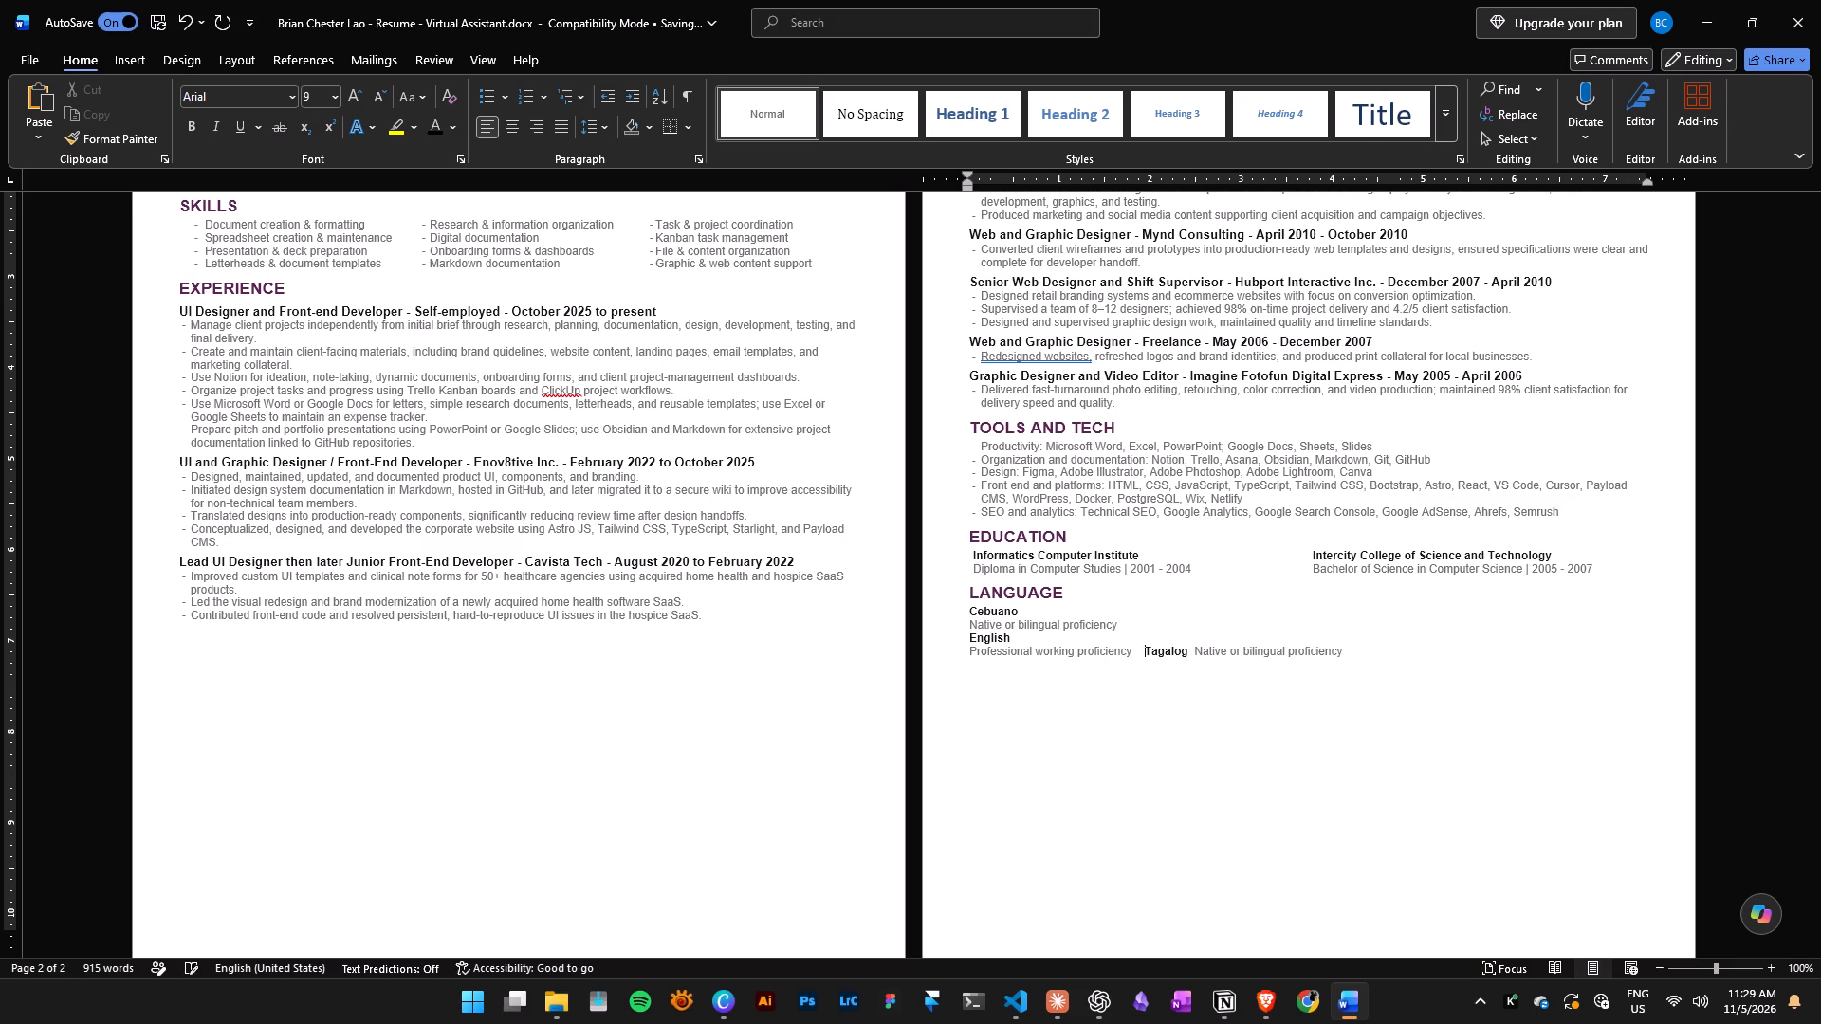
{"action": "key", "text": "BackSpace"}
{"action": "key", "text": "BackSpace"}
{"action": "key", "text": "BackSpace"}
{"action": "key", "text": "BackSpace"}
{"action": "key", "text": "Return"}
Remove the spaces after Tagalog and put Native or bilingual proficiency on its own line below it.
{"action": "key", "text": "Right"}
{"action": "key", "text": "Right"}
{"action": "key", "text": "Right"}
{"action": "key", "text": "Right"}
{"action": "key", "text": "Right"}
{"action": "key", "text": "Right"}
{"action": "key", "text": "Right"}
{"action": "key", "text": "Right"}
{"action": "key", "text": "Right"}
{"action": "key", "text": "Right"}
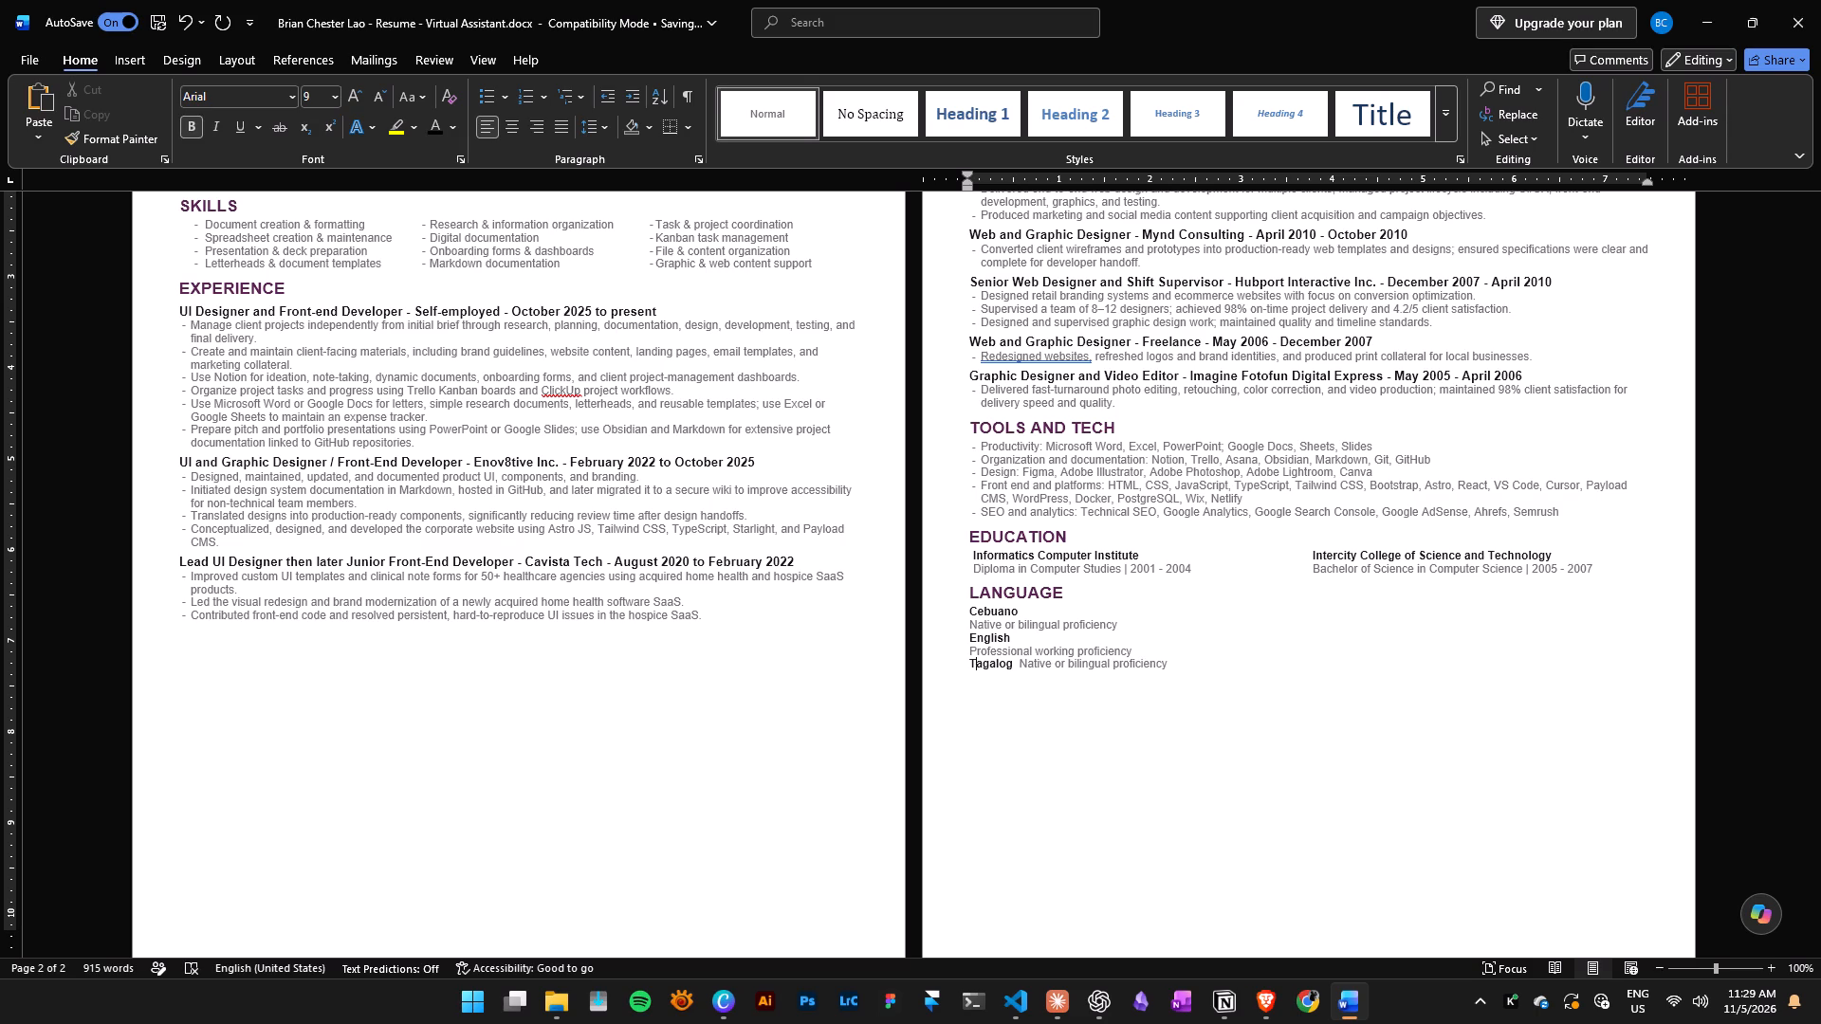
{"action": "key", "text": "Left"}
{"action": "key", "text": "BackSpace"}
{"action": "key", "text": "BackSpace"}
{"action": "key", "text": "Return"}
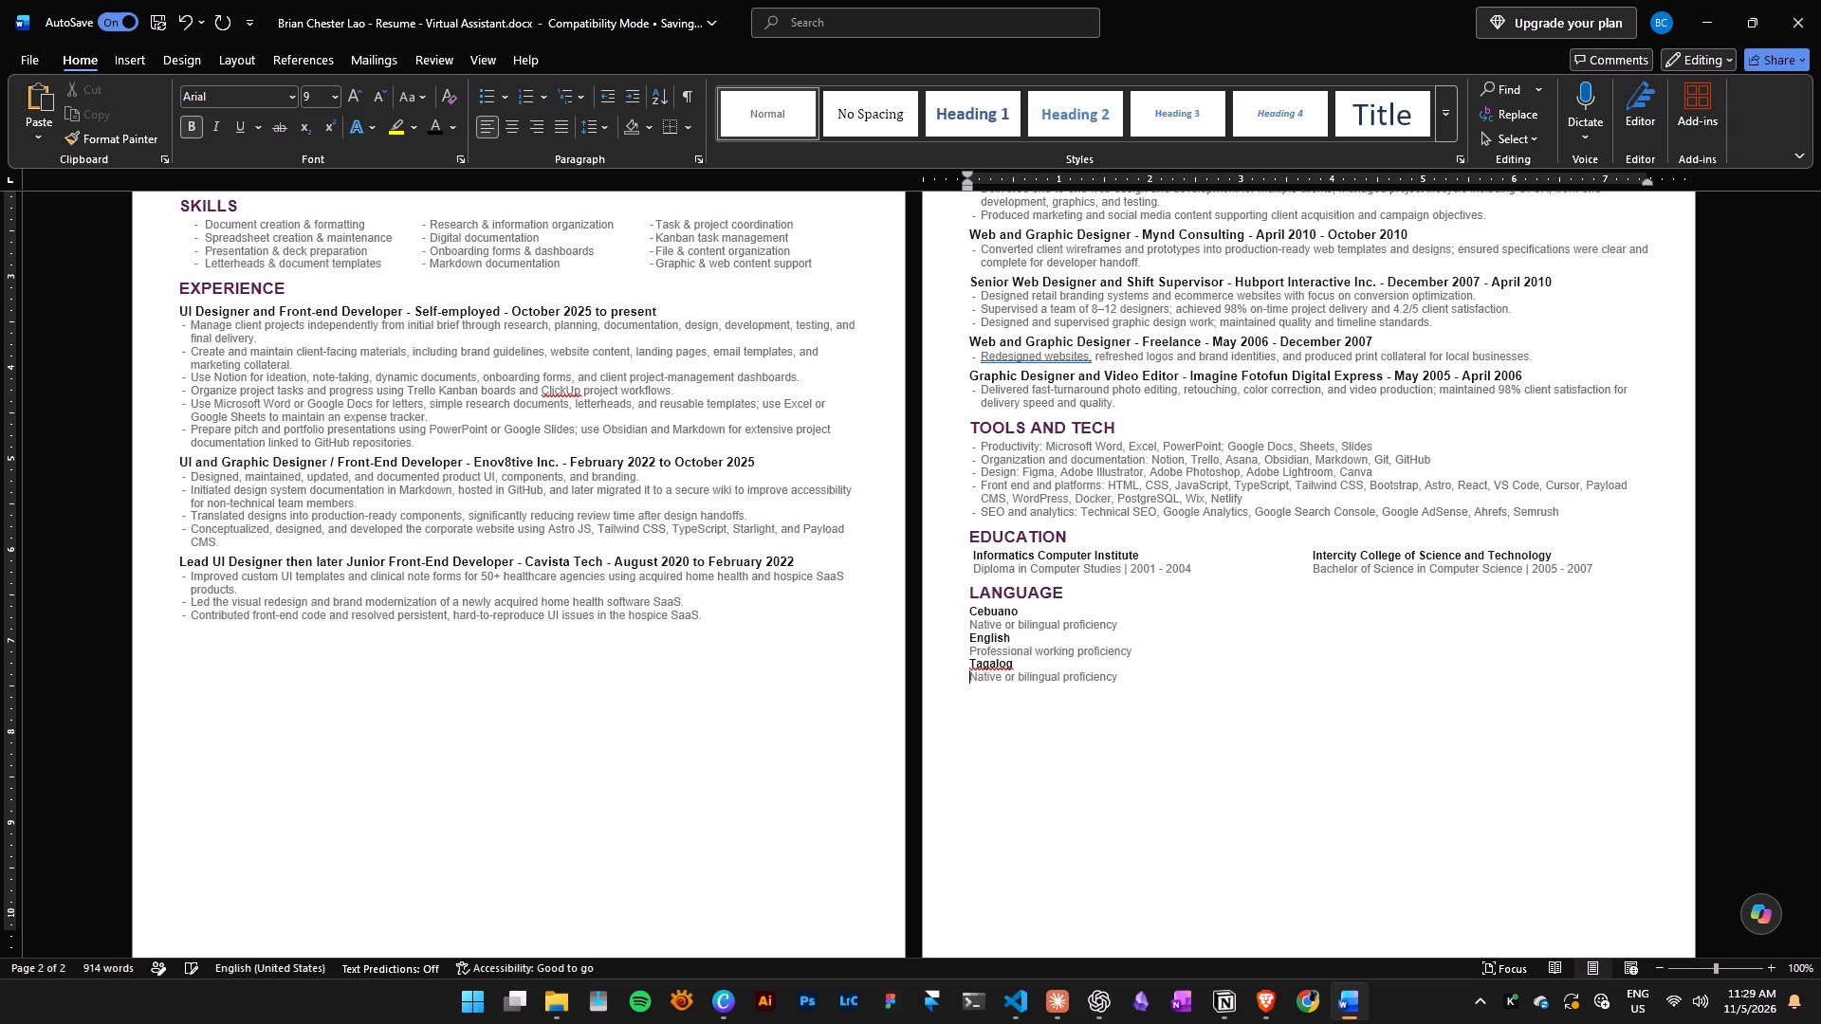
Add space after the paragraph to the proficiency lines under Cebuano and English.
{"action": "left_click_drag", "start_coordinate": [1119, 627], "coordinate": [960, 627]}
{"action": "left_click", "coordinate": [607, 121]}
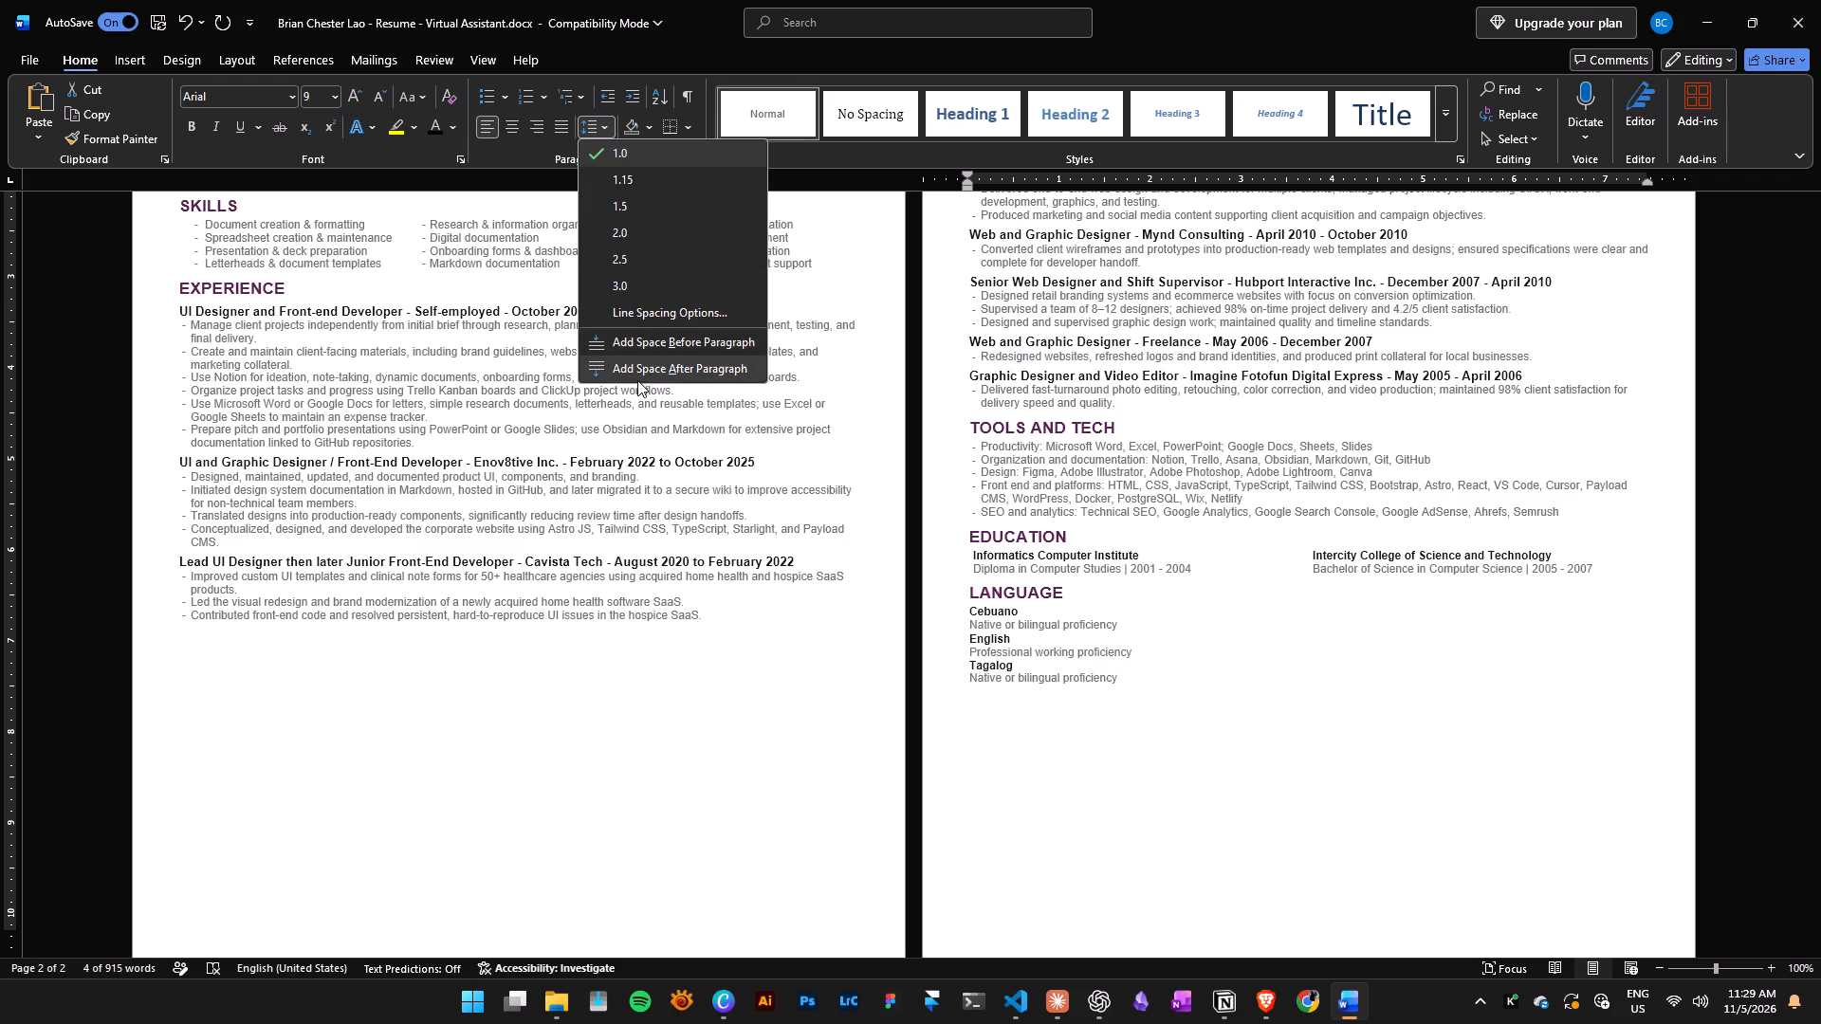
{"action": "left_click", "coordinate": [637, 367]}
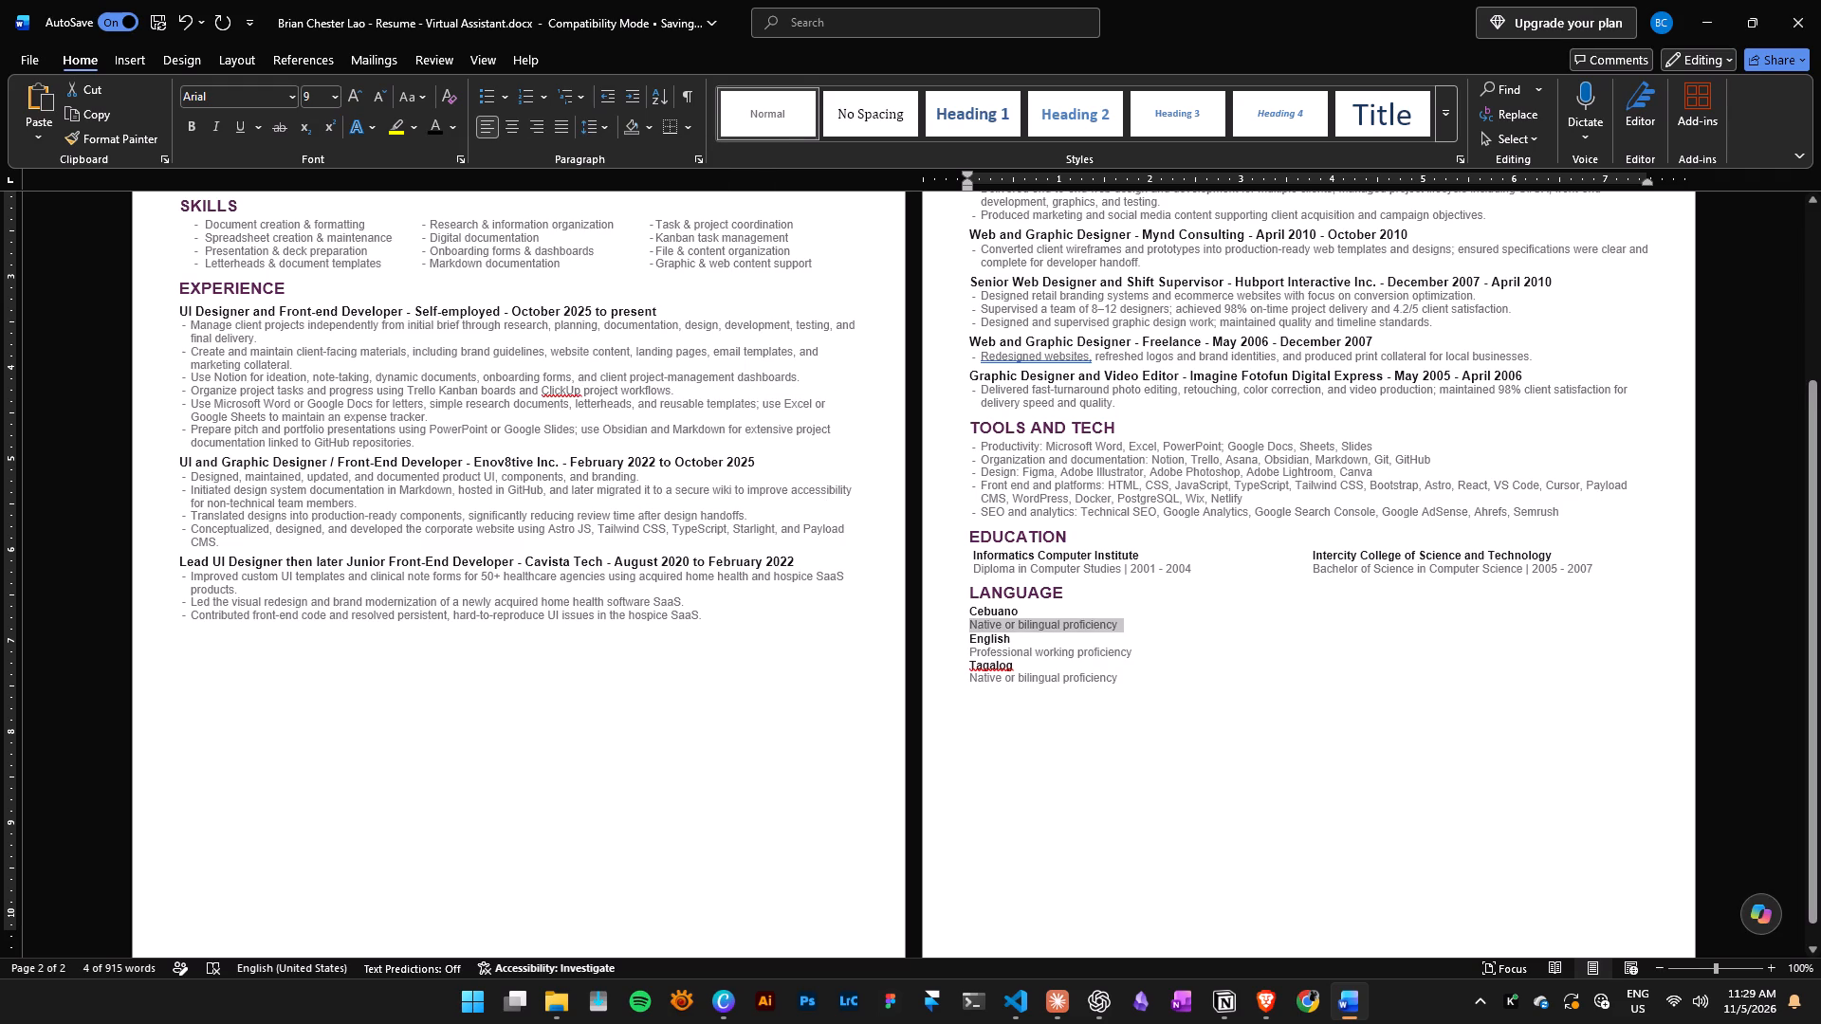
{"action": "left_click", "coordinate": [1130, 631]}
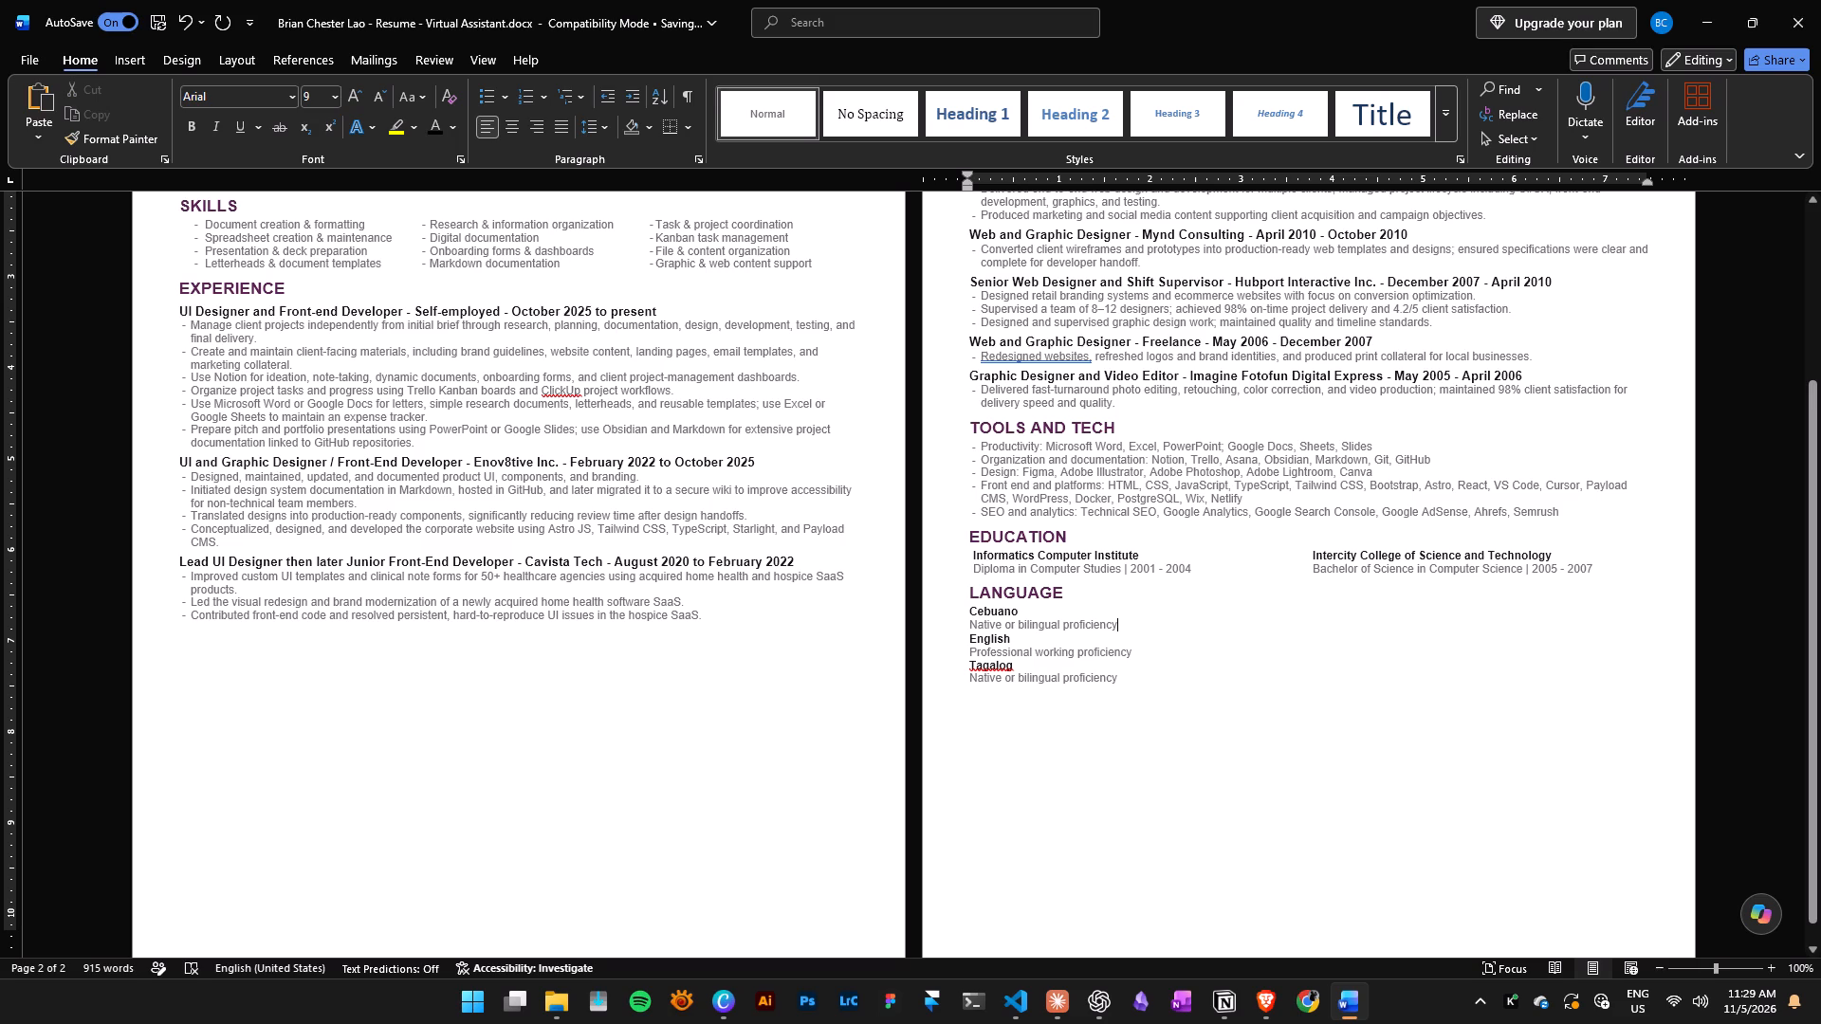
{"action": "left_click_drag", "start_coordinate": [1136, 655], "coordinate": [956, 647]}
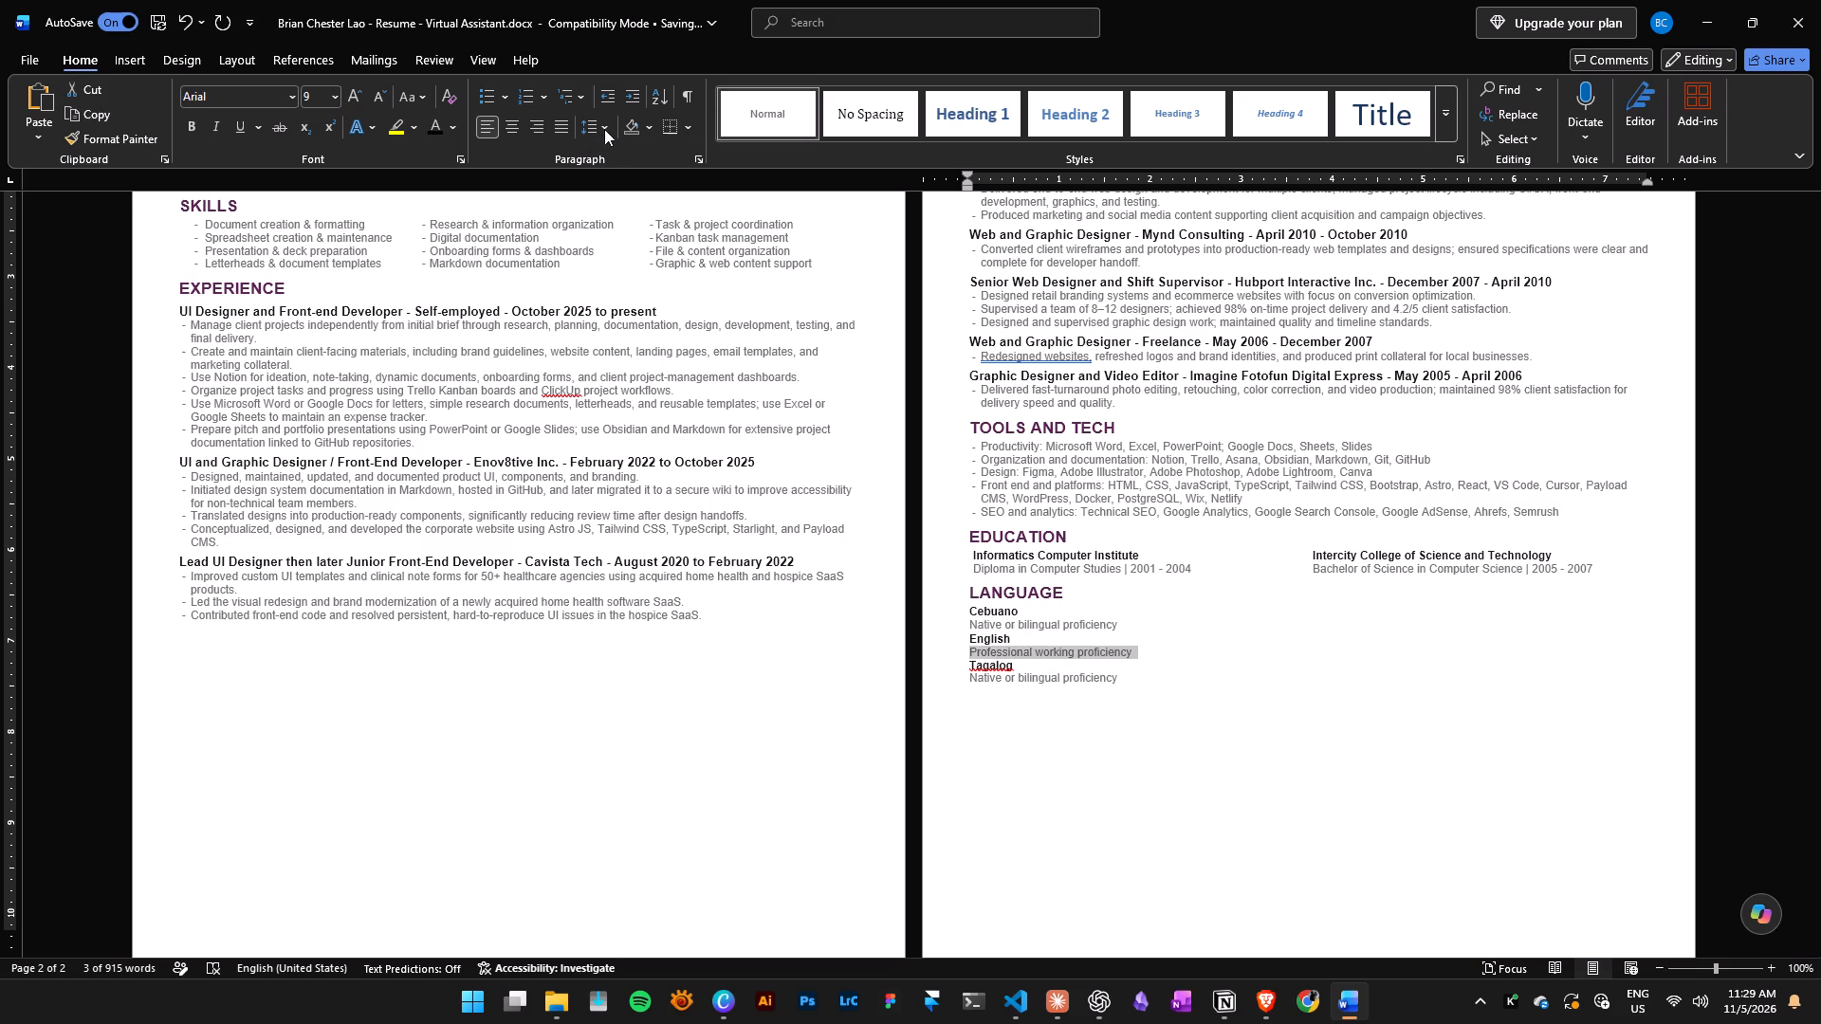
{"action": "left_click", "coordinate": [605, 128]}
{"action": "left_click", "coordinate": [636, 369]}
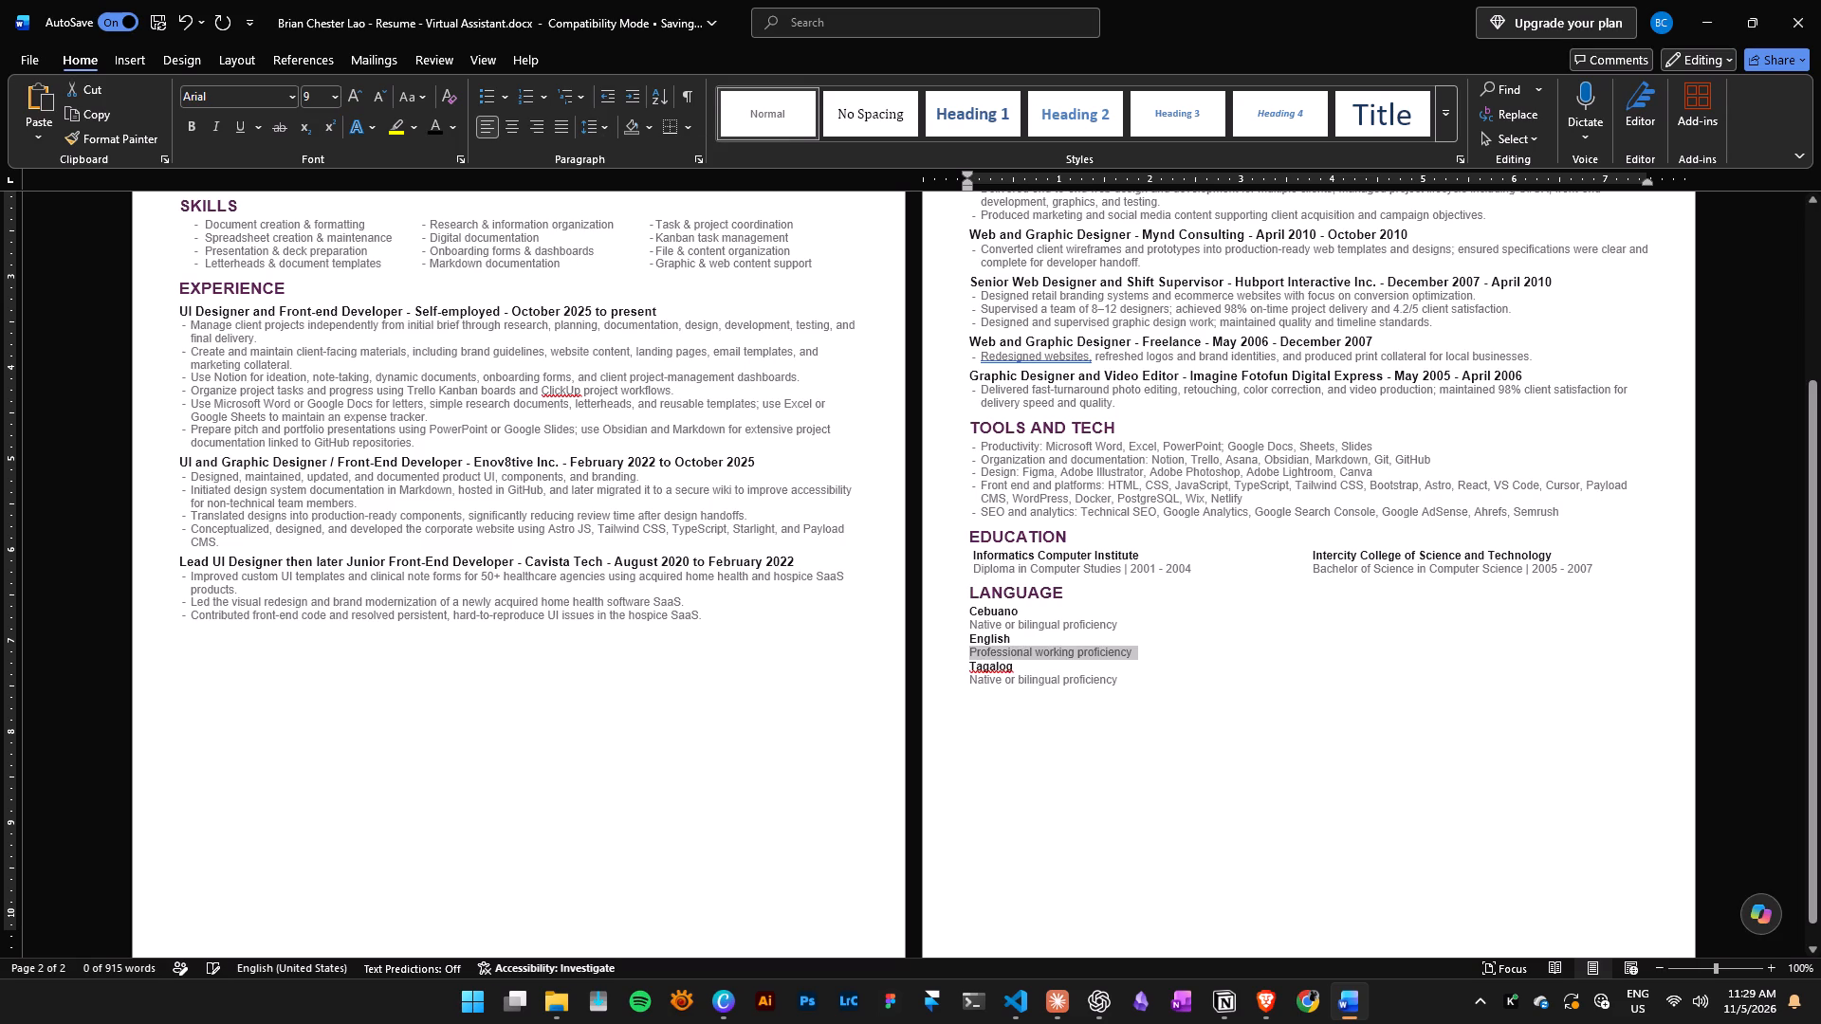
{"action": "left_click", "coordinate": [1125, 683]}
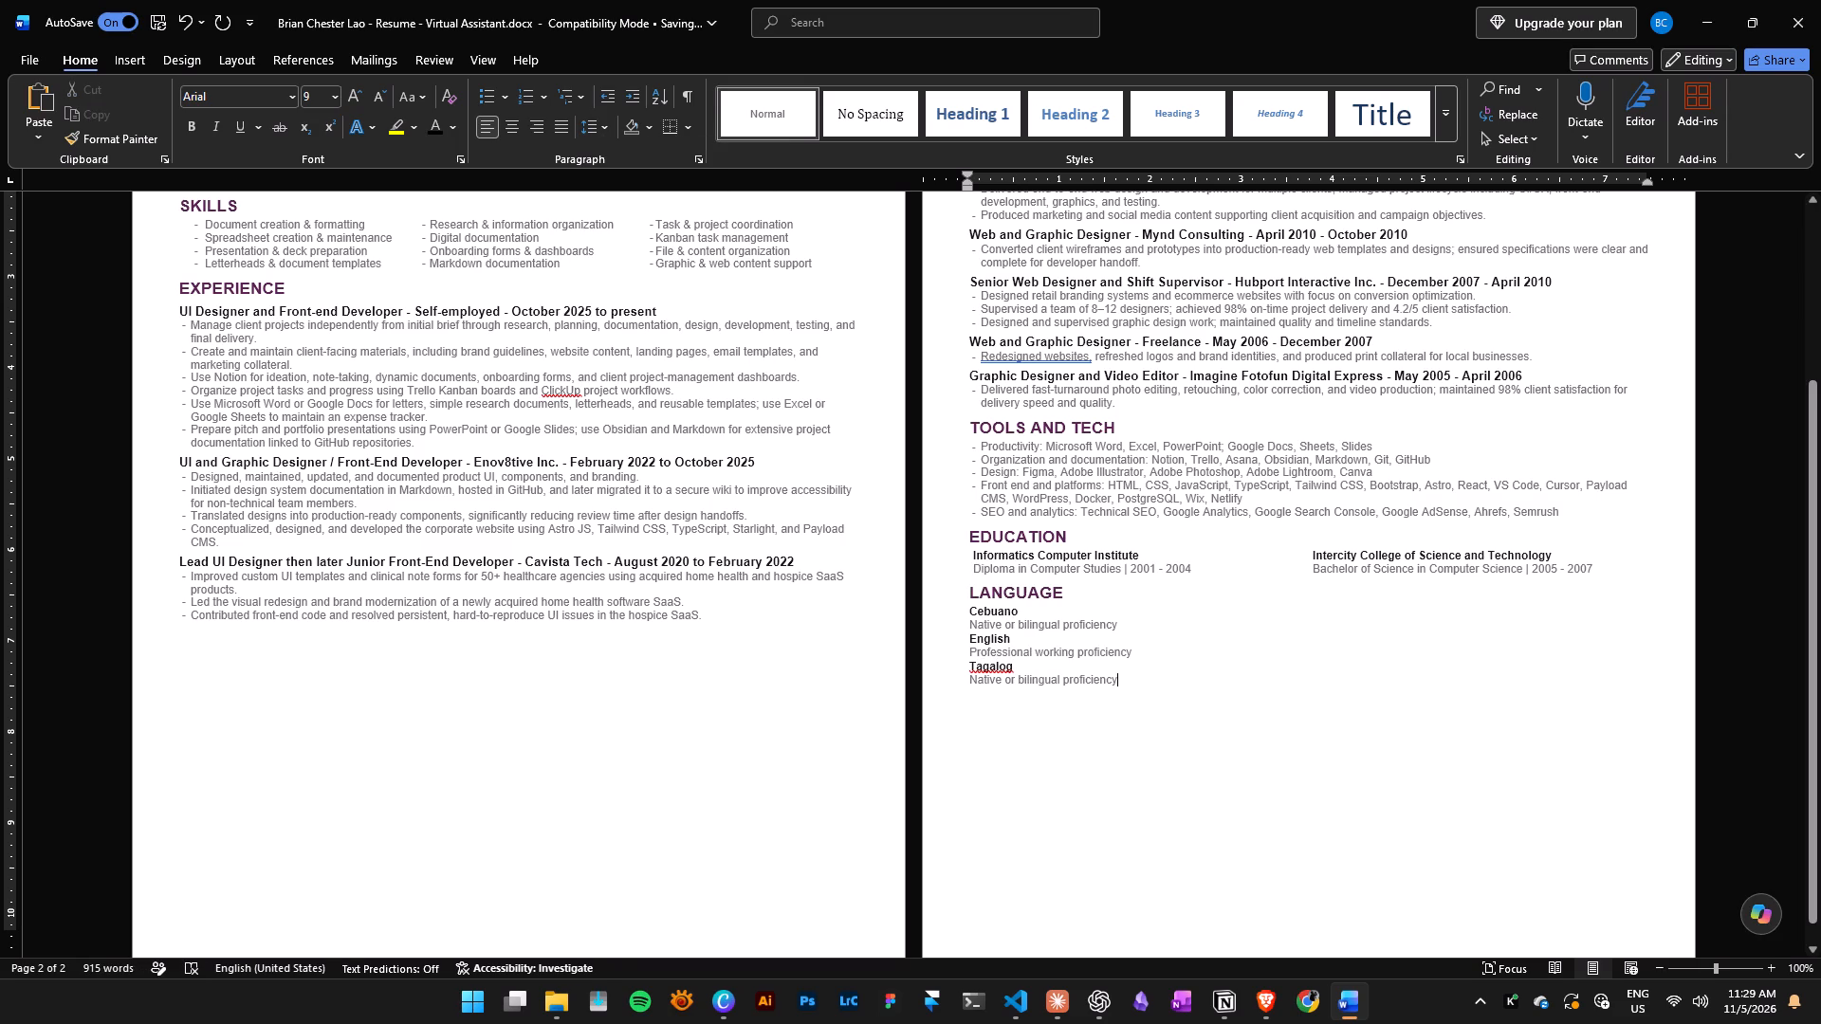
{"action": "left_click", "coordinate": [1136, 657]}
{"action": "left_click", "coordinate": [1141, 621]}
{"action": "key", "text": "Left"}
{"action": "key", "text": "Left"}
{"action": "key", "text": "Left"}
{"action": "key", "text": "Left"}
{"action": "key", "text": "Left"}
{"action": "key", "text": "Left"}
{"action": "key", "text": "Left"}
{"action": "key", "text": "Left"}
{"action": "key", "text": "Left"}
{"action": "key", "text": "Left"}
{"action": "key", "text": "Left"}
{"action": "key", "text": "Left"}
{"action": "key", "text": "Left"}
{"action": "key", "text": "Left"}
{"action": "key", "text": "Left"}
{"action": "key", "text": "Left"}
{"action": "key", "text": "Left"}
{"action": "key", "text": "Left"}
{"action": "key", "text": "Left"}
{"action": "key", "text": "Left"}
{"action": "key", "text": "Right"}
Undo the recent line breaks and spacing edits in the Language section until all three languages share one line again.
{"action": "key", "text": "ctrl+z"}
{"action": "key", "text": "ctrl+z"}
{"action": "key", "text": "ctrl+z"}
{"action": "key", "text": "ctrl+z"}
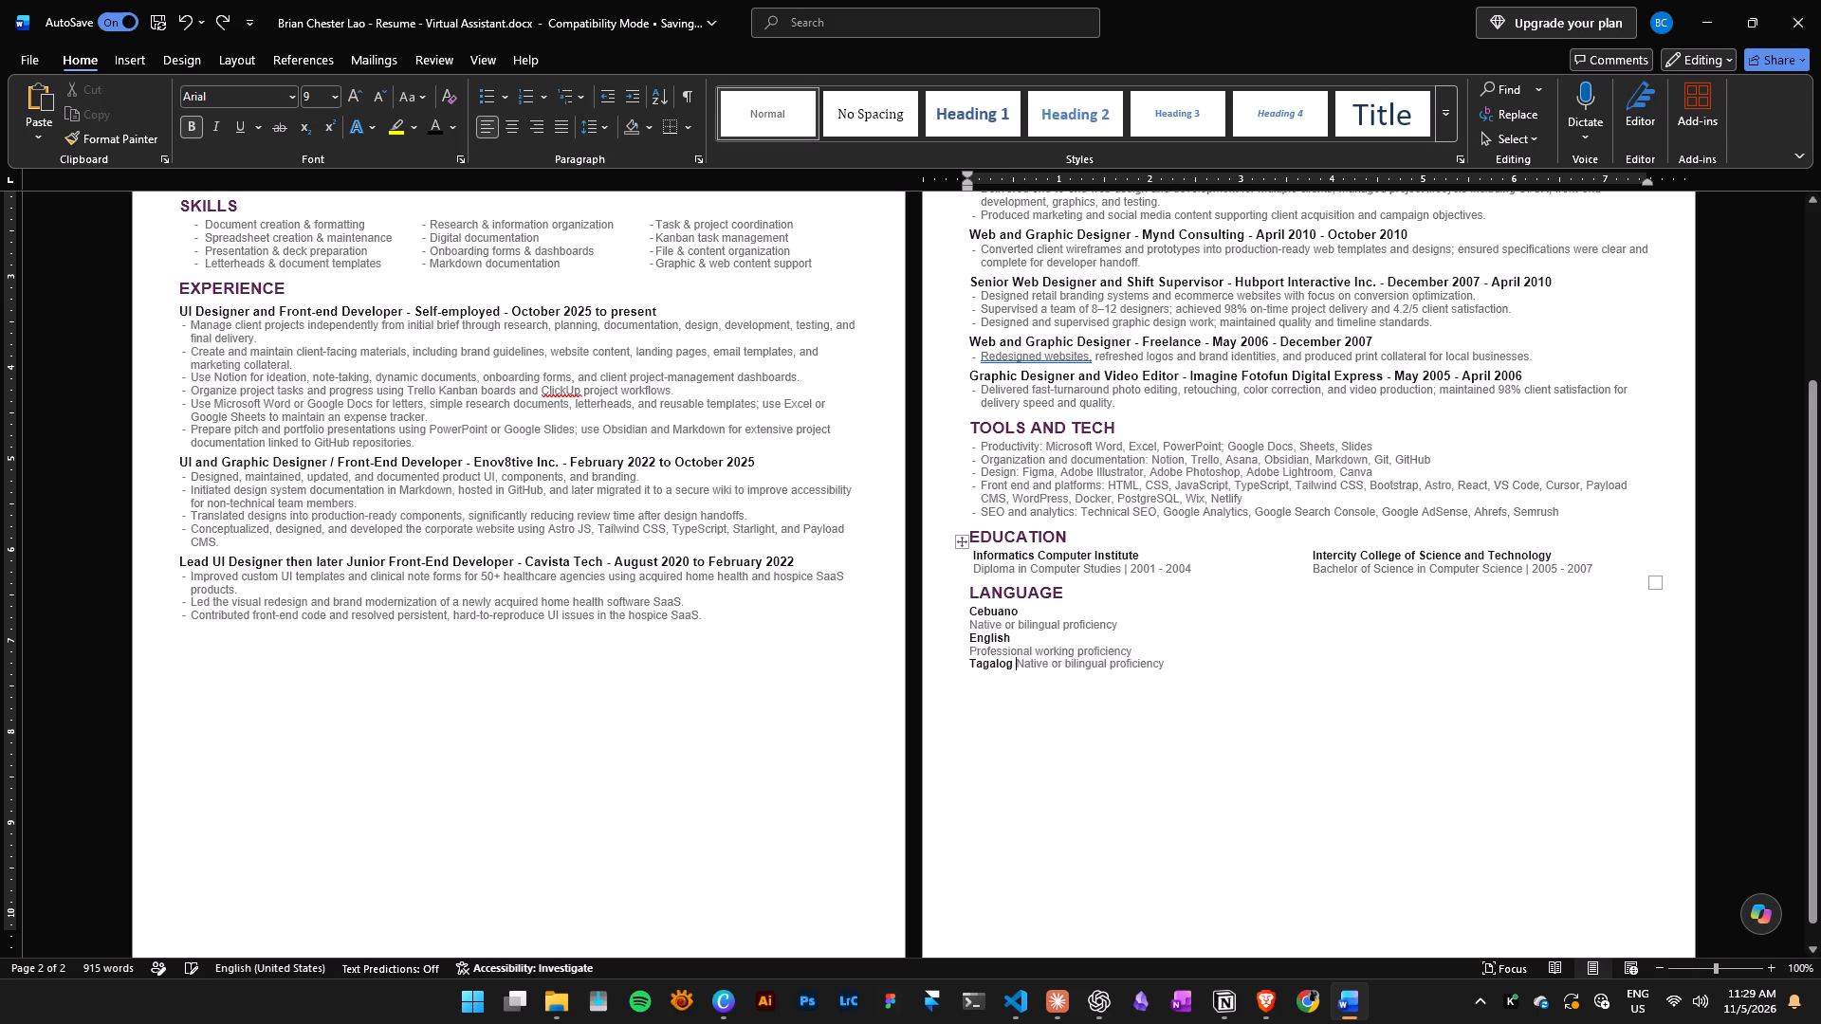
{"action": "key", "text": "ctrl+z"}
{"action": "key", "text": "ctrl+z"}
{"action": "key", "text": "ctrl+z"}
{"action": "key", "text": "ctrl+z"}
{"action": "key", "text": "ctrl+z"}
{"action": "key", "text": "ctrl+z"}
{"action": "key", "text": "ctrl+z"}
{"action": "key", "text": "ctrl+z"}
{"action": "key", "text": "ctrl+z"}
{"action": "key", "text": "ctrl+z"}
{"action": "key", "text": "ctrl+z"}
{"action": "key", "text": "ctrl+z"}
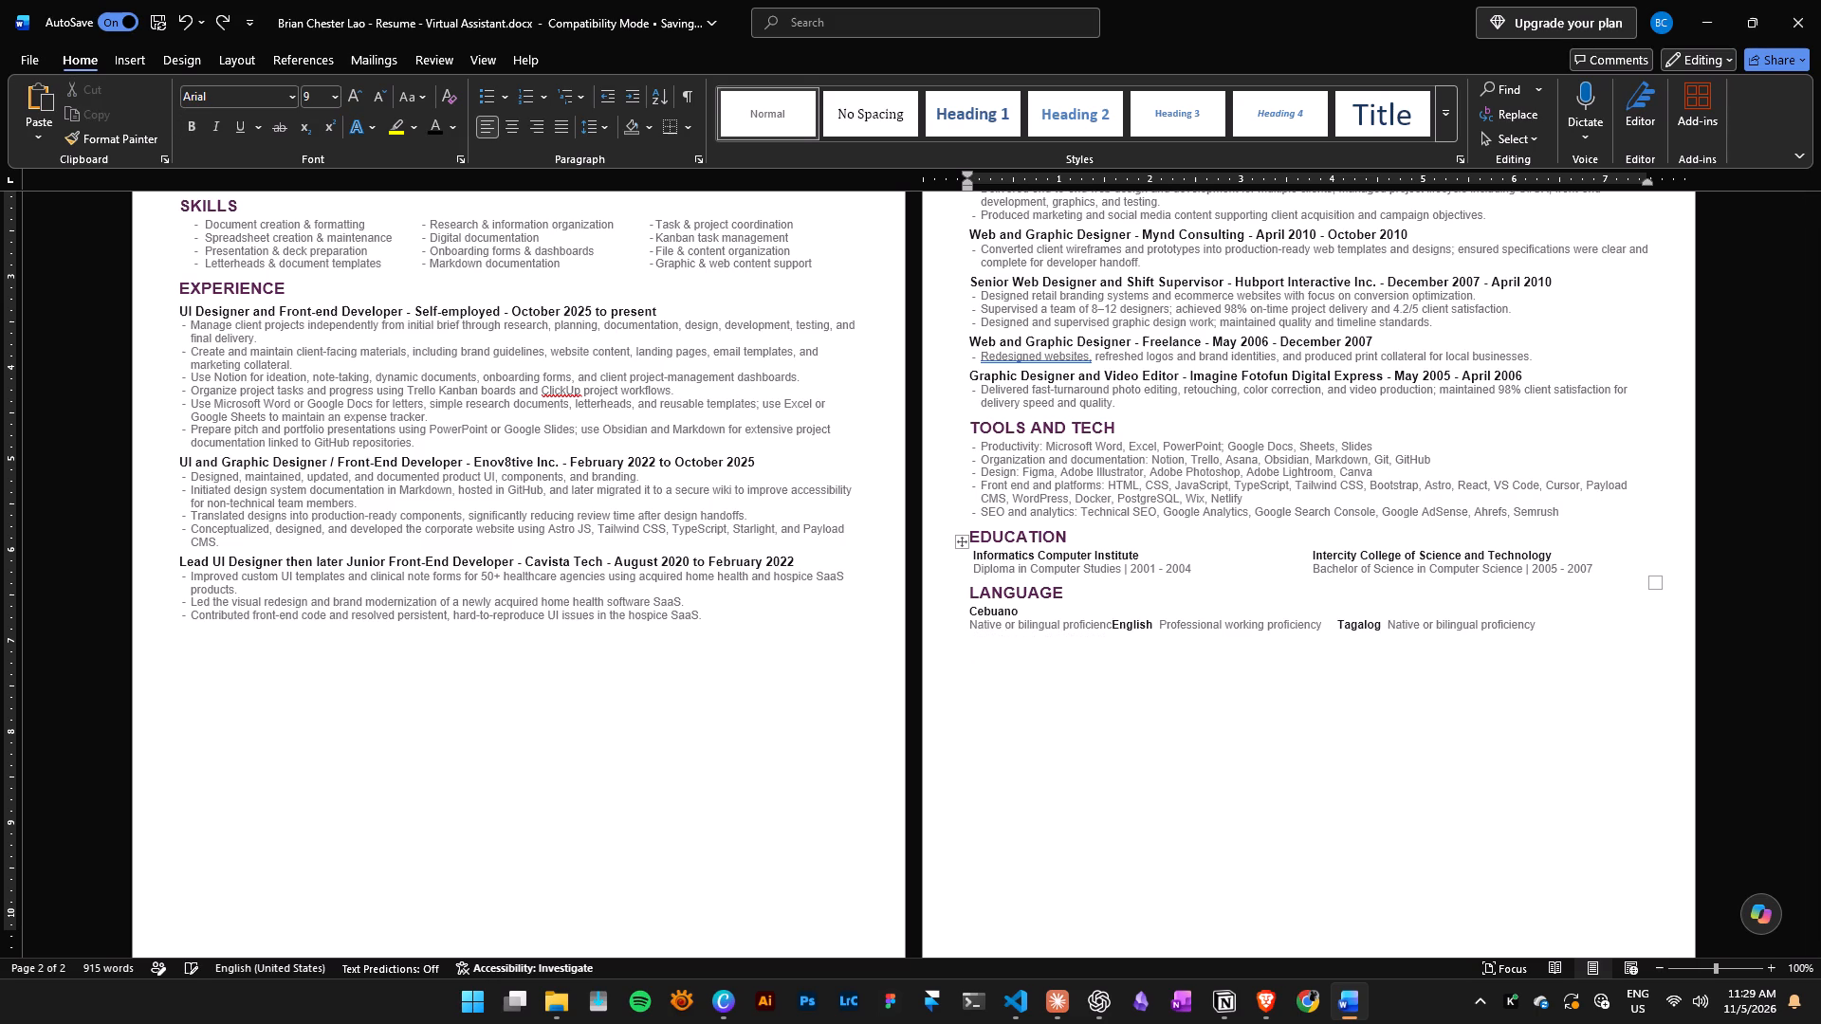
{"action": "key", "text": "ctrl+z"}
{"action": "key", "text": "ctrl+z"}
{"action": "key", "text": "ctrl+z"}
{"action": "key", "text": "ctrl+z"}
{"action": "key", "text": "ctrl+z"}
{"action": "key", "text": "ctrl+z"}
{"action": "key", "text": "ctrl+z"}
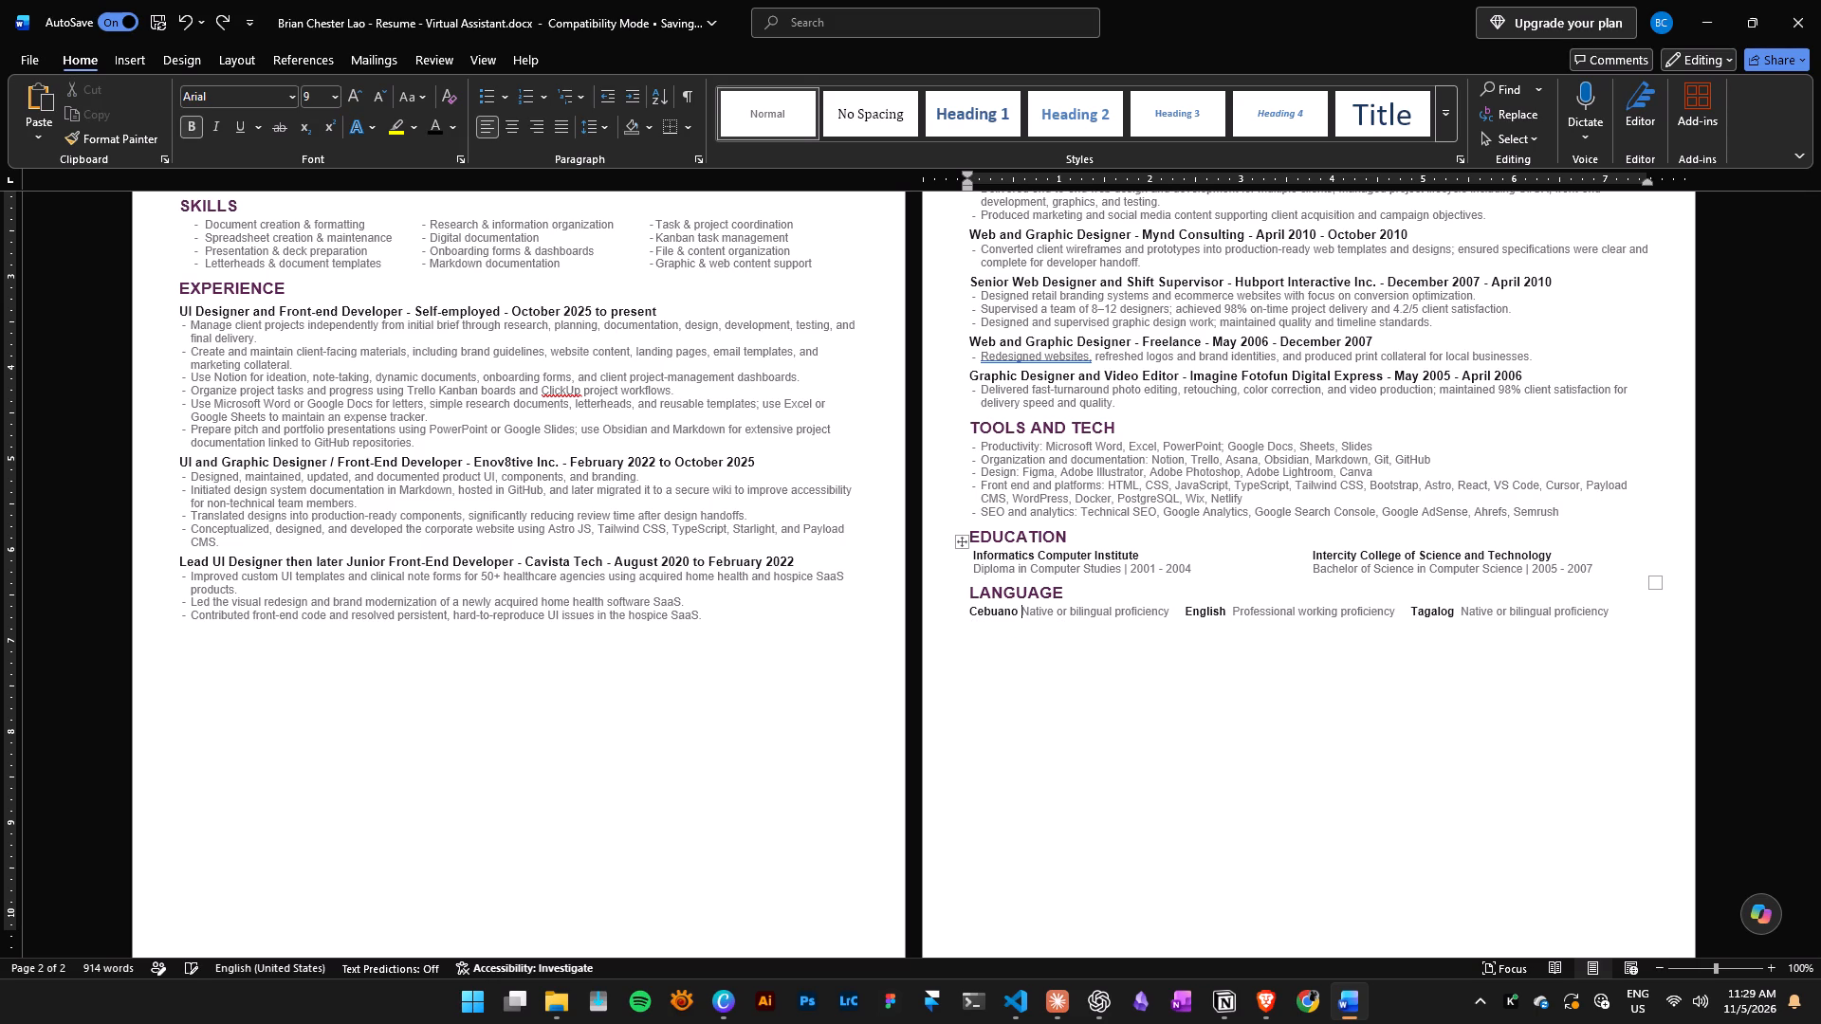
Delete the spacing between Cebuano's proficiency text and English in the Language section.
{"action": "key", "text": "Right"}
{"action": "key", "text": "Right"}
{"action": "key", "text": "Right"}
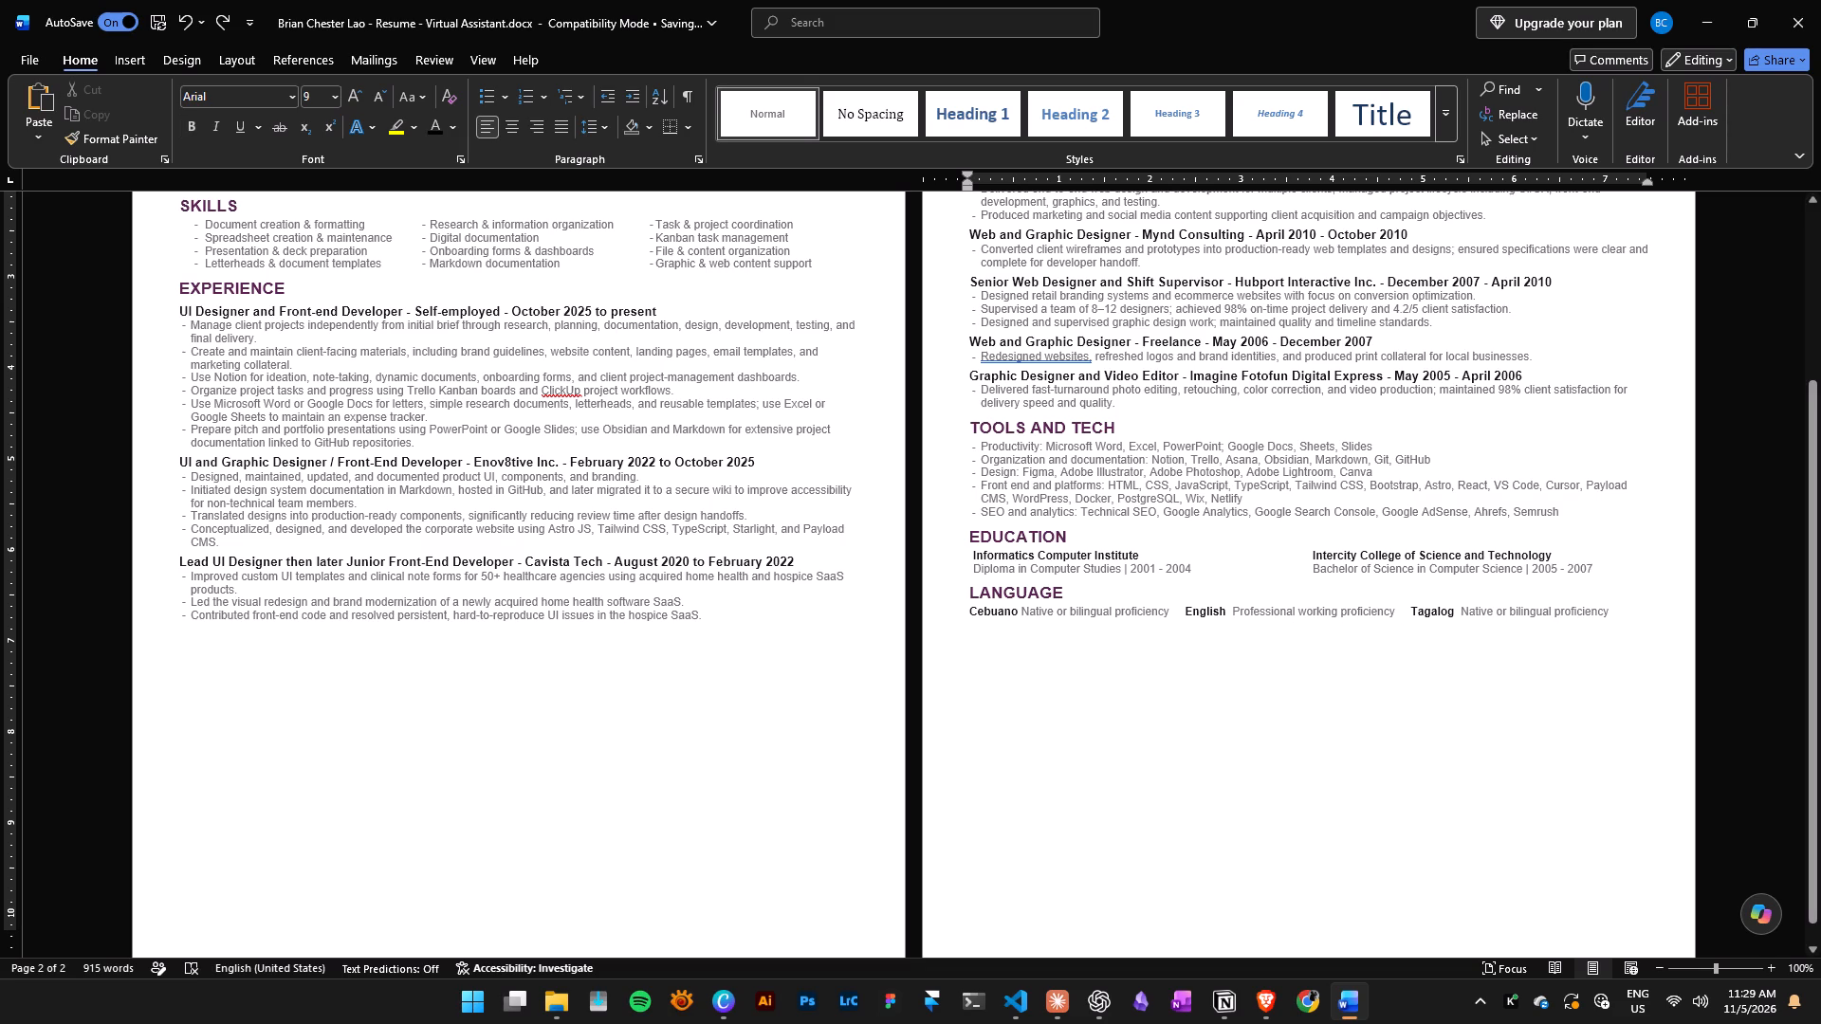
{"action": "left_click_drag", "start_coordinate": [1170, 612], "coordinate": [1186, 613]}
{"action": "key", "text": "BackSpace"}
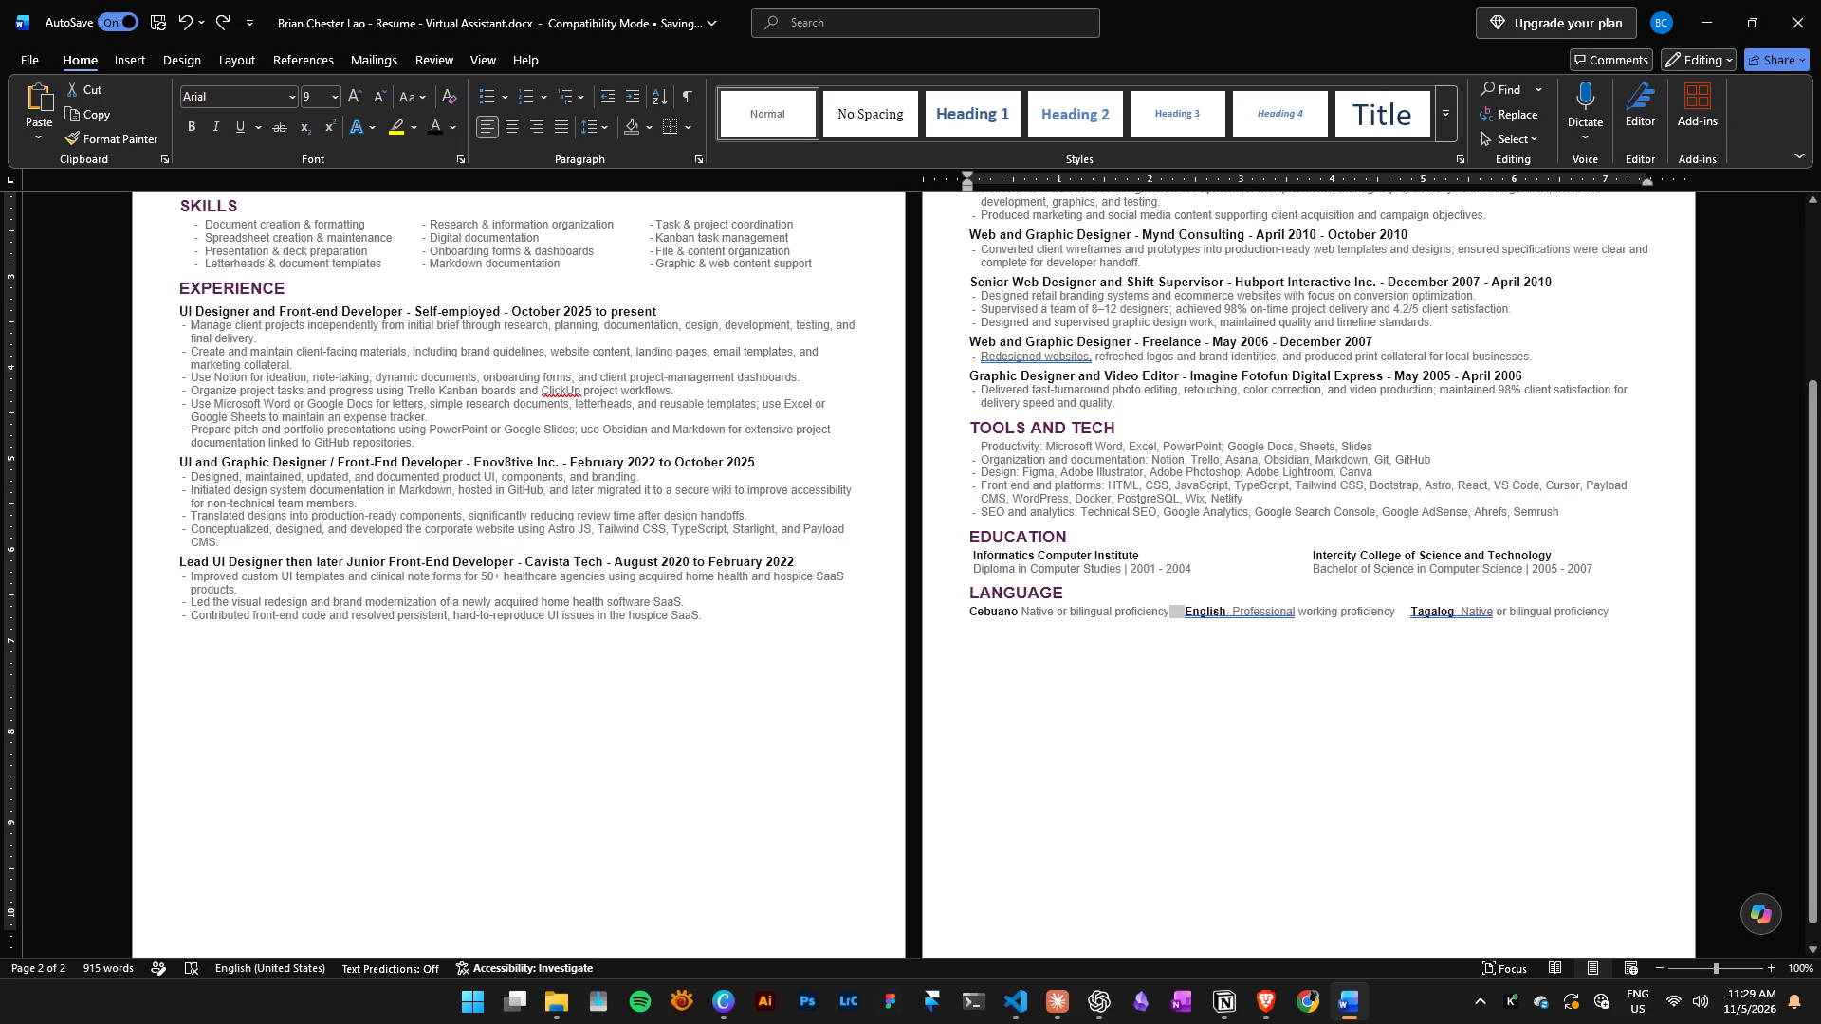
Remove the spacing before Tagalog, keep English's proficiency text intact, and move the Tagalog entry onto a new line.
{"action": "left_click", "coordinate": [1394, 613]}
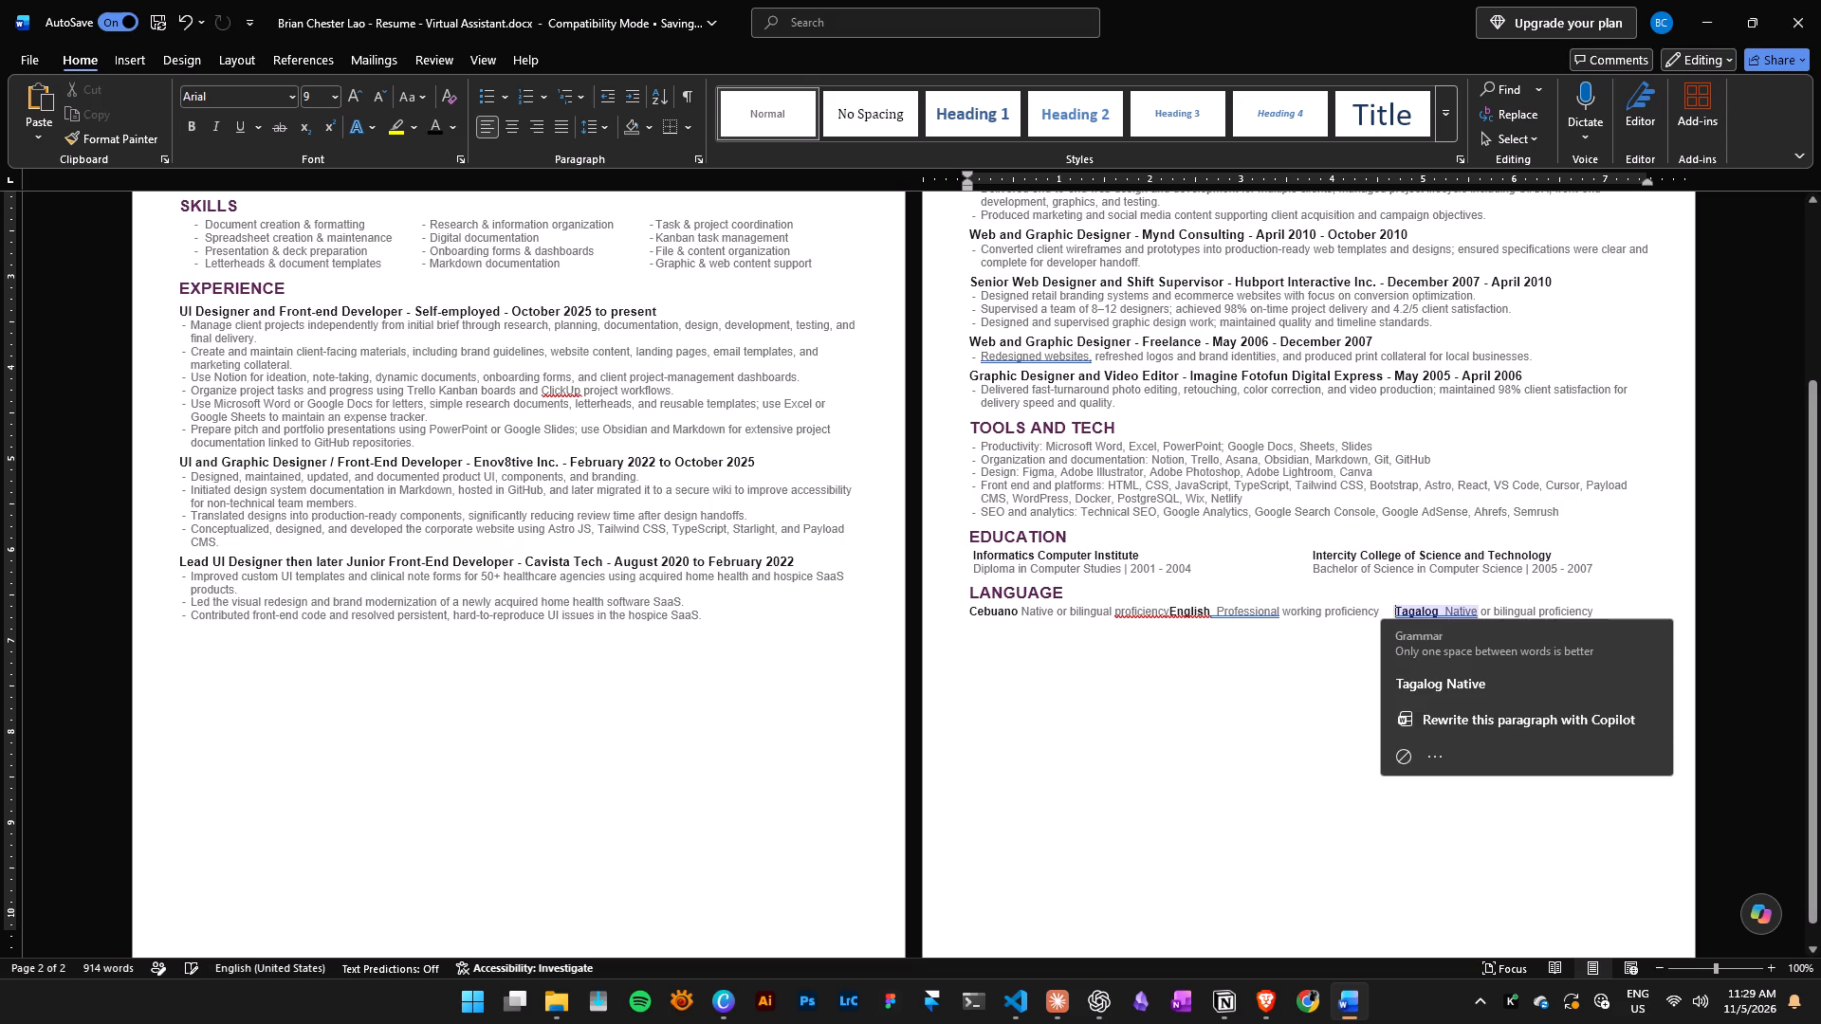
{"action": "left_click_drag", "start_coordinate": [1392, 612], "coordinate": [1374, 610]}
{"action": "key", "text": "BackSpace"}
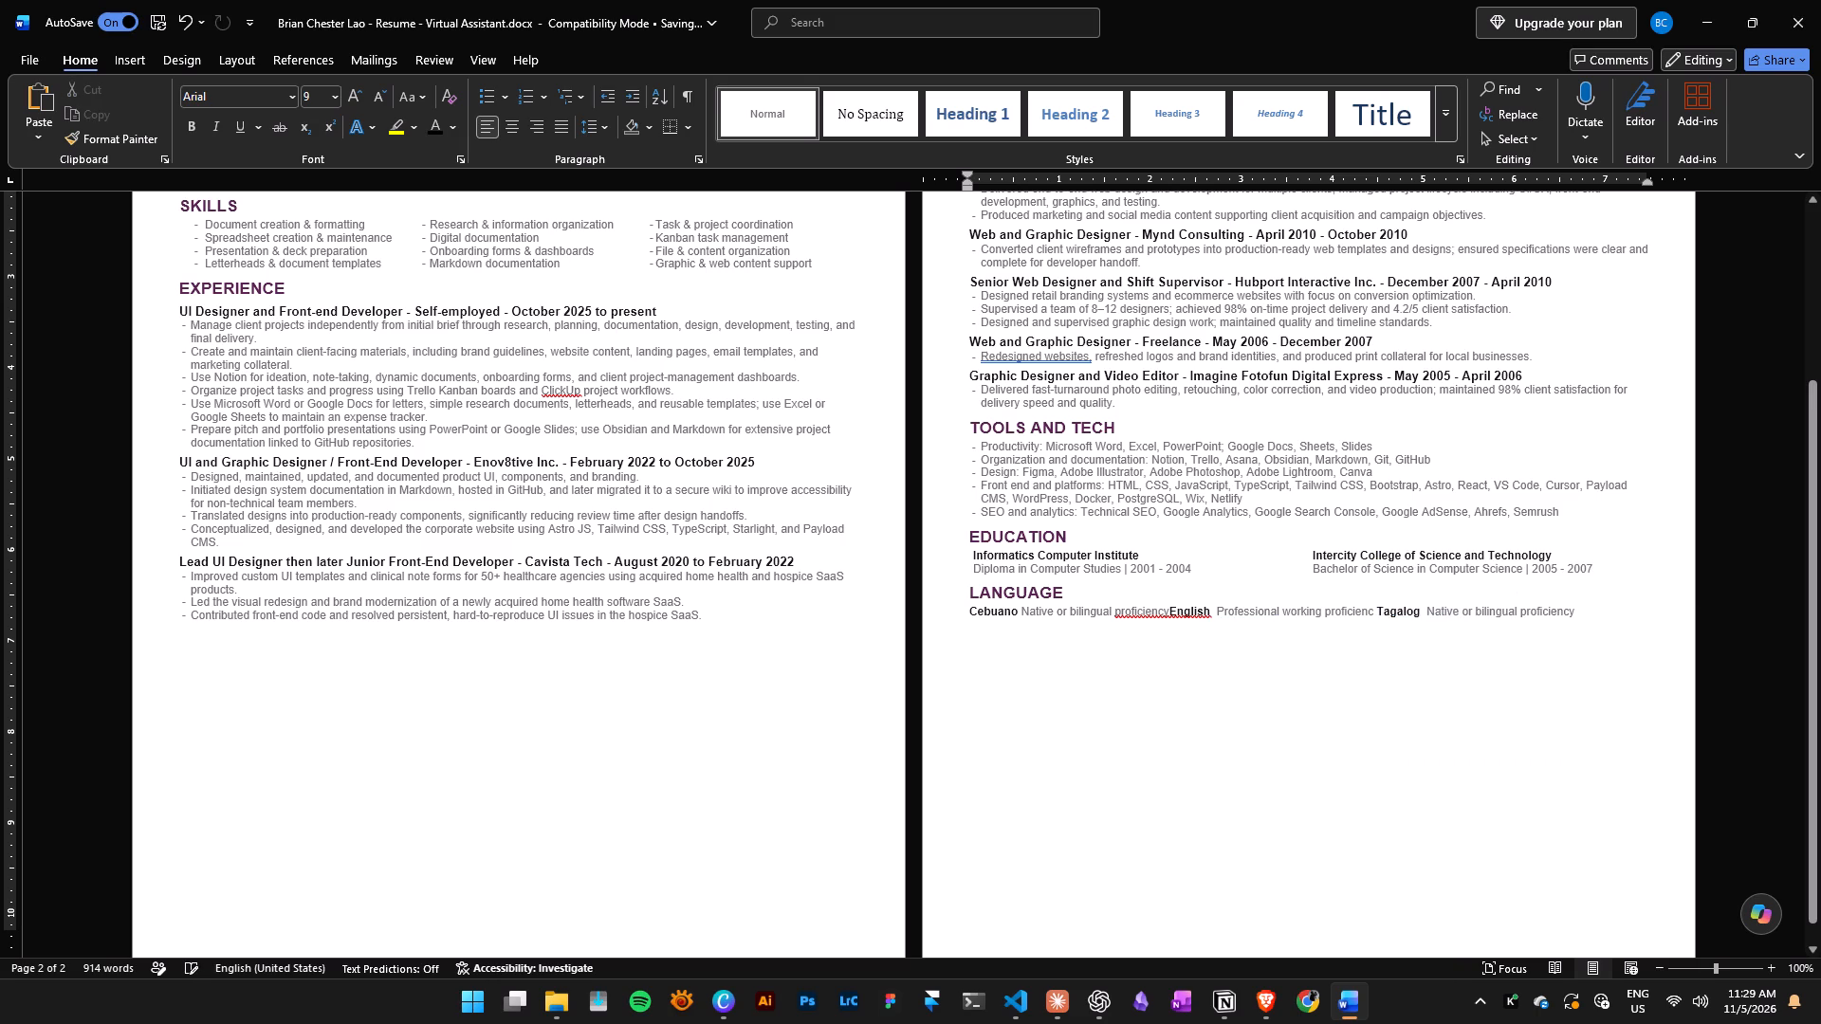
{"action": "key", "text": "y"}
{"action": "key", "text": "Right"}
{"action": "key", "text": "BackSpace"}
{"action": "key", "text": "Return"}
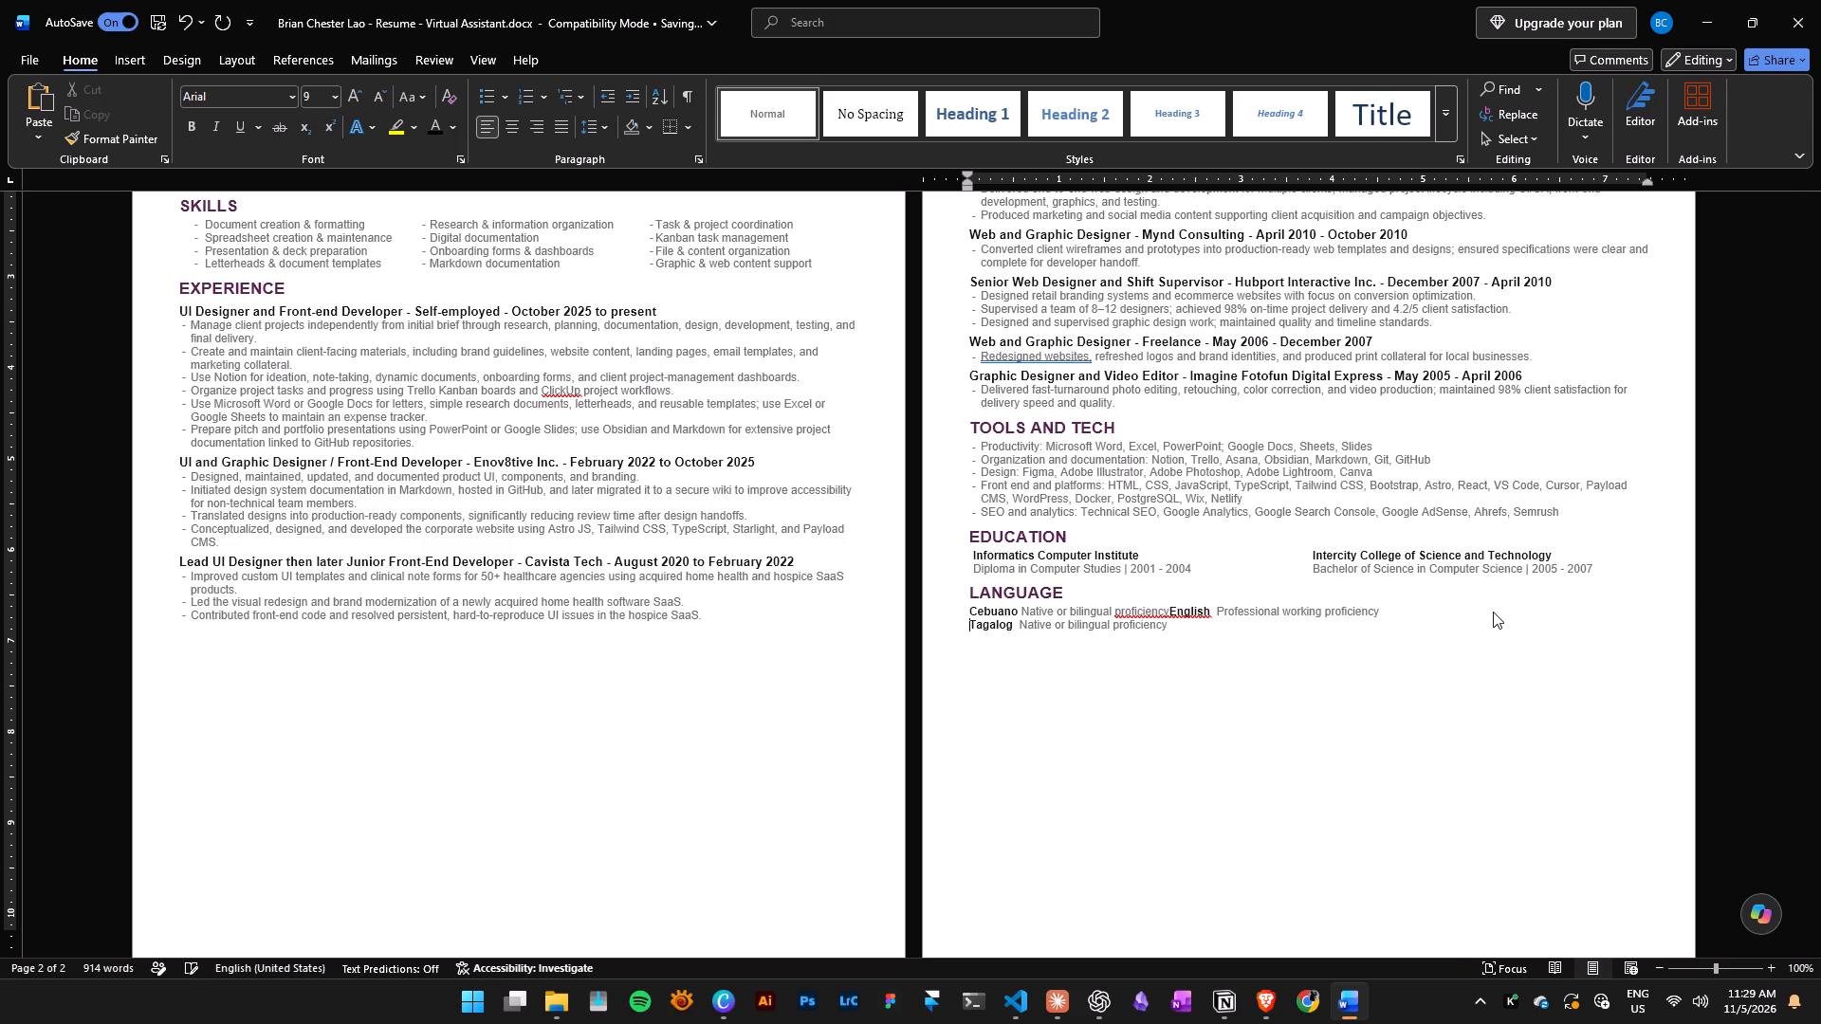
Replace the extra space after Tagalog with a colon.
{"action": "key", "text": "Right"}
{"action": "key", "text": "Right"}
{"action": "key", "text": "Right"}
{"action": "key", "text": "Right"}
{"action": "key", "text": "Right"}
{"action": "key", "text": "Right"}
{"action": "key", "text": "Right"}
{"action": "key", "text": "Right"}
{"action": "key", "text": "Right"}
{"action": "key", "text": "Right"}
{"action": "key", "text": "Right"}
{"action": "key", "text": "Left"}
{"action": "key", "text": "Left"}
{"action": "key", "text": "Left"}
{"action": "key", "text": "BackSpace"}
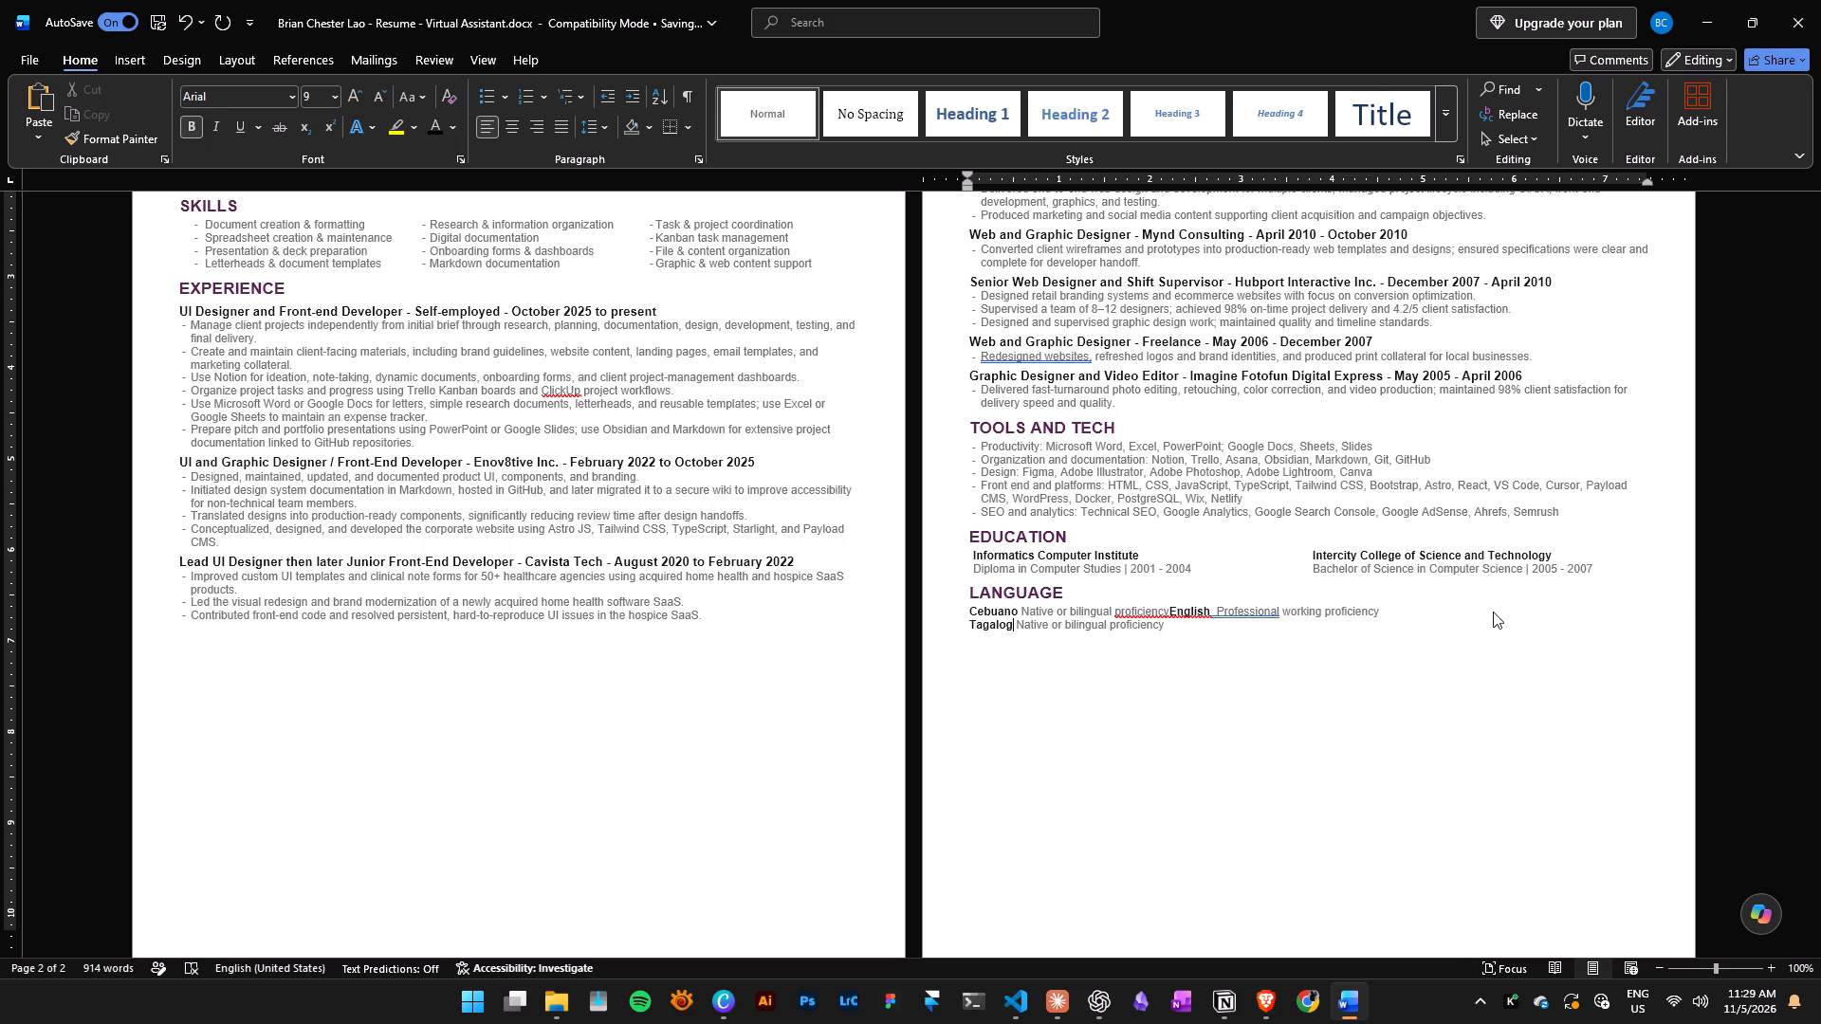
{"action": "key", "text": "shift+colon"}
Add a colon directly after Cebuano.
{"action": "key", "text": "Up"}
{"action": "key", "text": "Right"}
{"action": "key", "text": "Left"}
{"action": "key", "text": "shift+colon"}
Move the English entry onto a new line below Cebuano's entry.
{"action": "key", "text": "Right"}
{"action": "key", "text": "Right"}
{"action": "key", "text": "Right"}
{"action": "key", "text": "Right"}
{"action": "key", "text": "Right"}
{"action": "key", "text": "Right"}
{"action": "key", "text": "Right"}
{"action": "key", "text": "Right"}
{"action": "key", "text": "Right"}
{"action": "key", "text": "Right"}
{"action": "key", "text": "Right"}
{"action": "key", "text": "Right"}
{"action": "key", "text": "Right"}
{"action": "key", "text": "Right"}
{"action": "key", "text": "Right"}
{"action": "key", "text": "Right"}
{"action": "key", "text": "Right"}
{"action": "key", "text": "Right"}
{"action": "key", "text": "Right"}
{"action": "key", "text": "Right"}
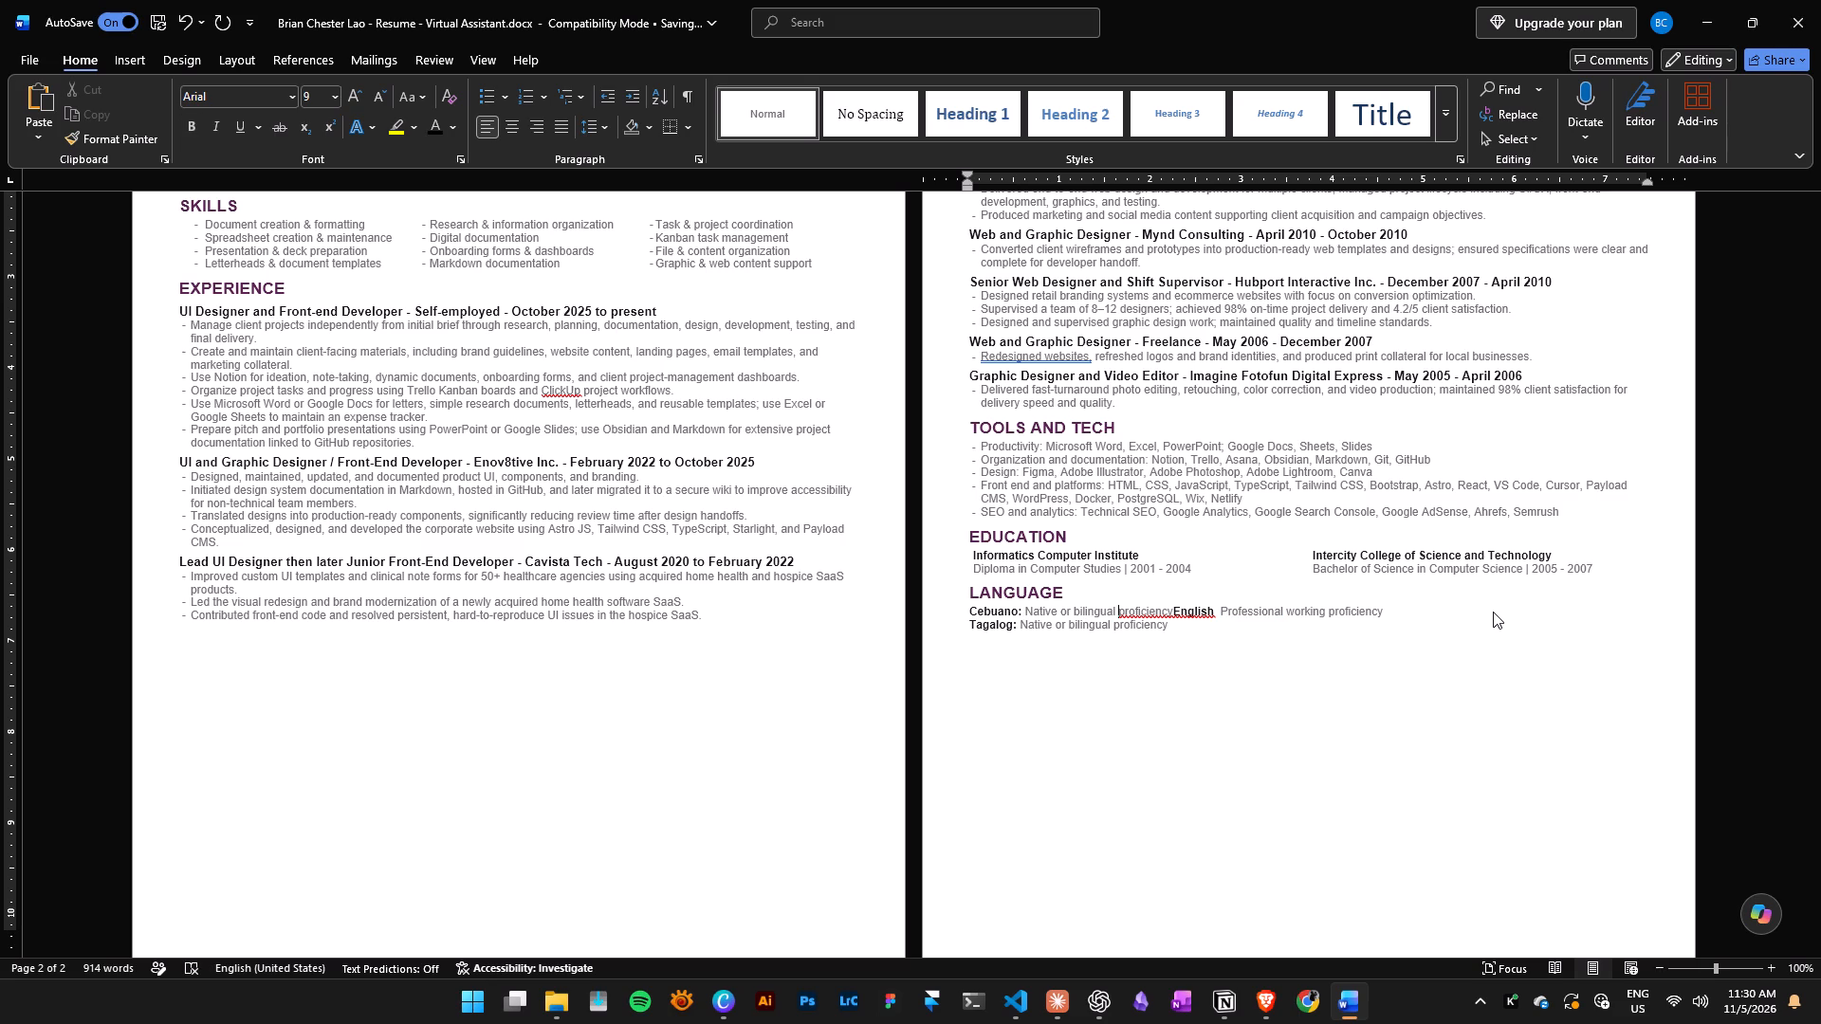
{"action": "key", "text": "Right"}
{"action": "key", "text": "Return"}
Replace the extra space after English with a colon.
{"action": "key", "text": "Right"}
{"action": "key", "text": "Right"}
{"action": "key", "text": "Right"}
{"action": "key", "text": "Right"}
{"action": "key", "text": "Right"}
{"action": "key", "text": "Right"}
{"action": "key", "text": "Right"}
{"action": "key", "text": "Right"}
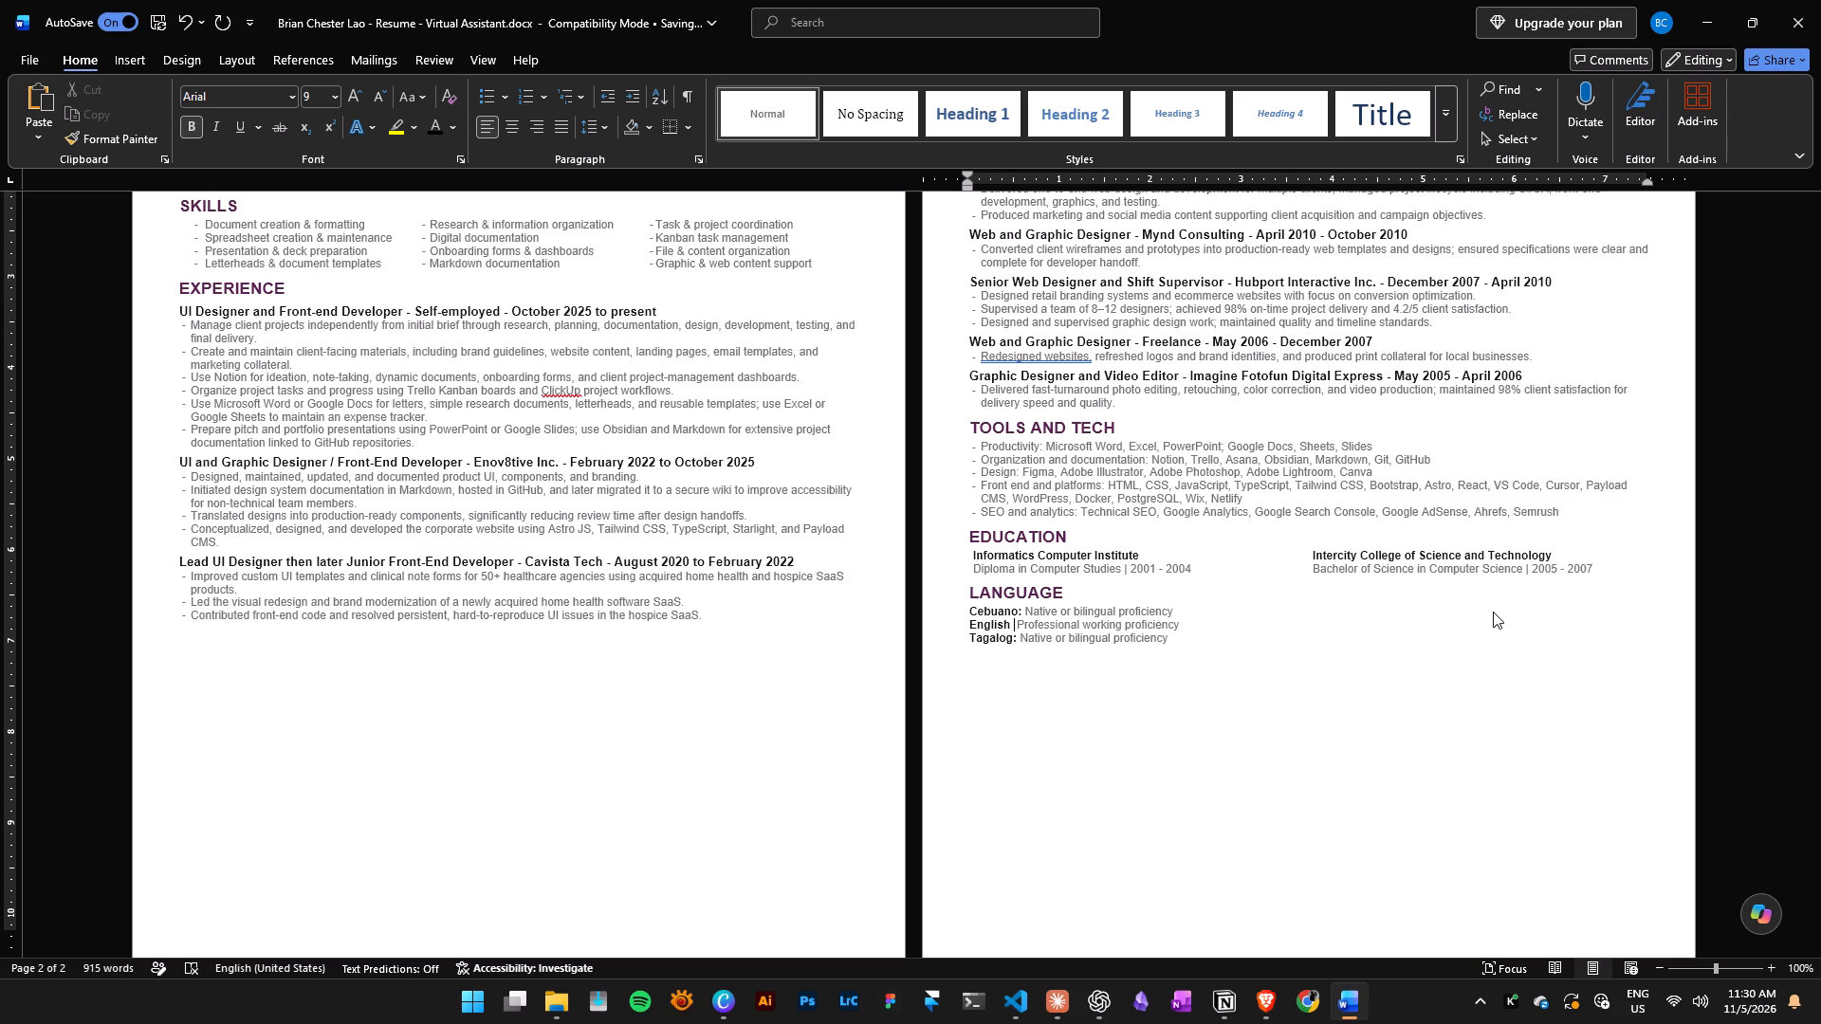
{"action": "key", "text": "BackSpace"}
{"action": "key", "text": "shift+colon"}
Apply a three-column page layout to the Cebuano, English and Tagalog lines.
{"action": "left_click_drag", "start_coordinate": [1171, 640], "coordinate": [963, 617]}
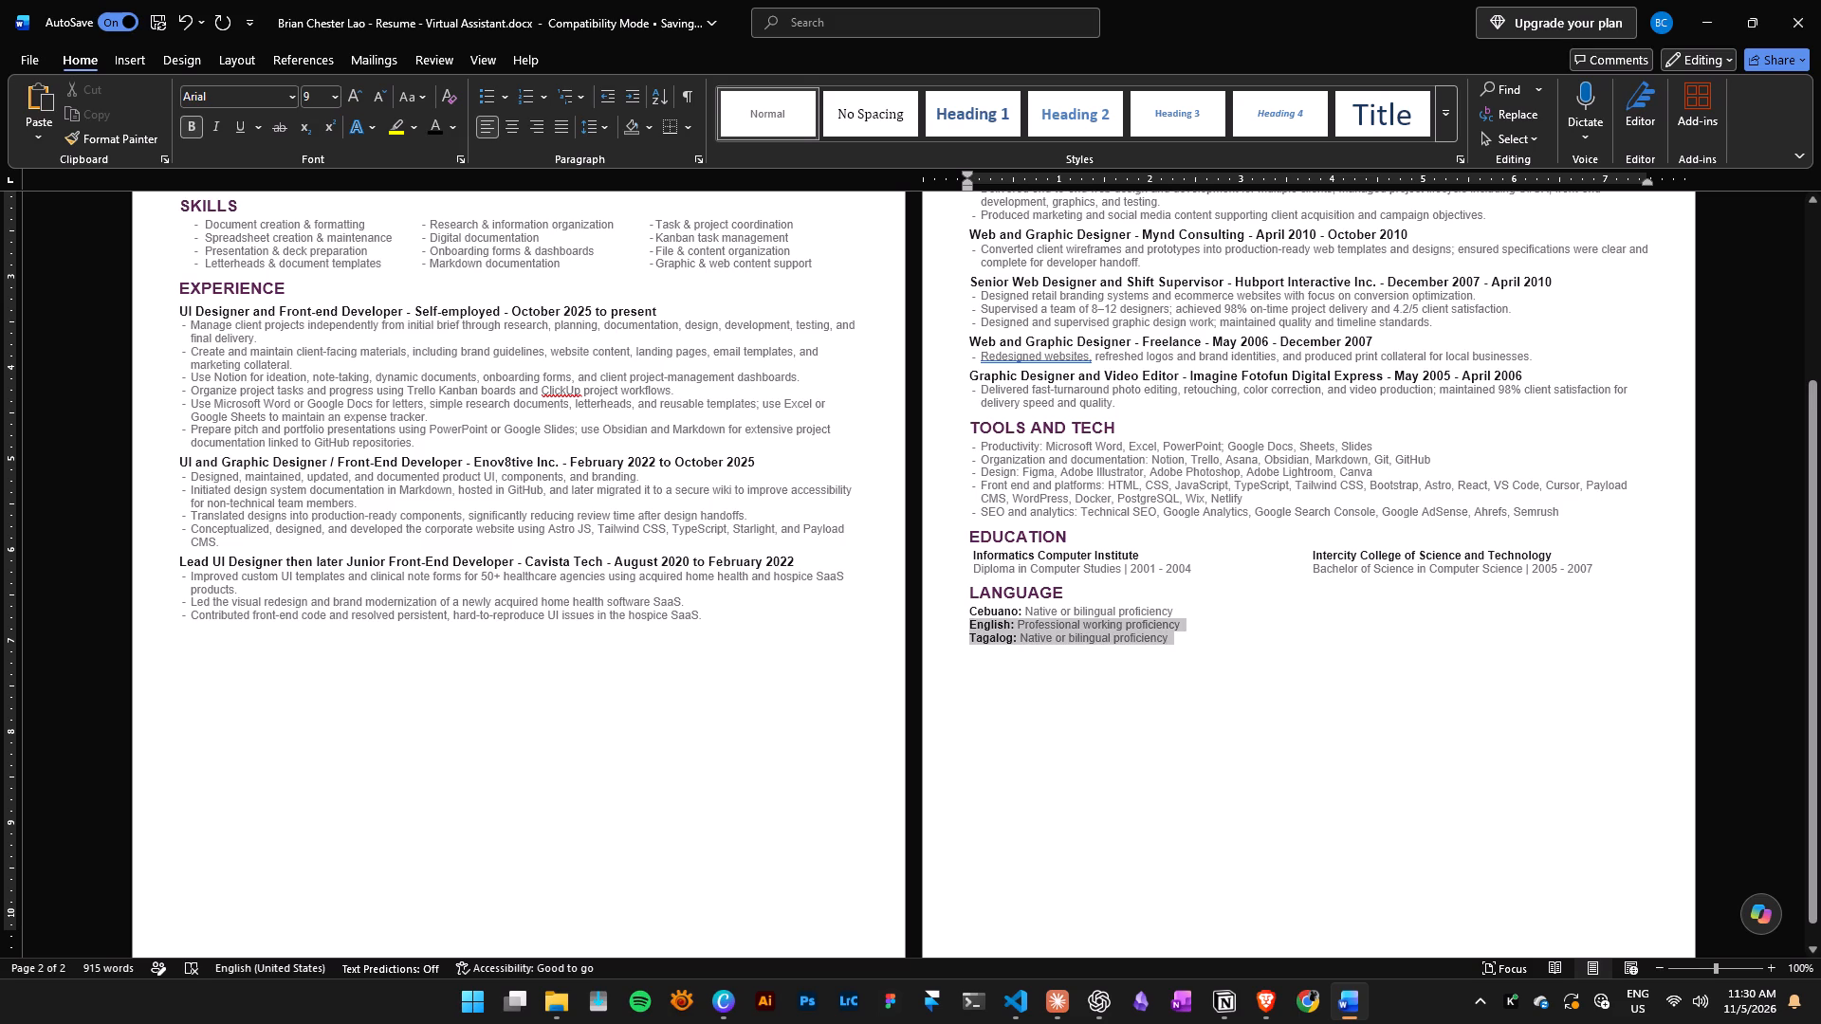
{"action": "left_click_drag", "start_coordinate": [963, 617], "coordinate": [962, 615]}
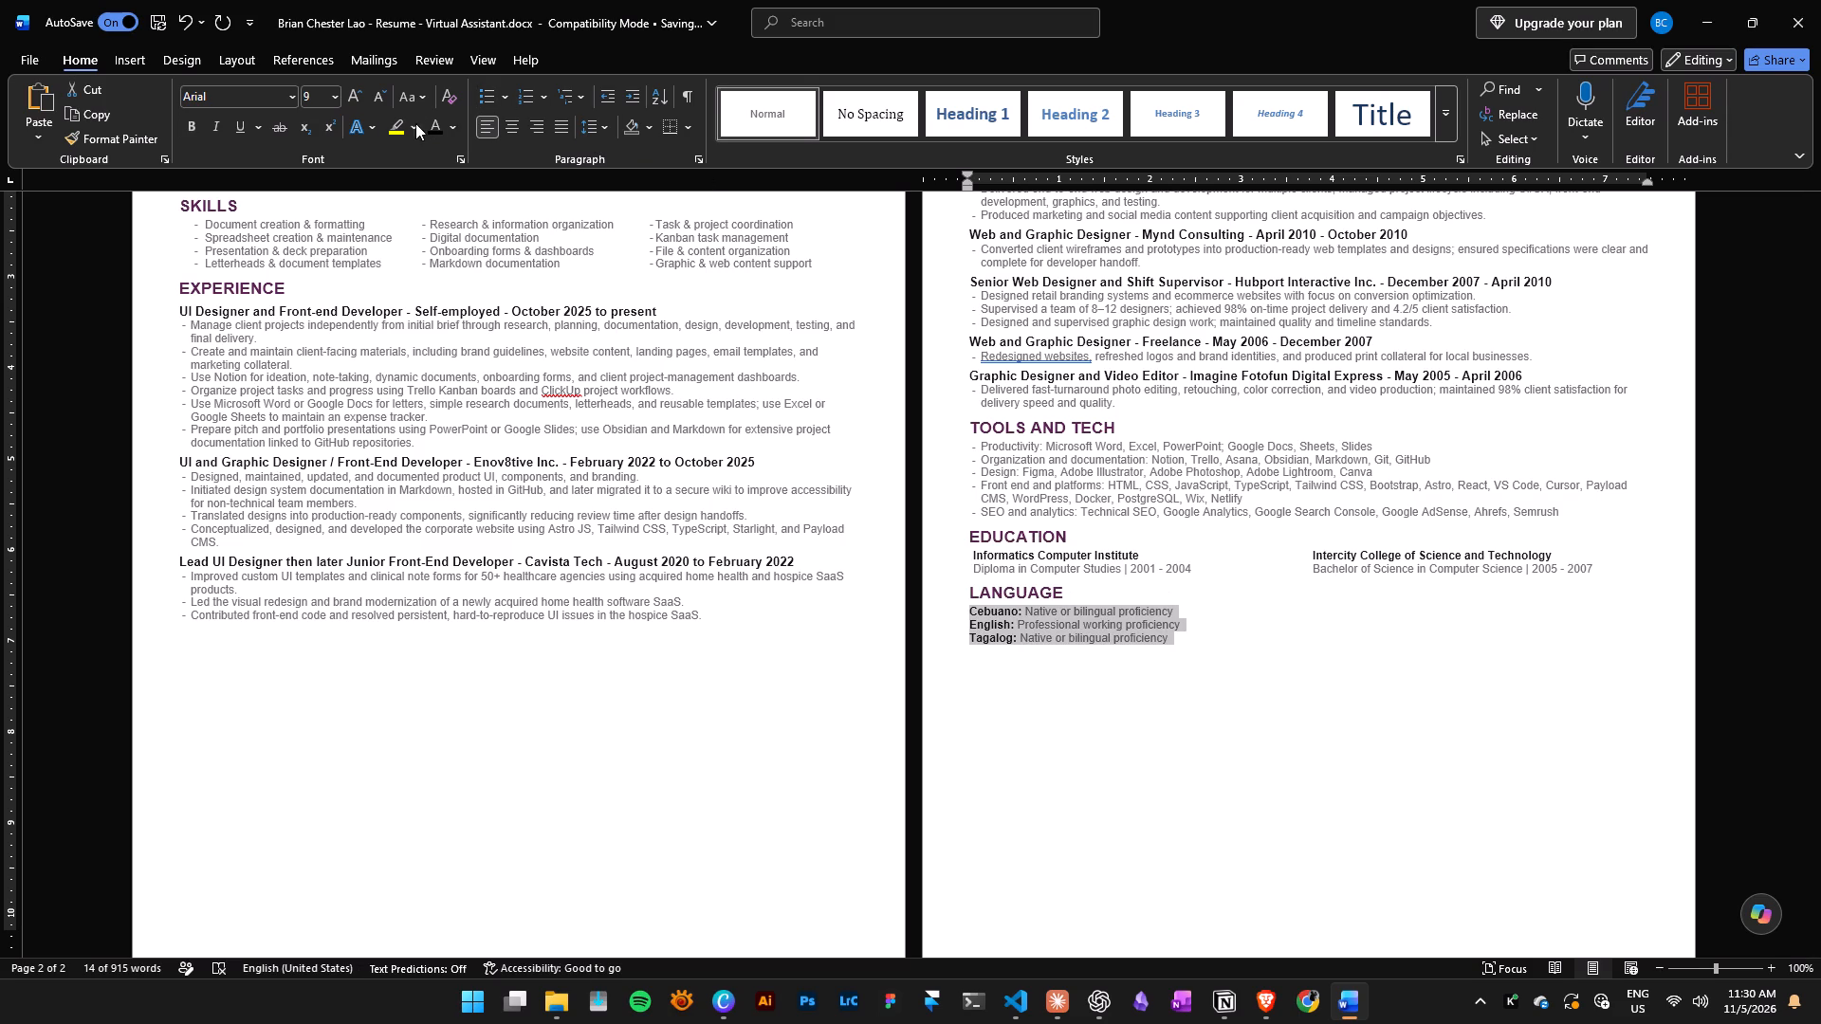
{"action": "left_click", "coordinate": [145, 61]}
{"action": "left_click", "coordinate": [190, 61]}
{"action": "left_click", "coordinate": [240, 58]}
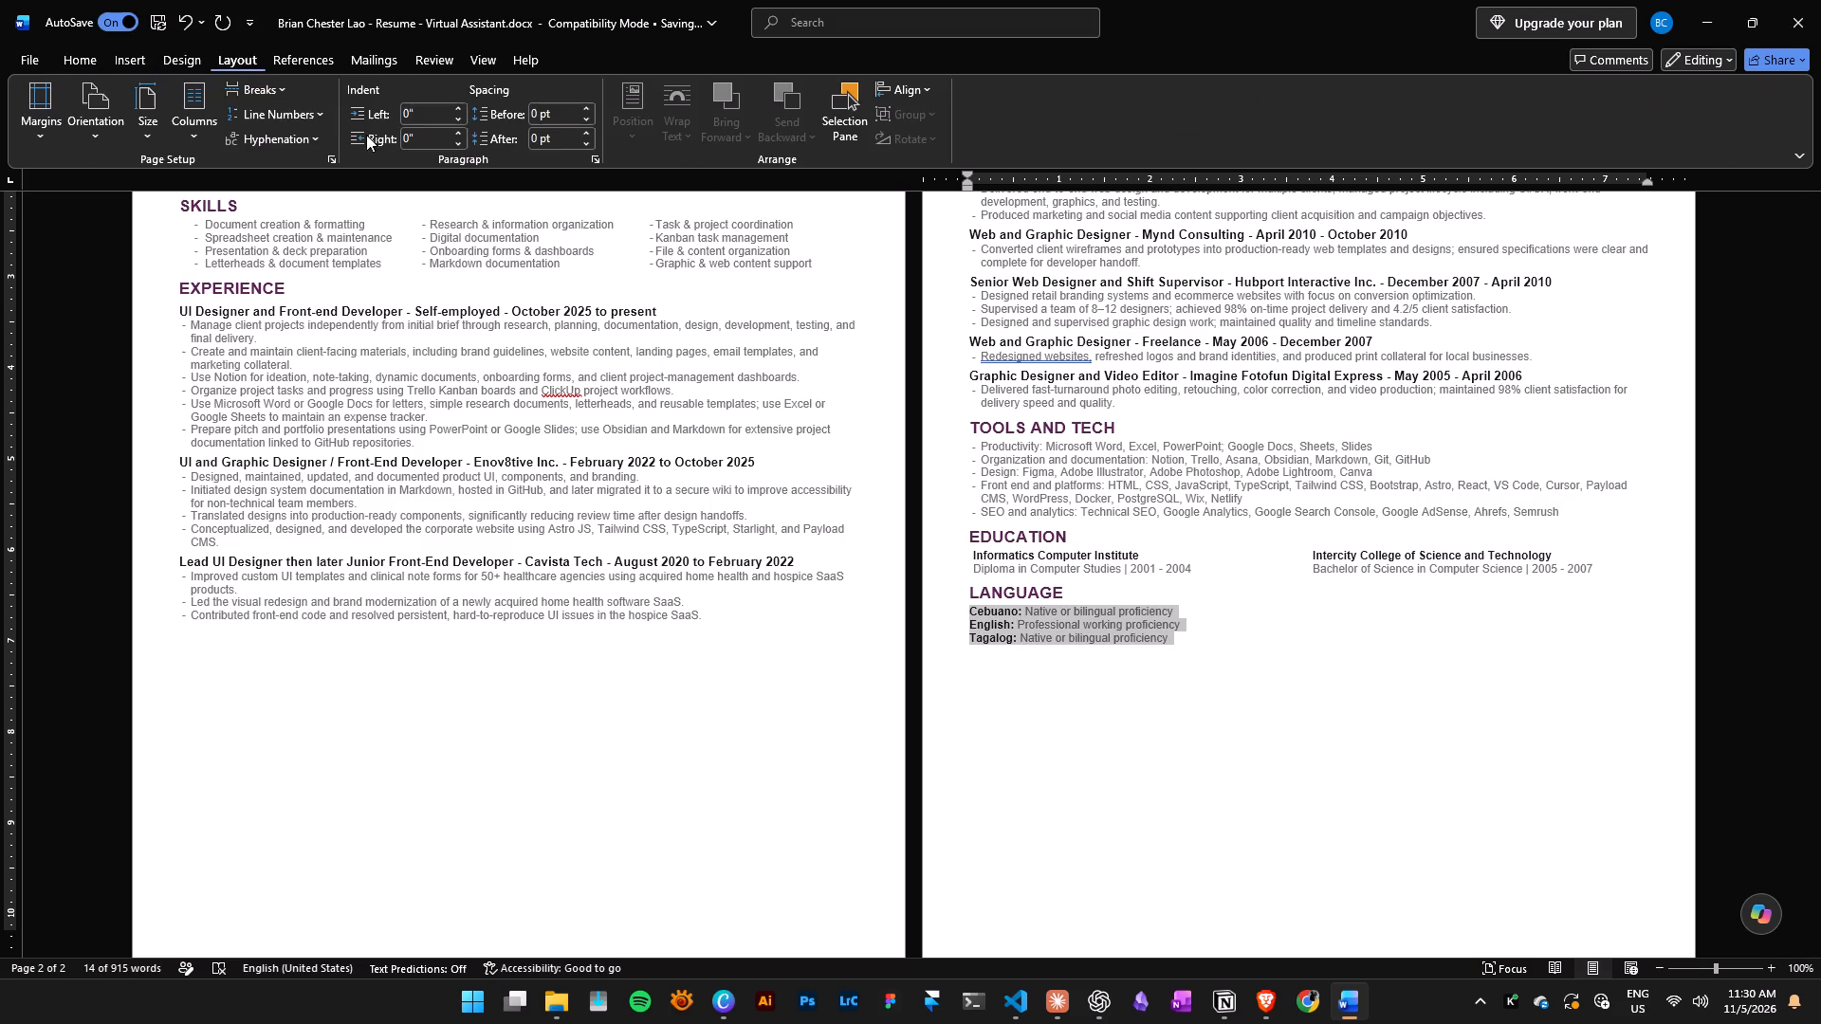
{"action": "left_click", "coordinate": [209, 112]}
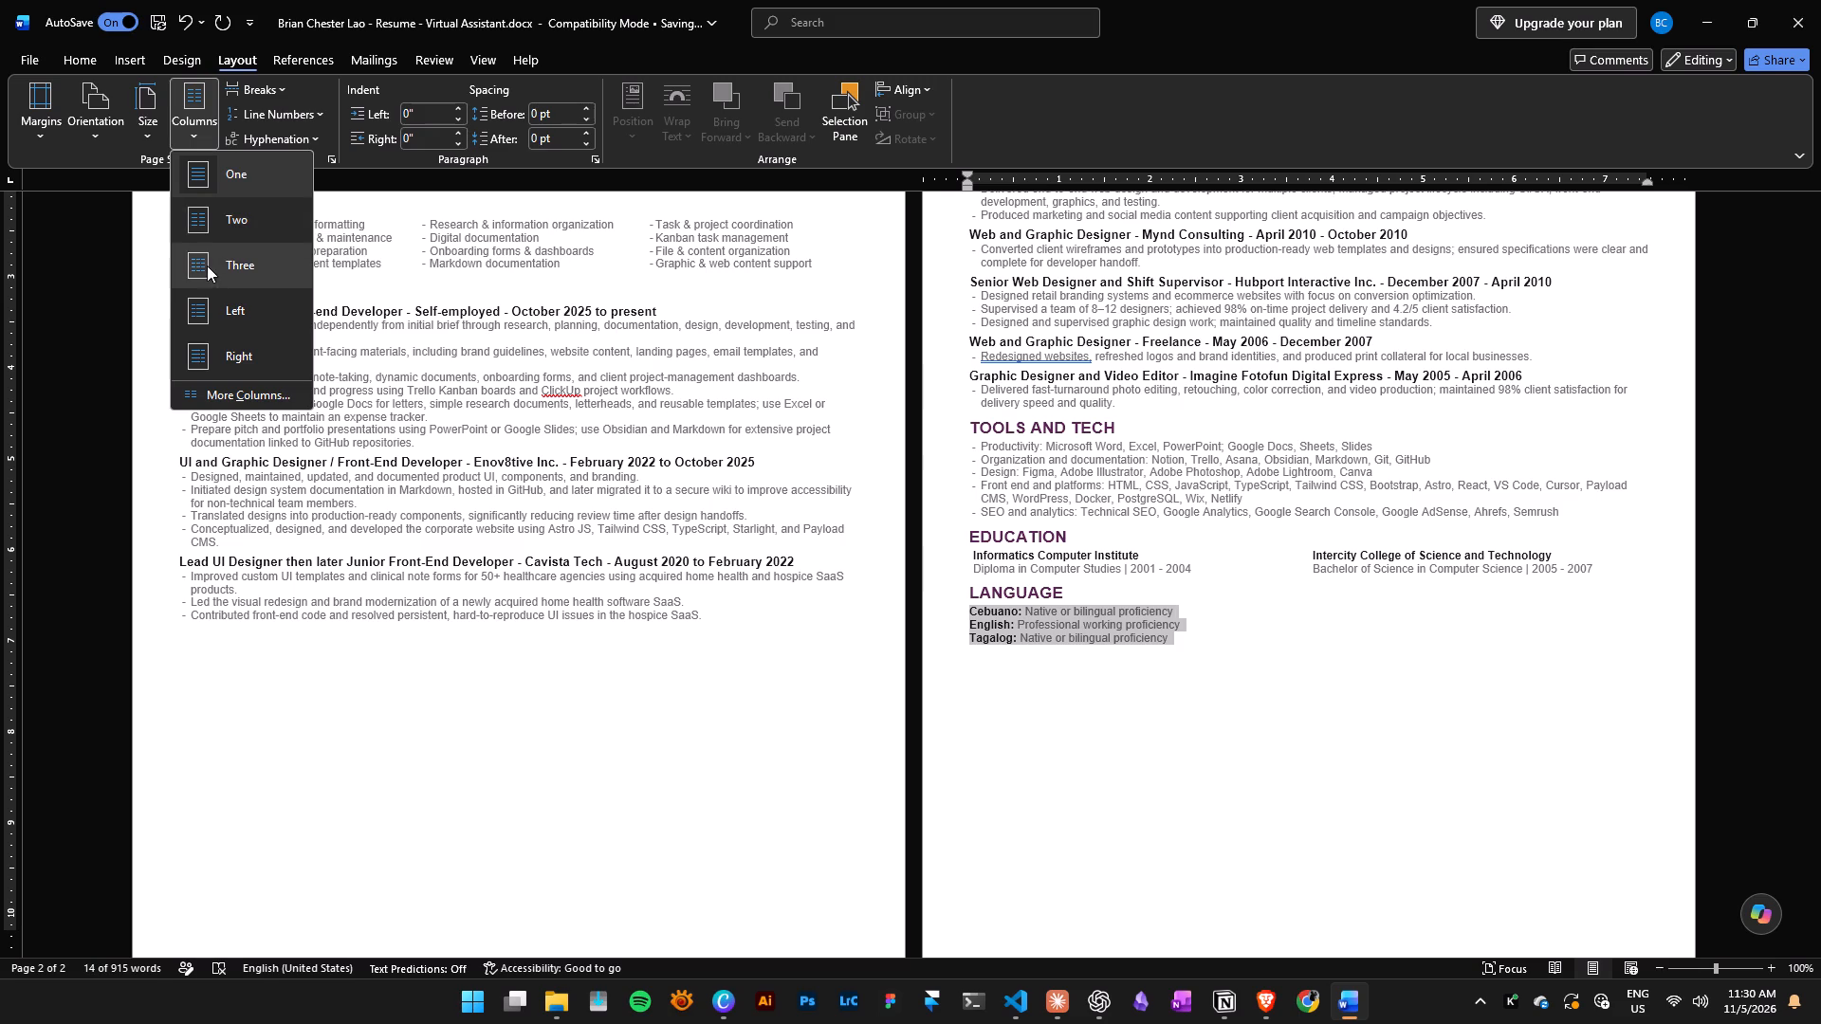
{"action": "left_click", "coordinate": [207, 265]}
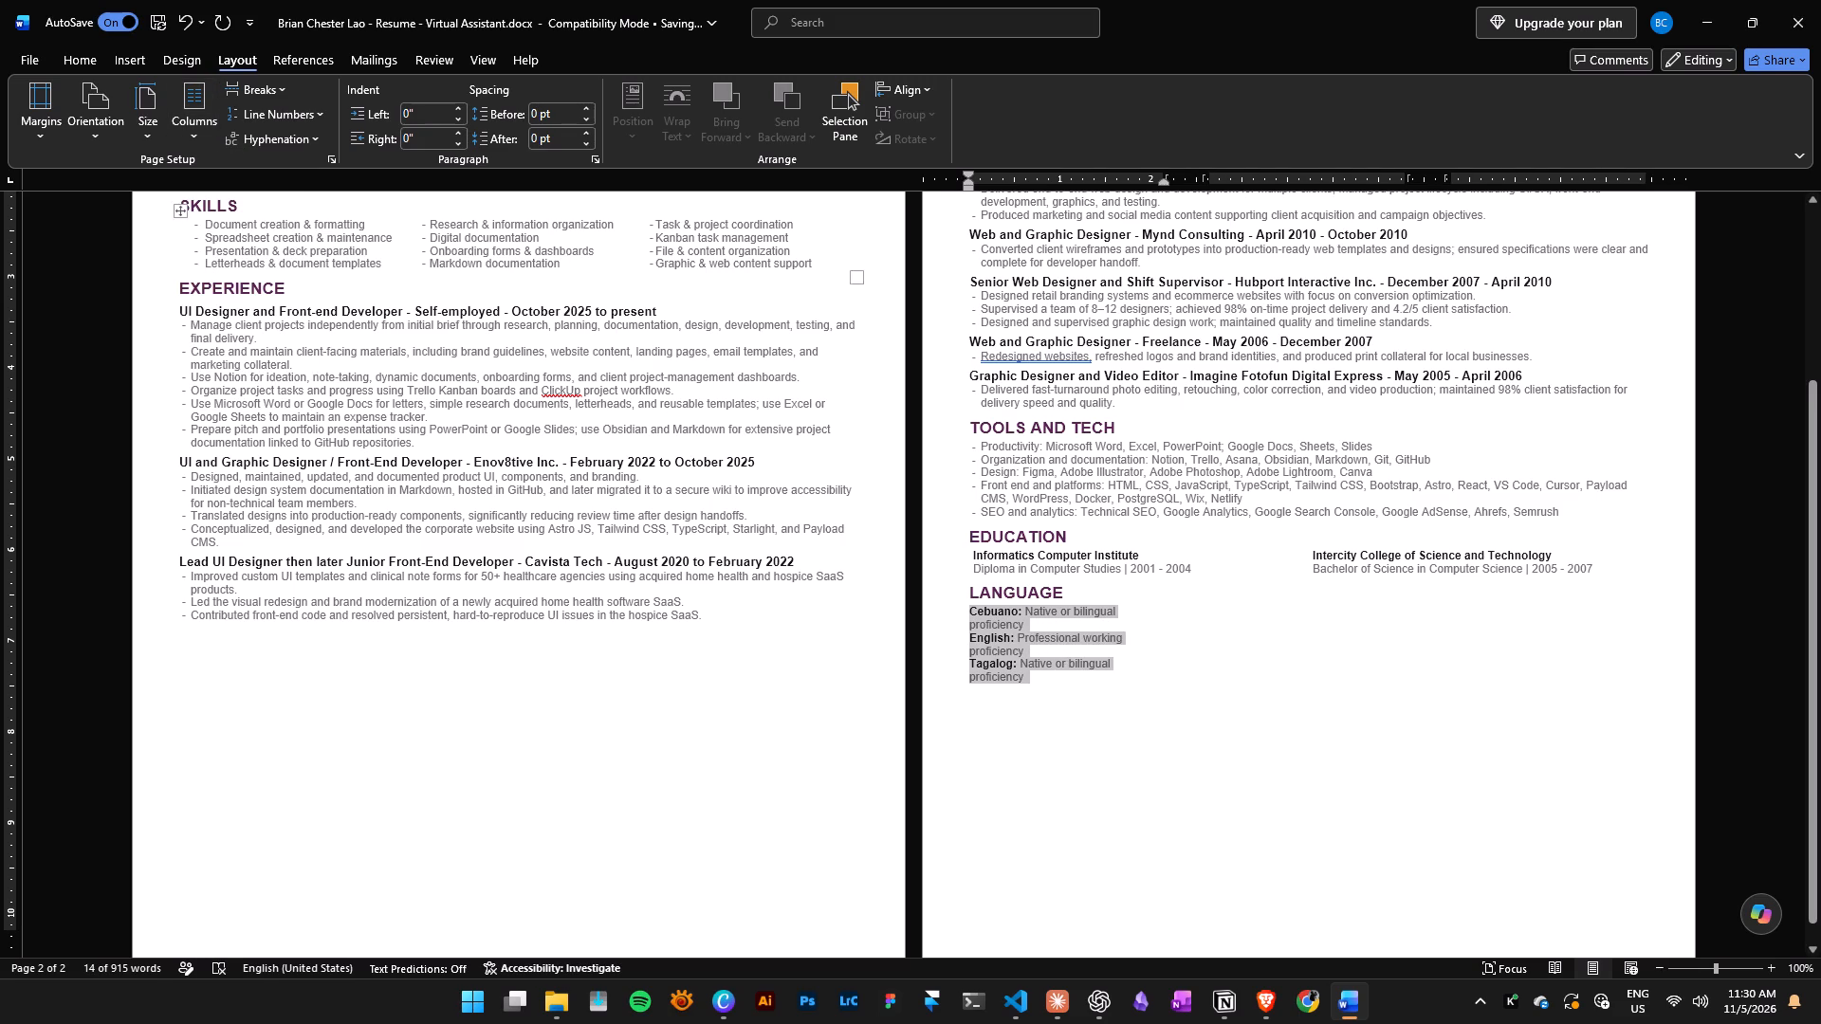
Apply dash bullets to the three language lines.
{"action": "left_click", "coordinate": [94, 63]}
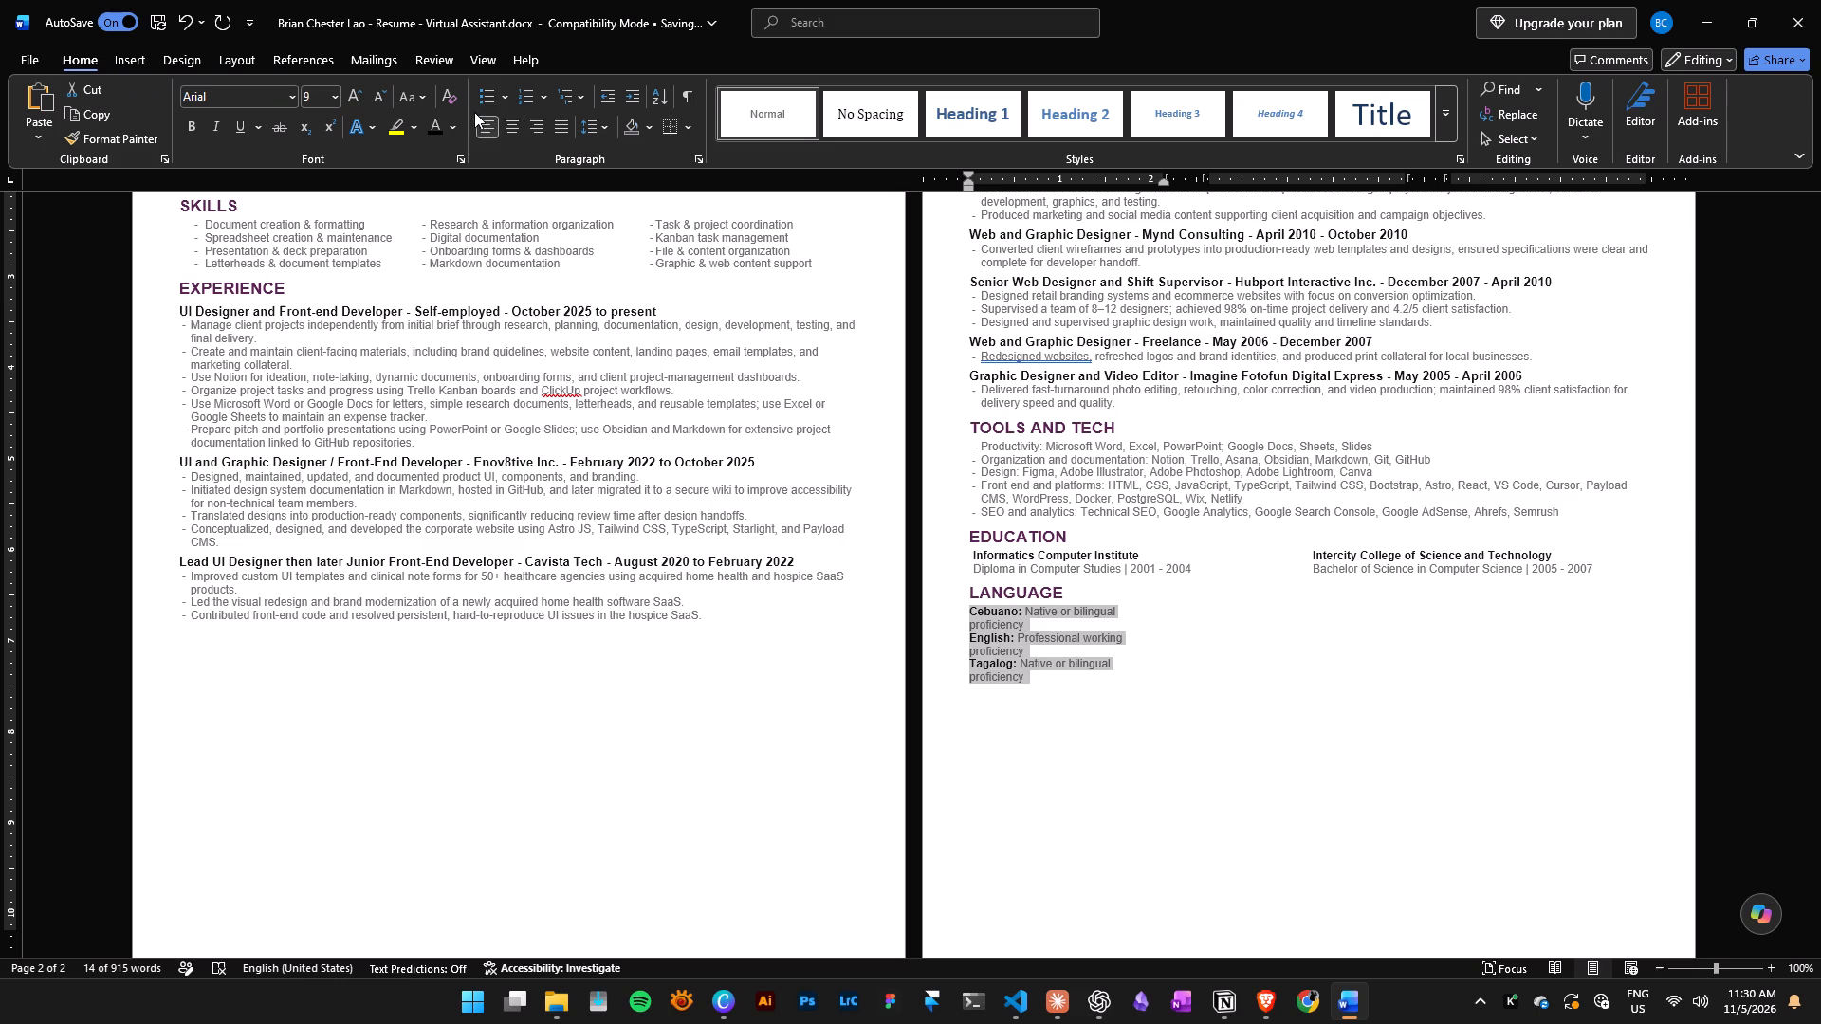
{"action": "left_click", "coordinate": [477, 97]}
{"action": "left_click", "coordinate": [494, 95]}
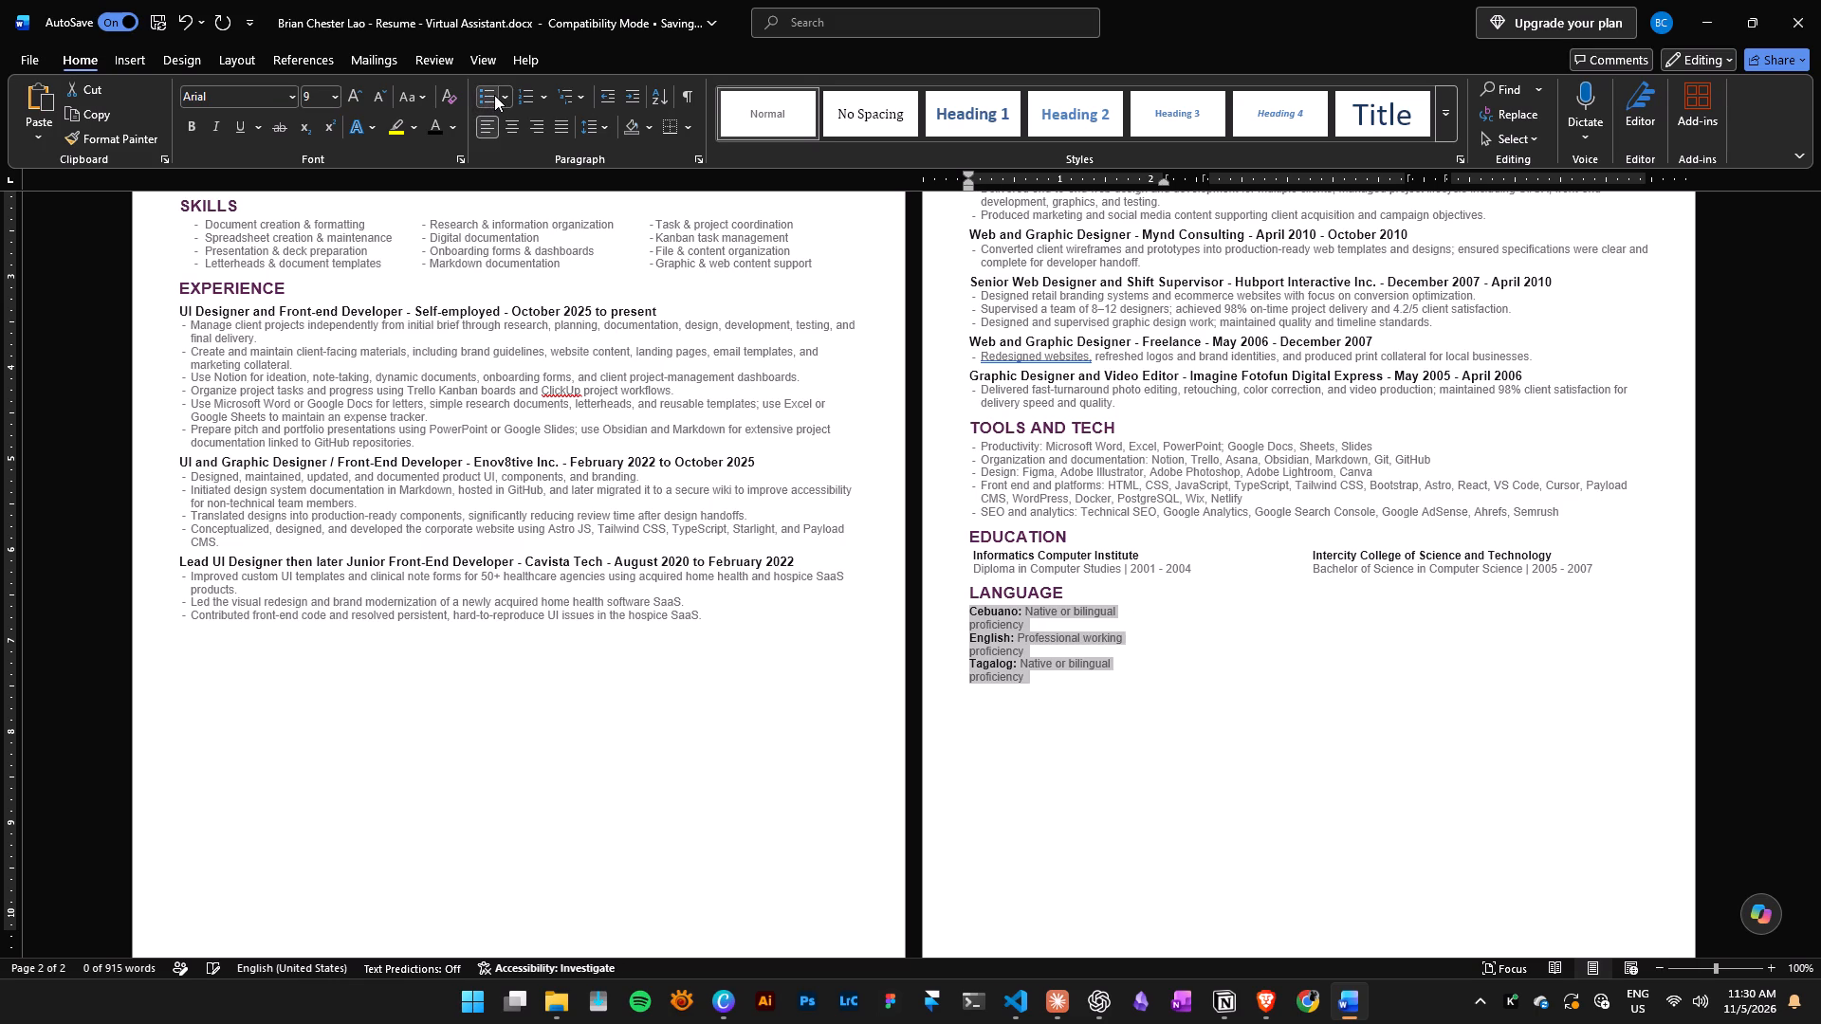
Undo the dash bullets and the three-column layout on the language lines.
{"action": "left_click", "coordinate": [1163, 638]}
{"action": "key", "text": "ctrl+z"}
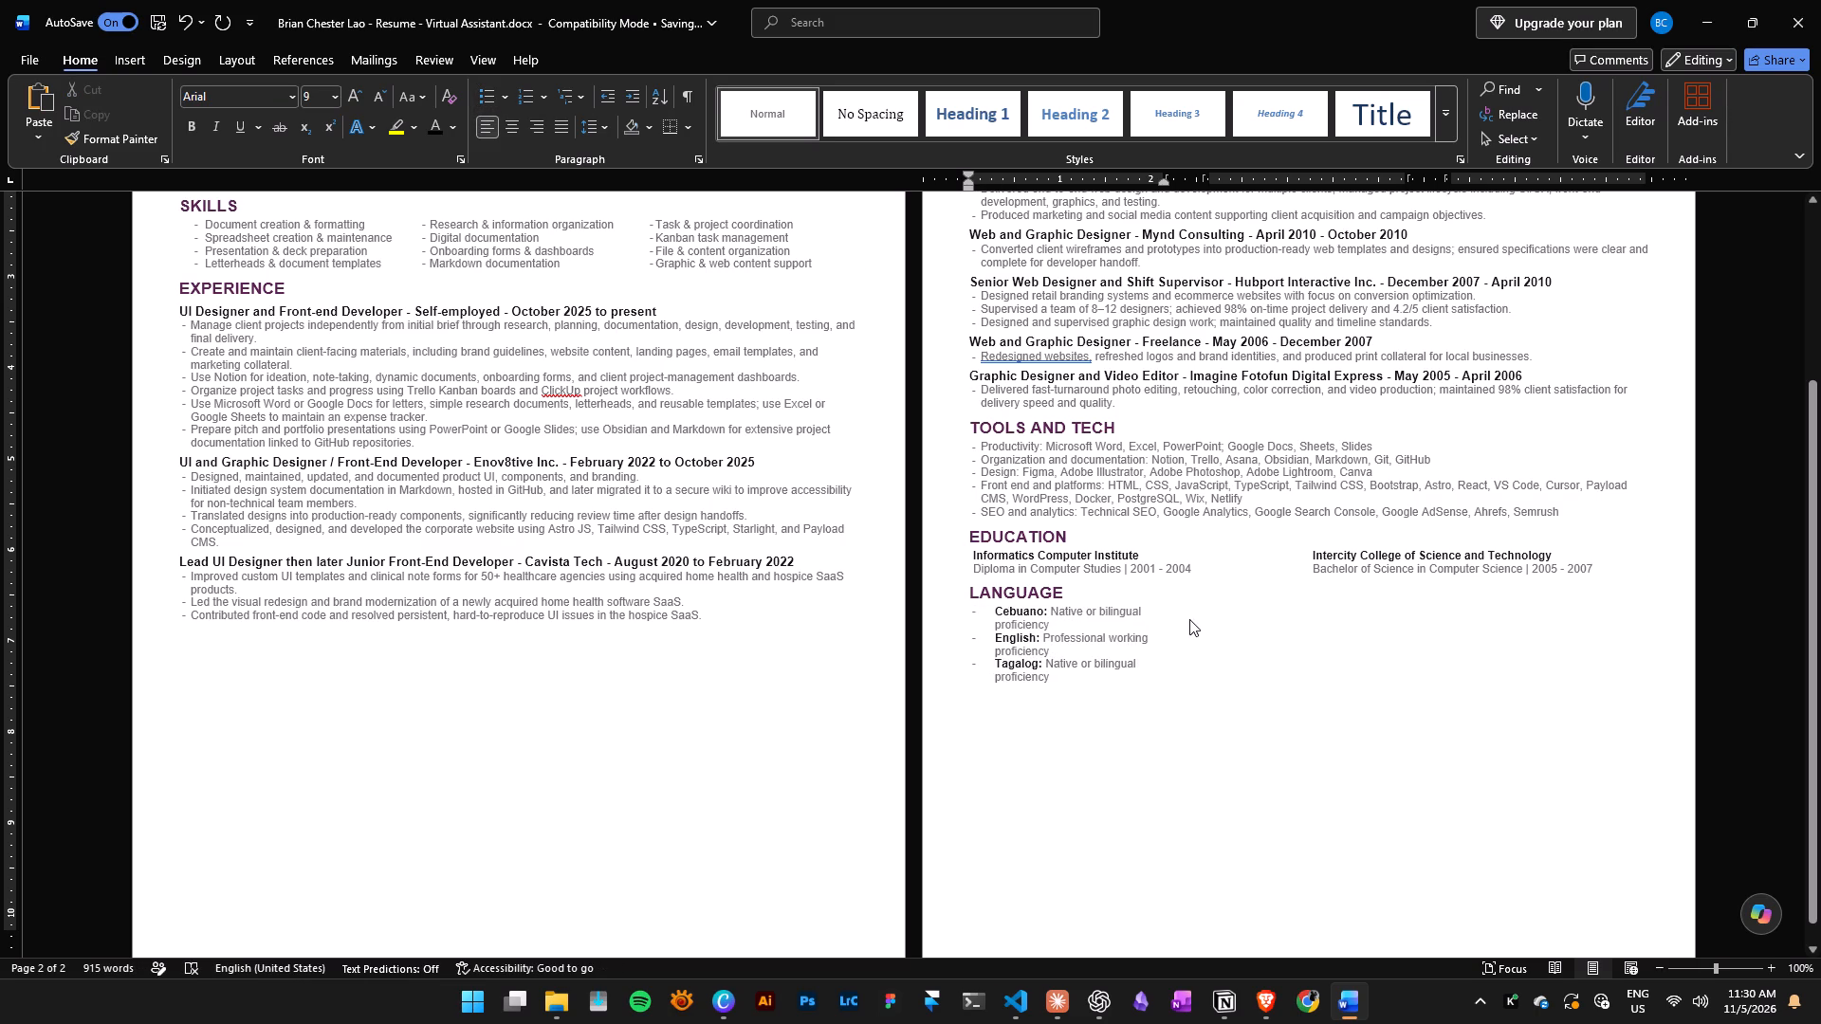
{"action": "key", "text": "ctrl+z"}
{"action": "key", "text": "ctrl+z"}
Set the line spacing of the Cebuano, English and Tagalog lines to 1.5.
{"action": "left_click", "coordinate": [1039, 664]}
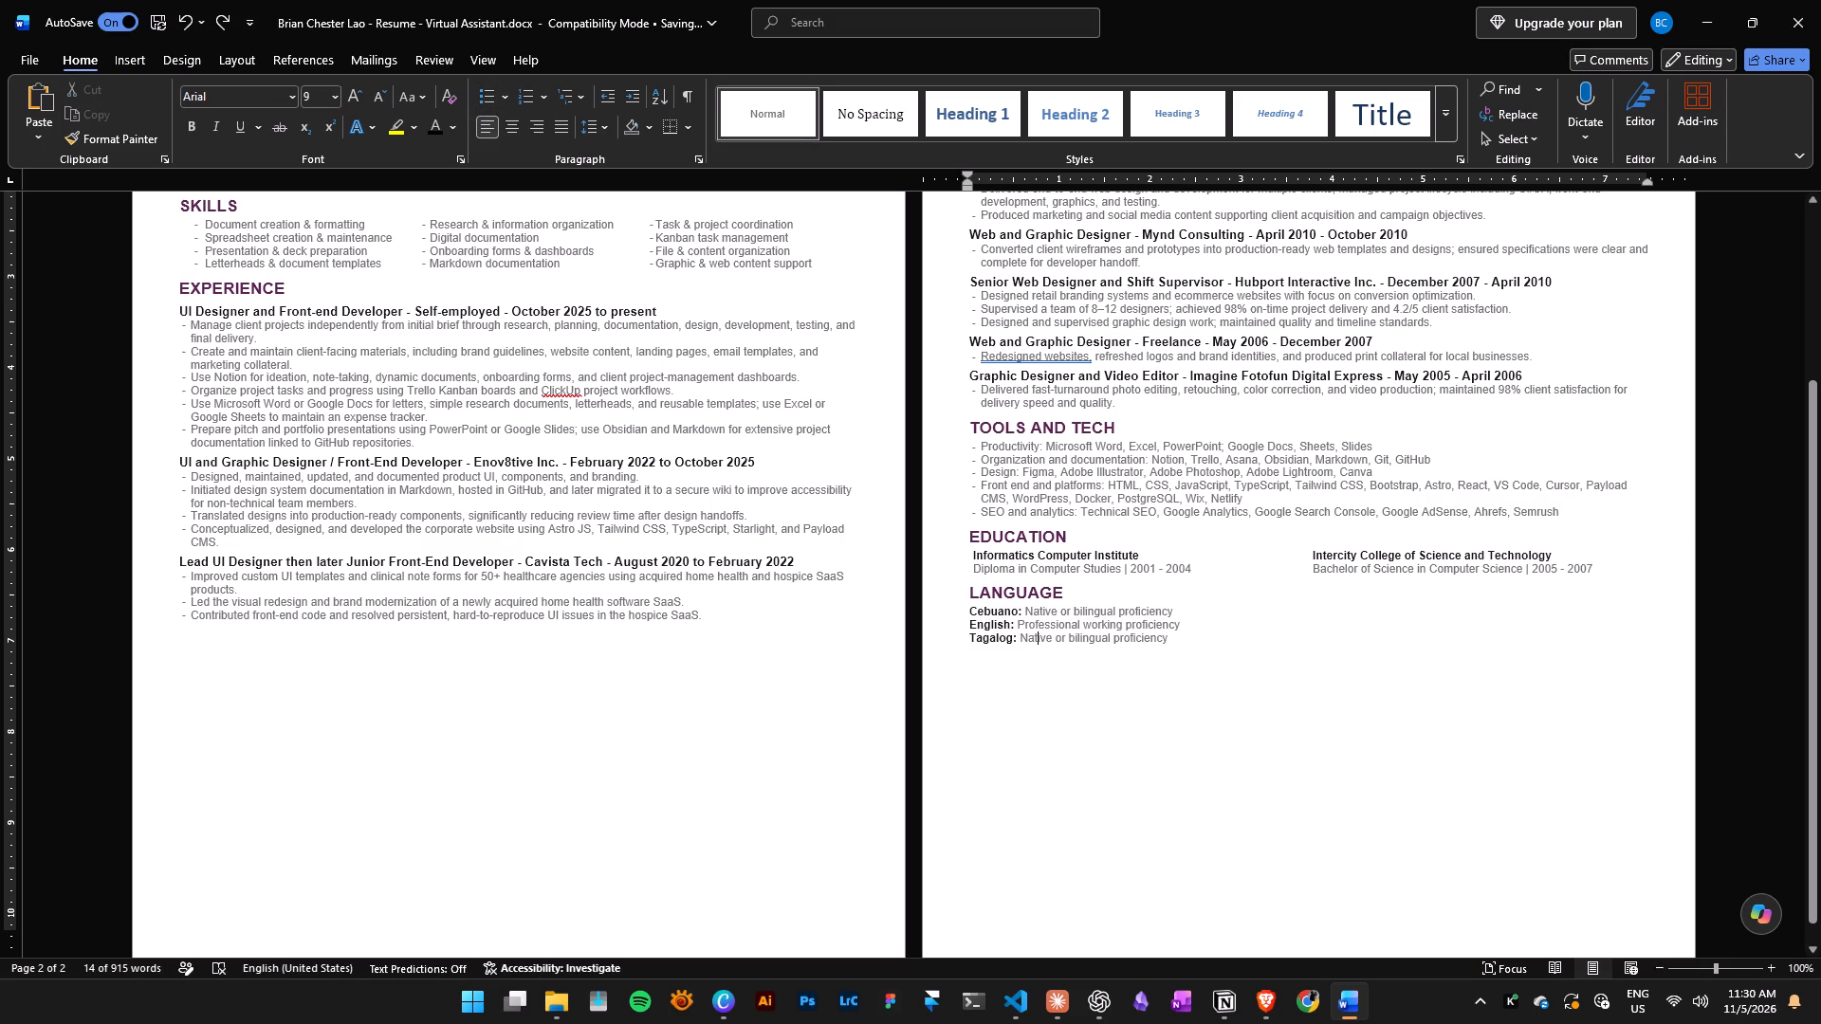
{"action": "left_click_drag", "start_coordinate": [1185, 642], "coordinate": [923, 618]}
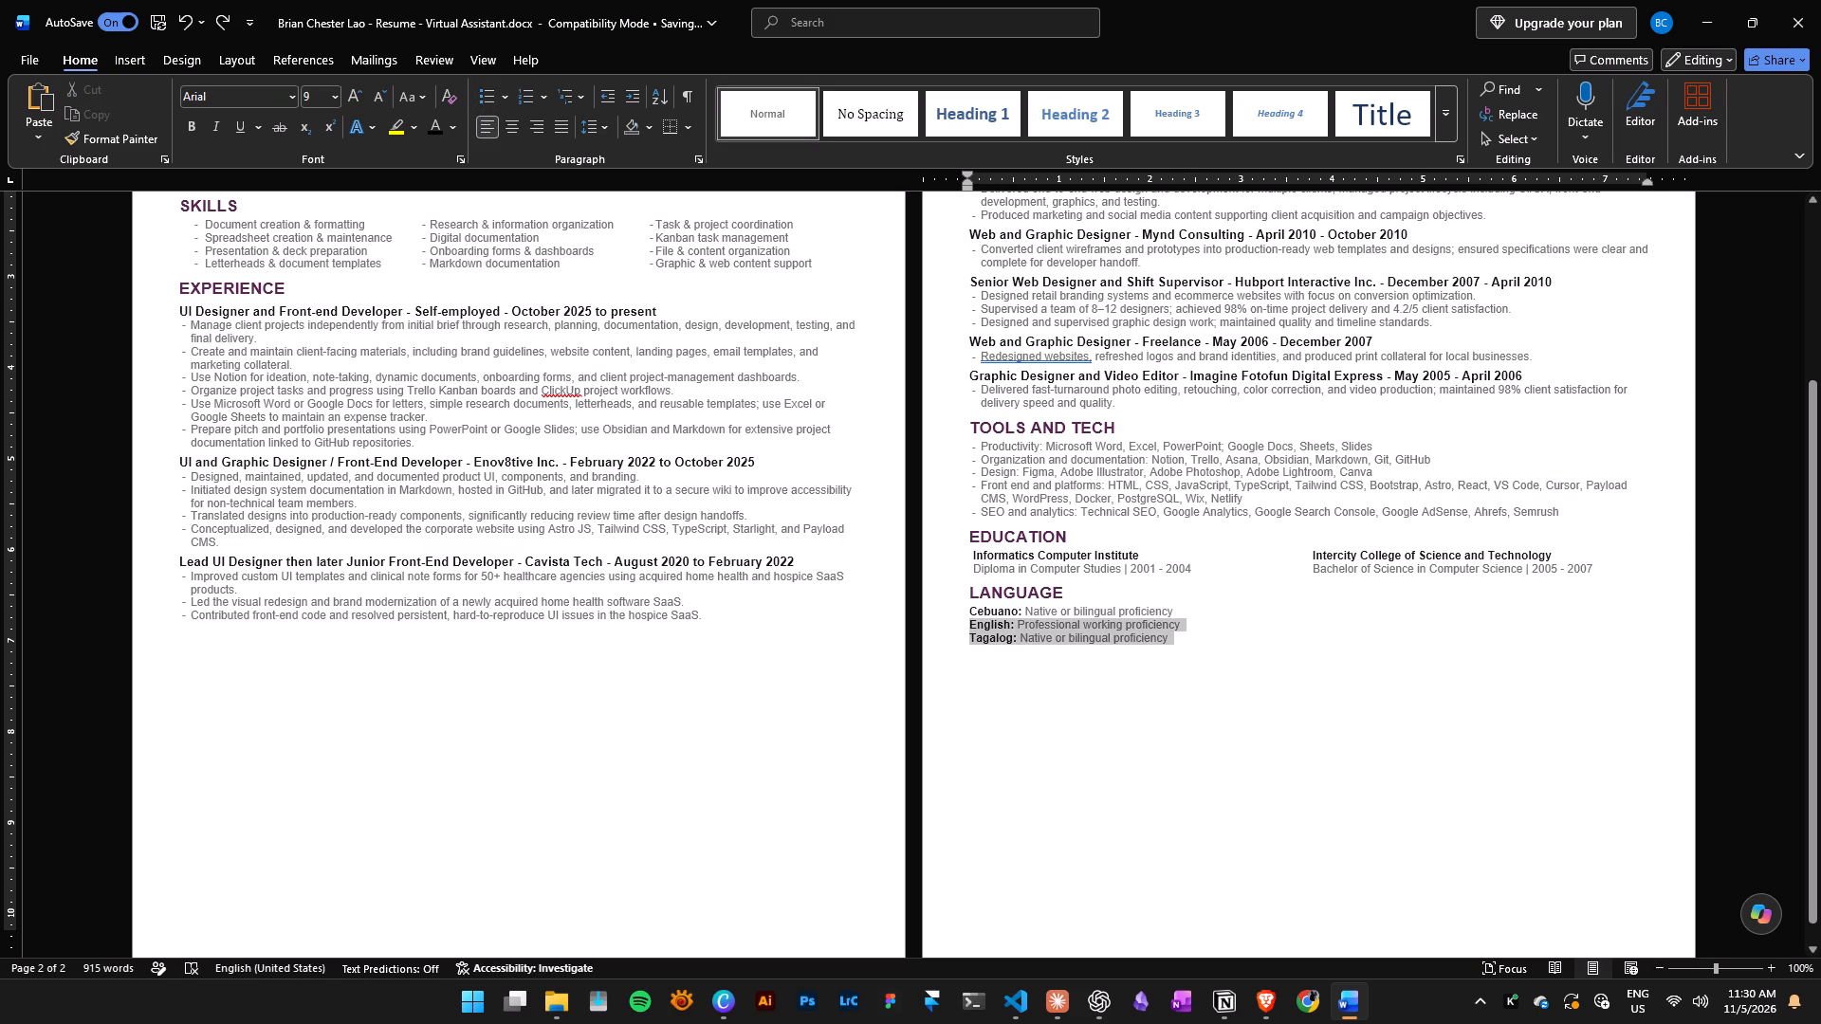
{"action": "left_click_drag", "start_coordinate": [923, 618], "coordinate": [923, 610]}
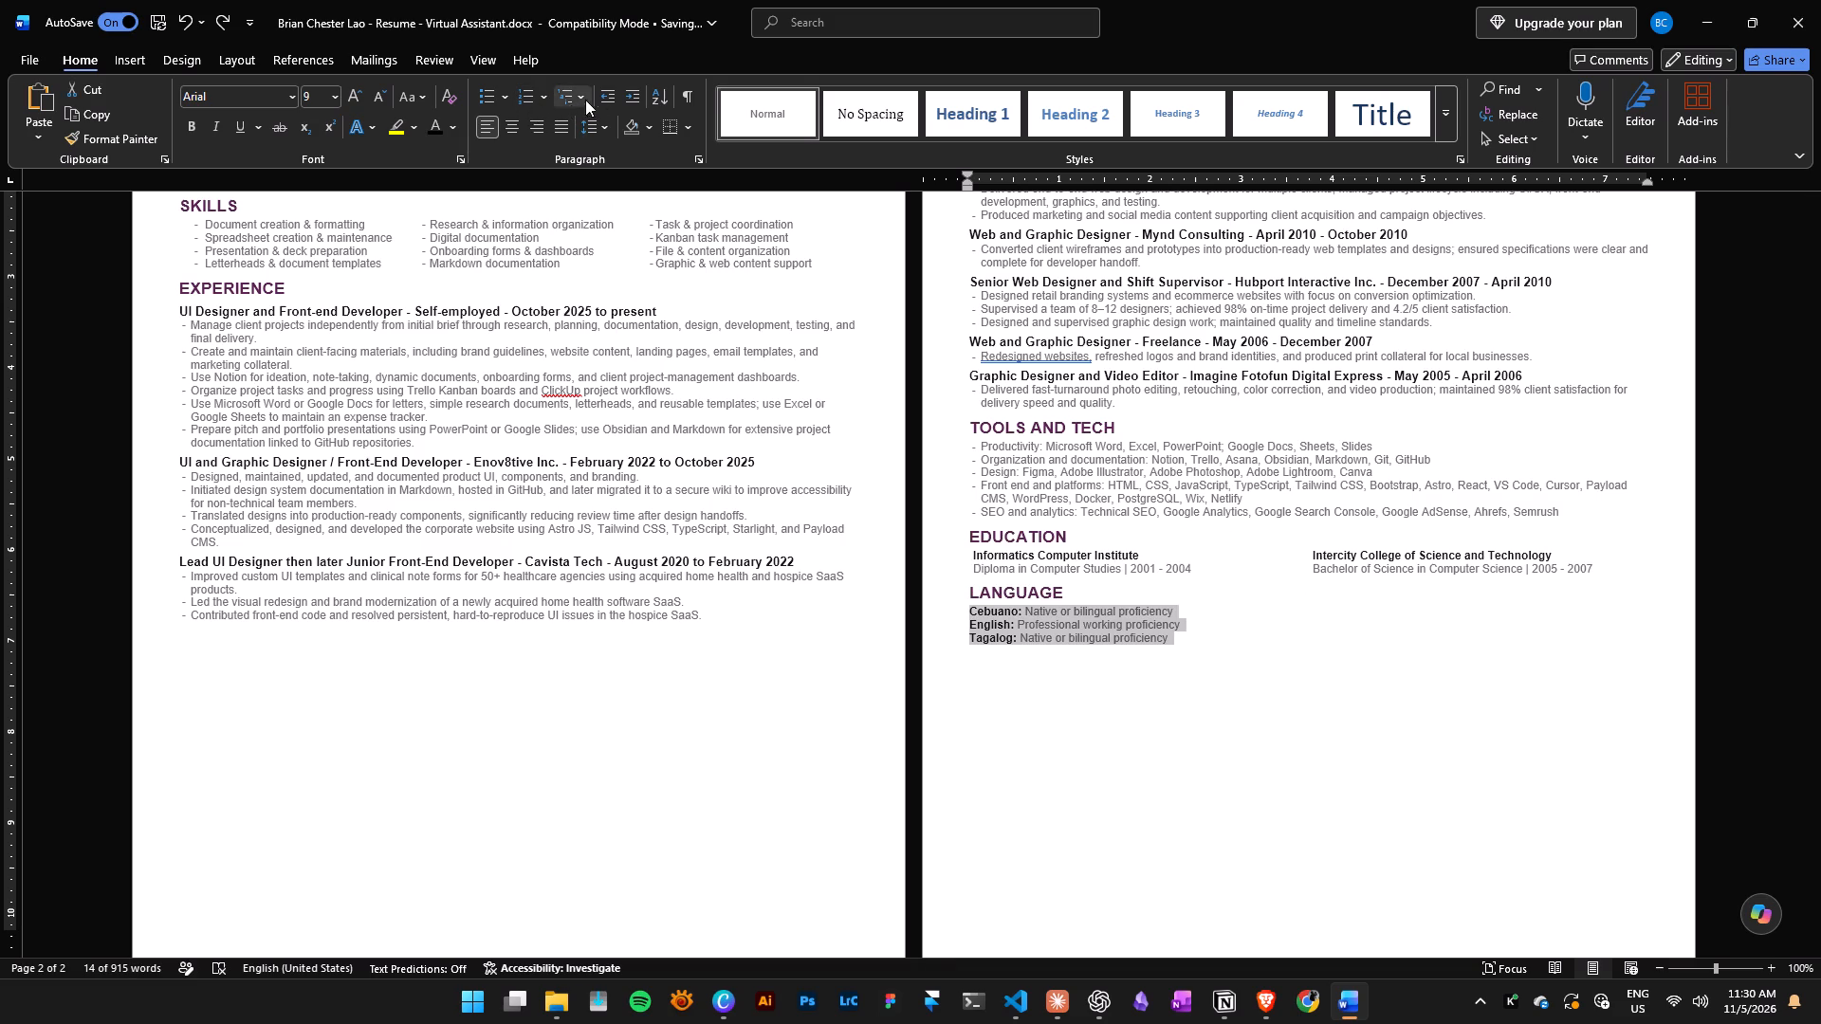
{"action": "left_click", "coordinate": [601, 120]}
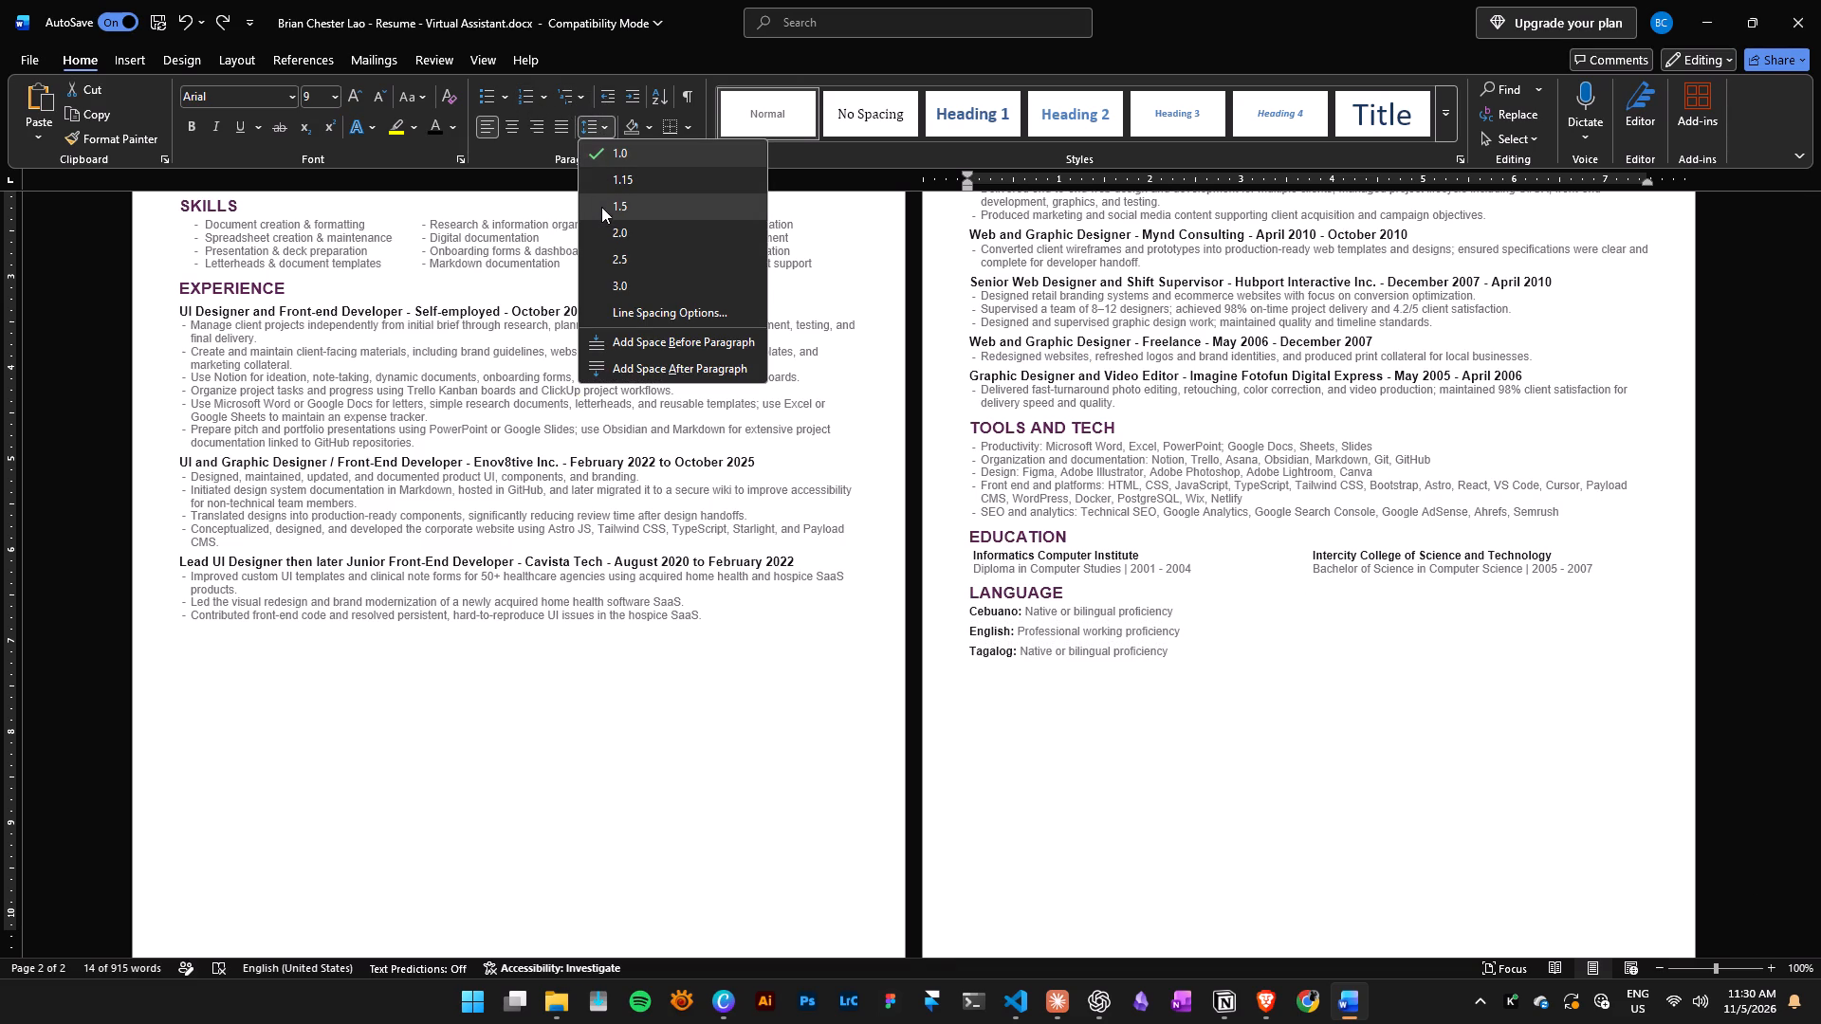
{"action": "left_click", "coordinate": [602, 211]}
{"action": "left_click", "coordinate": [1244, 598]}
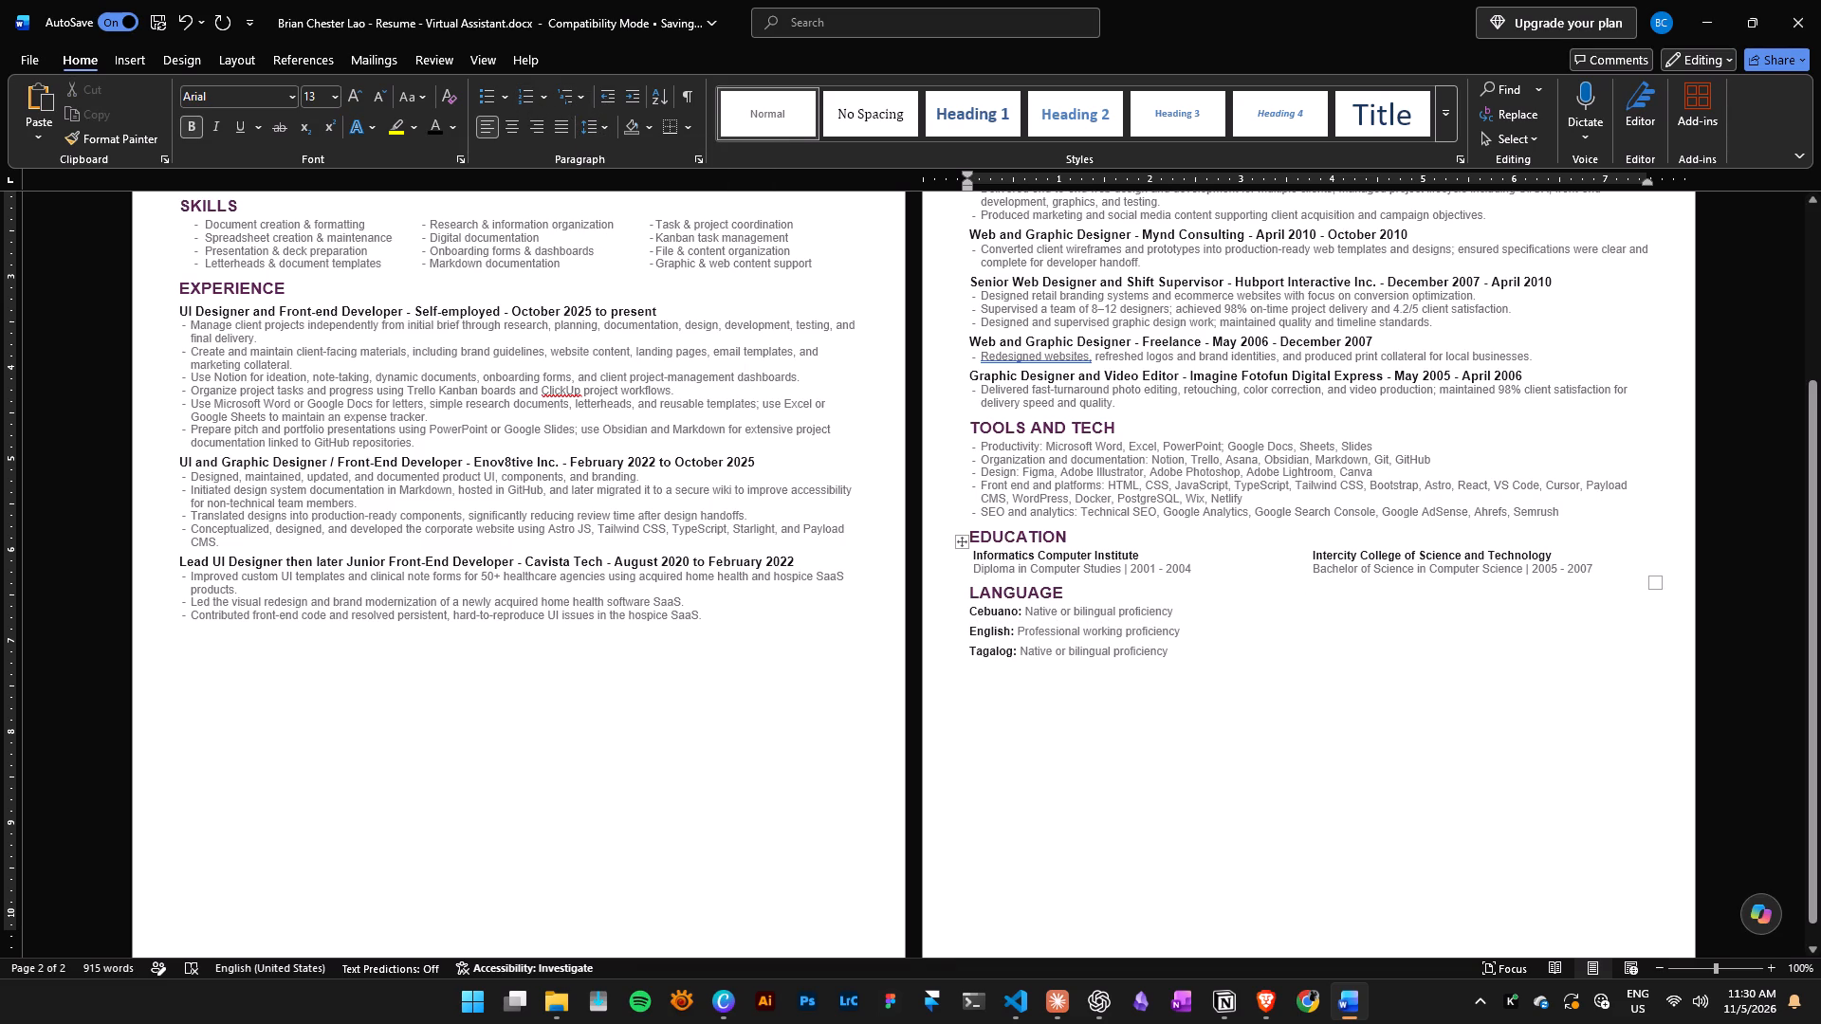
Set the font size of the school name Informatics Computer Institute under Education to 10 pt.
{"action": "left_click", "coordinate": [1271, 553]}
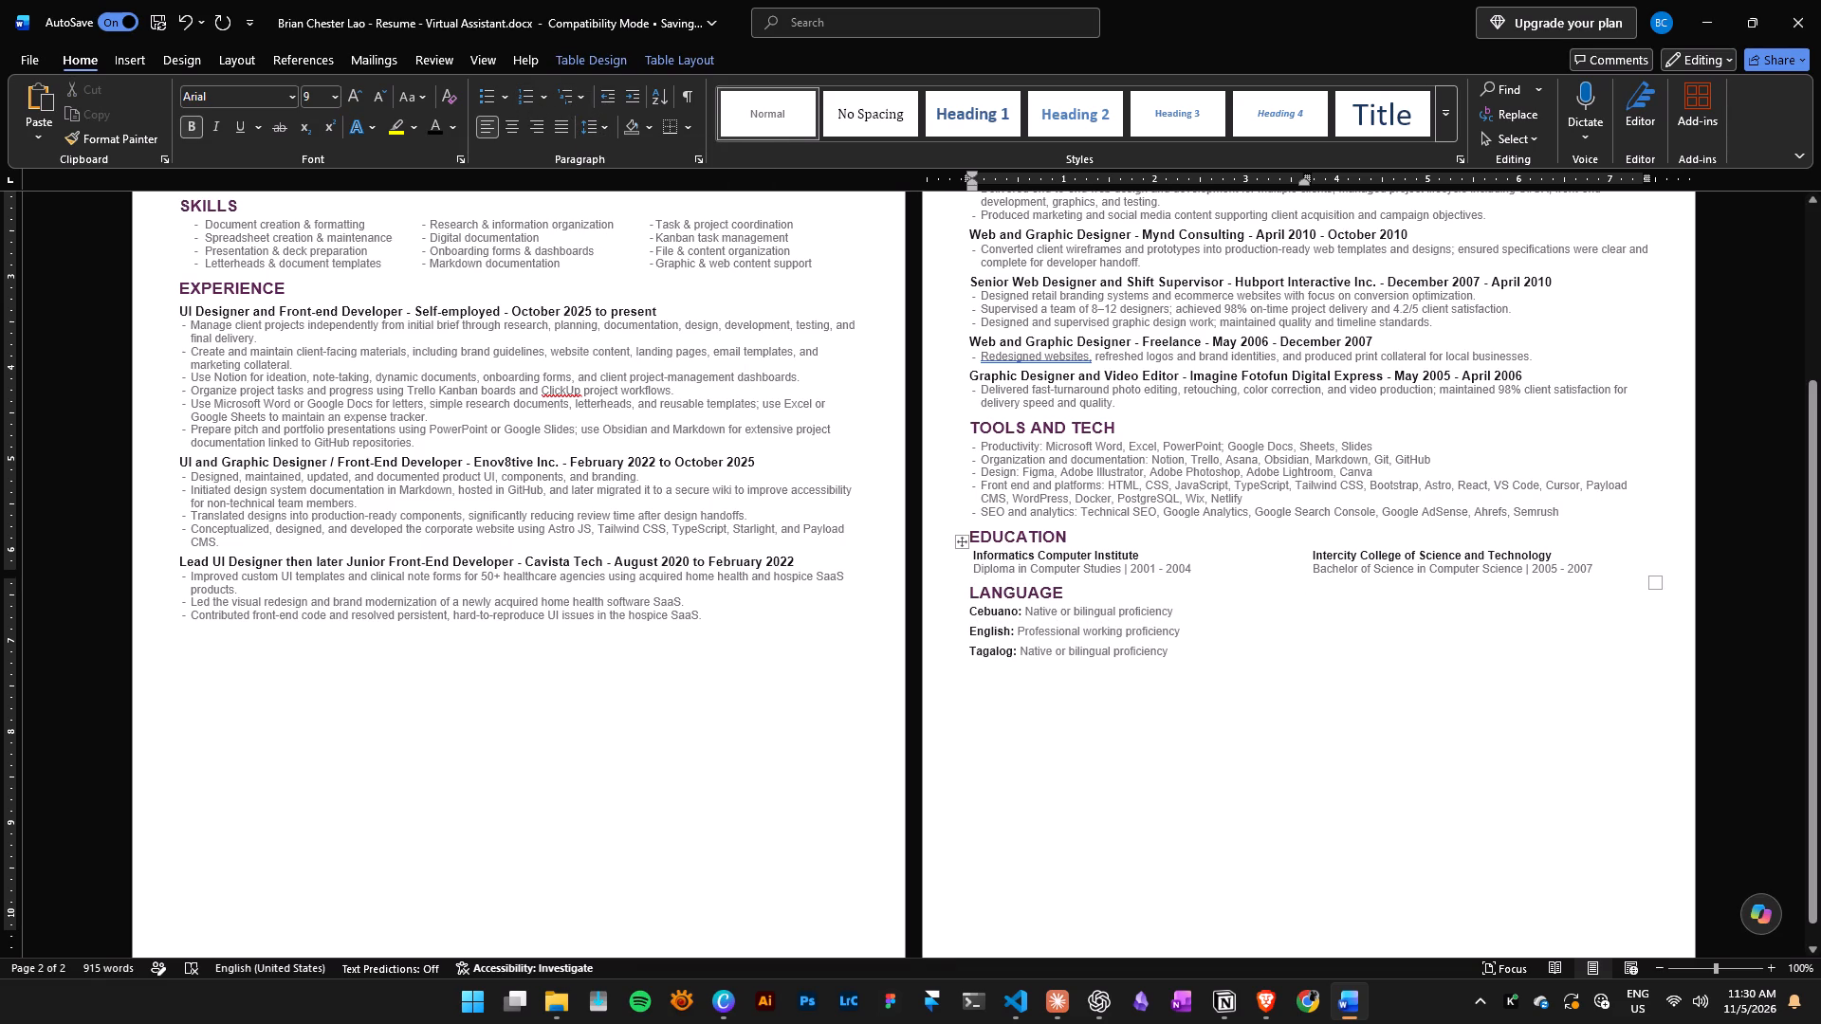
{"action": "left_click", "coordinate": [1305, 552]}
{"action": "left_click", "coordinate": [1264, 641]}
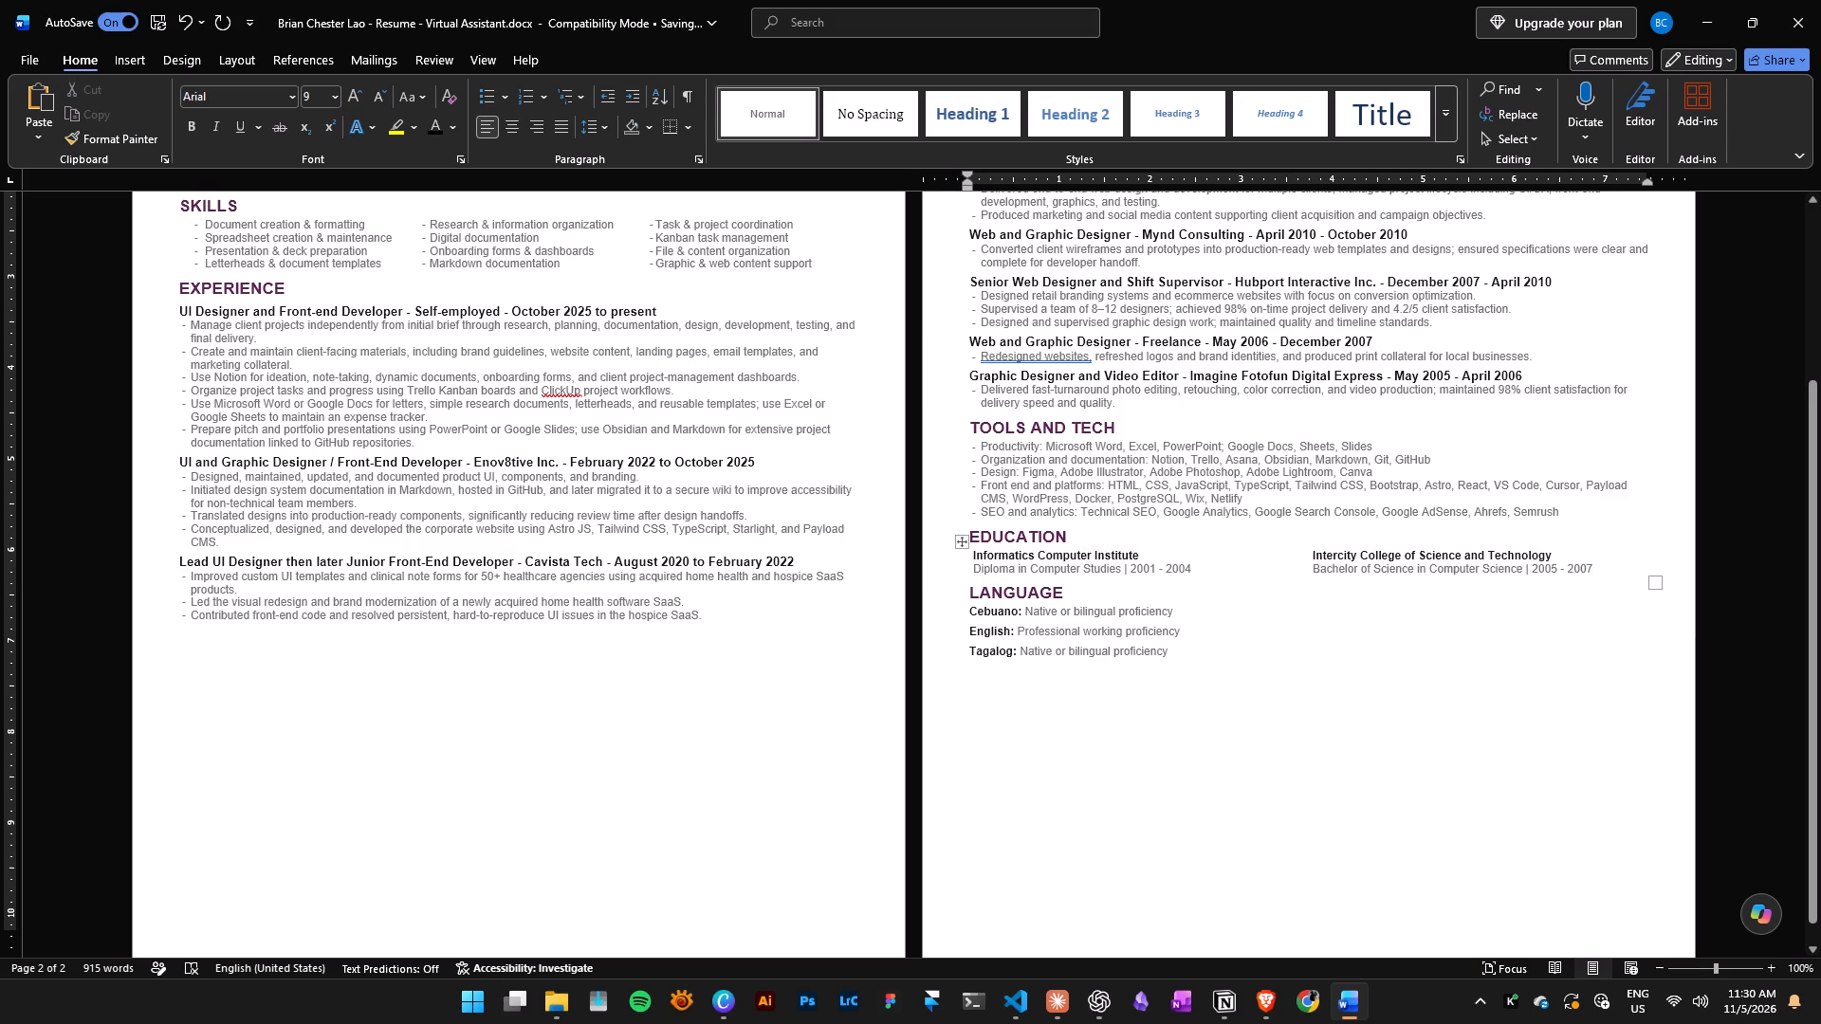
{"action": "left_click", "coordinate": [970, 556]}
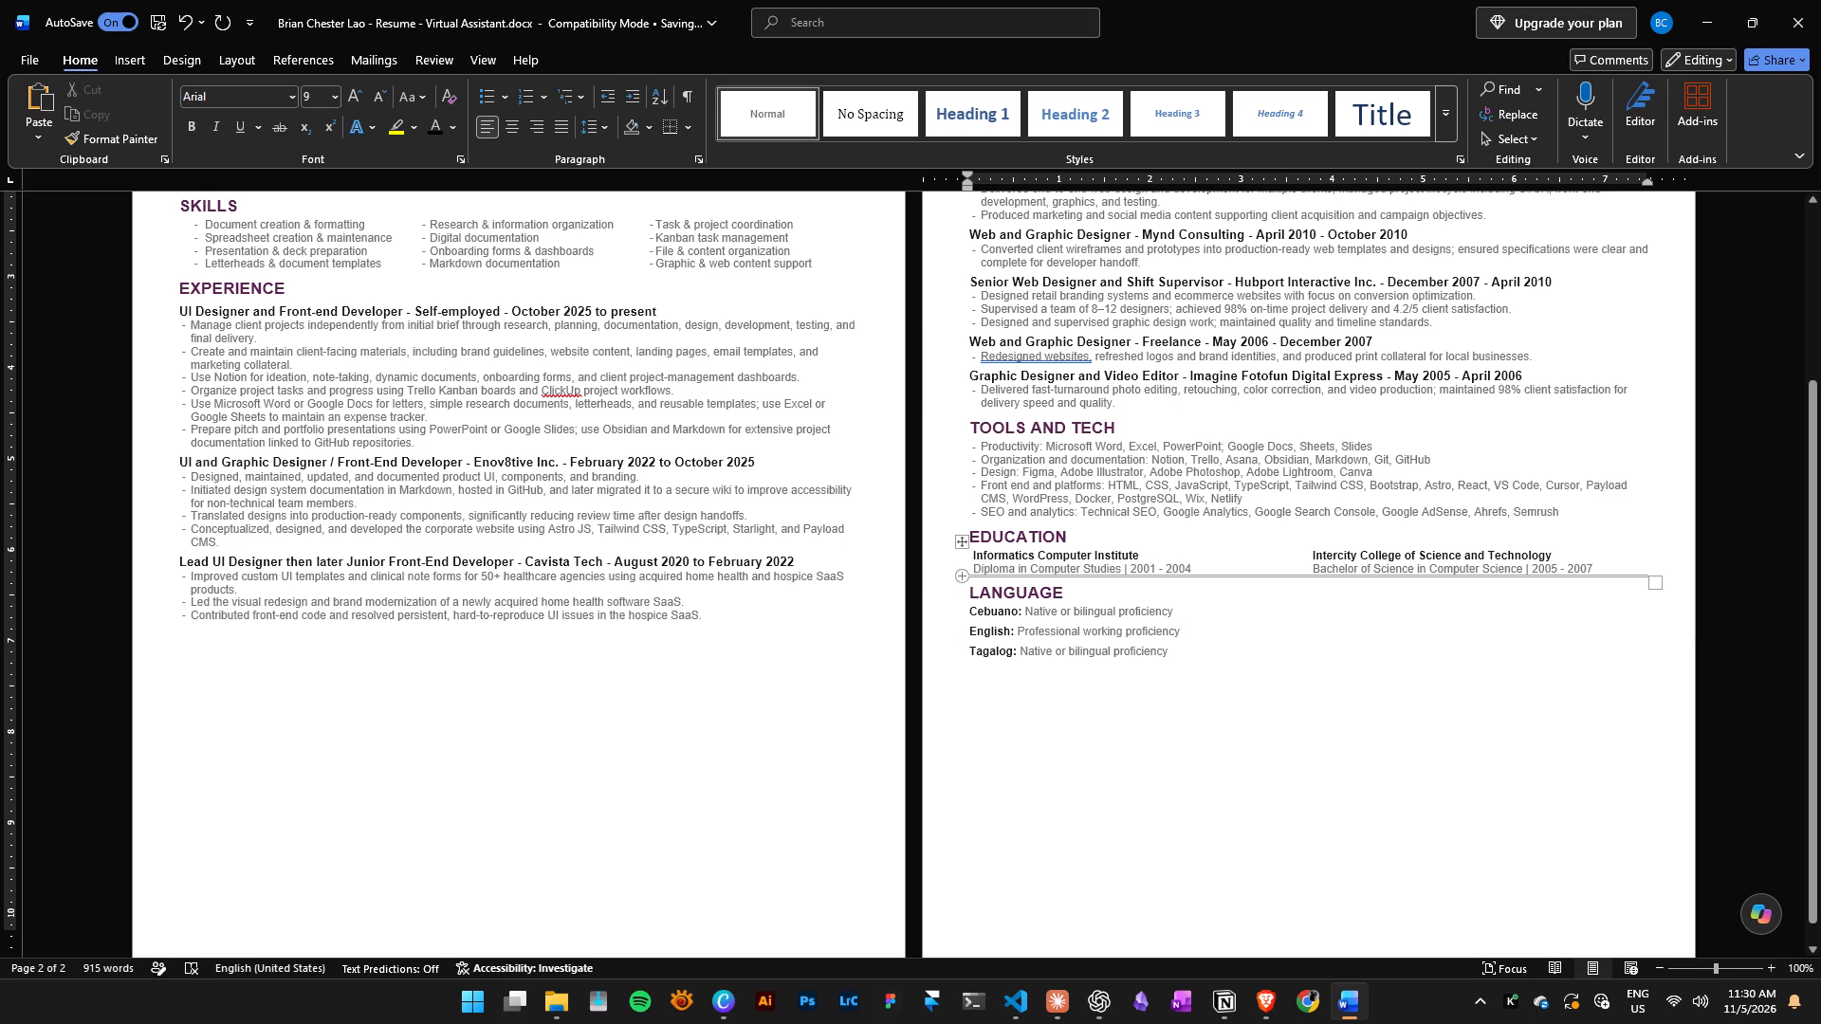
{"action": "left_click", "coordinate": [992, 552]}
{"action": "left_click", "coordinate": [990, 559]}
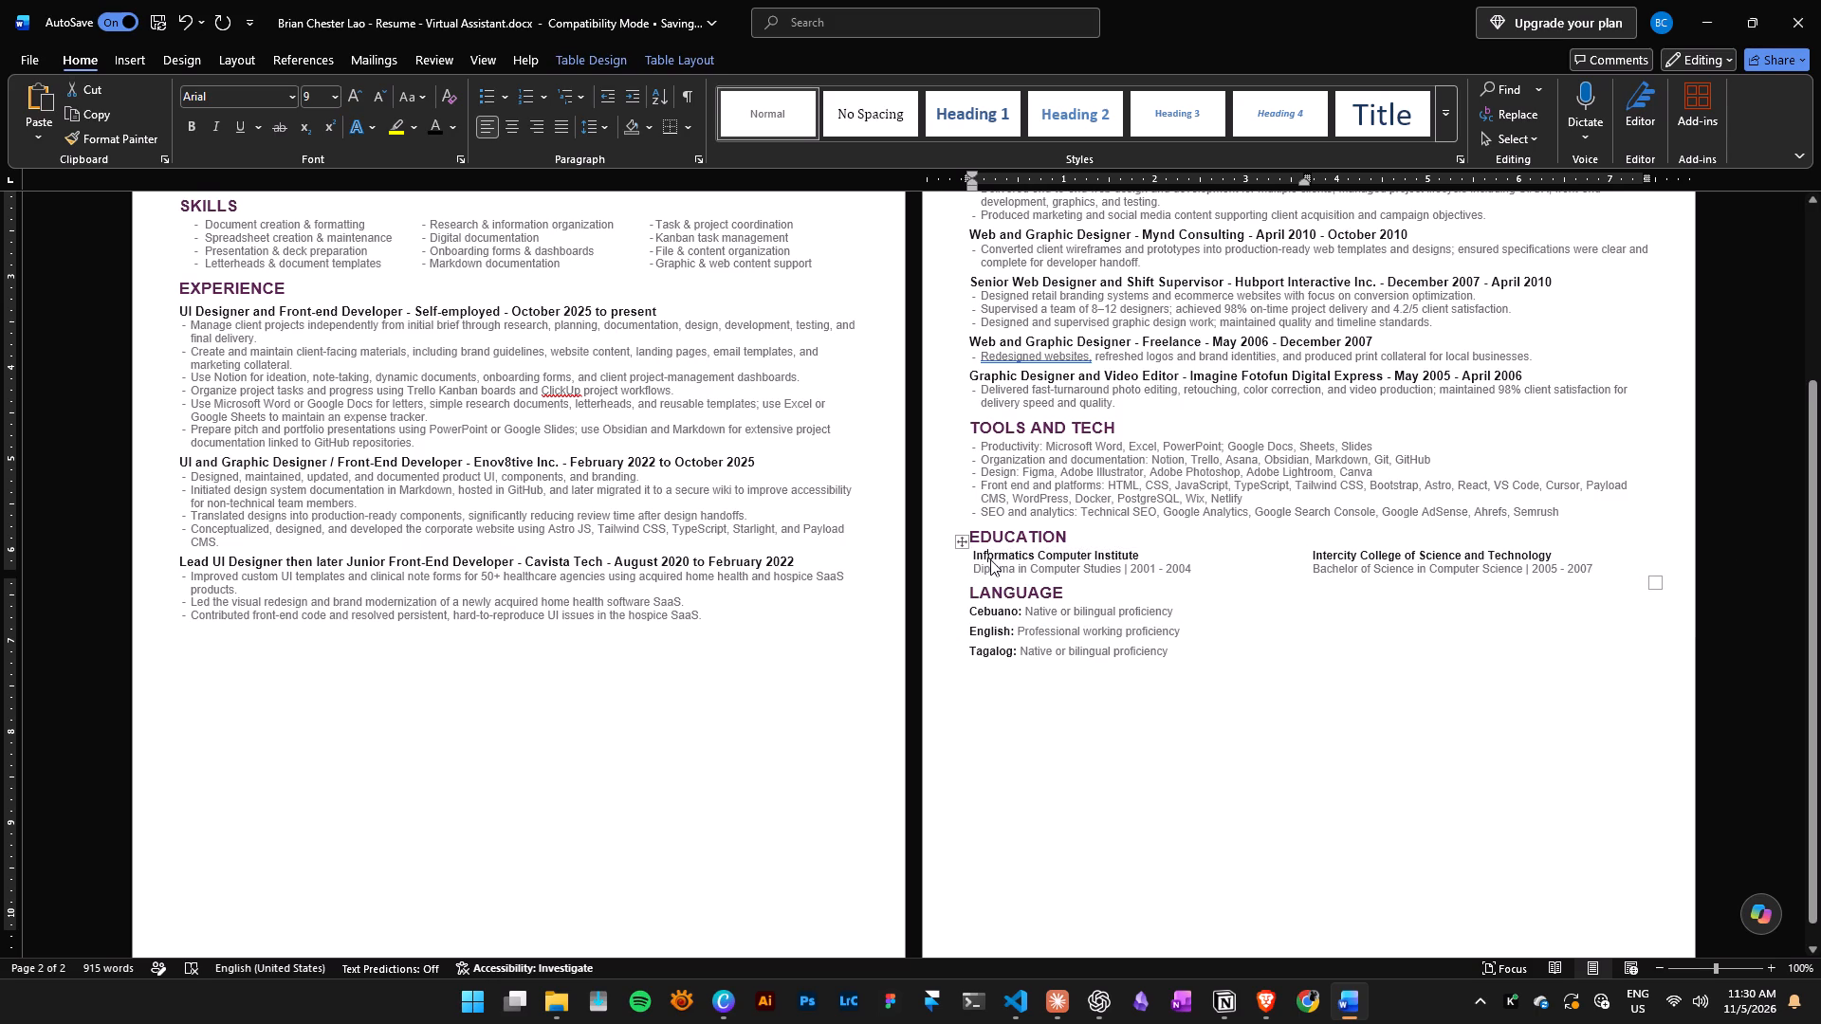
{"action": "left_click_drag", "start_coordinate": [1139, 553], "coordinate": [968, 552]}
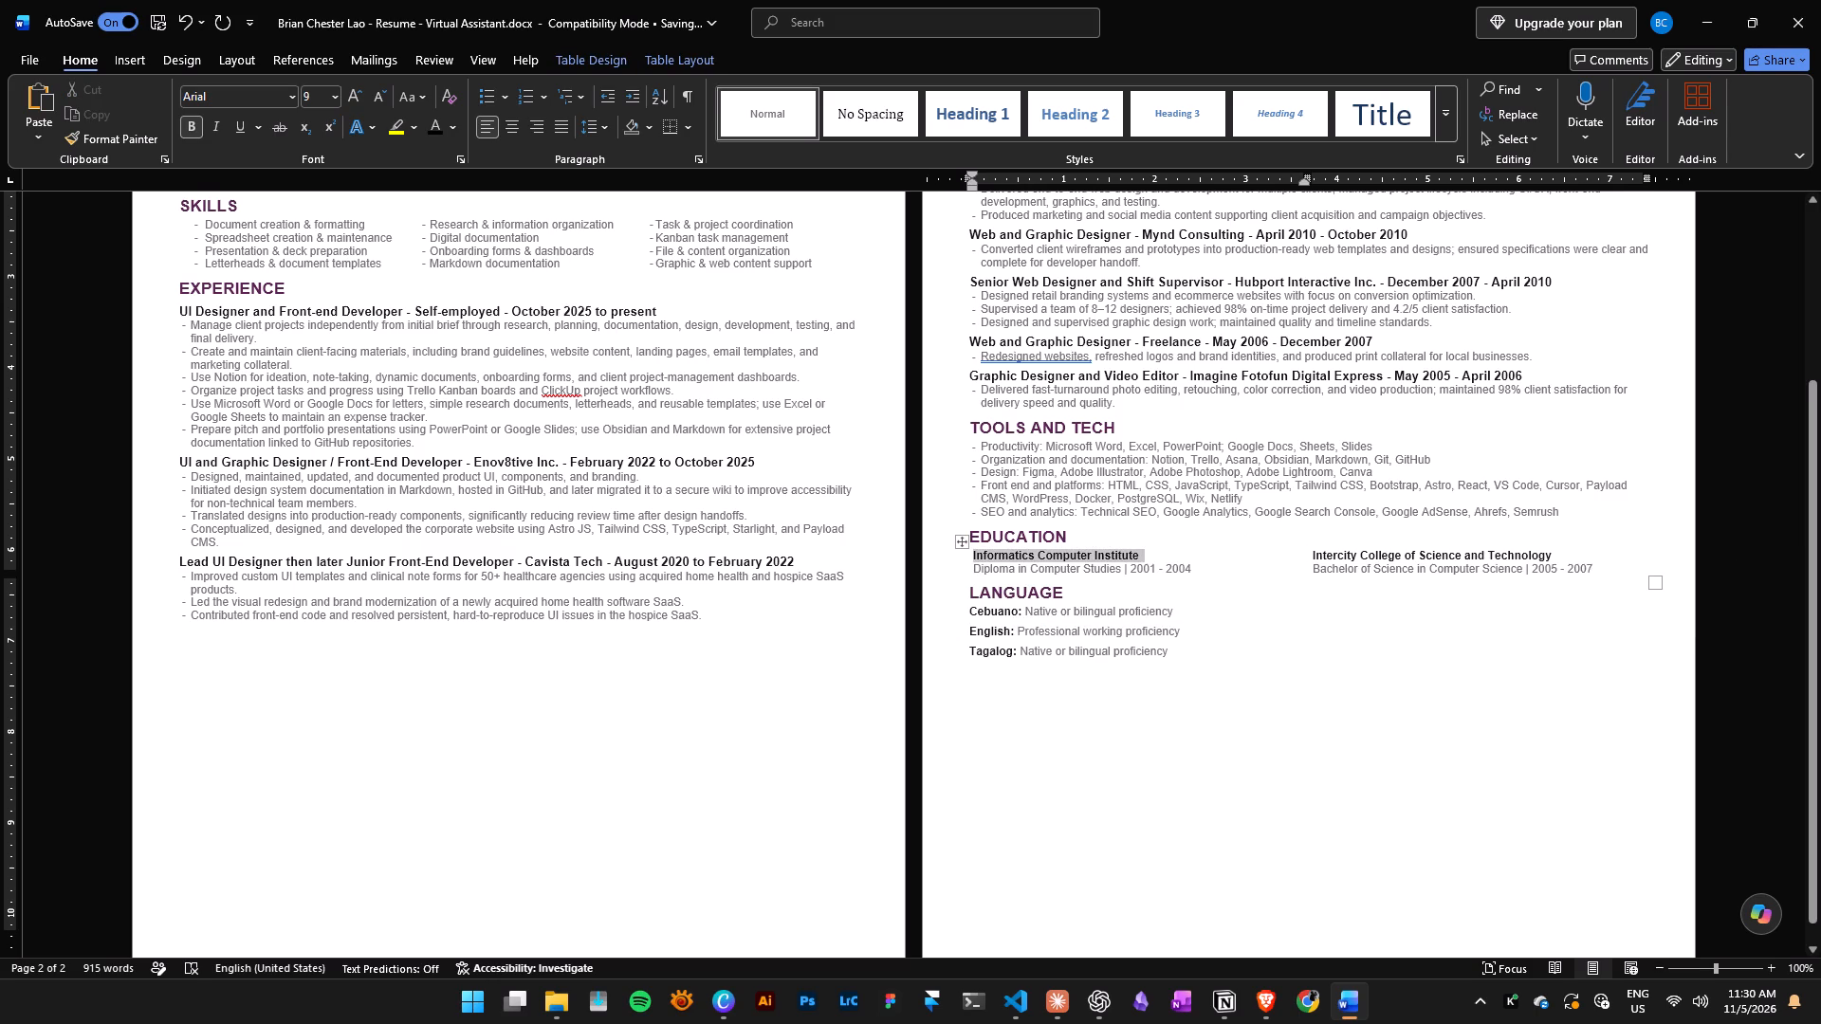
{"action": "left_click", "coordinate": [329, 88]}
{"action": "left_click", "coordinate": [320, 164]}
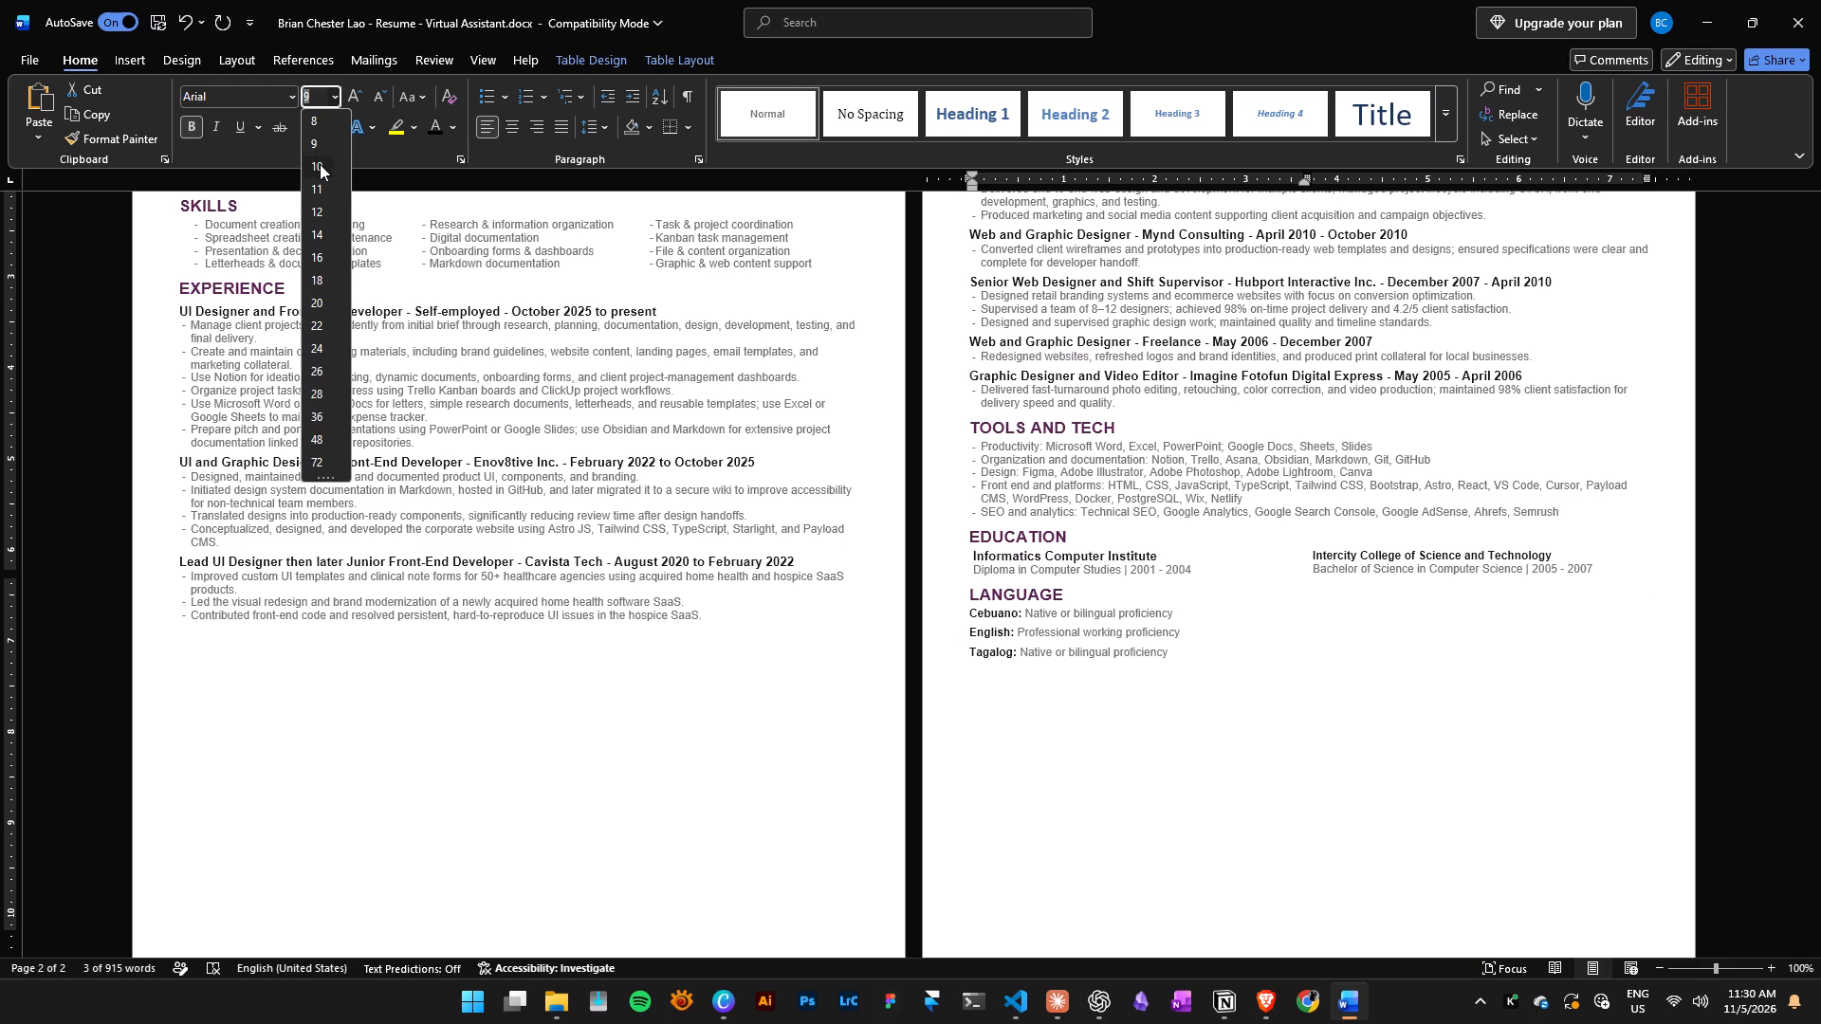
Set the font size of the school name Intercity College of Science and Technology under Education to 10 pt.
{"action": "left_click", "coordinate": [1336, 555]}
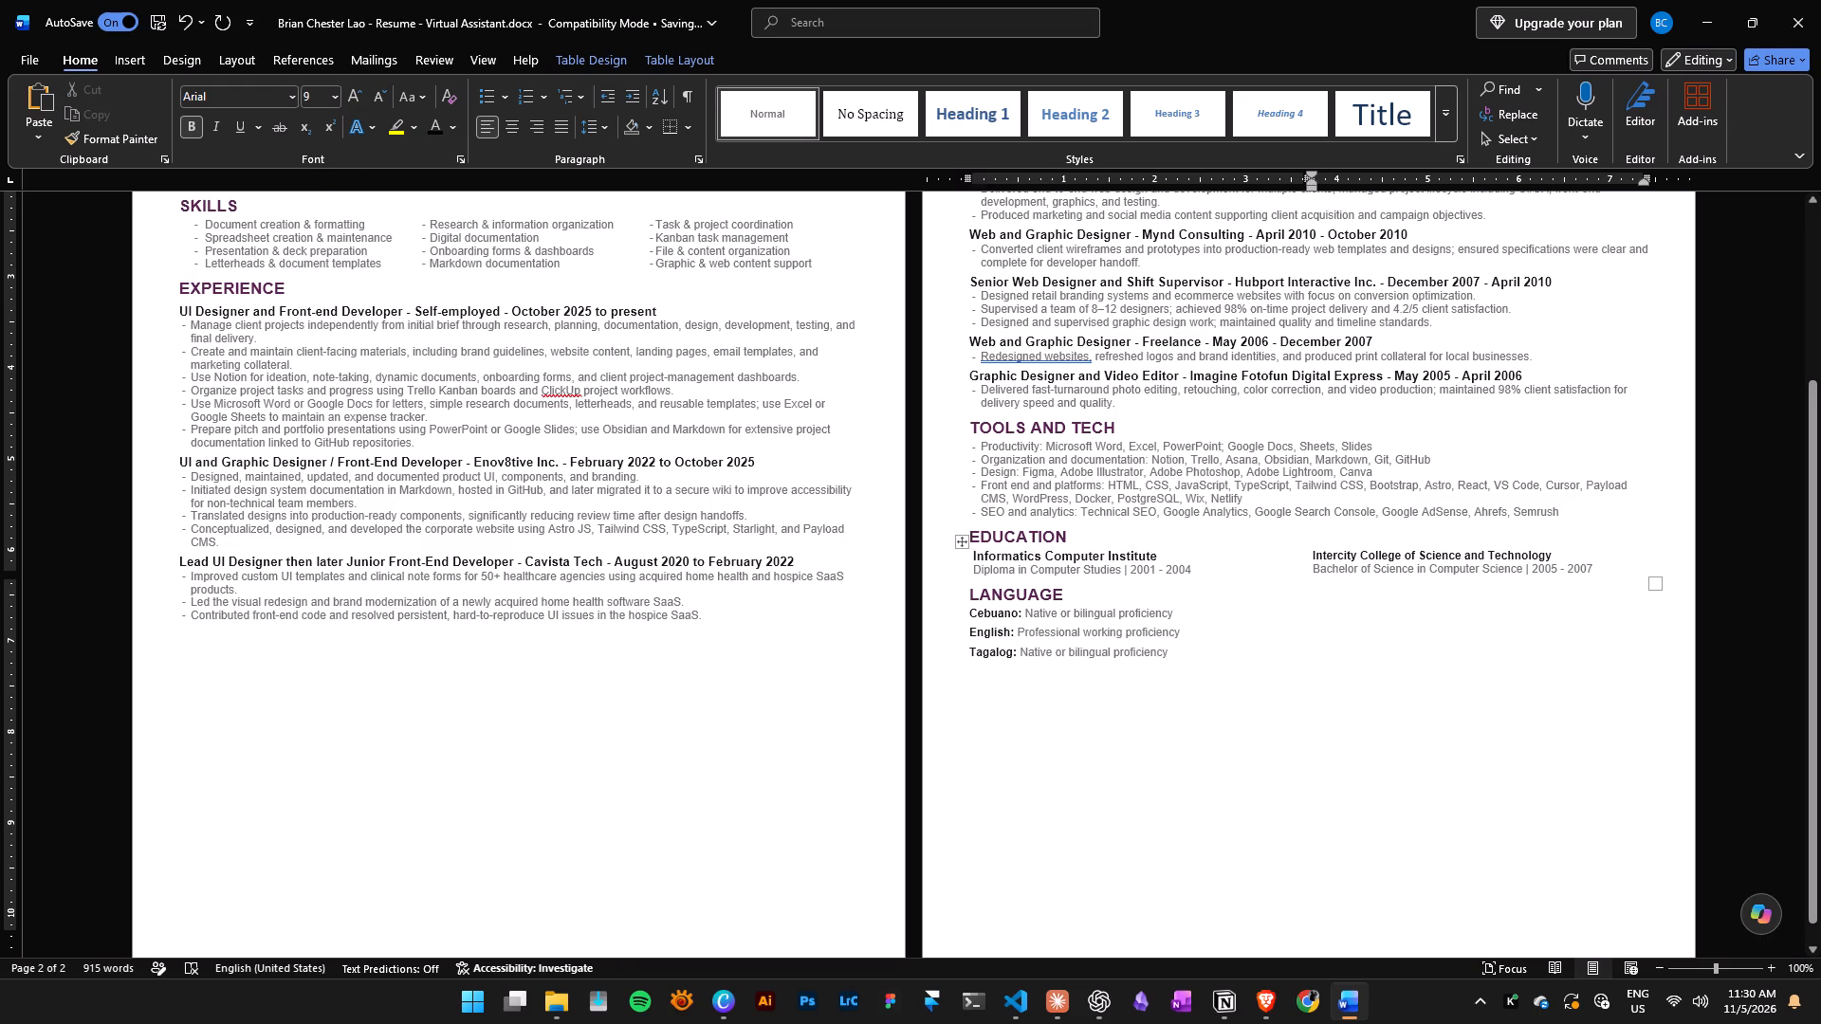
{"action": "left_click_drag", "start_coordinate": [1556, 553], "coordinate": [1311, 558]}
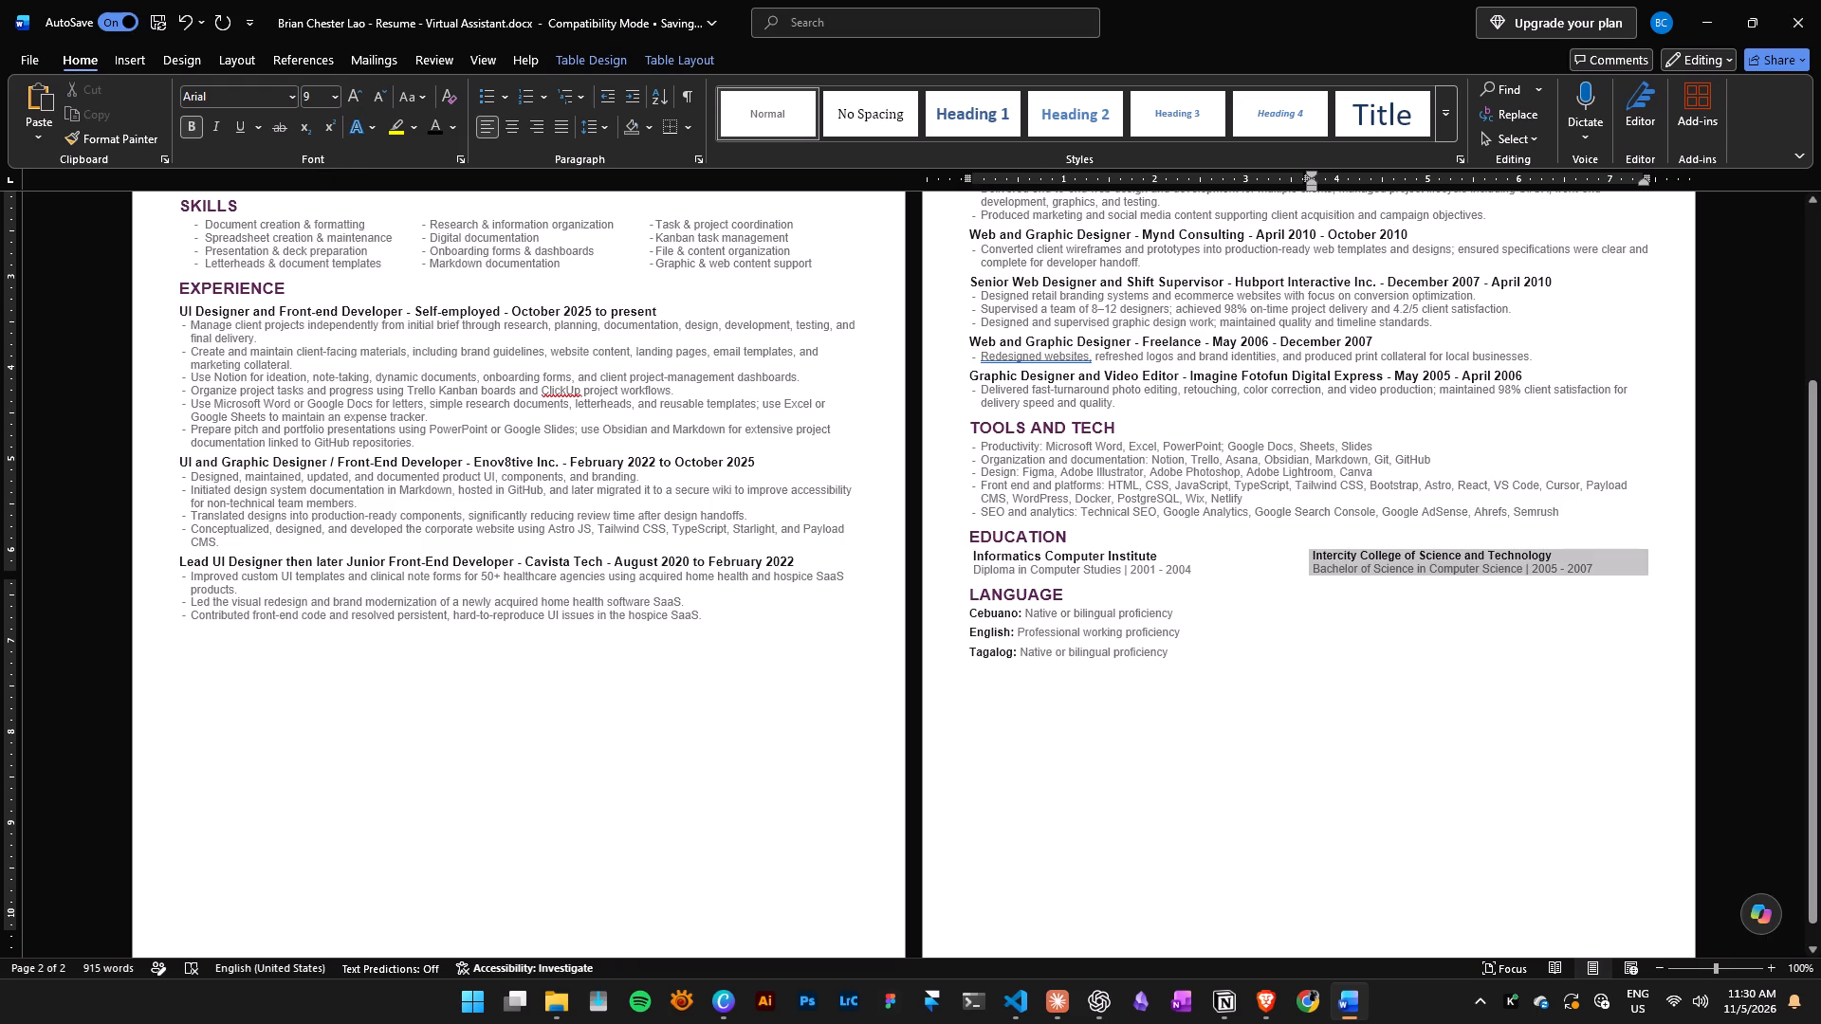
{"action": "left_click_drag", "start_coordinate": [1311, 558], "coordinate": [1349, 556]}
{"action": "left_click", "coordinate": [1424, 545]}
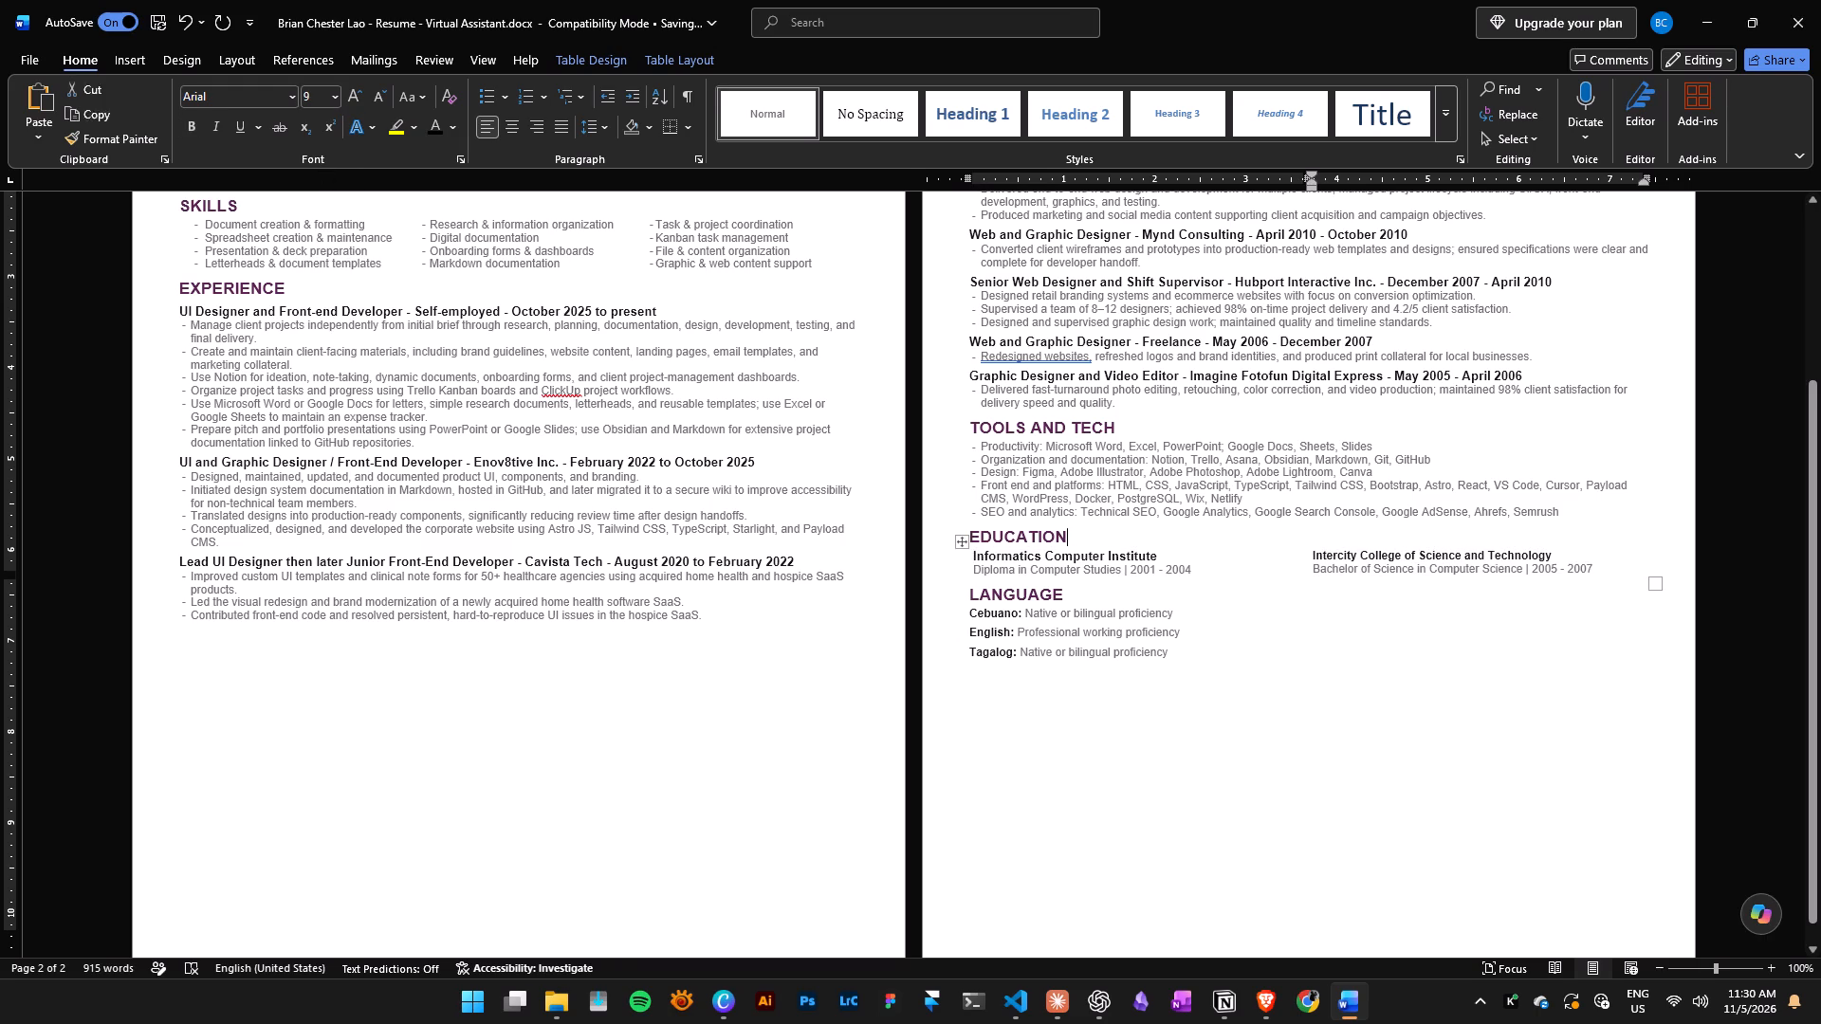
{"action": "left_click_drag", "start_coordinate": [1553, 553], "coordinate": [1313, 553]}
{"action": "left_click", "coordinate": [339, 98]}
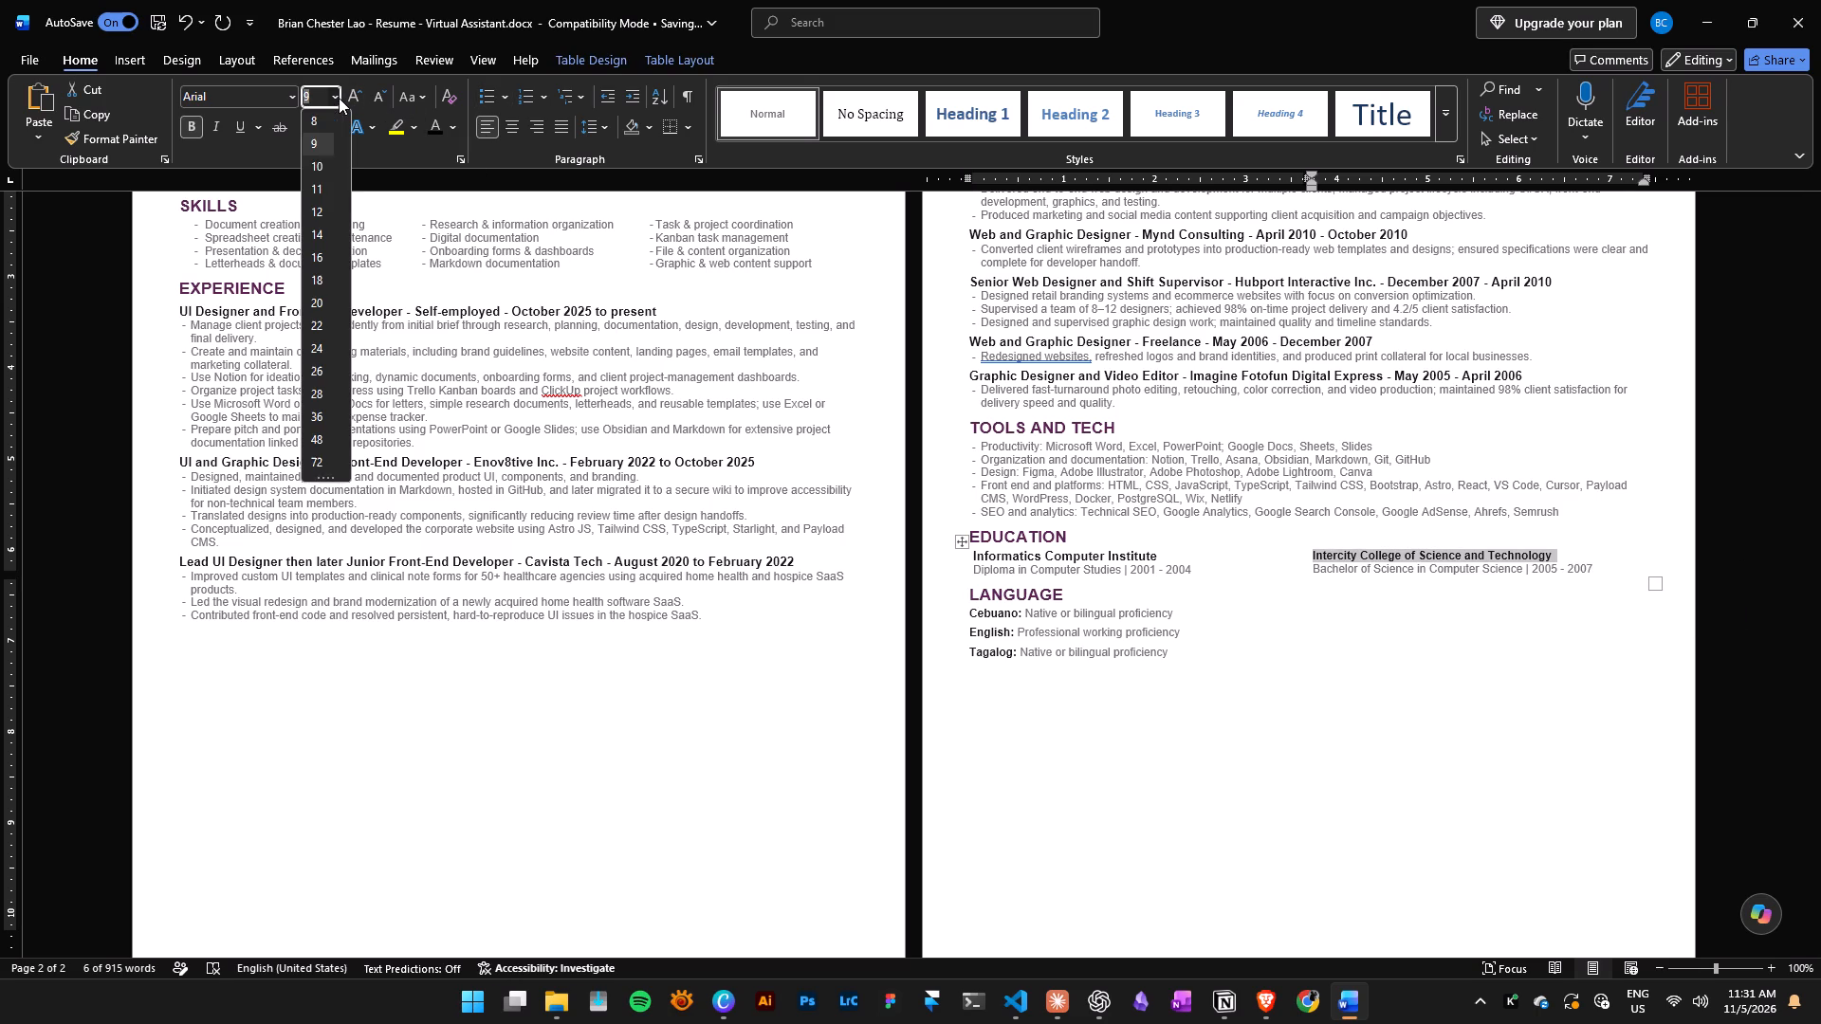
{"action": "left_click", "coordinate": [324, 163]}
{"action": "left_click", "coordinate": [1225, 499]}
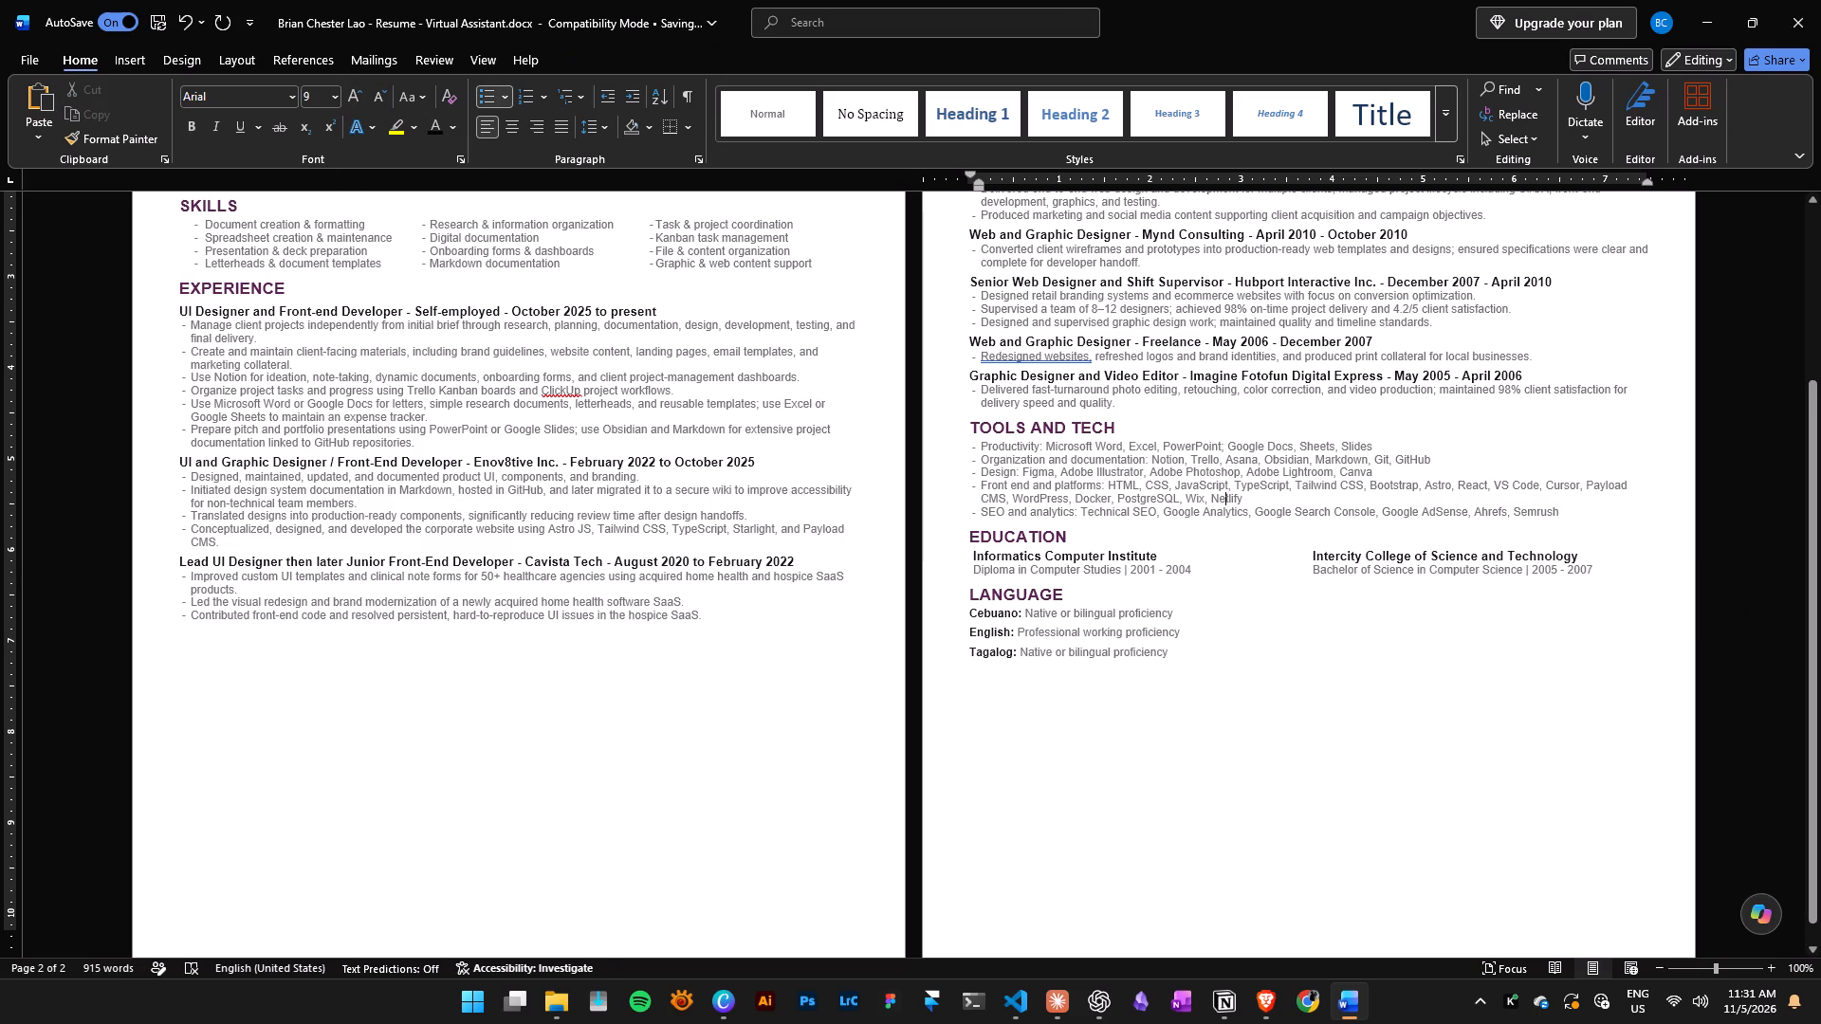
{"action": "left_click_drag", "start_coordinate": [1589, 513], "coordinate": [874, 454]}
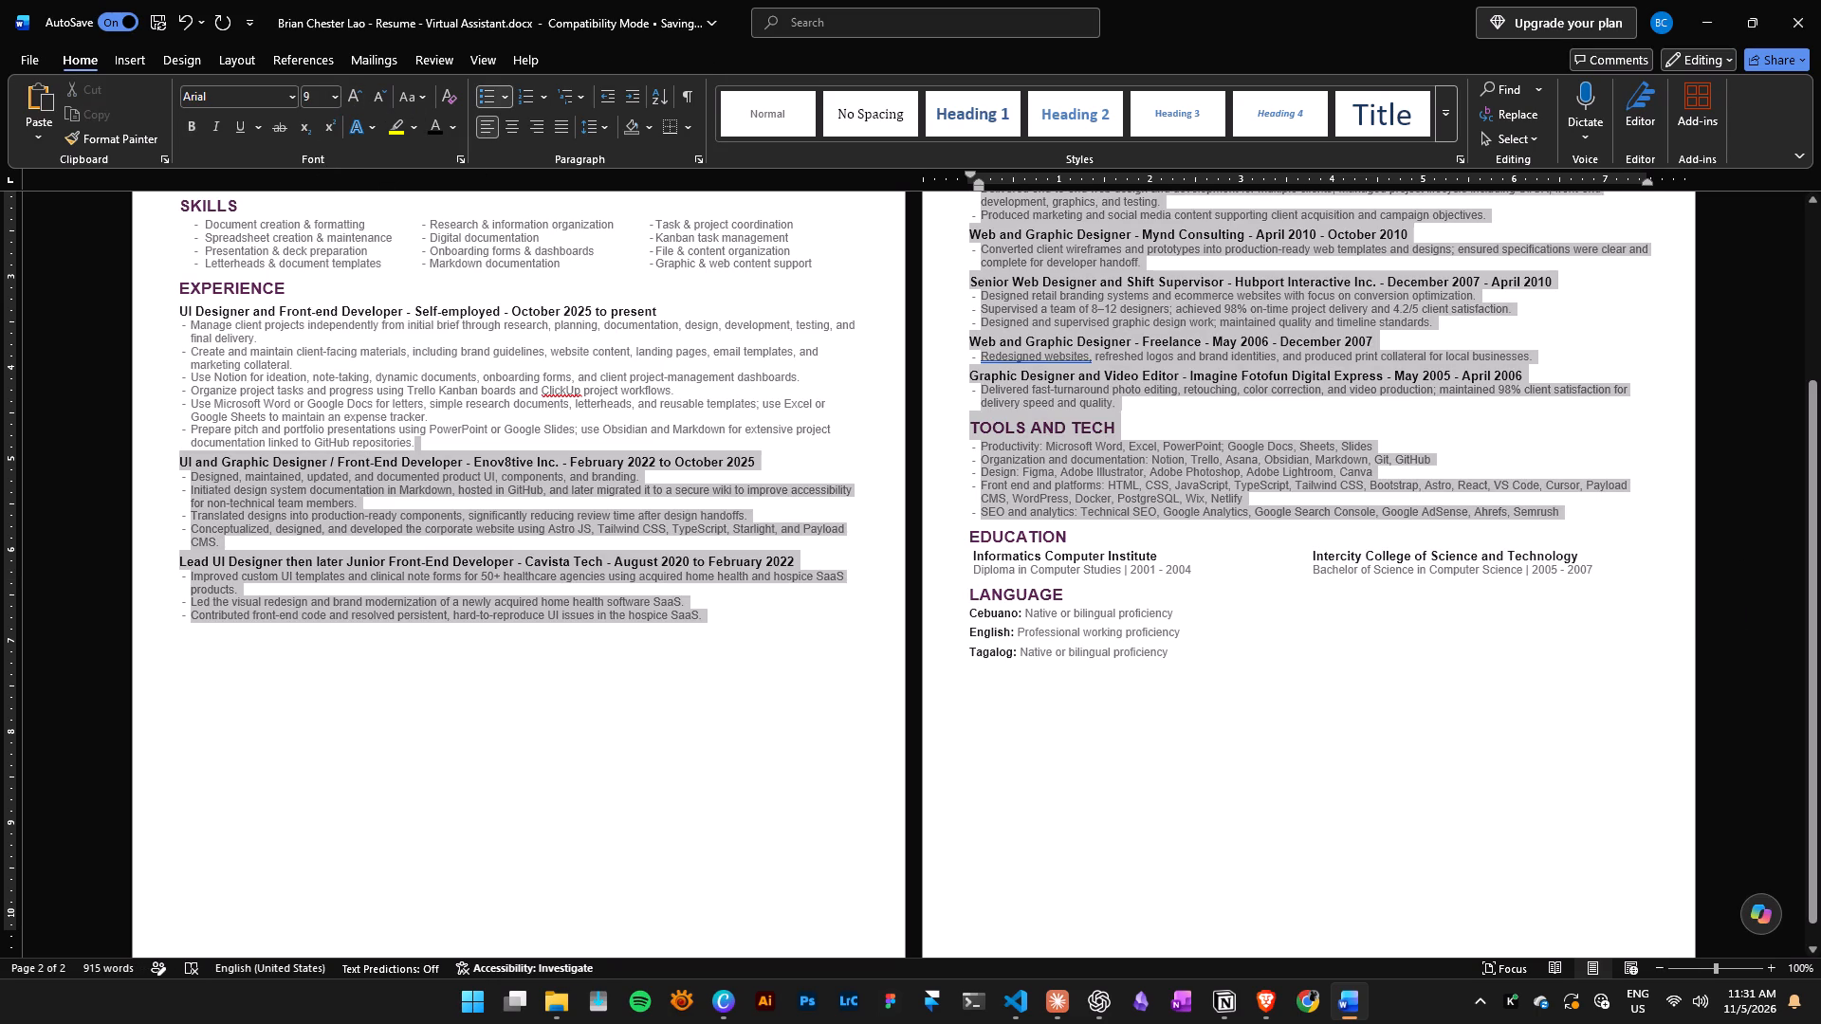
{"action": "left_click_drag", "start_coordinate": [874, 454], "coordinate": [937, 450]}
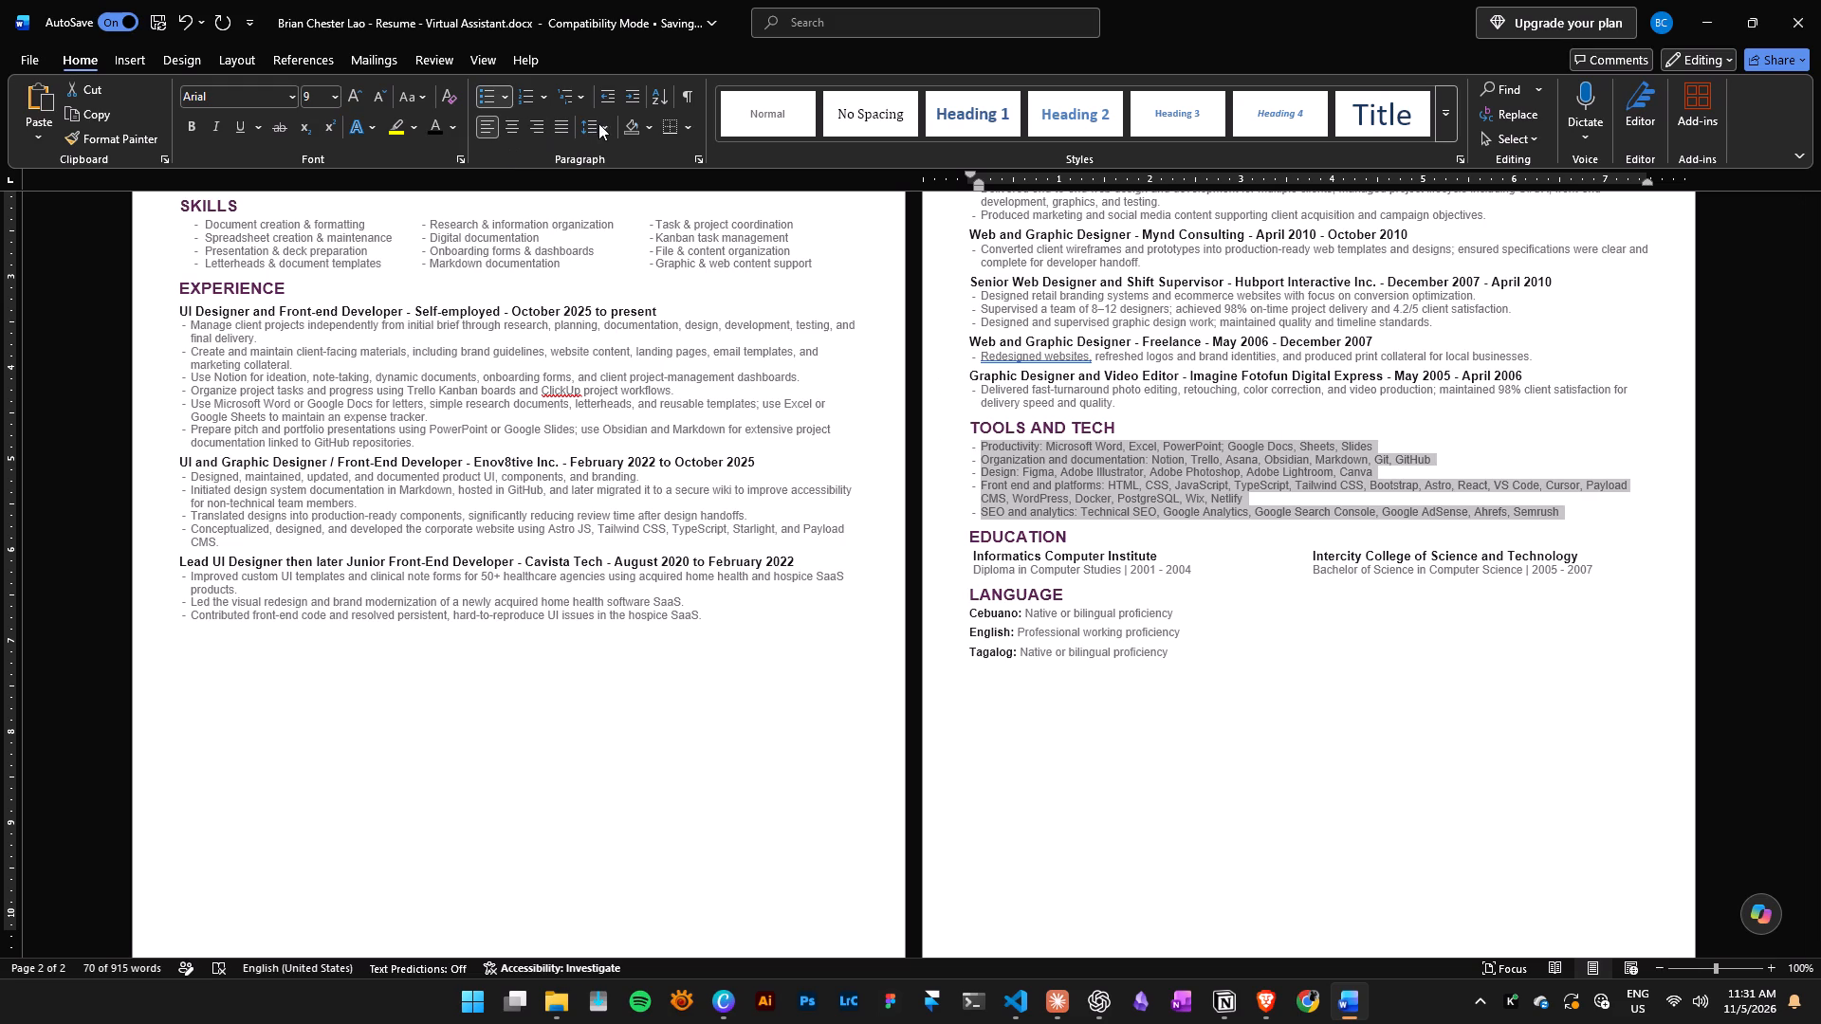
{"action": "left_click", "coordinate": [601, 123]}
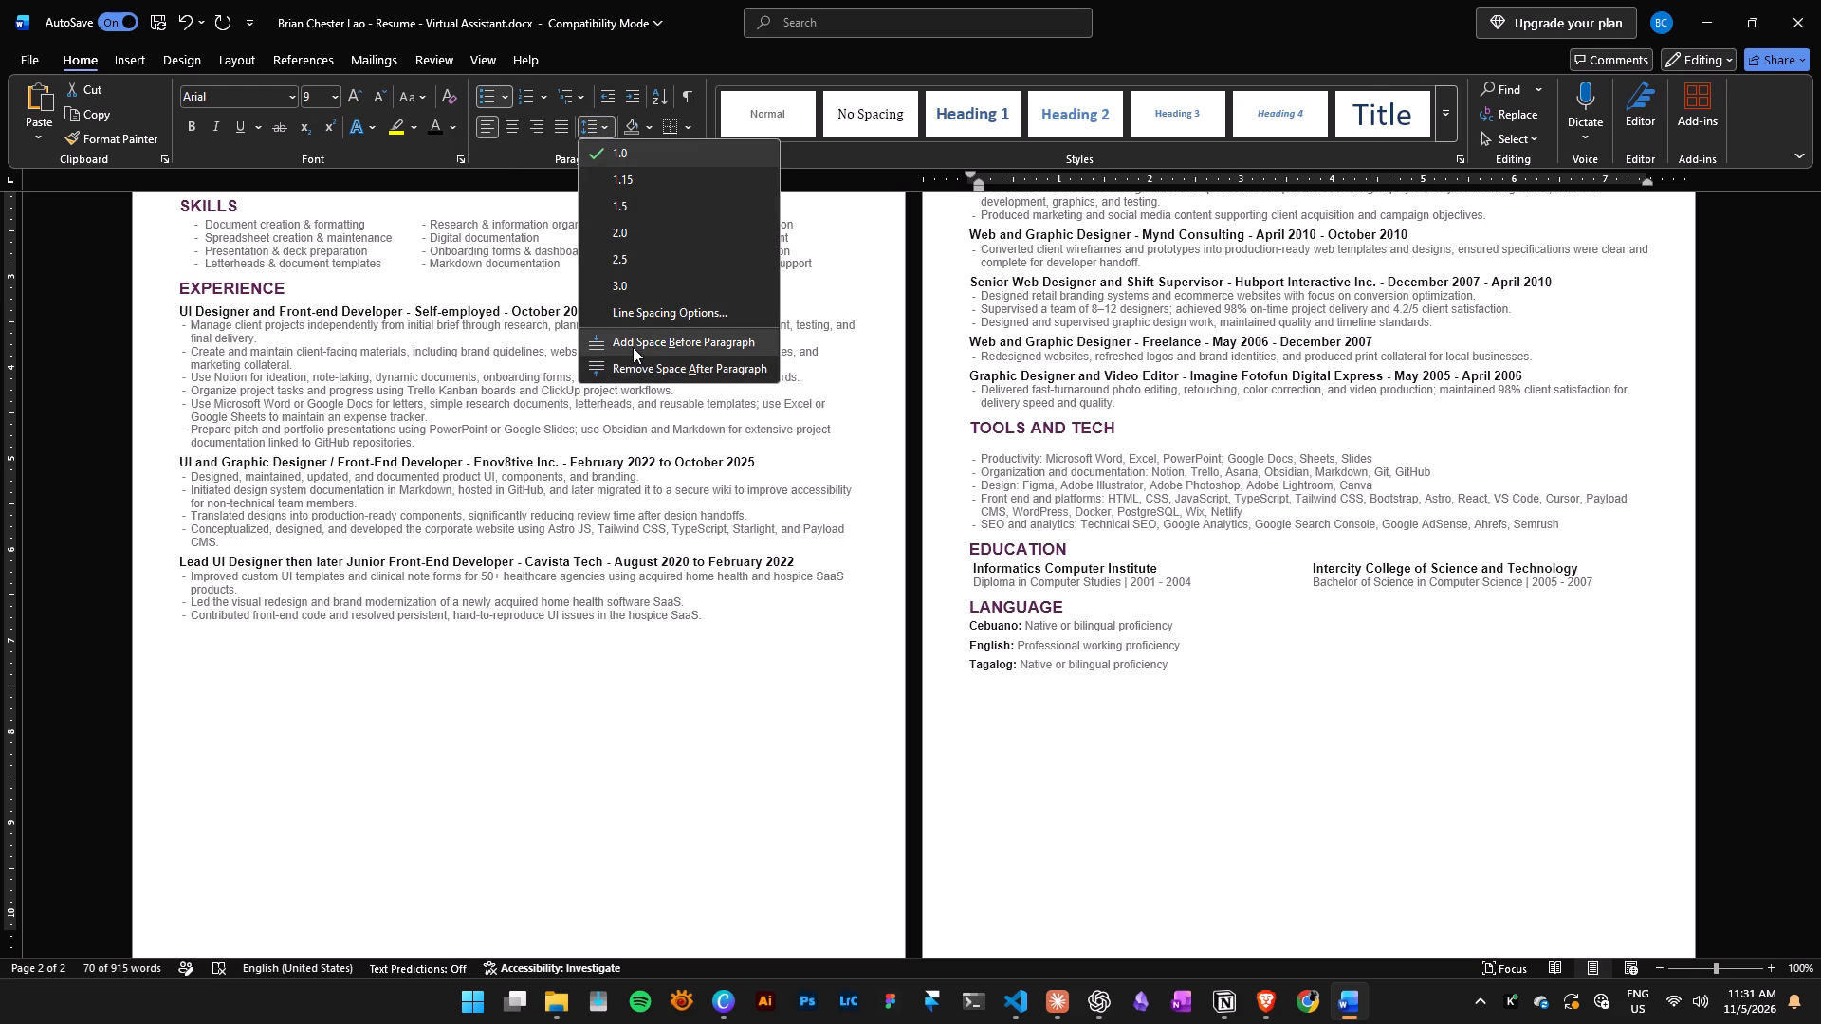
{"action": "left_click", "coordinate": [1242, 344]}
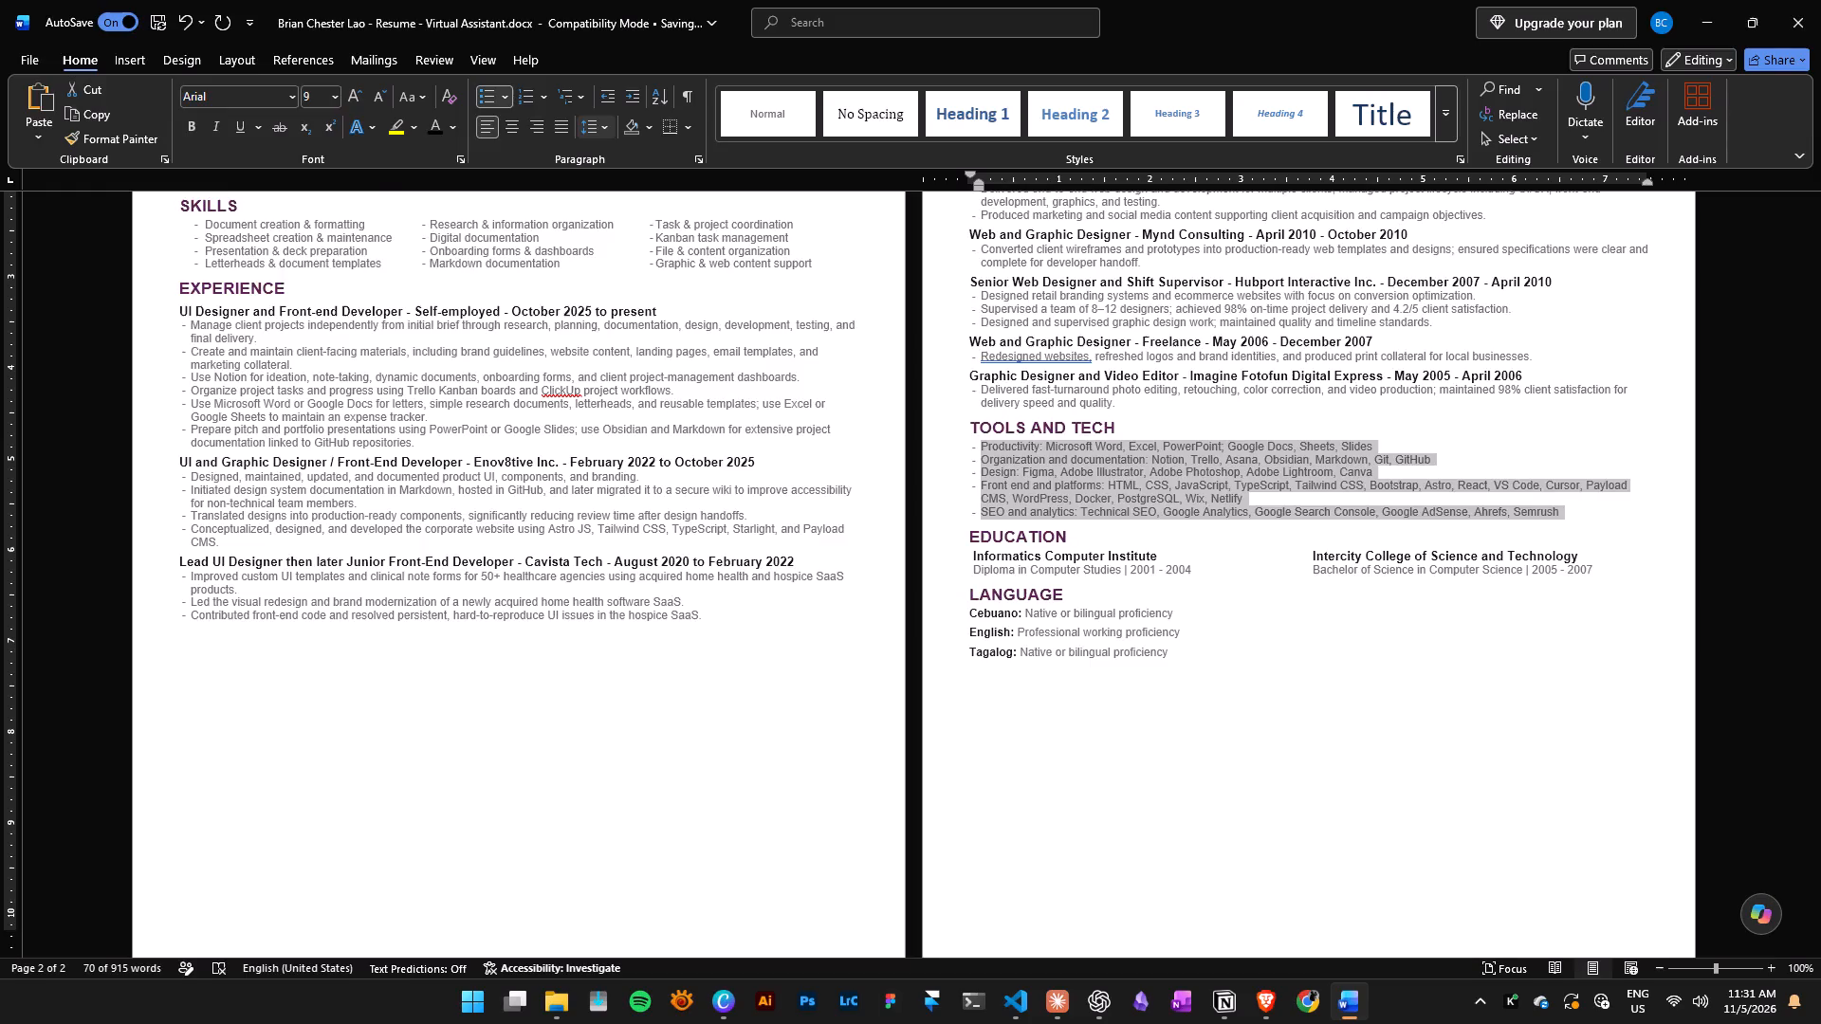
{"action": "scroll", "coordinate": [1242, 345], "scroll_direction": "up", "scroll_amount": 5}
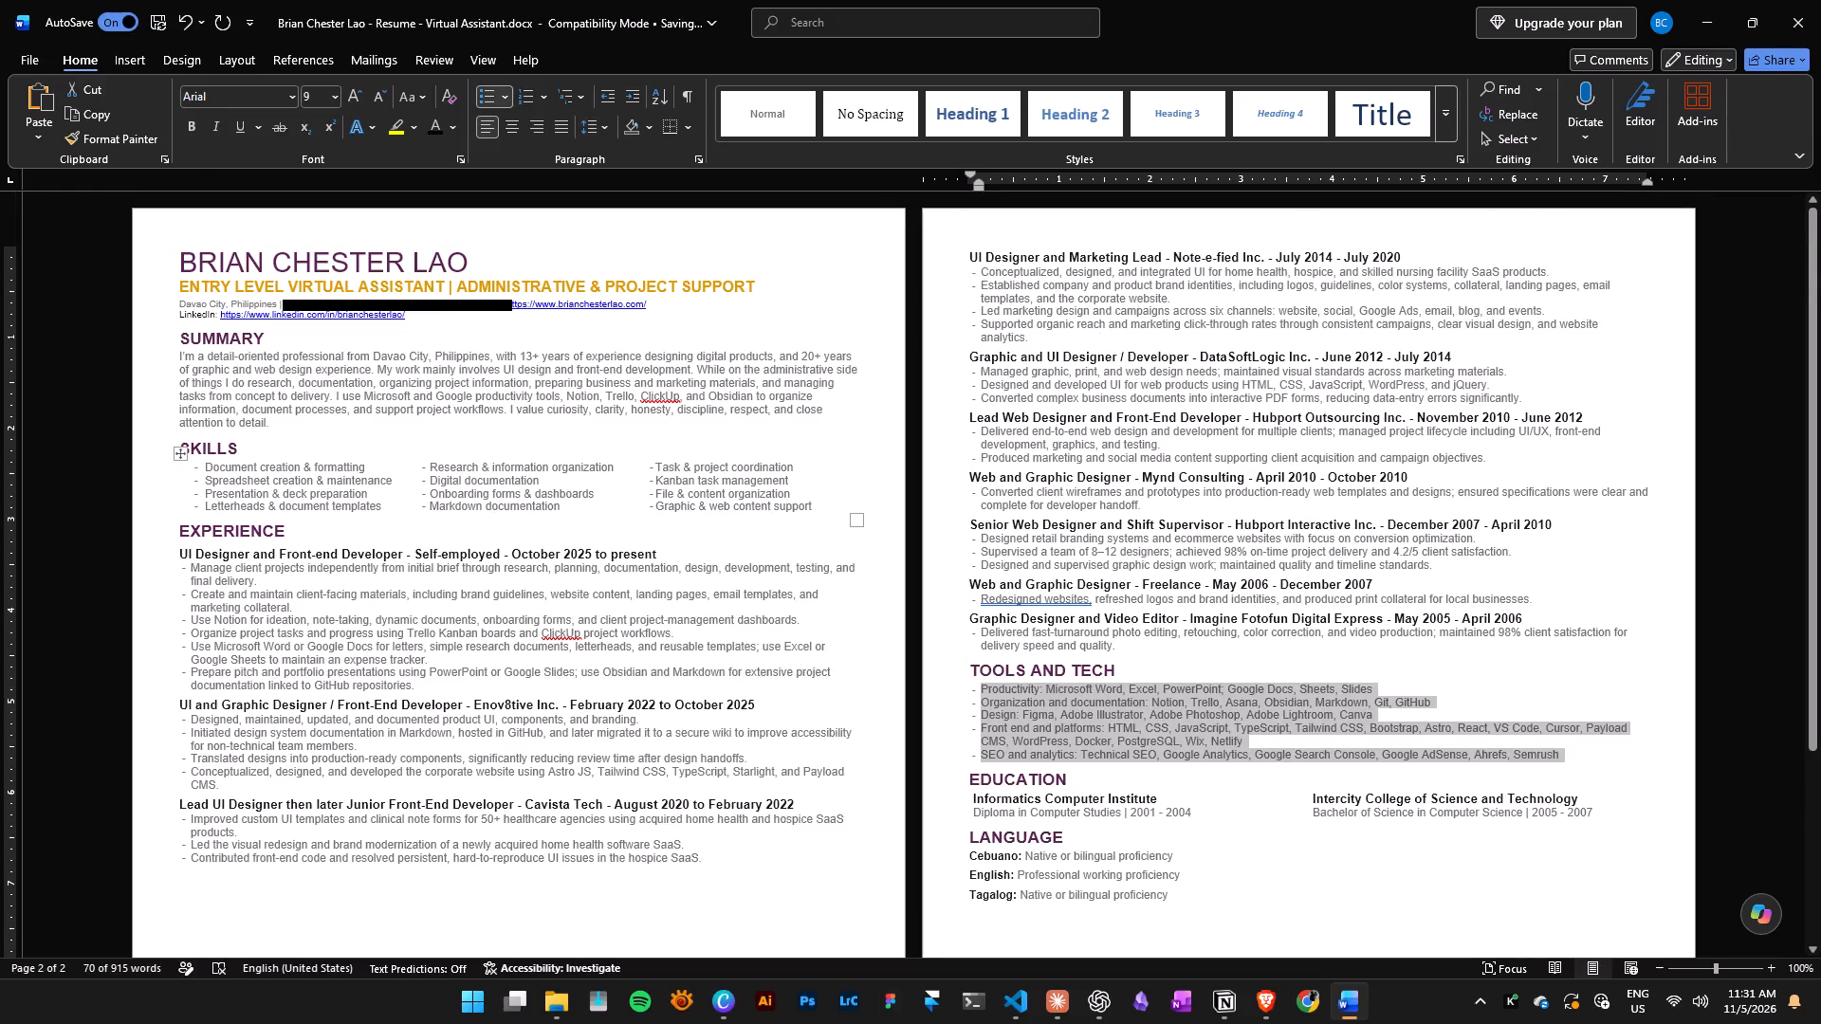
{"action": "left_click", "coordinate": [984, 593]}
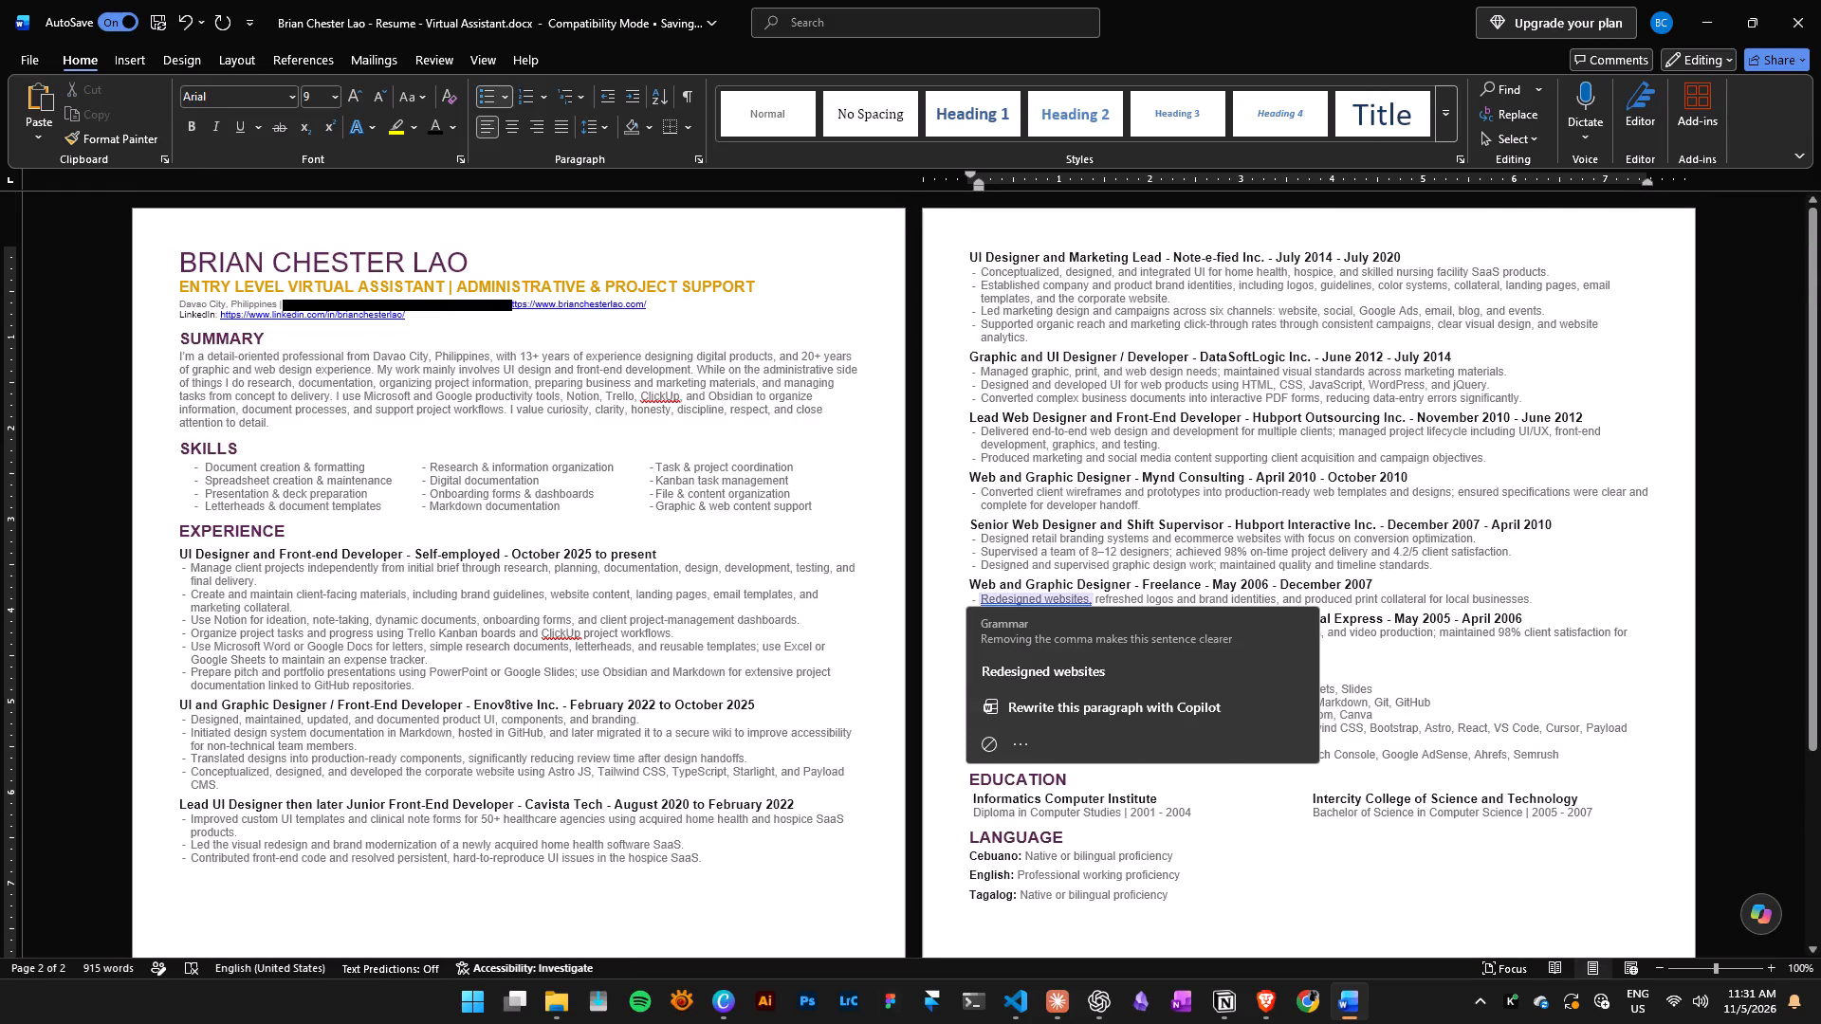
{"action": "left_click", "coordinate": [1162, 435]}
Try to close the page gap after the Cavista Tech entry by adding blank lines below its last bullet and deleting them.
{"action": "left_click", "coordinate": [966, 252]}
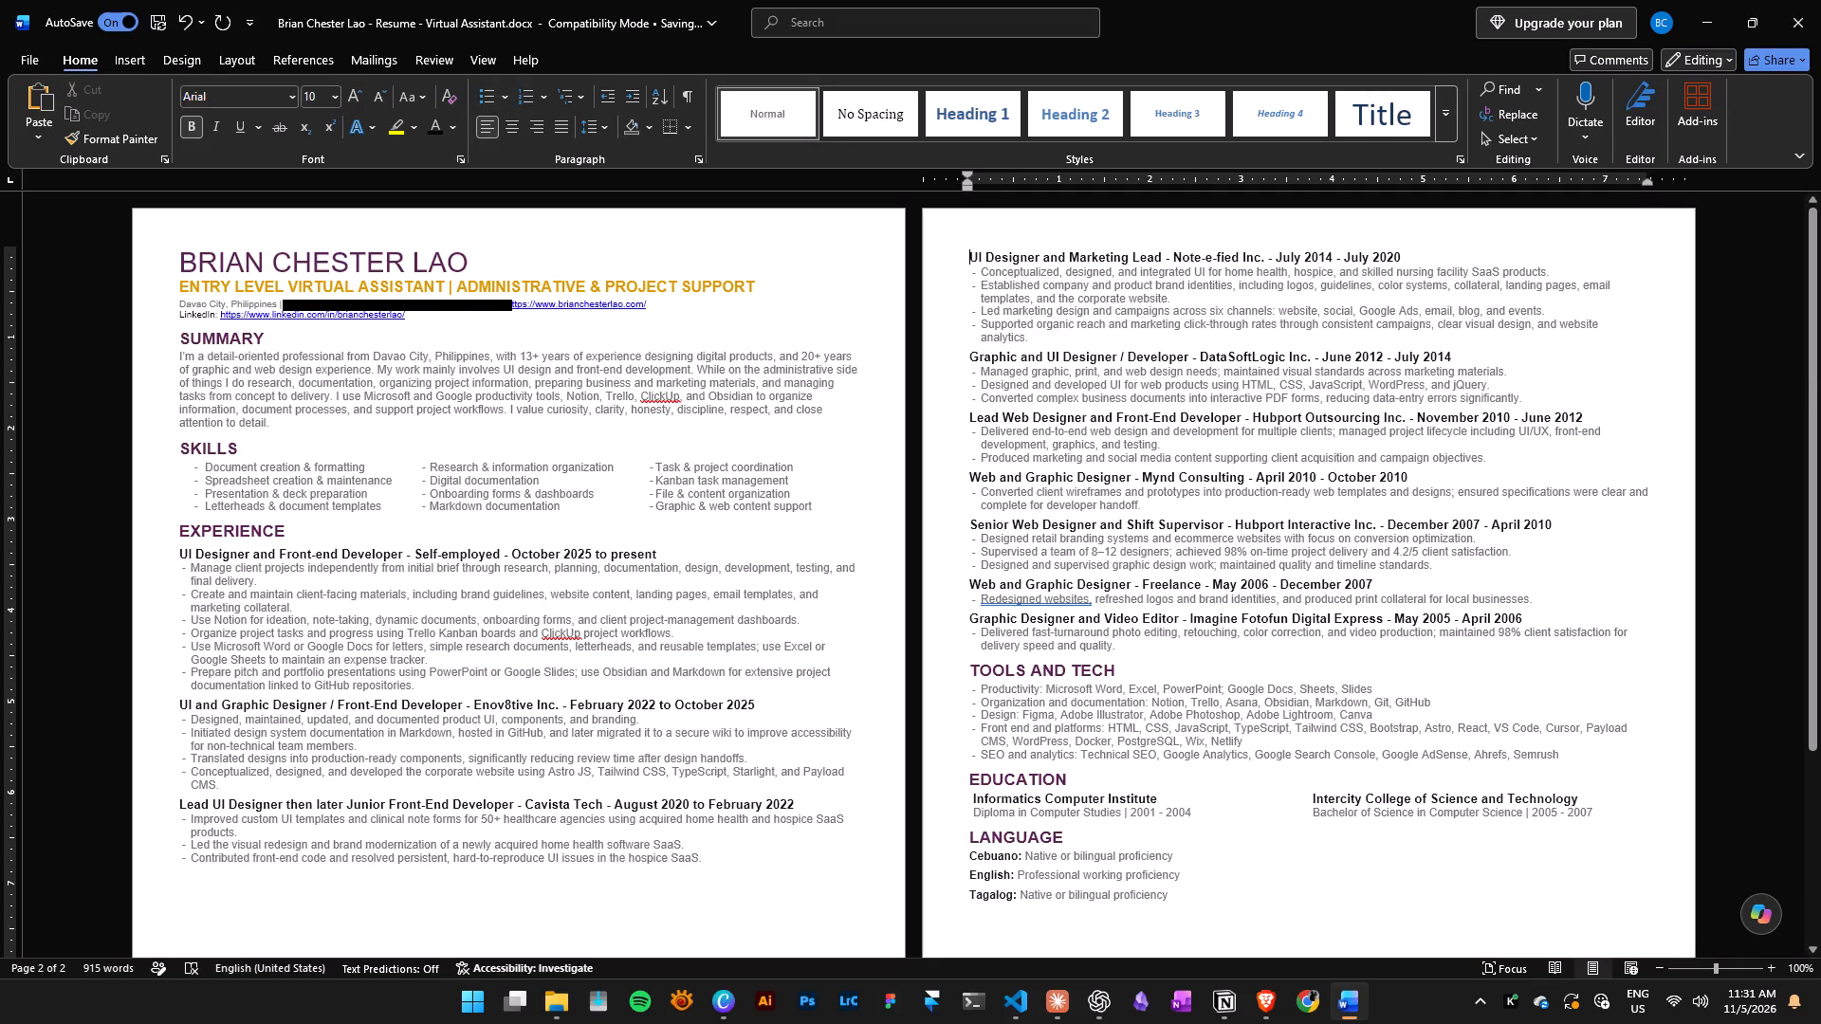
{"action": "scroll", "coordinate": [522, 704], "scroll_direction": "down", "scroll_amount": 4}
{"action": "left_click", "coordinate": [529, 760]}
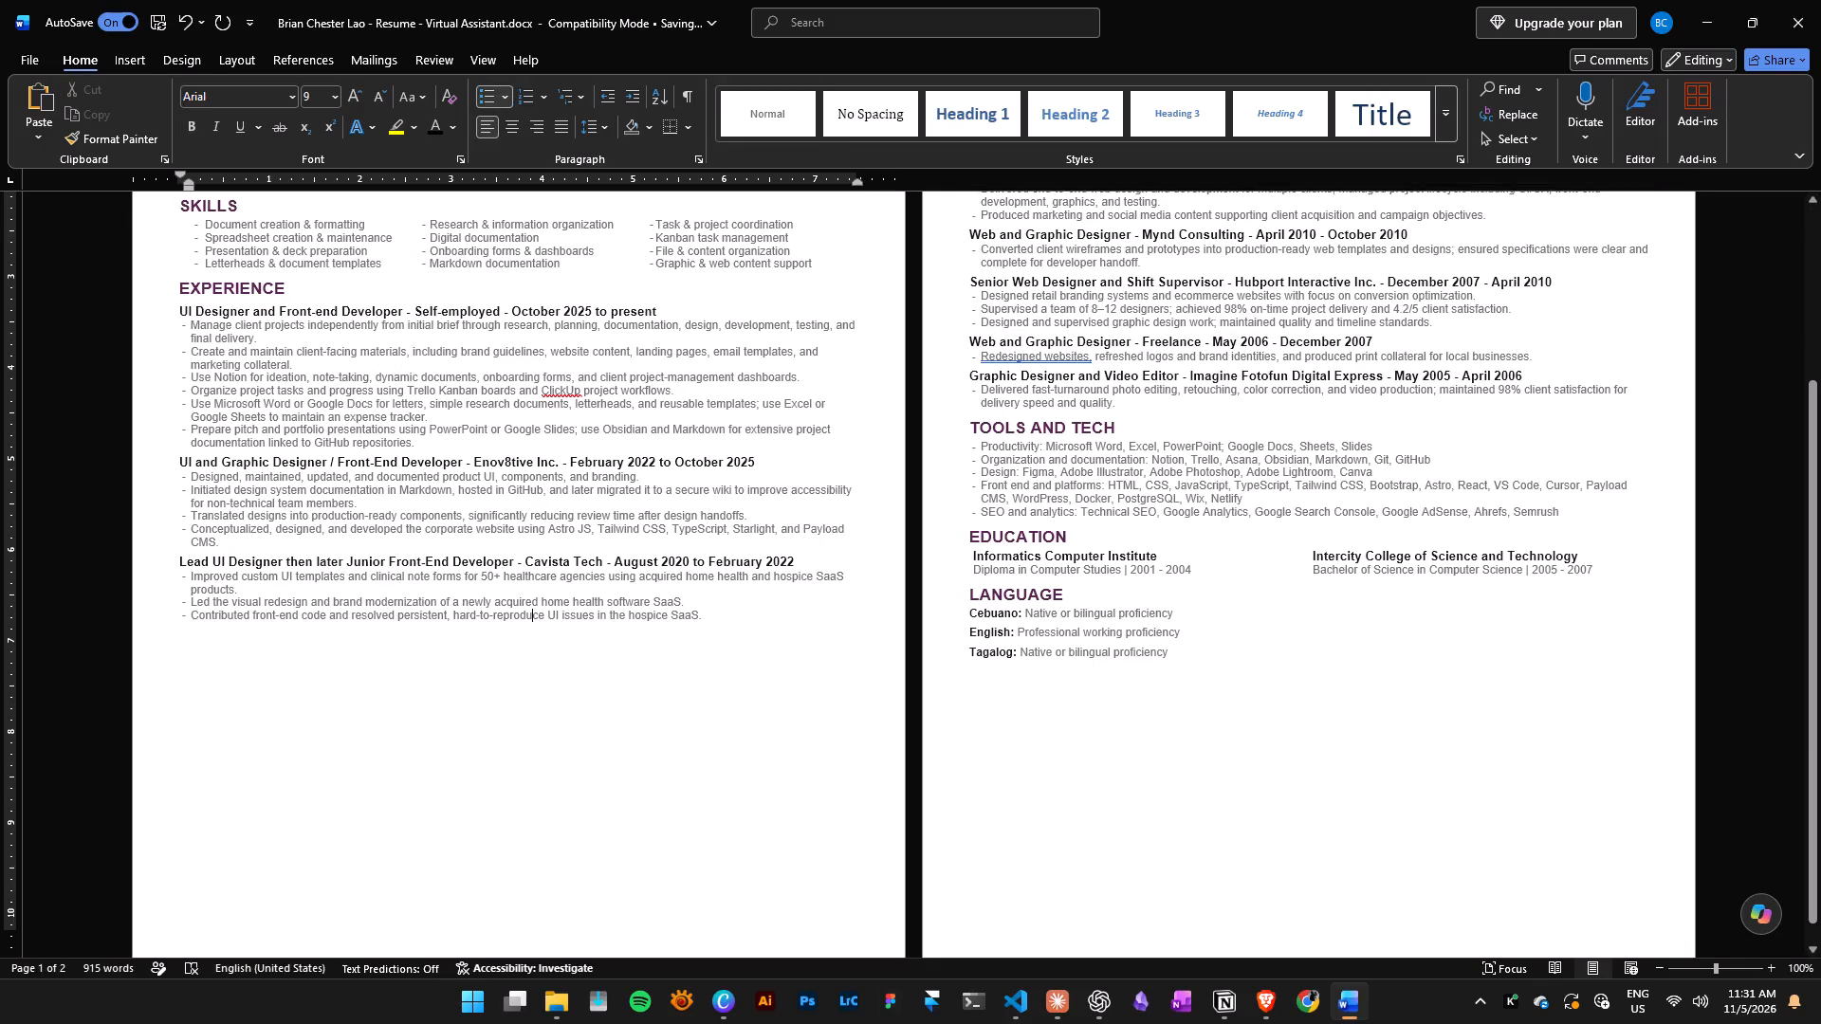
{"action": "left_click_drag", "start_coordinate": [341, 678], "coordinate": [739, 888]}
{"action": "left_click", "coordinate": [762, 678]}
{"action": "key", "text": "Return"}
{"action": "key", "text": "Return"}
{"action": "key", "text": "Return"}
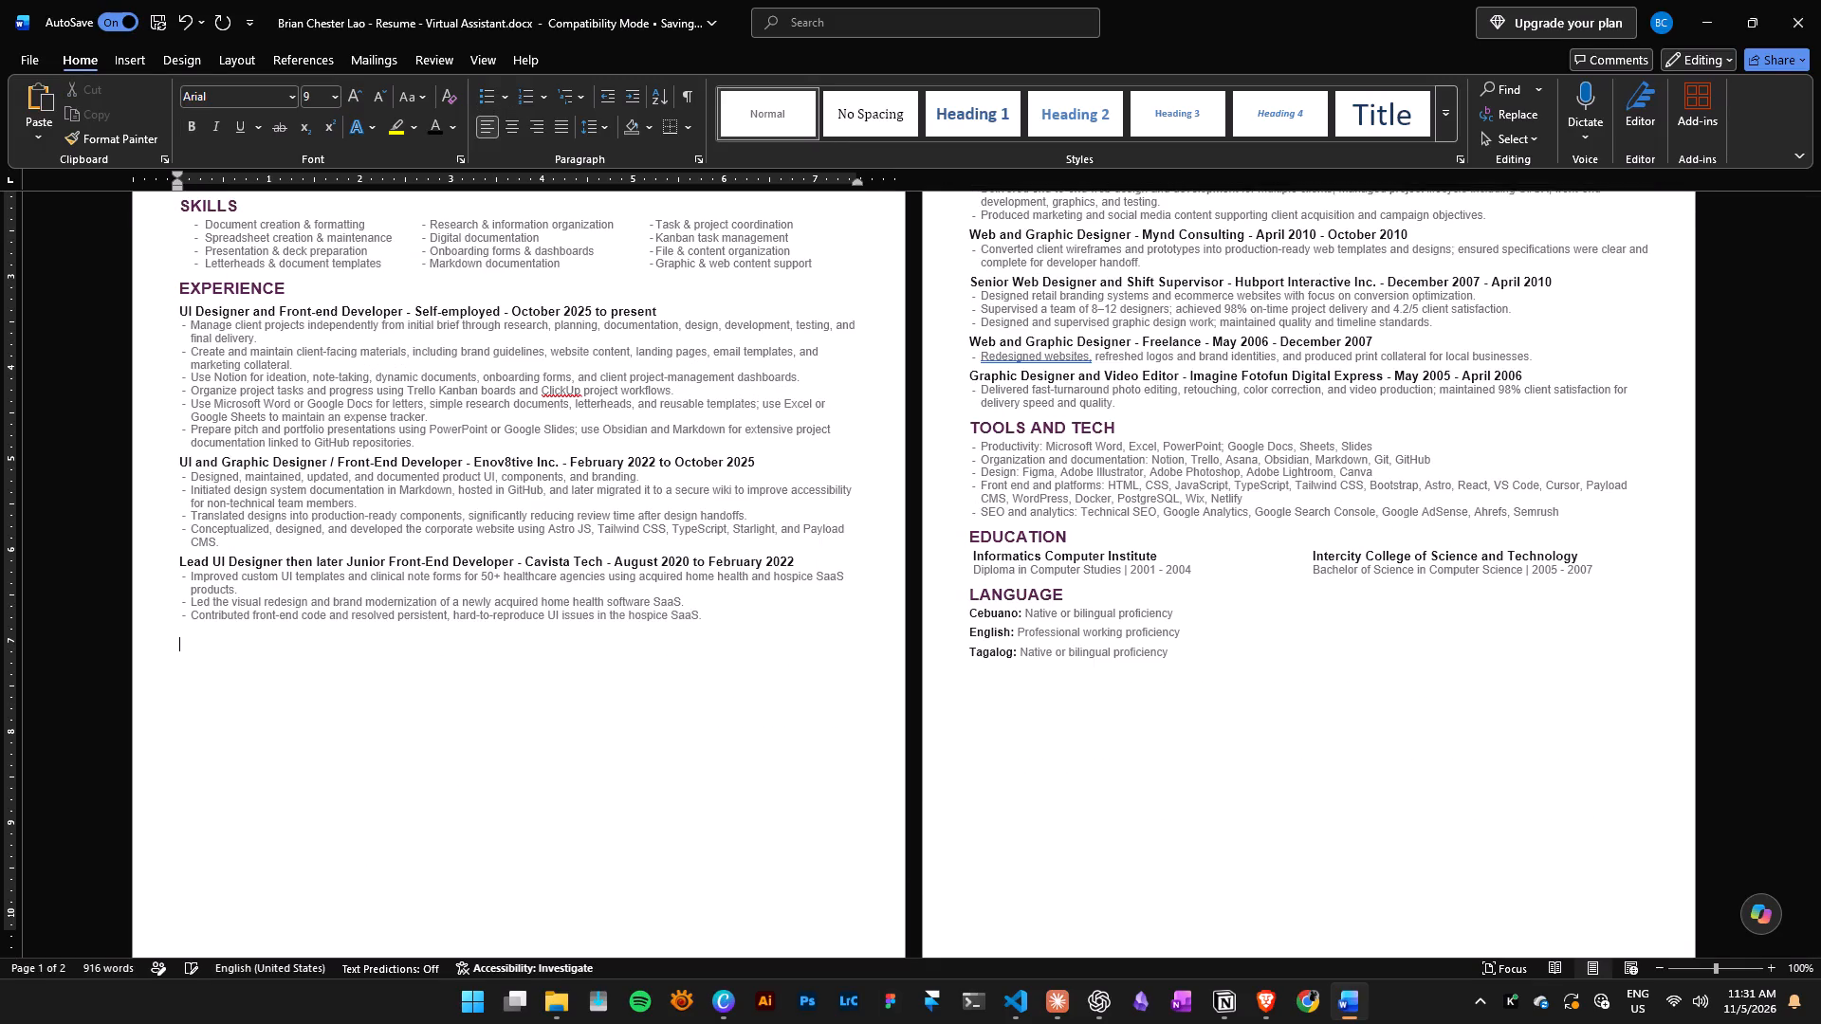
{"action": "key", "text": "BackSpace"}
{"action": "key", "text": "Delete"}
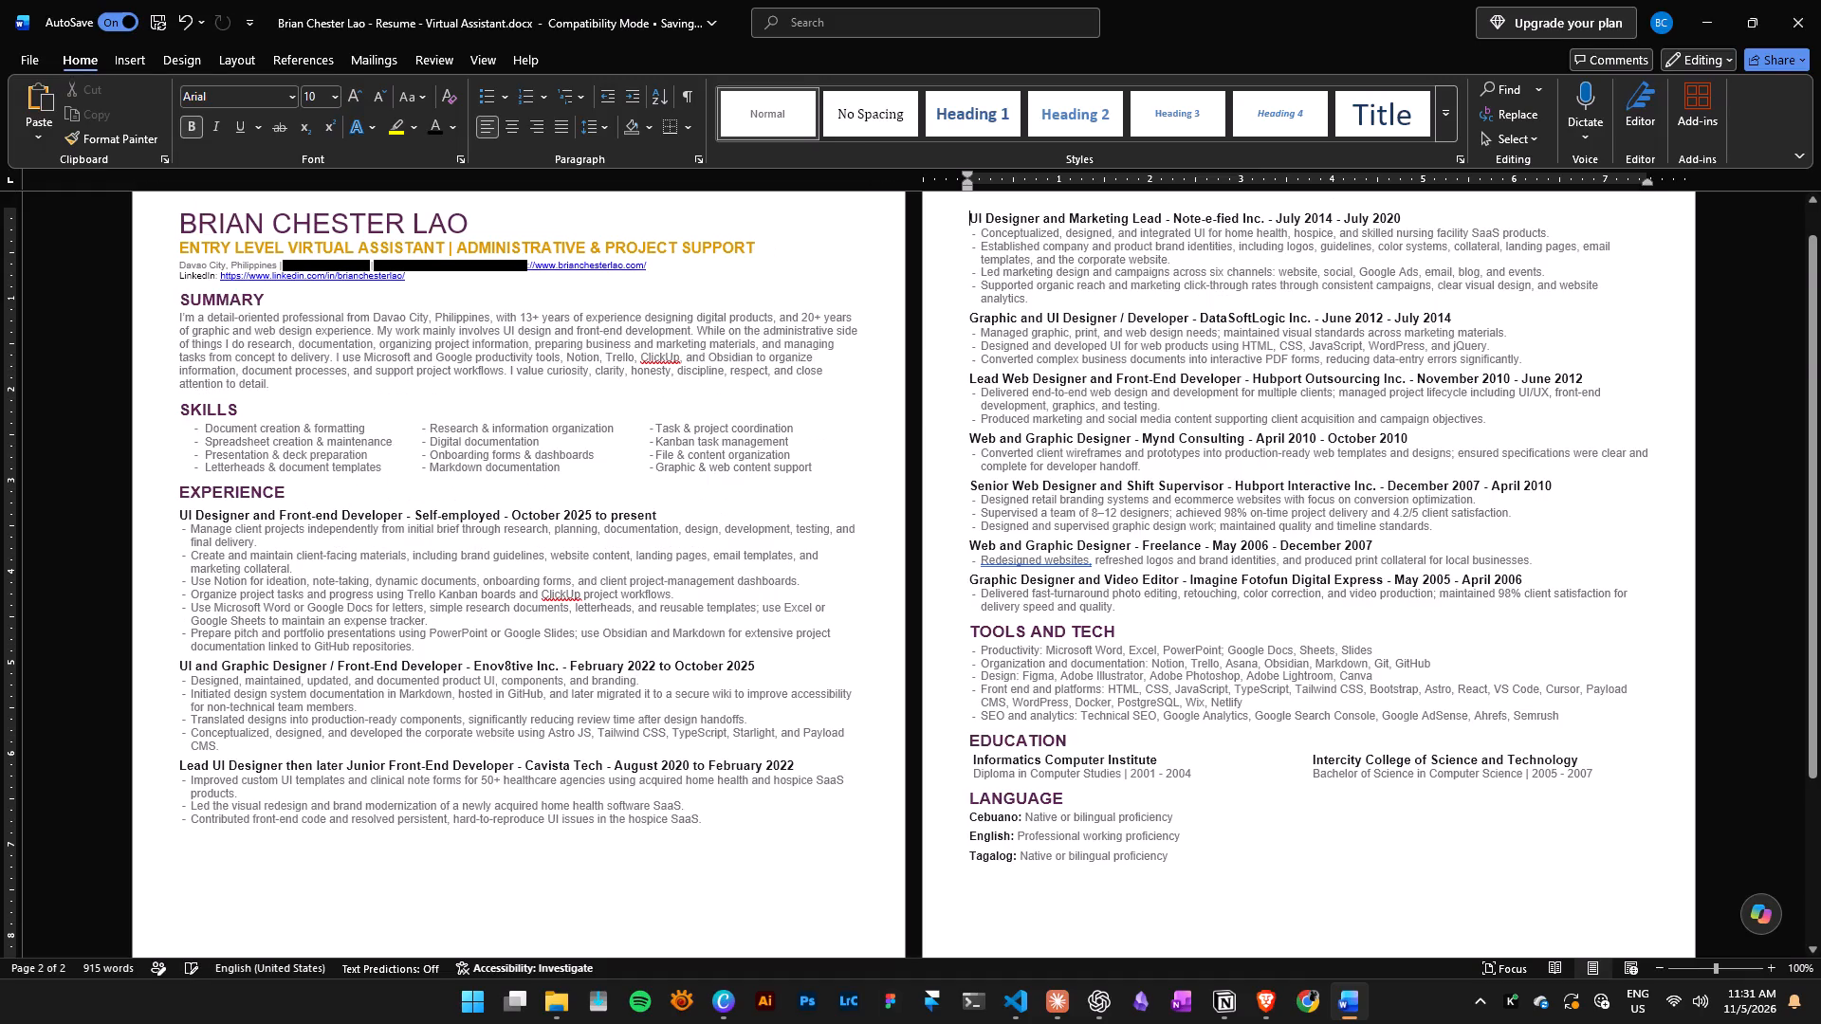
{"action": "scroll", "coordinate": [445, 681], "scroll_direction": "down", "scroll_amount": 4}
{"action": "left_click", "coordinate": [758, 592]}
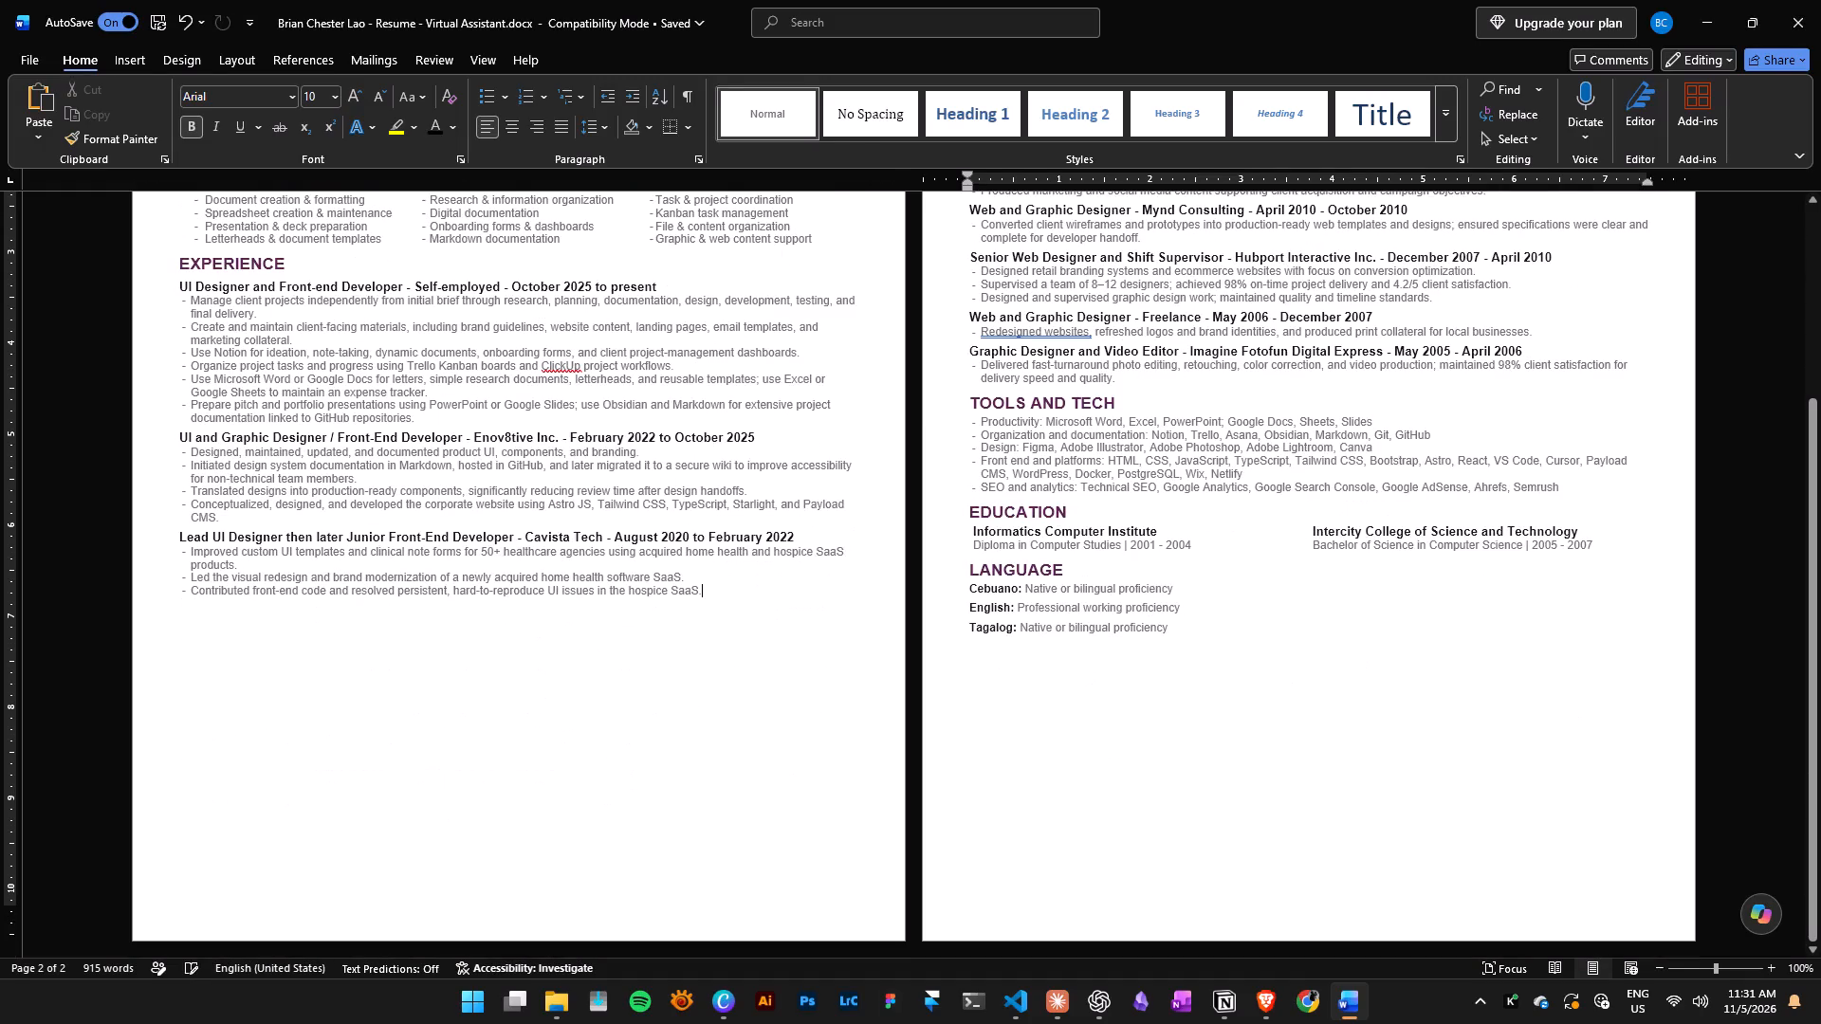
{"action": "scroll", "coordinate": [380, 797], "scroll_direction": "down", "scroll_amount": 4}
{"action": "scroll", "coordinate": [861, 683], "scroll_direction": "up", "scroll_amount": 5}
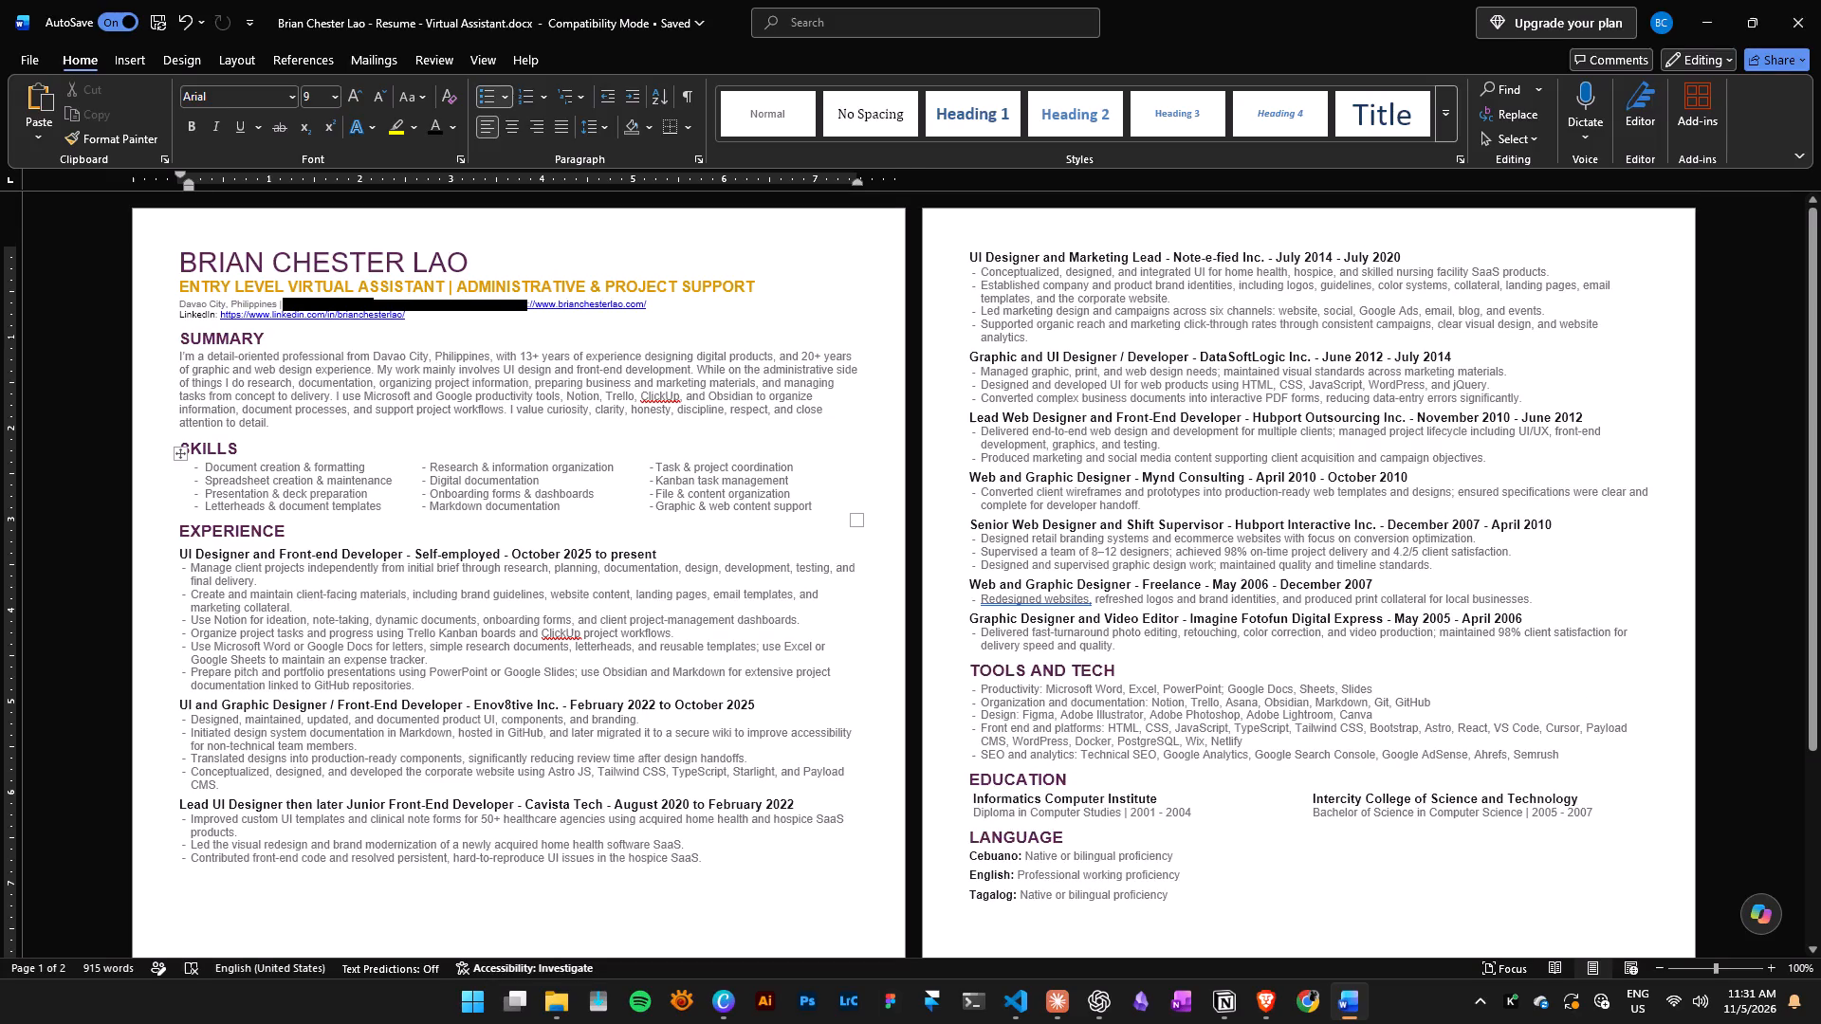
Set the font size of the location and LinkedIn contact lines below the resume title to 9 pt and save the document.
{"action": "left_click", "coordinate": [164, 307]}
{"action": "left_click_drag", "start_coordinate": [159, 305], "coordinate": [157, 314]}
{"action": "left_click", "coordinate": [337, 93]}
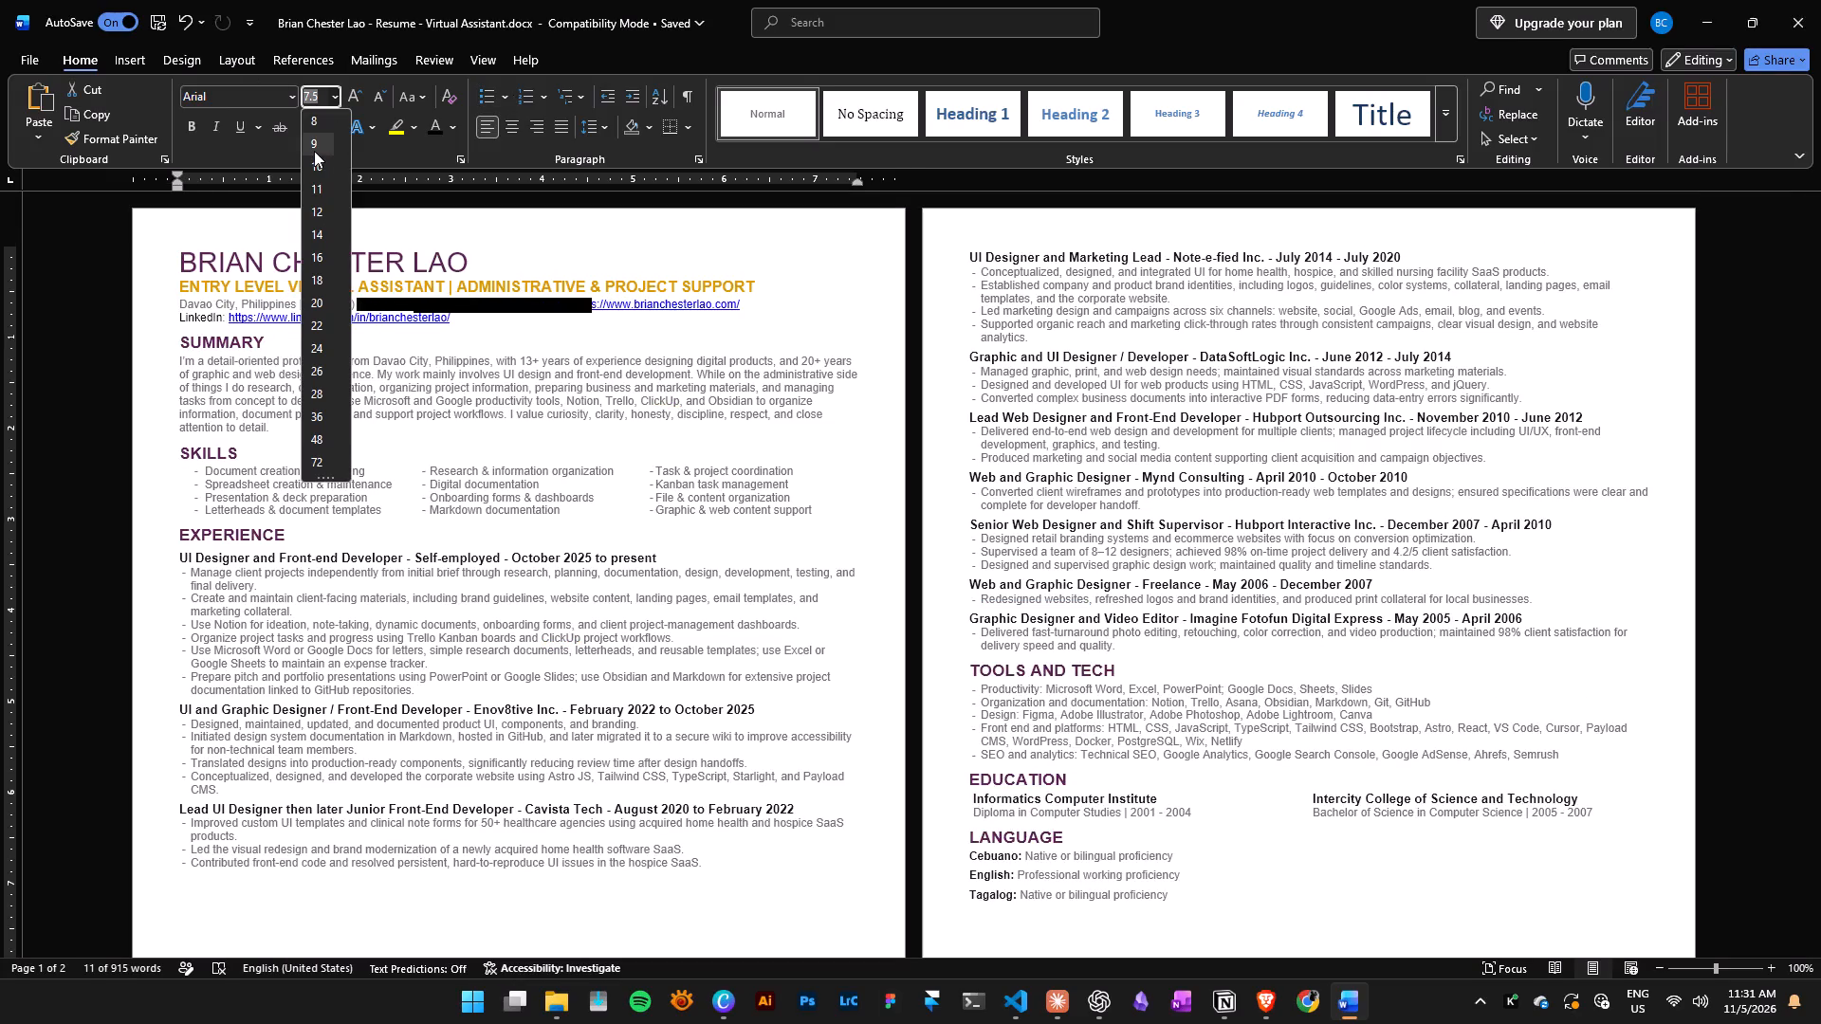
{"action": "left_click", "coordinate": [314, 151]}
{"action": "left_click", "coordinate": [491, 338]}
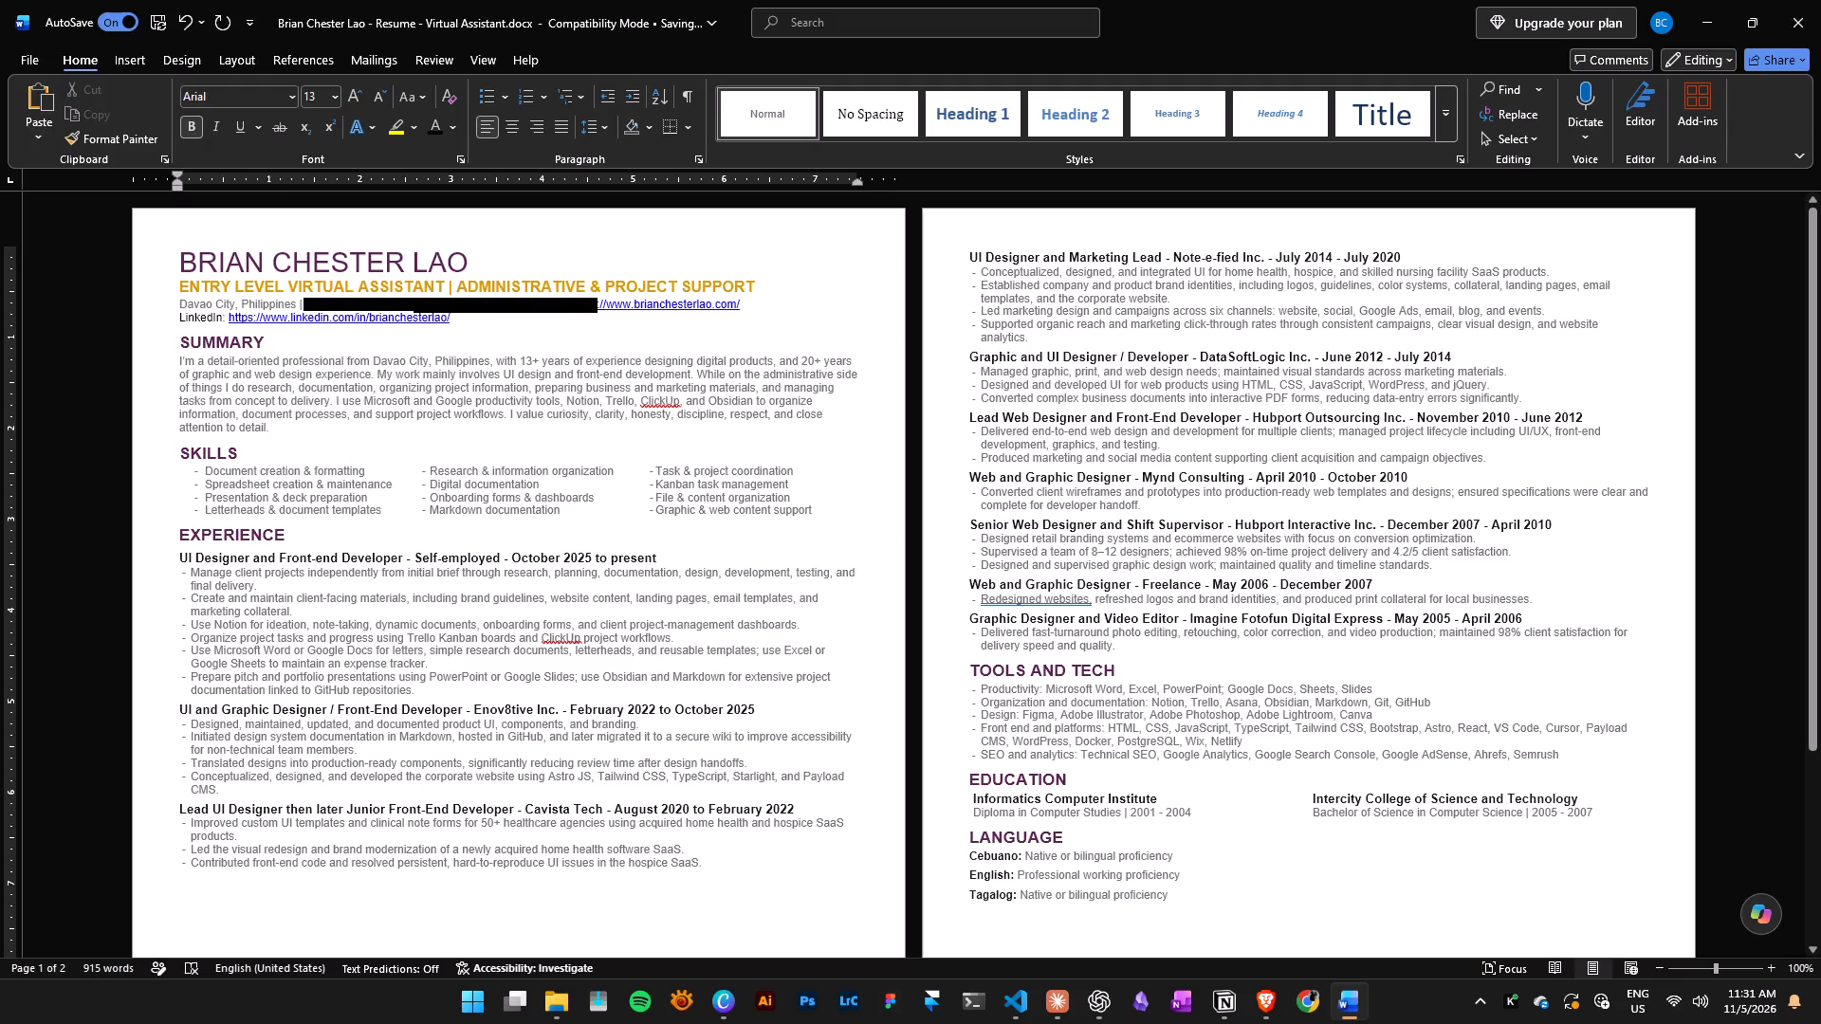
{"action": "key", "text": "ctrl+s"}
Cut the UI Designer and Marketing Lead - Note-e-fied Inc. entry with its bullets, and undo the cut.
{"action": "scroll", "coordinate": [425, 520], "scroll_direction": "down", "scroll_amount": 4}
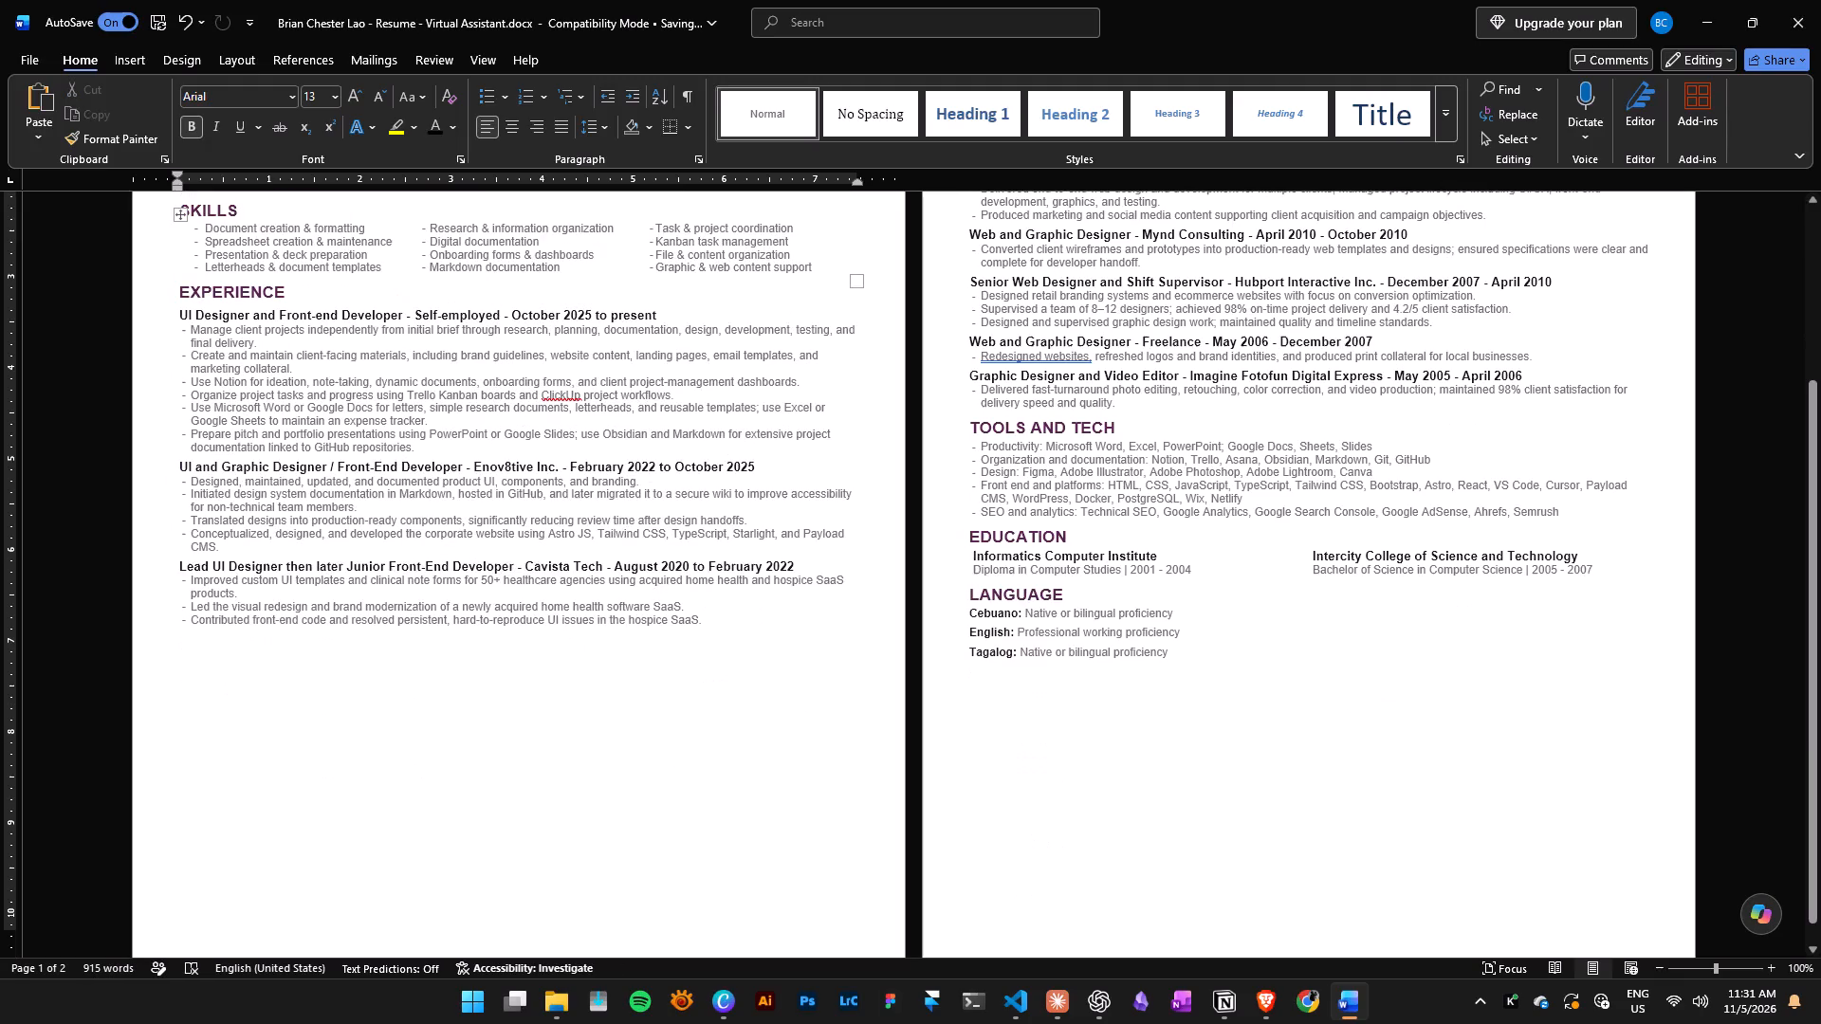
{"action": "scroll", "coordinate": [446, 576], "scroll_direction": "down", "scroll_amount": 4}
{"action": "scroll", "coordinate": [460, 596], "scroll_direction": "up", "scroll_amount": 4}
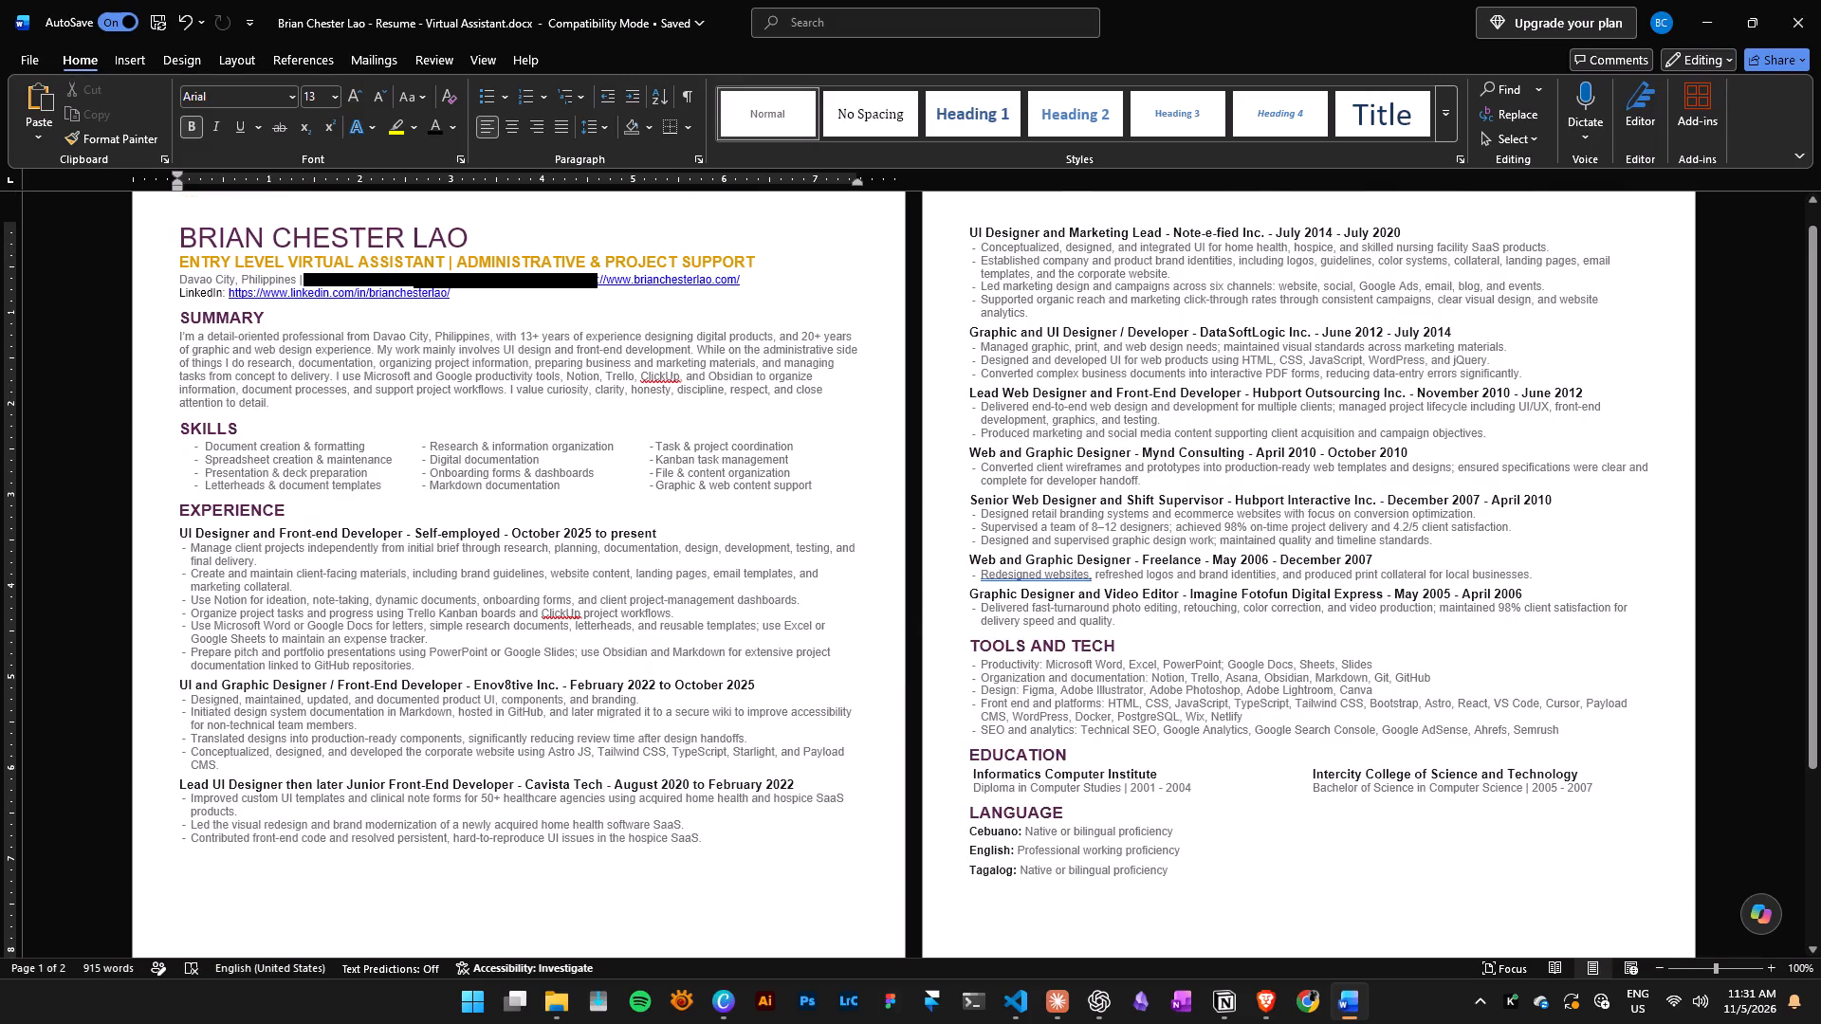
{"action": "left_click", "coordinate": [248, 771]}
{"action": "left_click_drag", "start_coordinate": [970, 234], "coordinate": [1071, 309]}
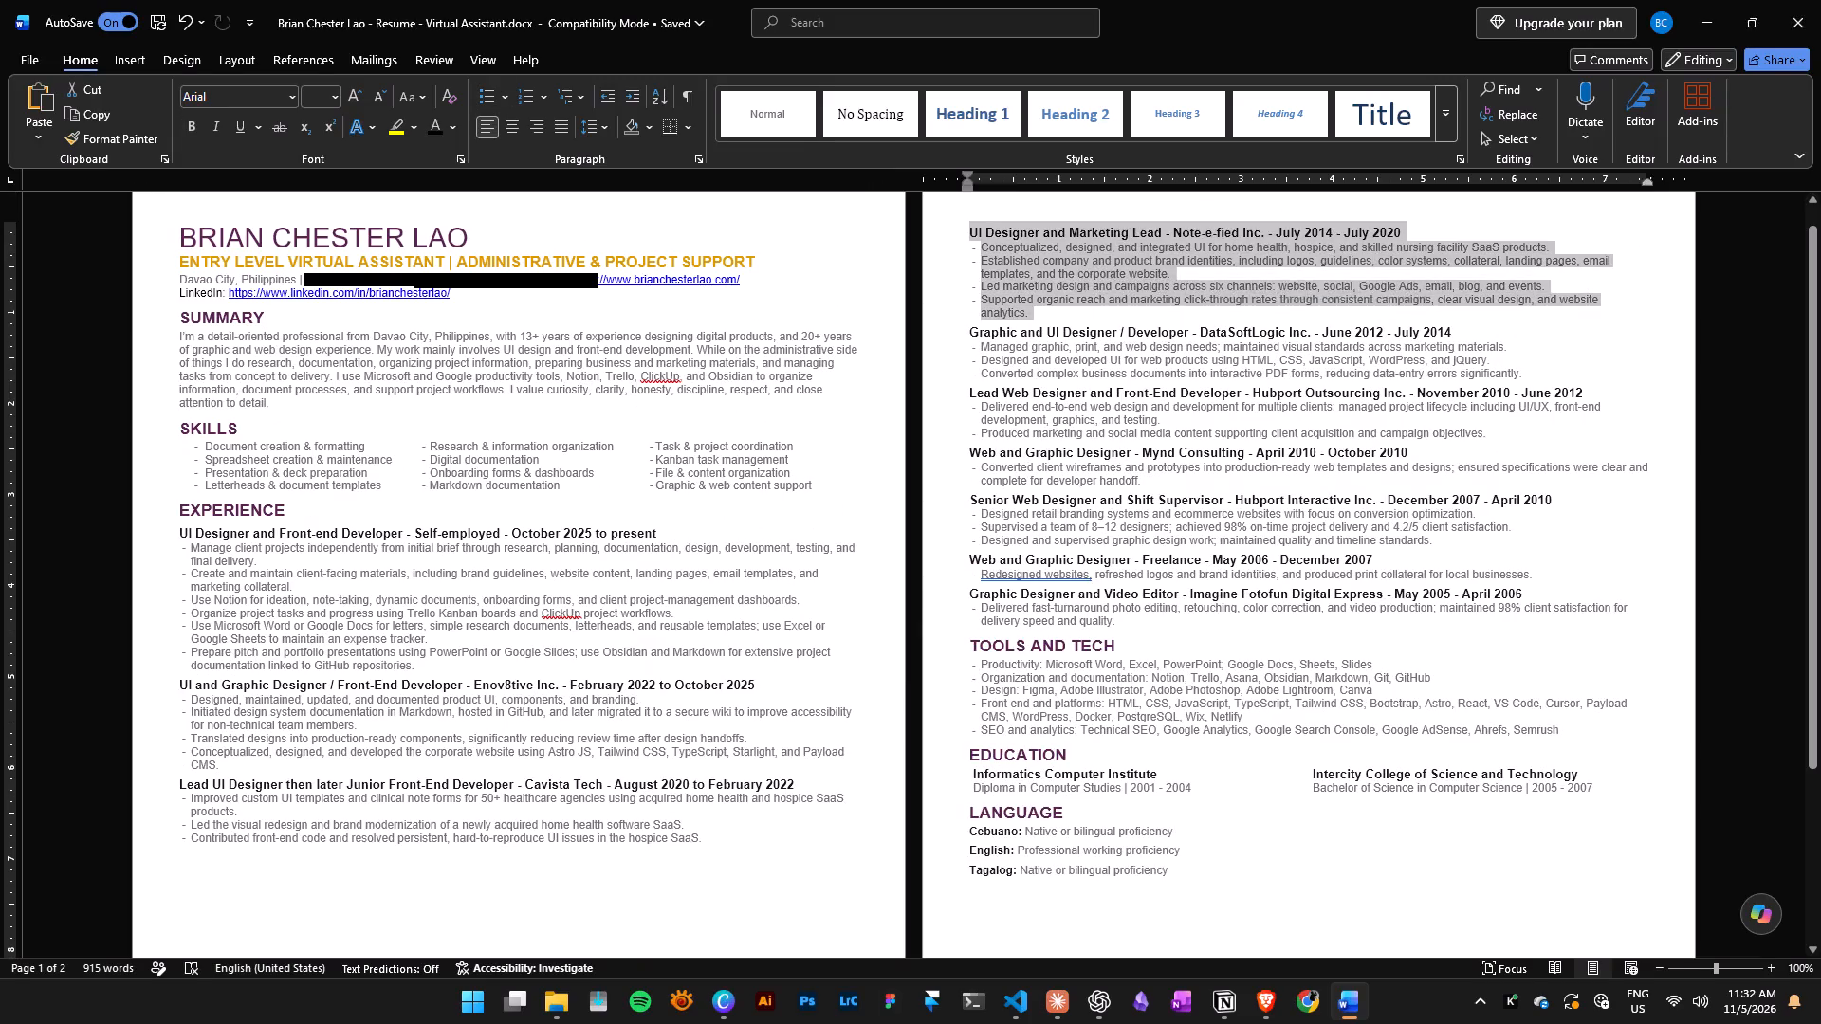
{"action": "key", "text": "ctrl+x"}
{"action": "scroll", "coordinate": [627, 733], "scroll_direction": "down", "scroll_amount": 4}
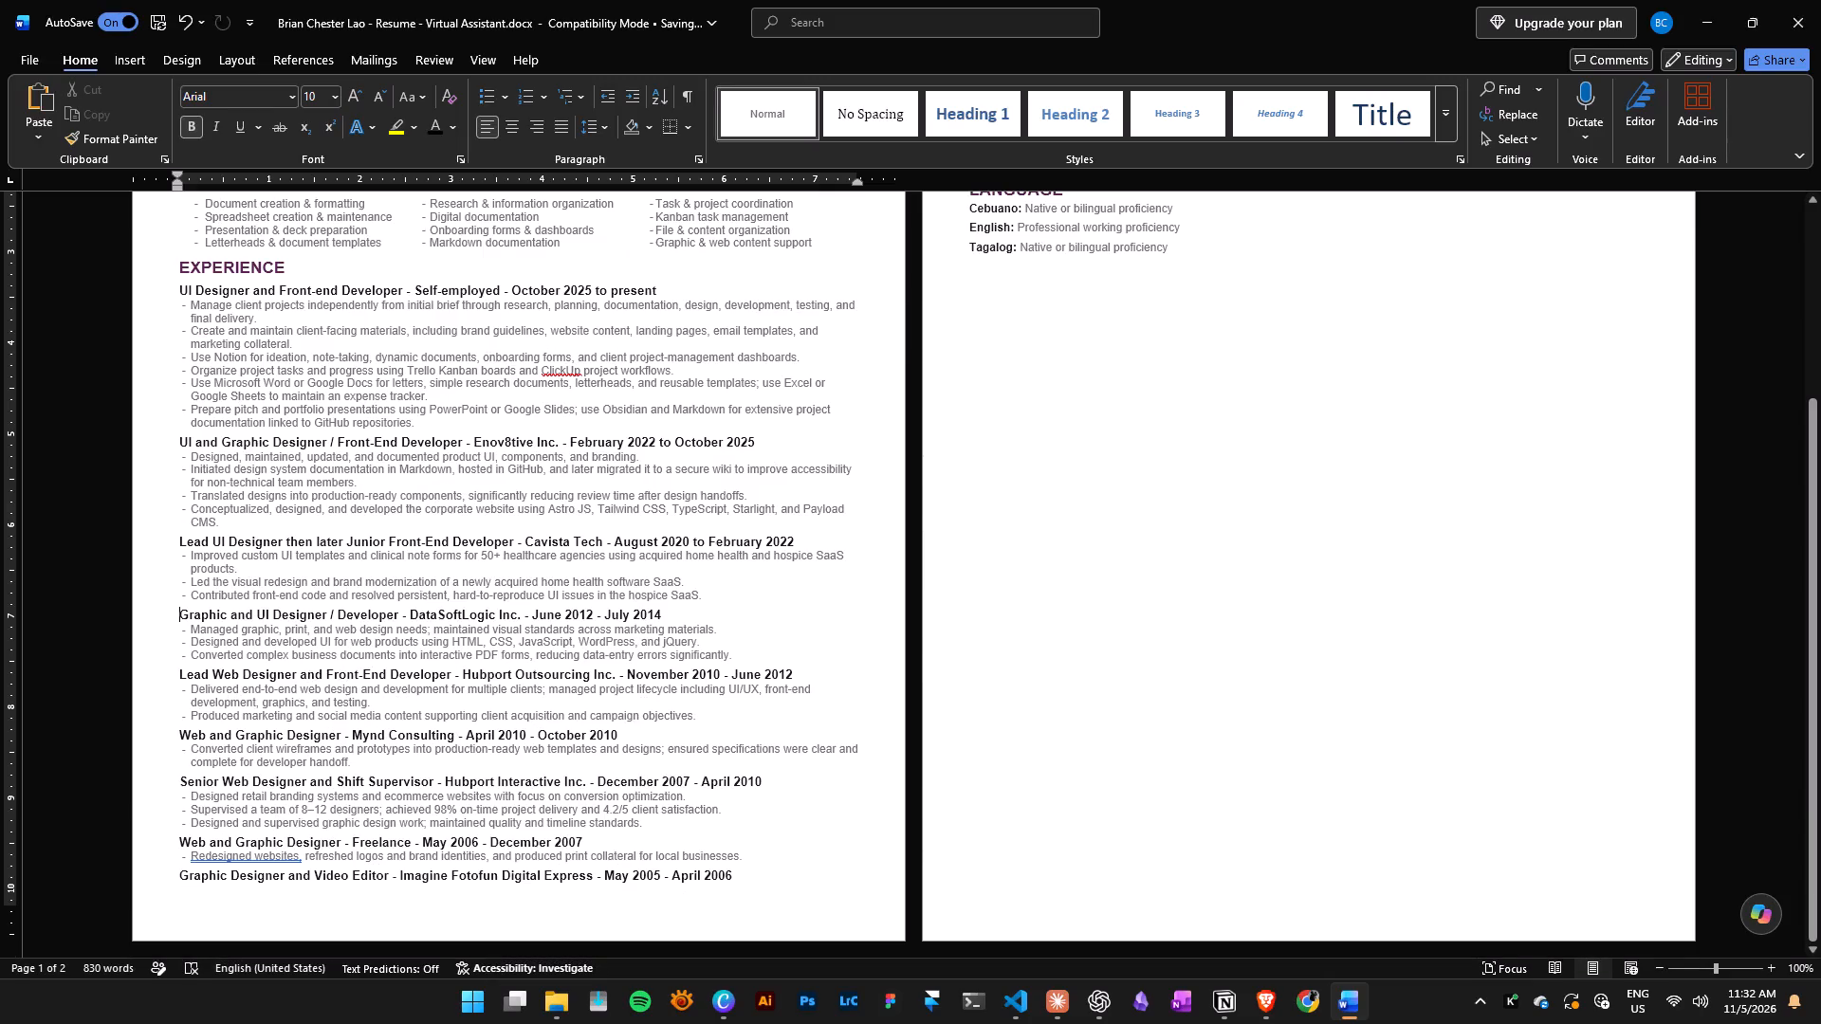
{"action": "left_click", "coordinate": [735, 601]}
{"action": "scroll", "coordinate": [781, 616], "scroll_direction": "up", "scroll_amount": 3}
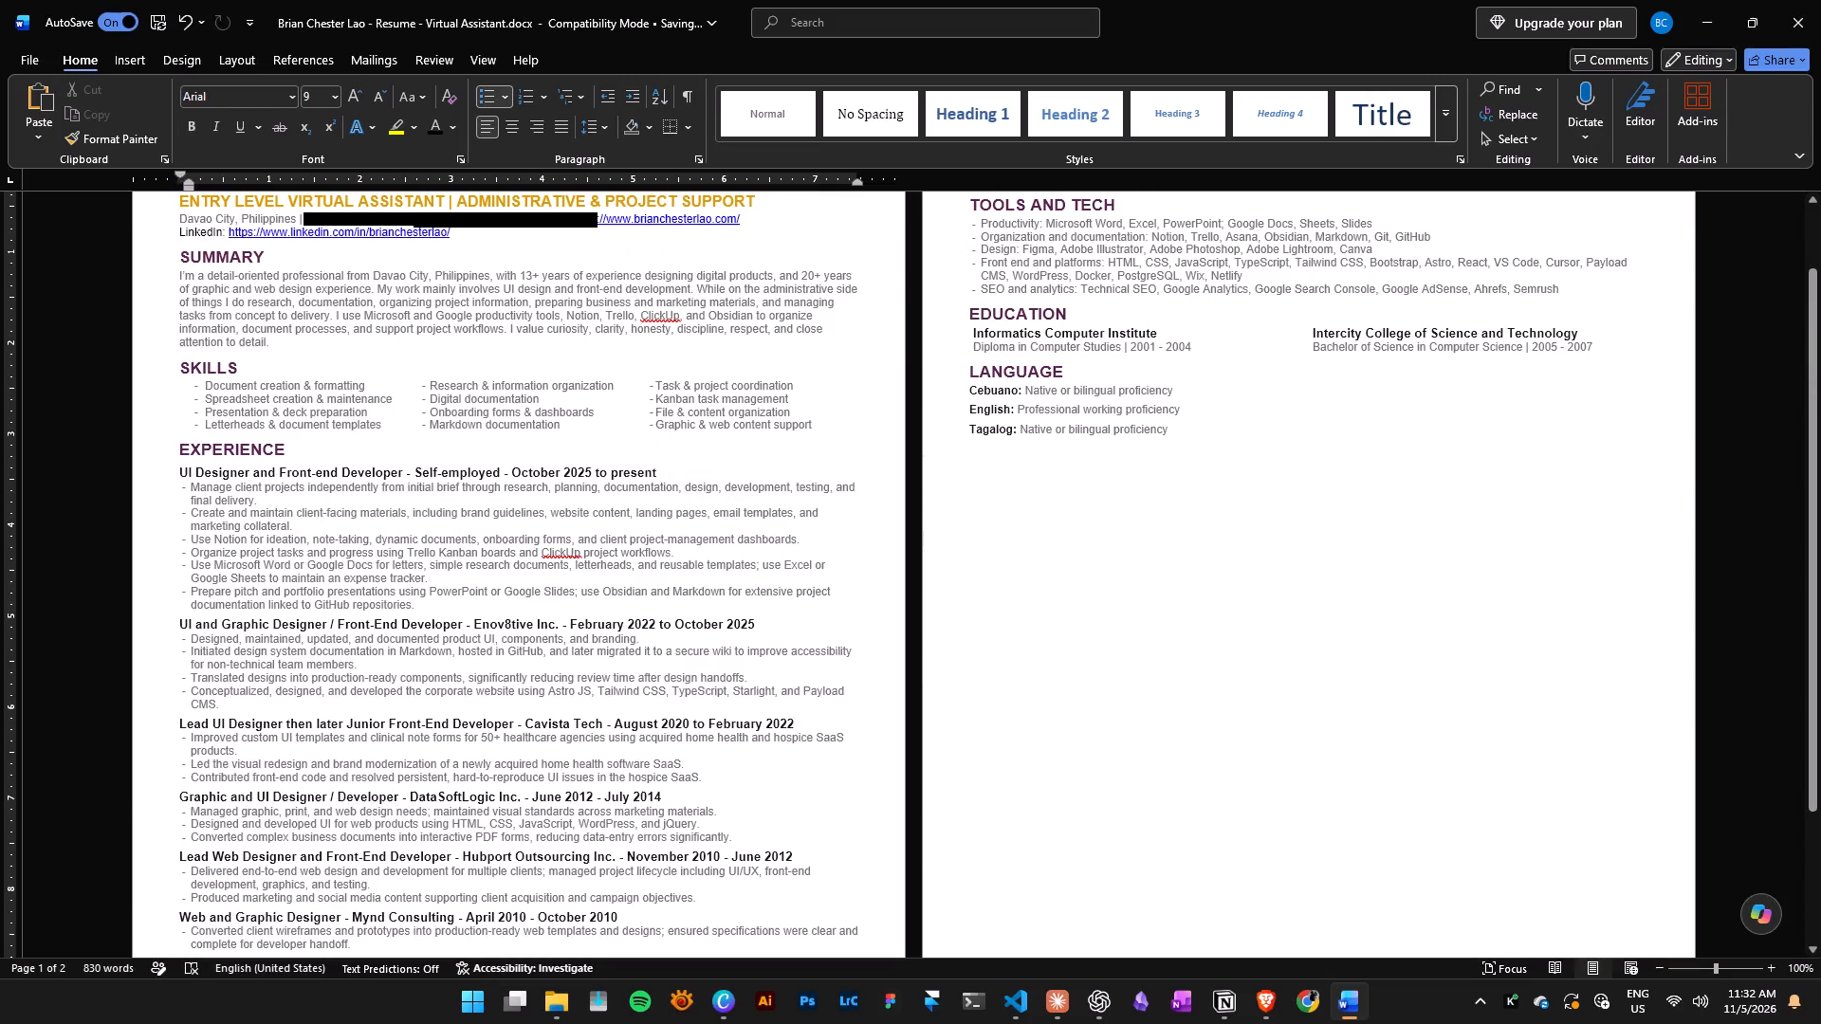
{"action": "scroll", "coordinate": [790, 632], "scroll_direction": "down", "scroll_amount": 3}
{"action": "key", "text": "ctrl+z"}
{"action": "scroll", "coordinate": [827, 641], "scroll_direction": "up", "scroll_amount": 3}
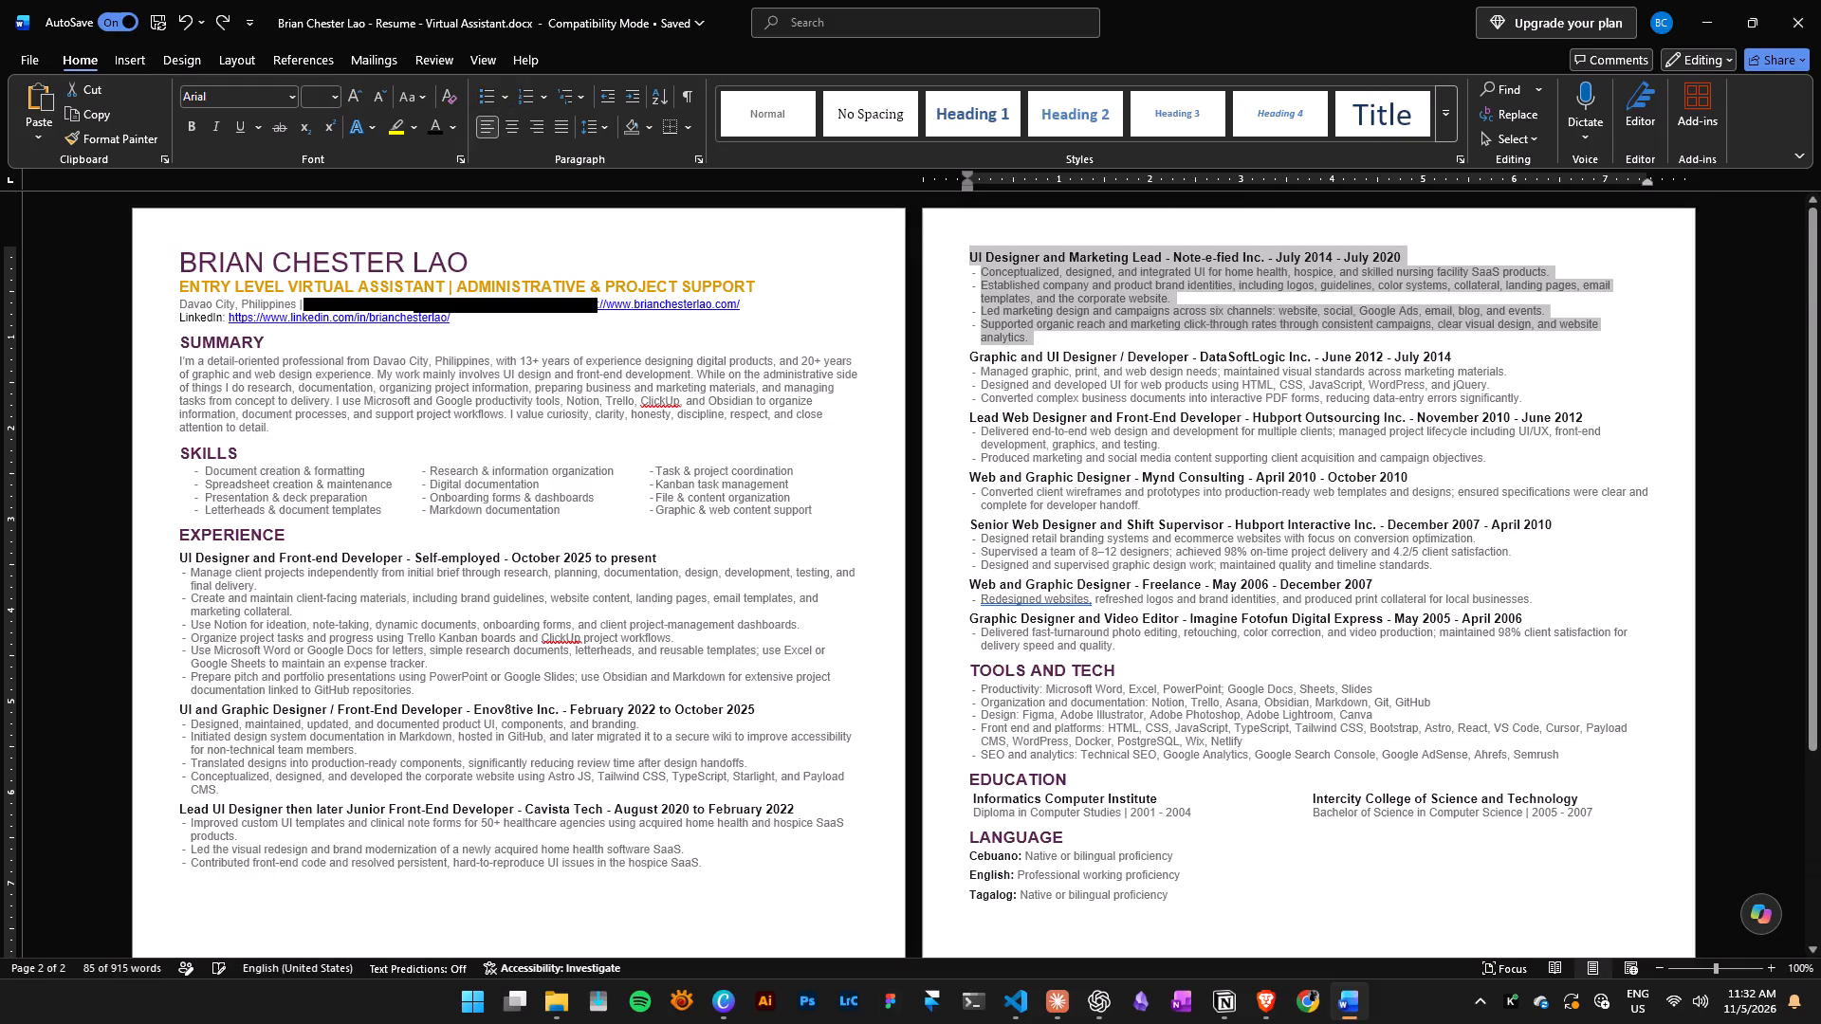
Move the UI Designer and Marketing Lead - Note-e-fied Inc. entry to a new line below the Cavista Tech bullets, pasting text only.
{"action": "key", "text": "ctrl+x"}
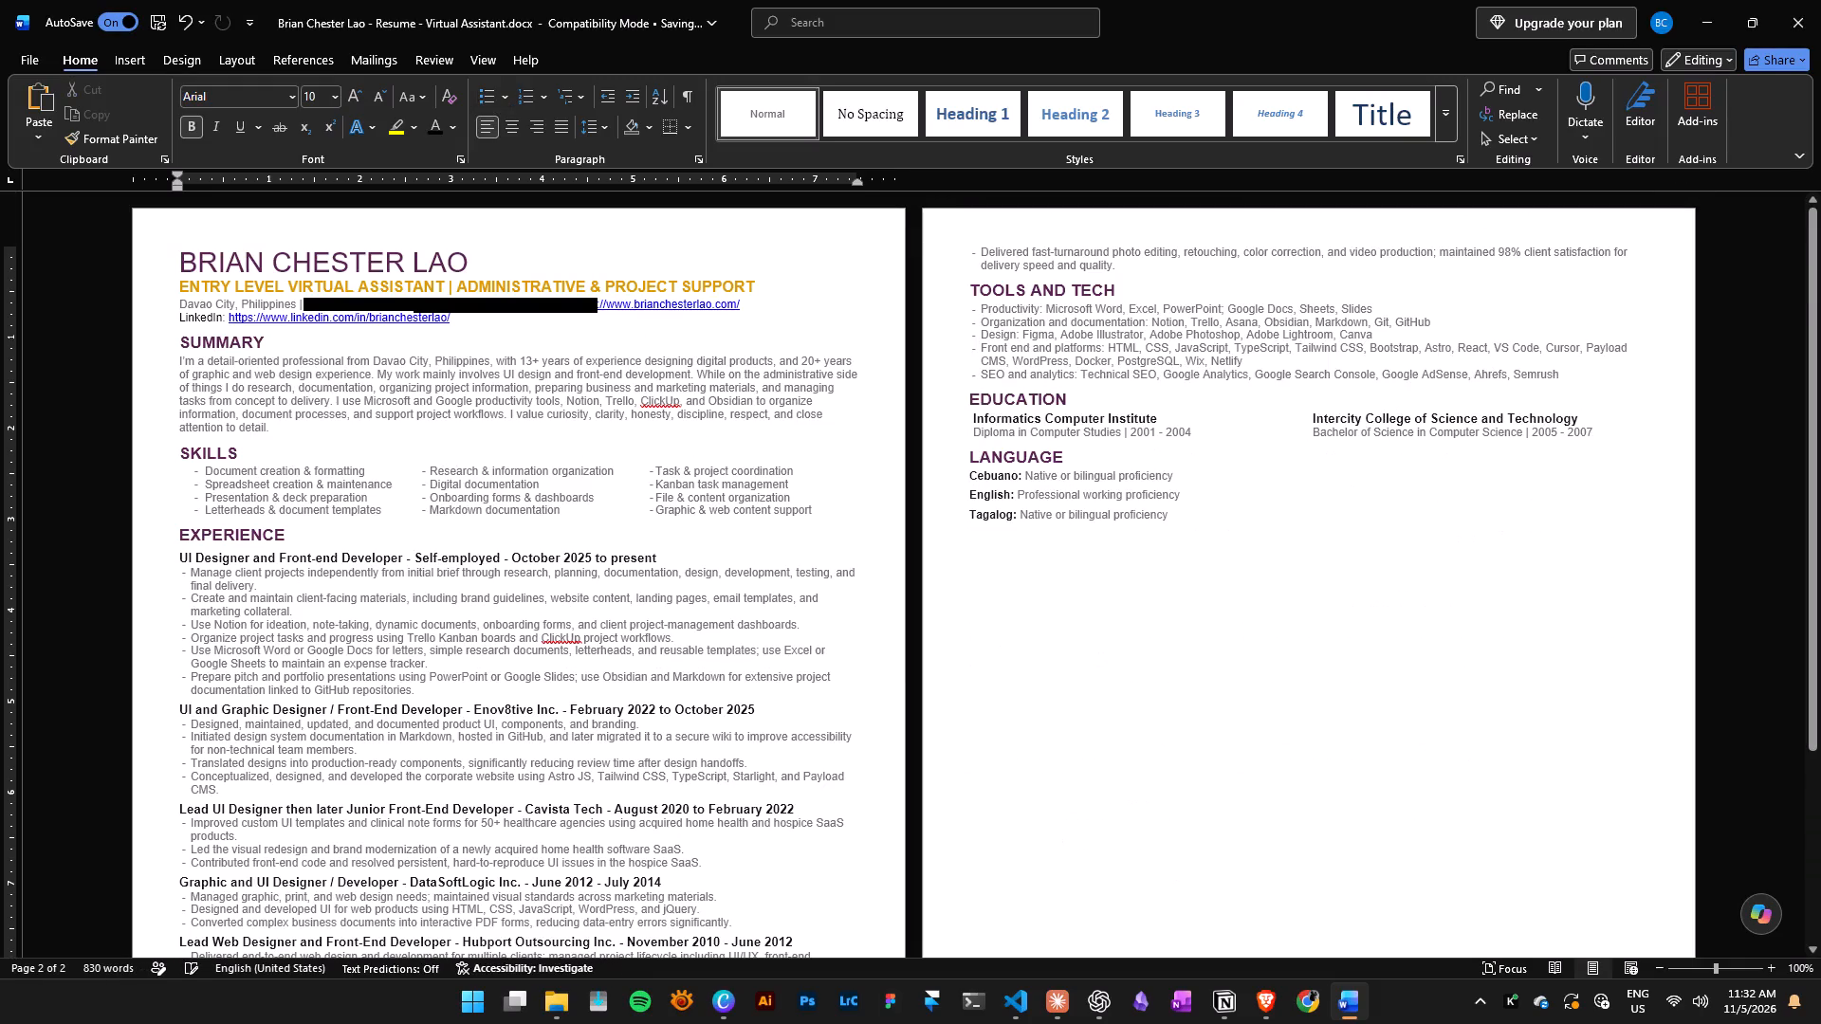
{"action": "left_click", "coordinate": [712, 857]}
{"action": "key", "text": "Return"}
{"action": "key", "text": "Return"}
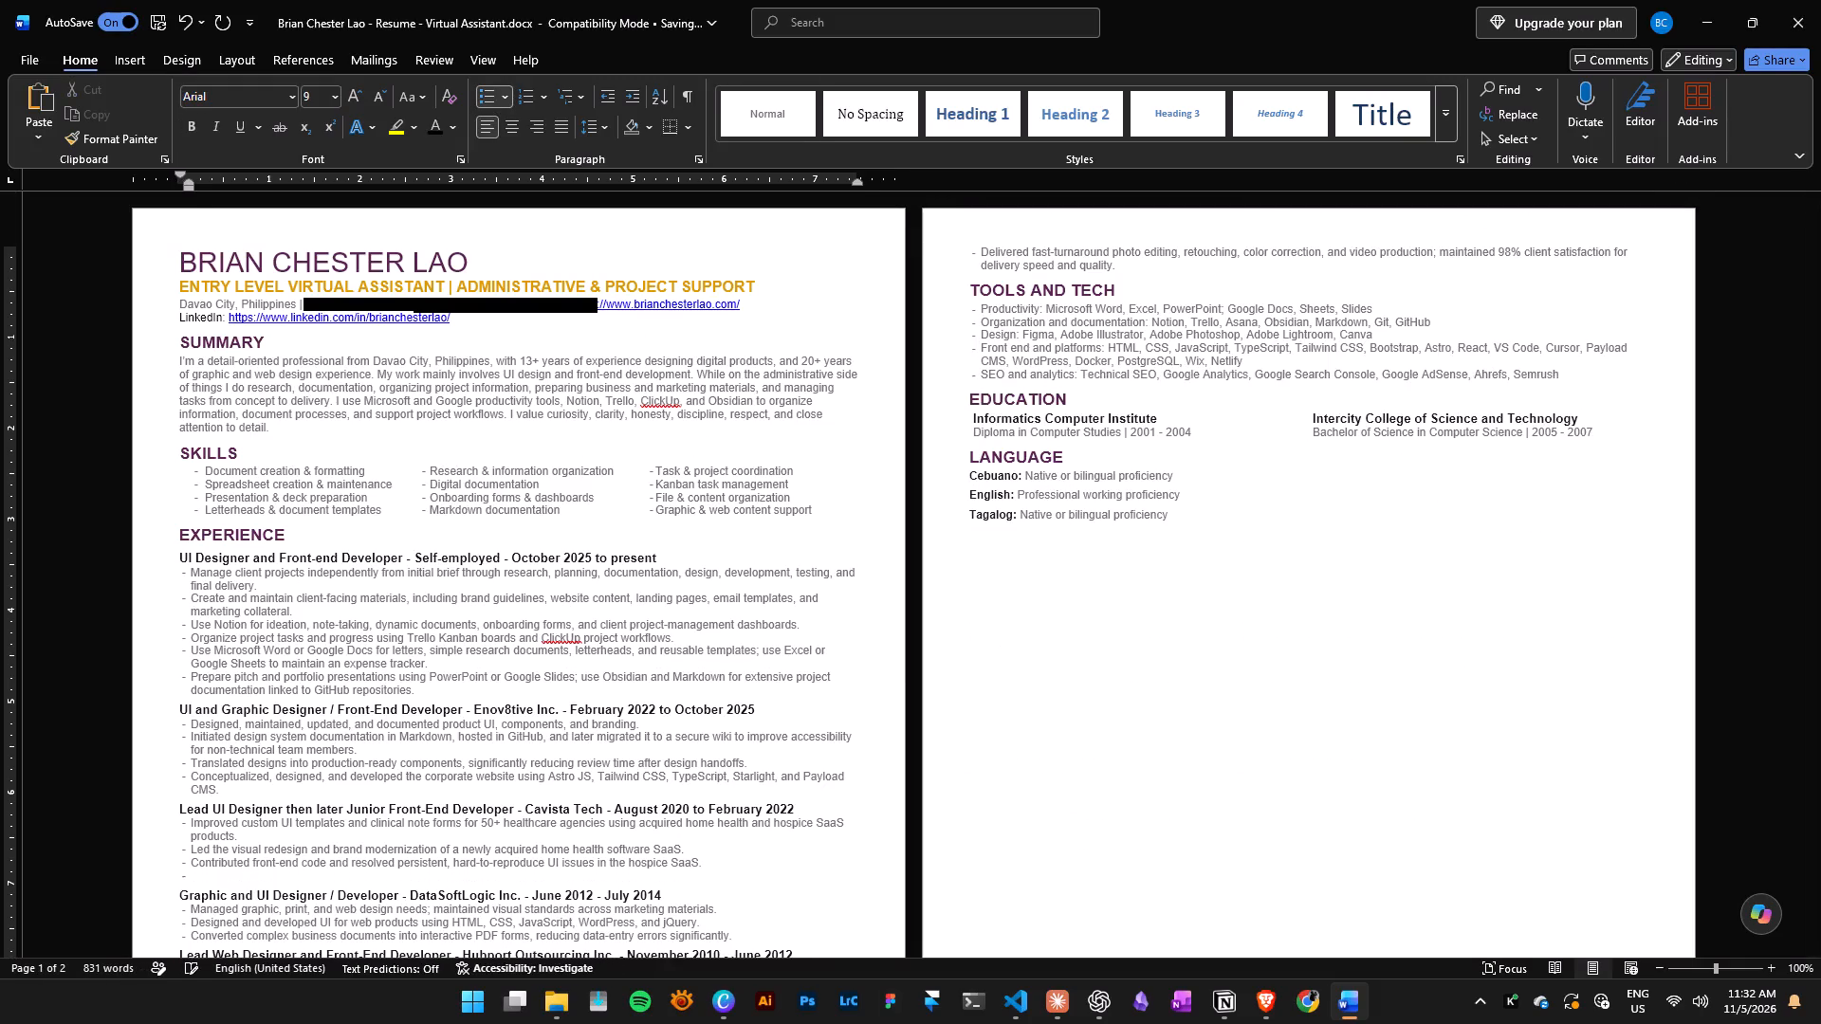
{"action": "key", "text": "ctrl+v"}
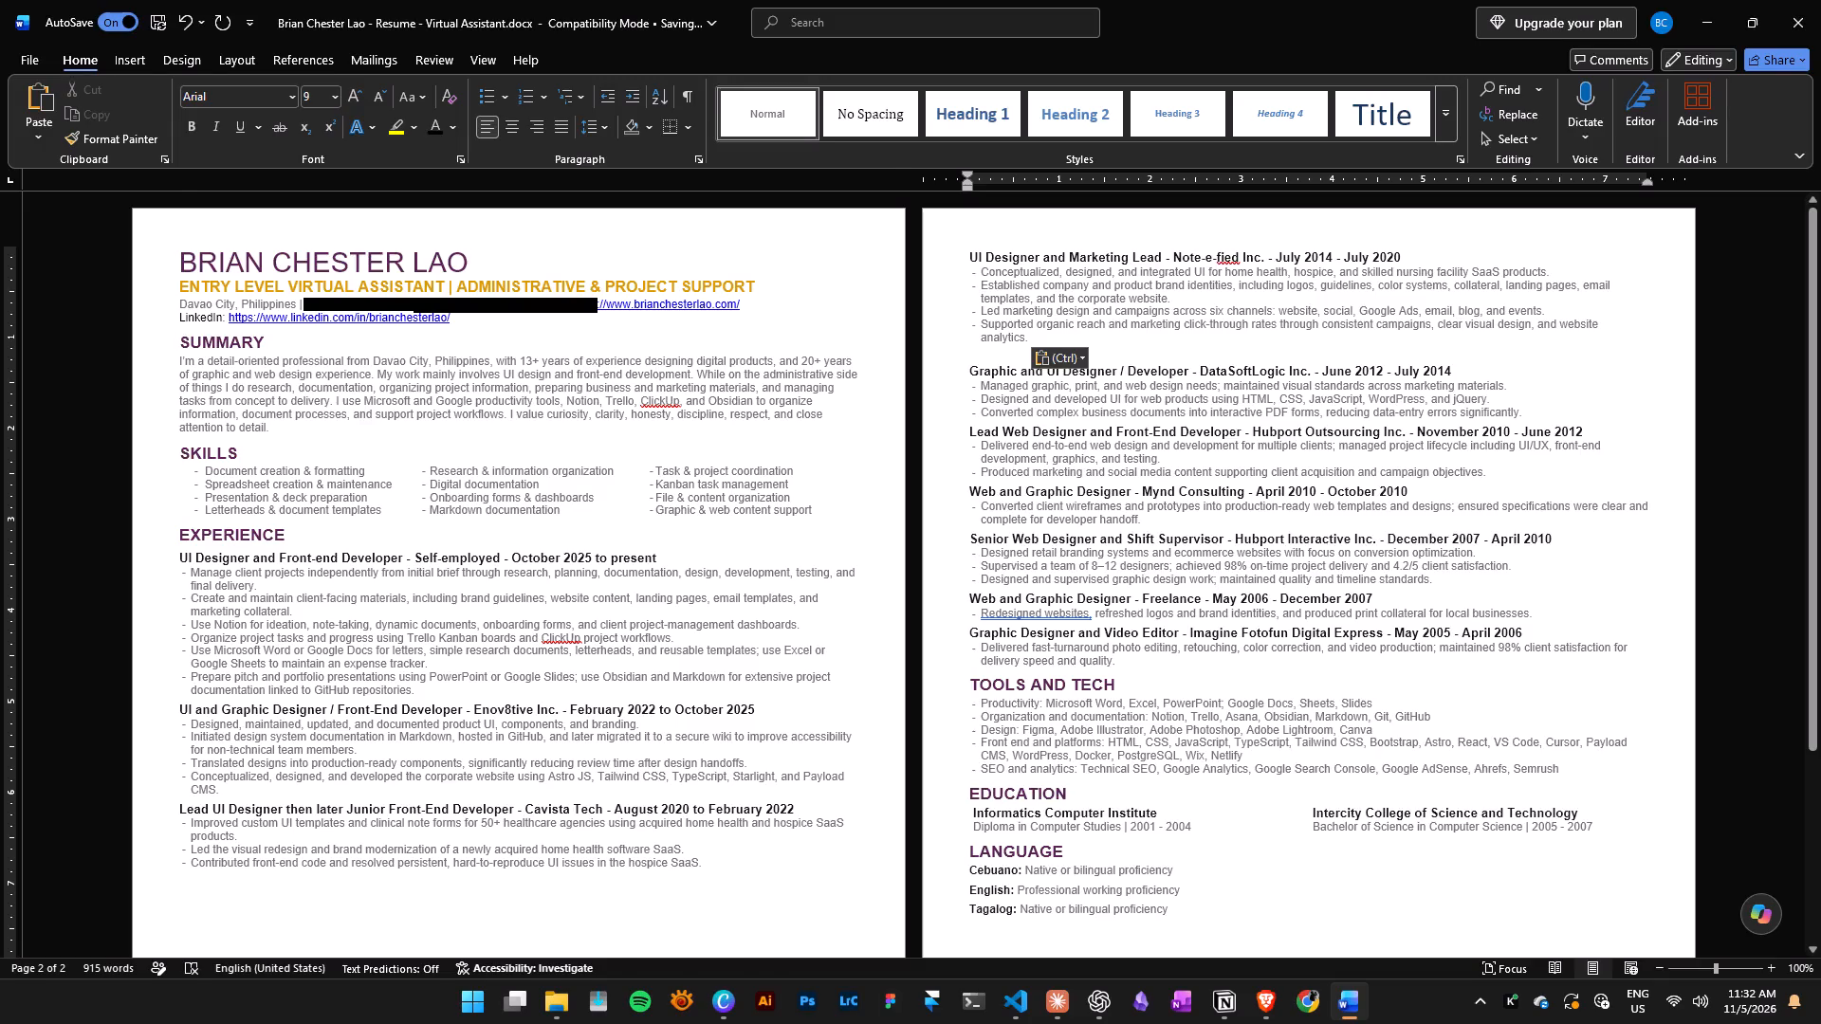
{"action": "key", "text": "ctrl+z"}
{"action": "key", "text": "ctrl+shift+v"}
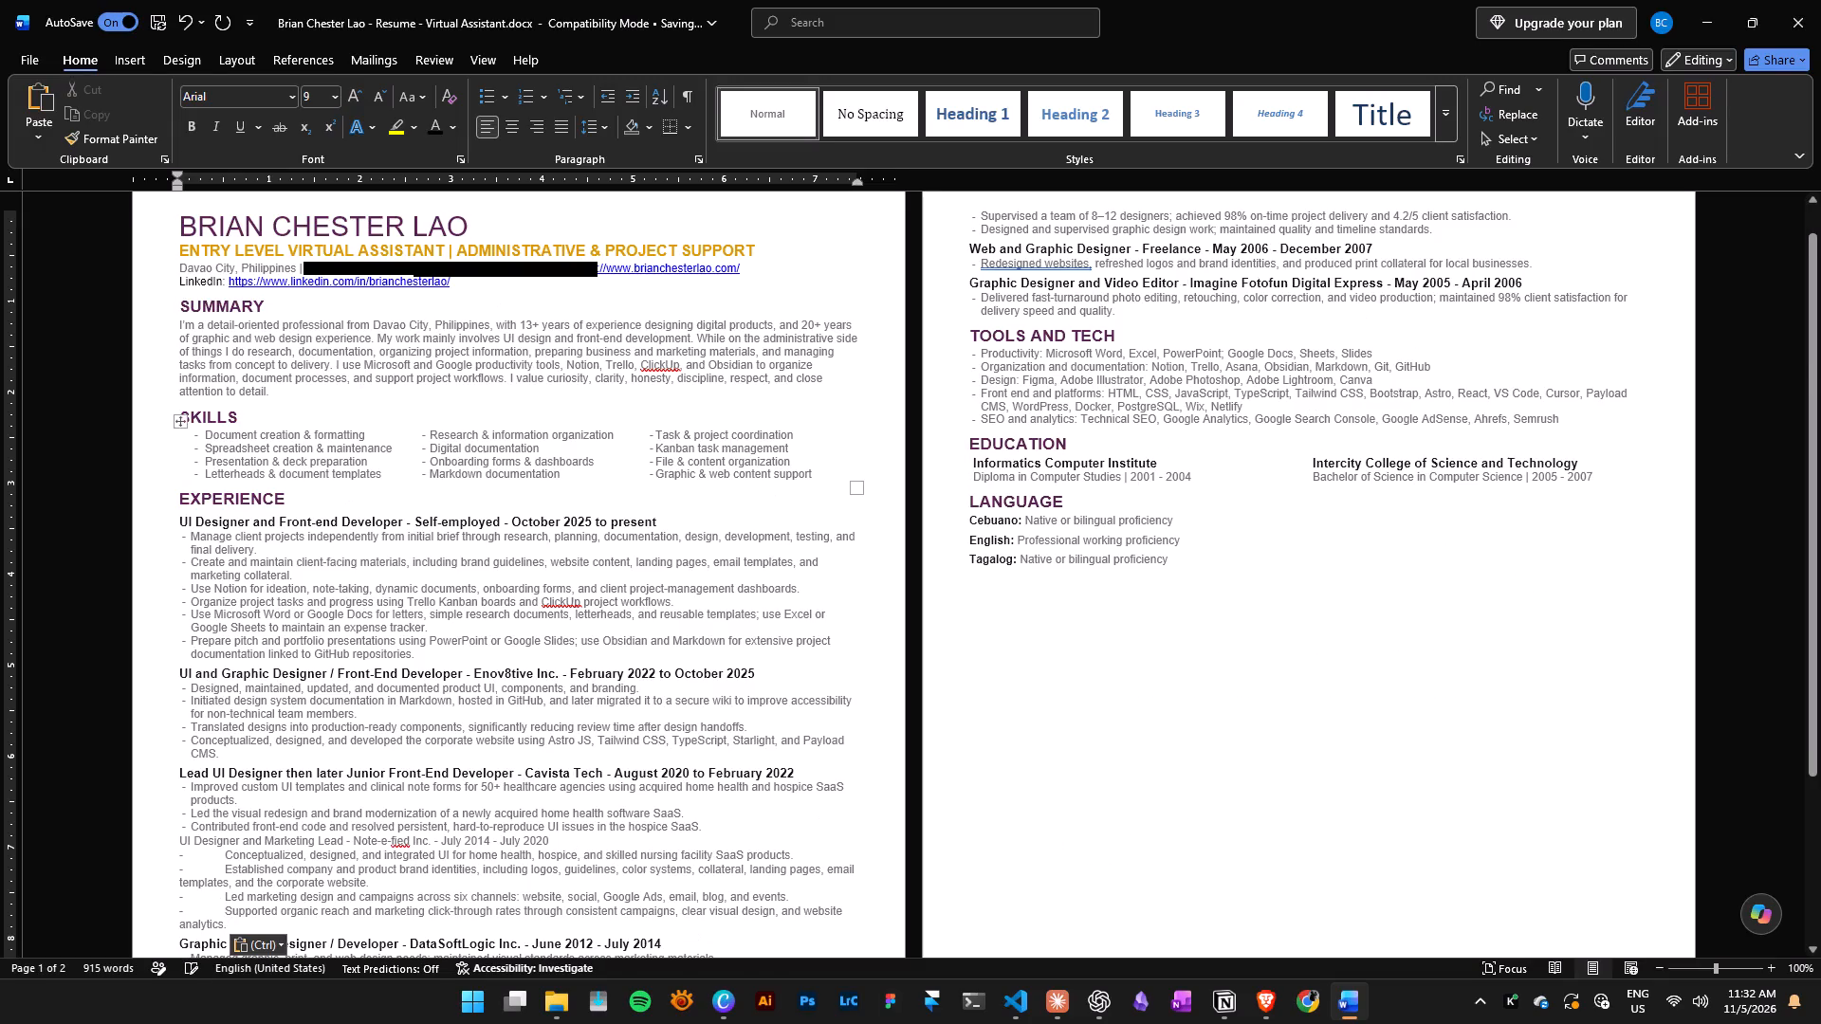
Format the UI Designer and Marketing Lead - Note-e-fied Inc. heading as 10 pt bold in black.
{"action": "scroll", "coordinate": [286, 746], "scroll_direction": "down", "scroll_amount": 3}
{"action": "left_click_drag", "start_coordinate": [176, 663], "coordinate": [562, 664]}
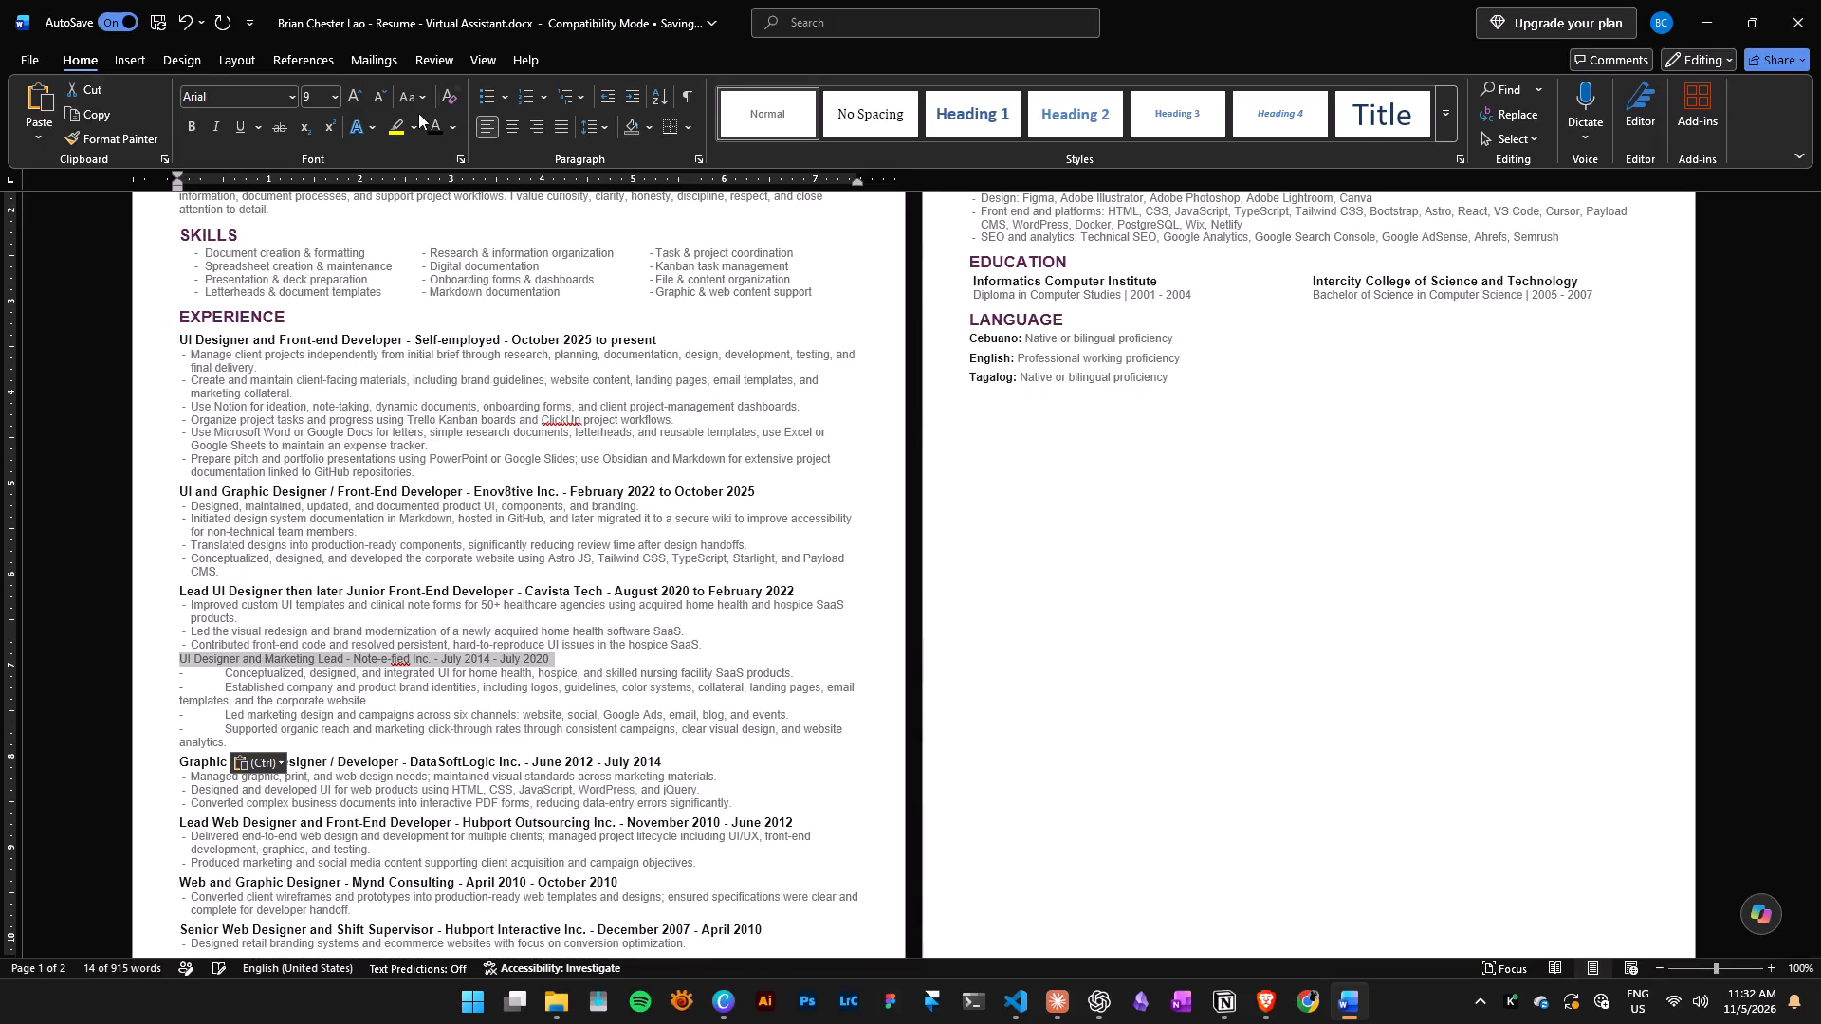
{"action": "left_click", "coordinate": [332, 96]}
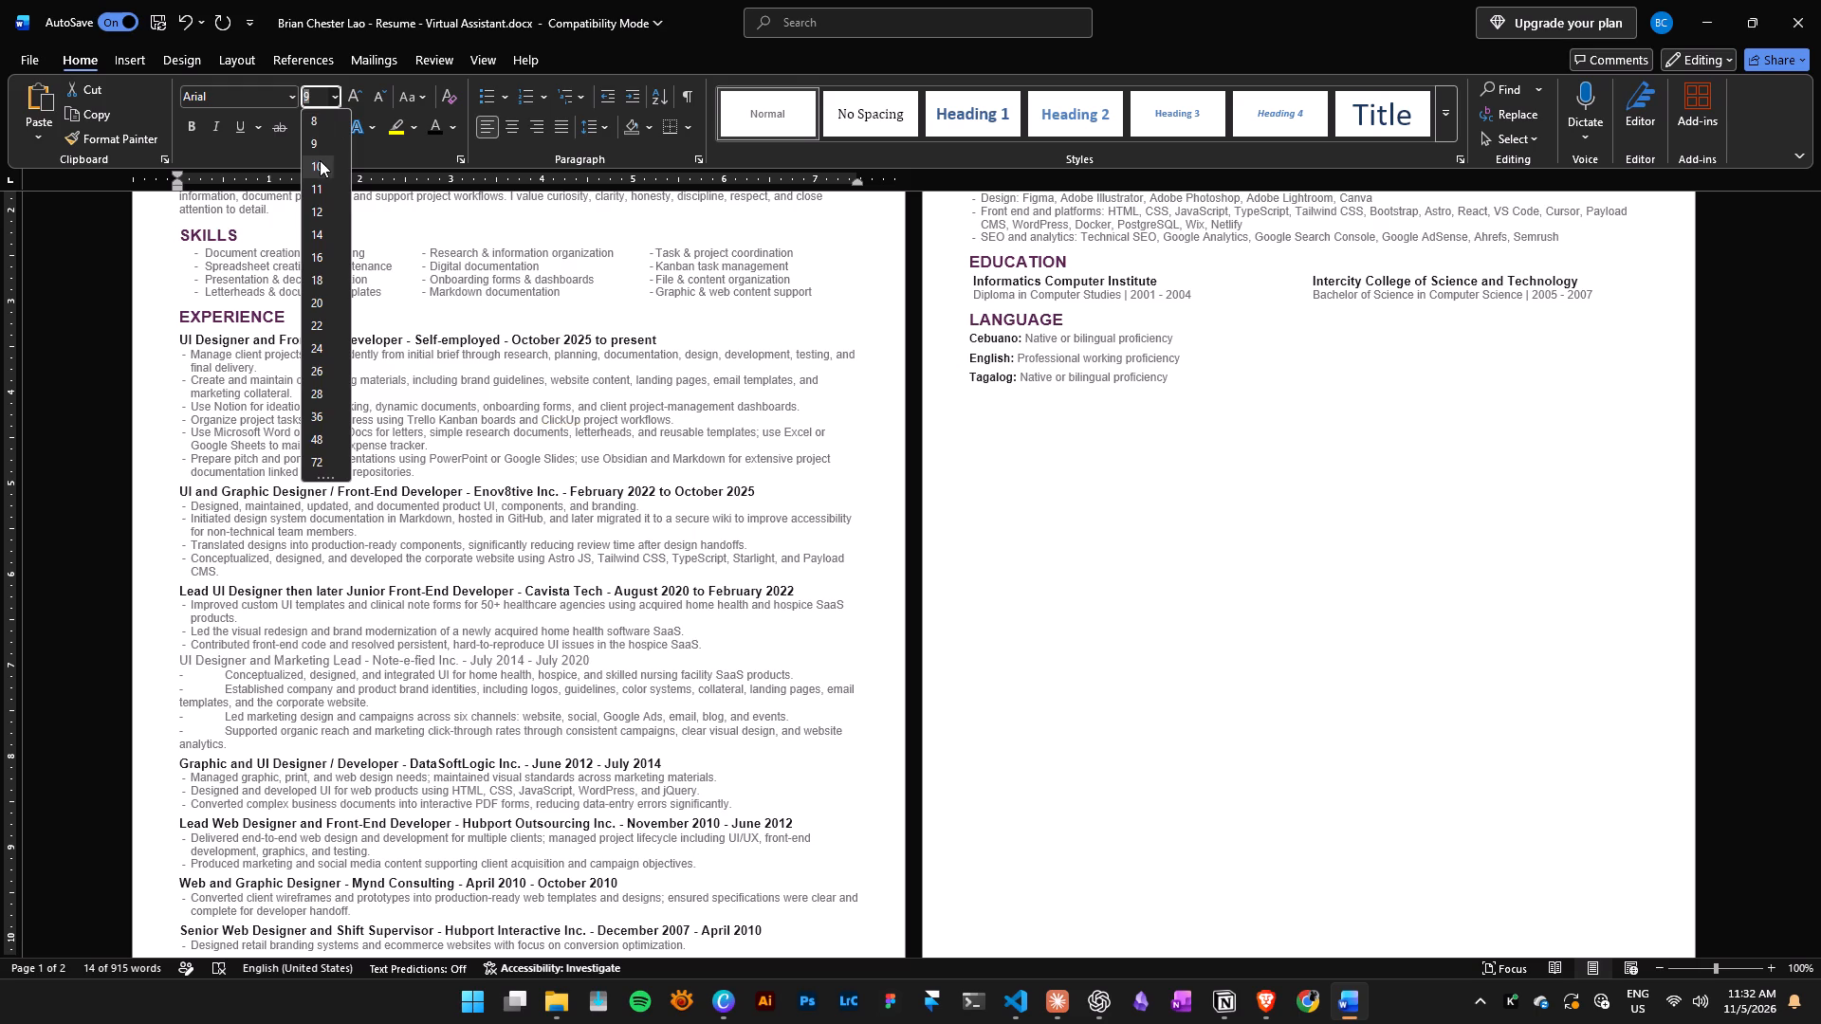
{"action": "left_click", "coordinate": [319, 163]}
{"action": "left_click", "coordinate": [192, 120]}
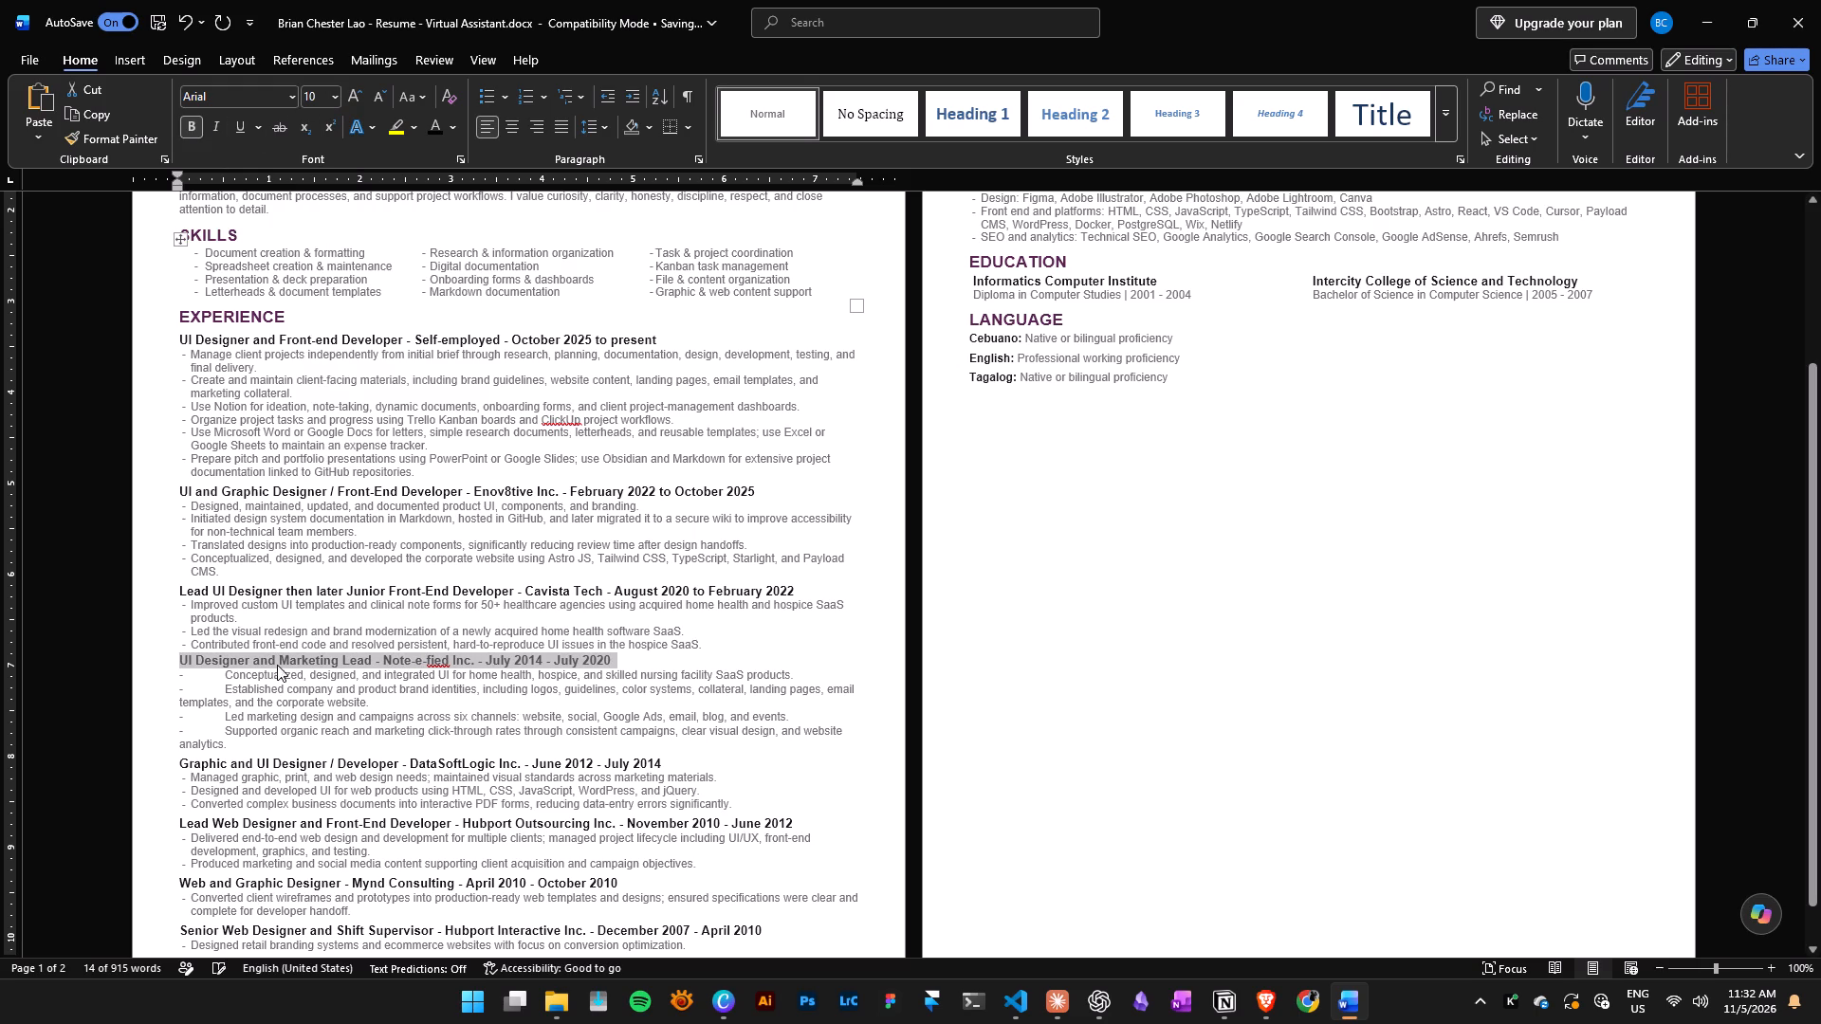
{"action": "left_click", "coordinate": [456, 128]}
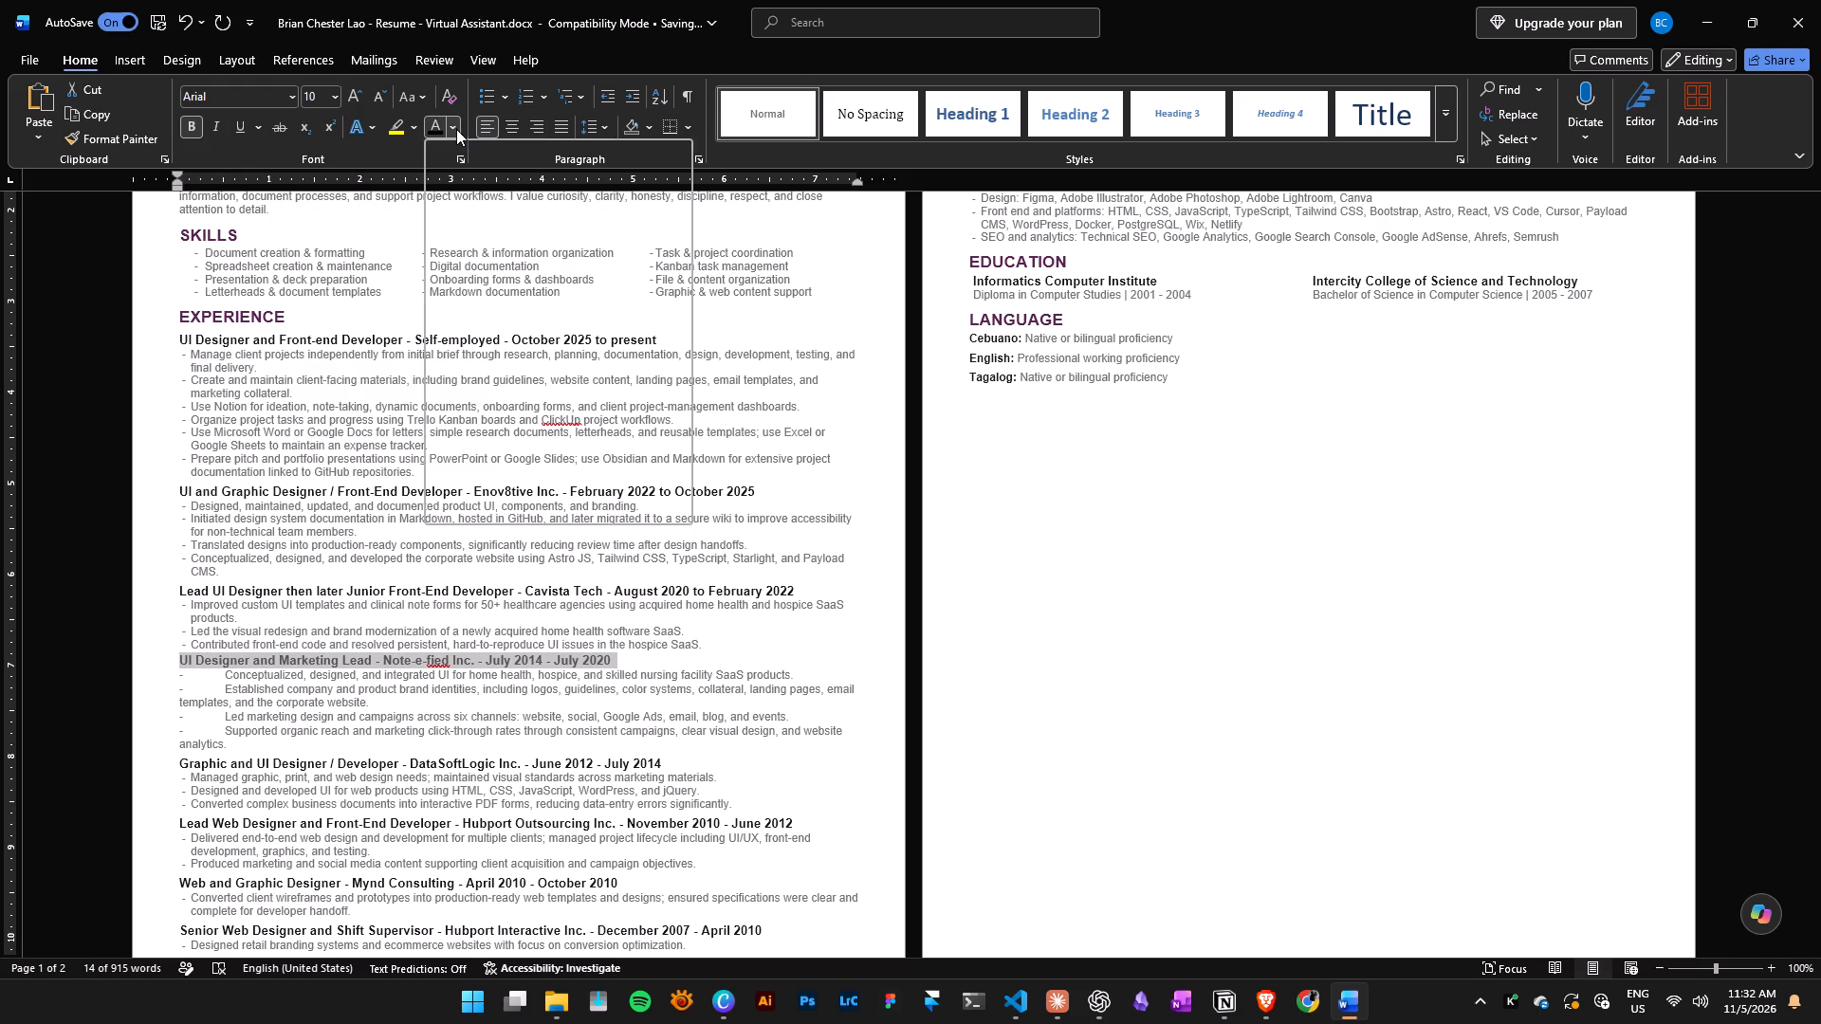
{"action": "left_click", "coordinate": [439, 196]}
Turn the Note-e-fied Inc. description lines into dash bullets, reduce their indent to match the other job entries, and save the document.
{"action": "left_click", "coordinate": [237, 719]}
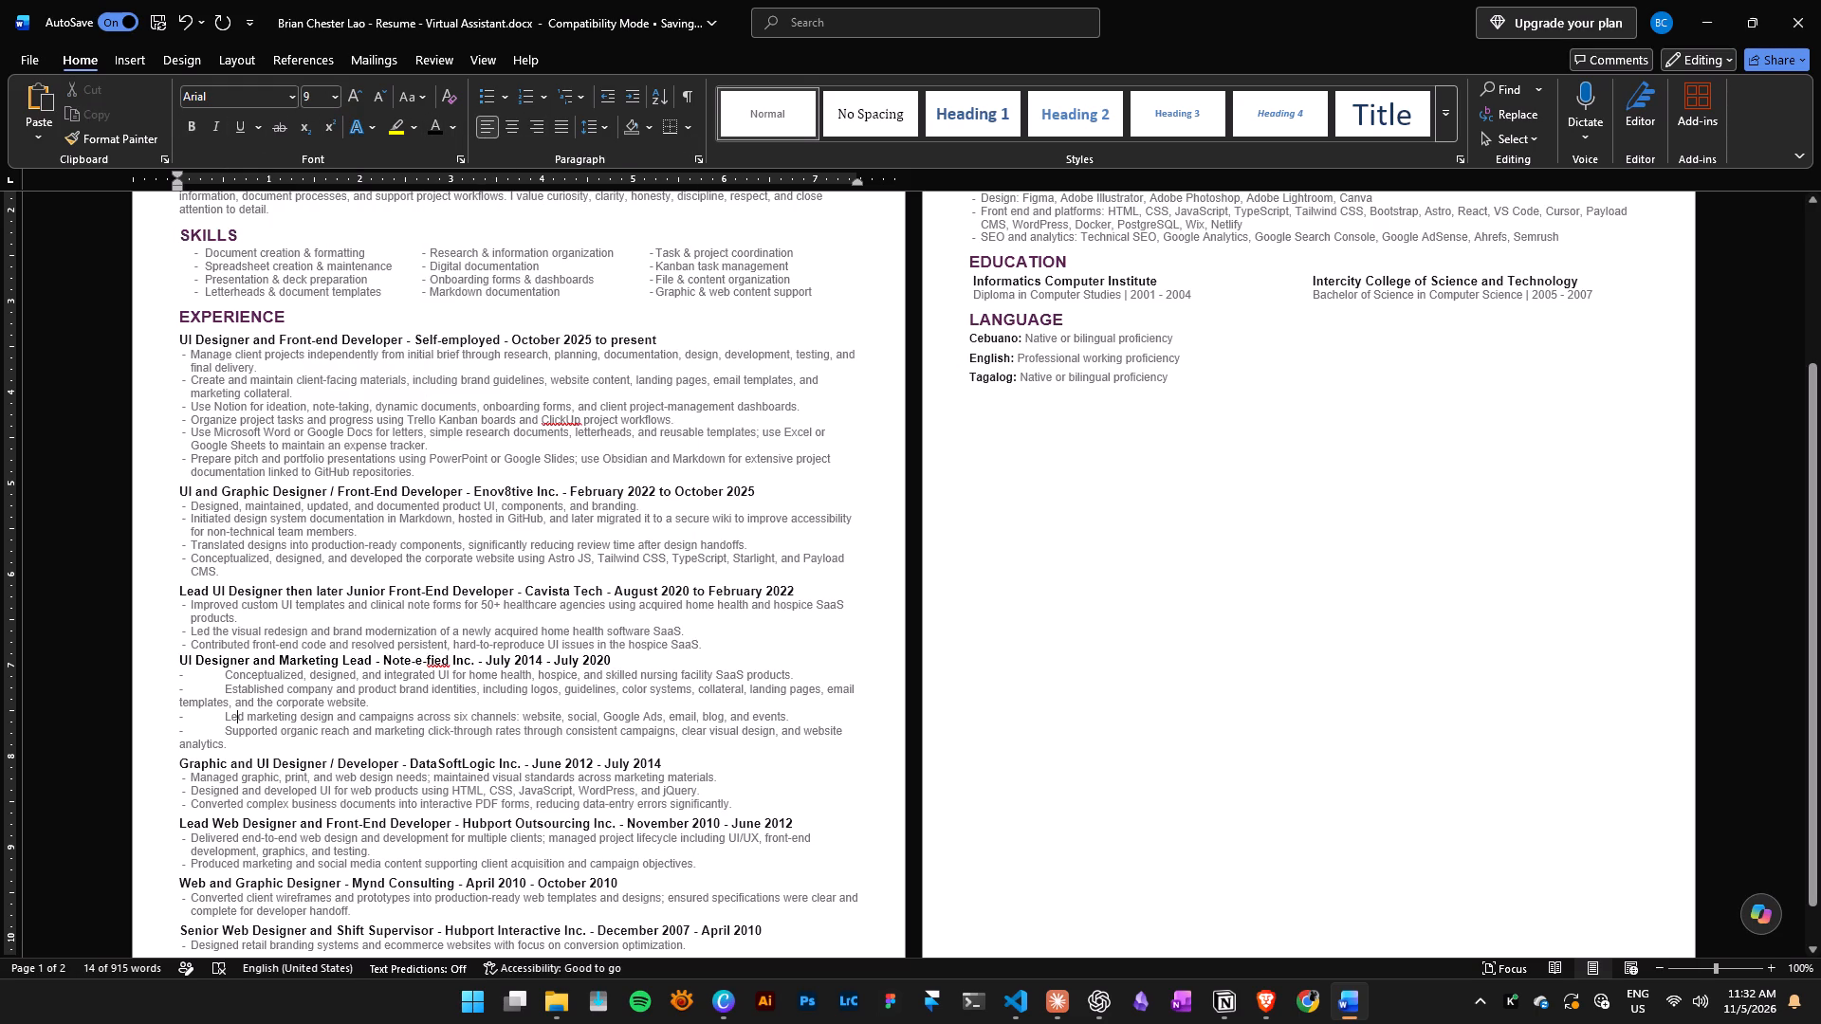
{"action": "left_click_drag", "start_coordinate": [237, 743], "coordinate": [156, 678]}
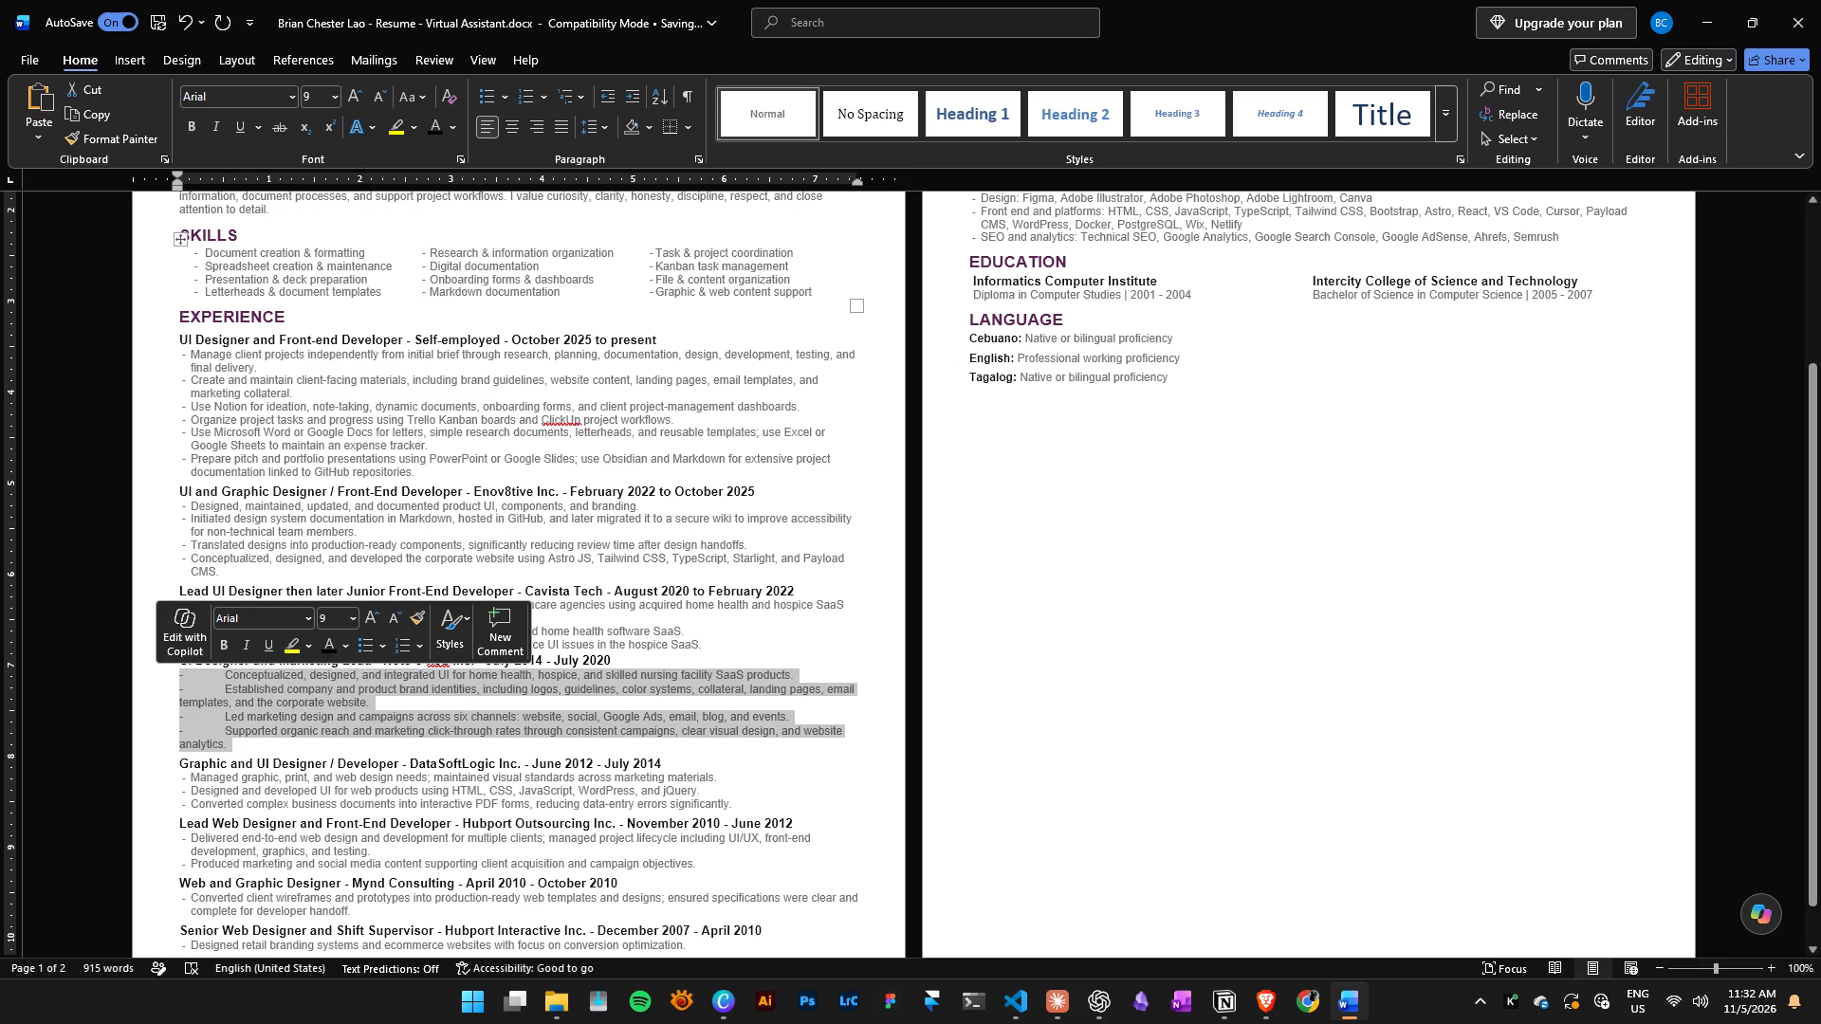
{"action": "left_click", "coordinate": [479, 98]}
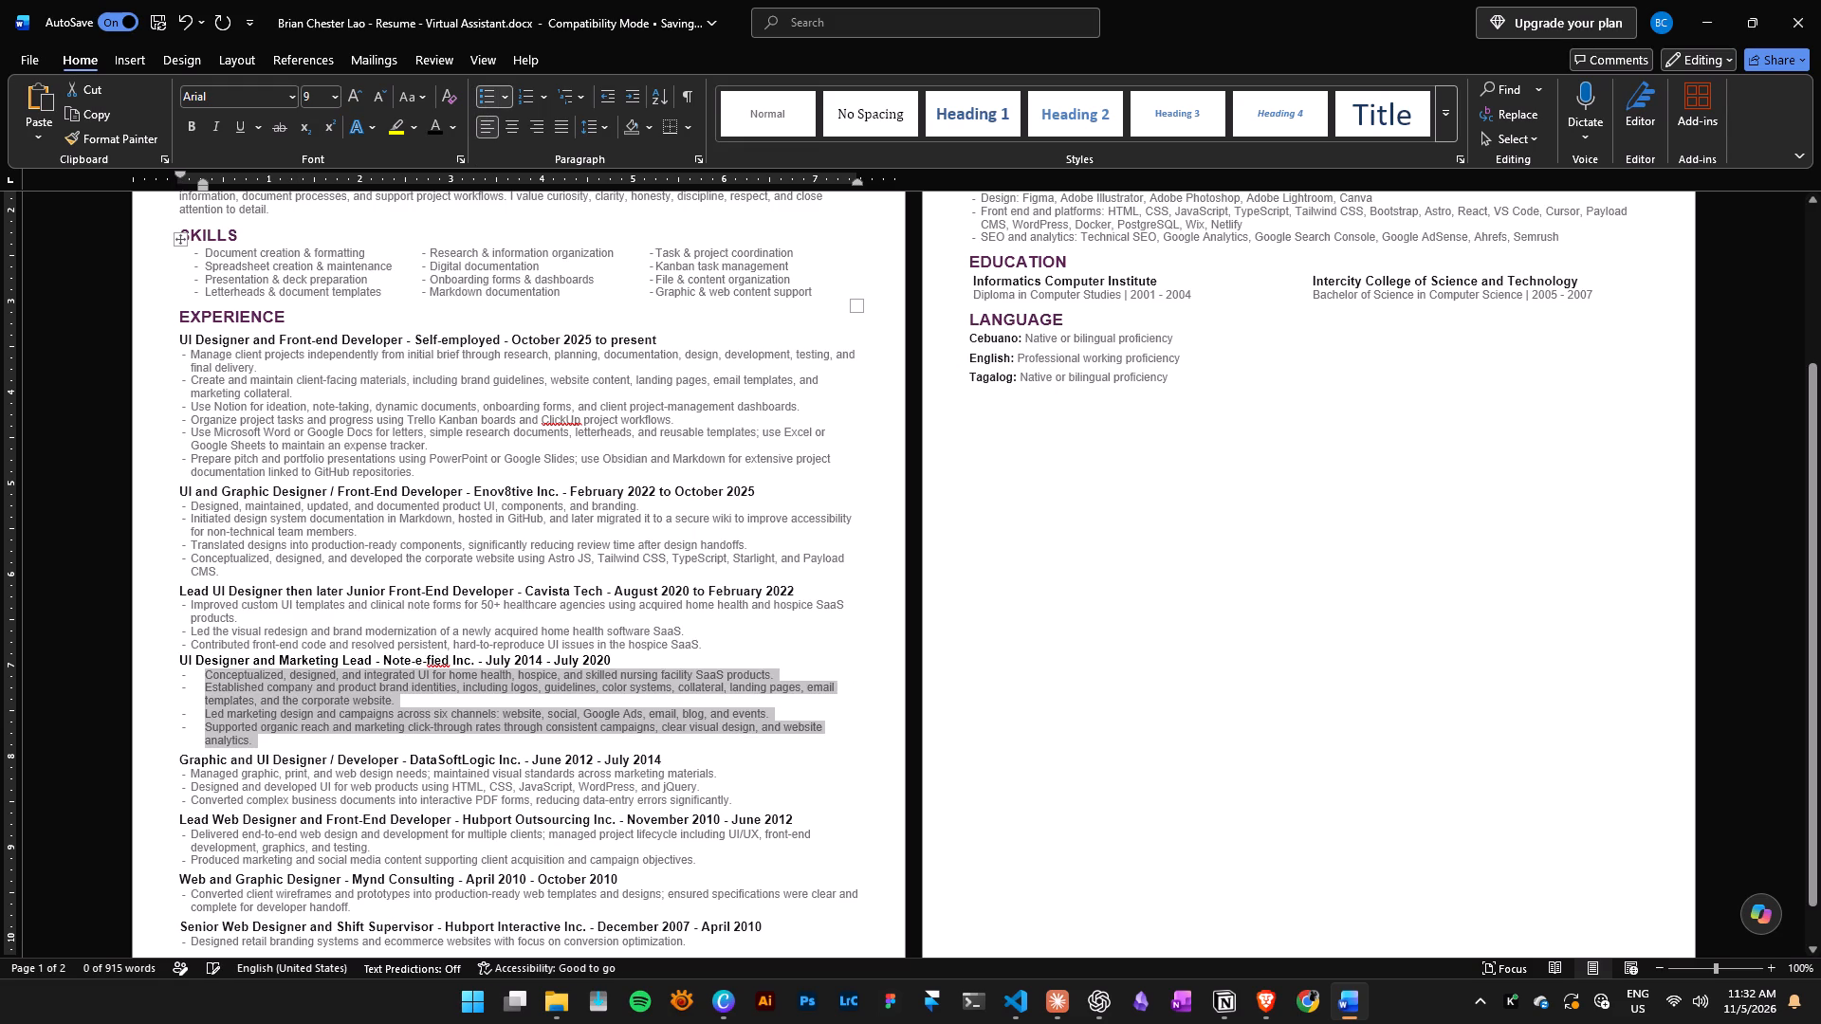
{"action": "left_click_drag", "start_coordinate": [203, 179], "coordinate": [193, 179]}
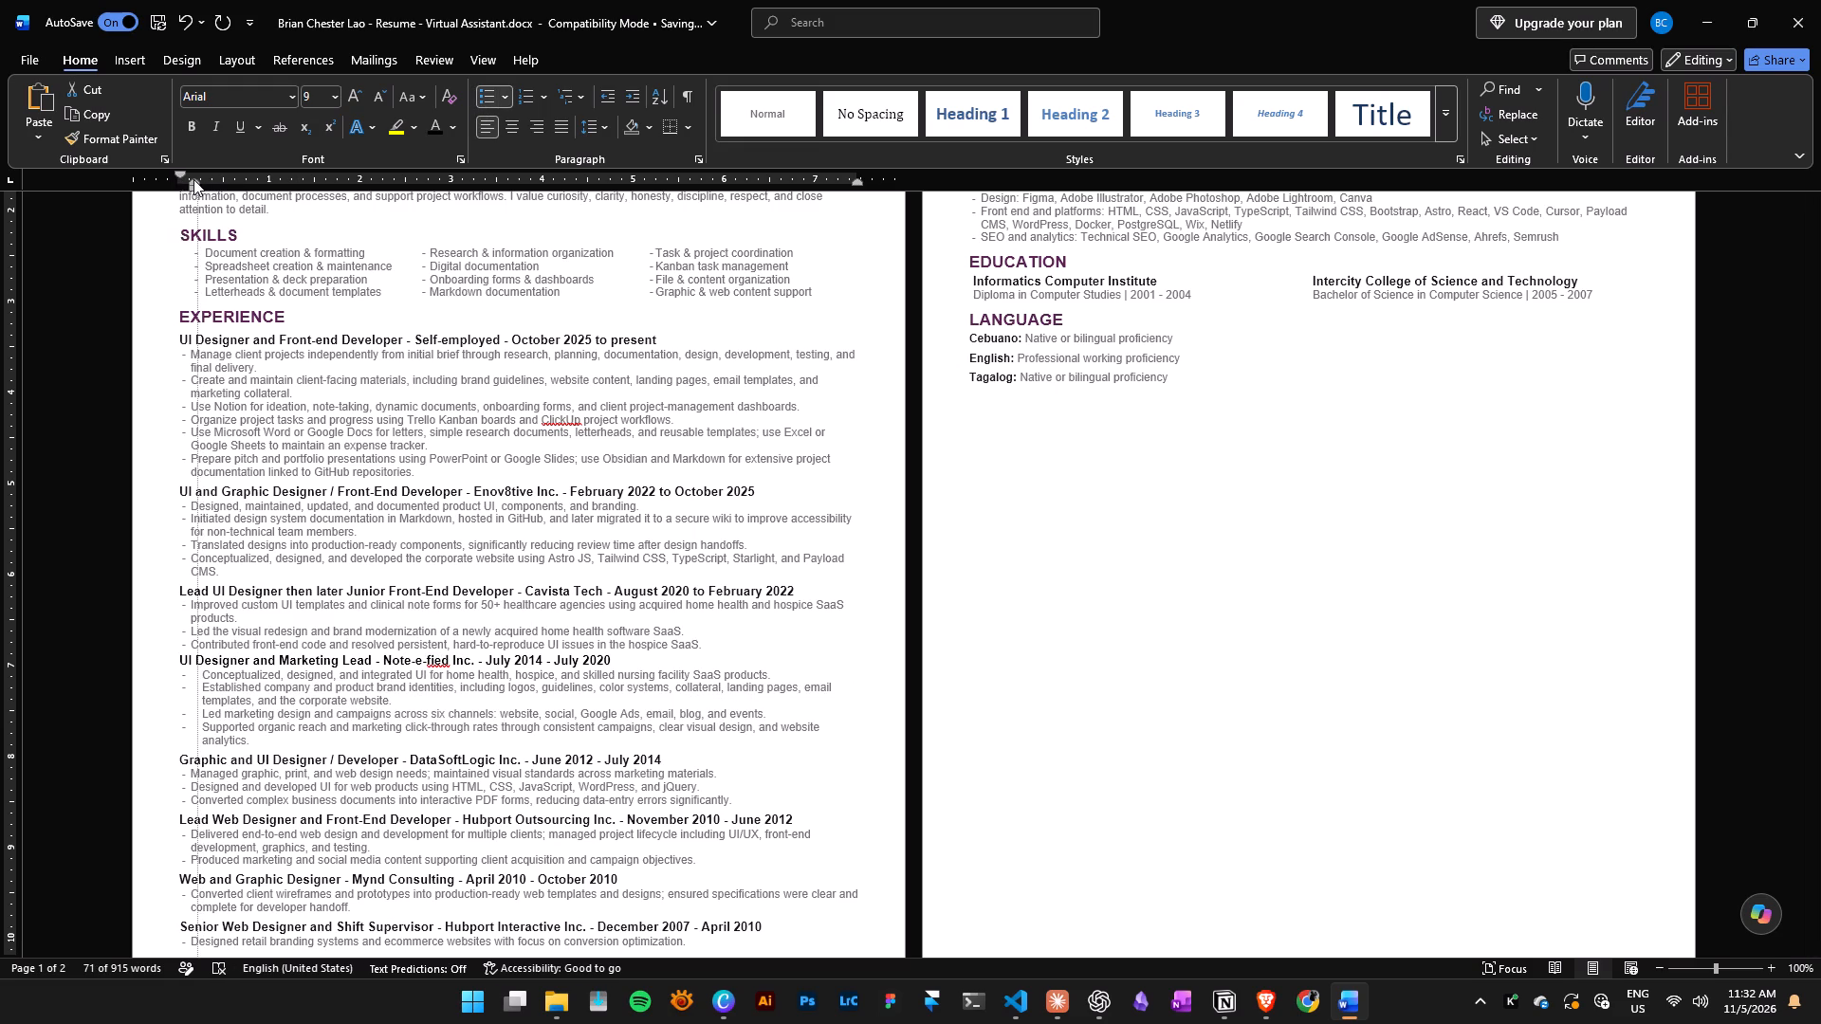
{"action": "left_click_drag", "start_coordinate": [193, 179], "coordinate": [189, 181]}
{"action": "left_click", "coordinate": [300, 734]}
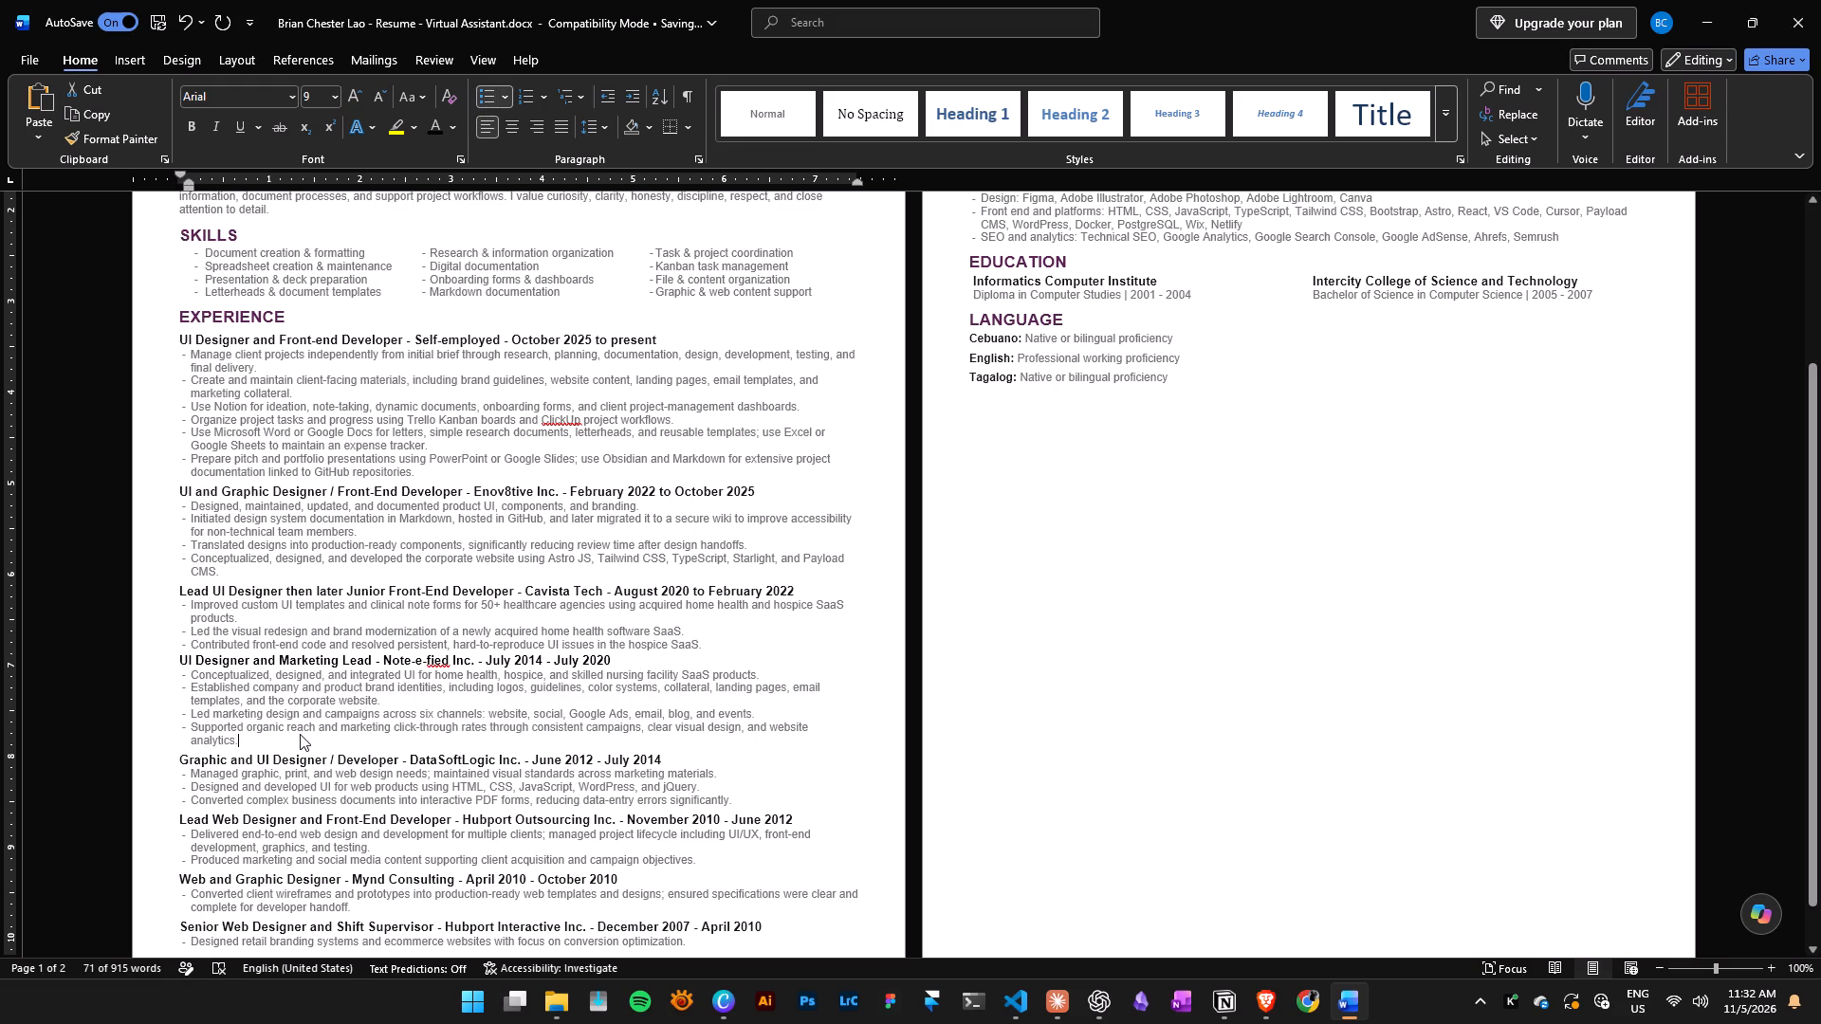
{"action": "key", "text": "ctrl+s"}
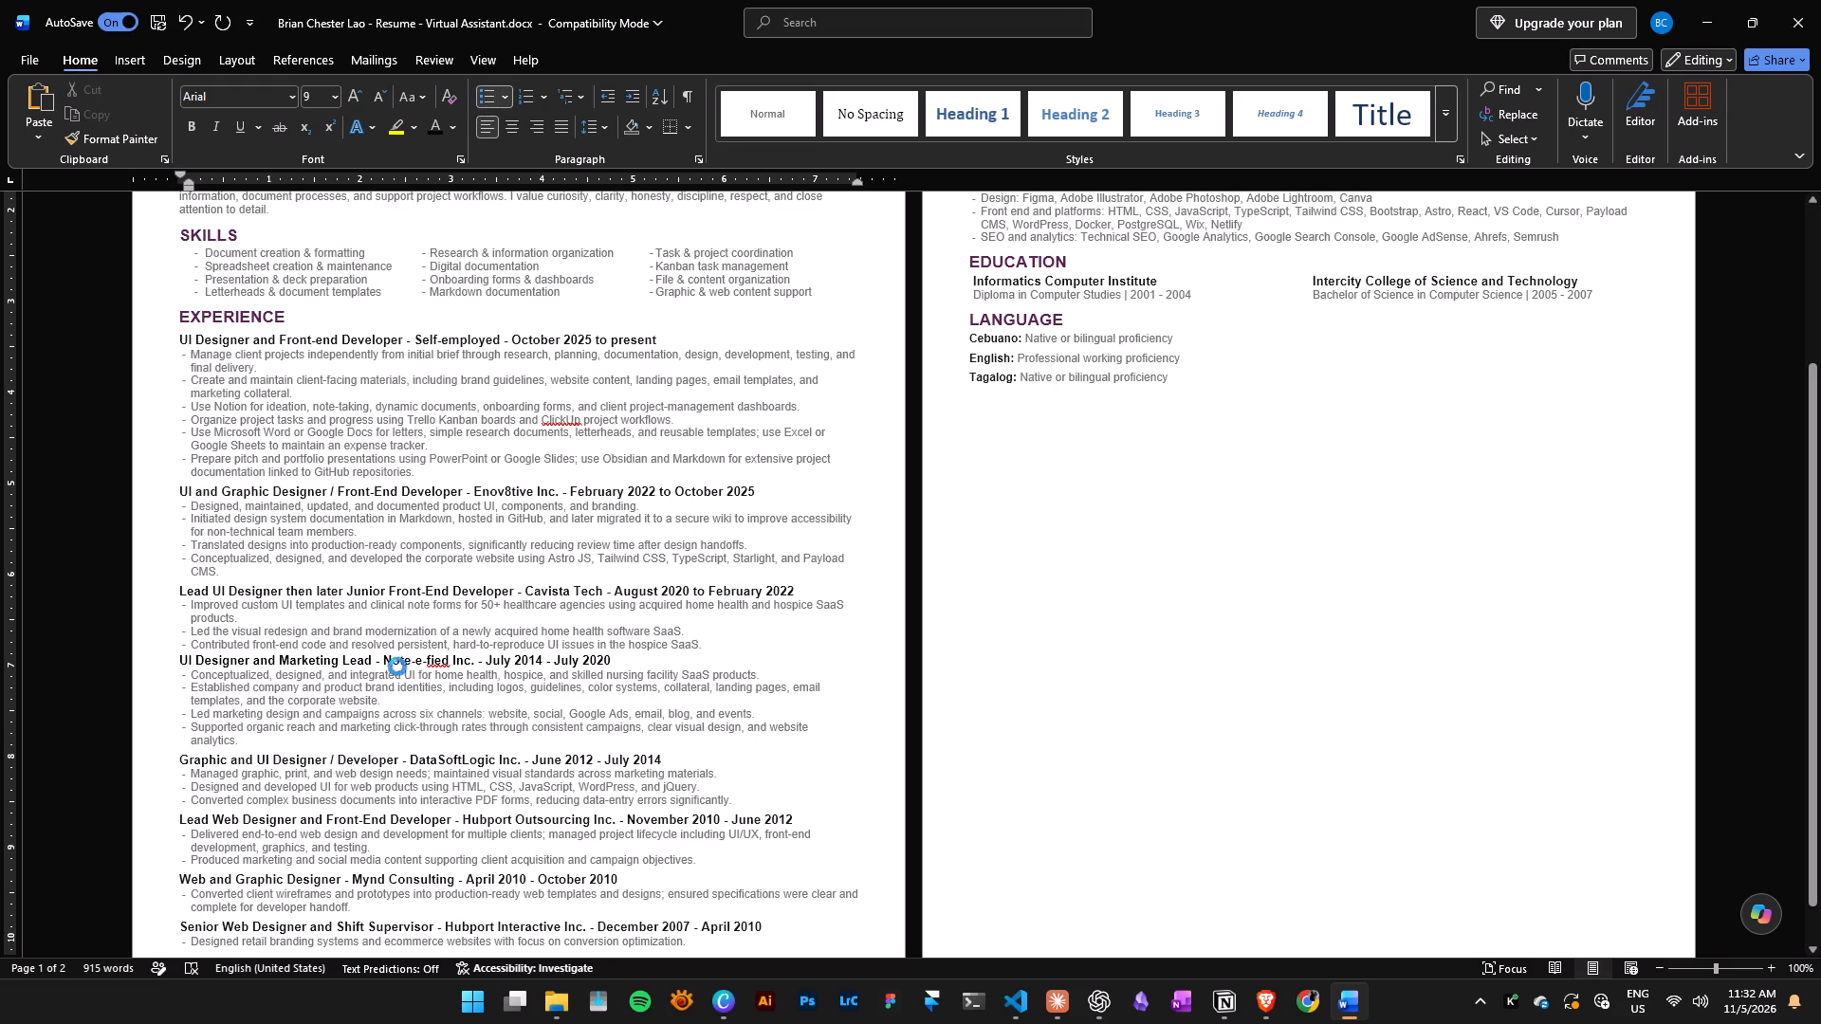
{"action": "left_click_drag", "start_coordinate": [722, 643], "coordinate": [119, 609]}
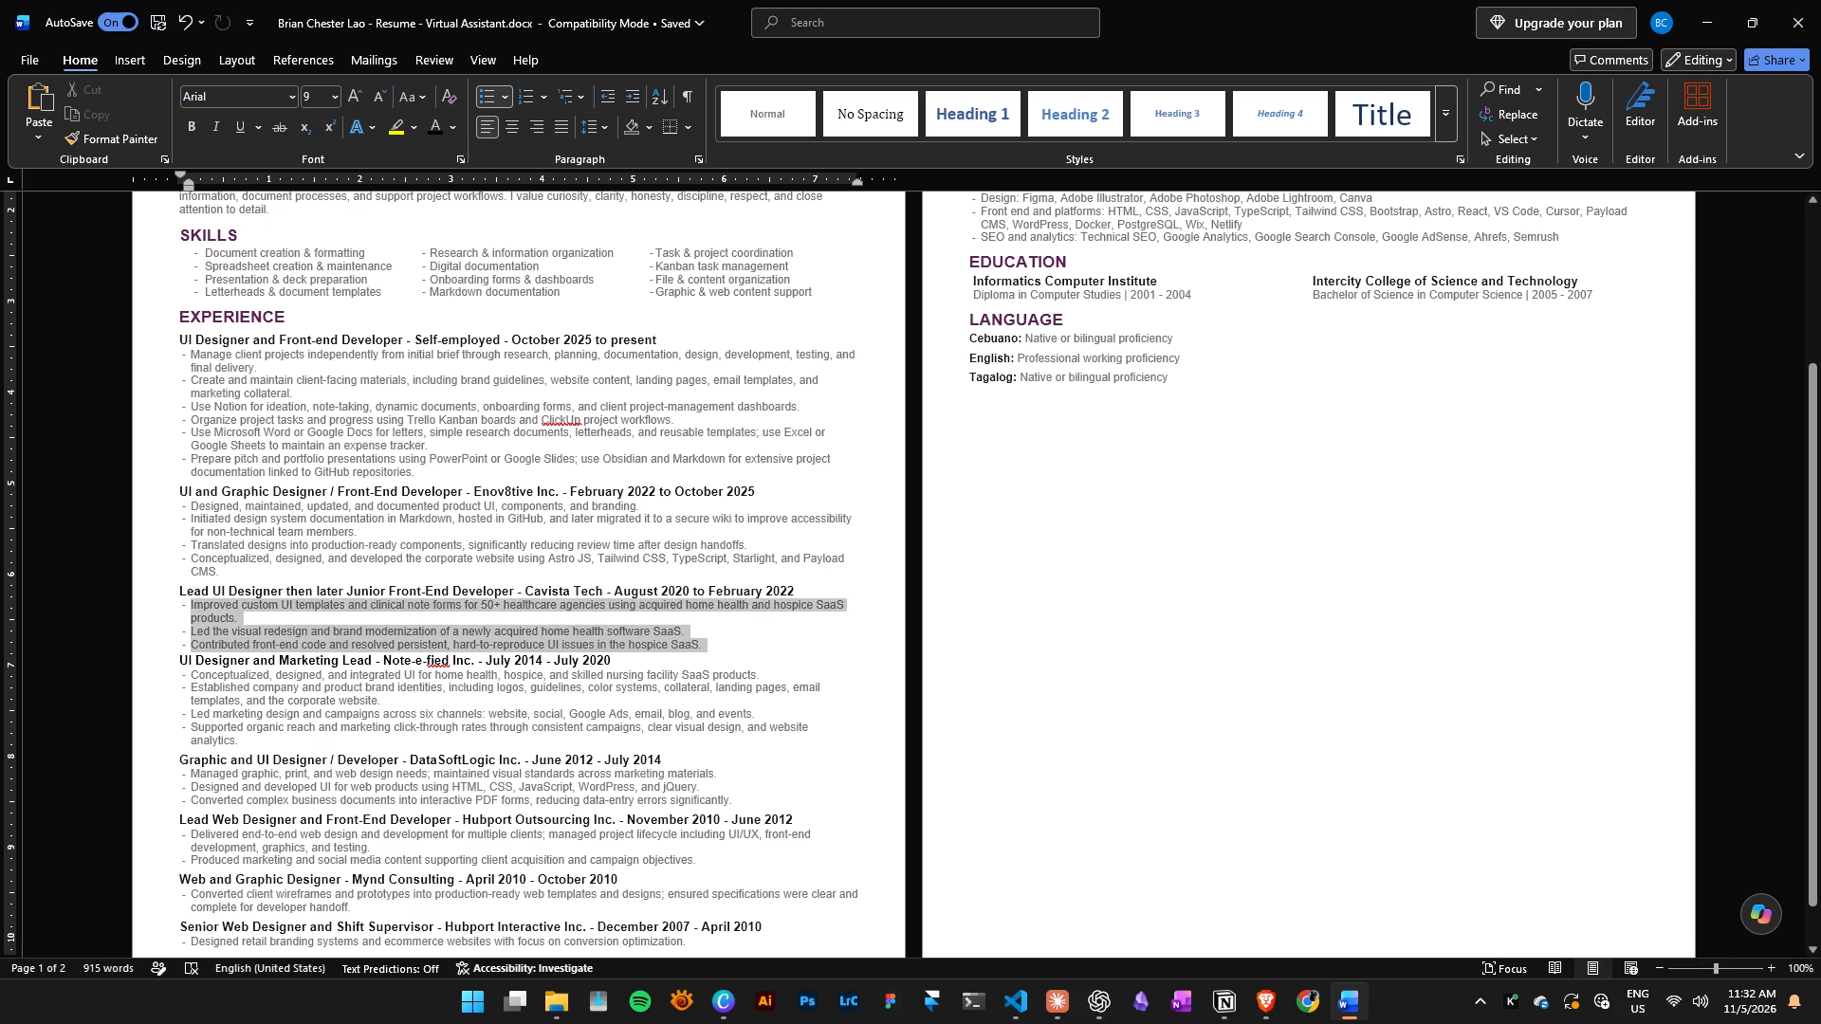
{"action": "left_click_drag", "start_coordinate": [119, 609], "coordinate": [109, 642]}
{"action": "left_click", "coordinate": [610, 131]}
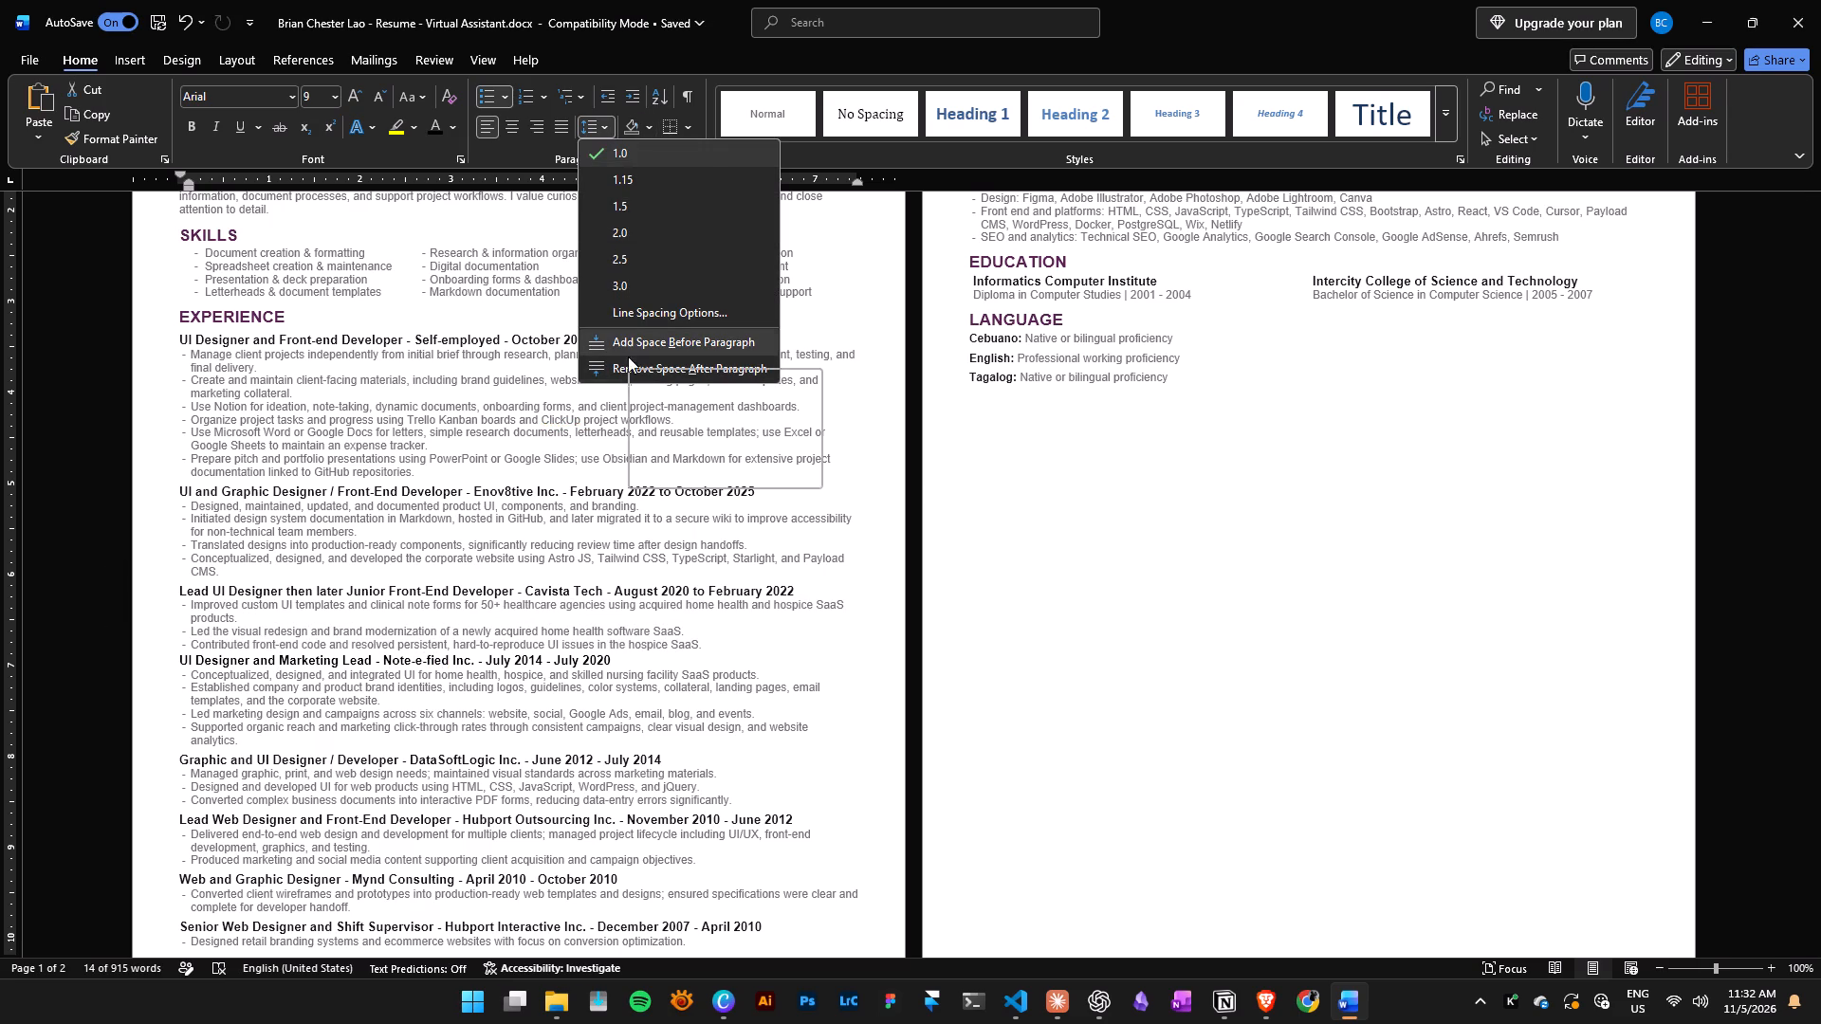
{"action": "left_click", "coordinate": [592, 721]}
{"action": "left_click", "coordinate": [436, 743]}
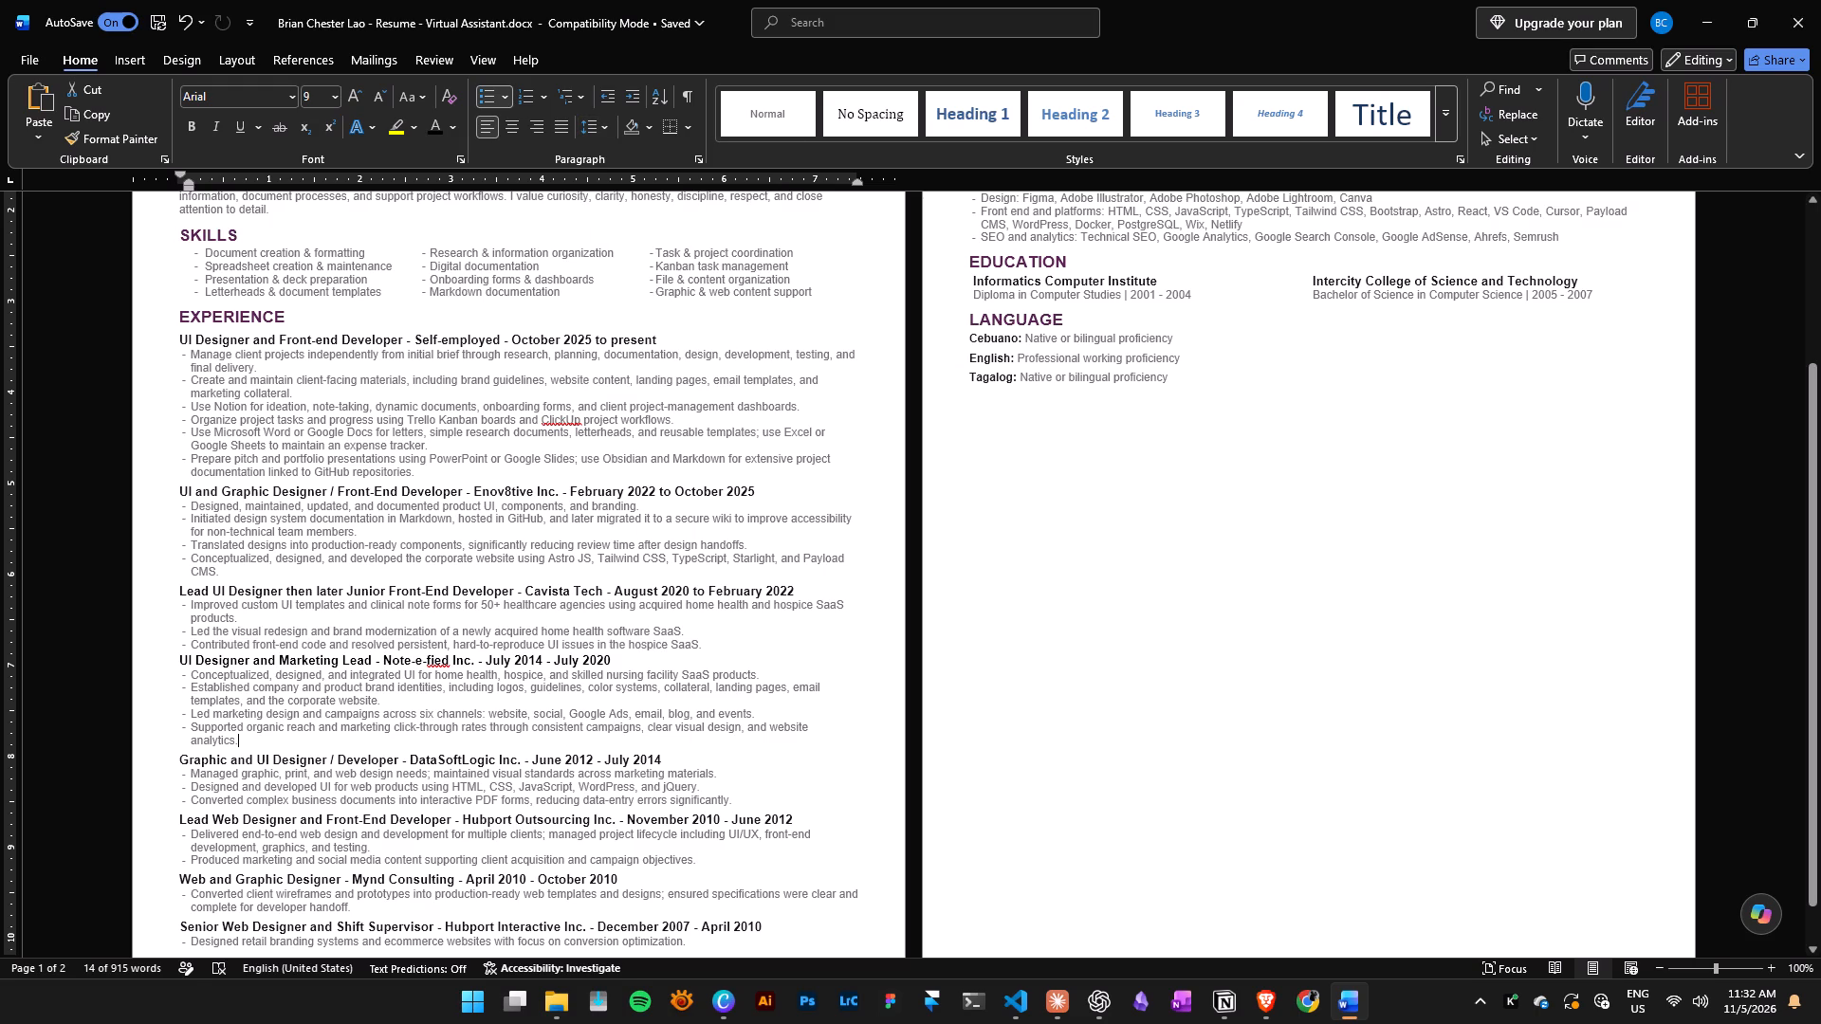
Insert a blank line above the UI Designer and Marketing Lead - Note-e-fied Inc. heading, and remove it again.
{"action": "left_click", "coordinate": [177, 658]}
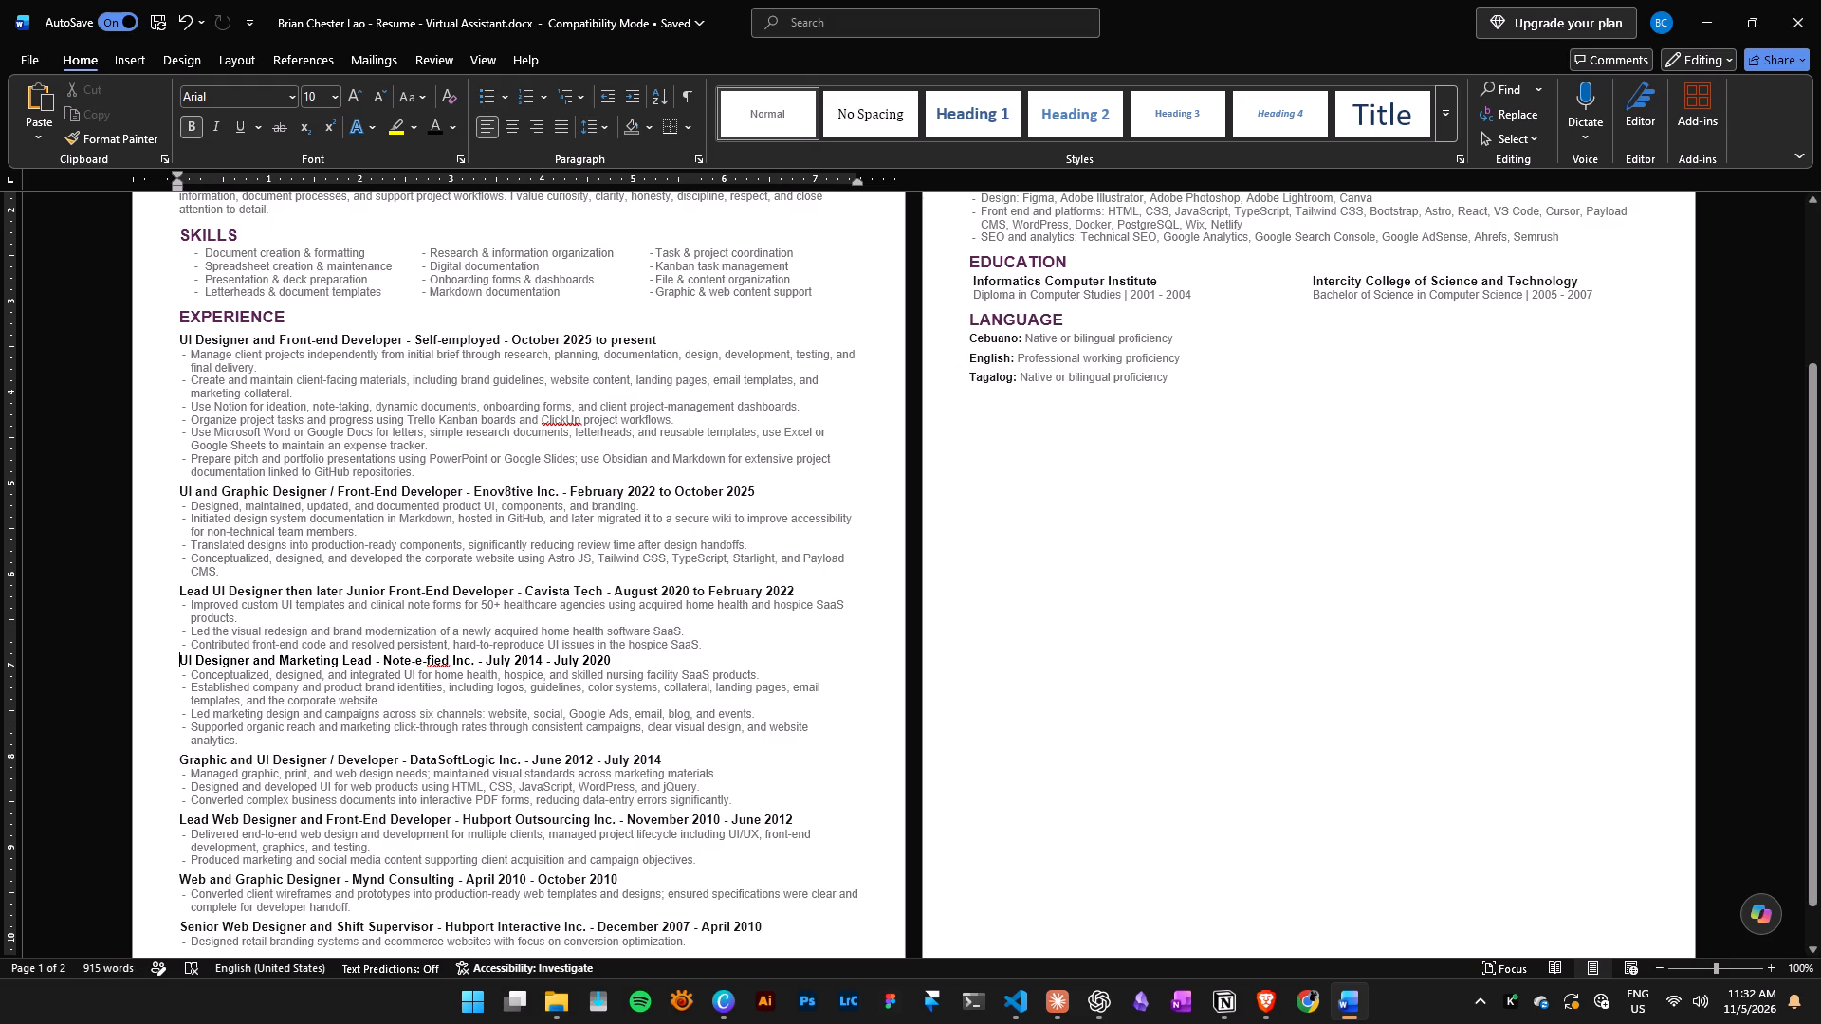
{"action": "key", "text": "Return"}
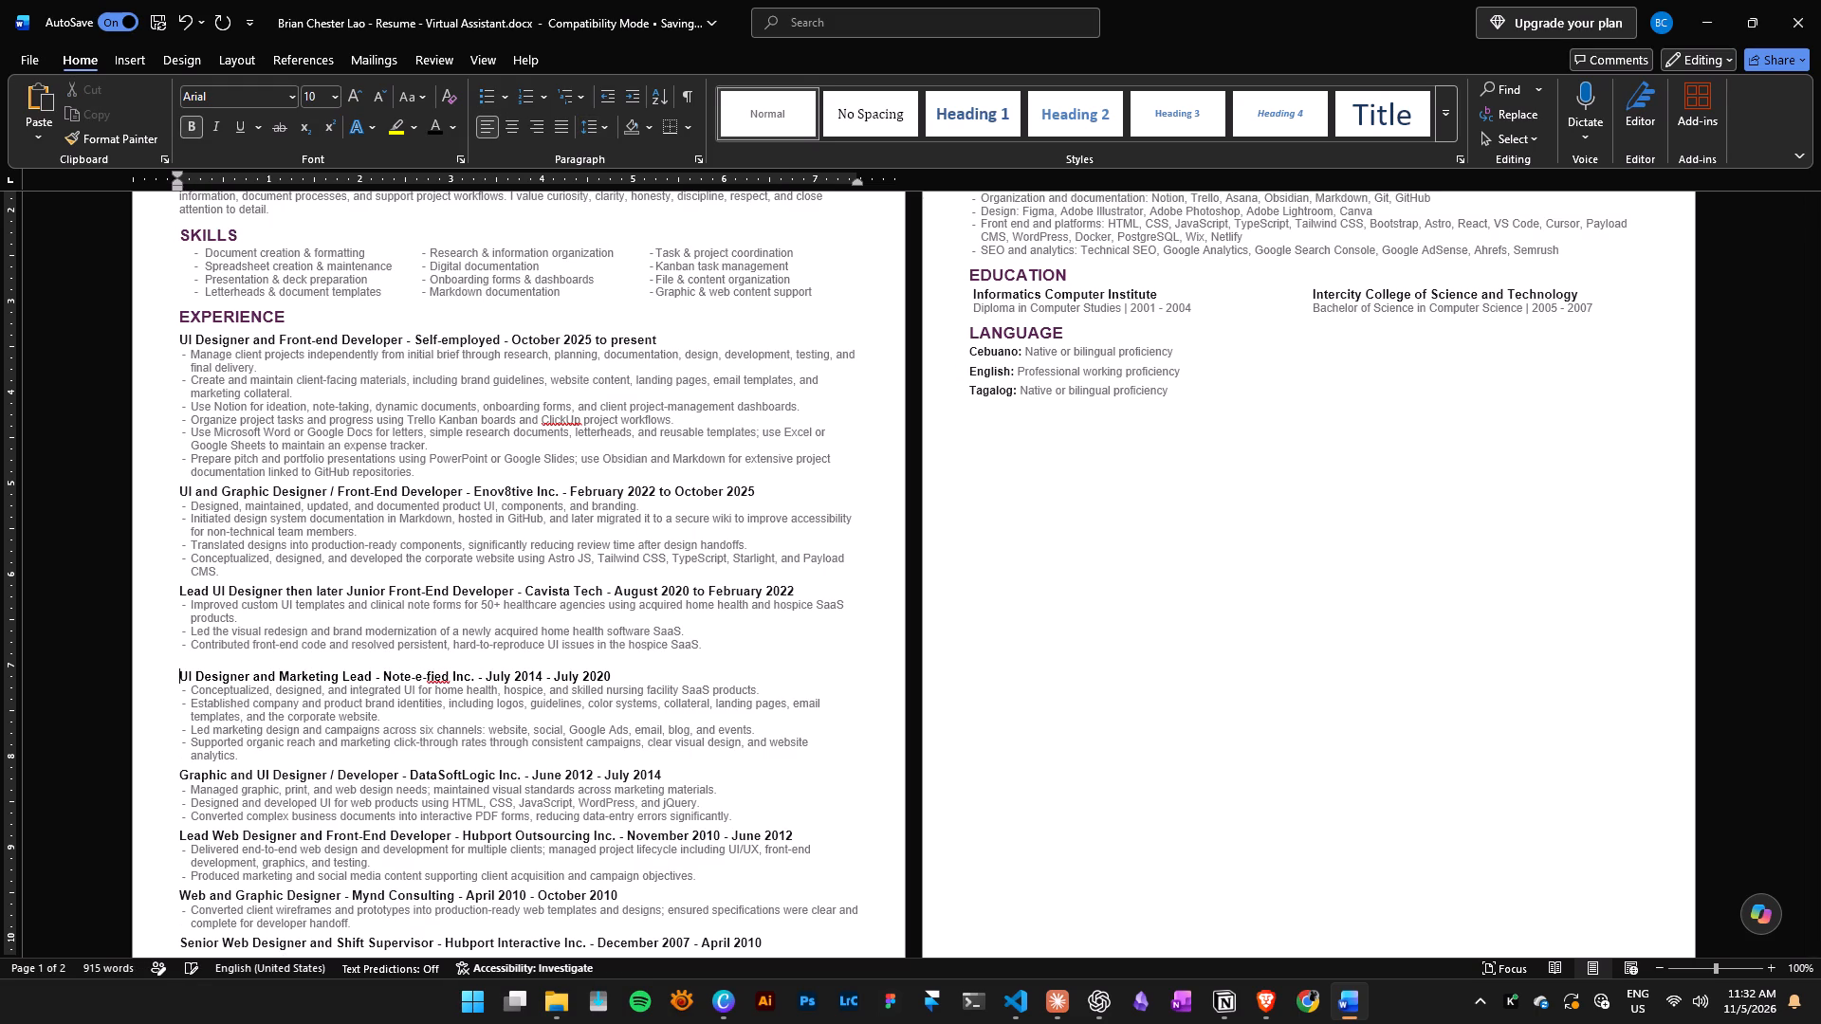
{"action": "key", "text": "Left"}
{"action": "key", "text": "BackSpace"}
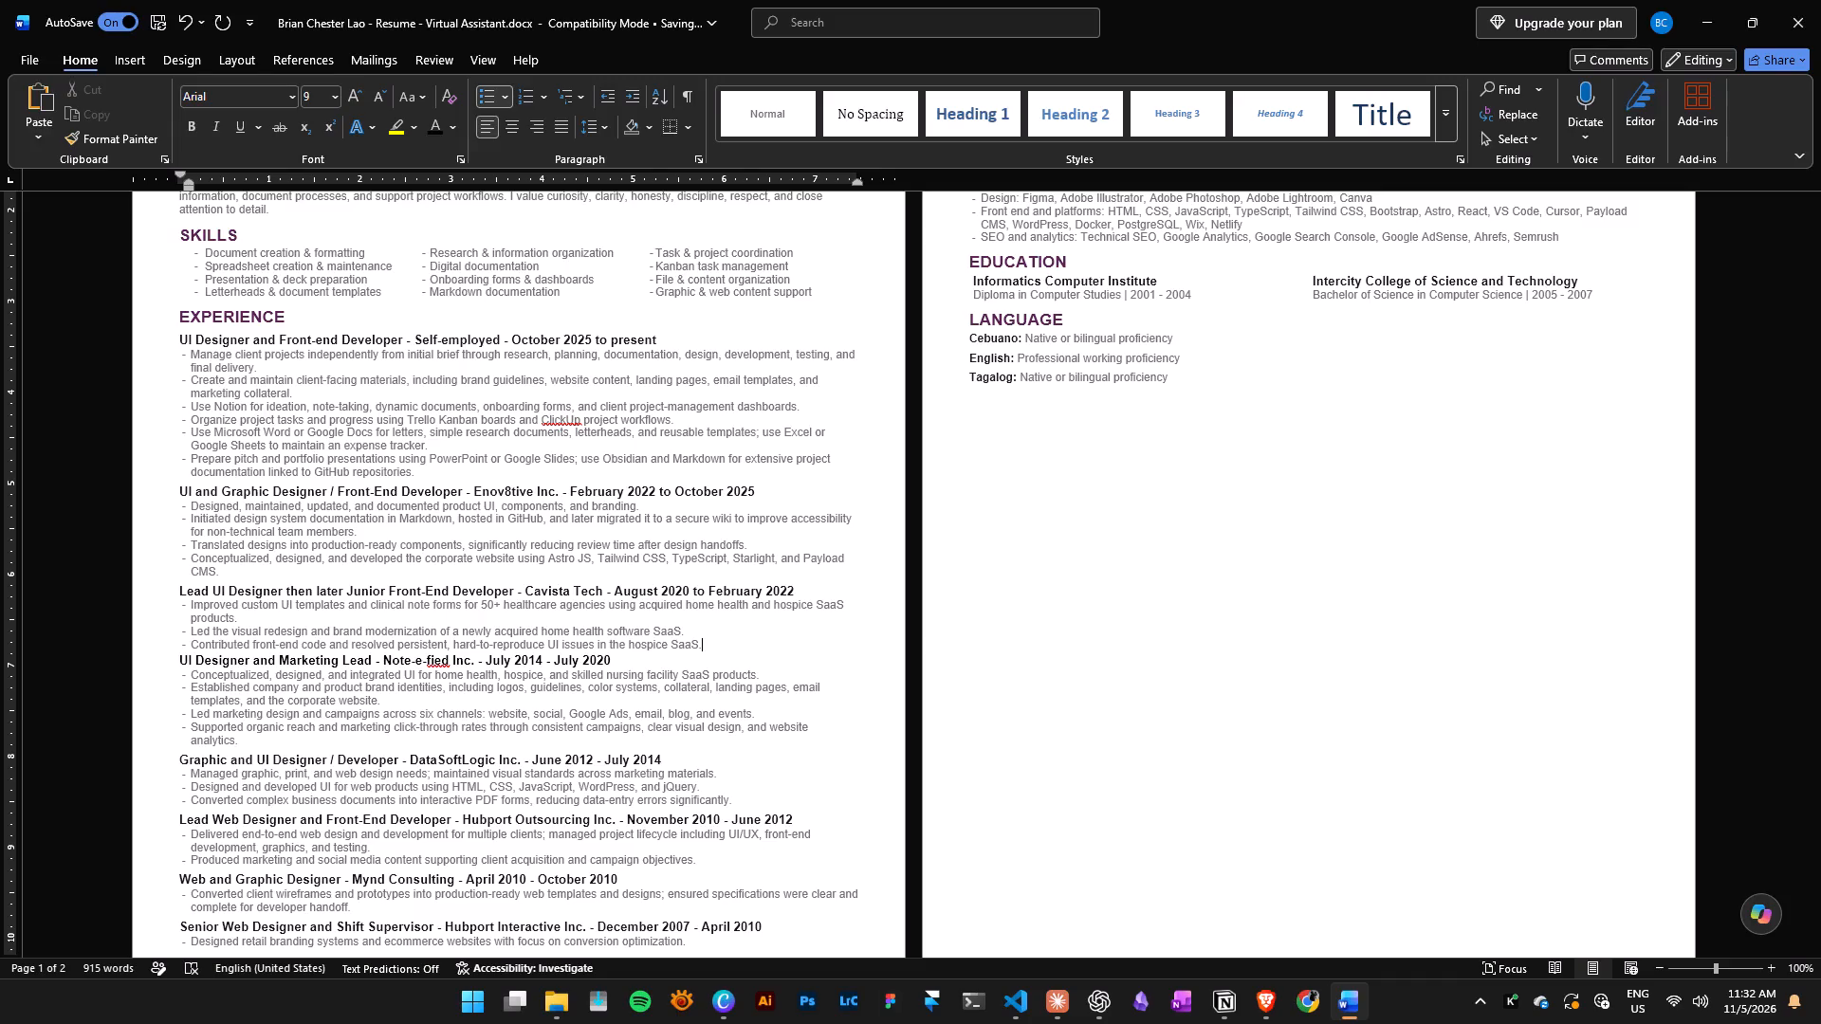
Push the Senior Web Designer and Shift Supervisor - Hubport Interactive Inc. entry onto page two with two blank lines above it, and save.
{"action": "scroll", "coordinate": [388, 555], "scroll_direction": "down", "scroll_amount": 2}
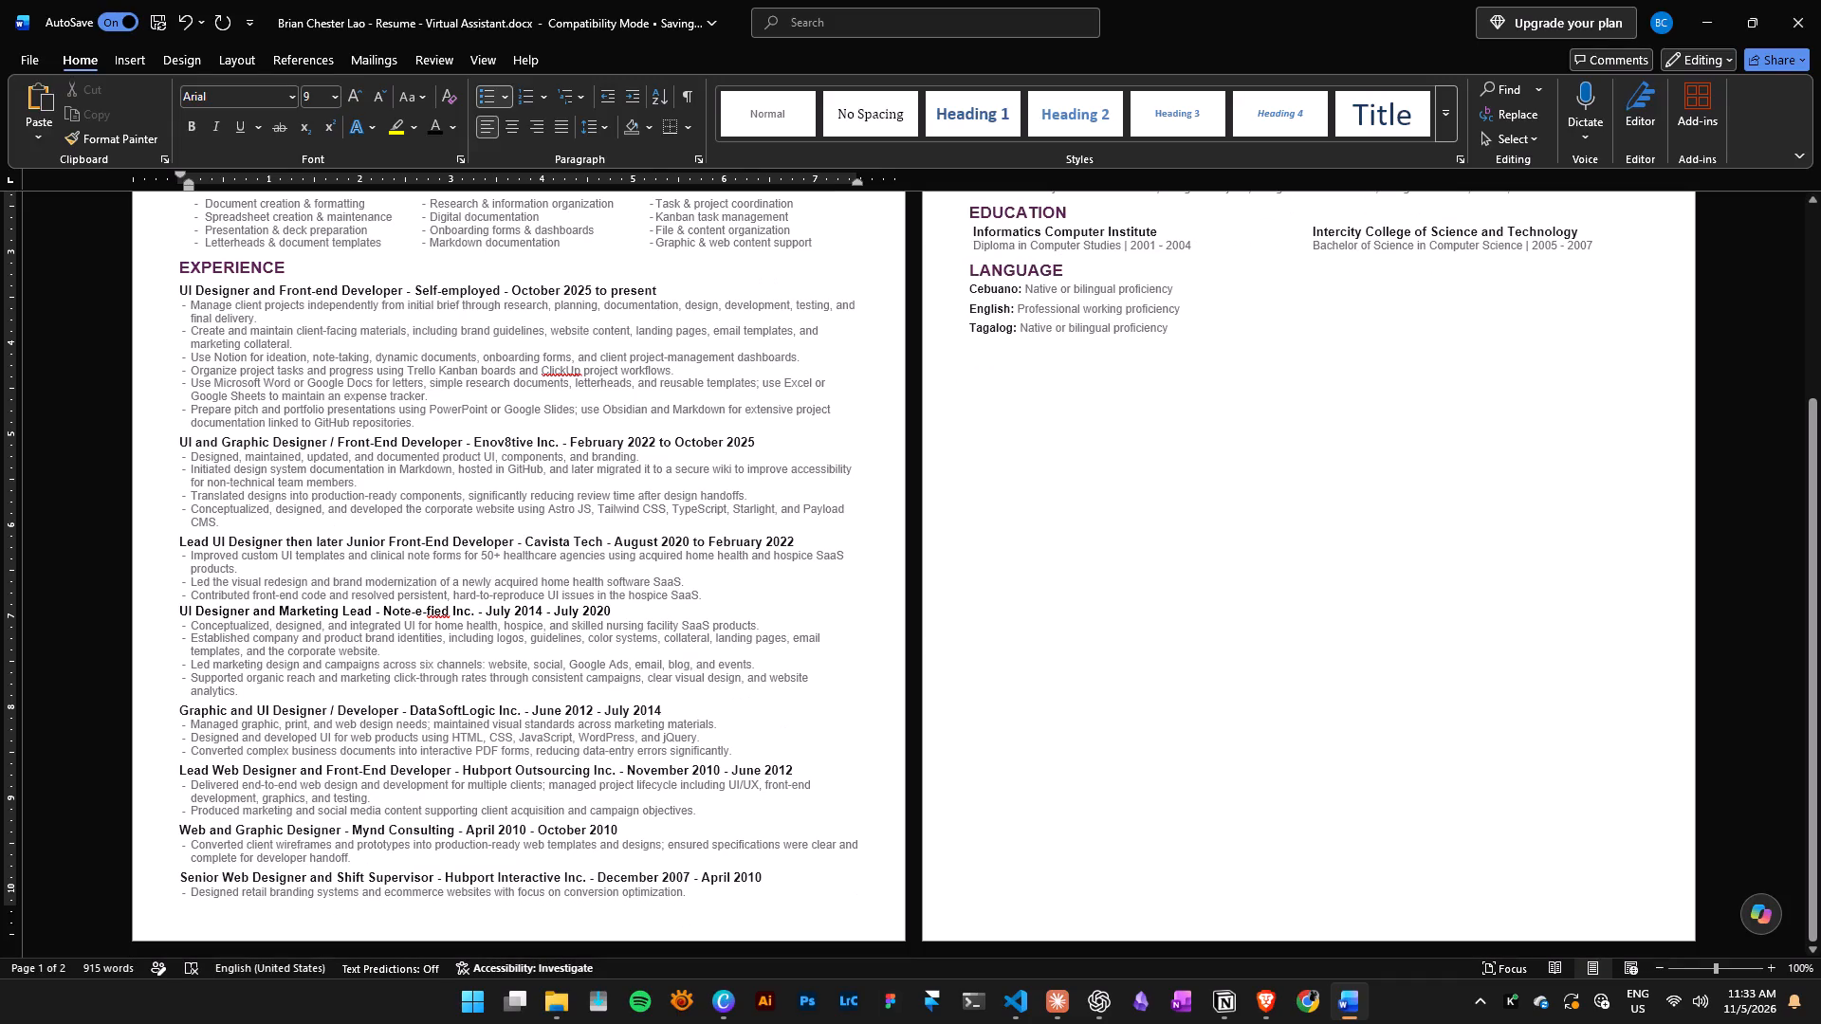
{"action": "scroll", "coordinate": [412, 545], "scroll_direction": "up", "scroll_amount": 4}
{"action": "scroll", "coordinate": [497, 510], "scroll_direction": "up", "scroll_amount": 1}
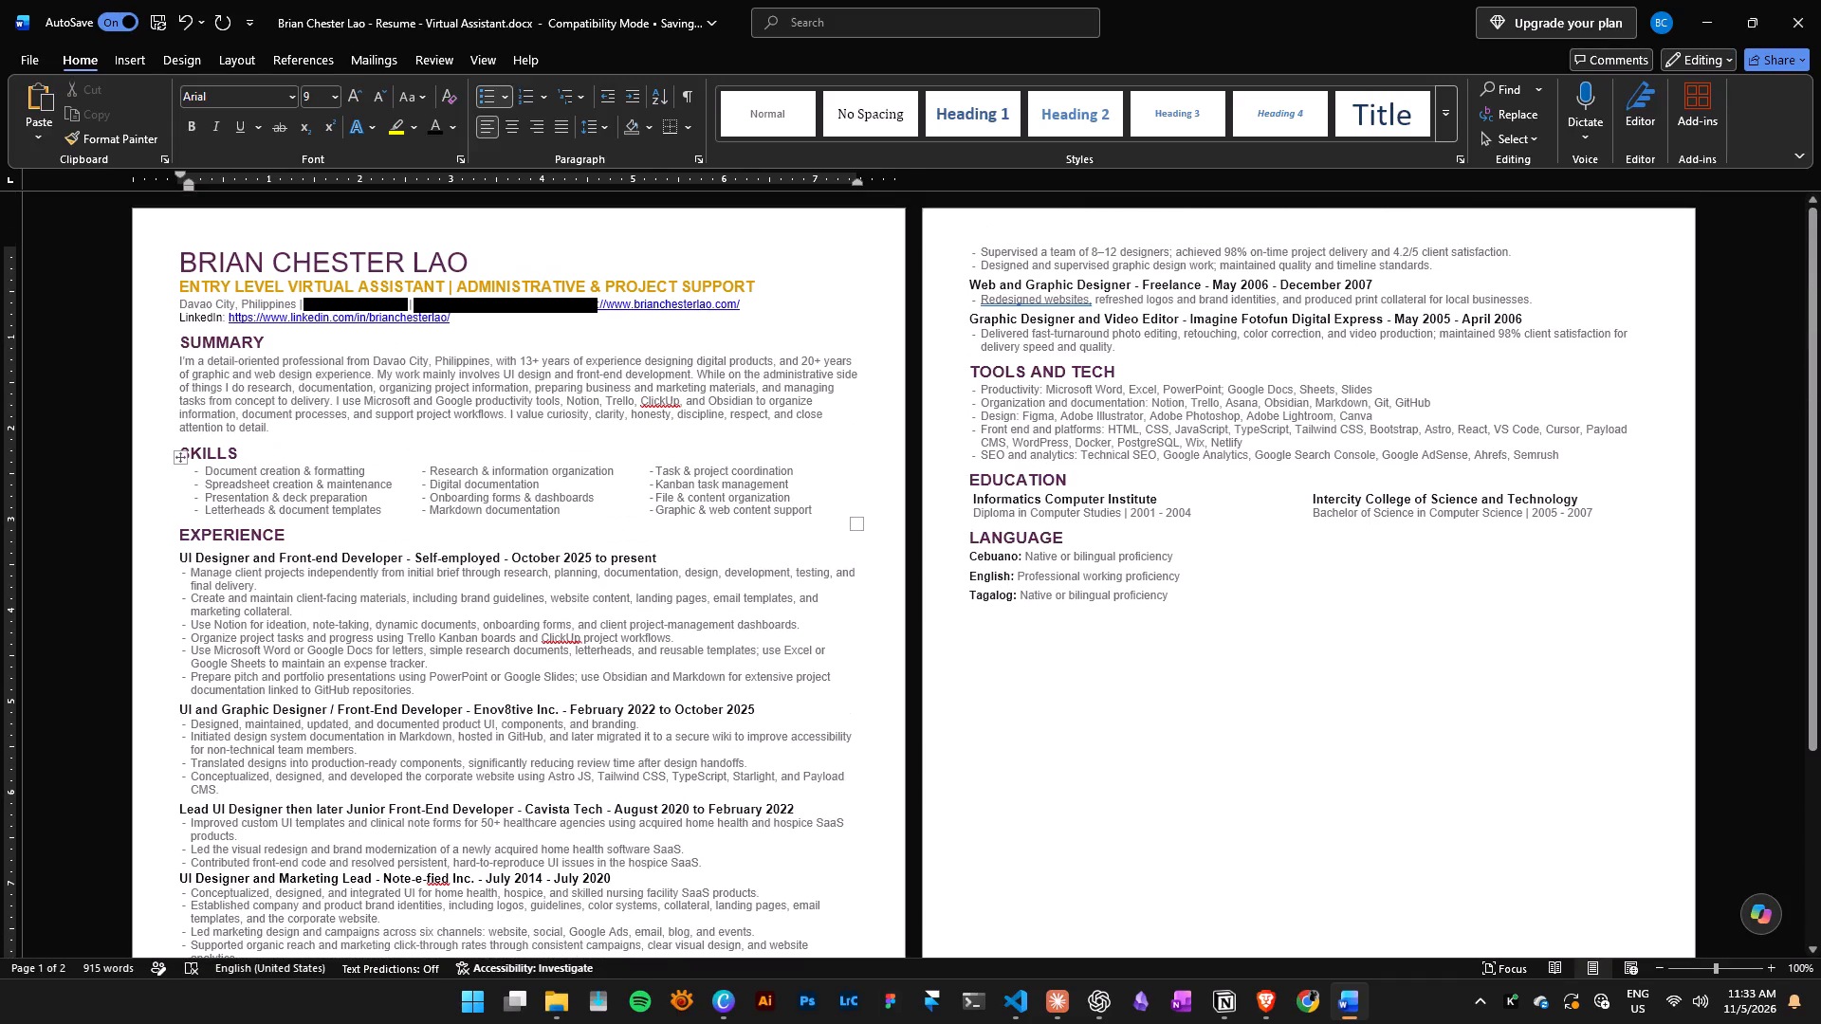
{"action": "scroll", "coordinate": [527, 493], "scroll_direction": "down", "scroll_amount": 4}
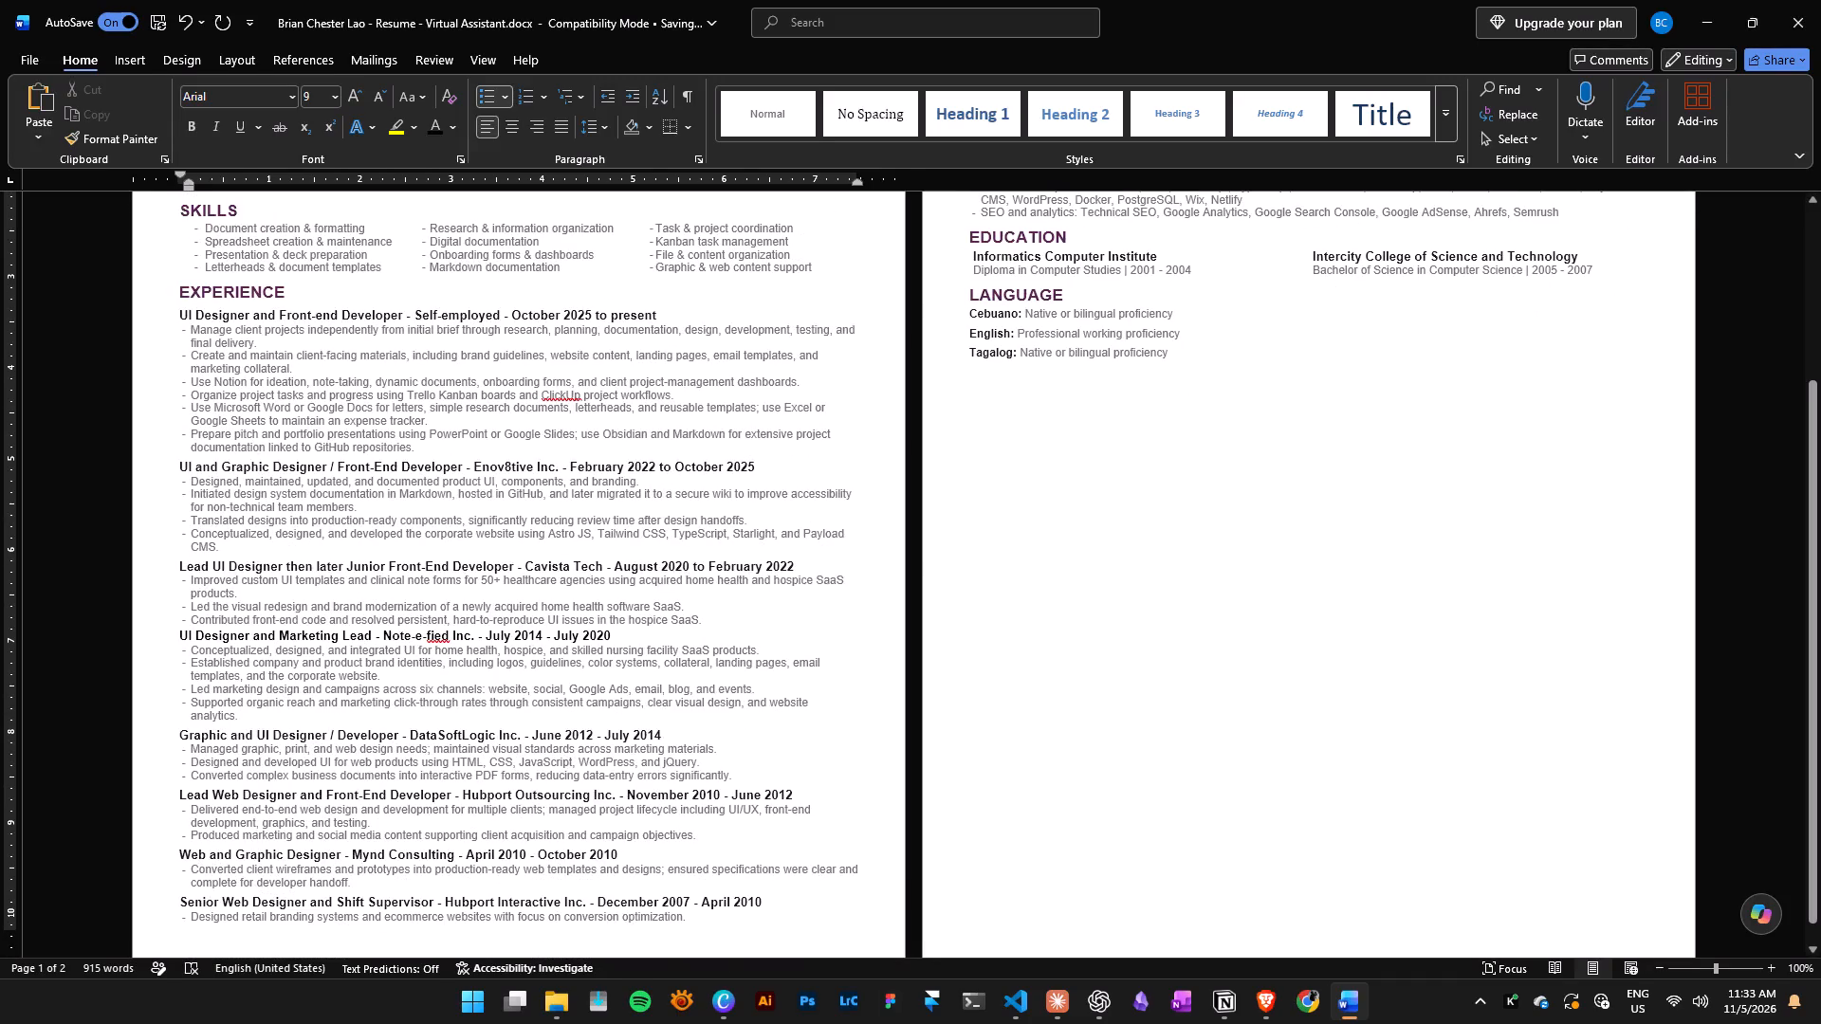
{"action": "left_click", "coordinate": [179, 902]}
{"action": "key", "text": "Return"}
{"action": "key", "text": "Return"}
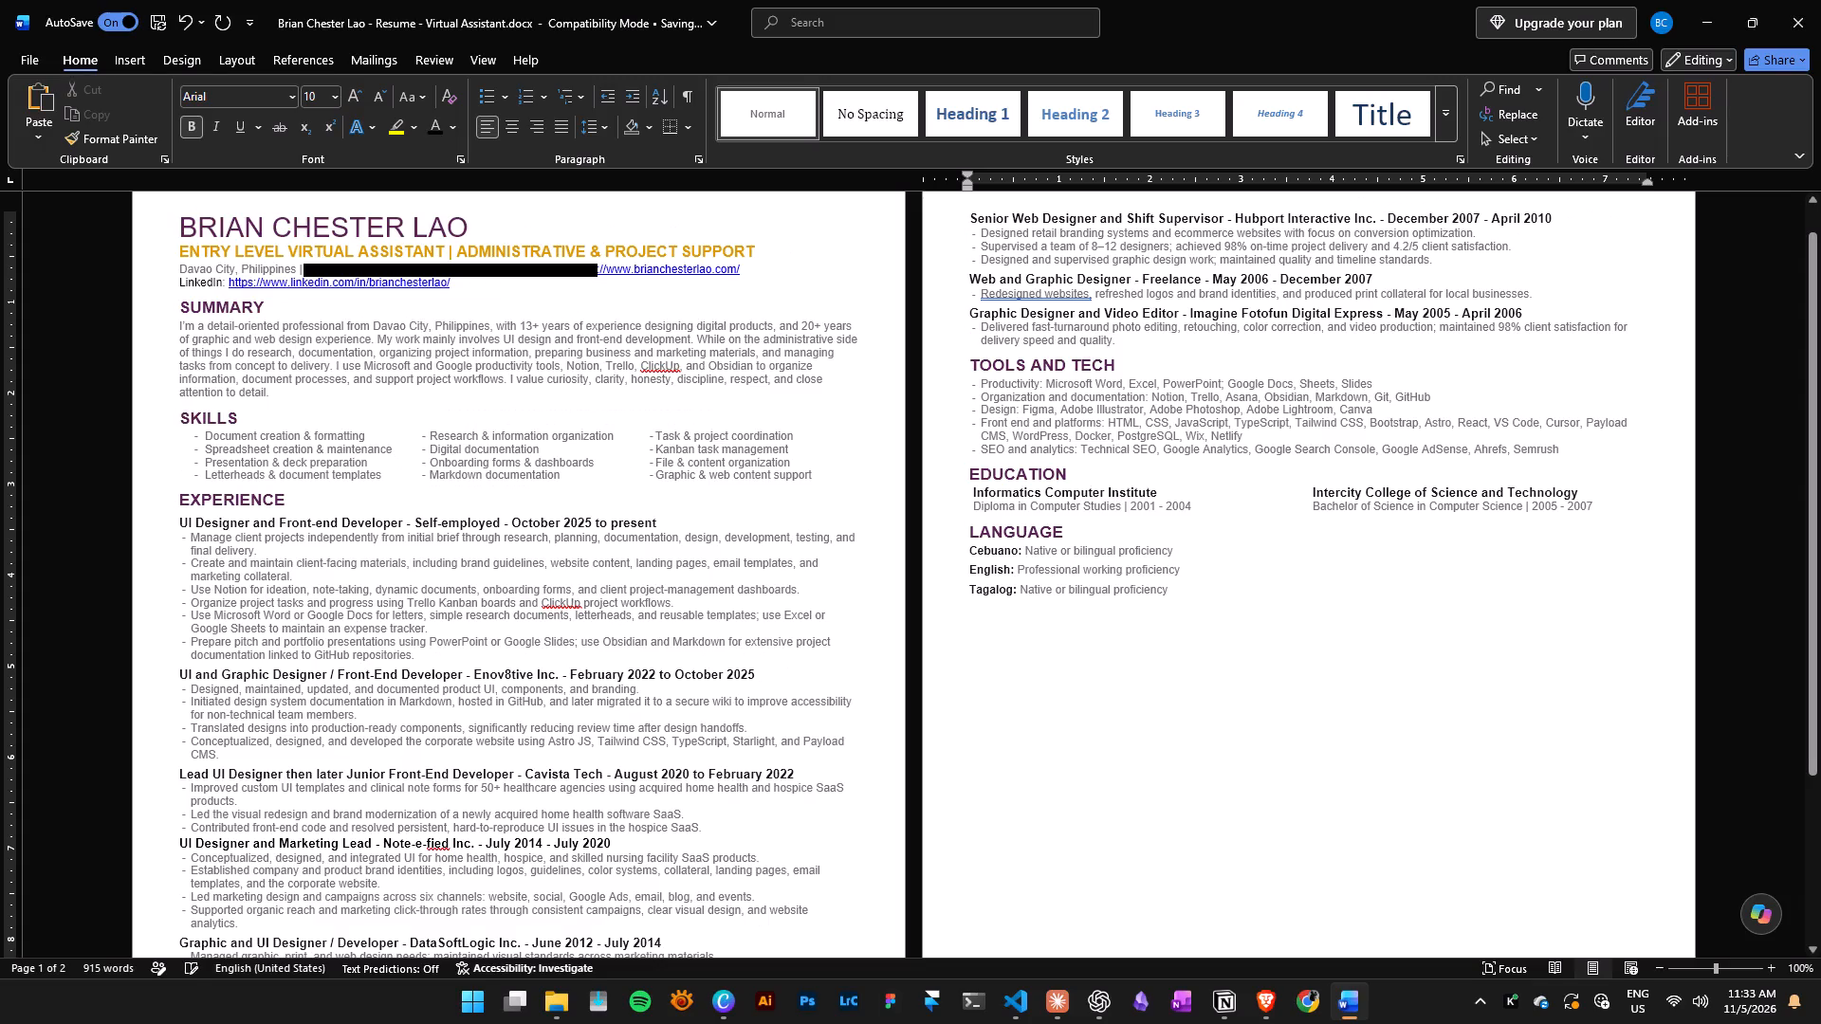
{"action": "scroll", "coordinate": [1309, 512], "scroll_direction": "up", "scroll_amount": 3}
{"action": "key", "text": "ctrl+s"}
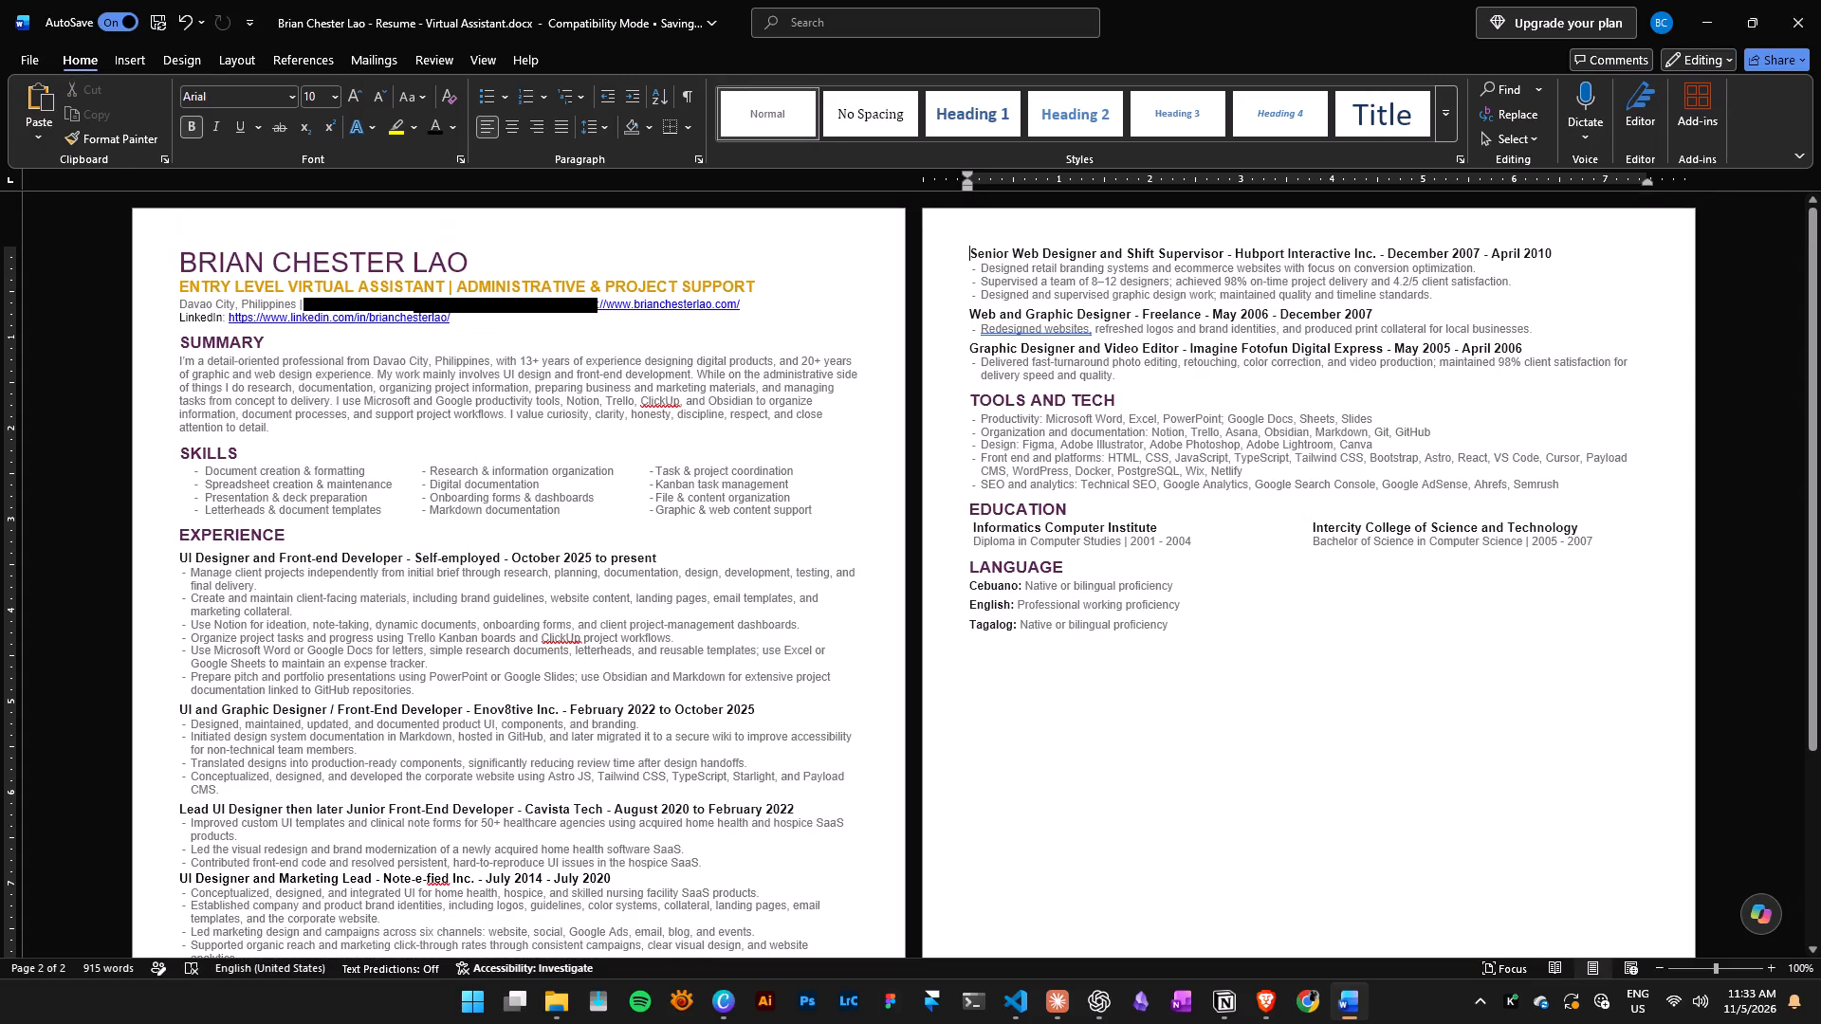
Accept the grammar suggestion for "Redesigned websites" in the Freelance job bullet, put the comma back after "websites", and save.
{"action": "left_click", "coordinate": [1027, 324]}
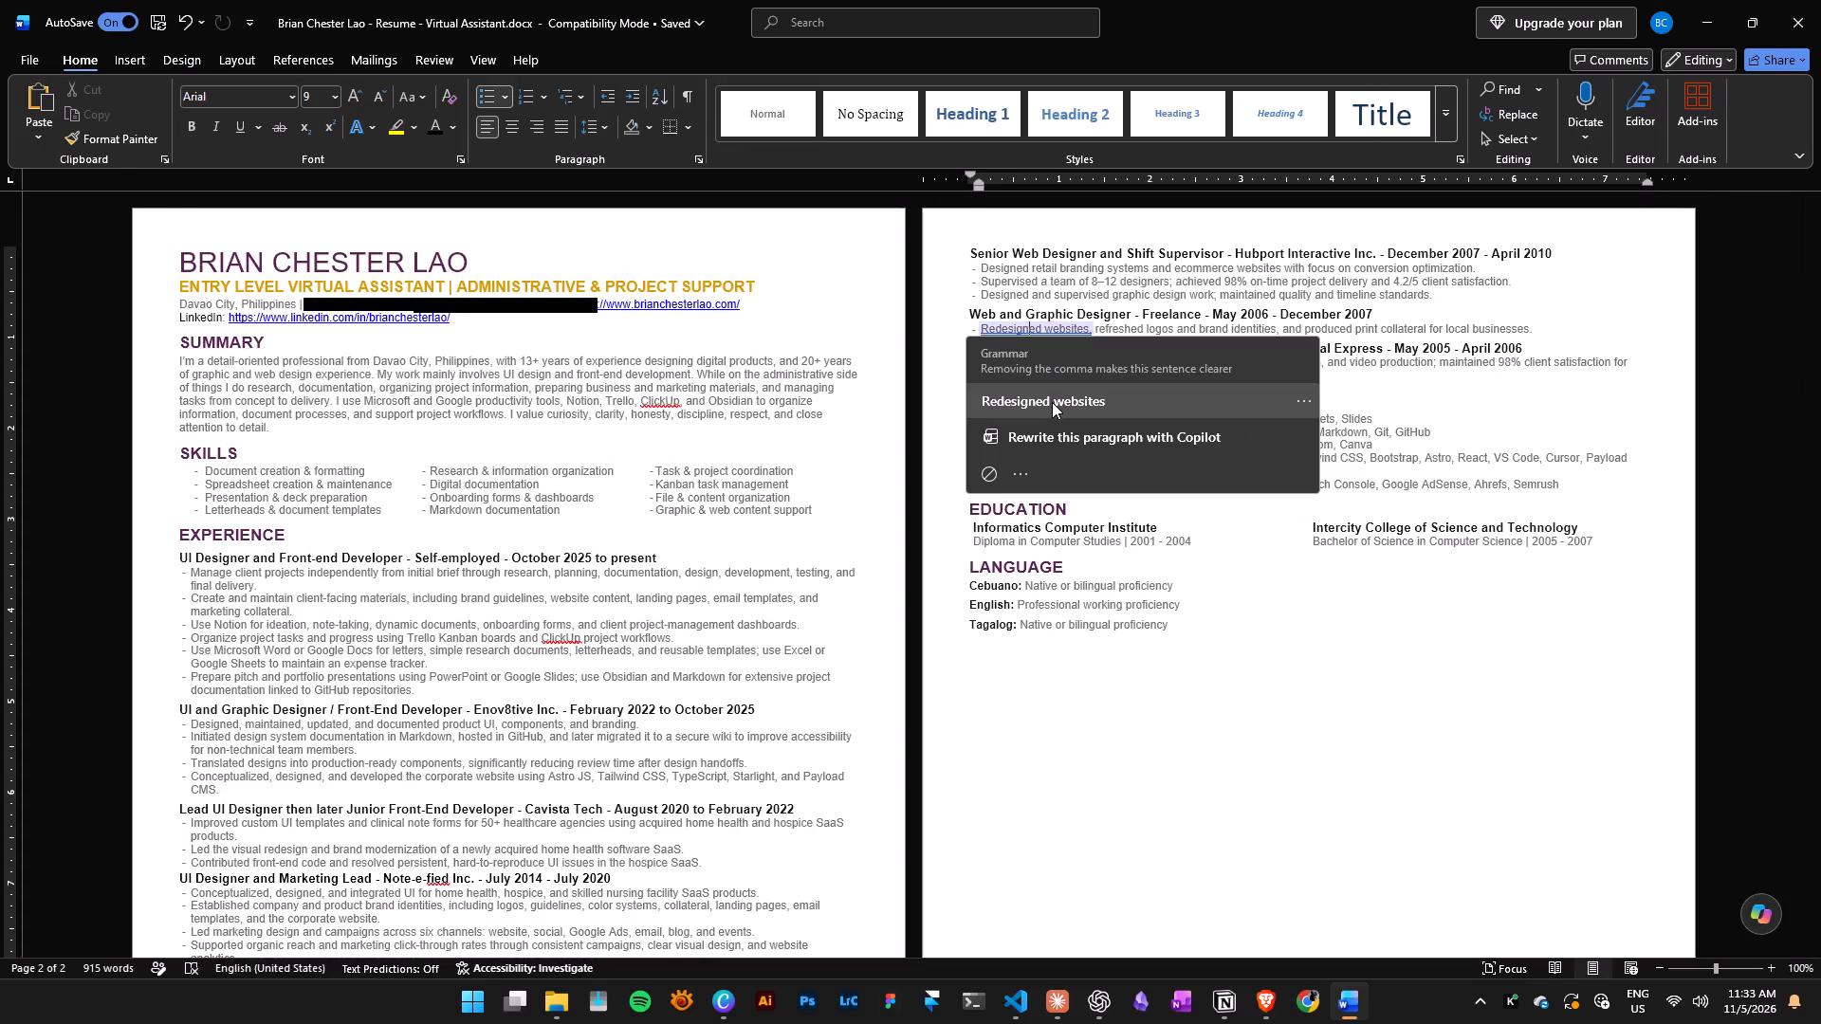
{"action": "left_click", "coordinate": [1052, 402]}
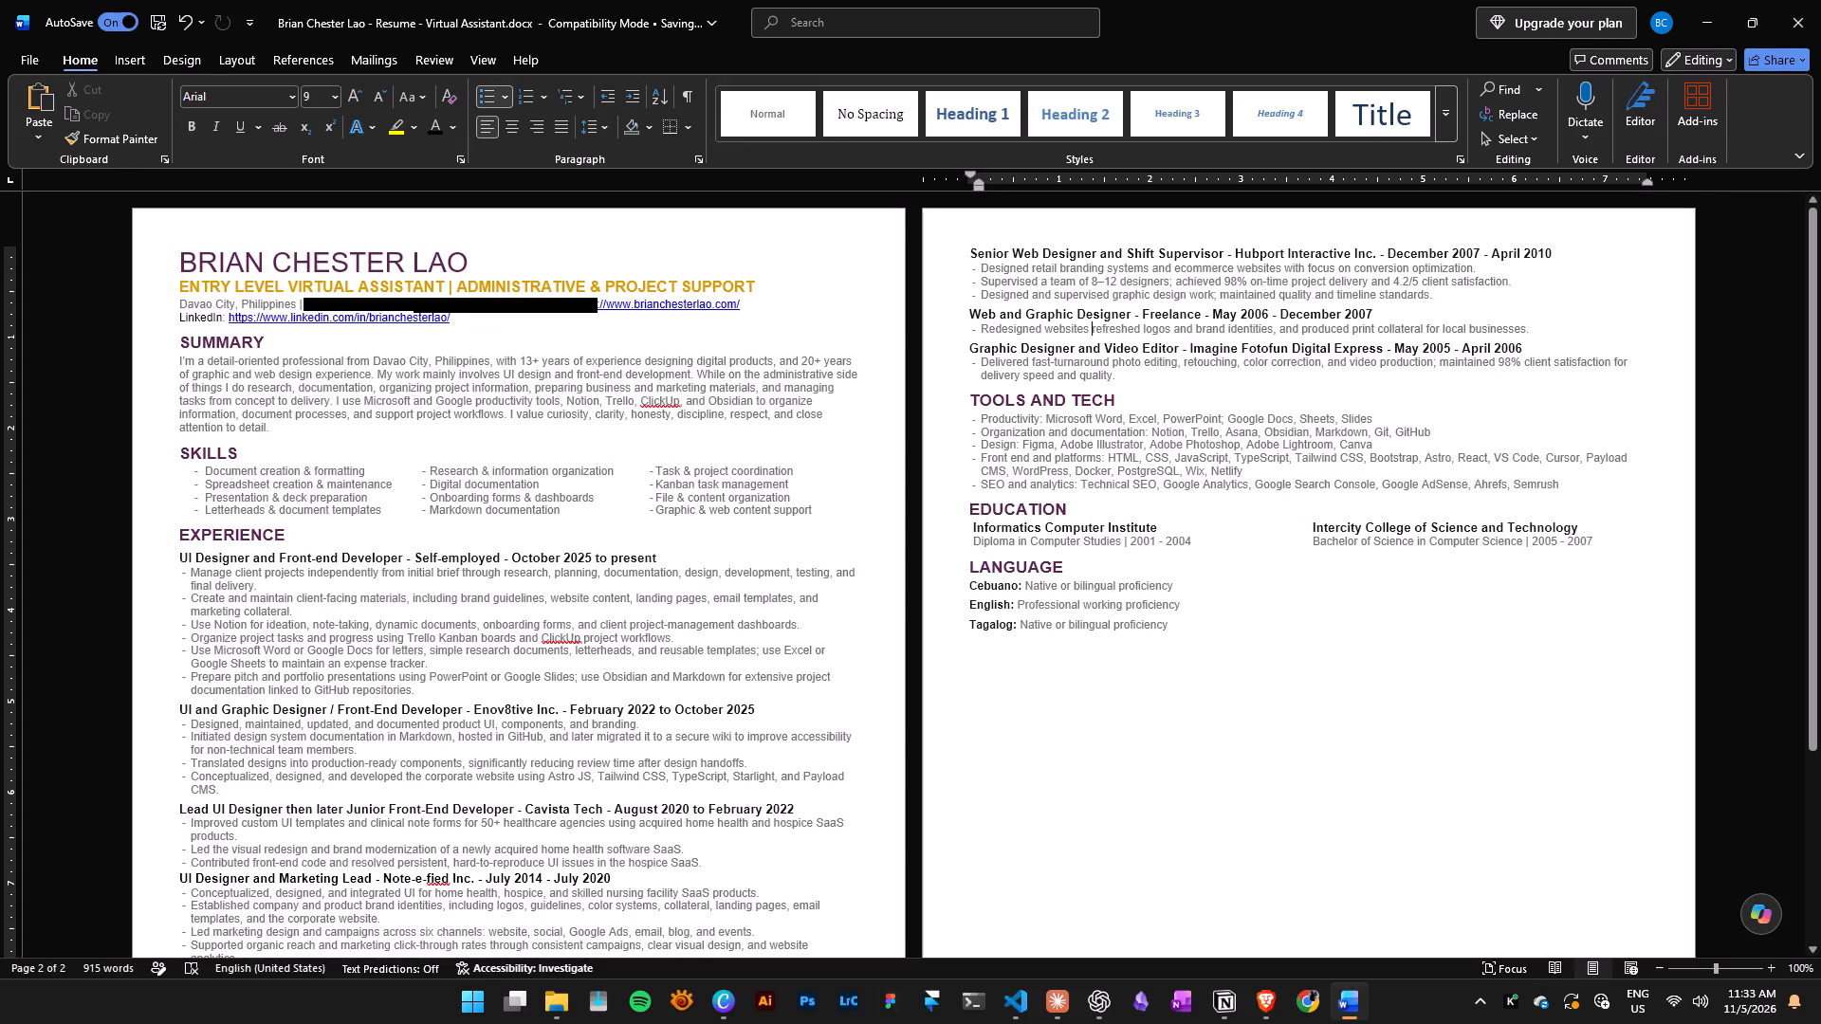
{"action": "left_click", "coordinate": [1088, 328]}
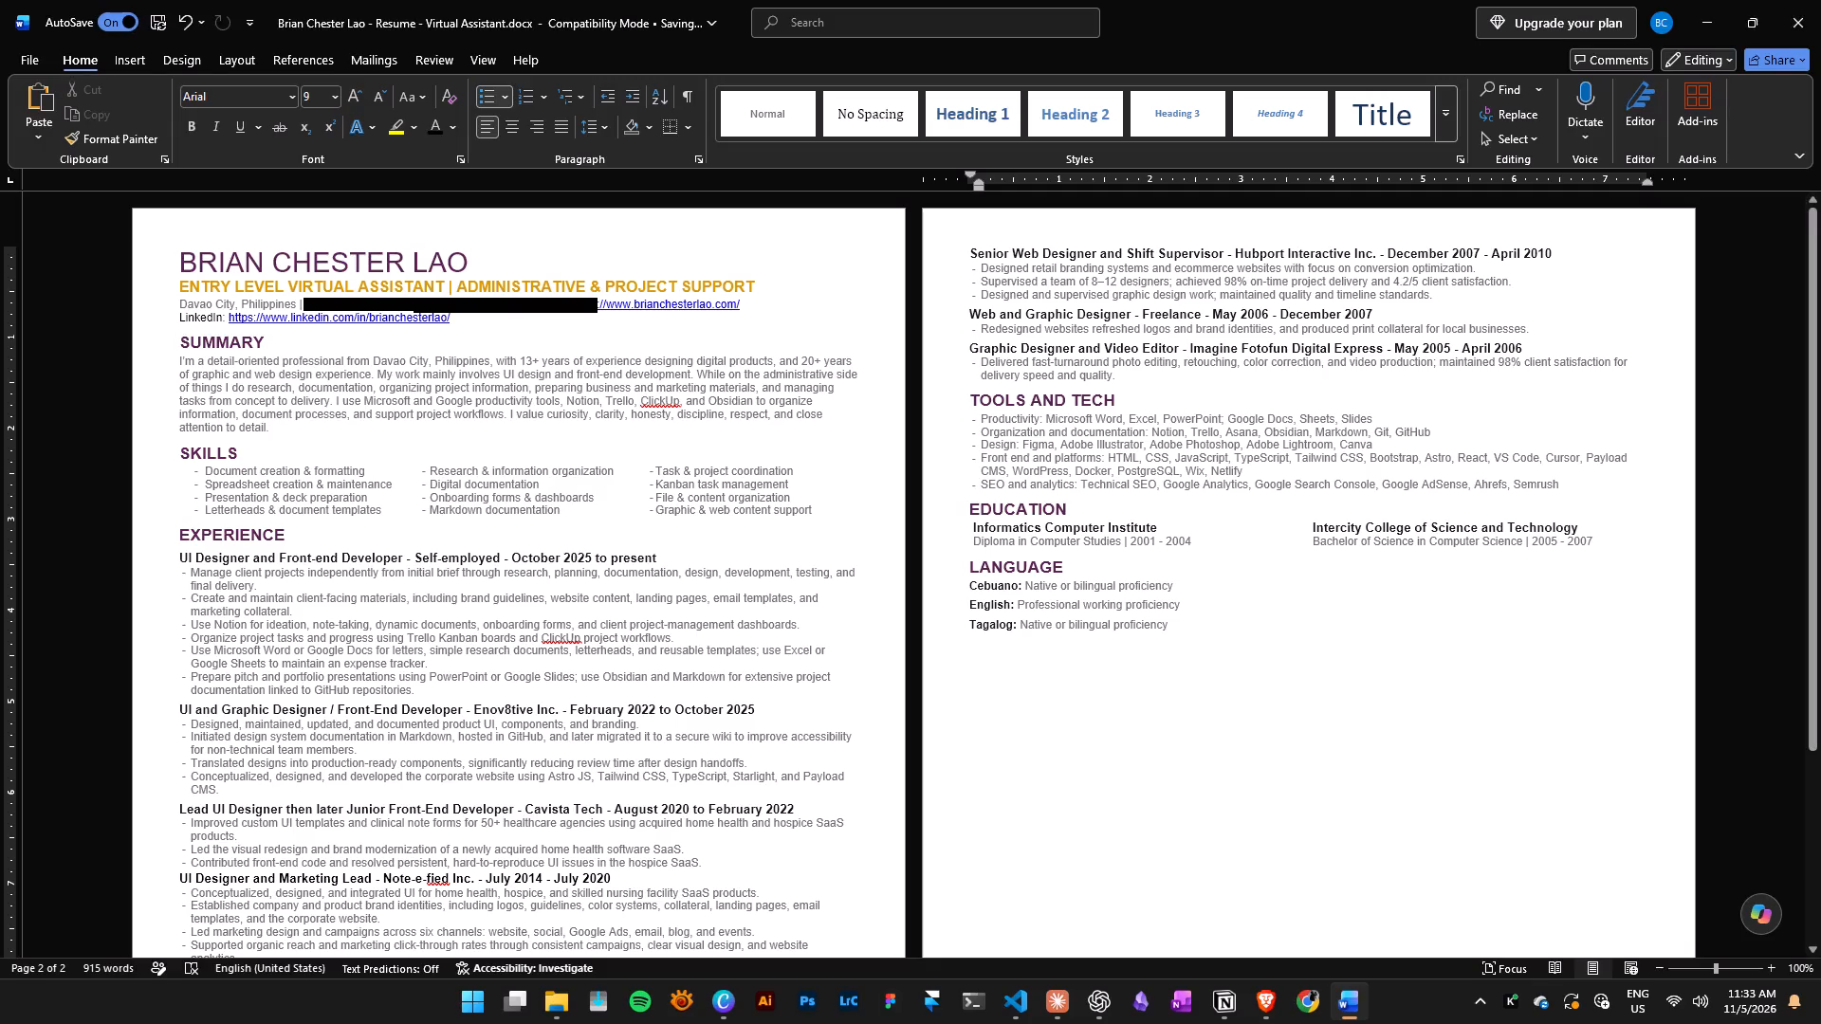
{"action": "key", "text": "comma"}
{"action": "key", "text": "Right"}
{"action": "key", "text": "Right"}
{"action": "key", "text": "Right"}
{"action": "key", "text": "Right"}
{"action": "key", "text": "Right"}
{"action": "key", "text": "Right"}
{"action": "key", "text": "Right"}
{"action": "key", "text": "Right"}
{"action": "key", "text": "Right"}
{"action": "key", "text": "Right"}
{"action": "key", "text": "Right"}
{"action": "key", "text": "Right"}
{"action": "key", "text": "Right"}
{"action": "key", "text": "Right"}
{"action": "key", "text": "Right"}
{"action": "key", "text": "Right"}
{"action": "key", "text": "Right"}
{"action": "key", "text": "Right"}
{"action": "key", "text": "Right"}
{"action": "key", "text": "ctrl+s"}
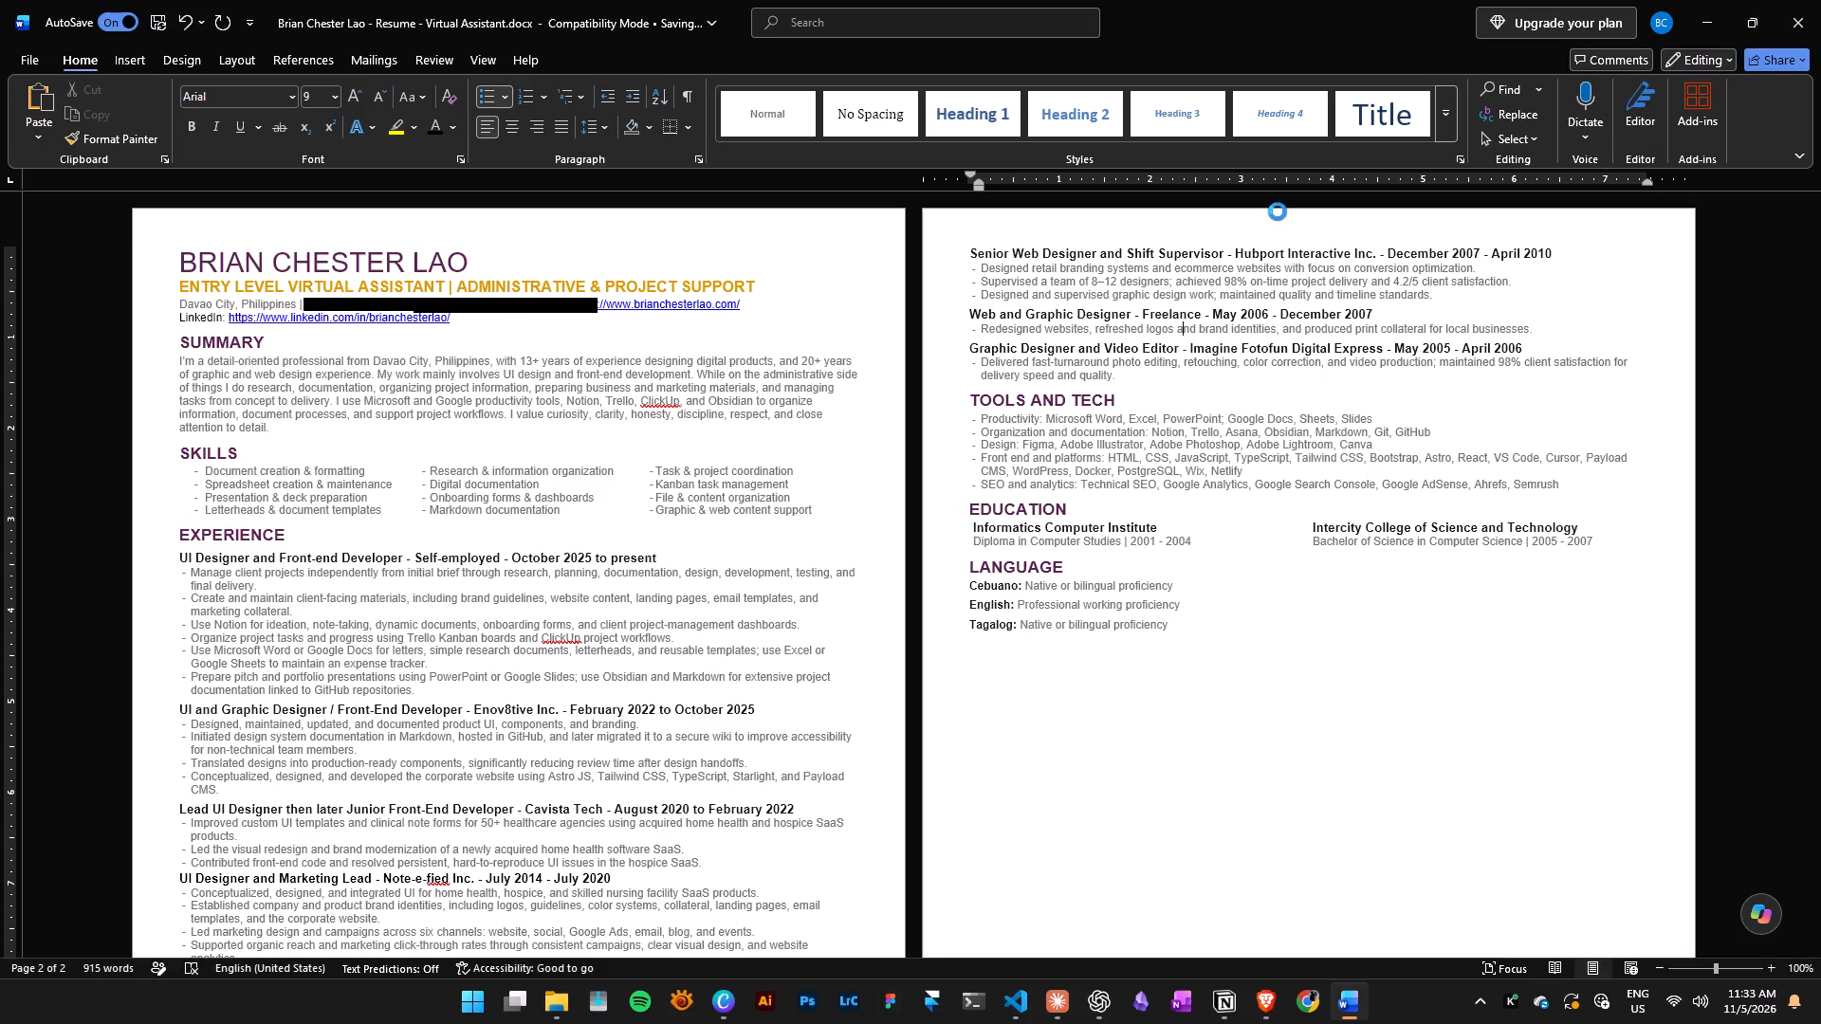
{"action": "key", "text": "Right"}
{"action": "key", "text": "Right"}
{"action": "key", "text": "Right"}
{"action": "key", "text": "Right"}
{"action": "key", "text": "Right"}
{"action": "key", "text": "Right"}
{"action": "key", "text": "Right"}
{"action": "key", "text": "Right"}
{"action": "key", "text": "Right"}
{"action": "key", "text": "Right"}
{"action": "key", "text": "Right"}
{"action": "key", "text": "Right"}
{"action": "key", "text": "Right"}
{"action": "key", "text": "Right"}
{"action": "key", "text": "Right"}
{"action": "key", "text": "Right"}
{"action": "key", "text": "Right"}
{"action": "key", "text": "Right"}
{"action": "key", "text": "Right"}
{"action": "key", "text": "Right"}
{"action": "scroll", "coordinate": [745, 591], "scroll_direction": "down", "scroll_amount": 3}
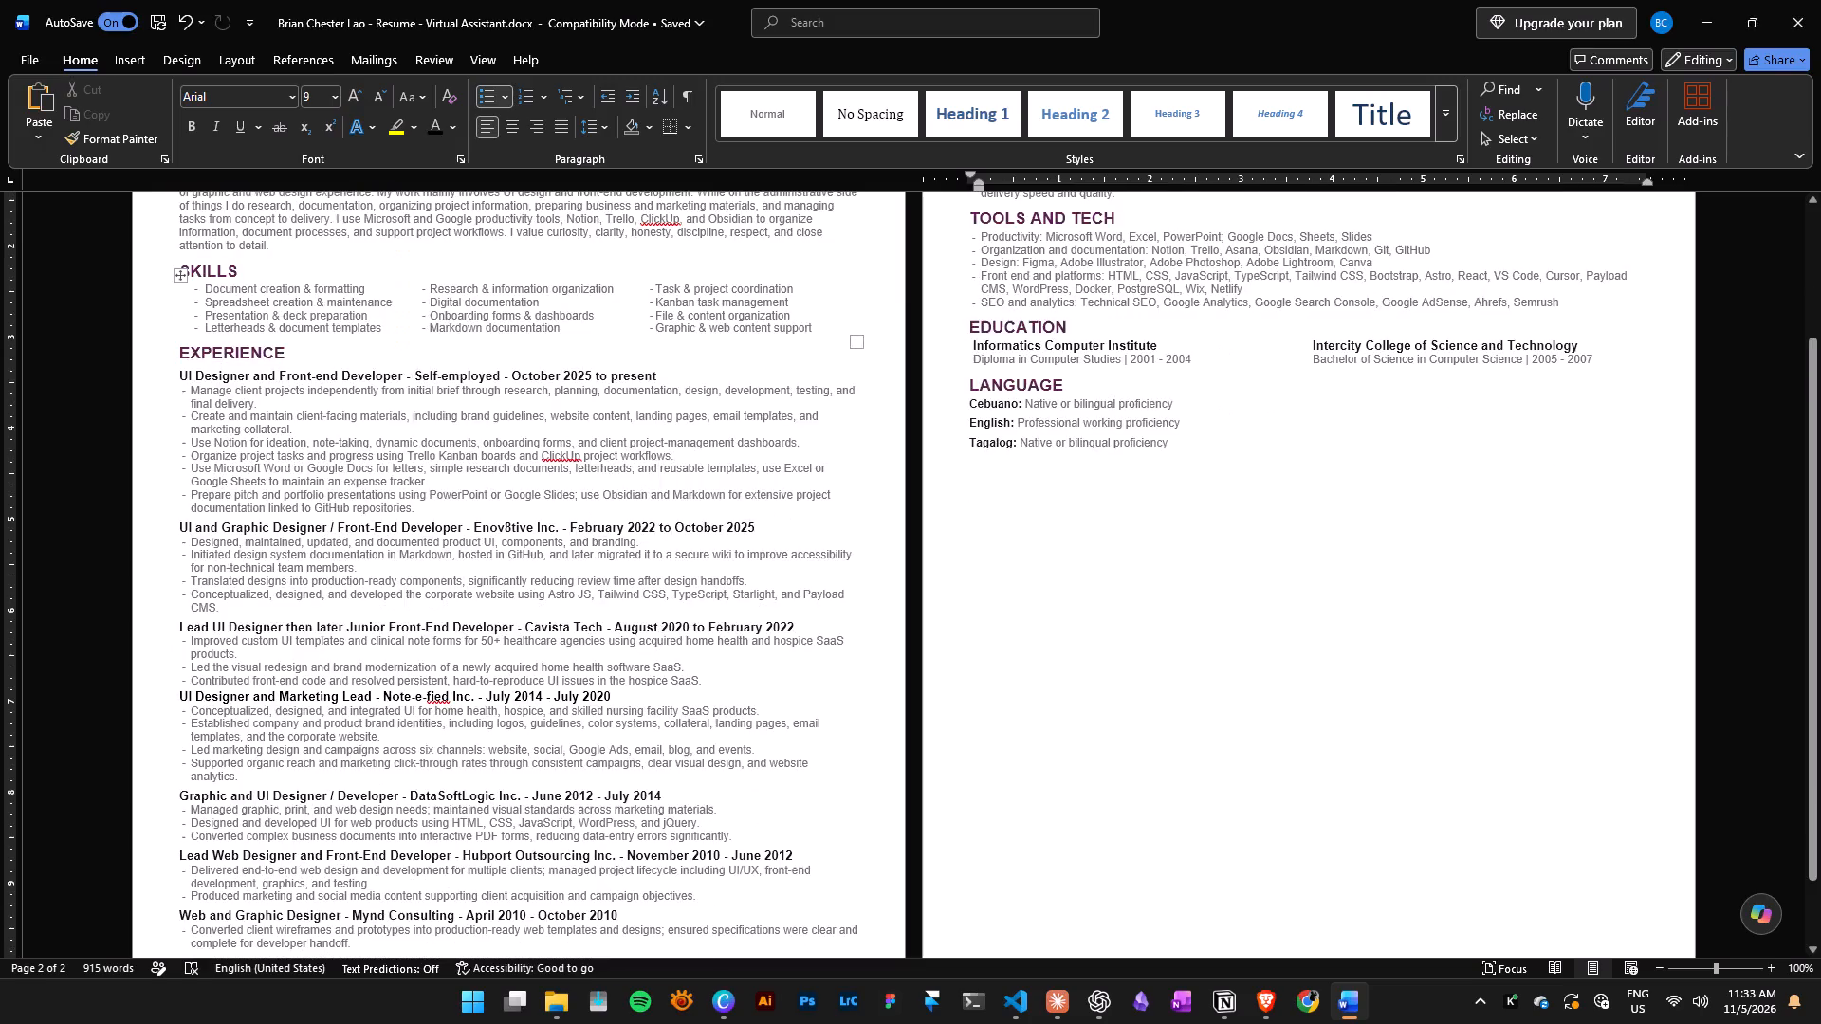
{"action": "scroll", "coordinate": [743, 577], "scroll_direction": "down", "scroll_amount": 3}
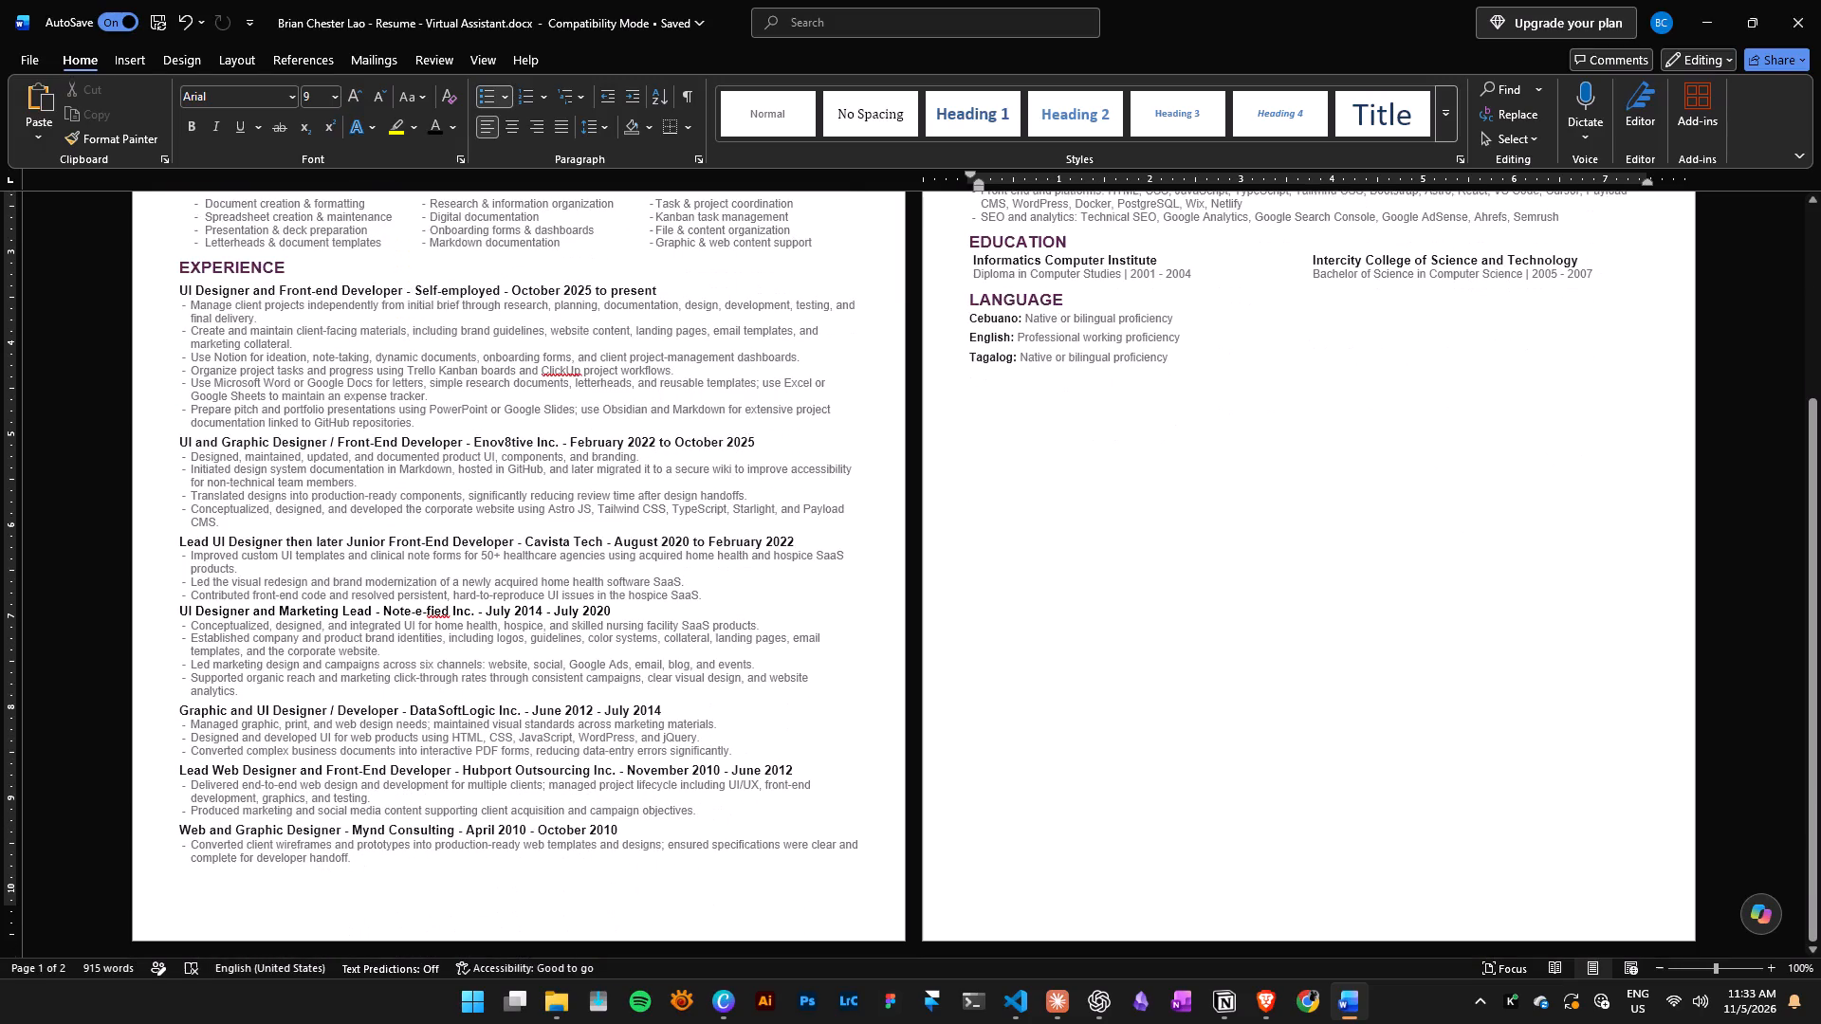
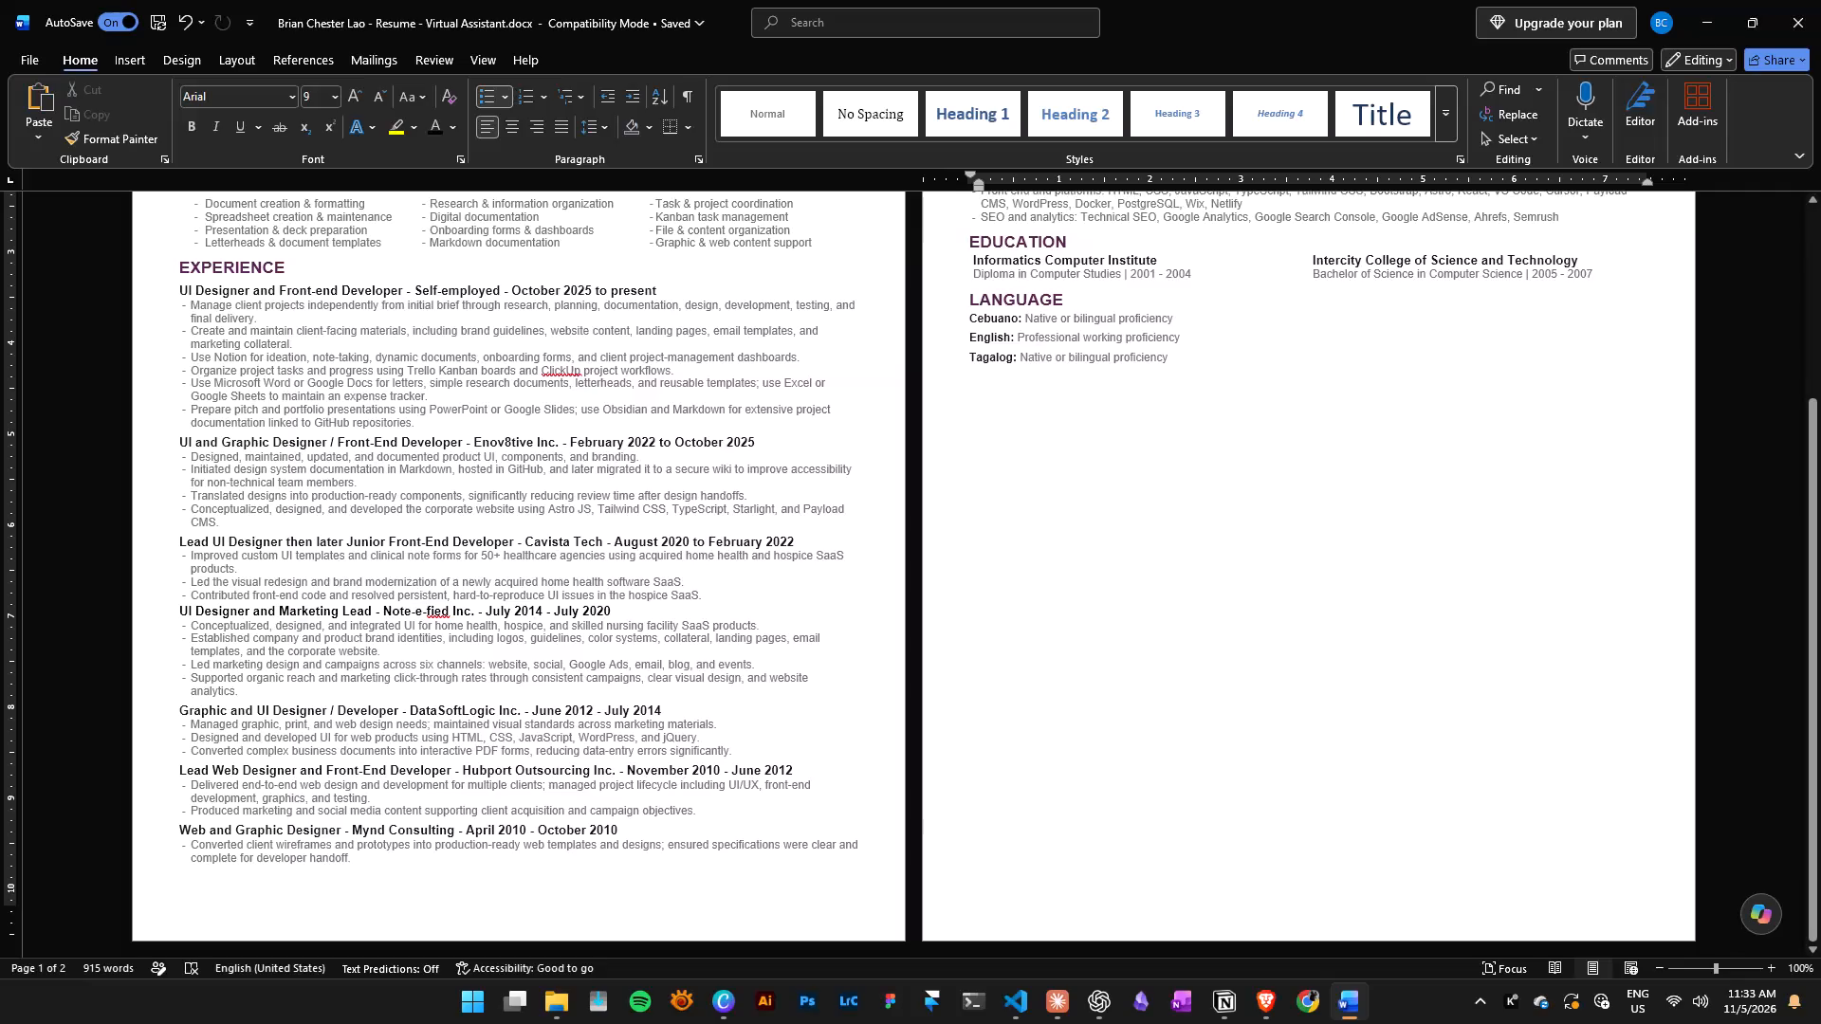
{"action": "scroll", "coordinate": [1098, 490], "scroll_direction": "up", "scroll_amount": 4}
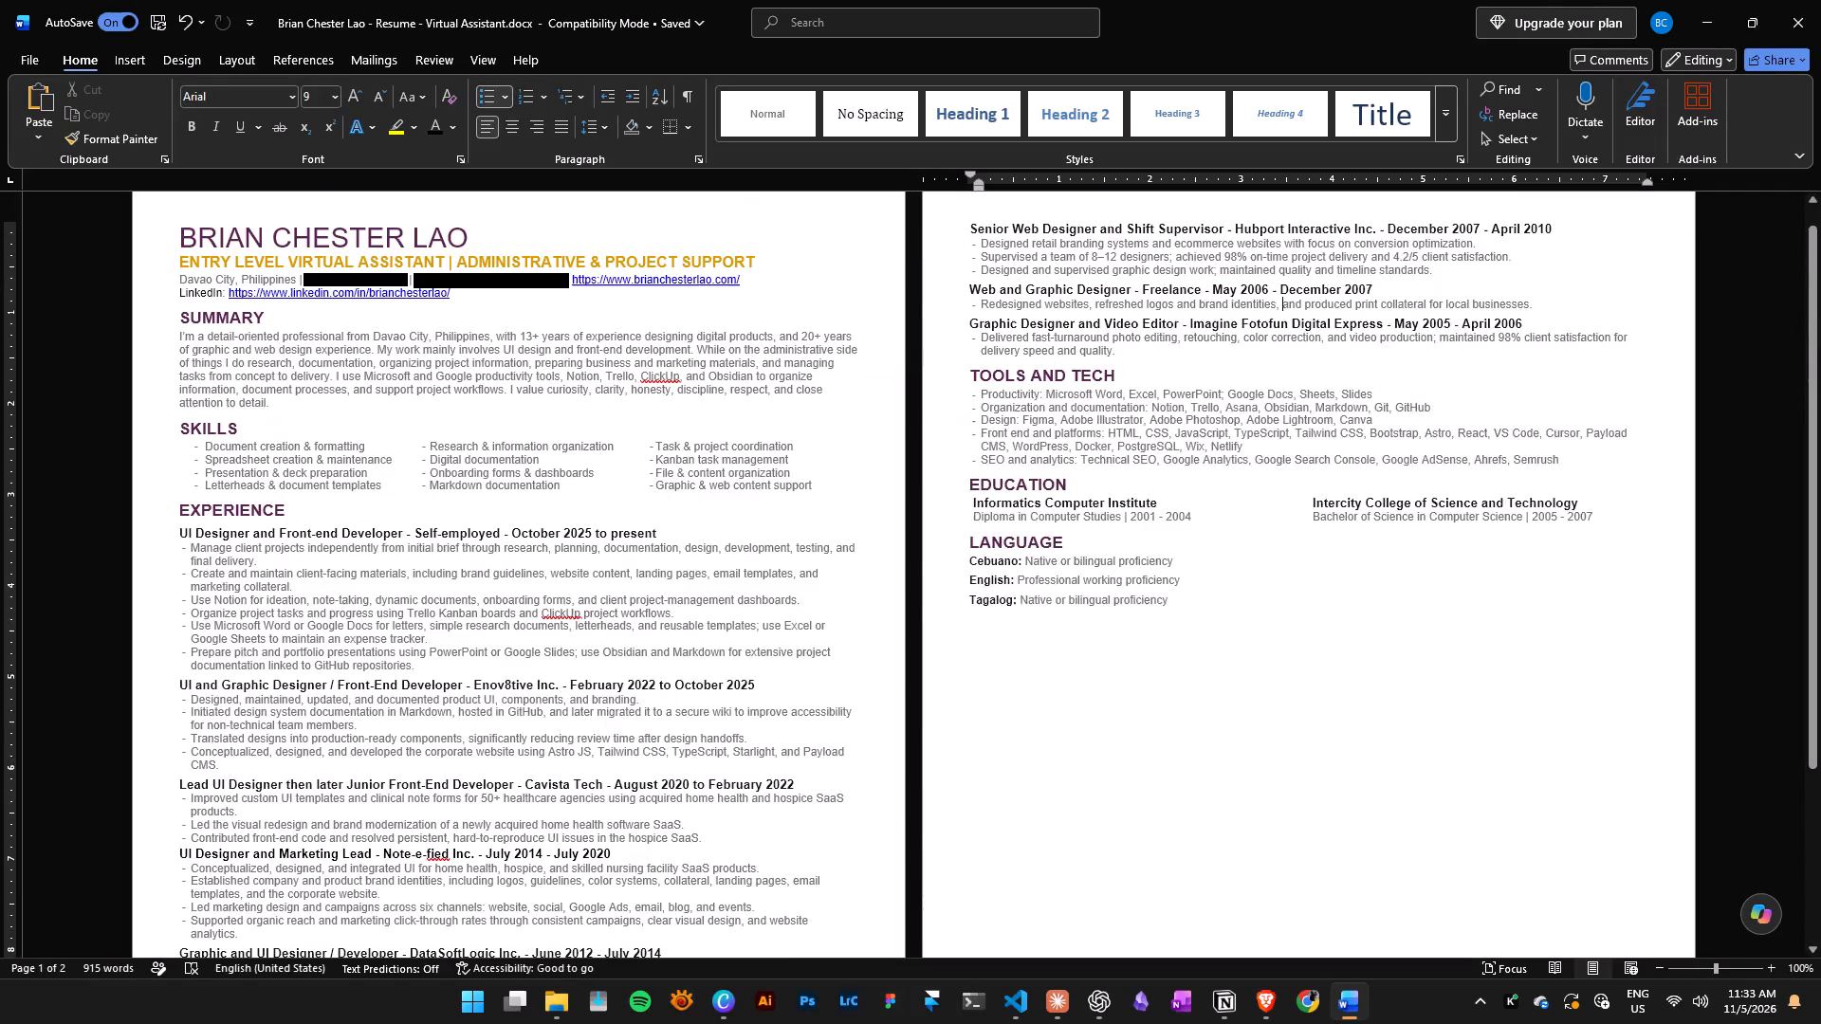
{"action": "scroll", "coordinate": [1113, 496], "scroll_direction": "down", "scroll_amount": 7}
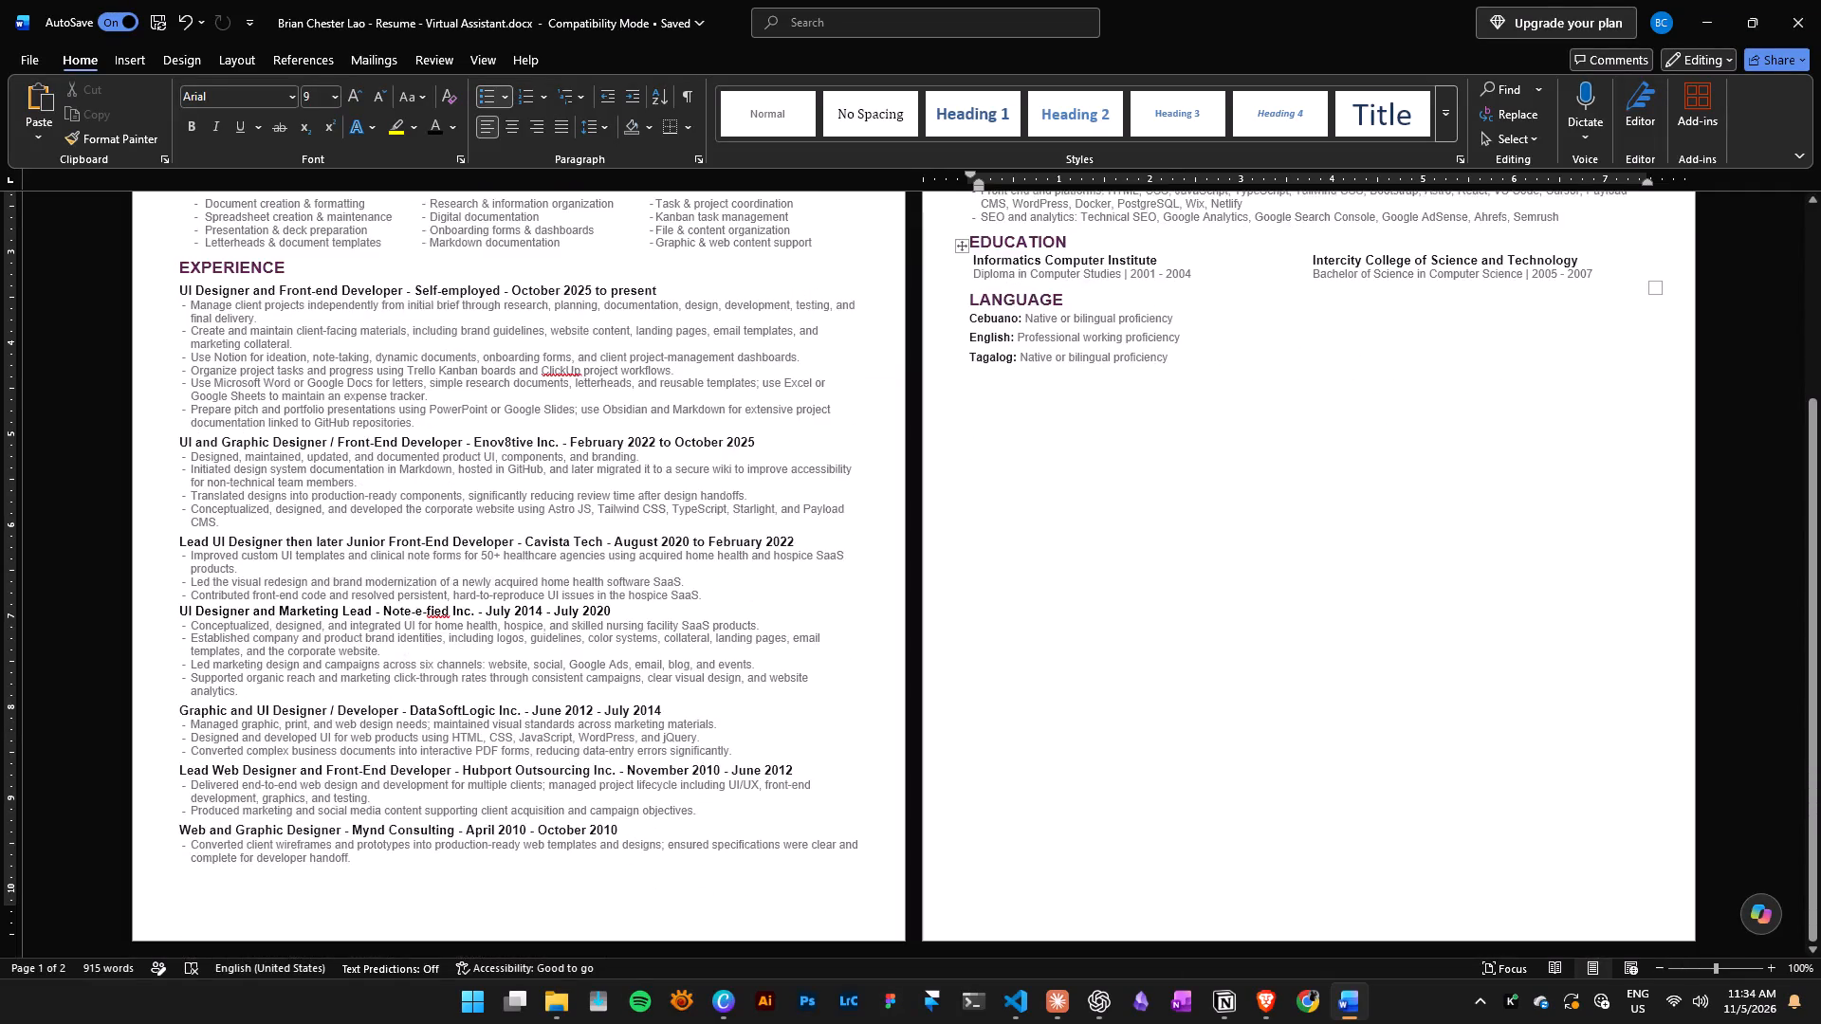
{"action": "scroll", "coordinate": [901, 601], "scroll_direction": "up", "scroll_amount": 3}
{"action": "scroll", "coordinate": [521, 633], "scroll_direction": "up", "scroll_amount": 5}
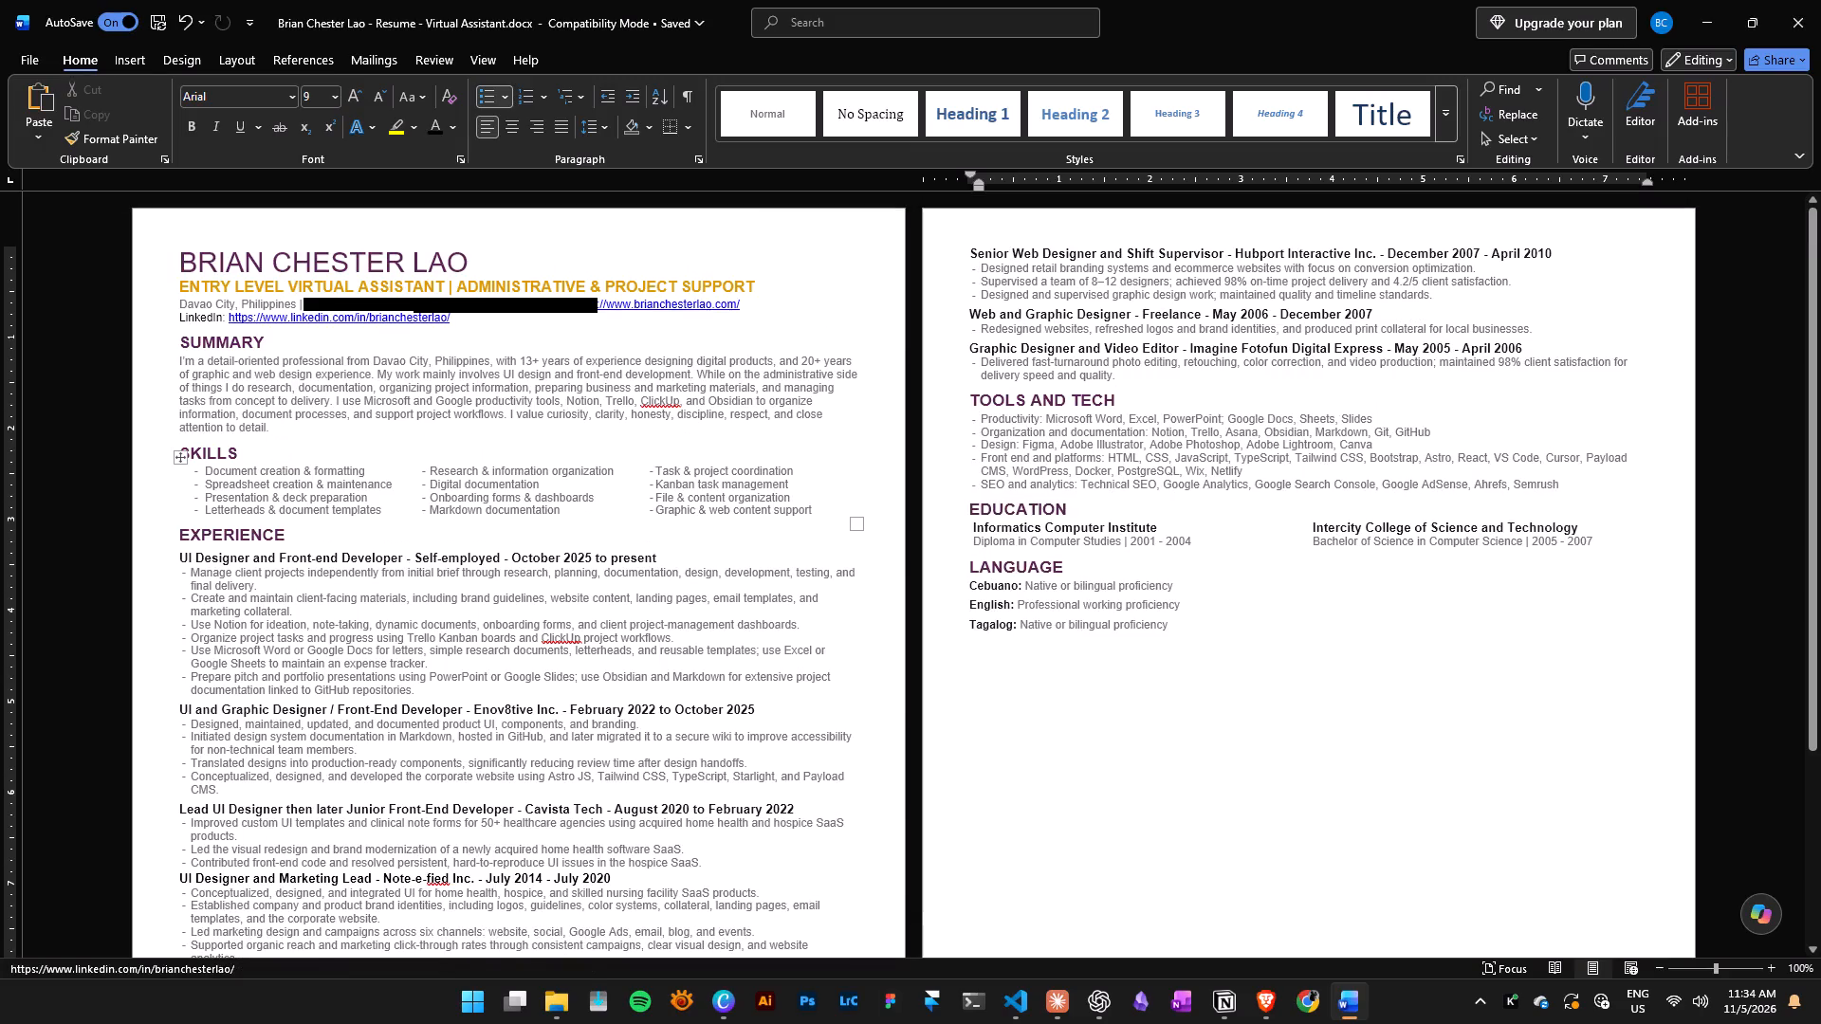
Print all pages of the resume using the Microsoft Print to PDF printer.
{"action": "left_click", "coordinate": [30, 61]}
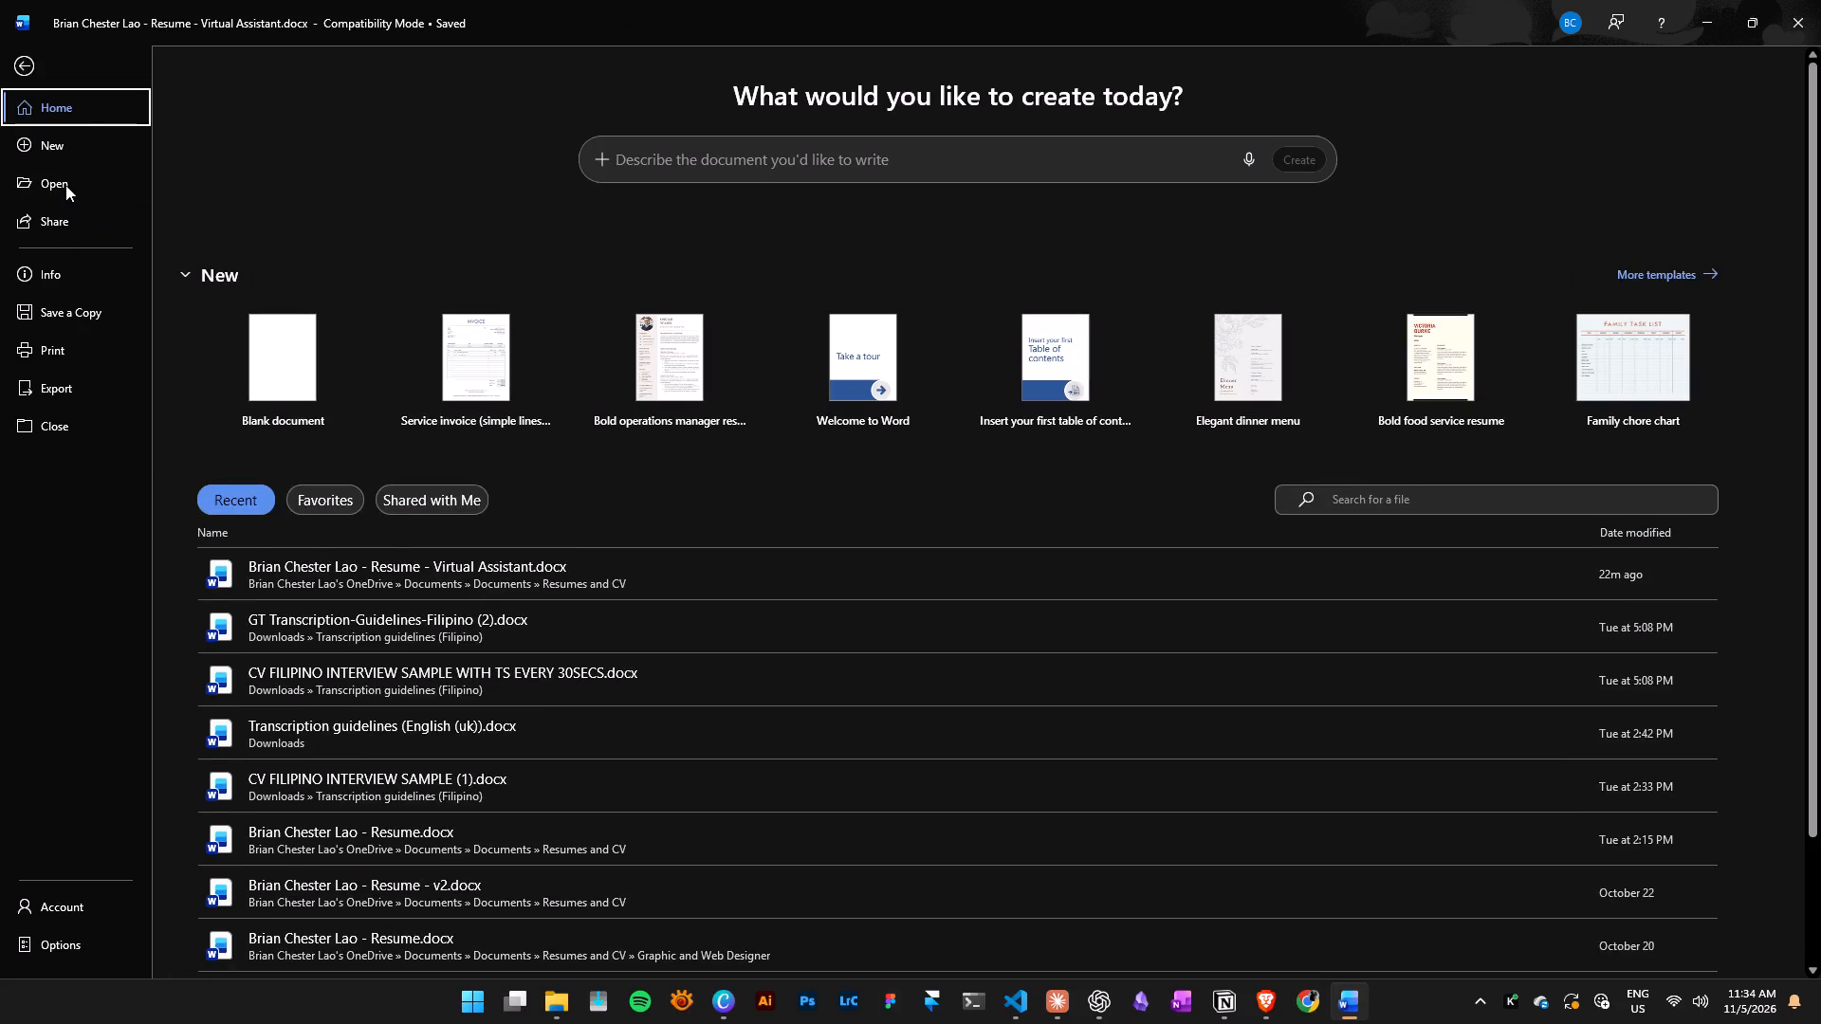
{"action": "key", "text": "Escape"}
{"action": "key", "text": "ctrl+p"}
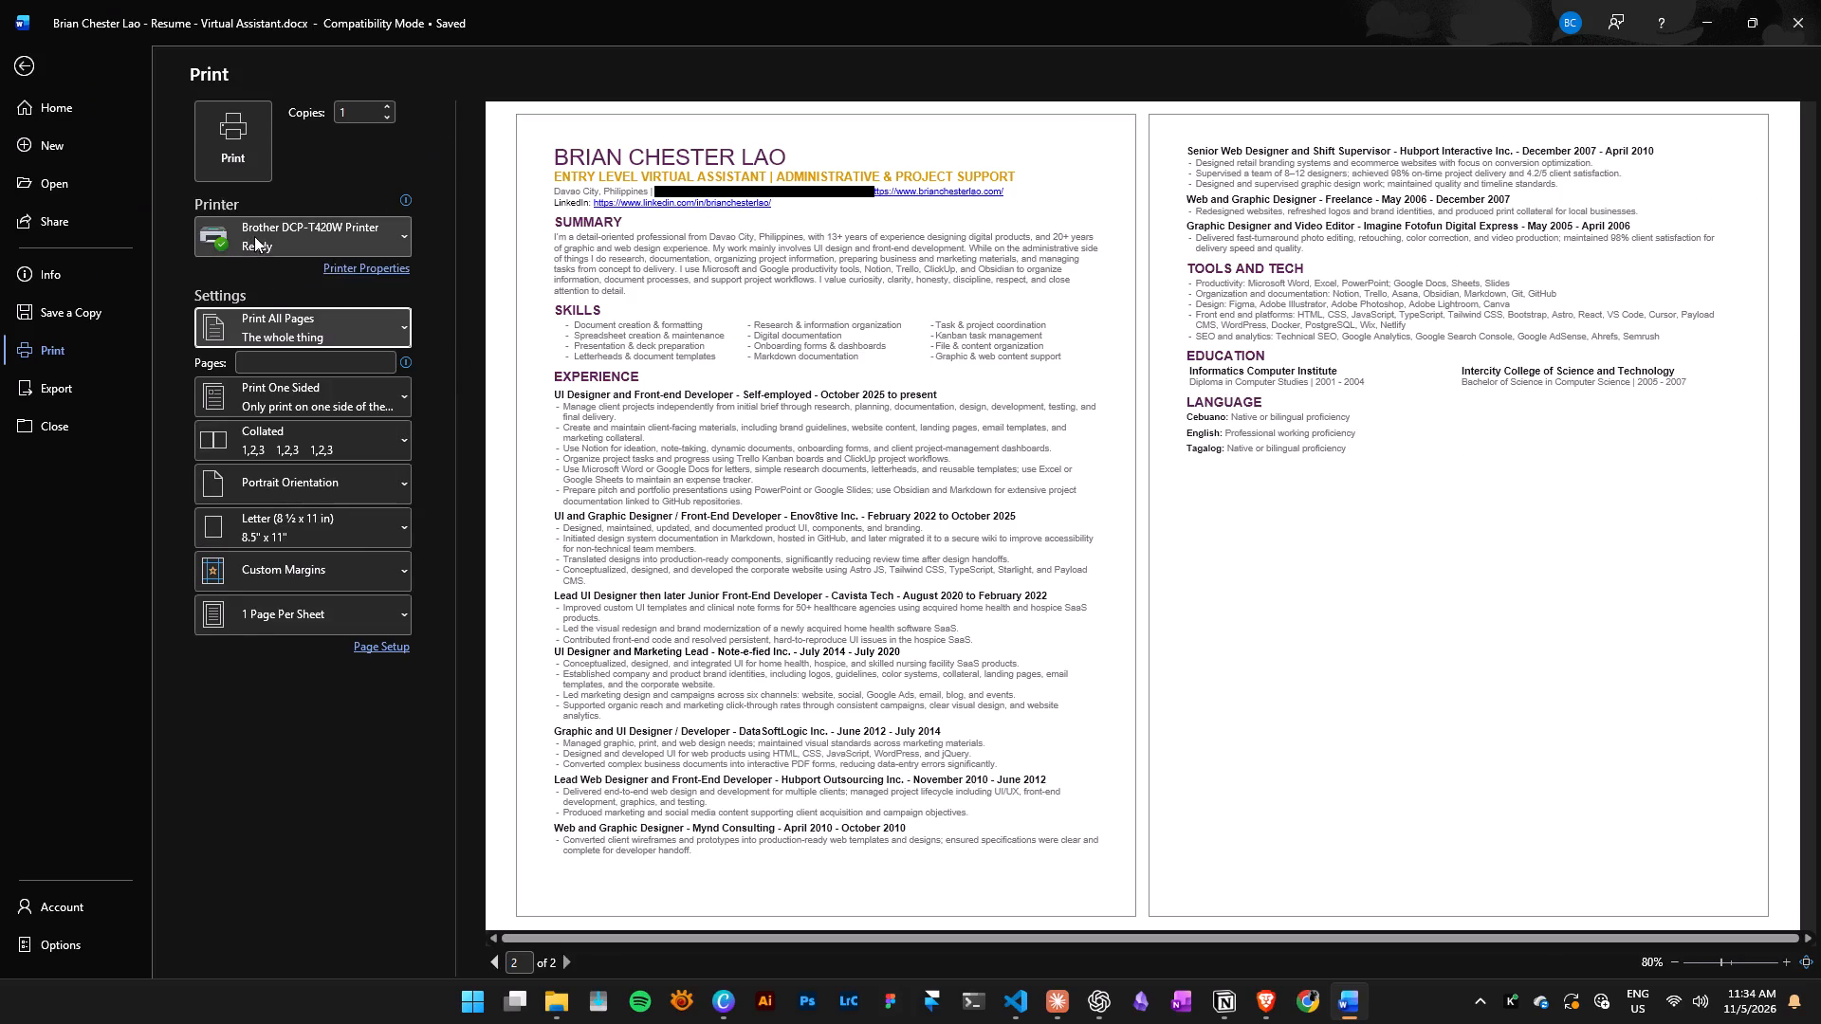
{"action": "left_click", "coordinate": [254, 236]}
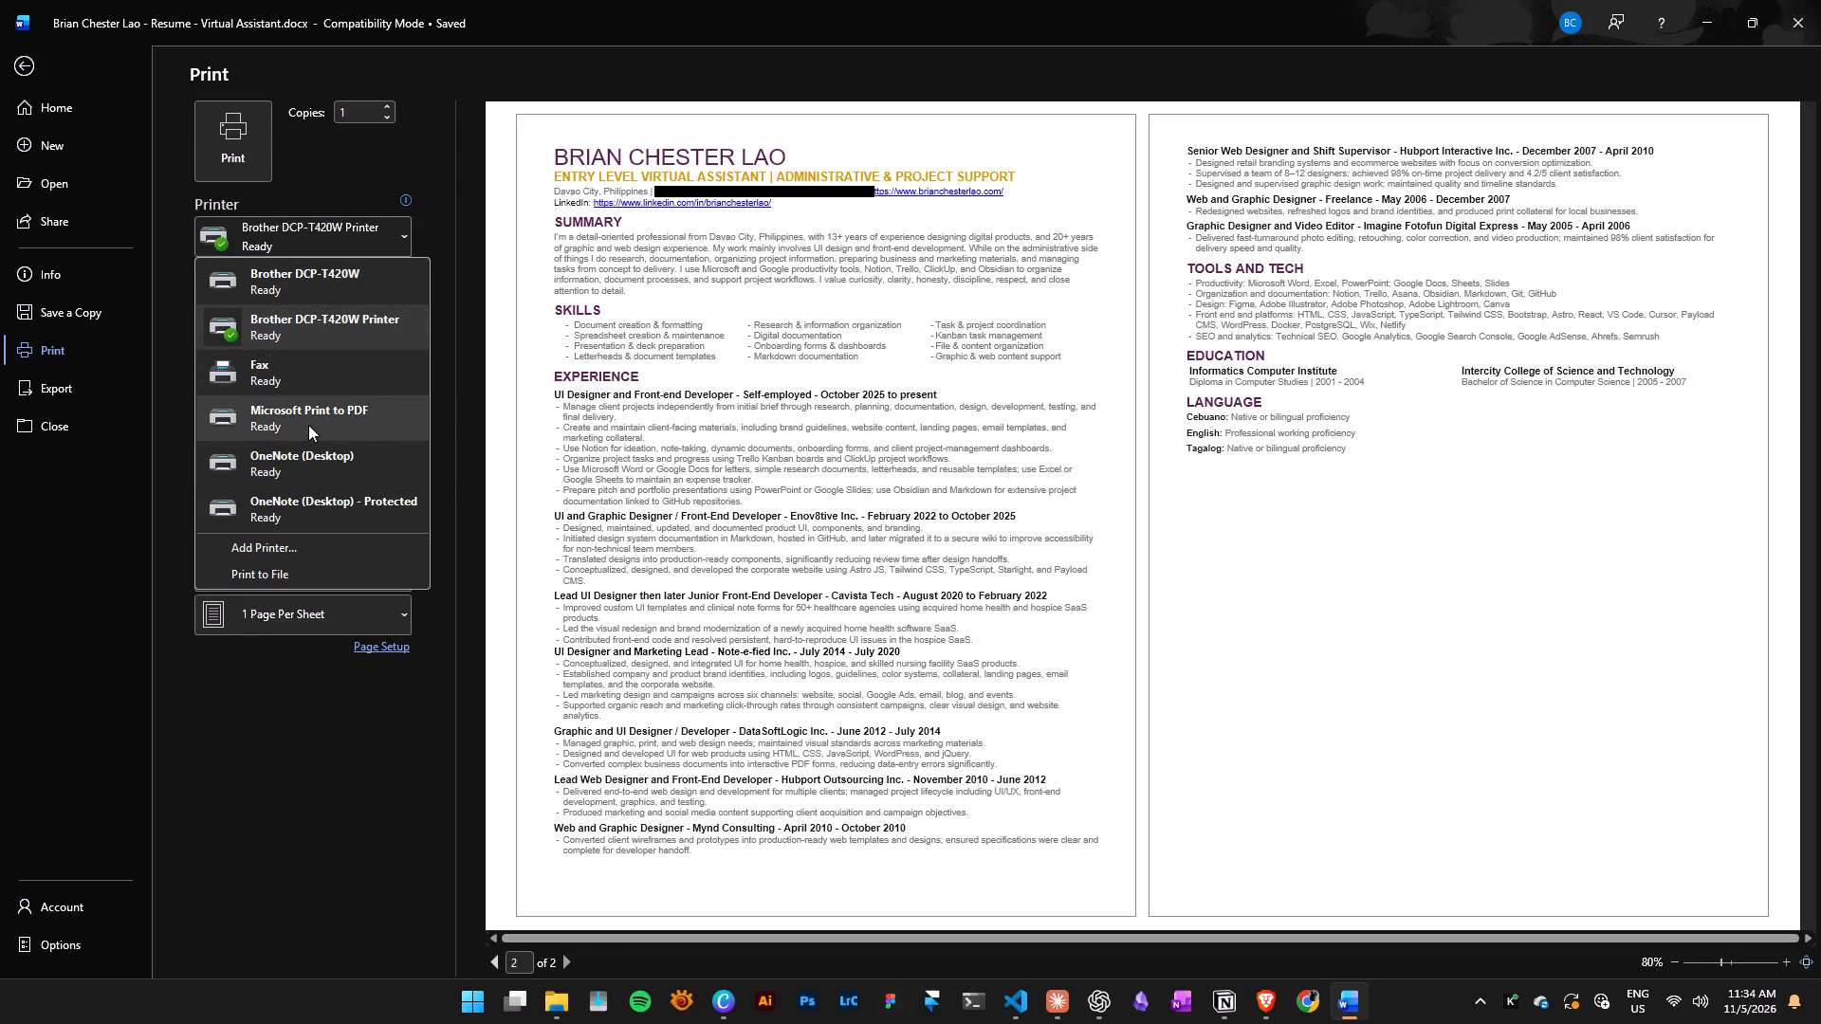
{"action": "left_click", "coordinate": [308, 425]}
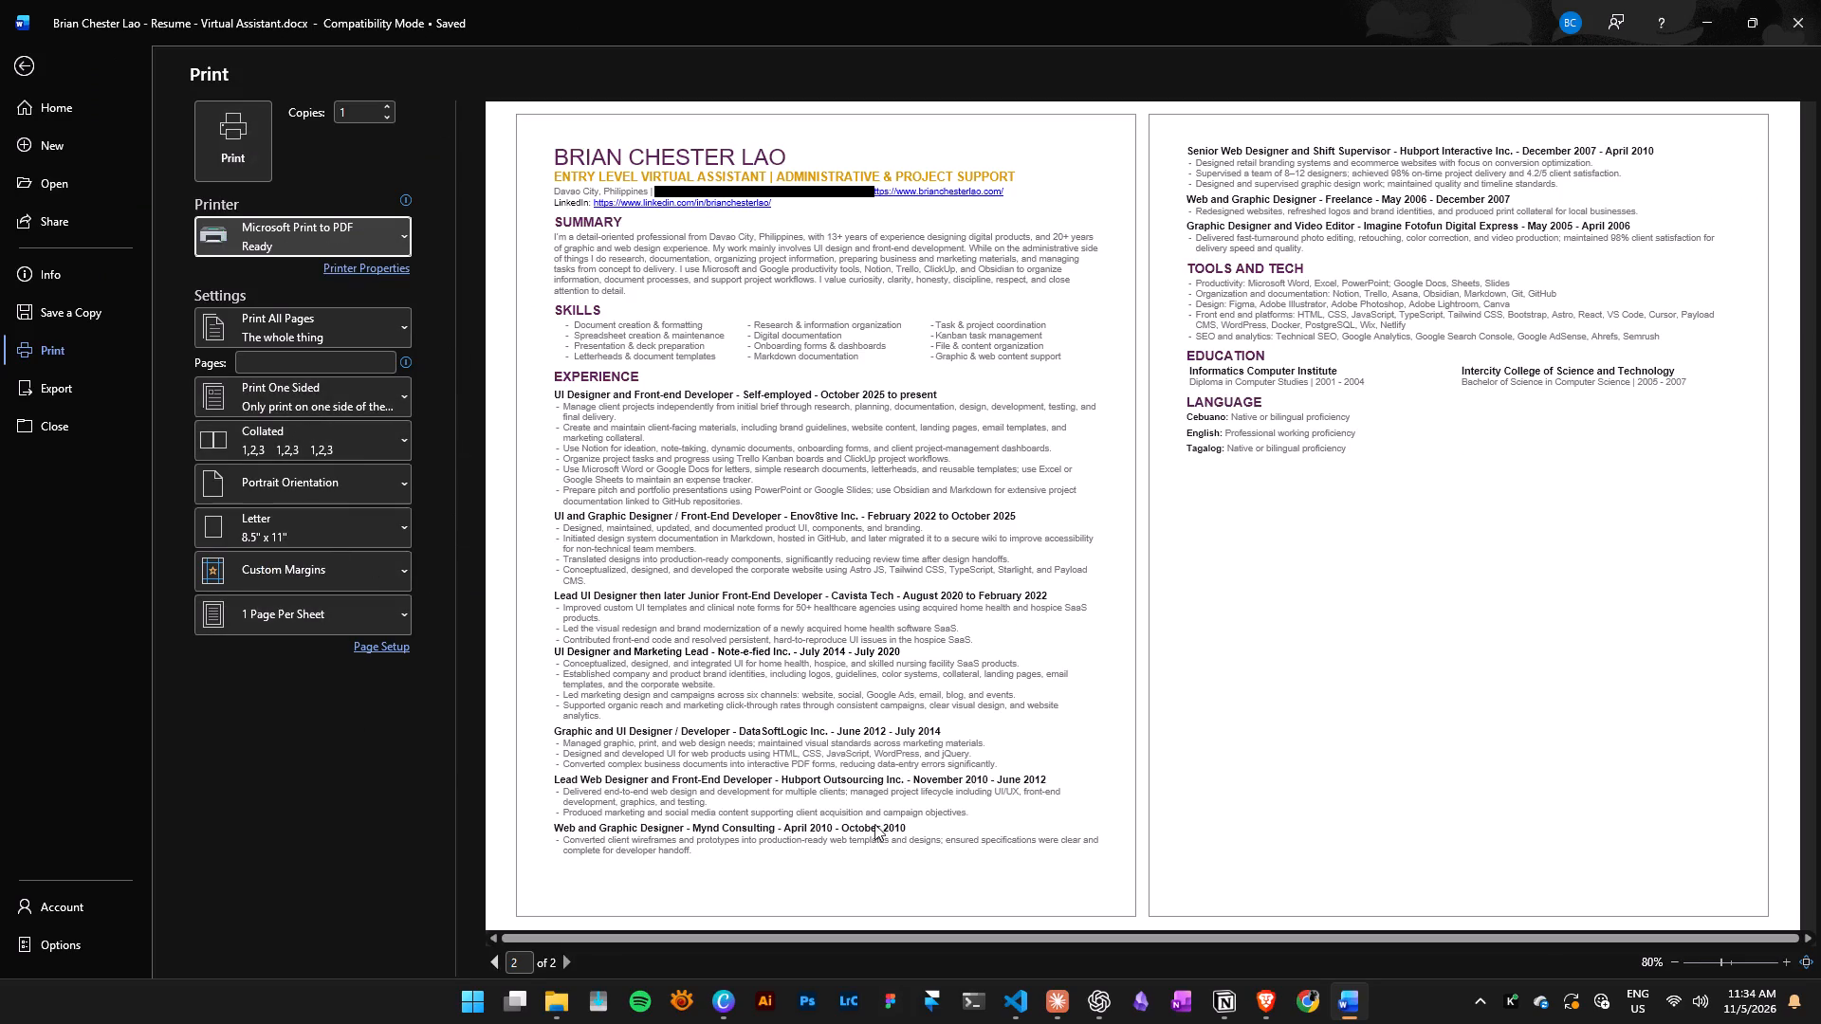
{"action": "left_click", "coordinate": [247, 140]}
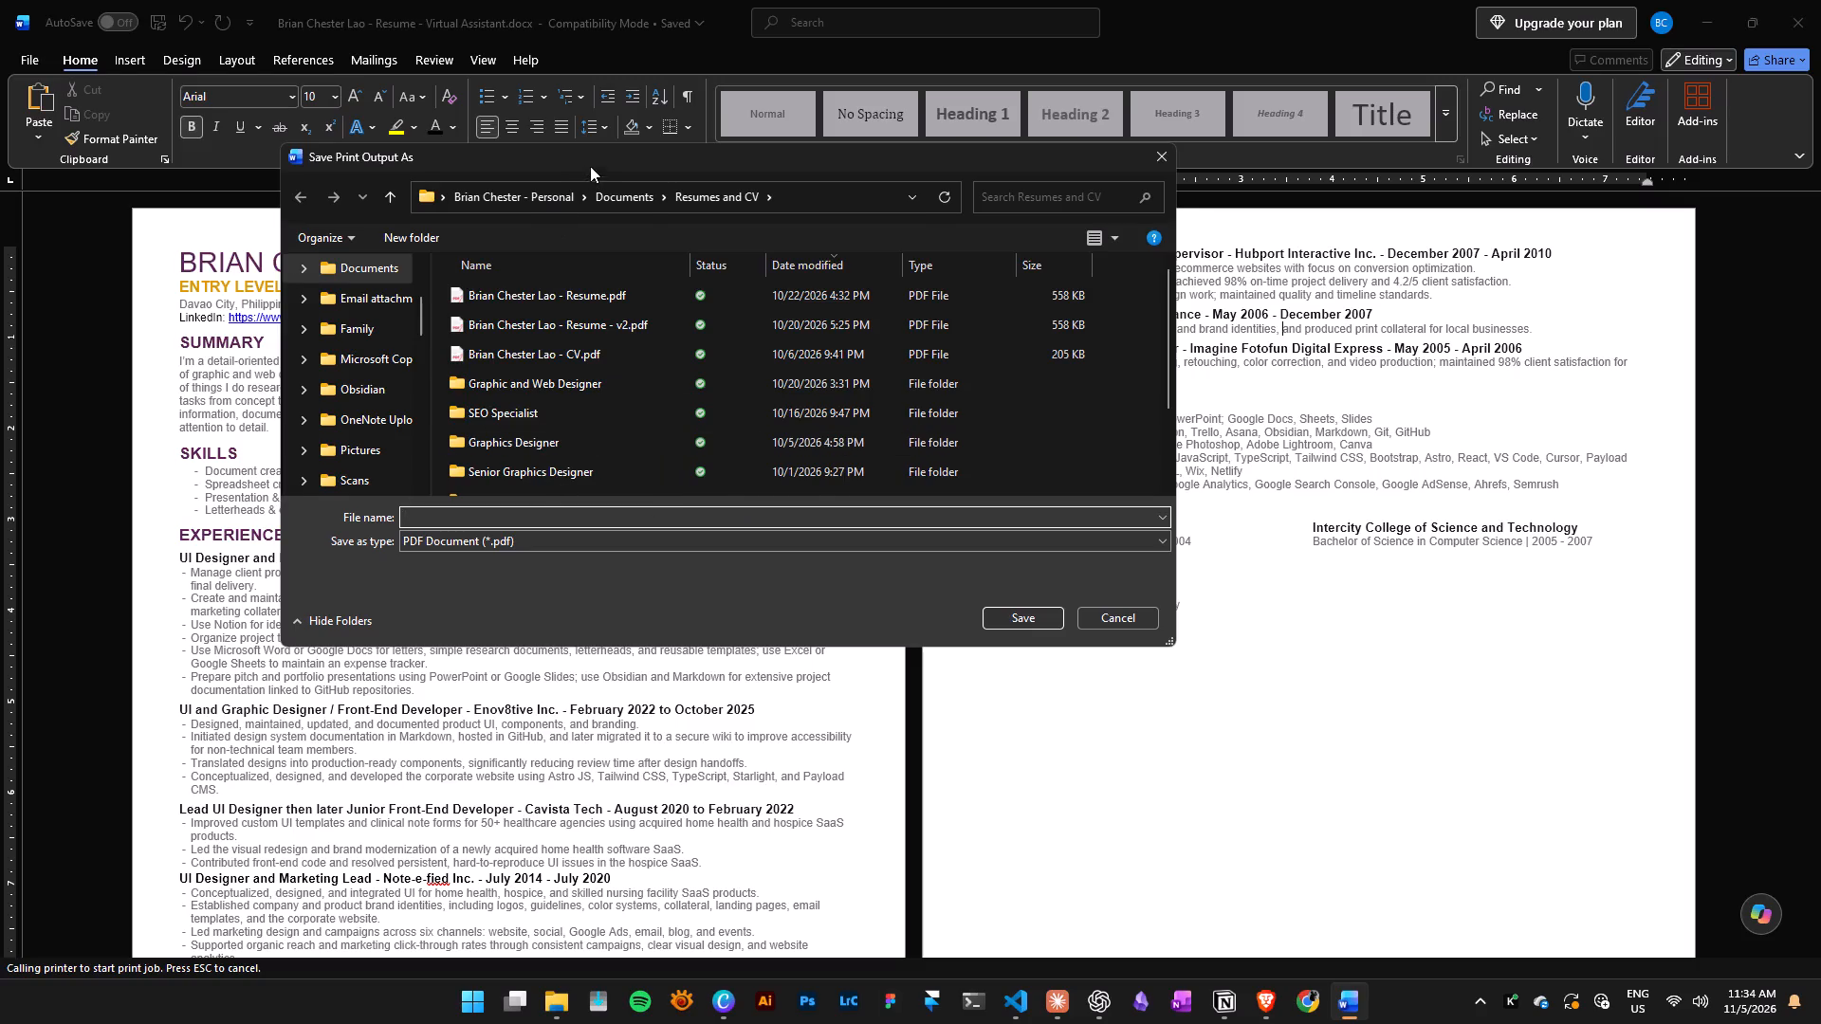
Reuse the existing Resume PDF's file name, and create and open a folder named Virtual Assistant inside Resumes and CV.
{"action": "left_click_drag", "start_coordinate": [592, 163], "coordinate": [946, 320]}
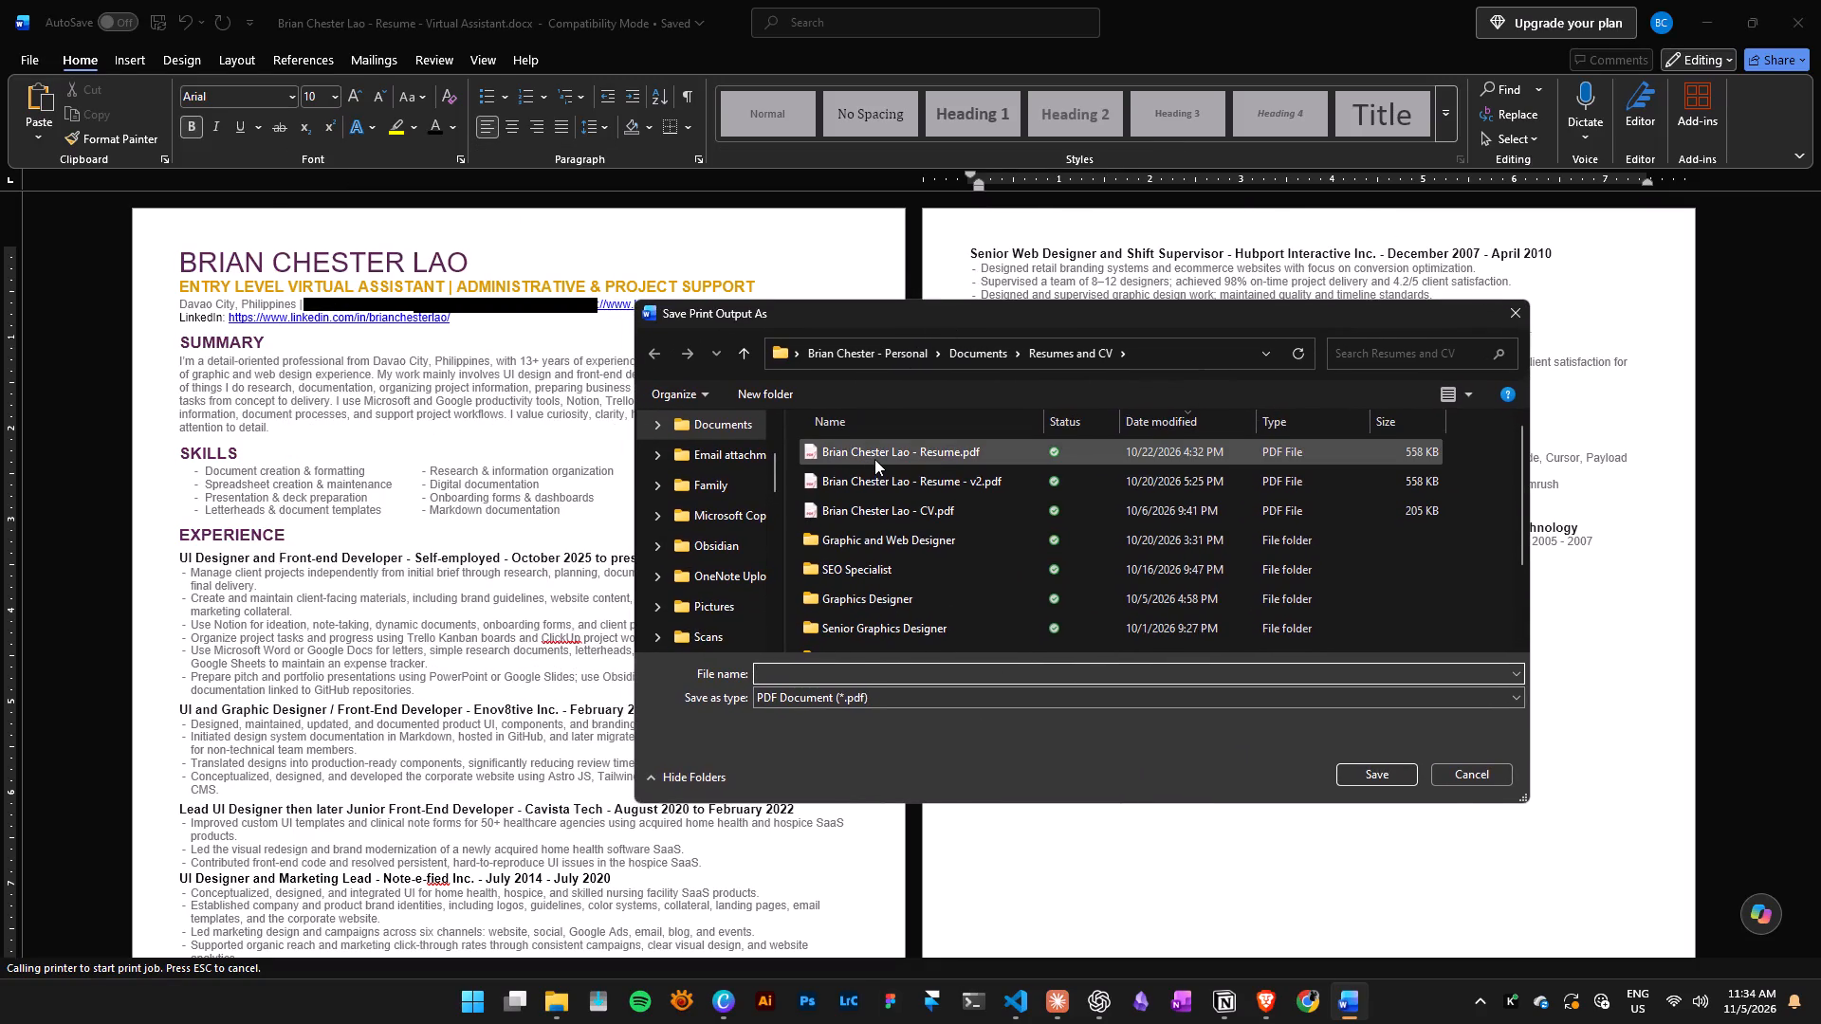
{"action": "left_click", "coordinate": [874, 459]}
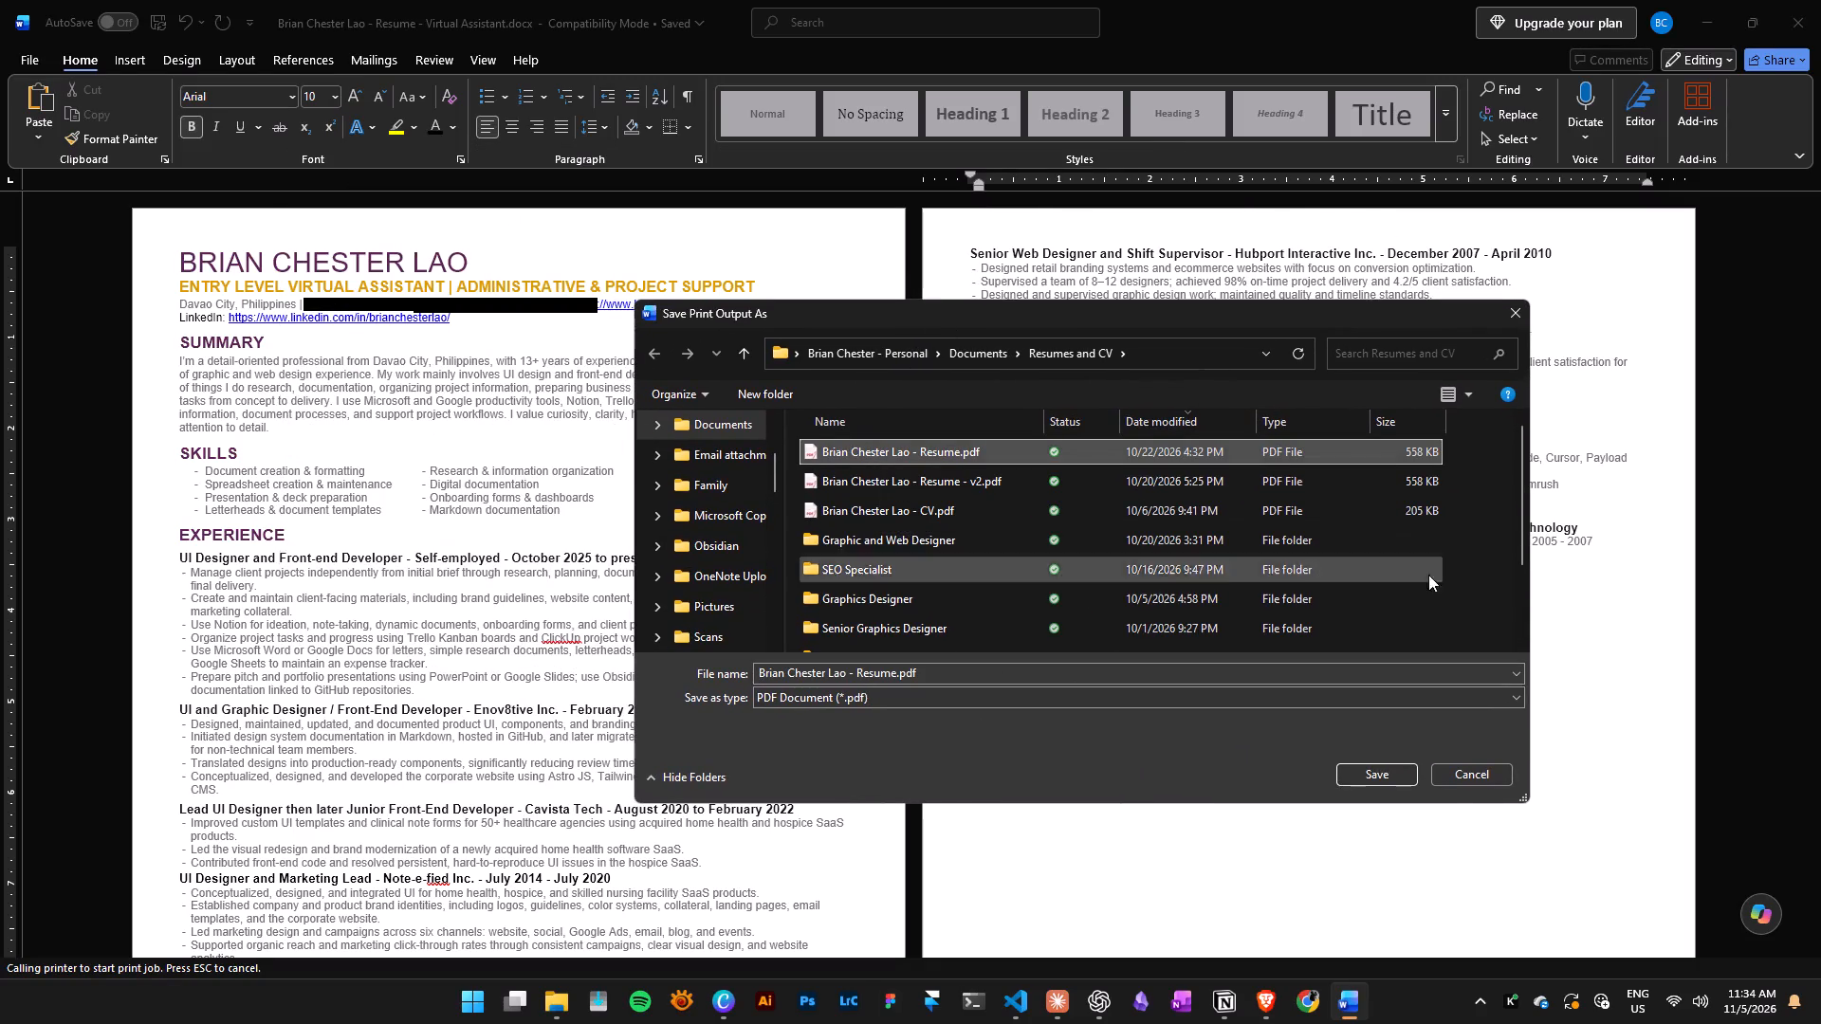
{"action": "left_click", "coordinate": [1469, 563]}
{"action": "scroll", "coordinate": [1474, 561], "scroll_direction": "down", "scroll_amount": 5}
{"action": "right_click", "coordinate": [1480, 558]}
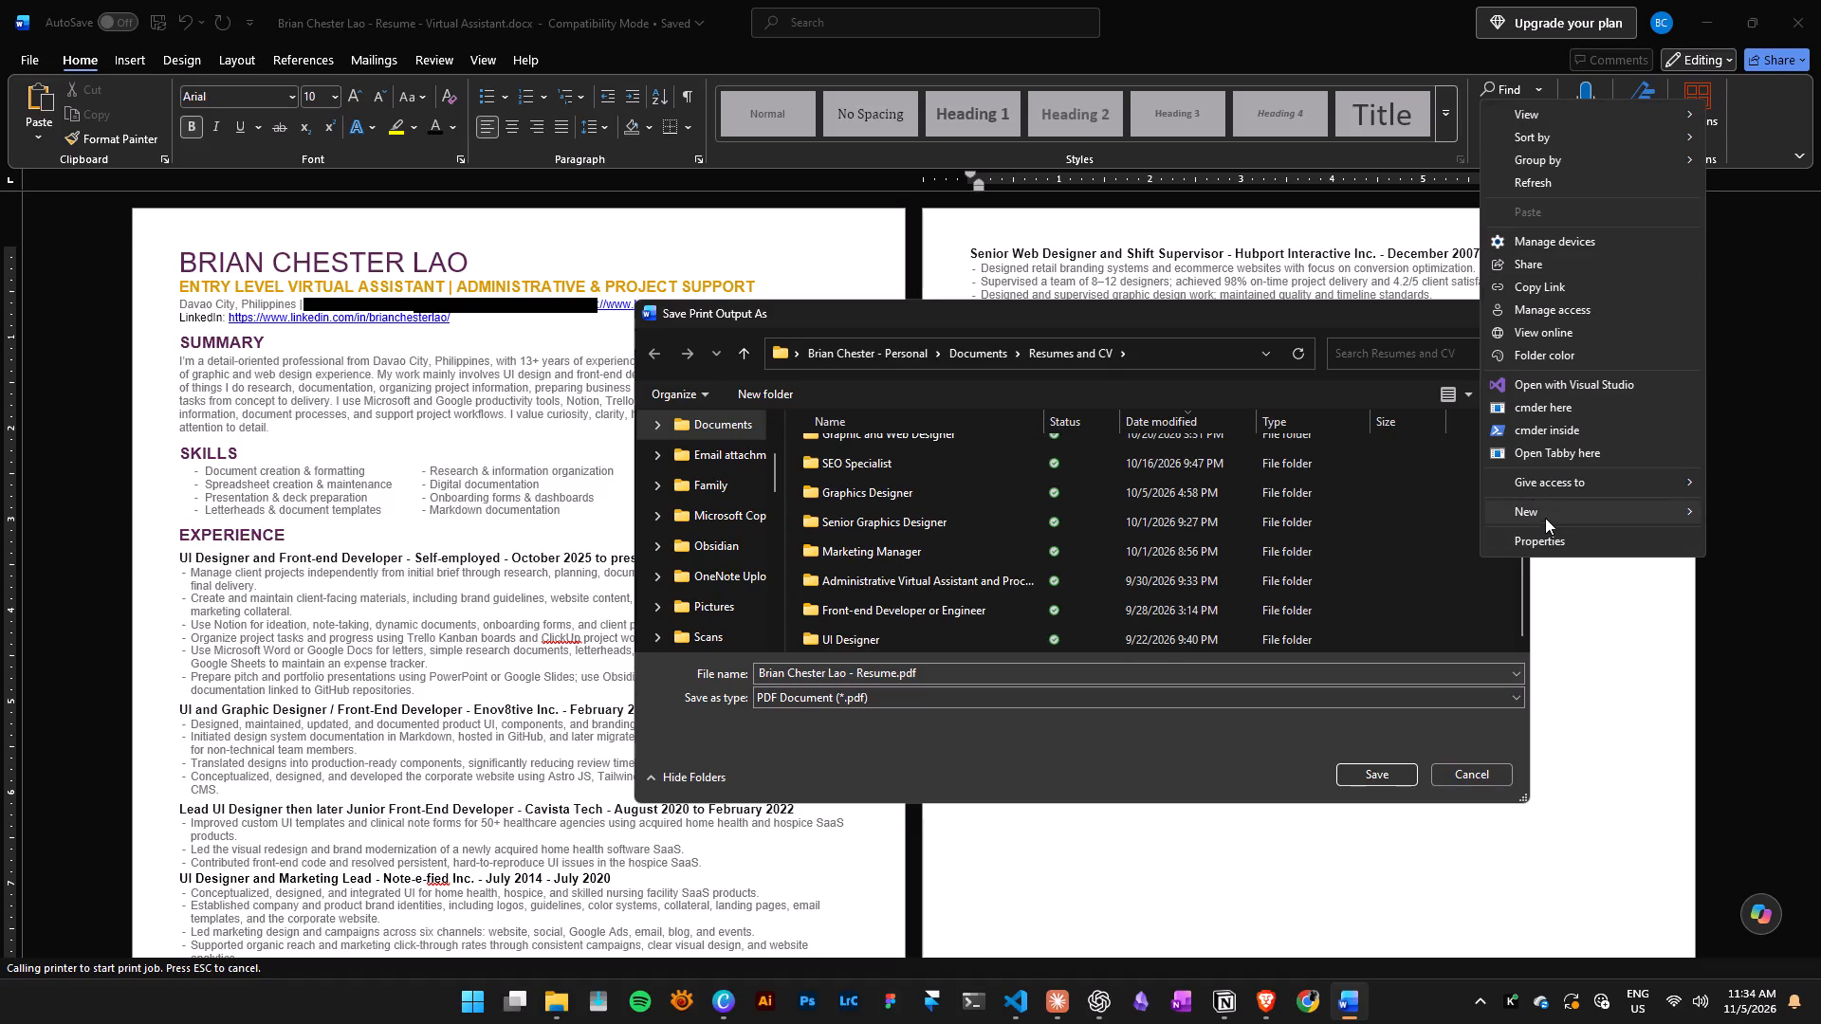
{"action": "left_click", "coordinate": [1545, 518]}
{"action": "left_click", "coordinate": [1326, 523]}
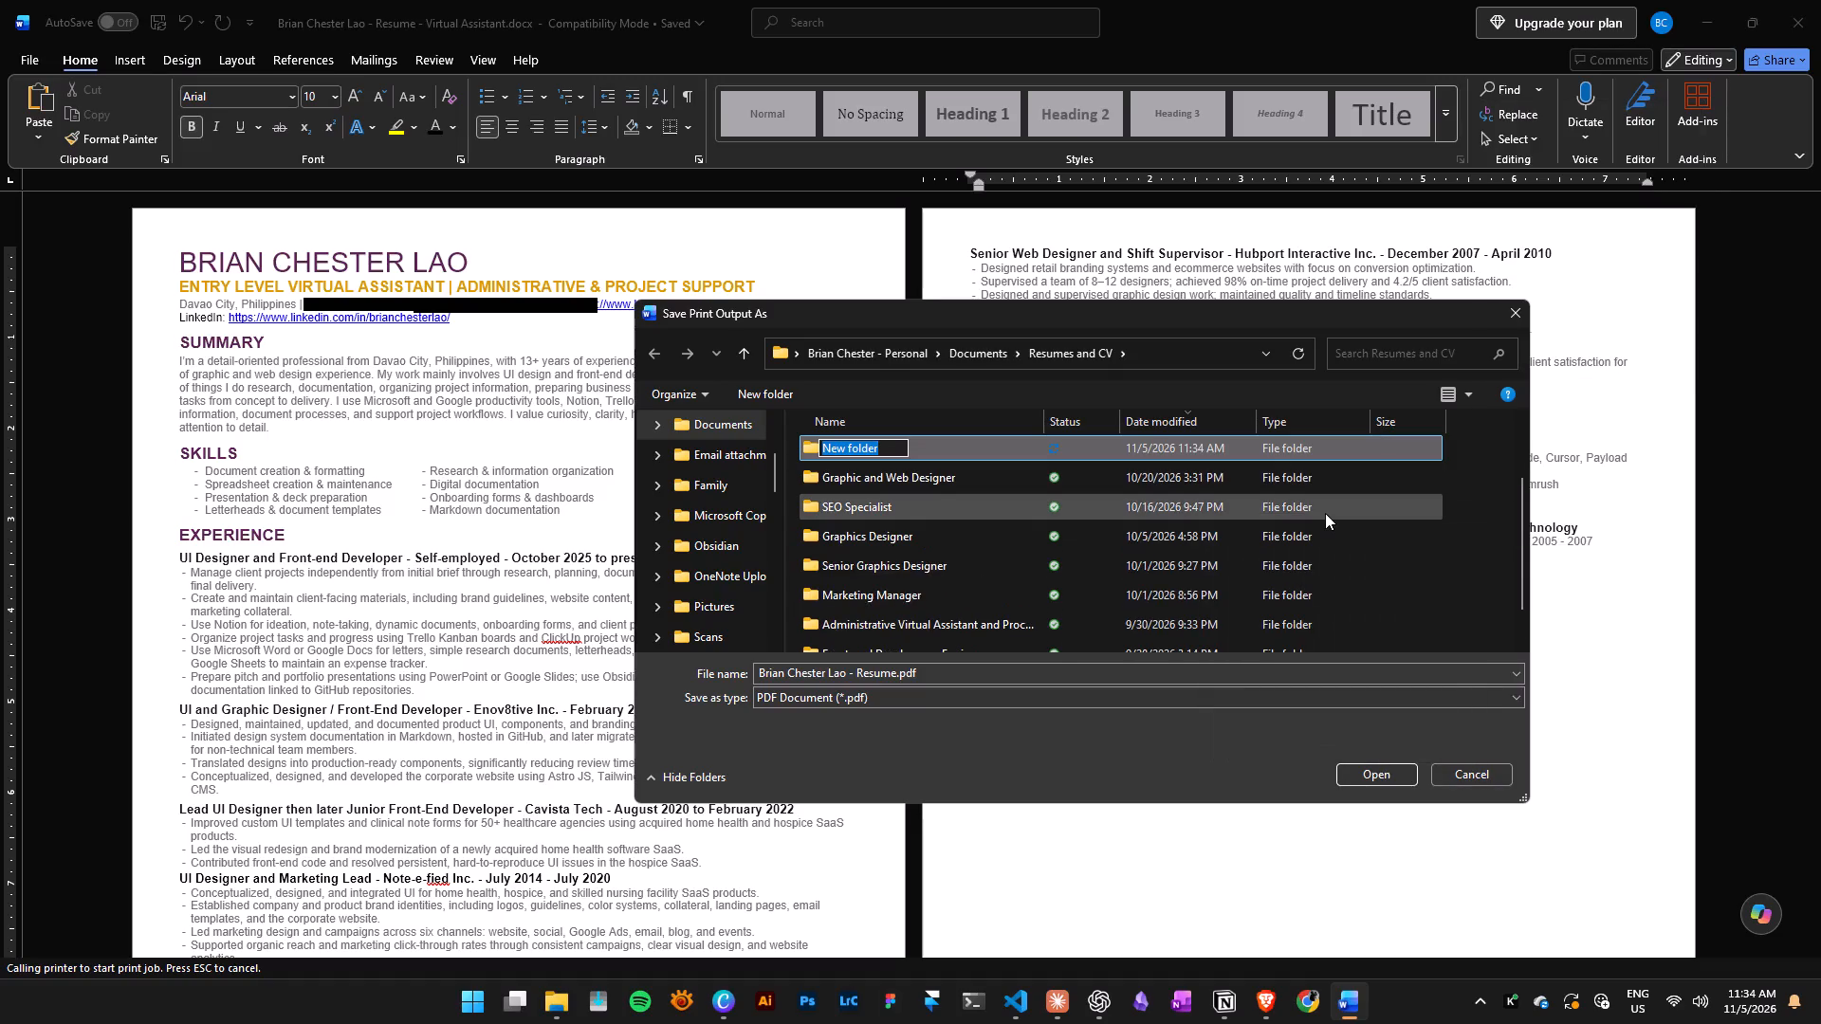
{"action": "key", "text": "shift+v"}
{"action": "type", "text": "irtual Assistant"}
{"action": "key", "text": "Return"}
{"action": "key", "text": "Return"}
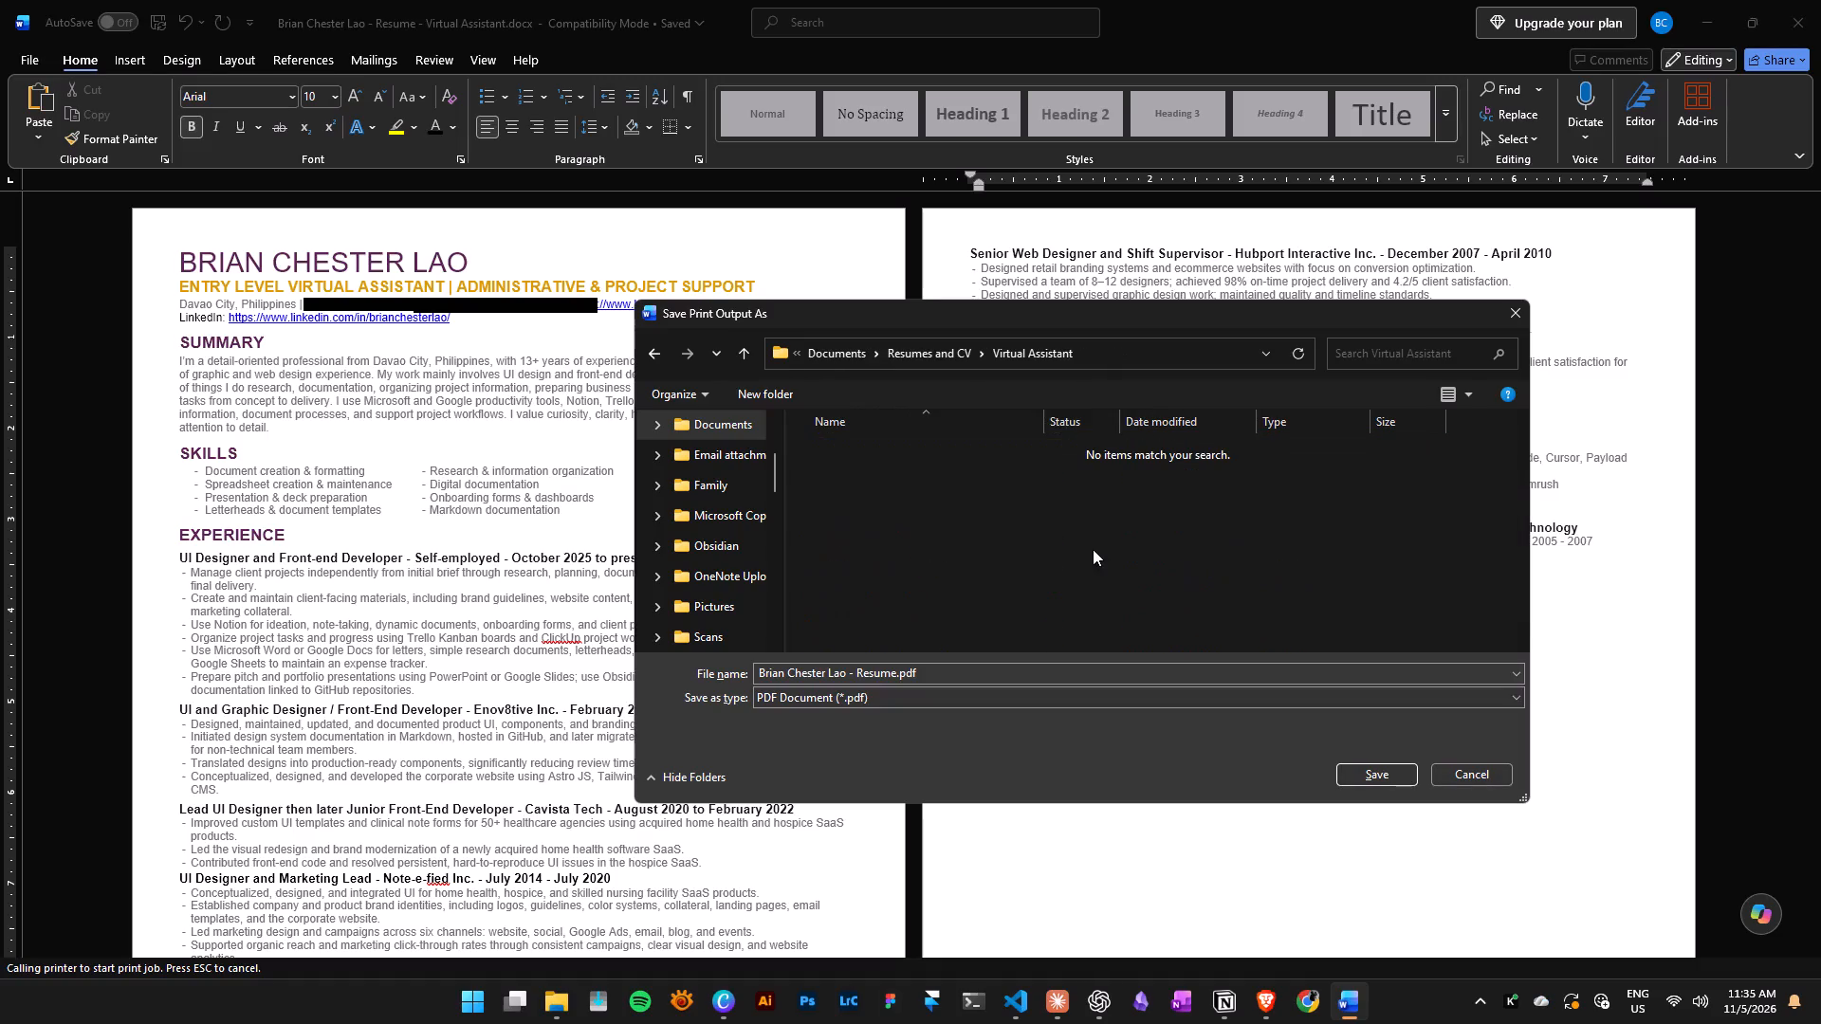
Save the resume PDF in the Virtual Assistant folder under the reused file name.
{"action": "left_click", "coordinate": [885, 675]}
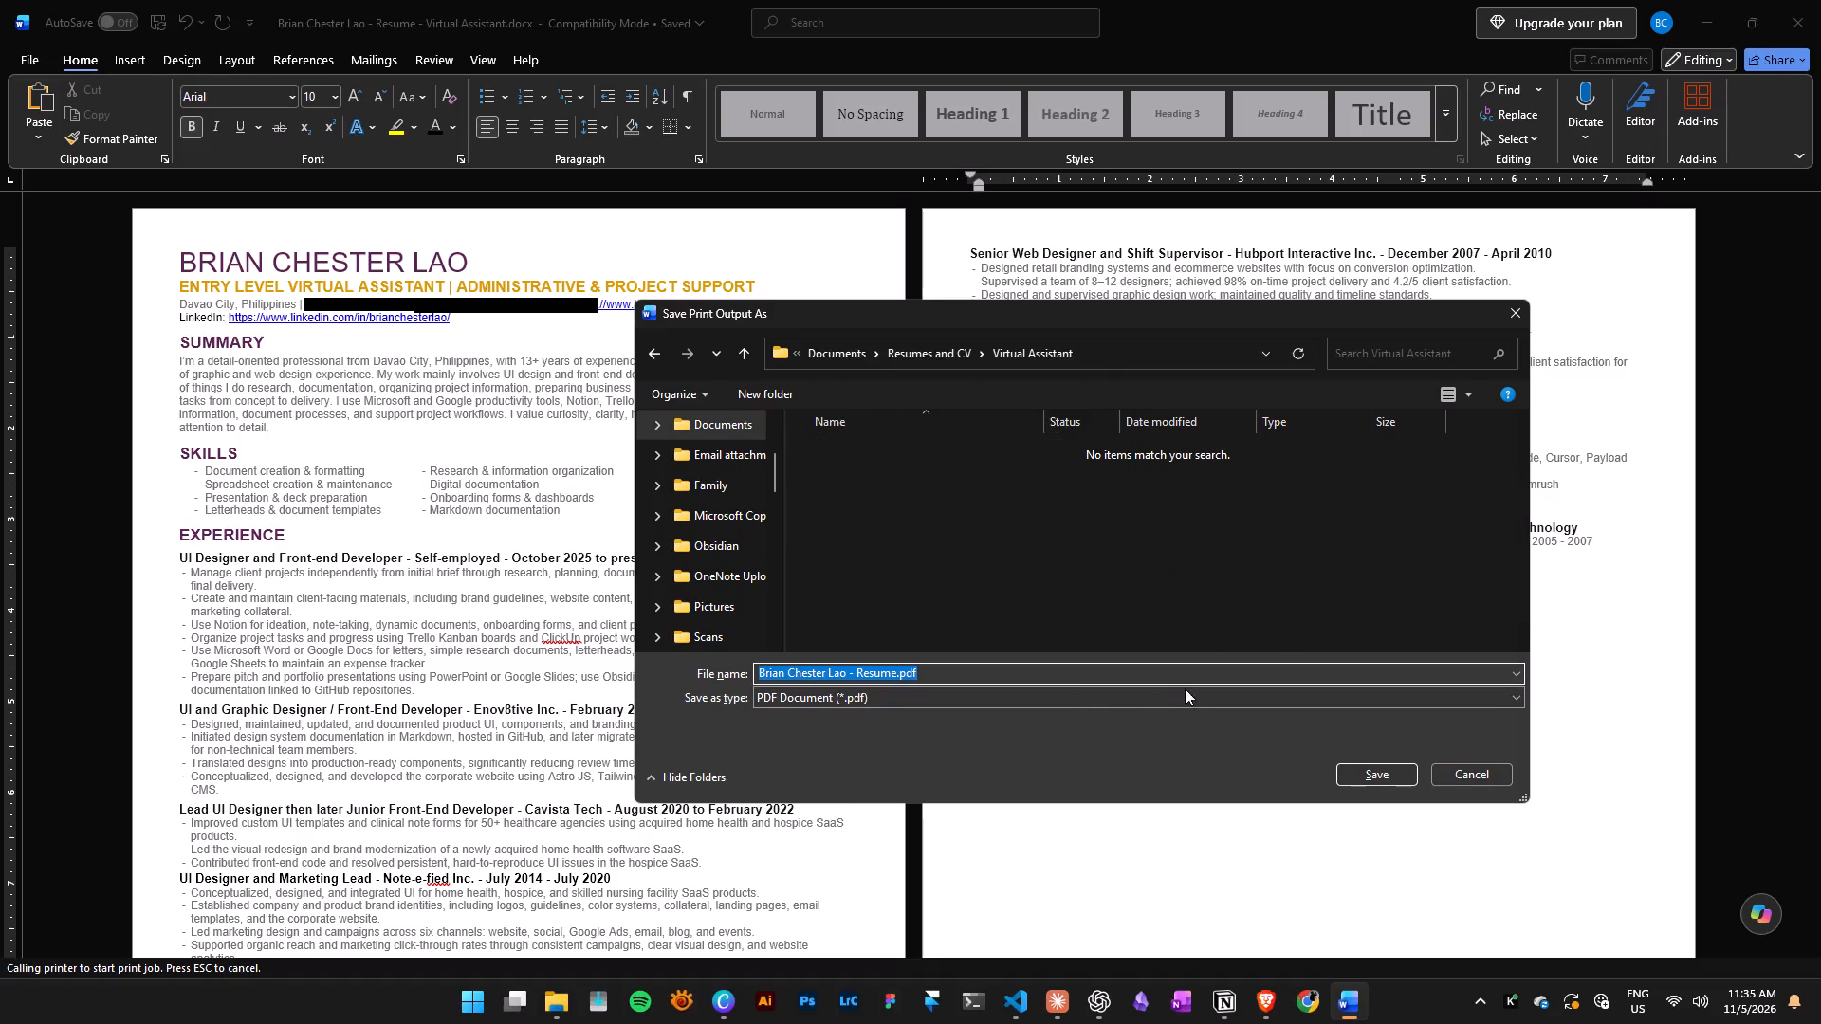
{"action": "left_click", "coordinate": [1381, 780]}
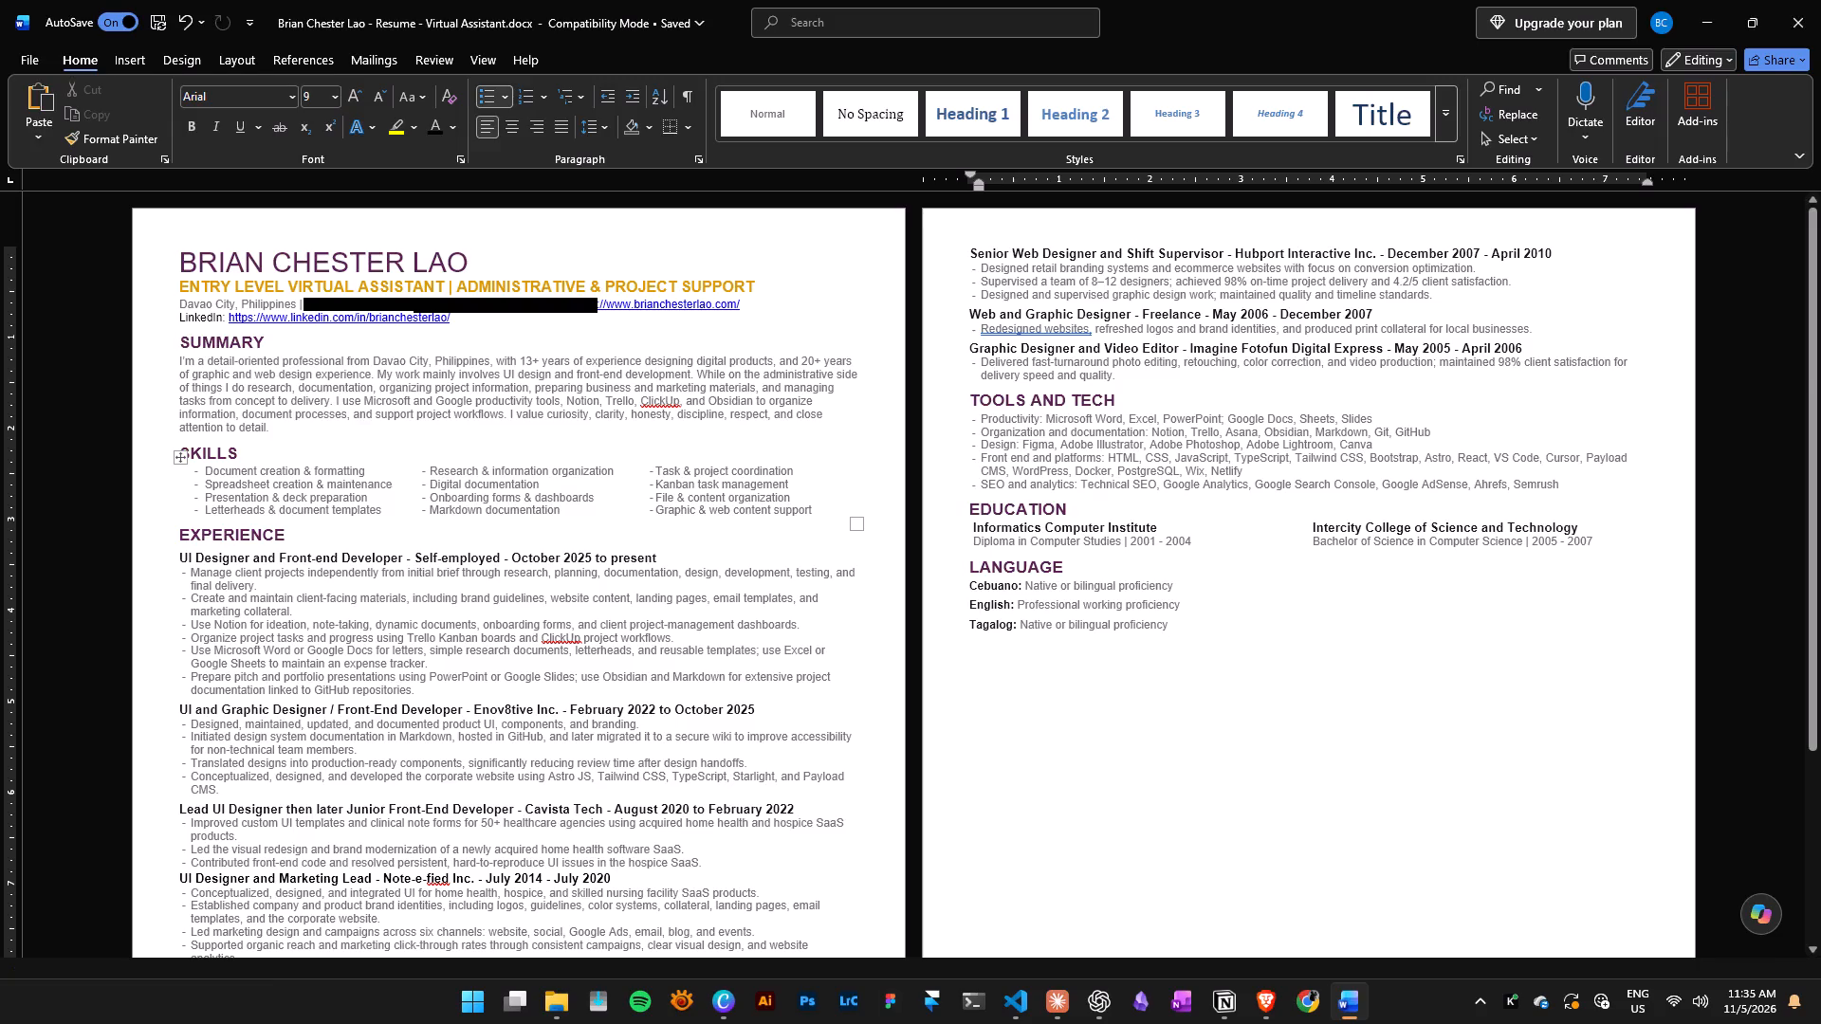
Close the virtual assistant resume document.
{"action": "scroll", "coordinate": [746, 576], "scroll_direction": "down", "scroll_amount": 6}
{"action": "scroll", "coordinate": [752, 591], "scroll_direction": "up", "scroll_amount": 6}
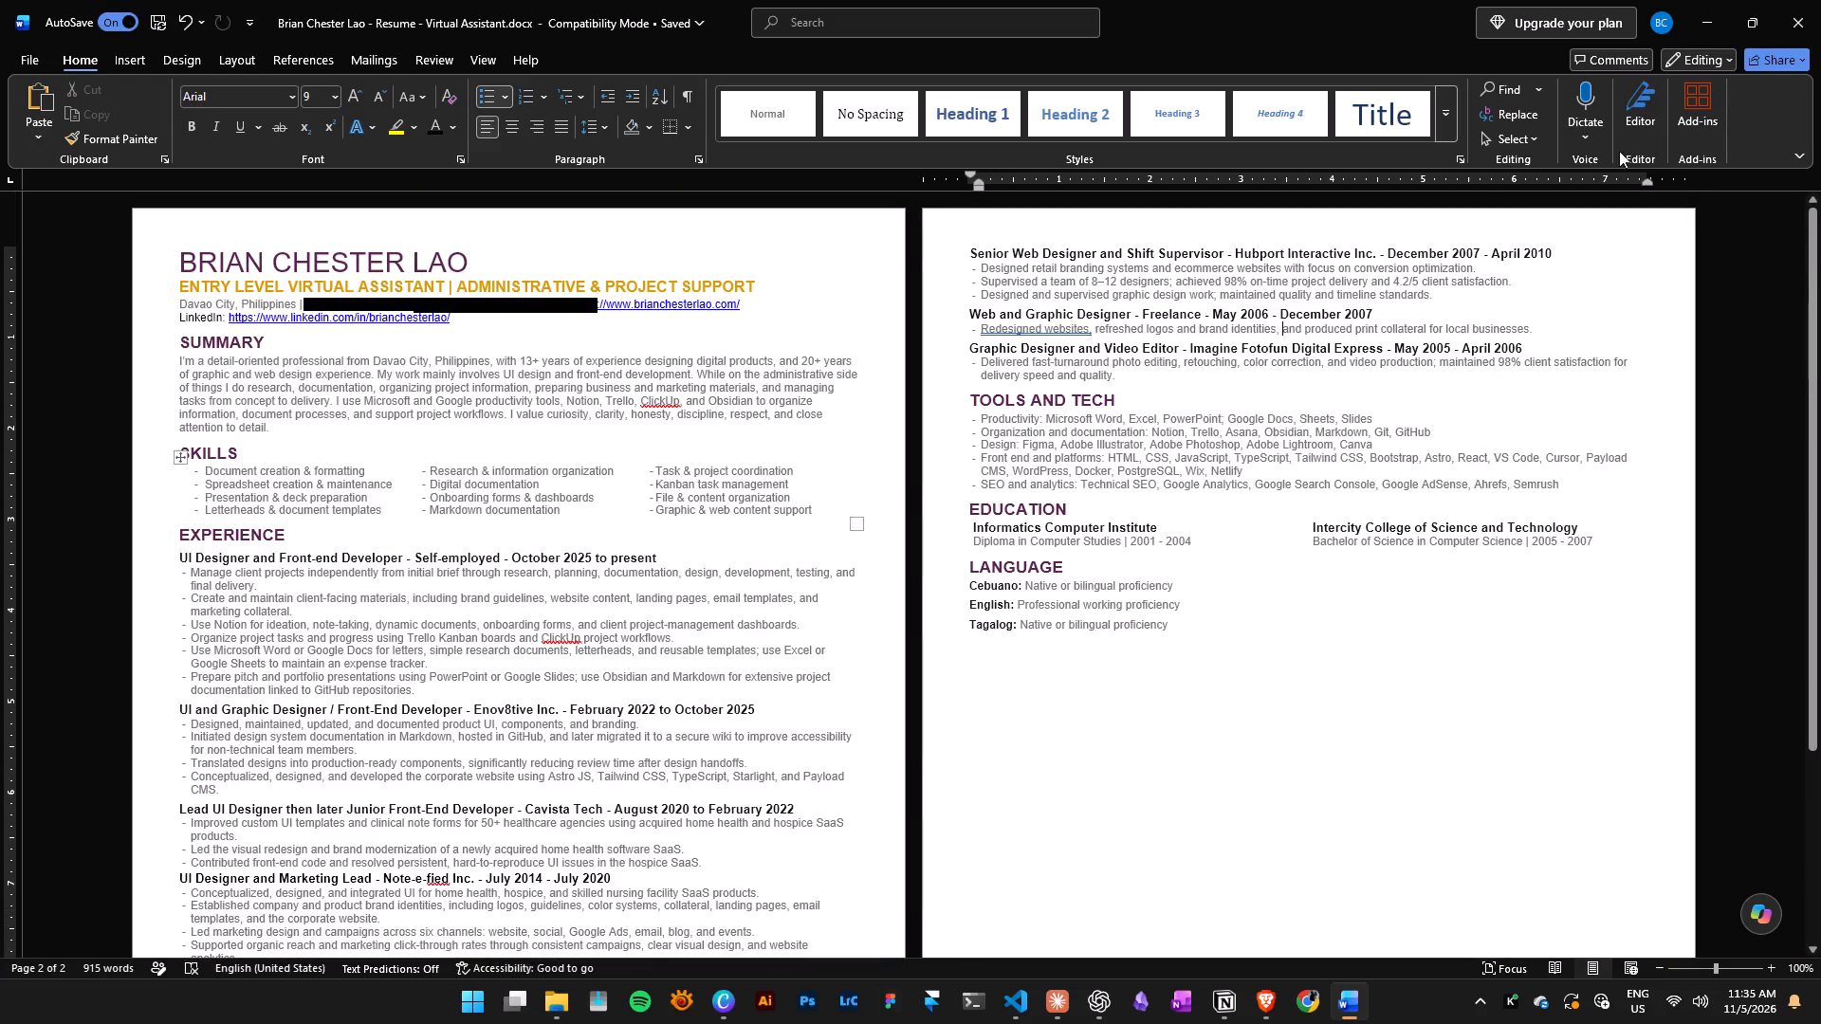
{"action": "left_click", "coordinate": [1787, 27]}
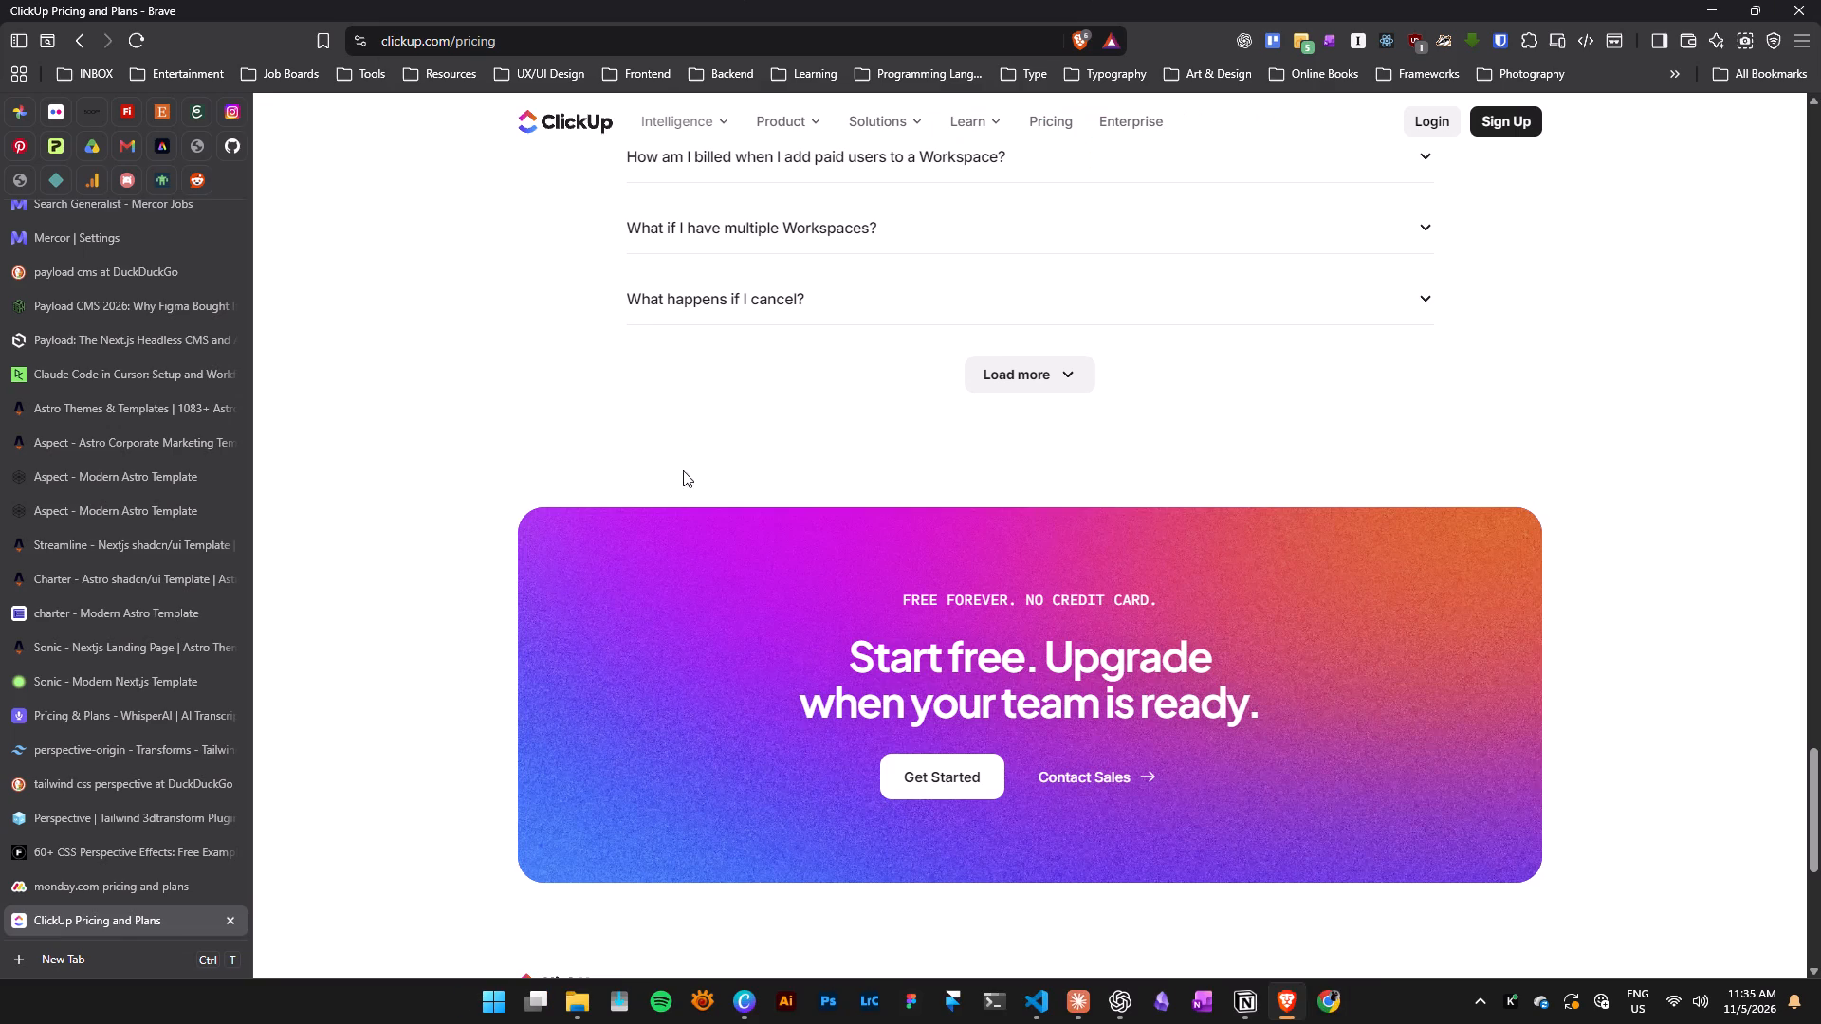
Switch to File Explorer and move the Virtual Assistant resume document from Resumes and CV into the Virtual Assistant folder.
{"action": "left_click", "coordinate": [575, 985]}
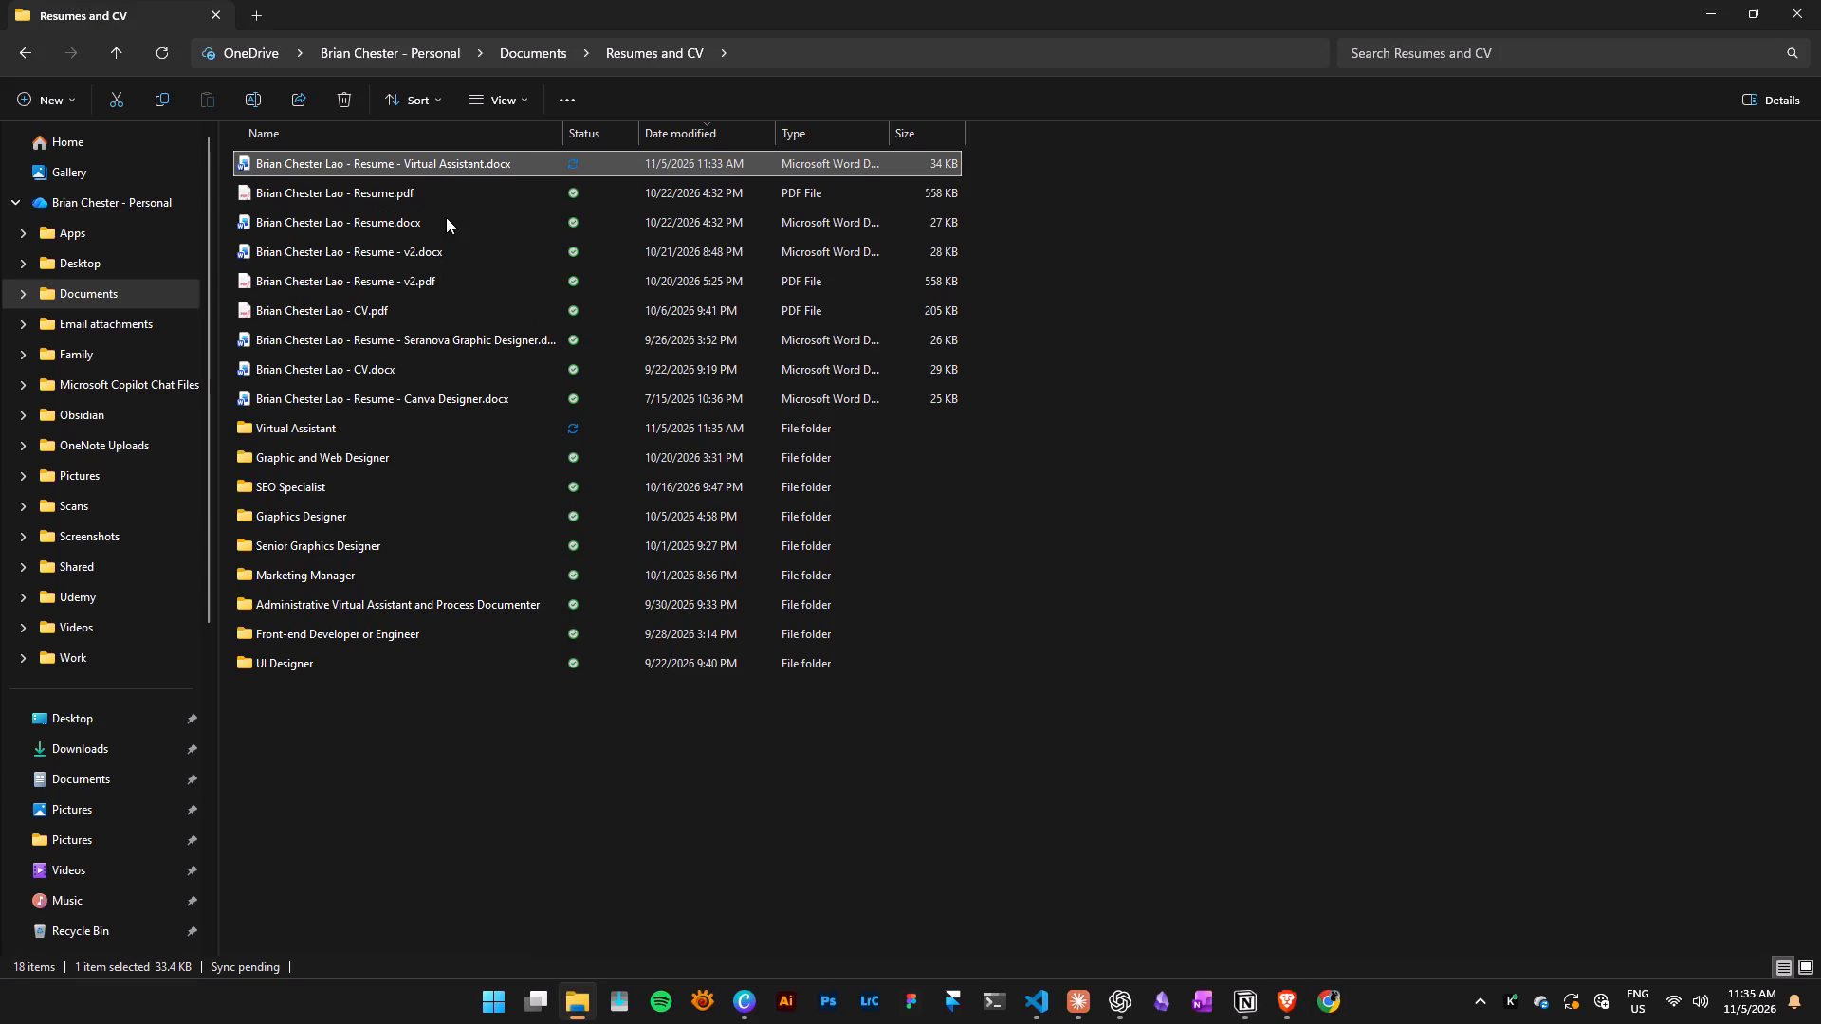
{"action": "left_click", "coordinate": [440, 210]}
{"action": "left_click", "coordinate": [445, 163]}
{"action": "key", "text": "ctrl+x"}
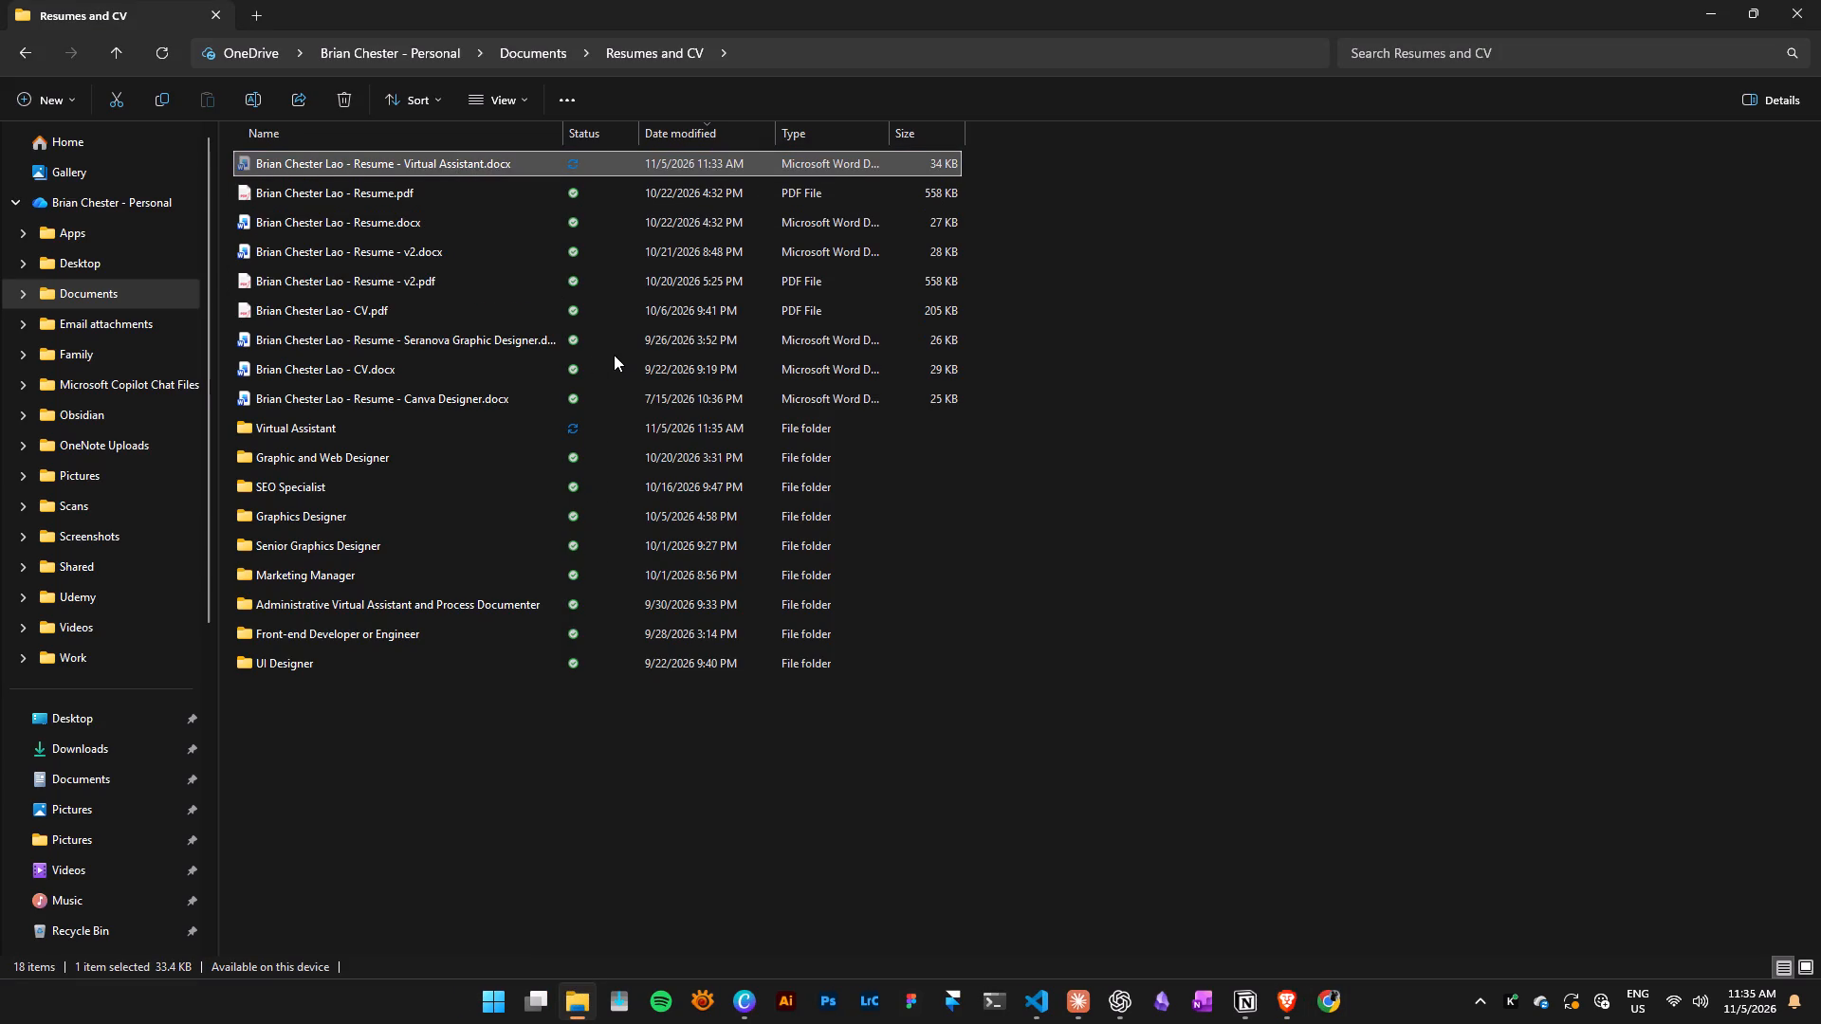
{"action": "double_click", "coordinate": [315, 423]}
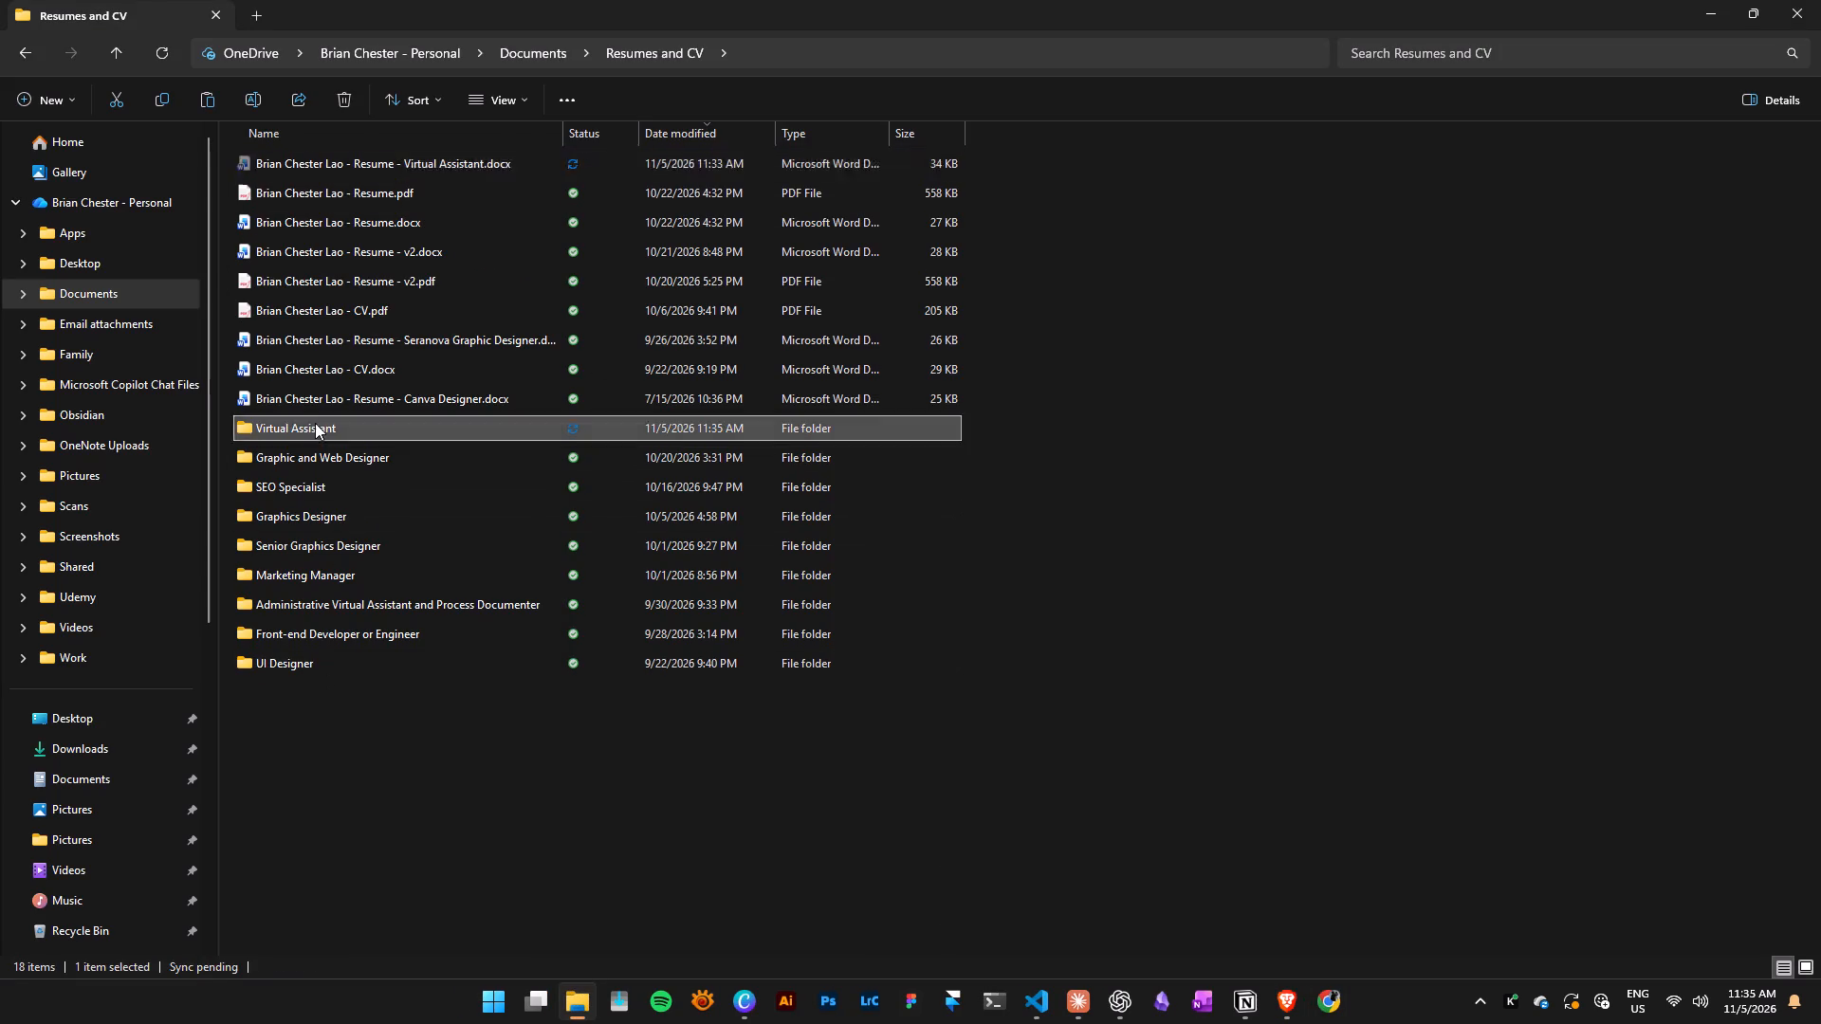
{"action": "left_click", "coordinate": [712, 485]}
{"action": "key", "text": "ctrl+v"}
Open the file name for editing in the Virtual Assistant folder.
{"action": "key", "text": "F2"}
{"action": "key", "text": "Right"}
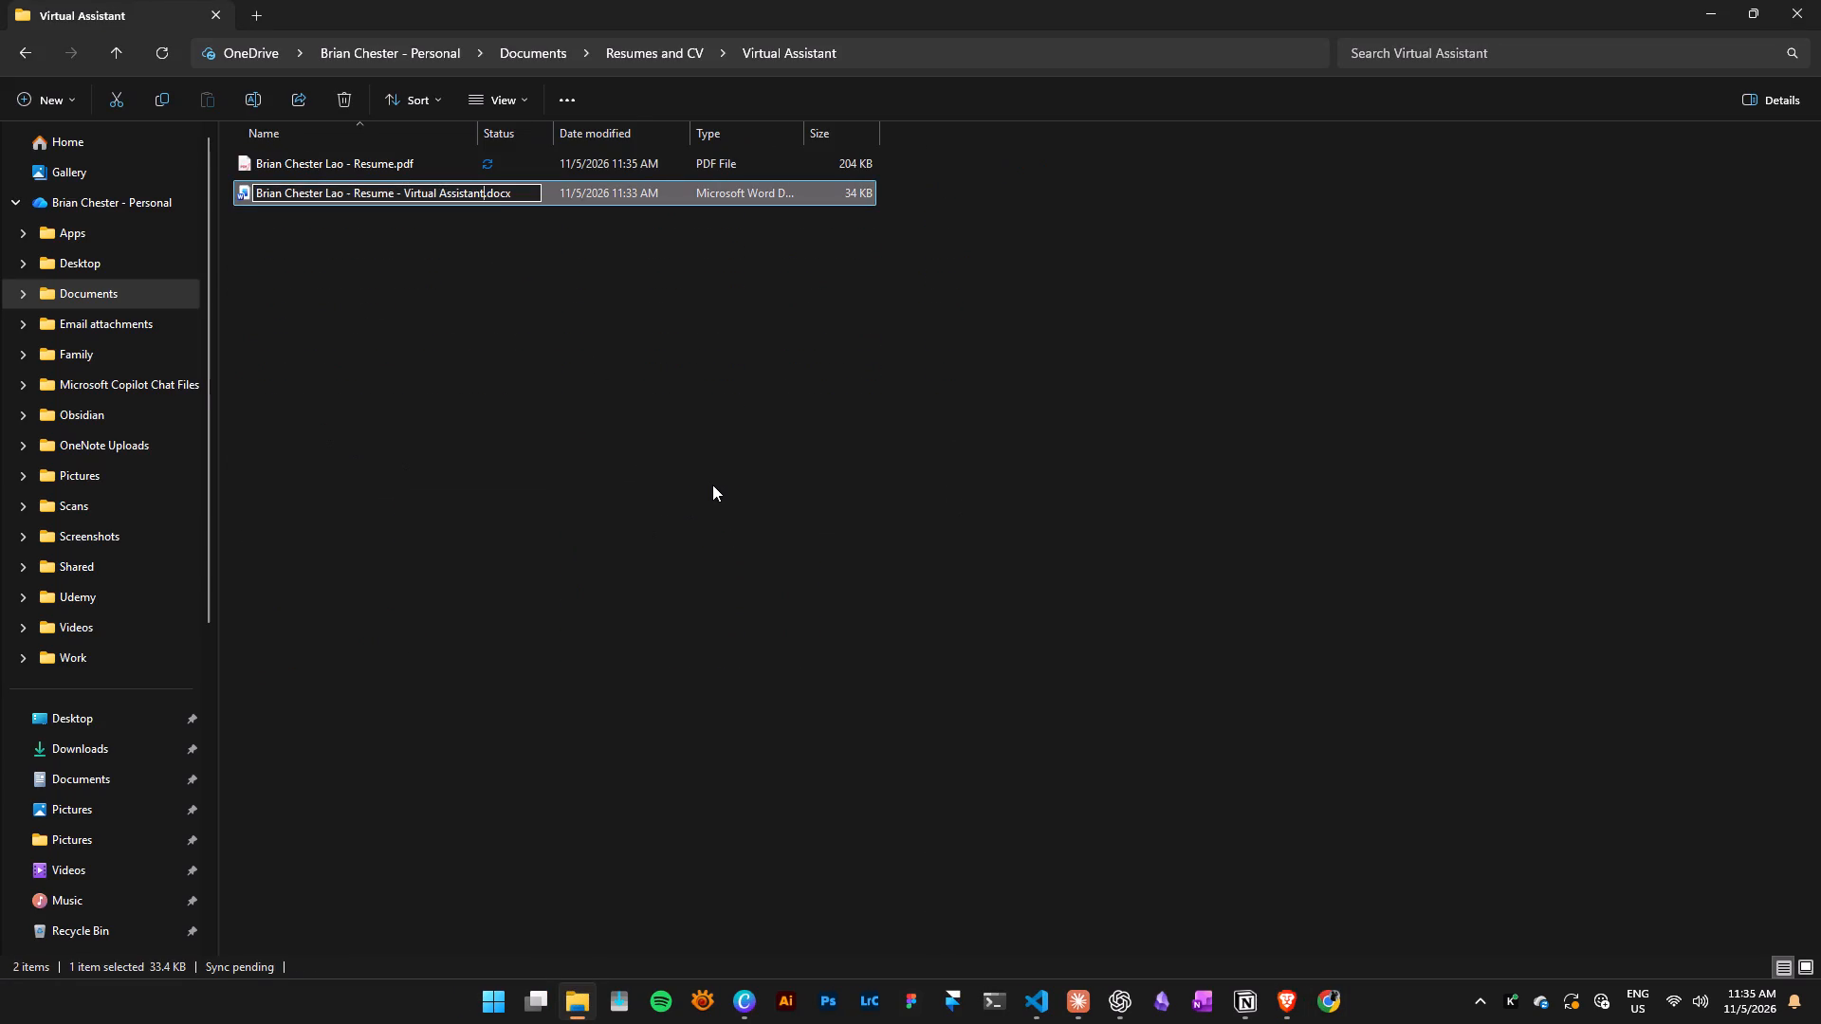
Rename the Word resume in the Virtual Assistant folder by removing the " - Virtual Assistant" suffix, keeping the .docx extension.
{"action": "key", "text": "Right"}
{"action": "key", "text": "Left"}
{"action": "key", "text": "Left"}
{"action": "key", "text": "Right"}
{"action": "key", "text": "BackSpace"}
{"action": "key", "text": "BackSpace"}
{"action": "key", "text": "BackSpace"}
{"action": "key", "text": "BackSpace"}
{"action": "key", "text": "BackSpace"}
{"action": "key", "text": "BackSpace"}
{"action": "key", "text": "BackSpace"}
{"action": "key", "text": "BackSpace"}
{"action": "key", "text": "BackSpace"}
{"action": "key", "text": "BackSpace"}
{"action": "key", "text": "BackSpace"}
{"action": "key", "text": "BackSpace"}
{"action": "key", "text": "BackSpace"}
{"action": "key", "text": "BackSpace"}
{"action": "key", "text": "BackSpace"}
{"action": "key", "text": "BackSpace"}
{"action": "key", "text": "BackSpace"}
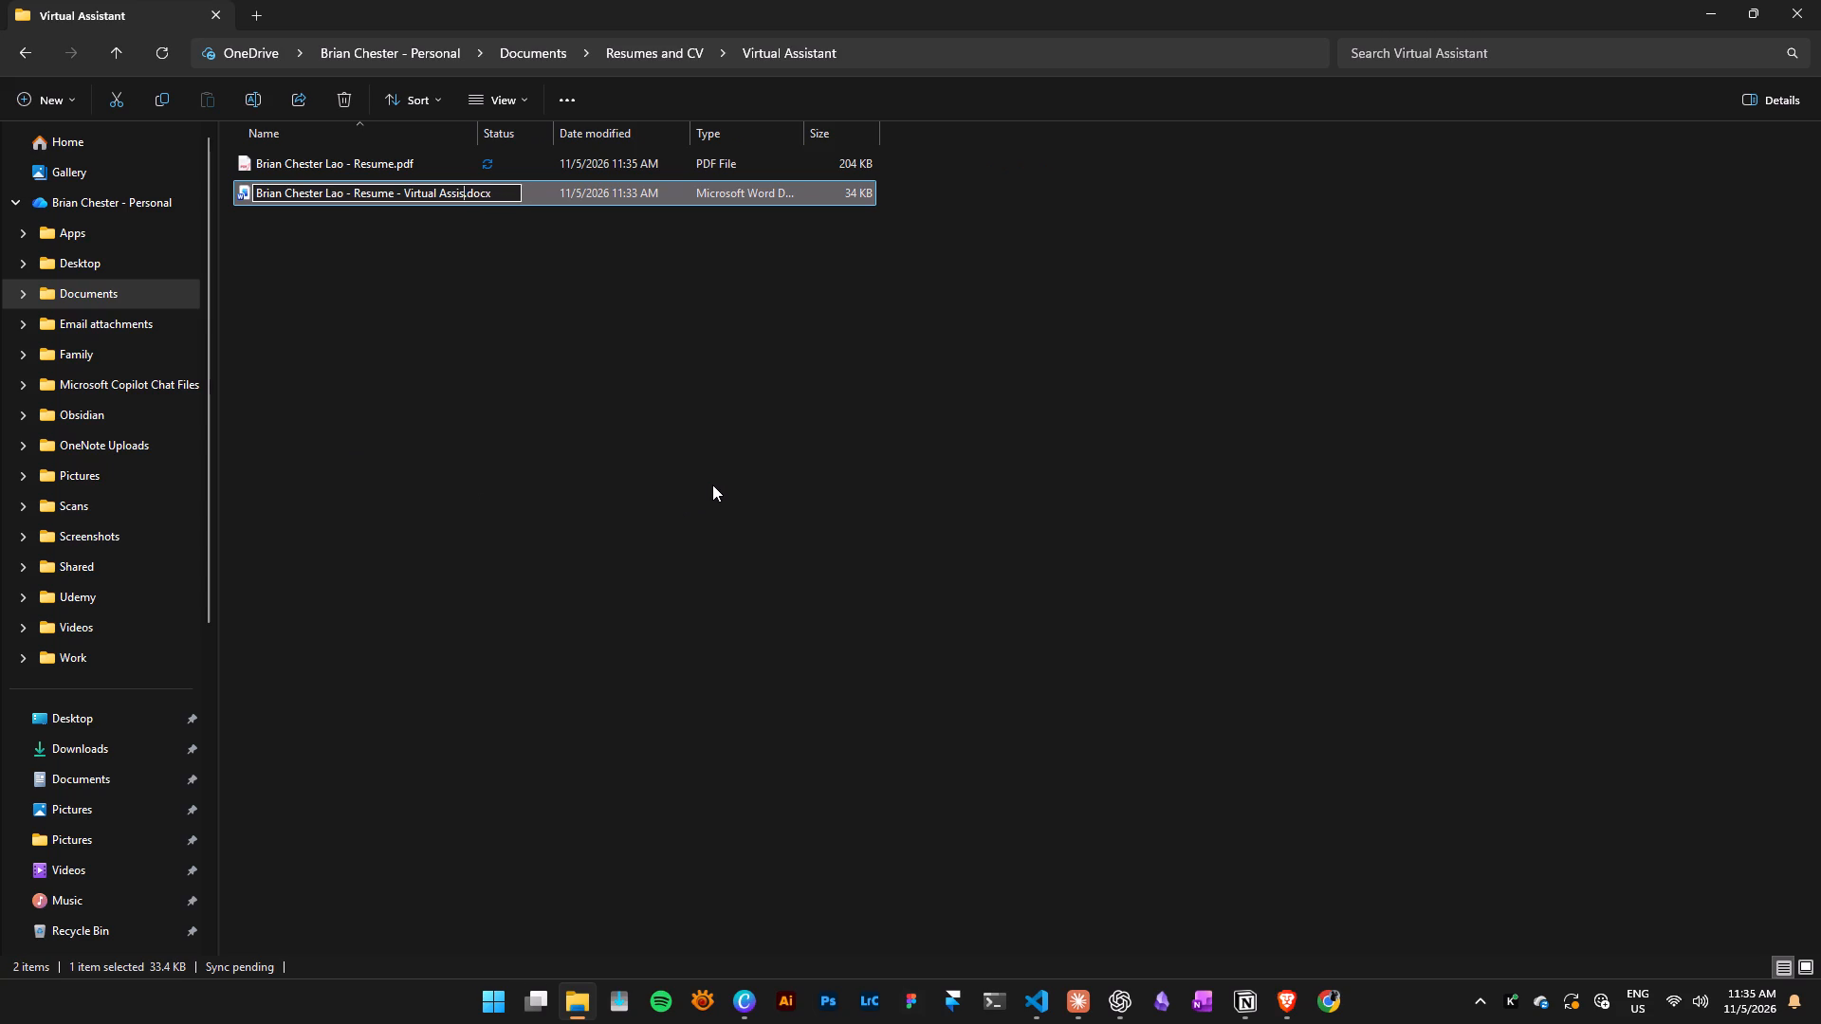
{"action": "key", "text": "BackSpace"}
{"action": "key", "text": "BackSpace"}
{"action": "key", "text": "BackSpace"}
{"action": "key", "text": "Return"}
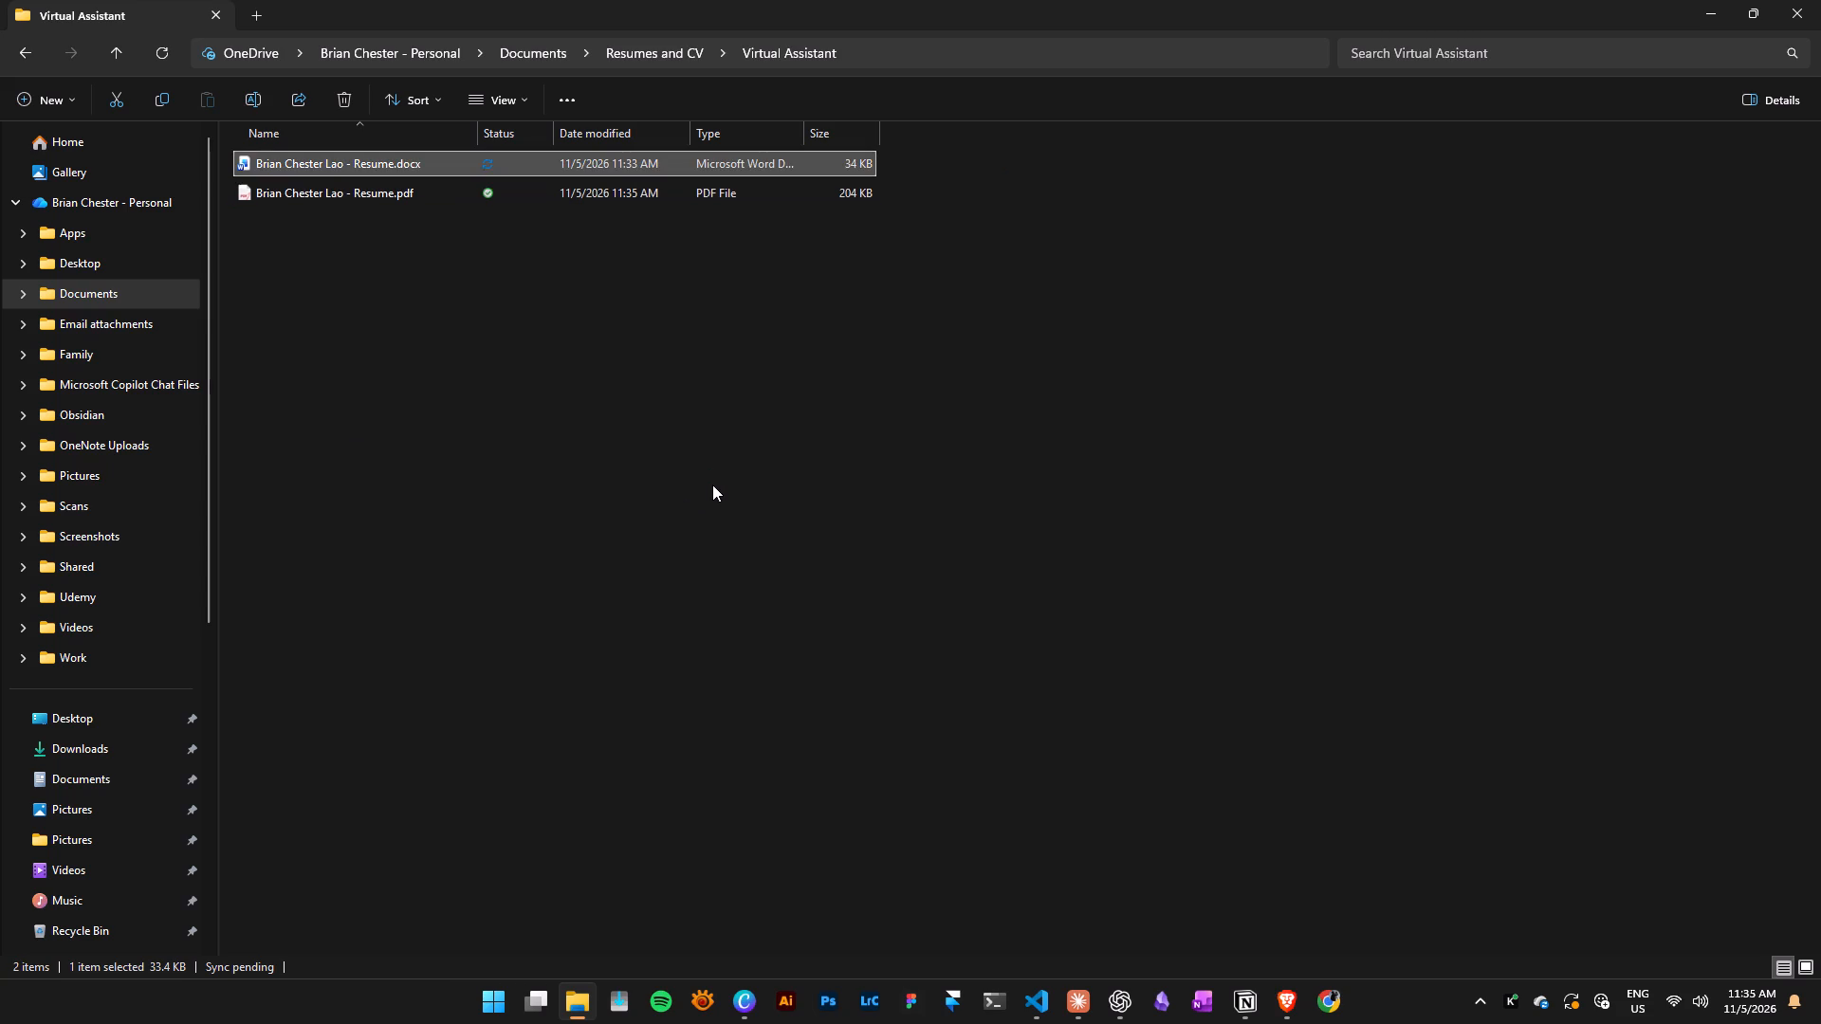
Go back to Resumes and CV and check the contents of the Graphic and Web Designer folder.
{"action": "key", "text": "BackSpace"}
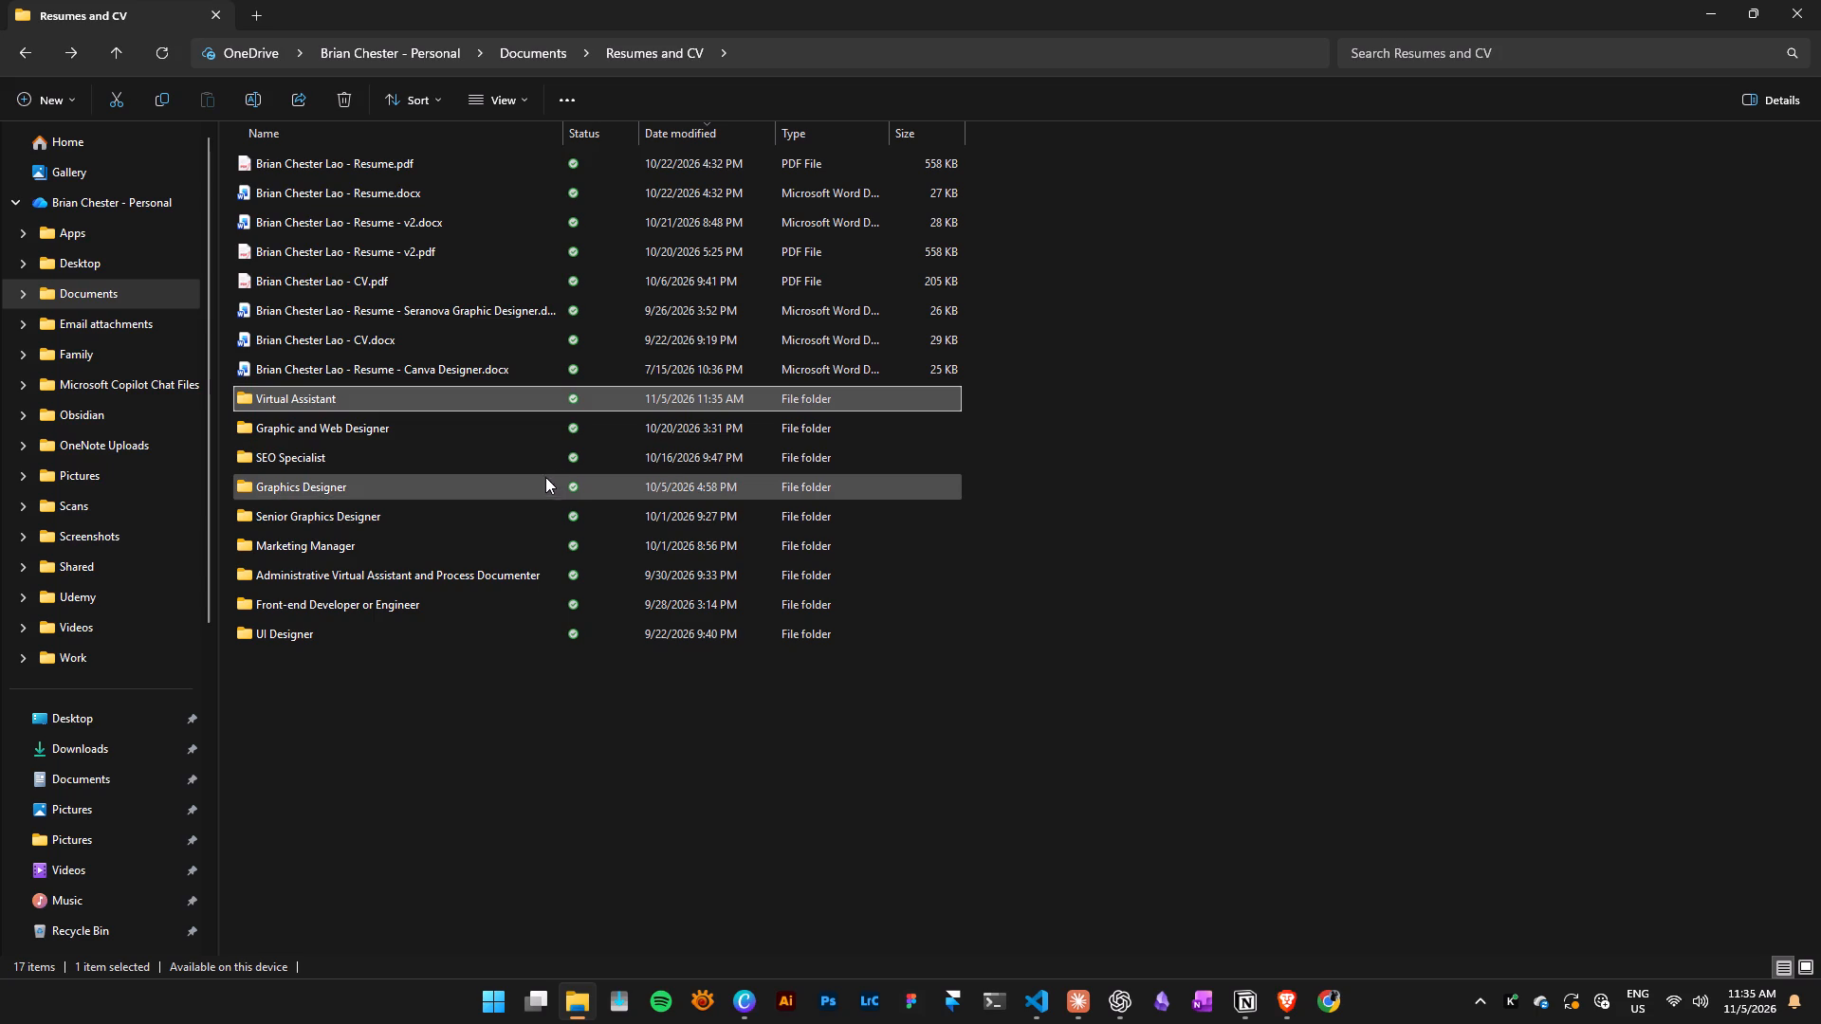
{"action": "left_click", "coordinate": [311, 490]}
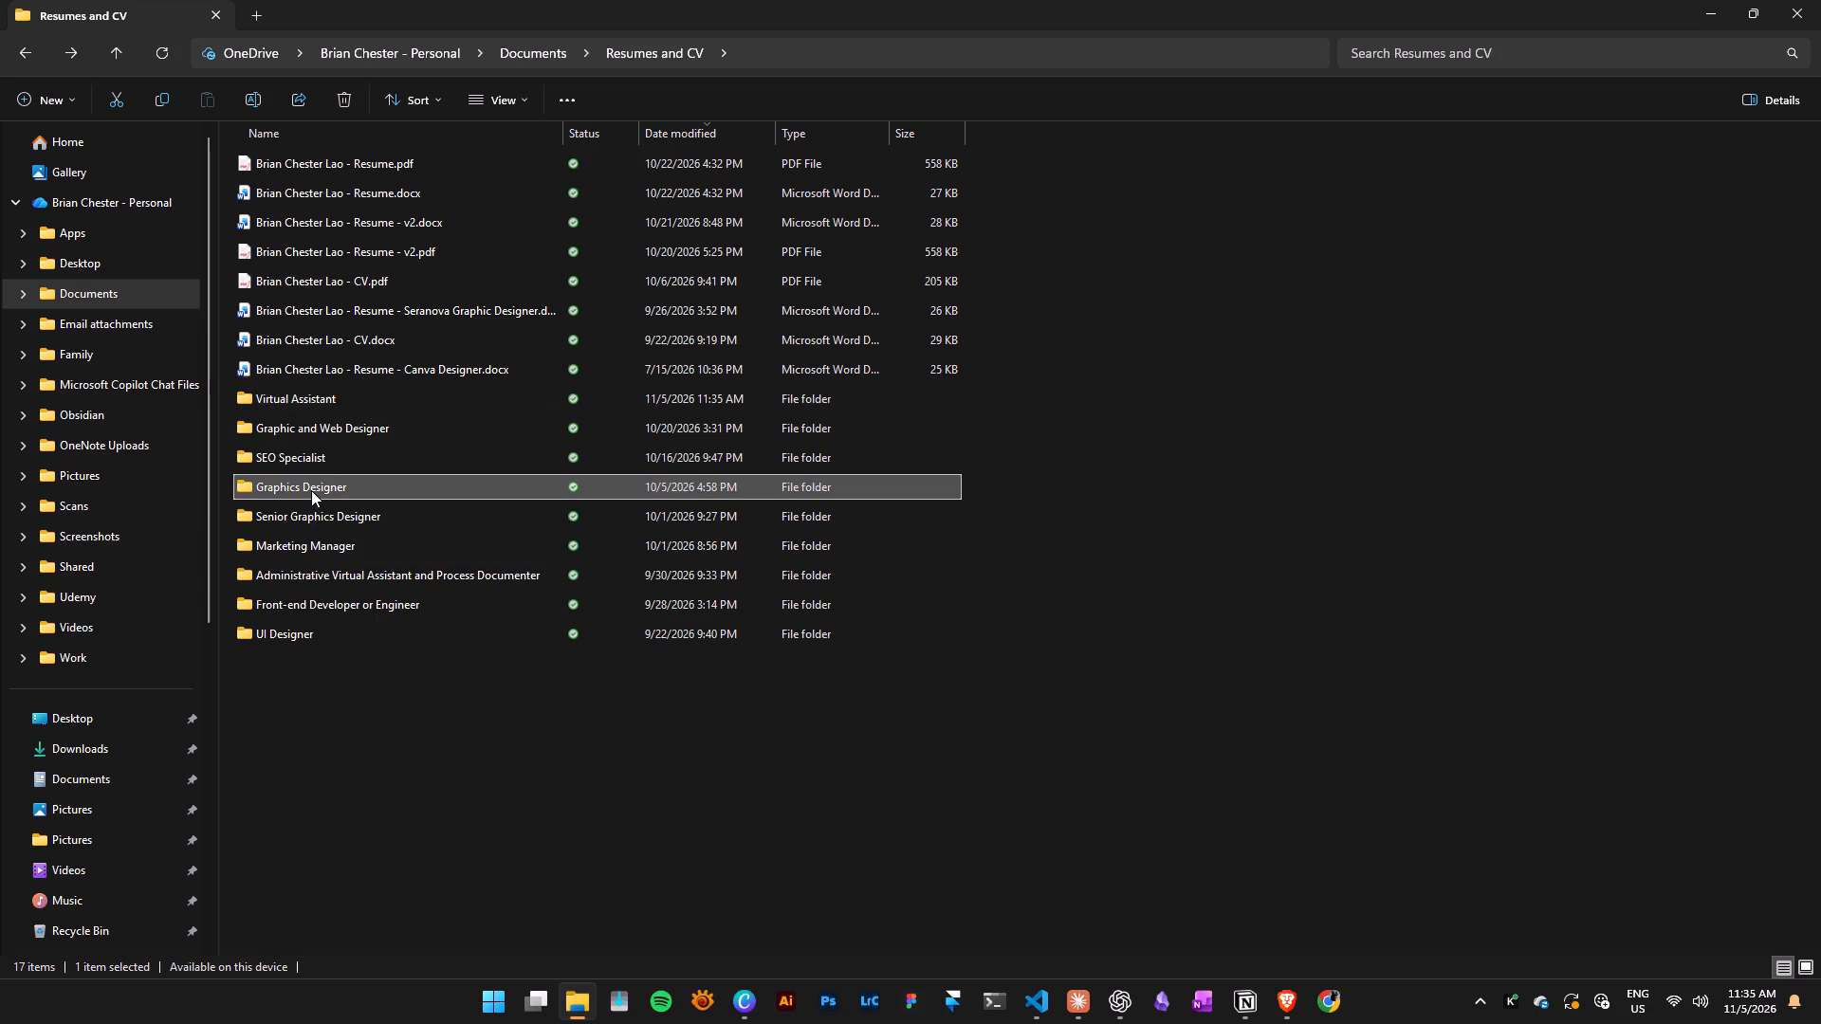
{"action": "double_click", "coordinate": [322, 435]}
{"action": "left_click", "coordinate": [631, 558]}
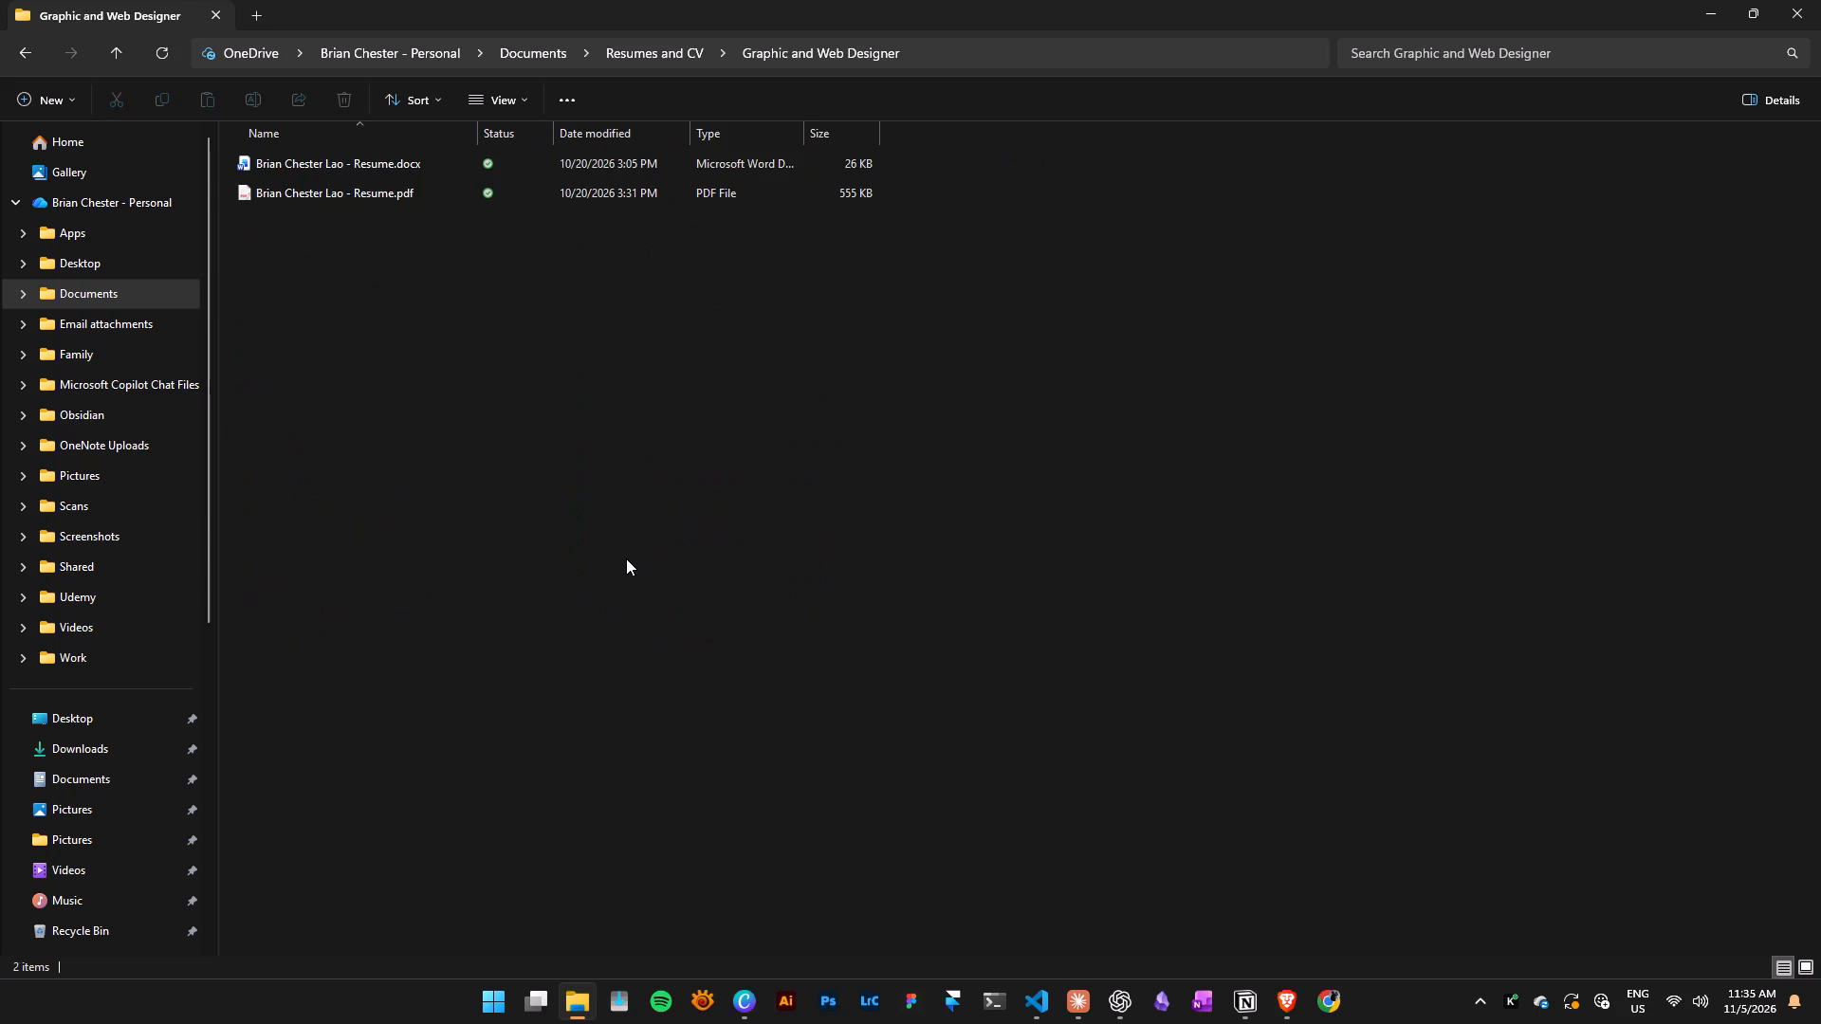
{"action": "key", "text": "BackSpace"}
{"action": "left_click", "coordinate": [512, 726]}
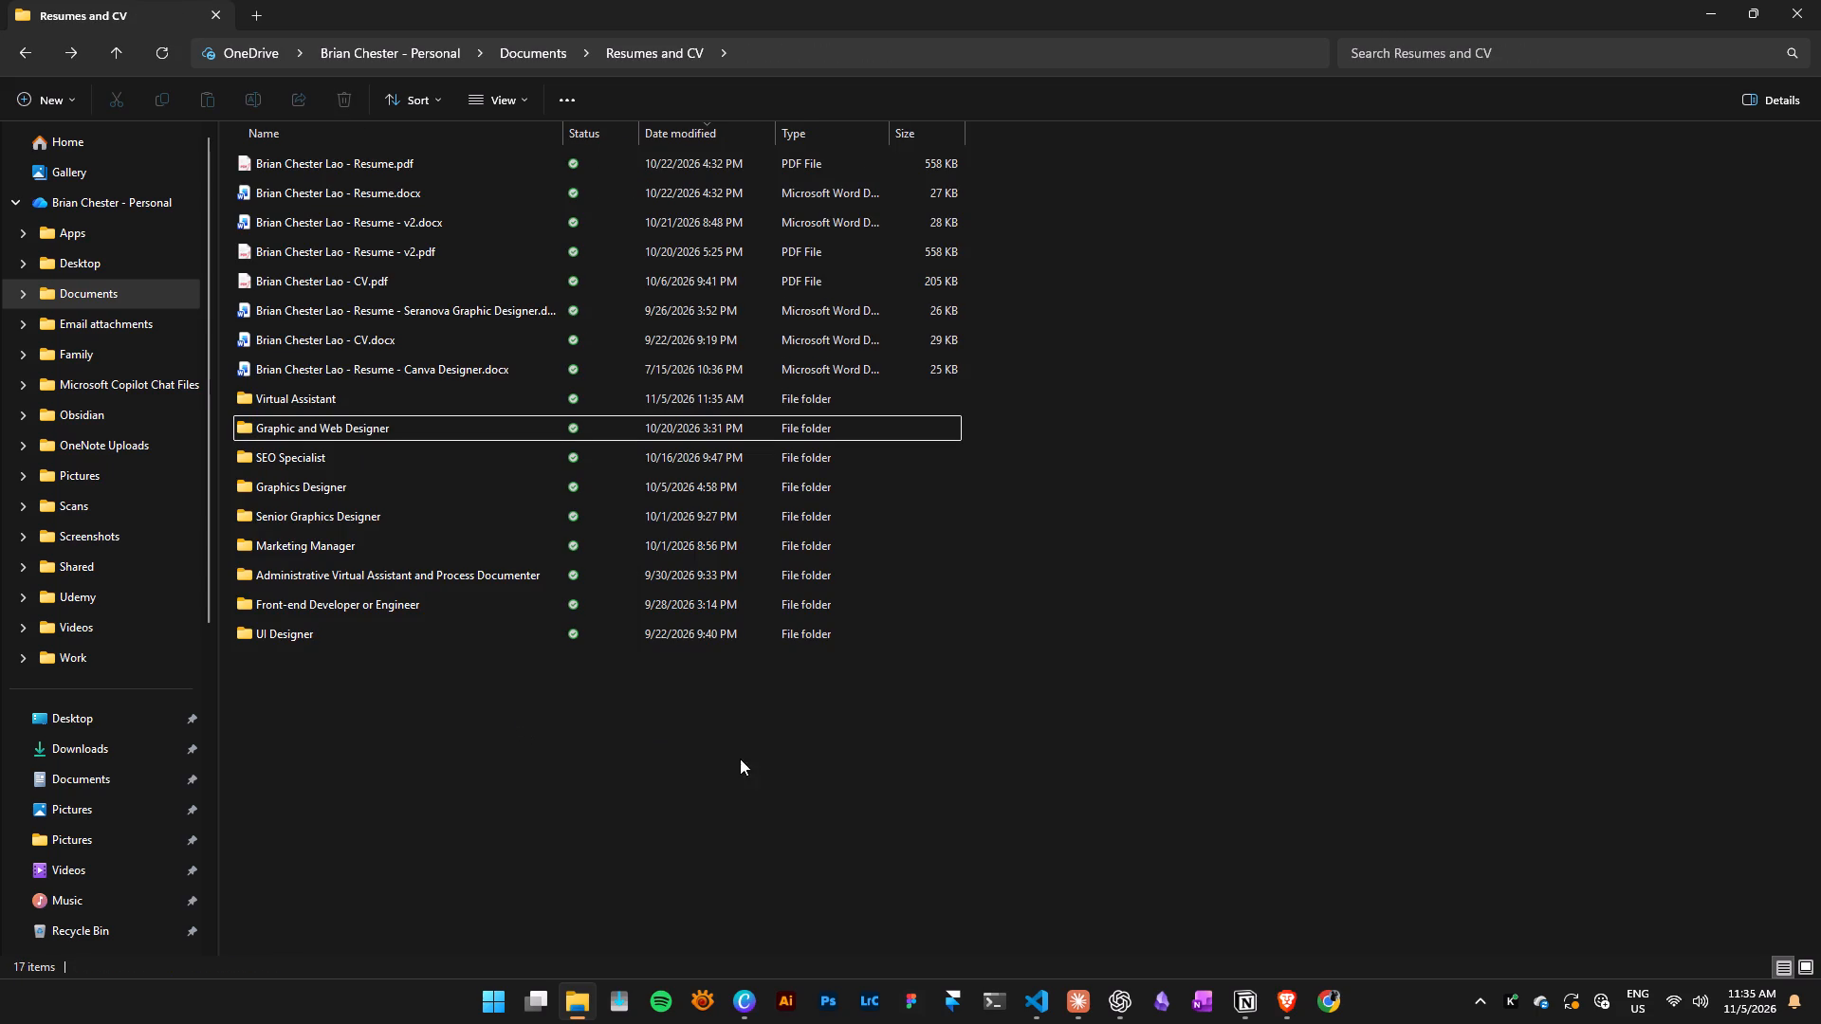
Switch to Canva and close the two open Chinese New Year Lantern designs.
{"action": "left_click", "coordinate": [743, 996]}
{"action": "left_click", "coordinate": [744, 21]}
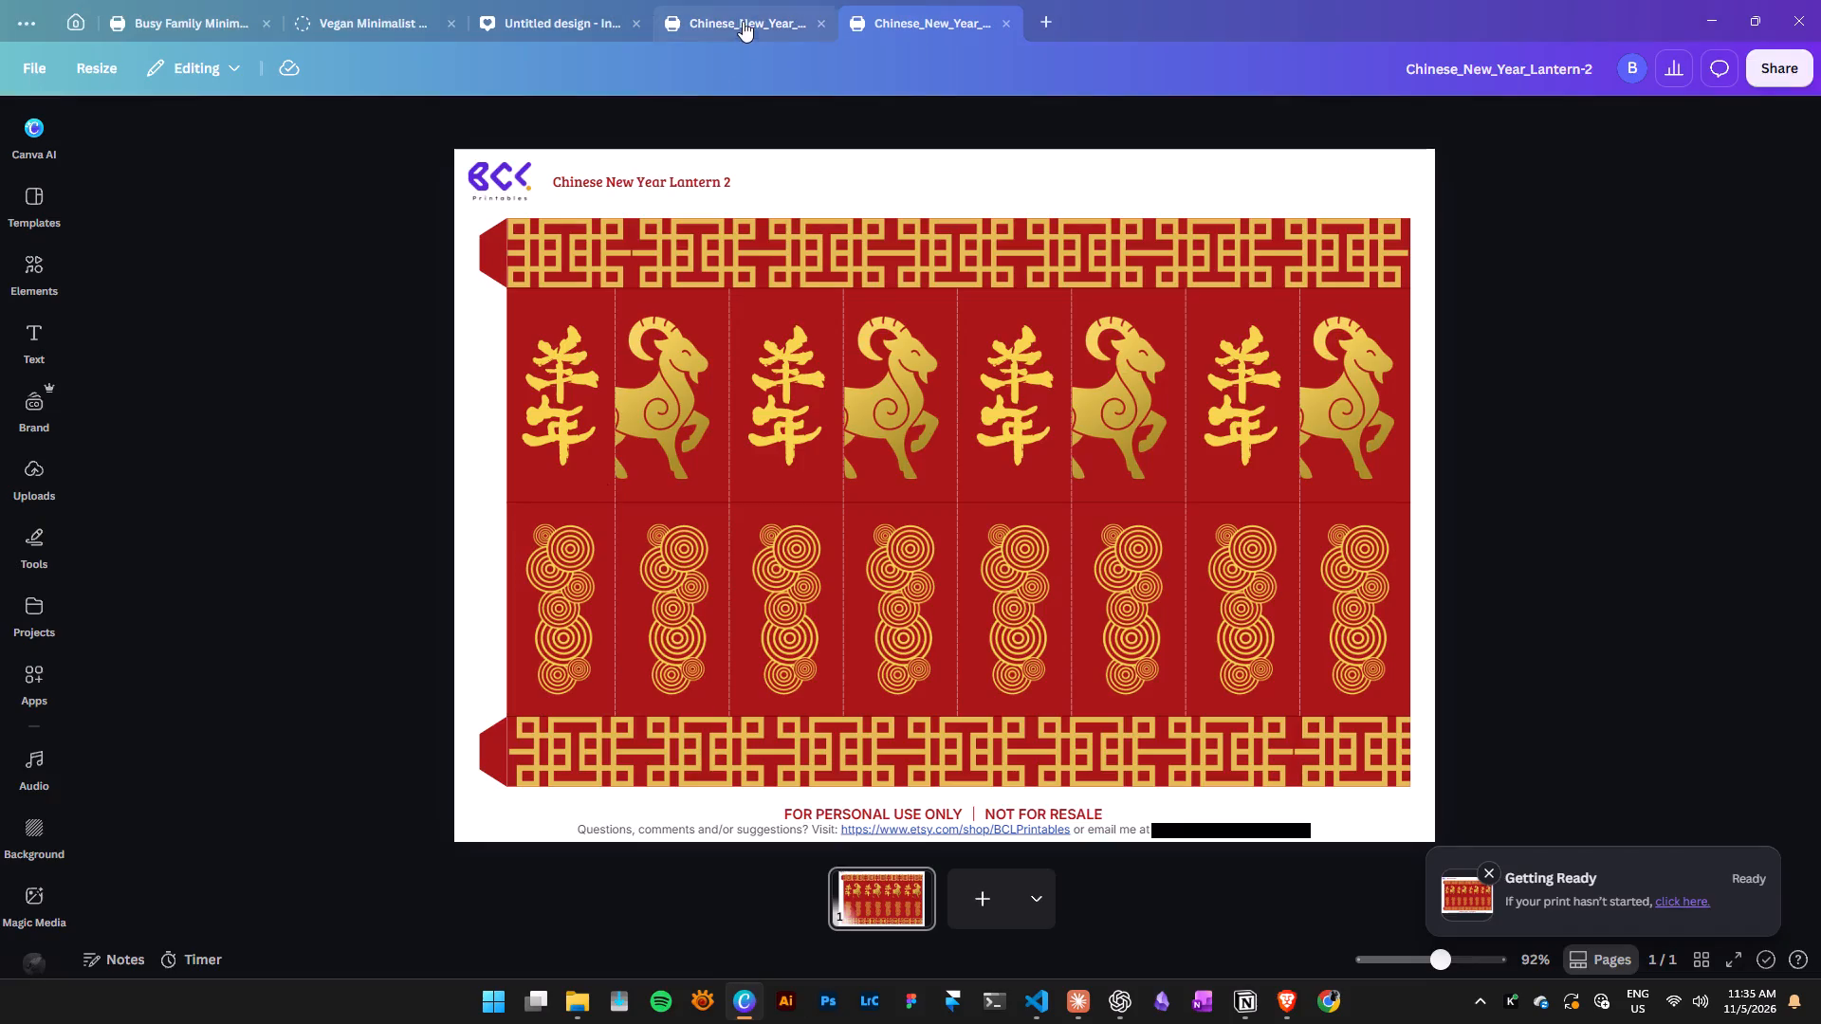
{"action": "left_click", "coordinate": [947, 23]}
{"action": "left_click", "coordinate": [1004, 24]}
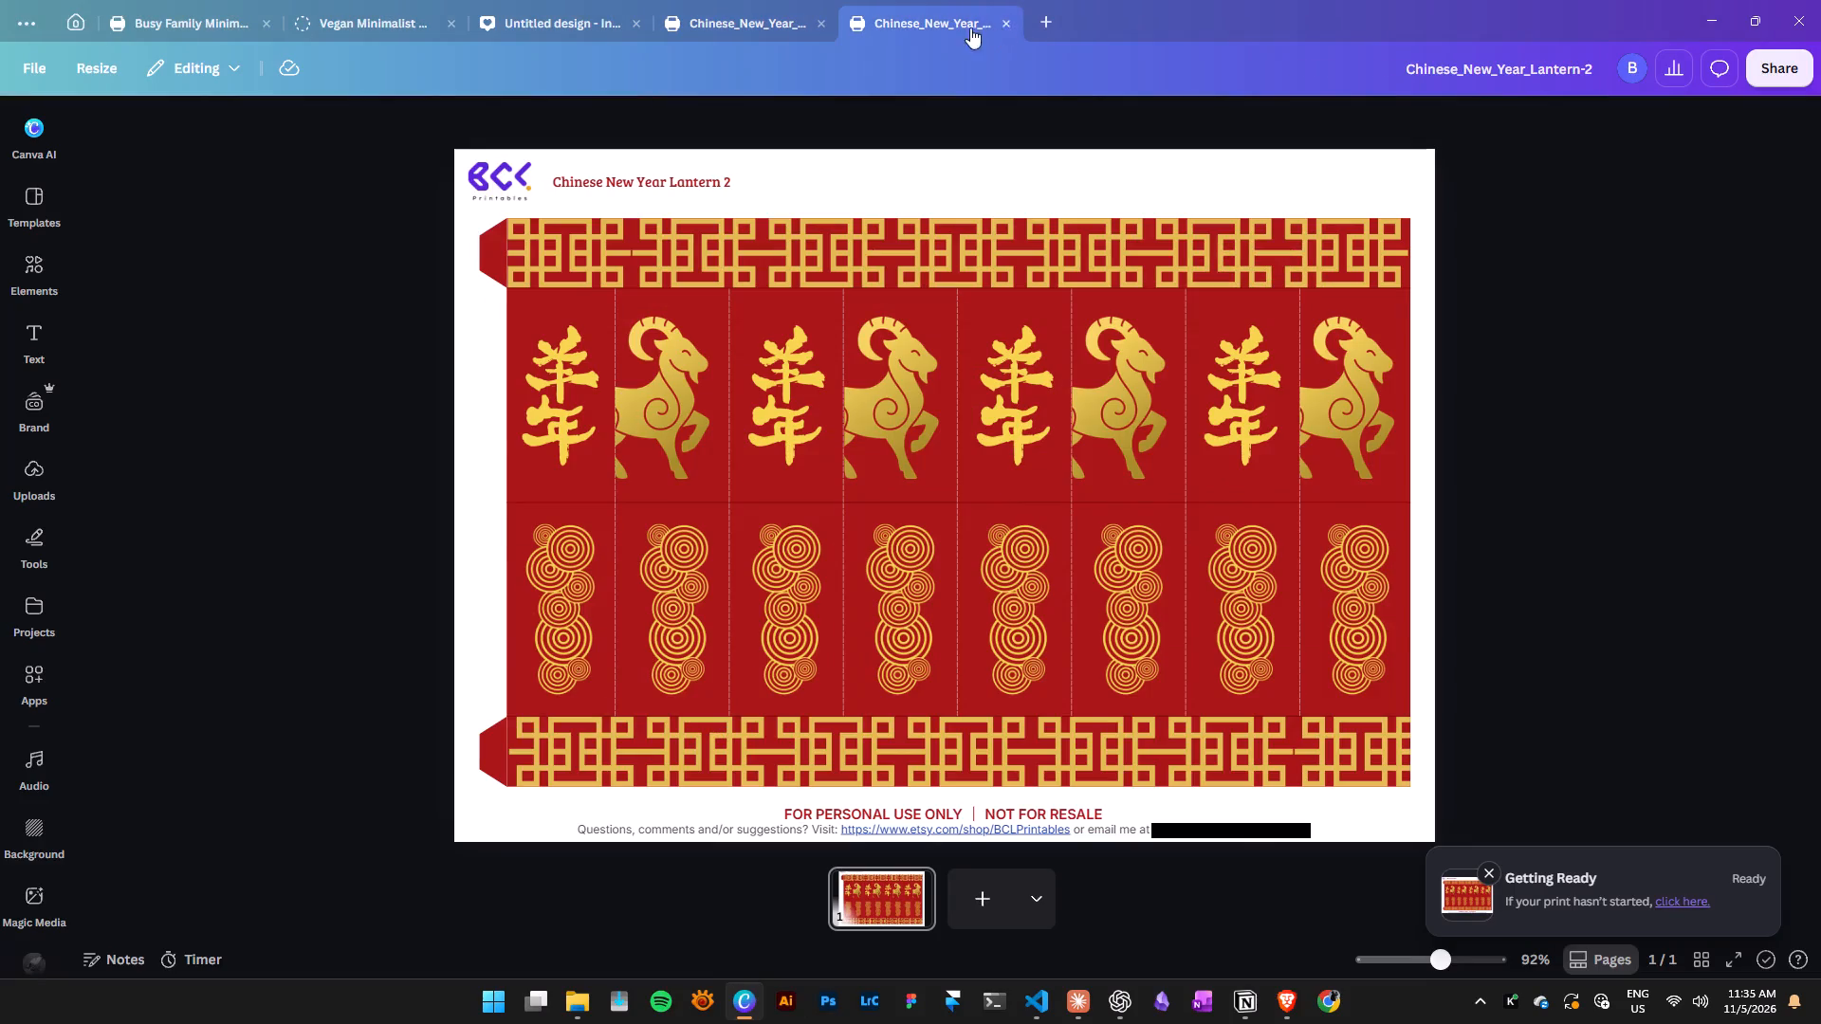
{"action": "left_click", "coordinate": [824, 21]}
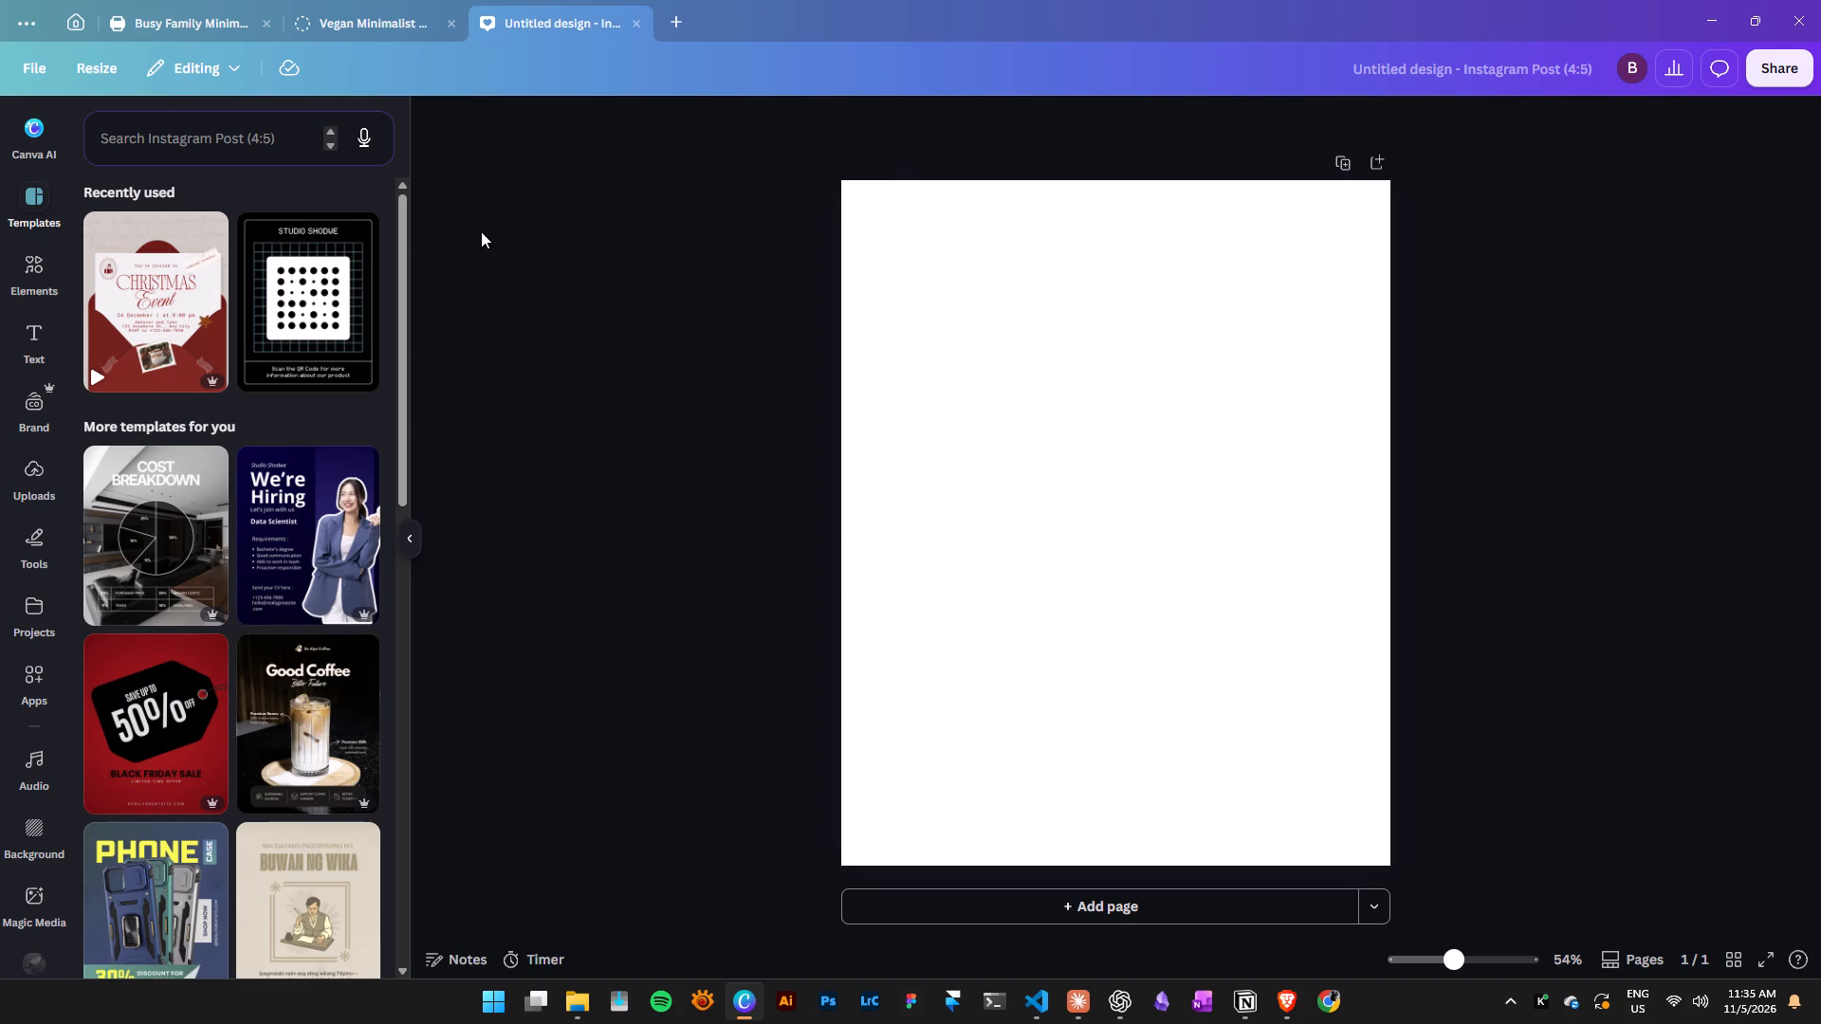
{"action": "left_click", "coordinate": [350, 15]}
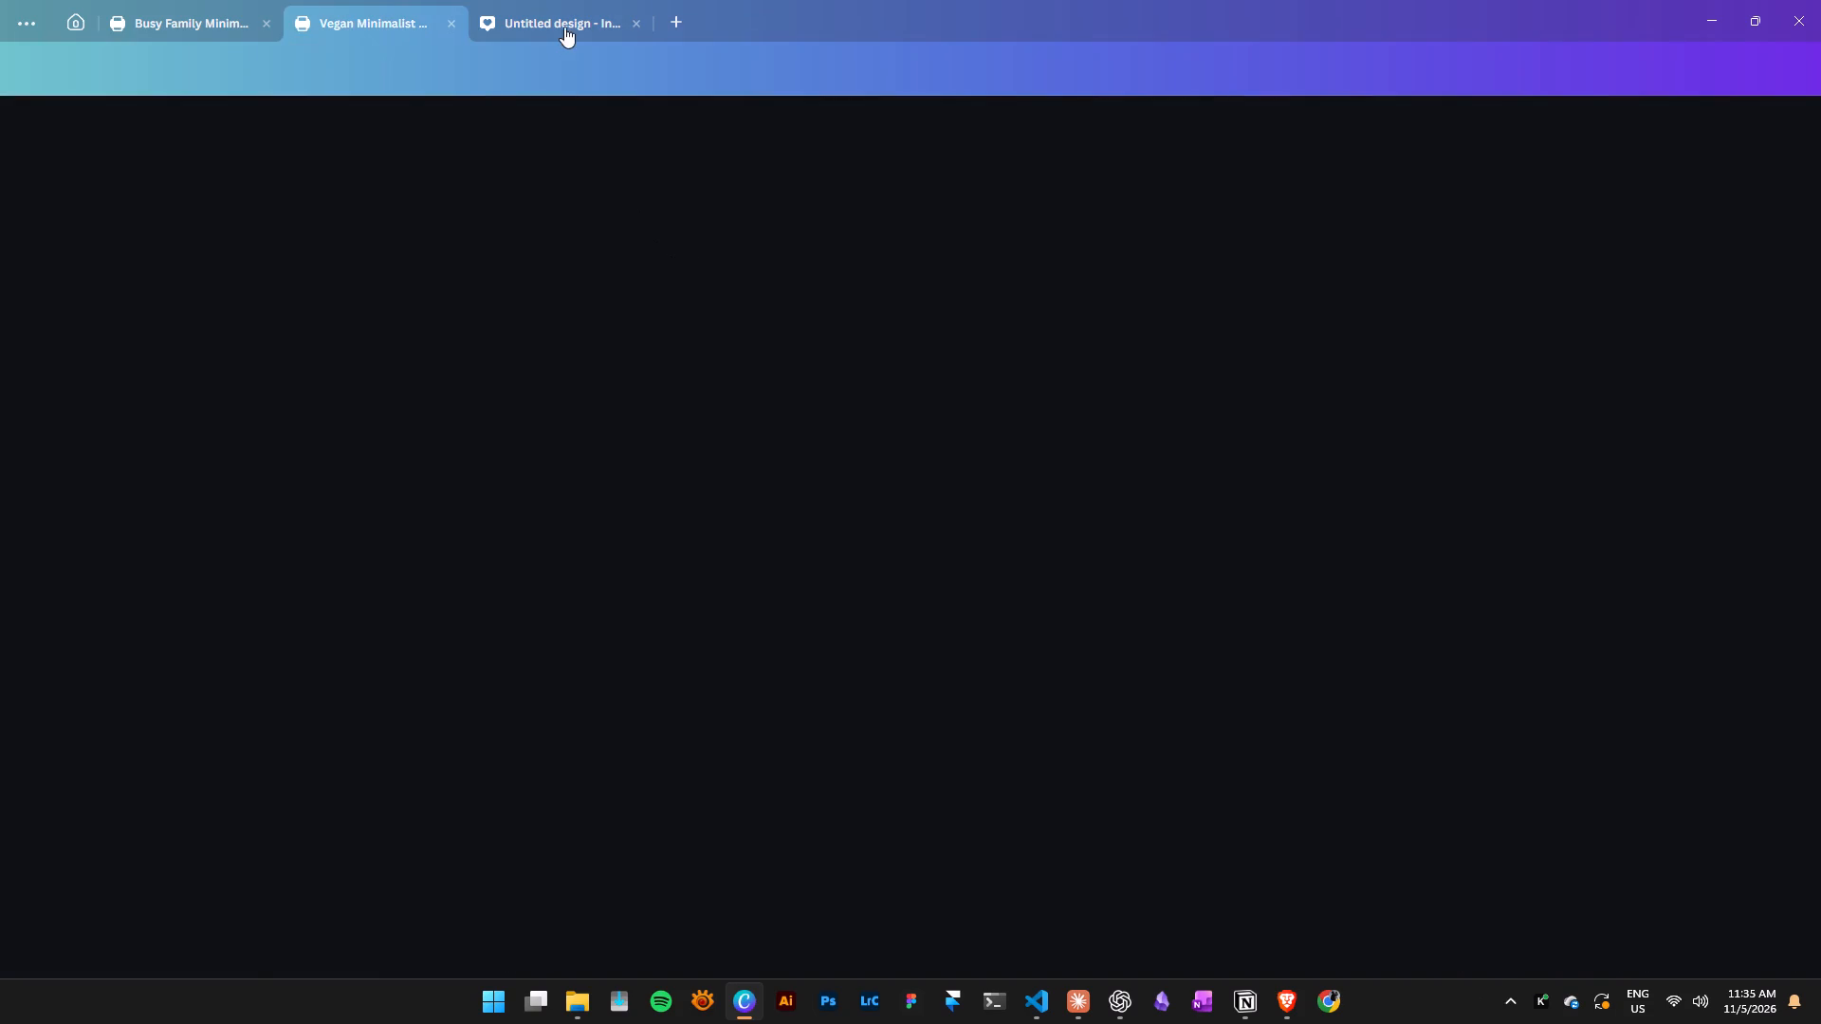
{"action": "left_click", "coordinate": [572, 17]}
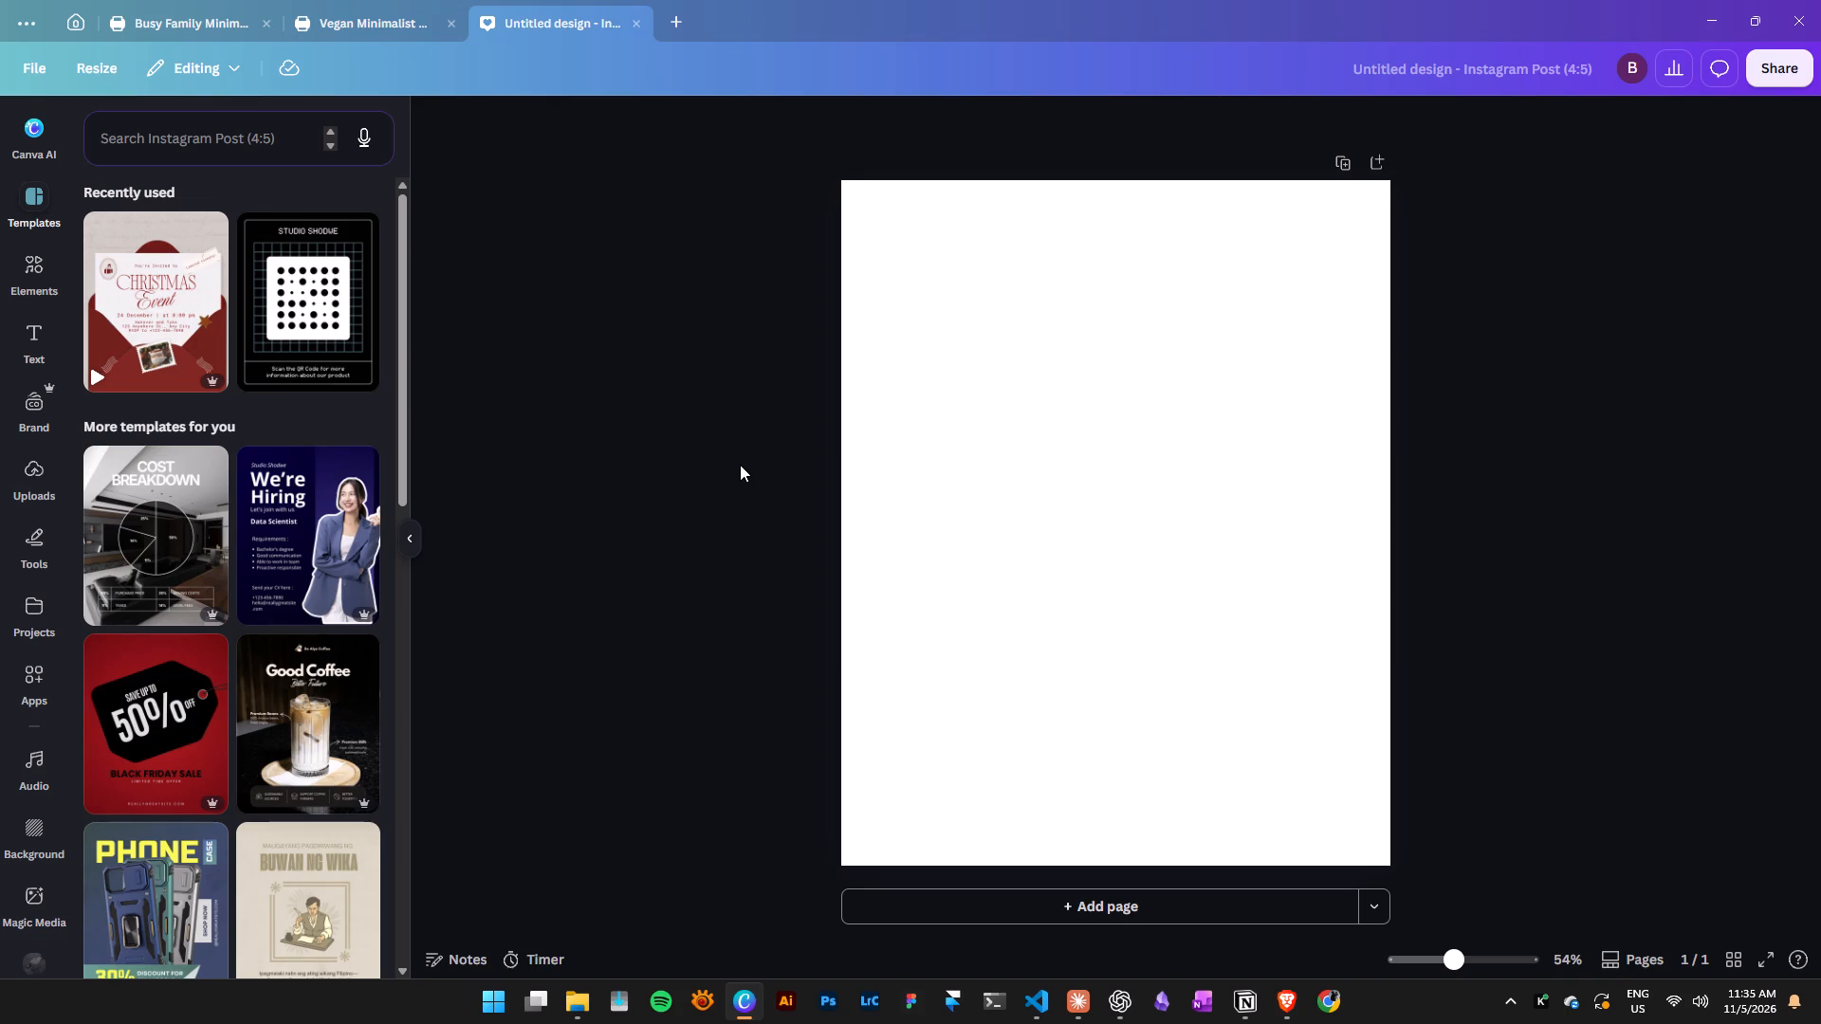
Switch to Brave and examine the pricing pages of ClickUp and monday.com.
{"action": "left_click", "coordinate": [1283, 1002]}
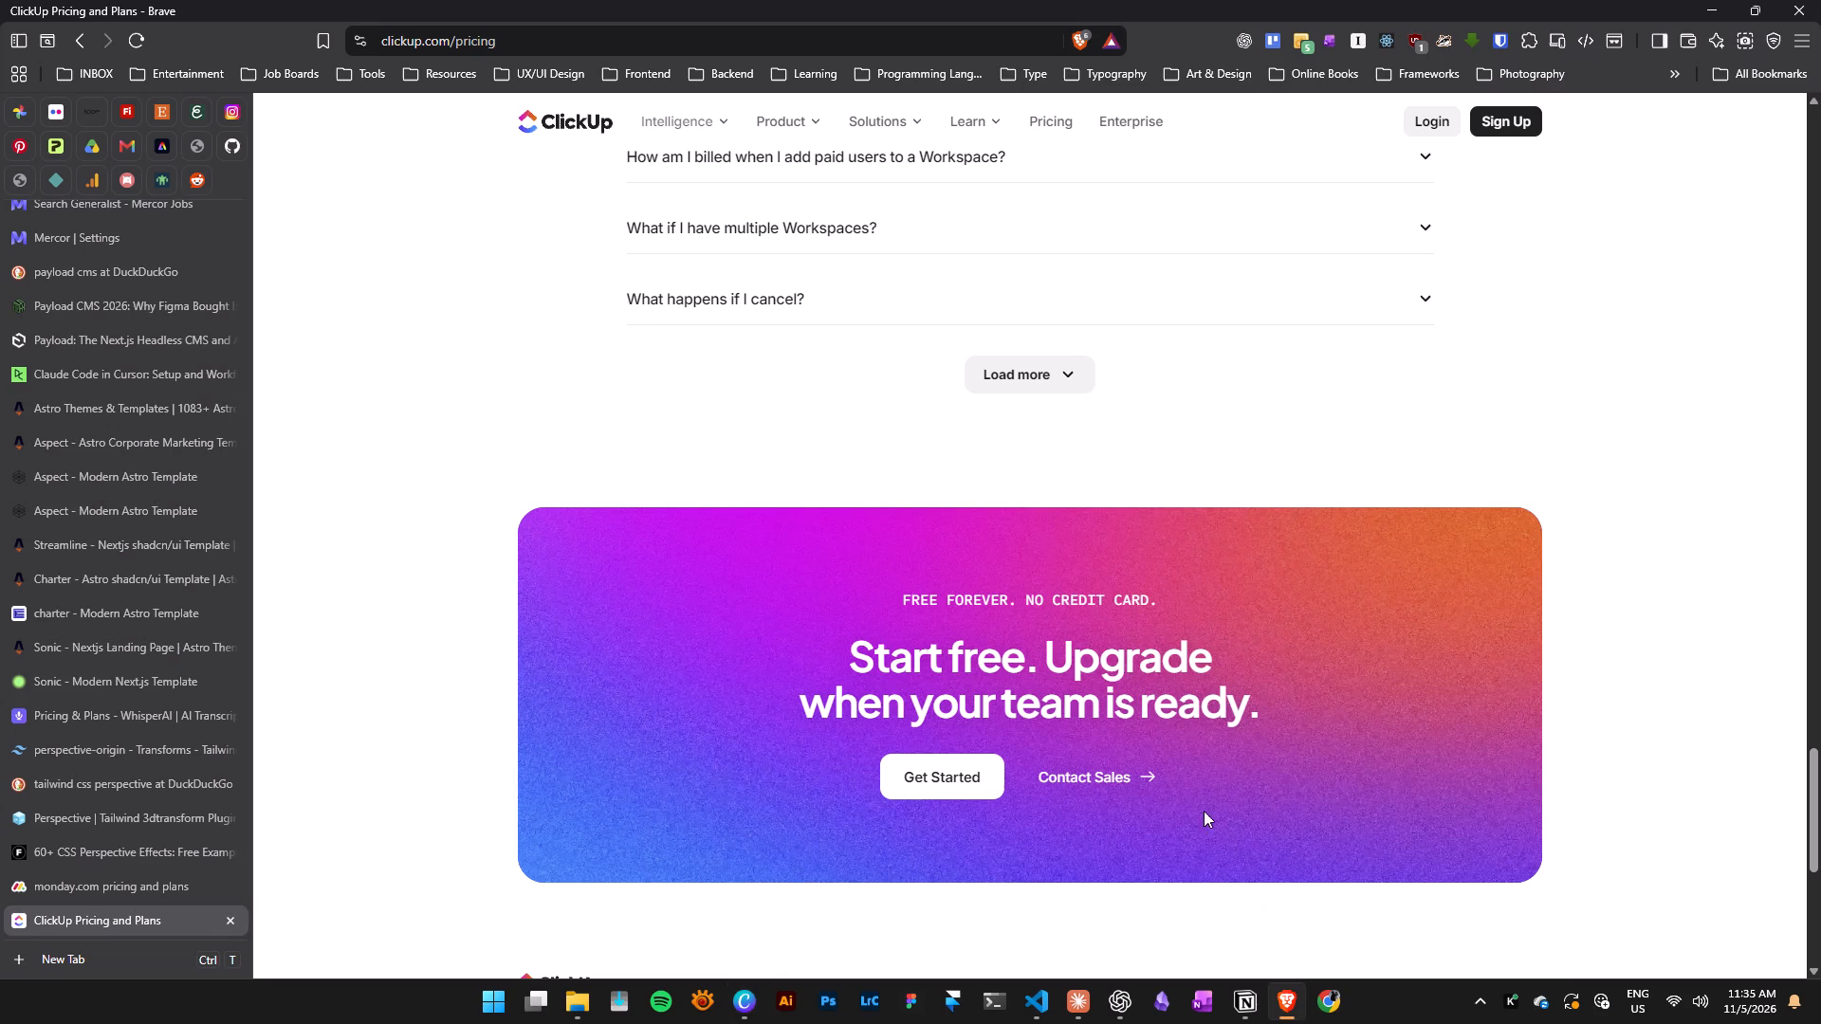
{"action": "scroll", "coordinate": [1444, 471], "scroll_direction": "down", "scroll_amount": 9}
{"action": "scroll", "coordinate": [1445, 476], "scroll_direction": "up", "scroll_amount": 5}
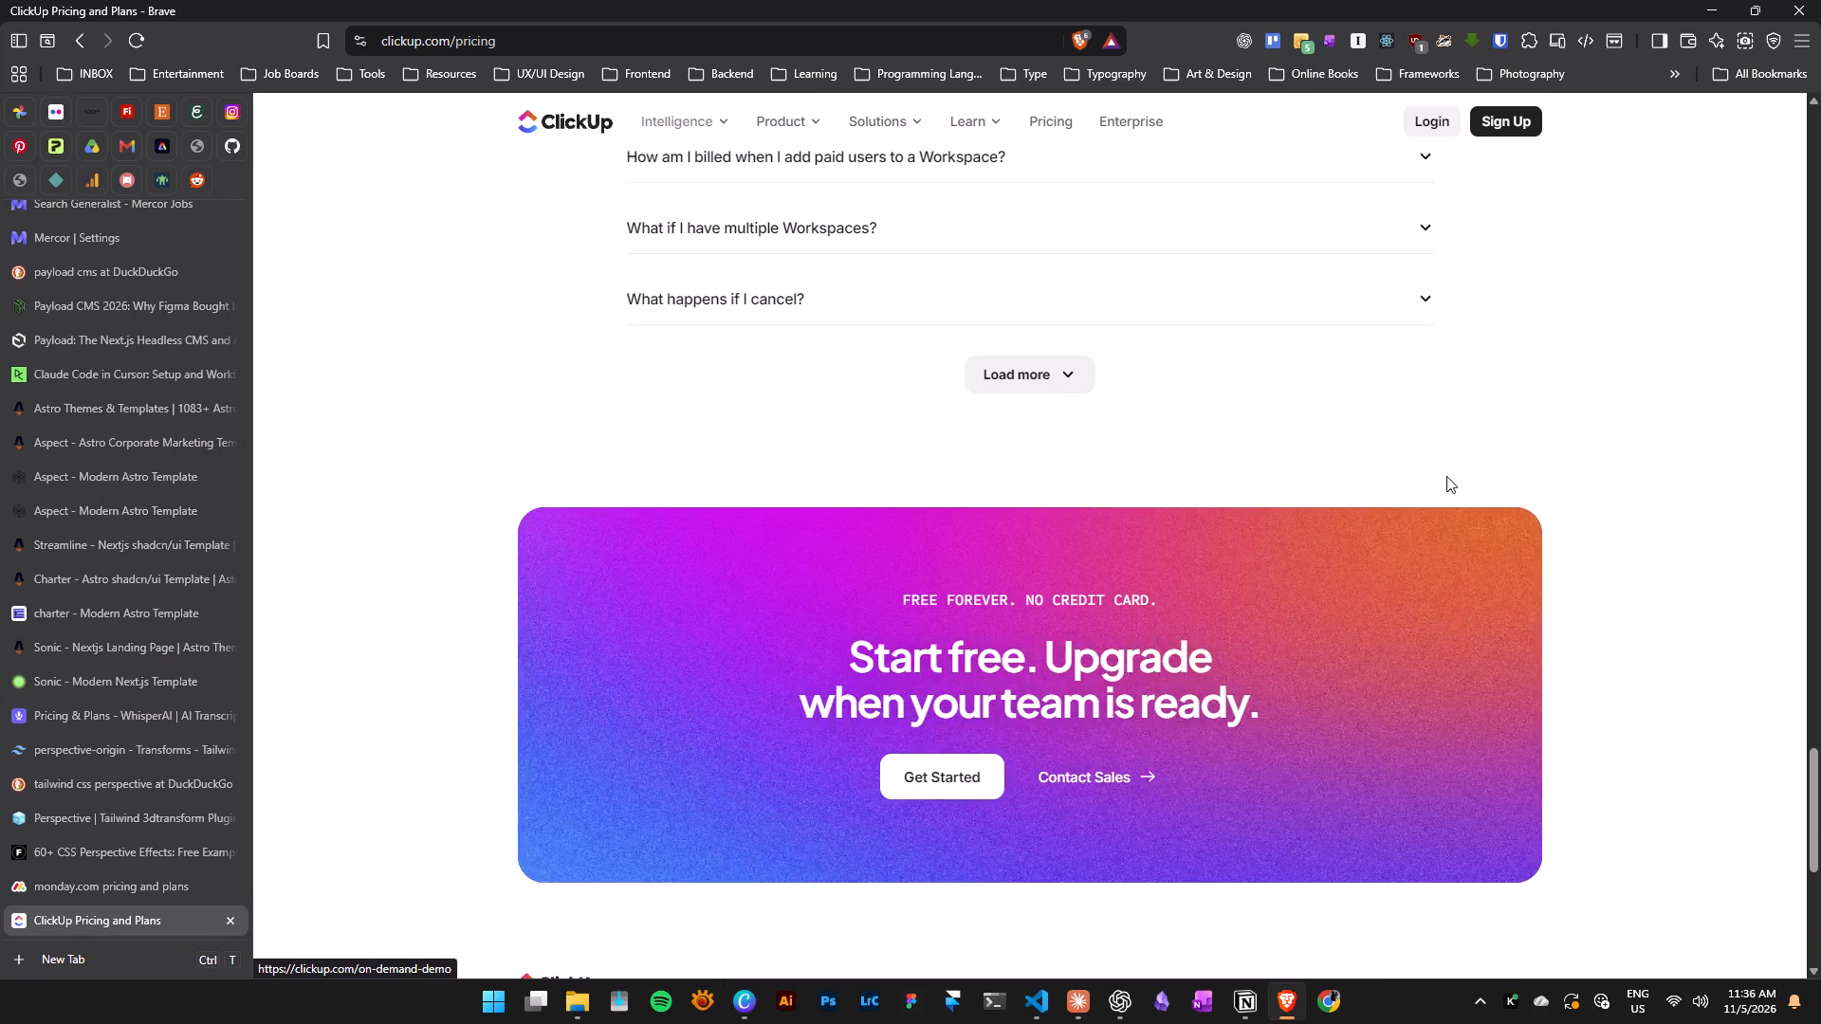
{"action": "scroll", "coordinate": [1451, 477], "scroll_direction": "up", "scroll_amount": 4}
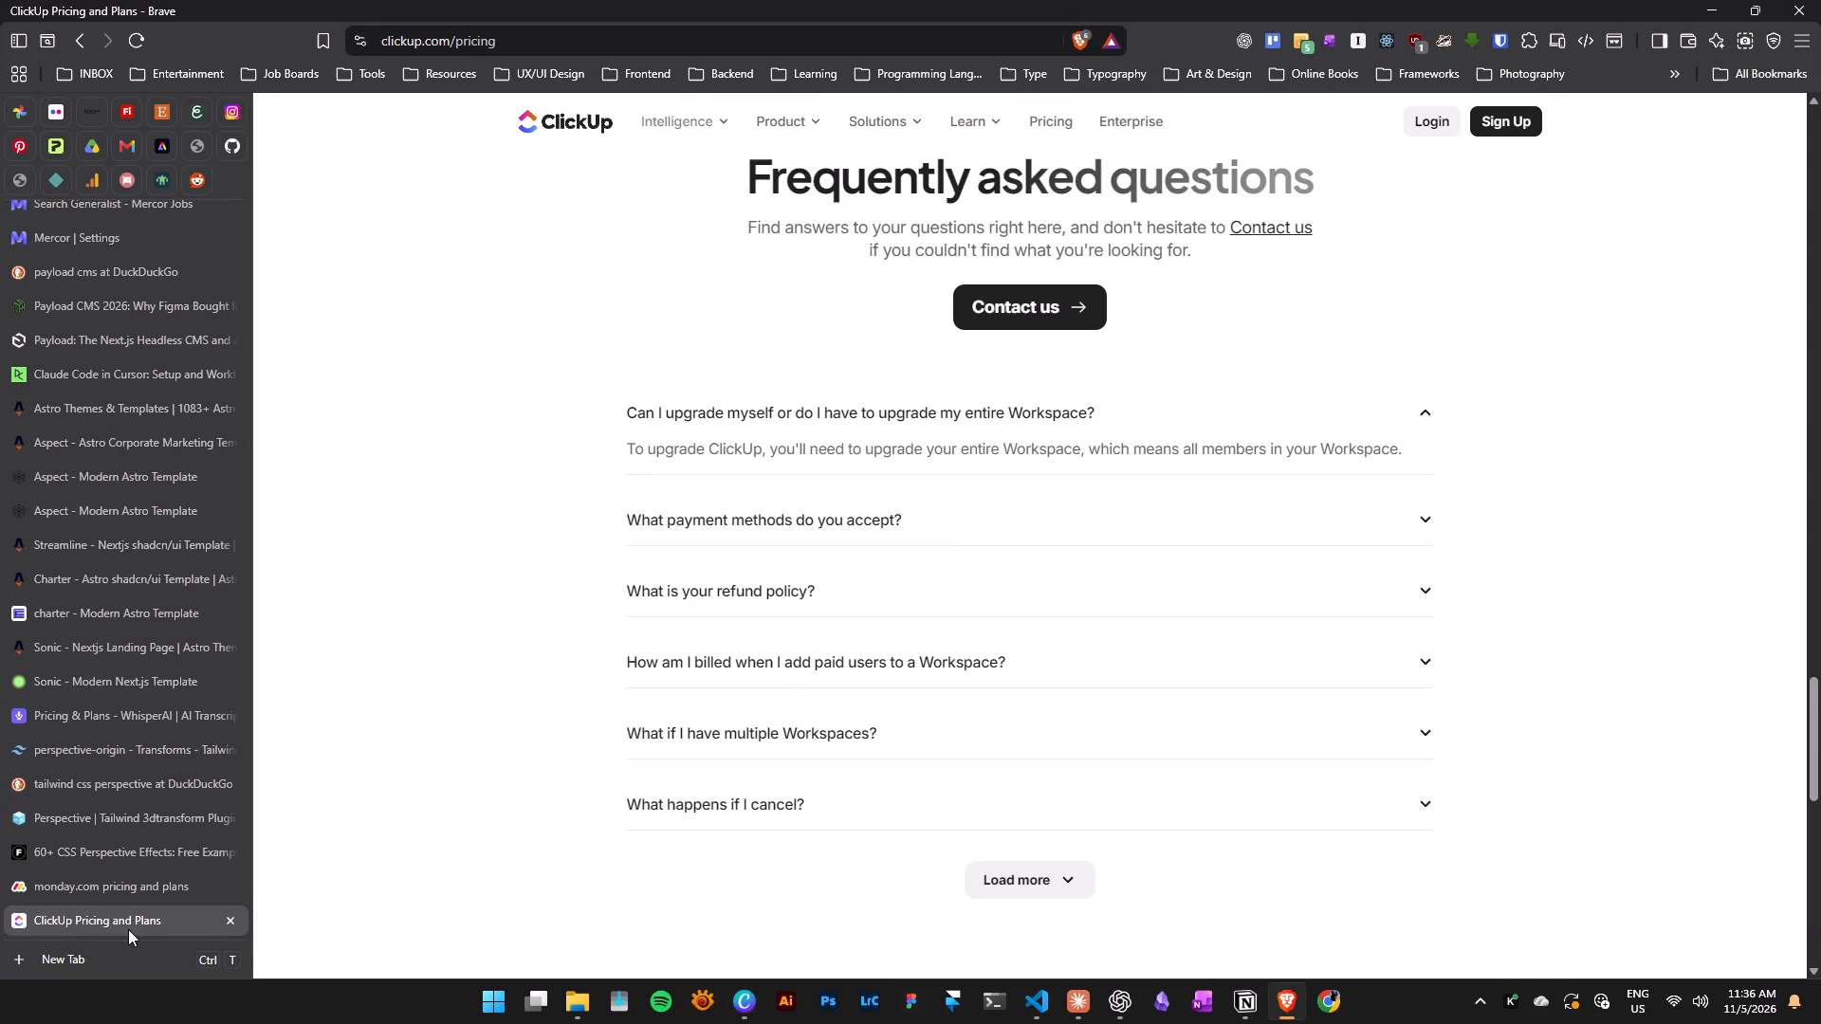
{"action": "left_click", "coordinate": [139, 893]}
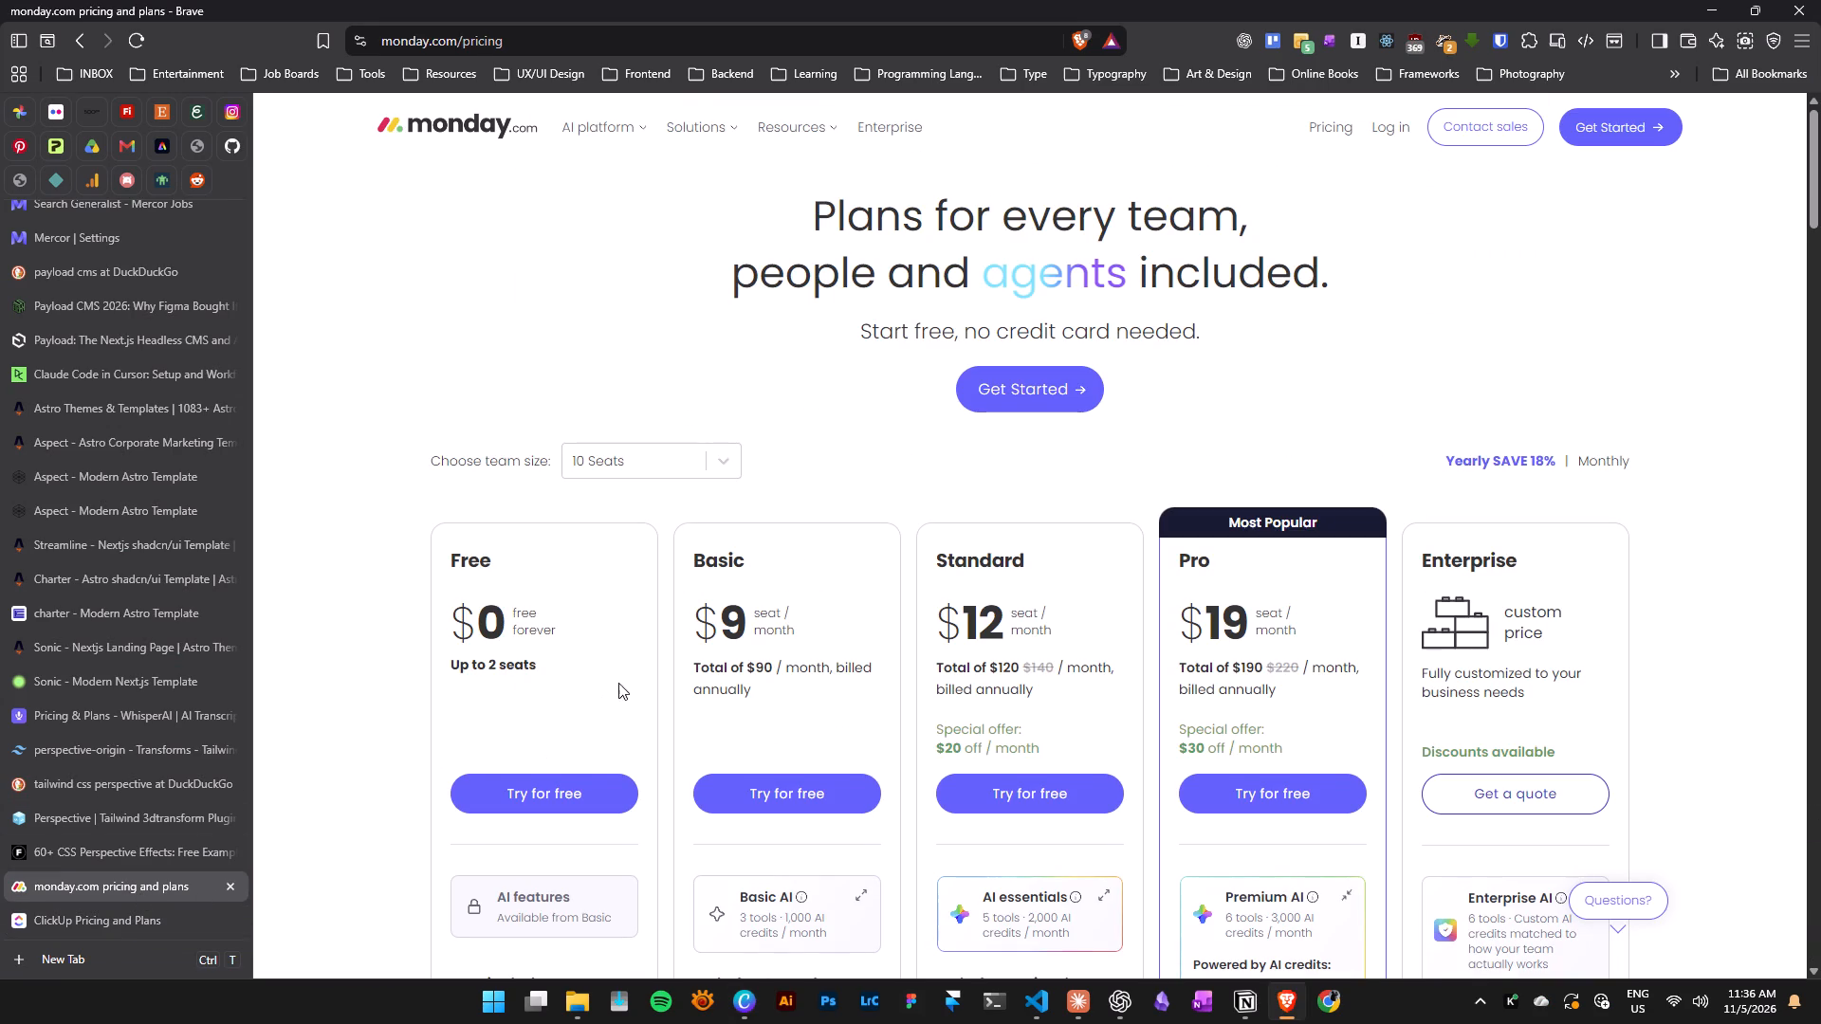
{"action": "scroll", "coordinate": [663, 690], "scroll_direction": "down", "scroll_amount": 2}
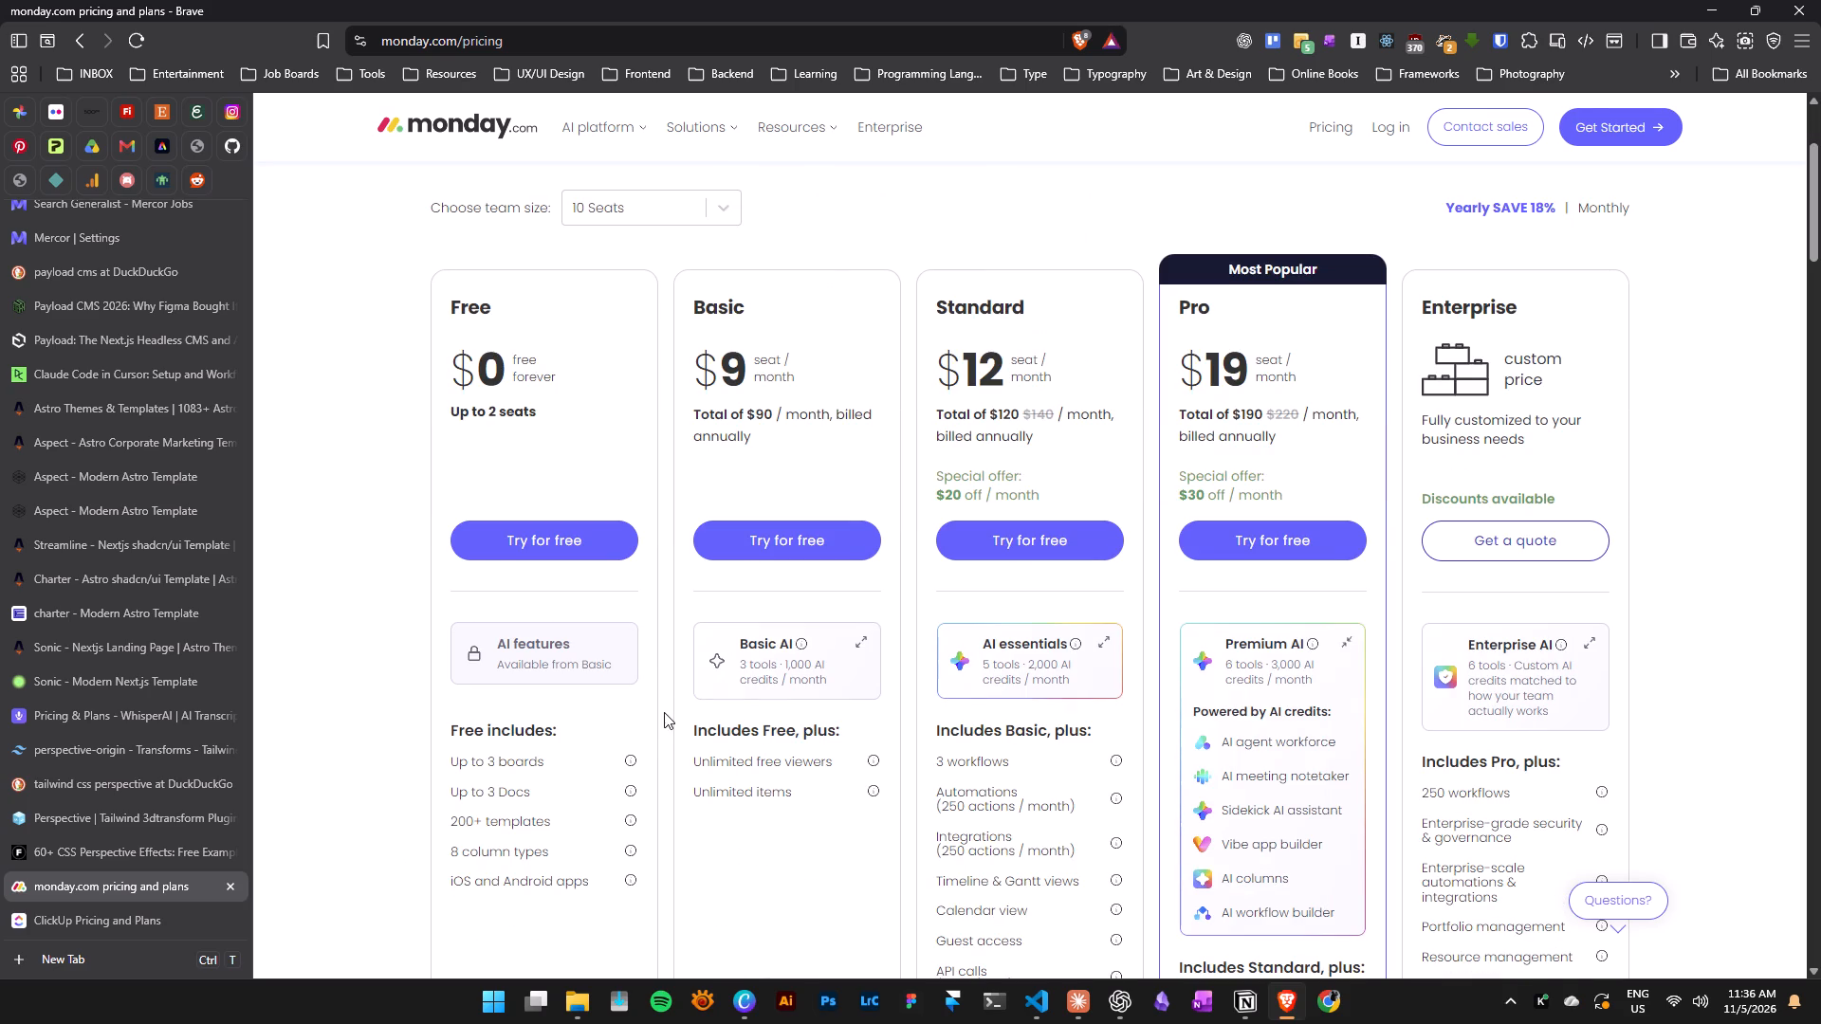
Switch to the ClickUp pricing page in the Brave browser and examine its plans and features.
{"action": "left_click", "coordinate": [176, 925]}
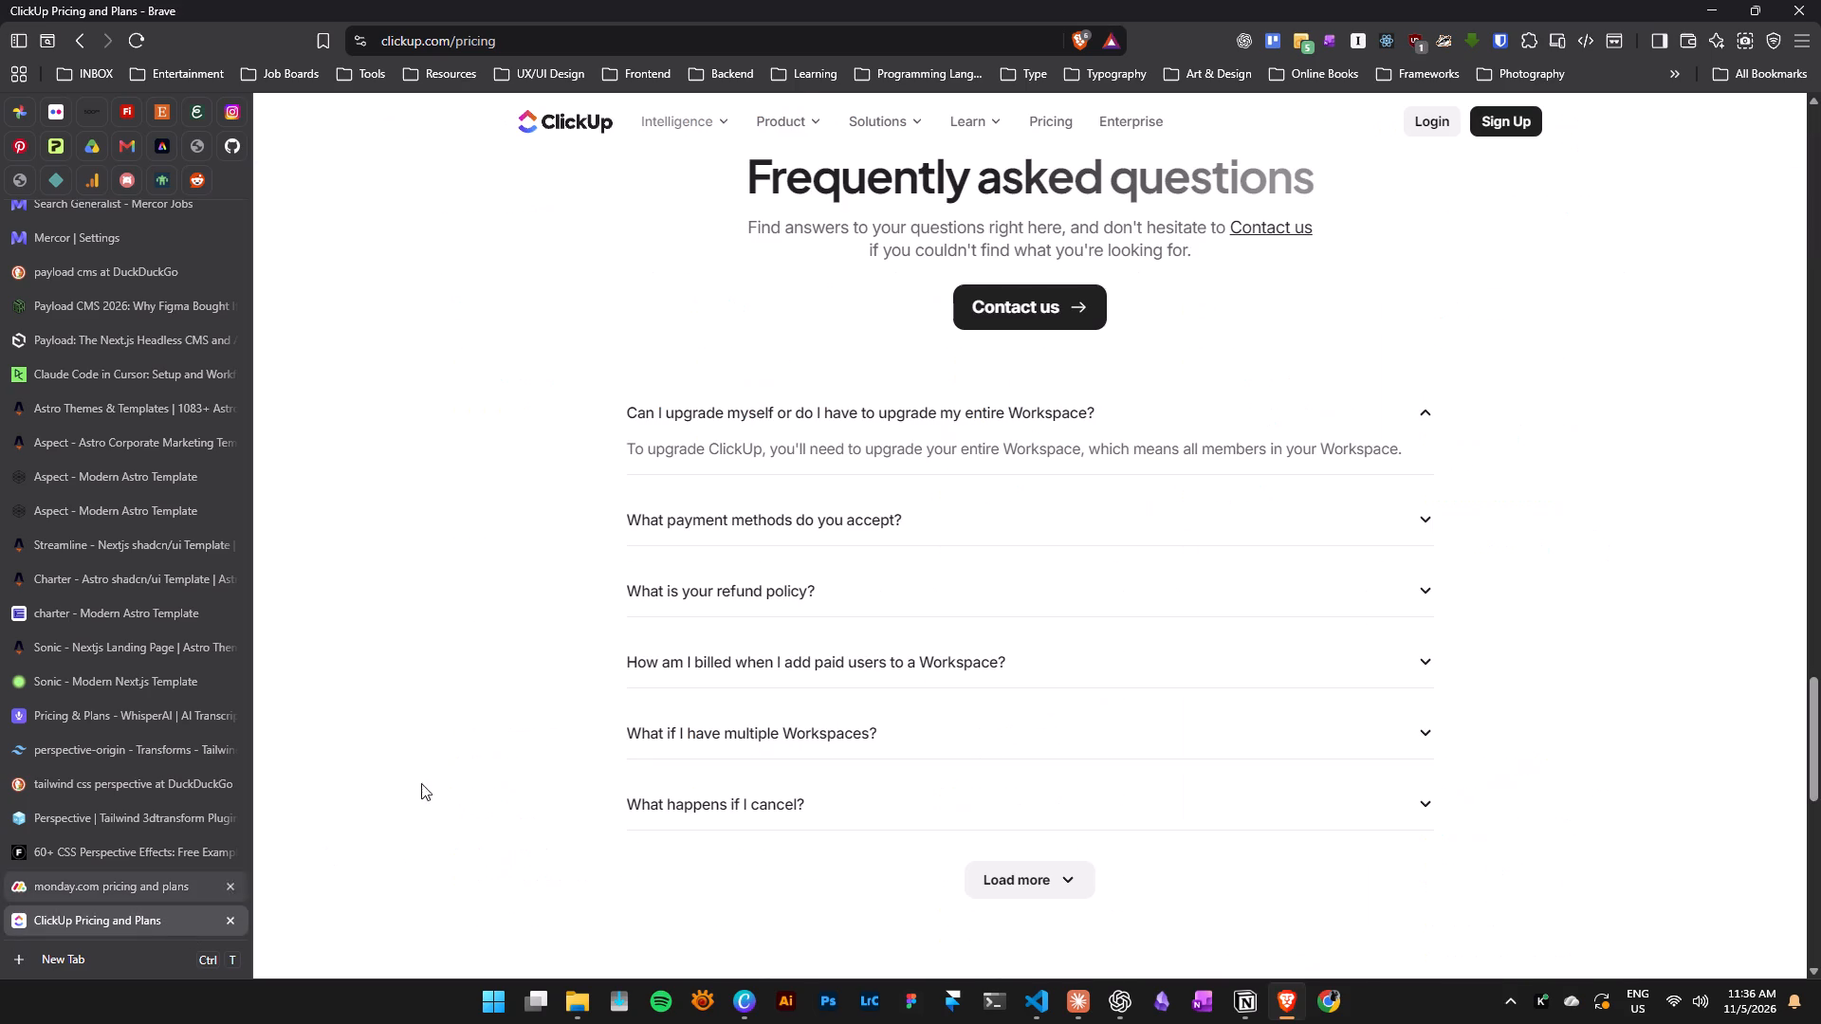
{"action": "scroll", "coordinate": [968, 639], "scroll_direction": "up", "scroll_amount": 6}
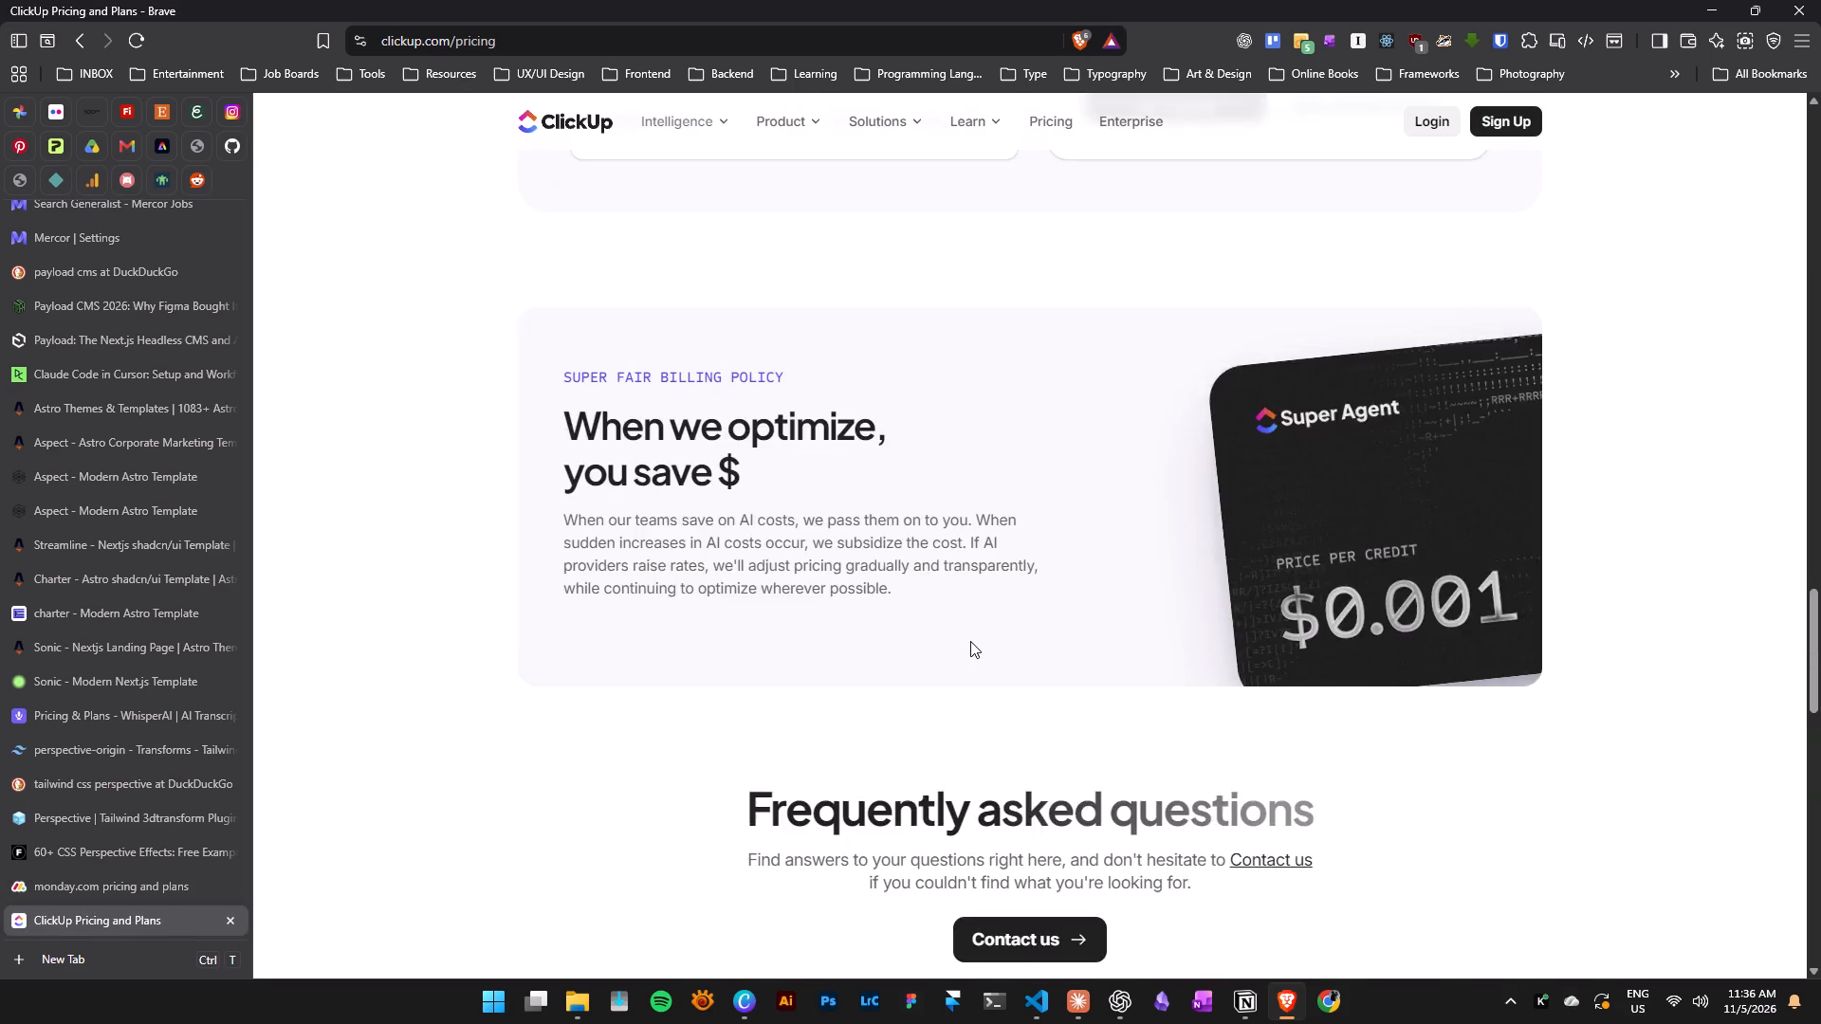